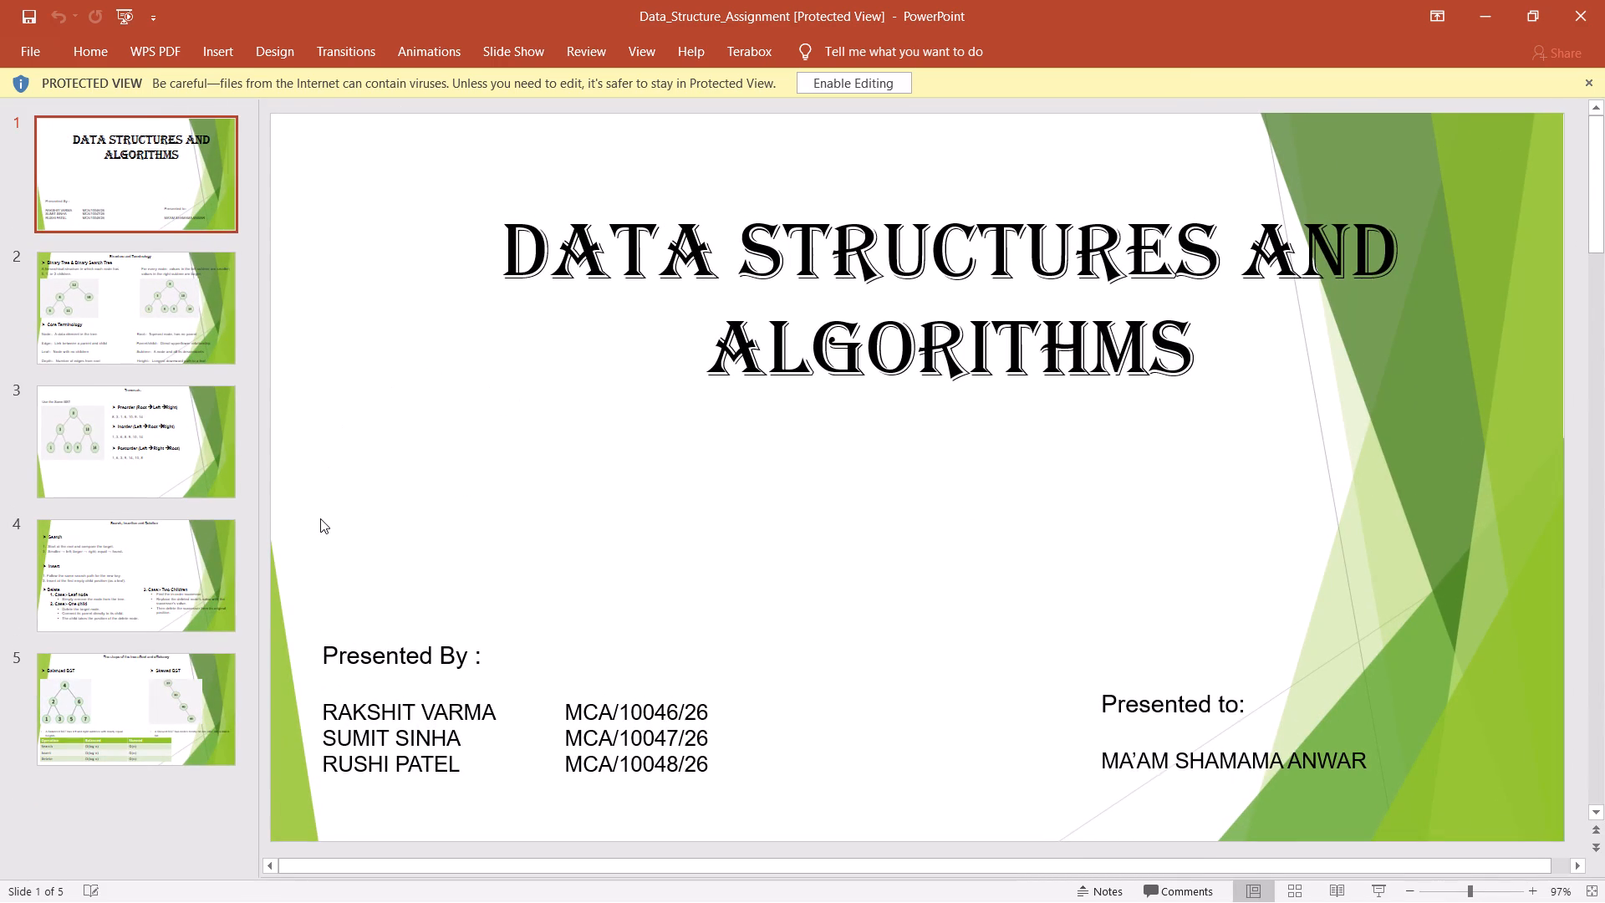
Review slides 2 to 5 of the Data Structures and Algorithms presentation, covering terminology, traversals, search, insertion and deletion, and tree shape.
left_click(64, 732)
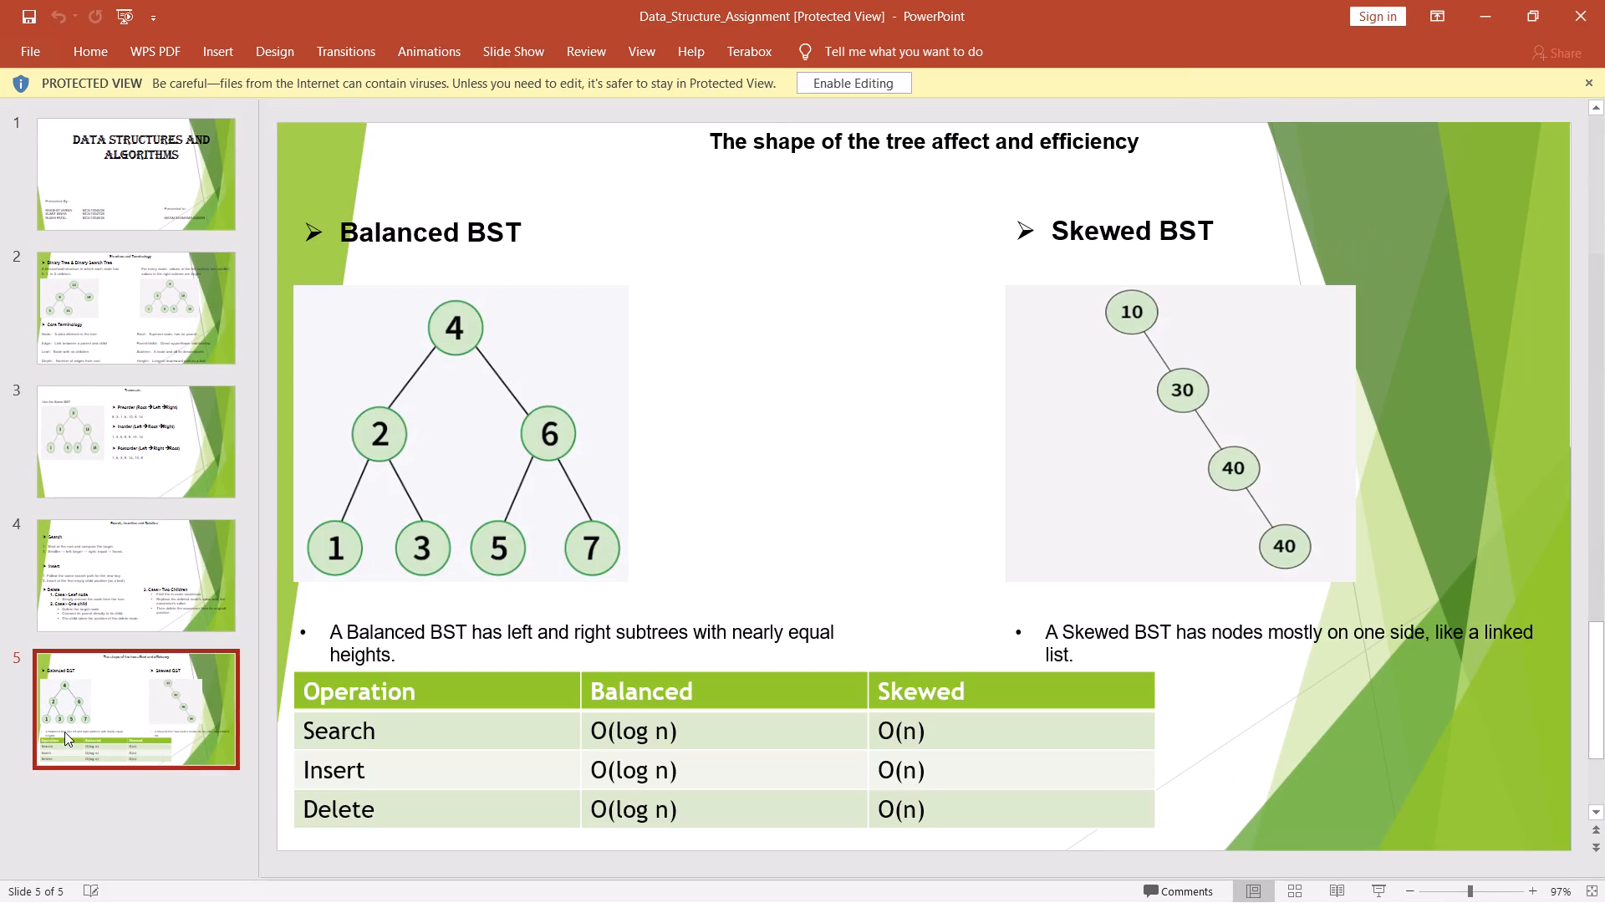
left_click(117, 544)
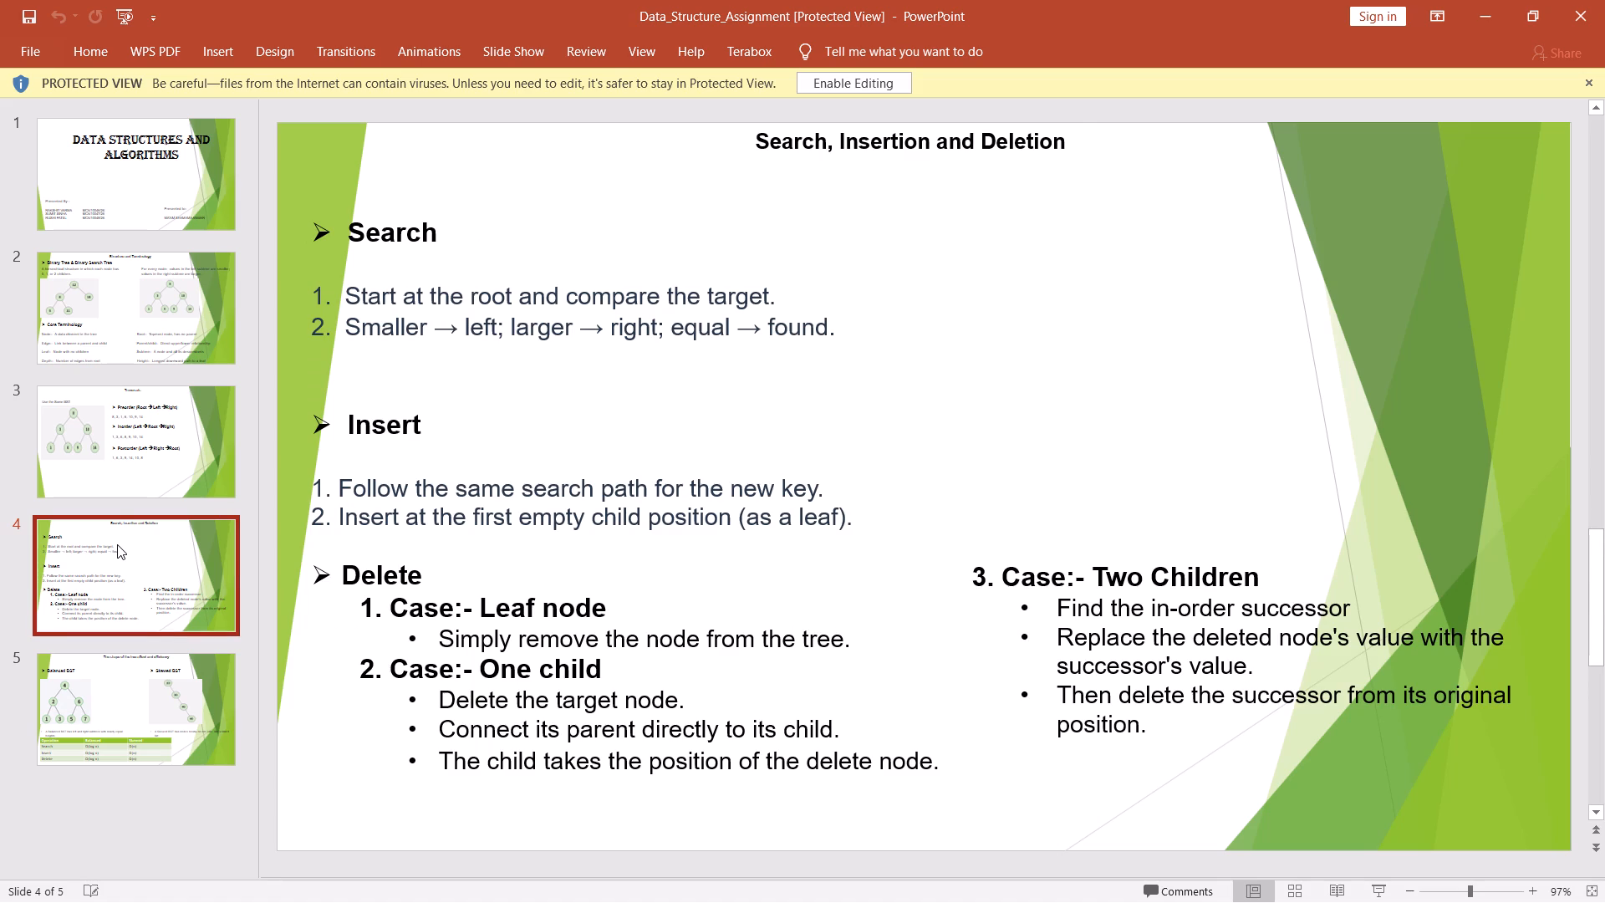
left_click(111, 422)
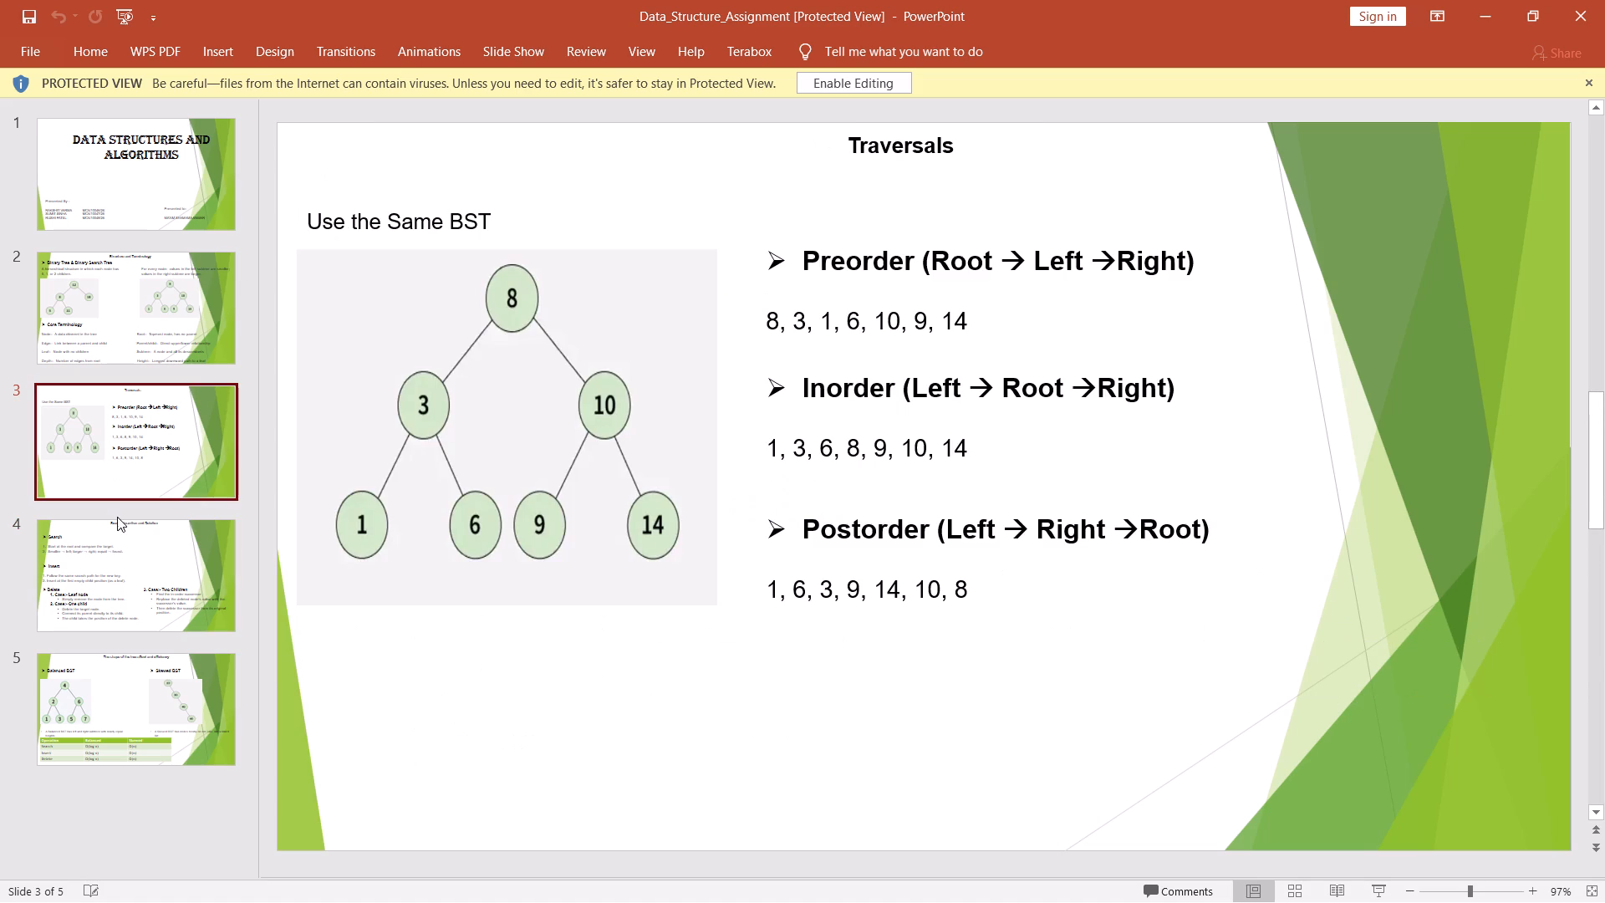
left_click(115, 557)
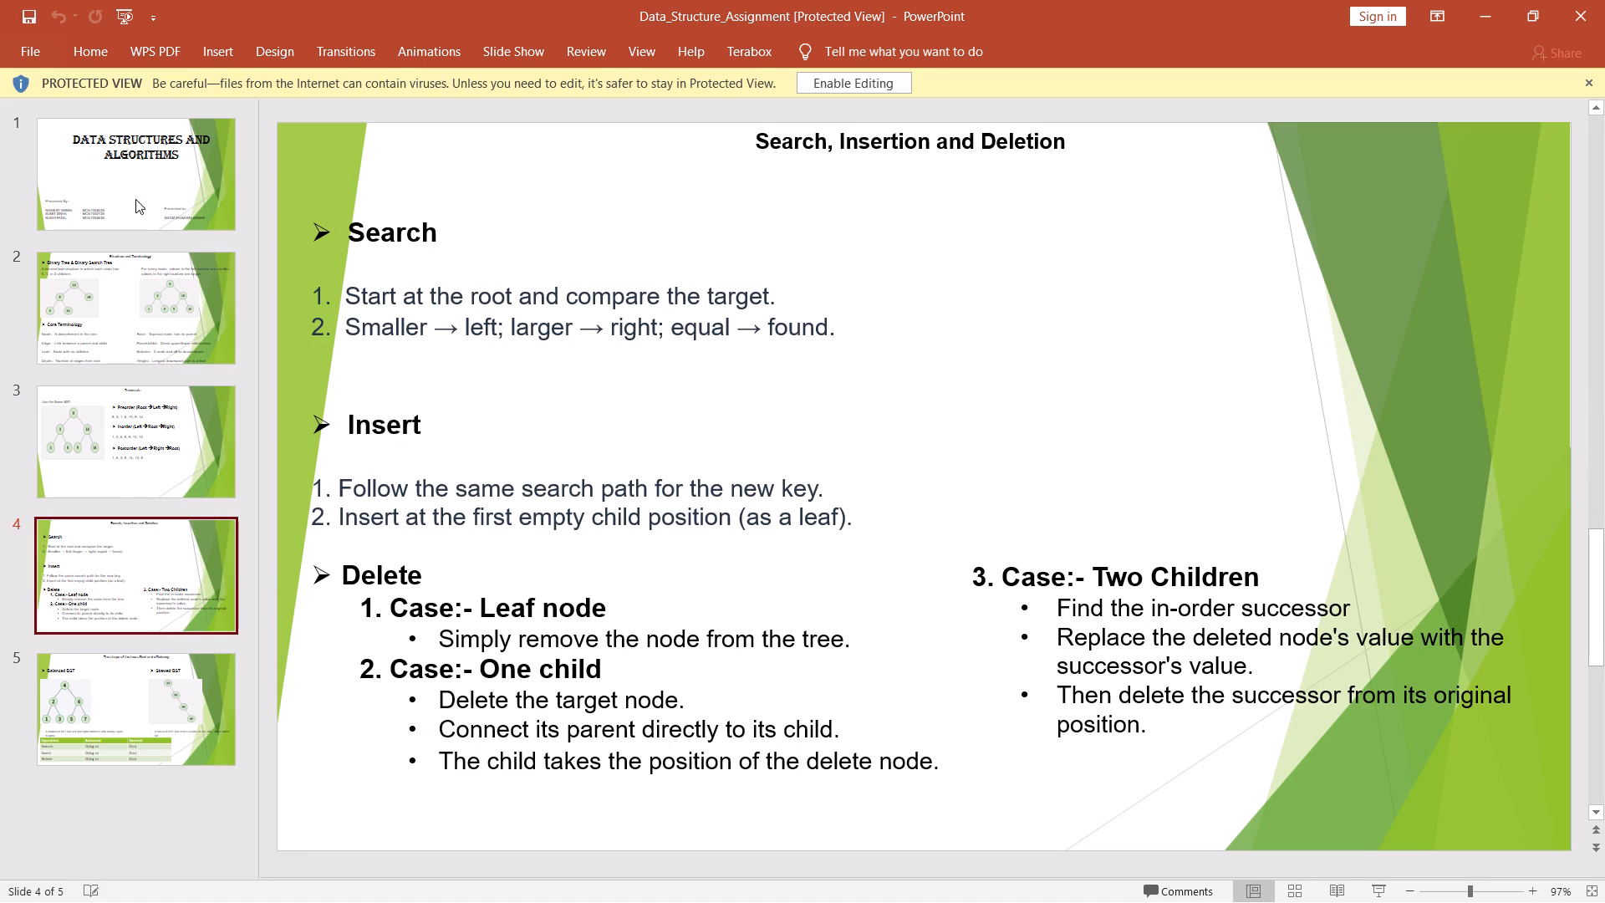
left_click(125, 323)
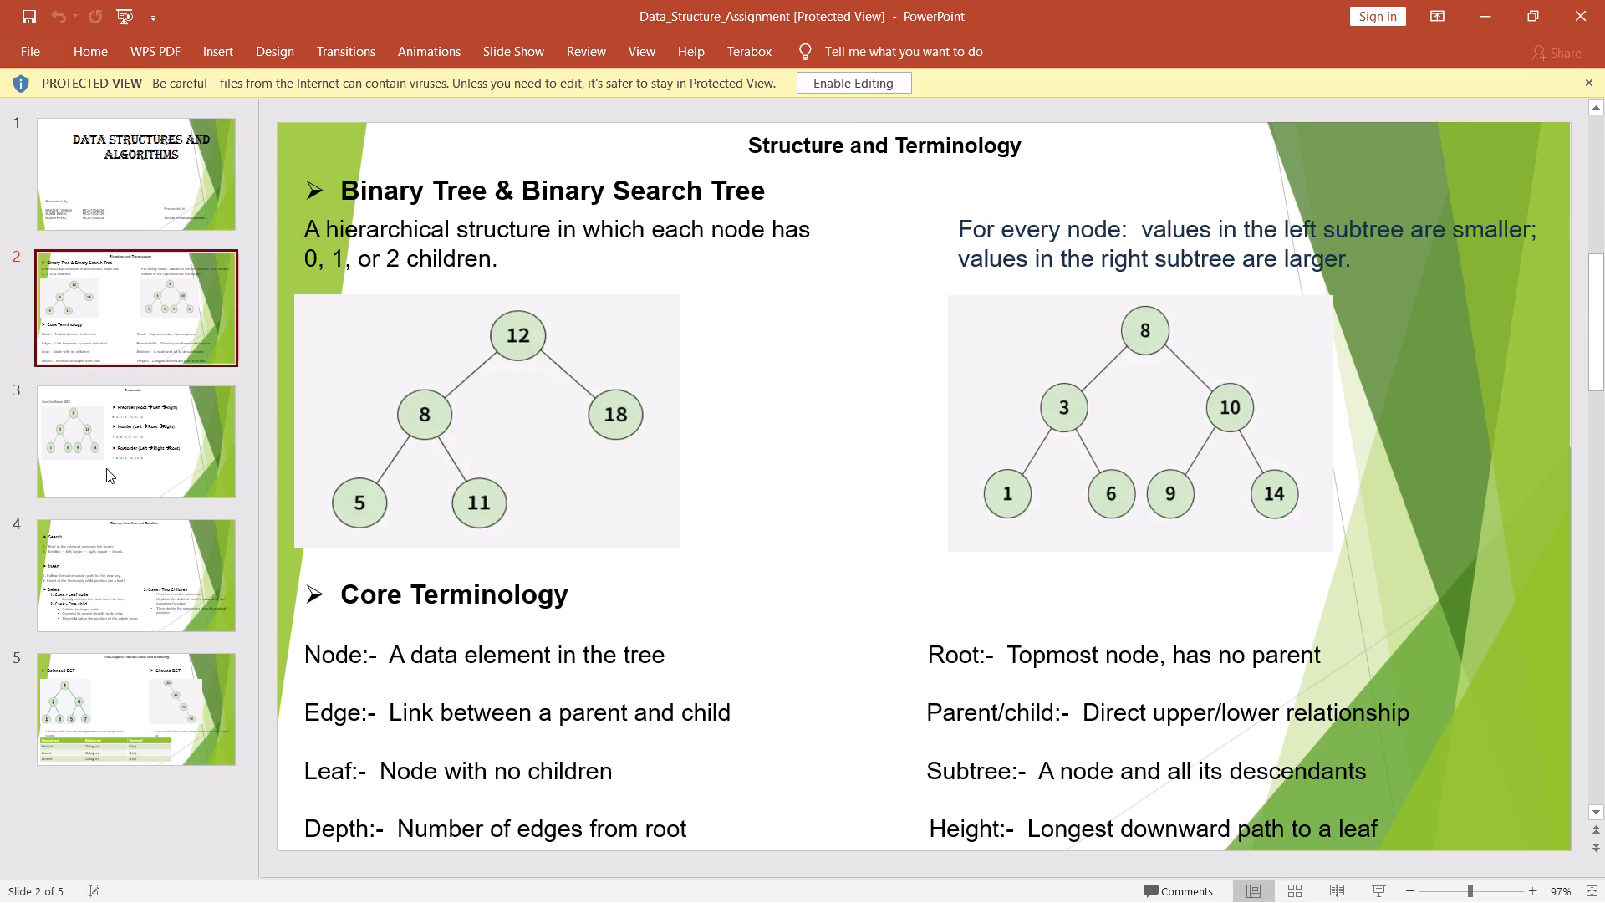
left_click(106, 468)
left_click(105, 547)
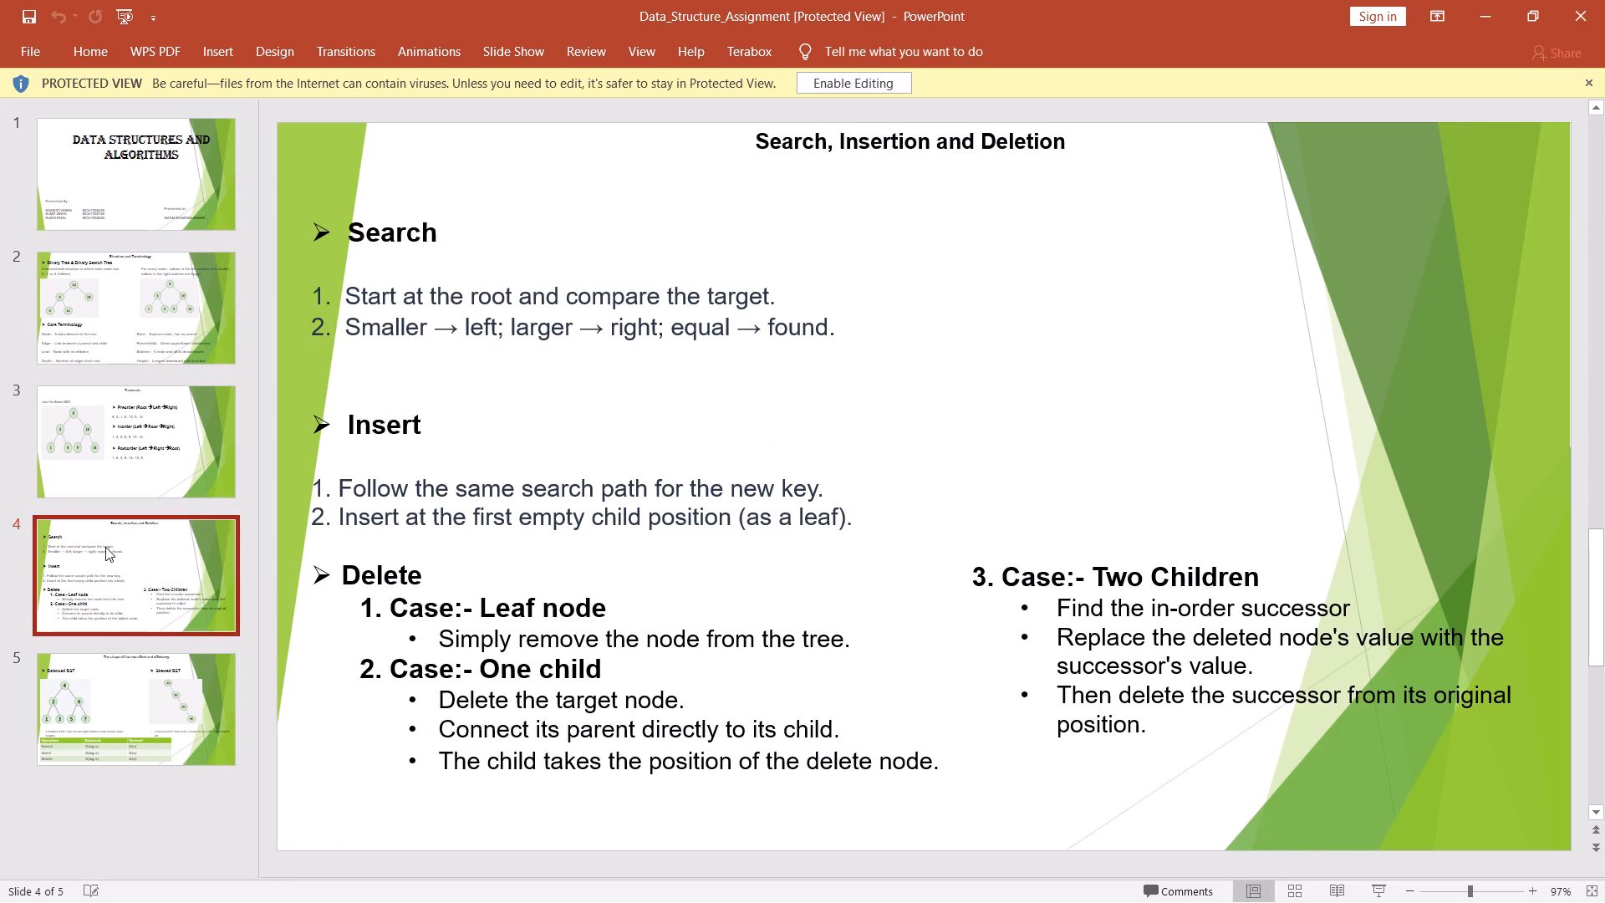
left_click(106, 724)
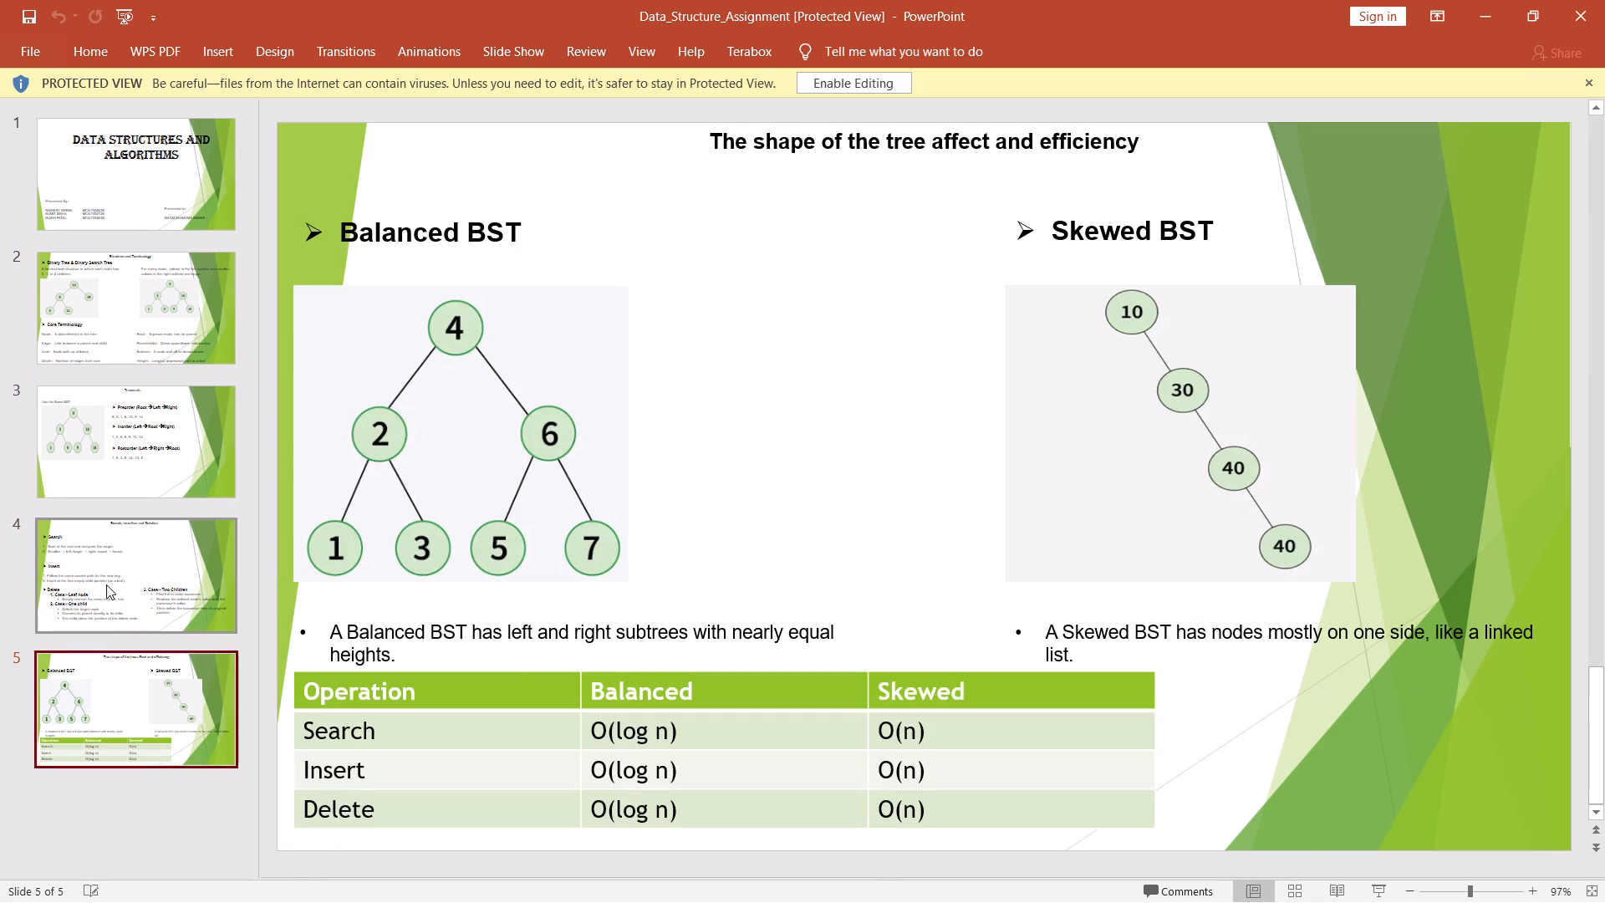
Review the content and layout of slides 2 to 5, comparing the terminology, traversal, operations and tree-shape slides.
left_click(106, 584)
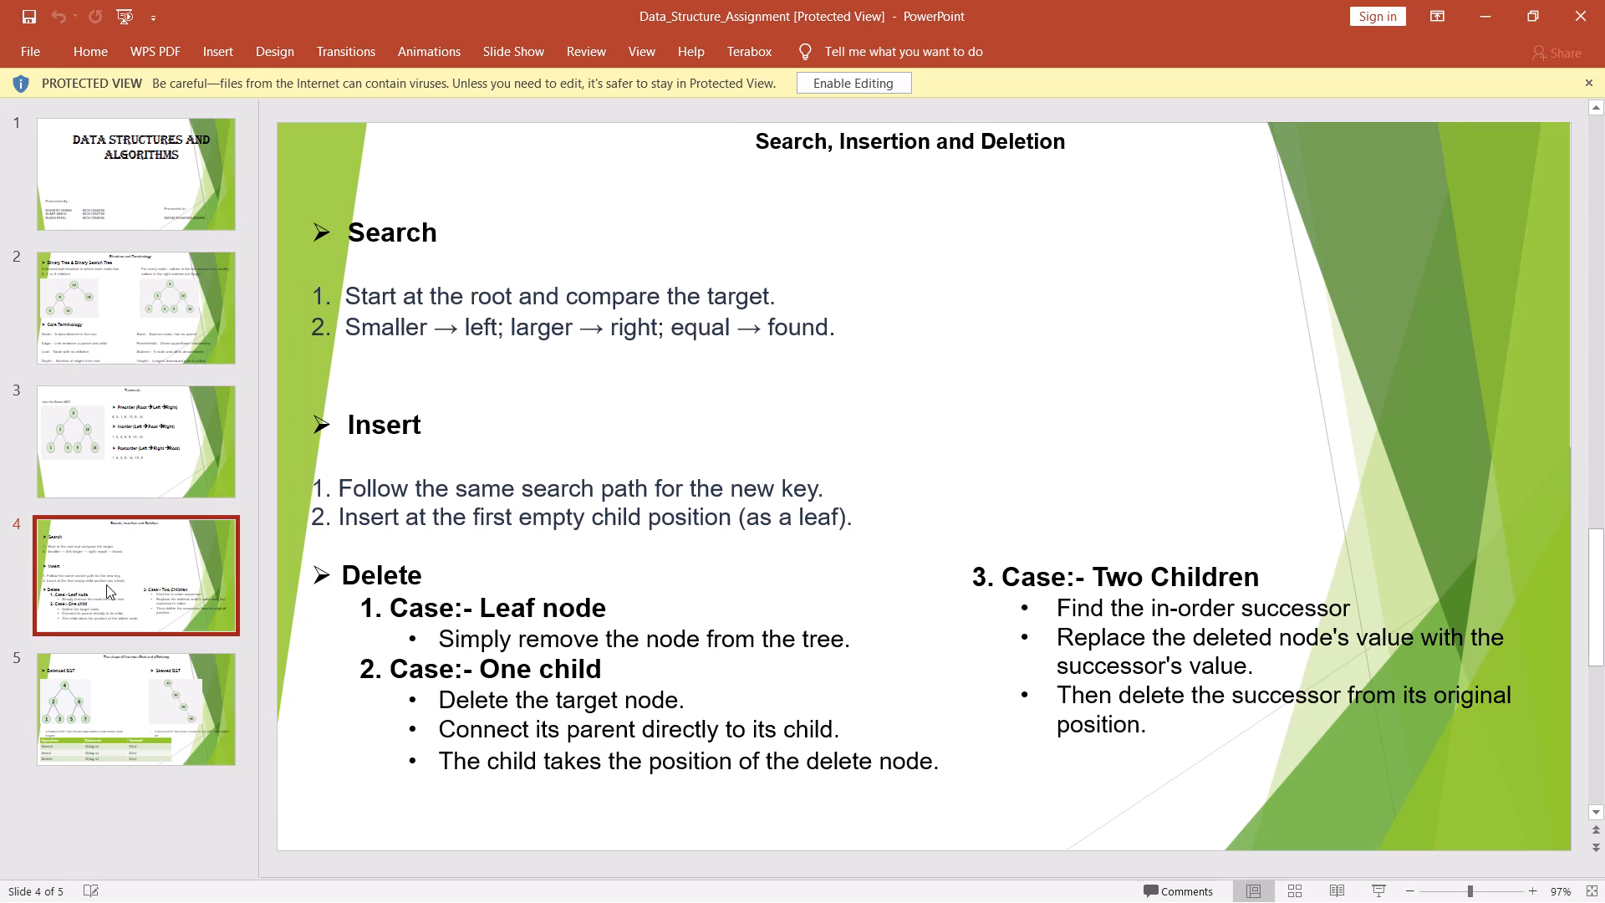
left_click(106, 436)
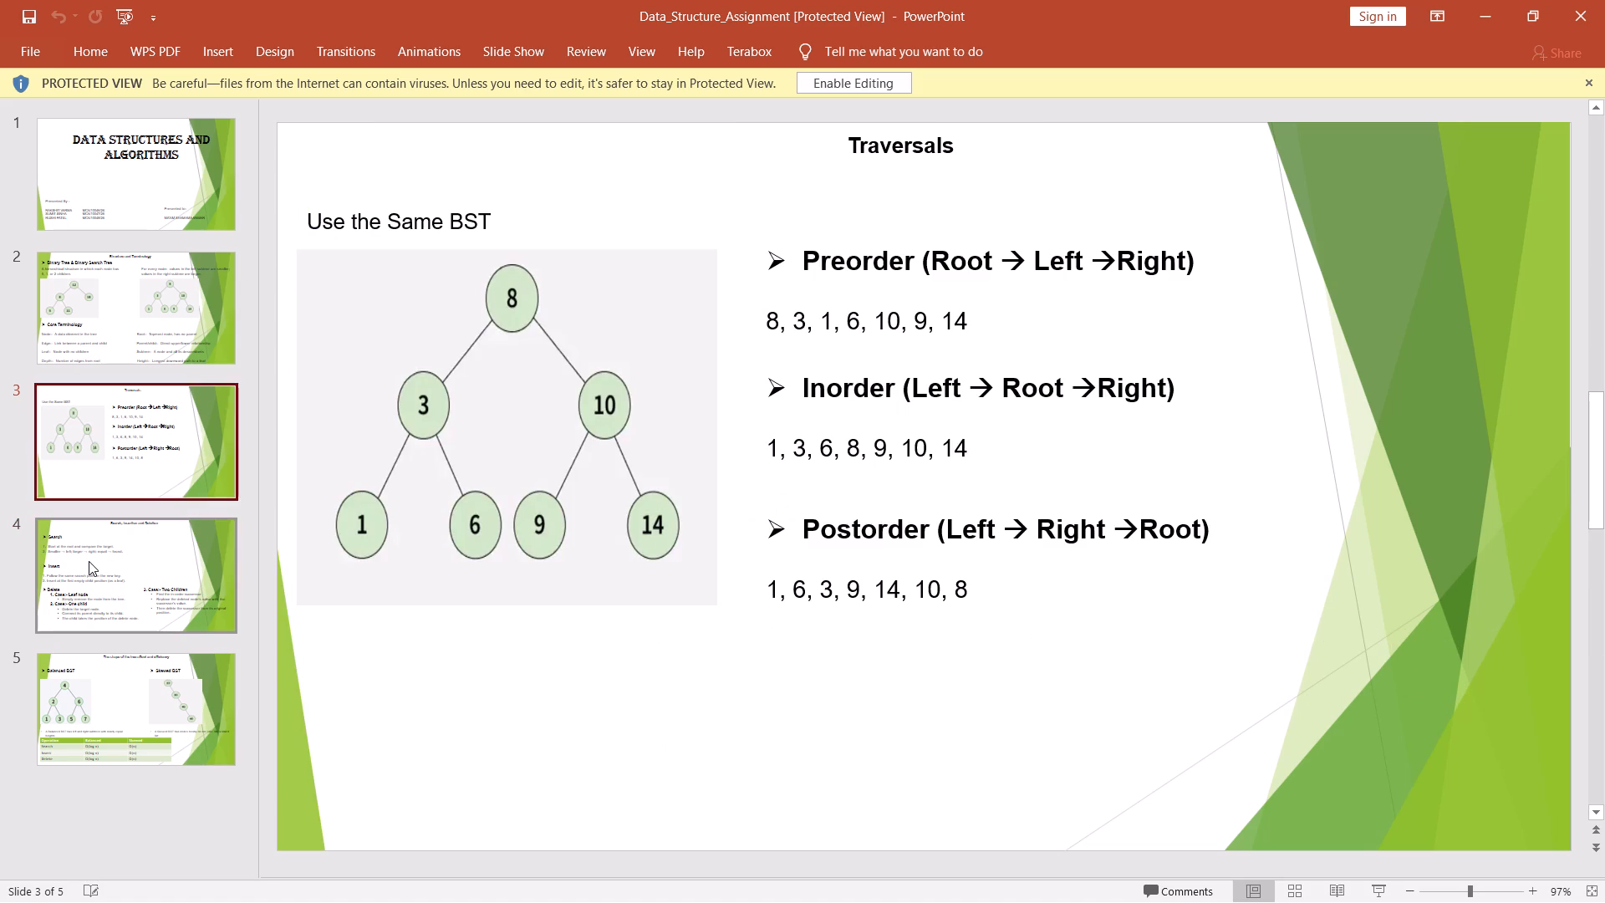
left_click(89, 561)
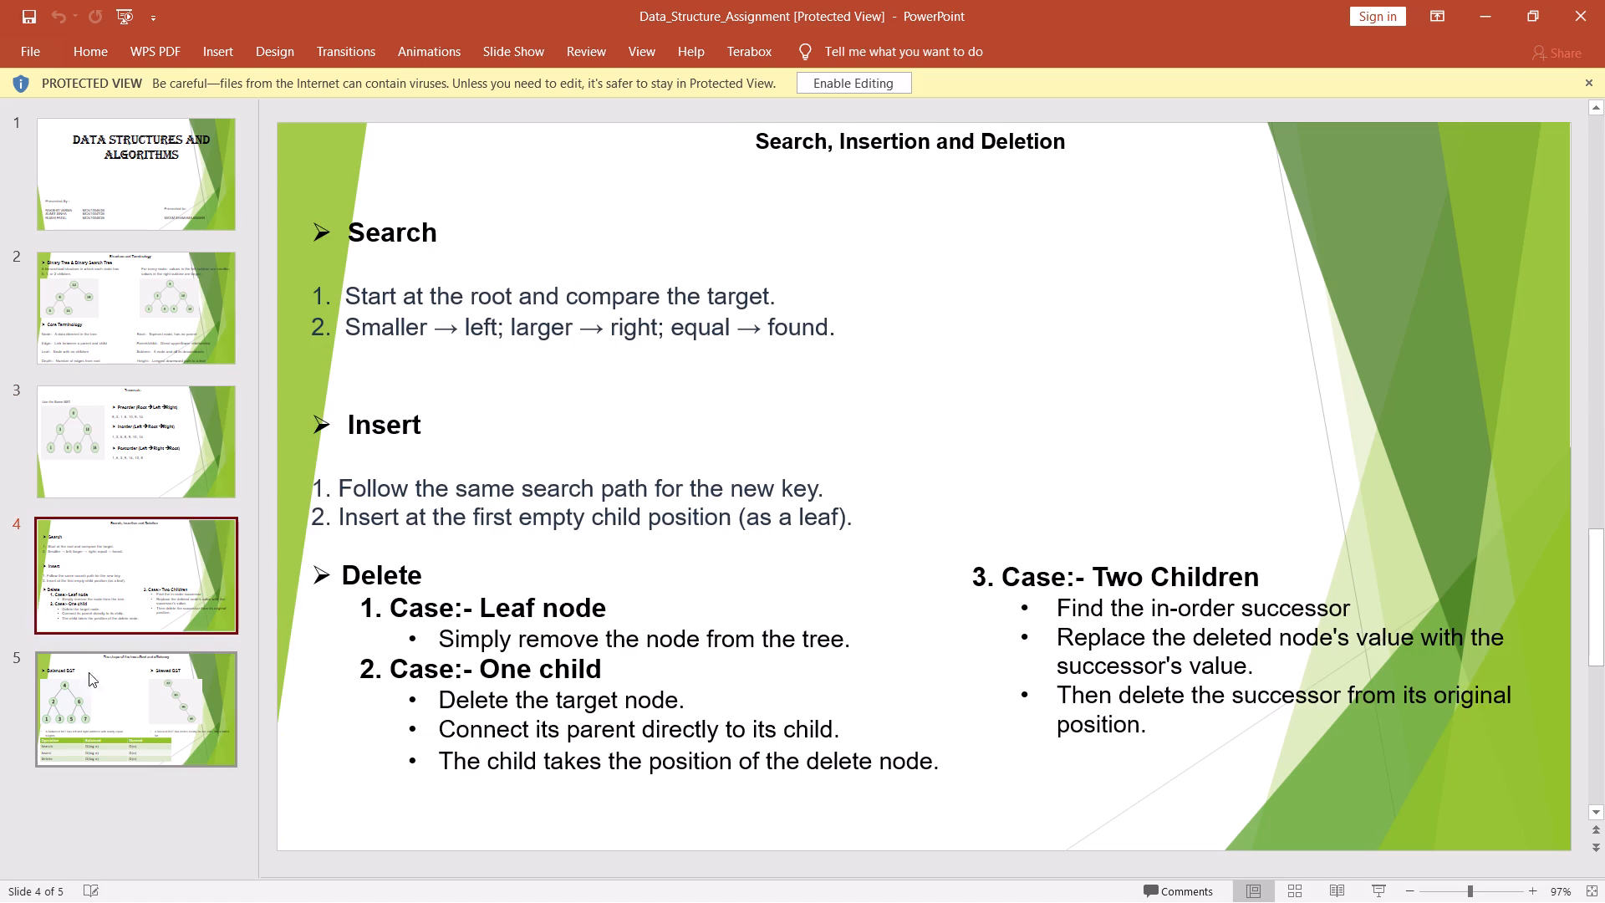
left_click(110, 712)
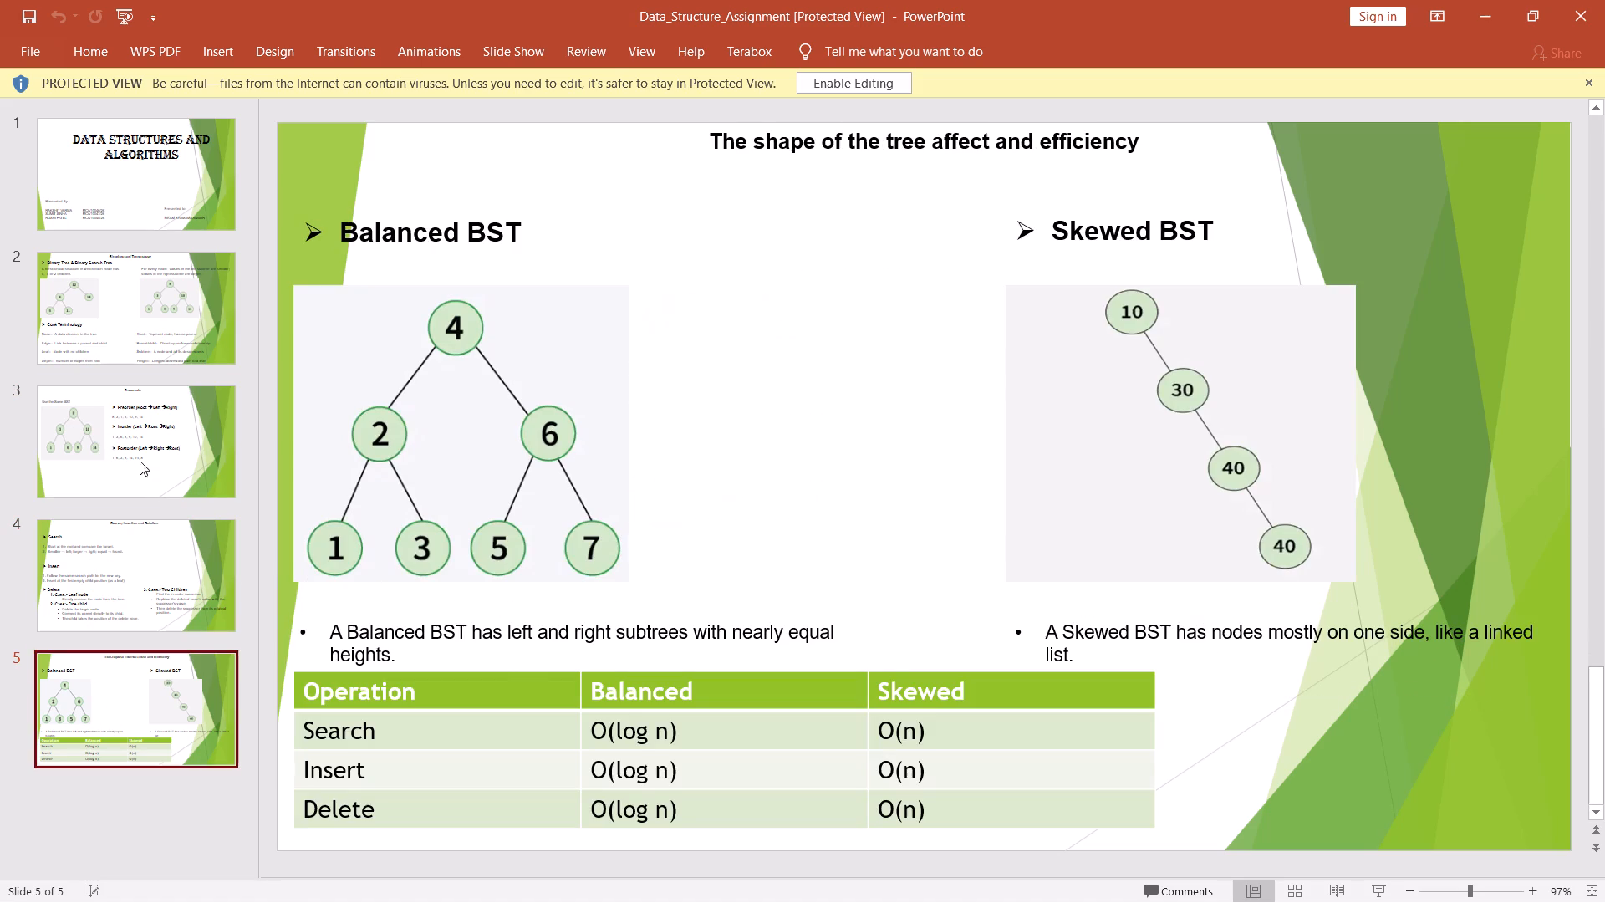
left_click(145, 416)
left_click(164, 321)
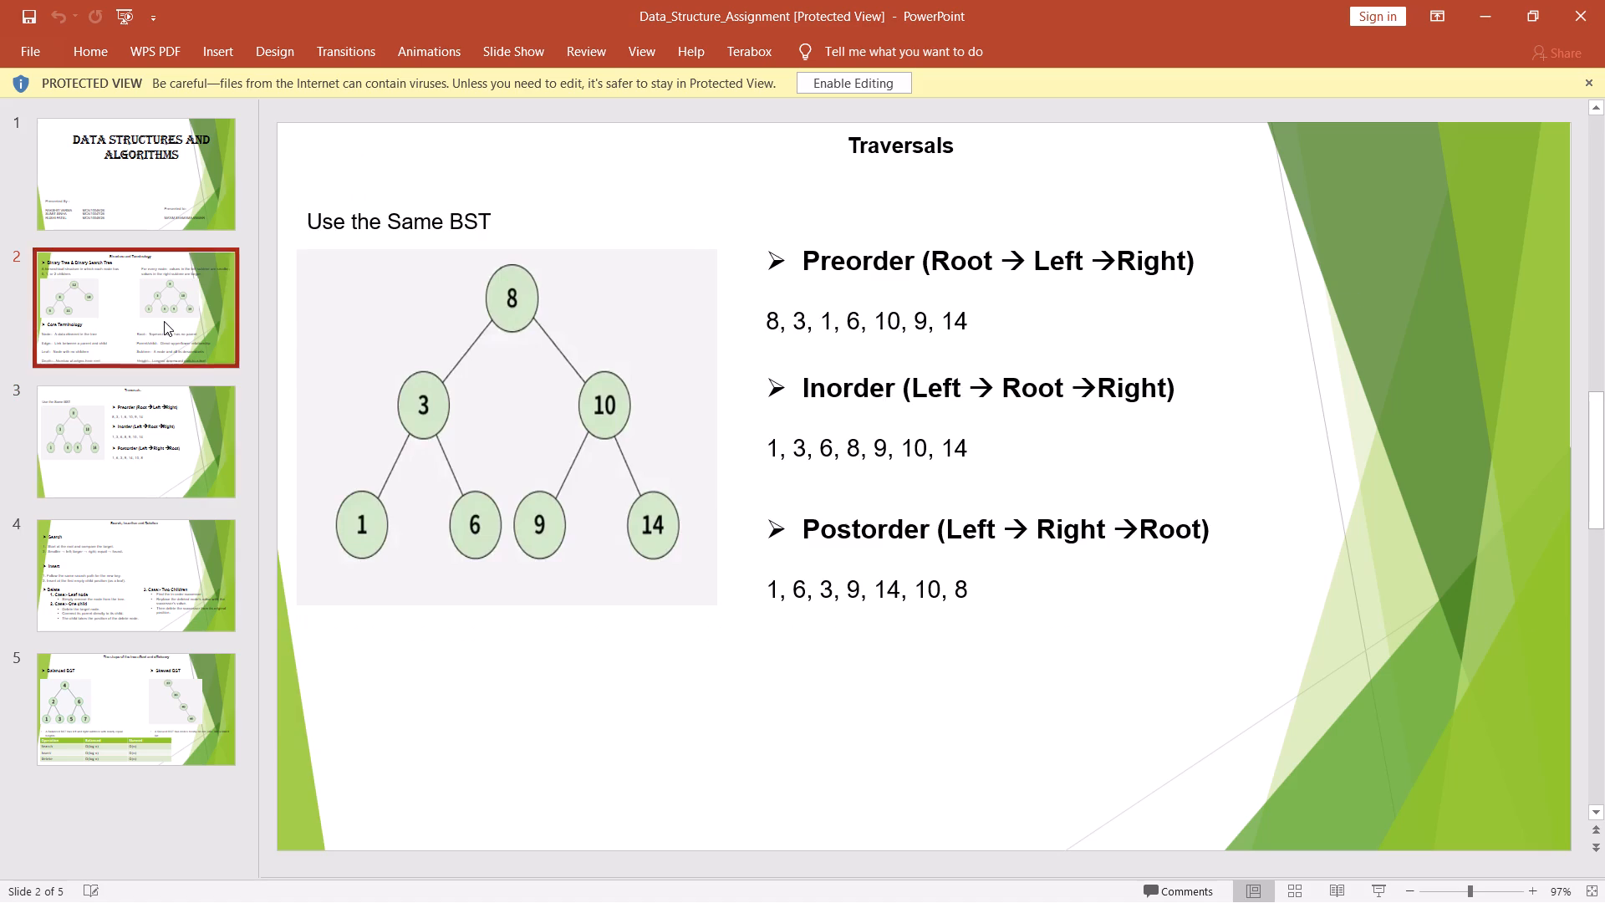
left_click(147, 410)
left_click(141, 572)
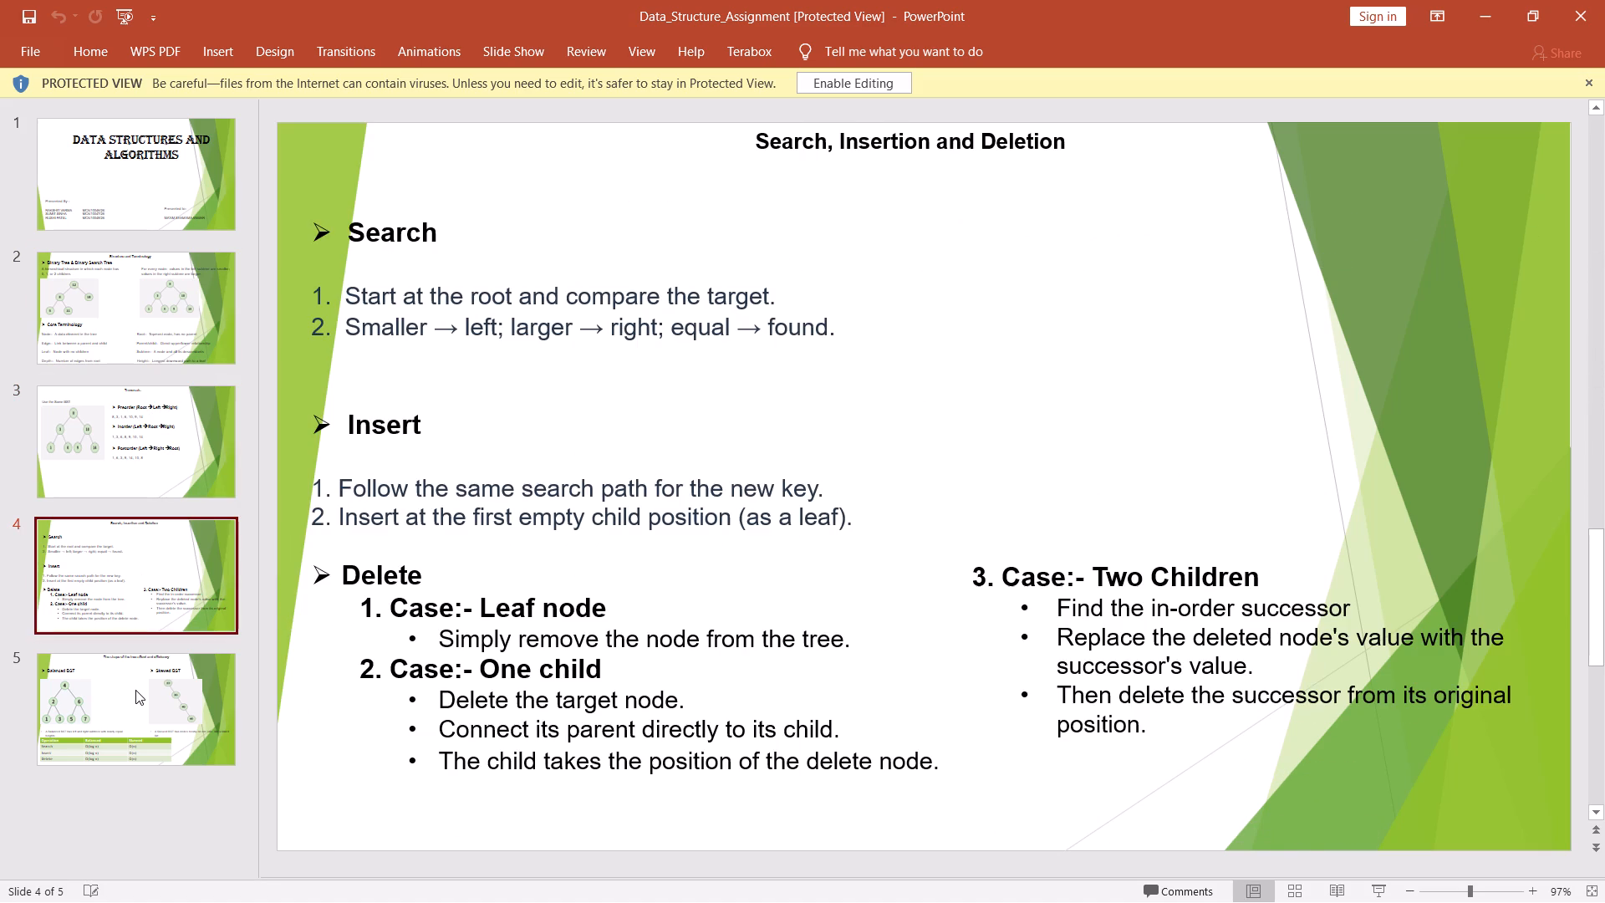
left_click(135, 690)
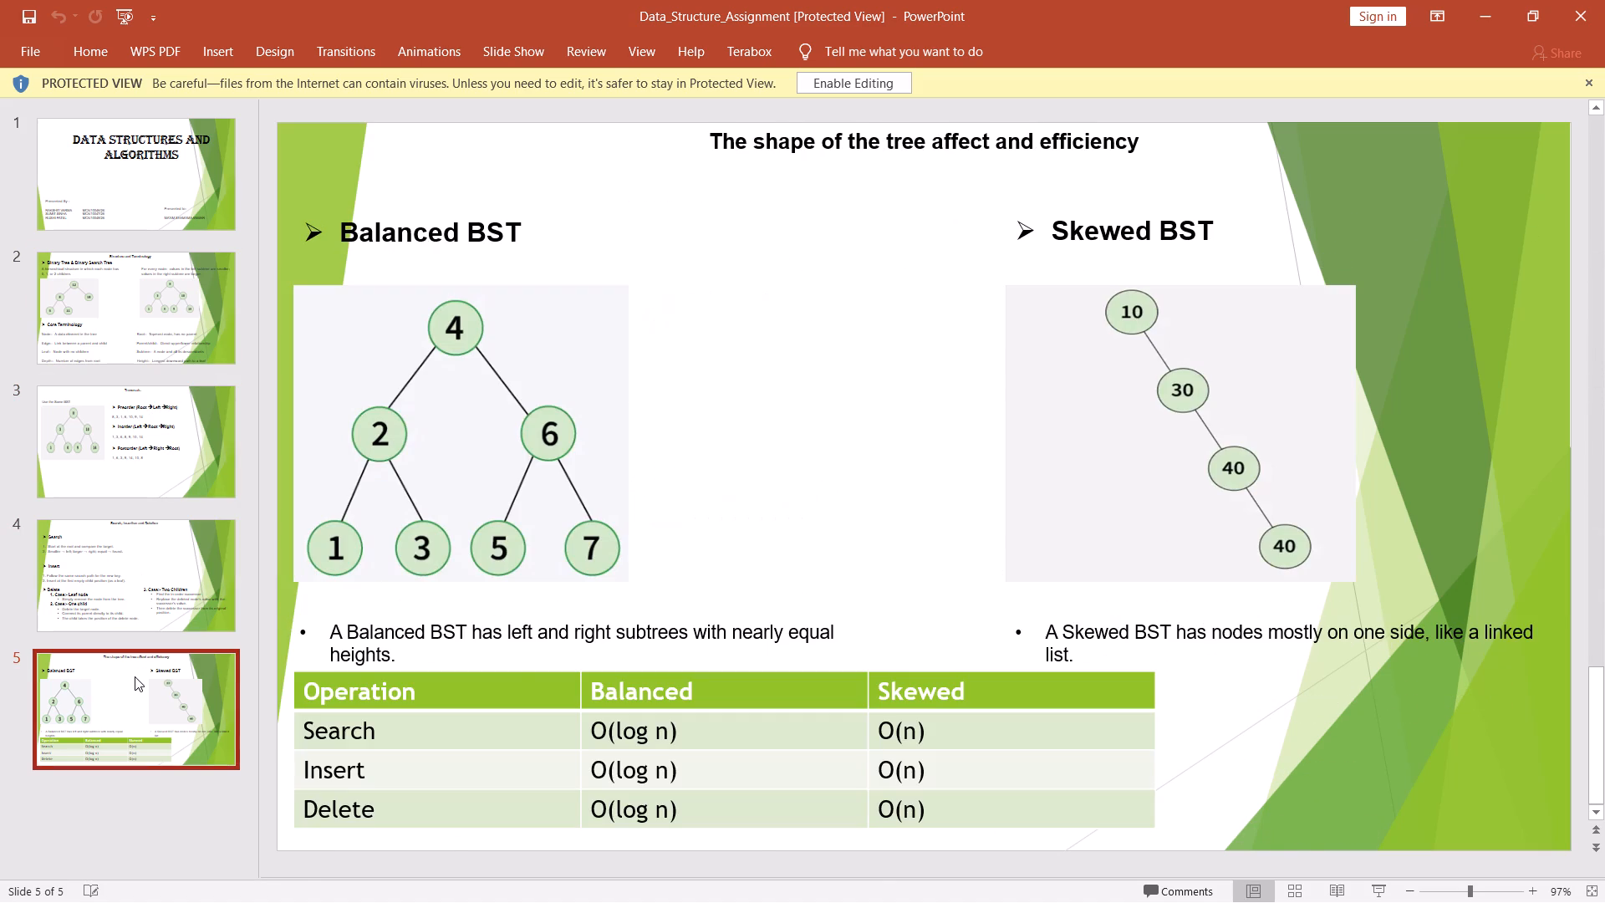
left_click(124, 554)
Enable editing of the protected presentation.
left_click(865, 80)
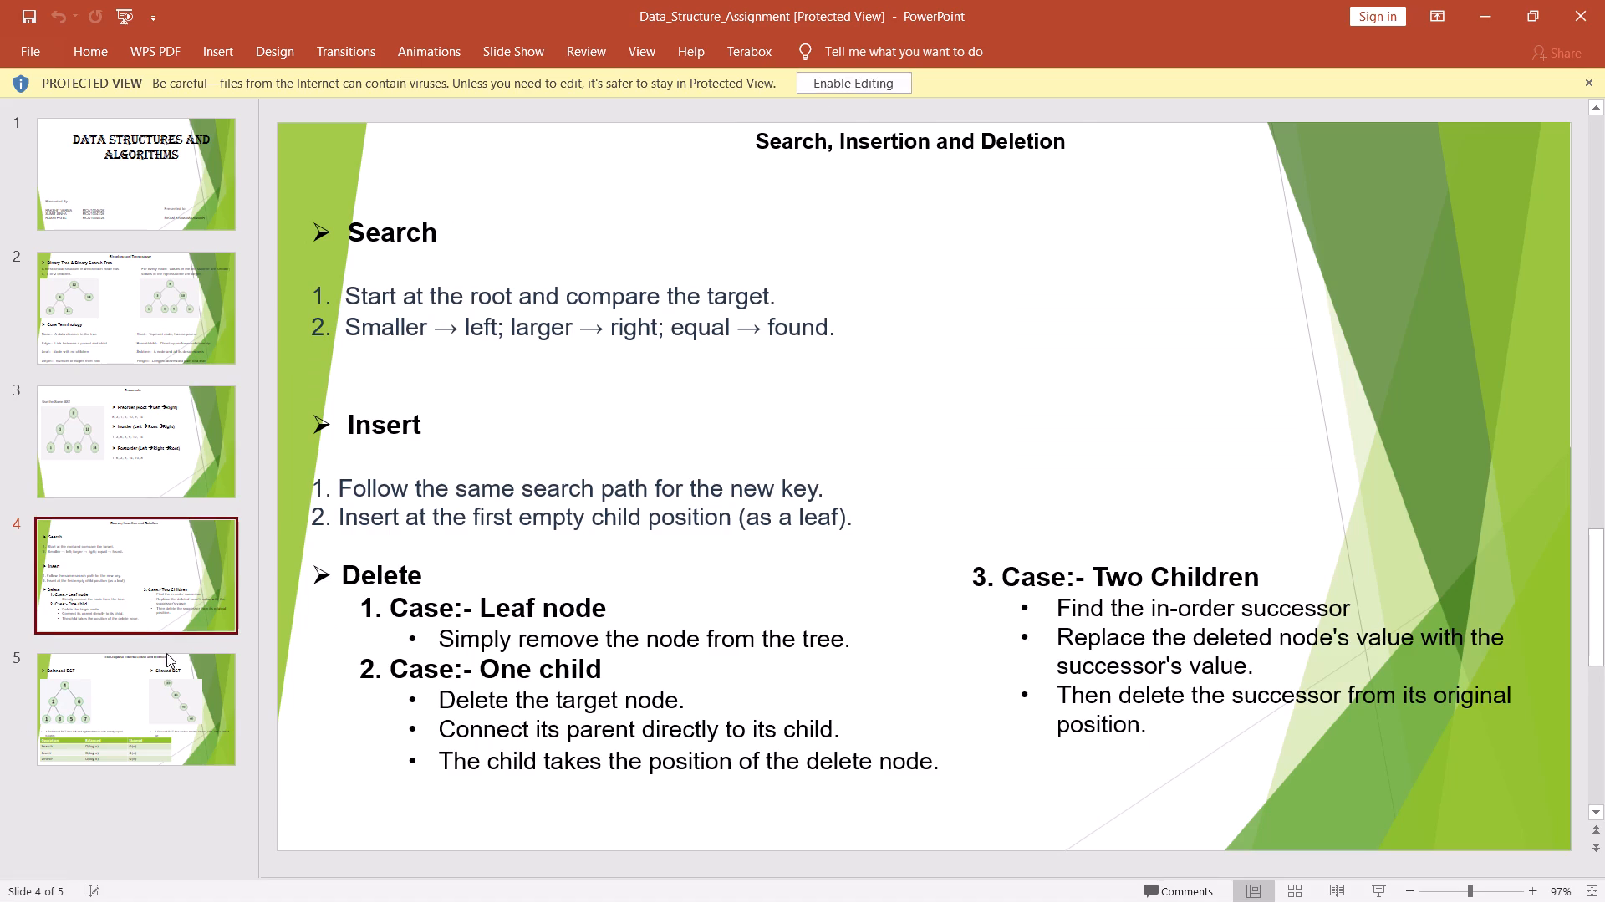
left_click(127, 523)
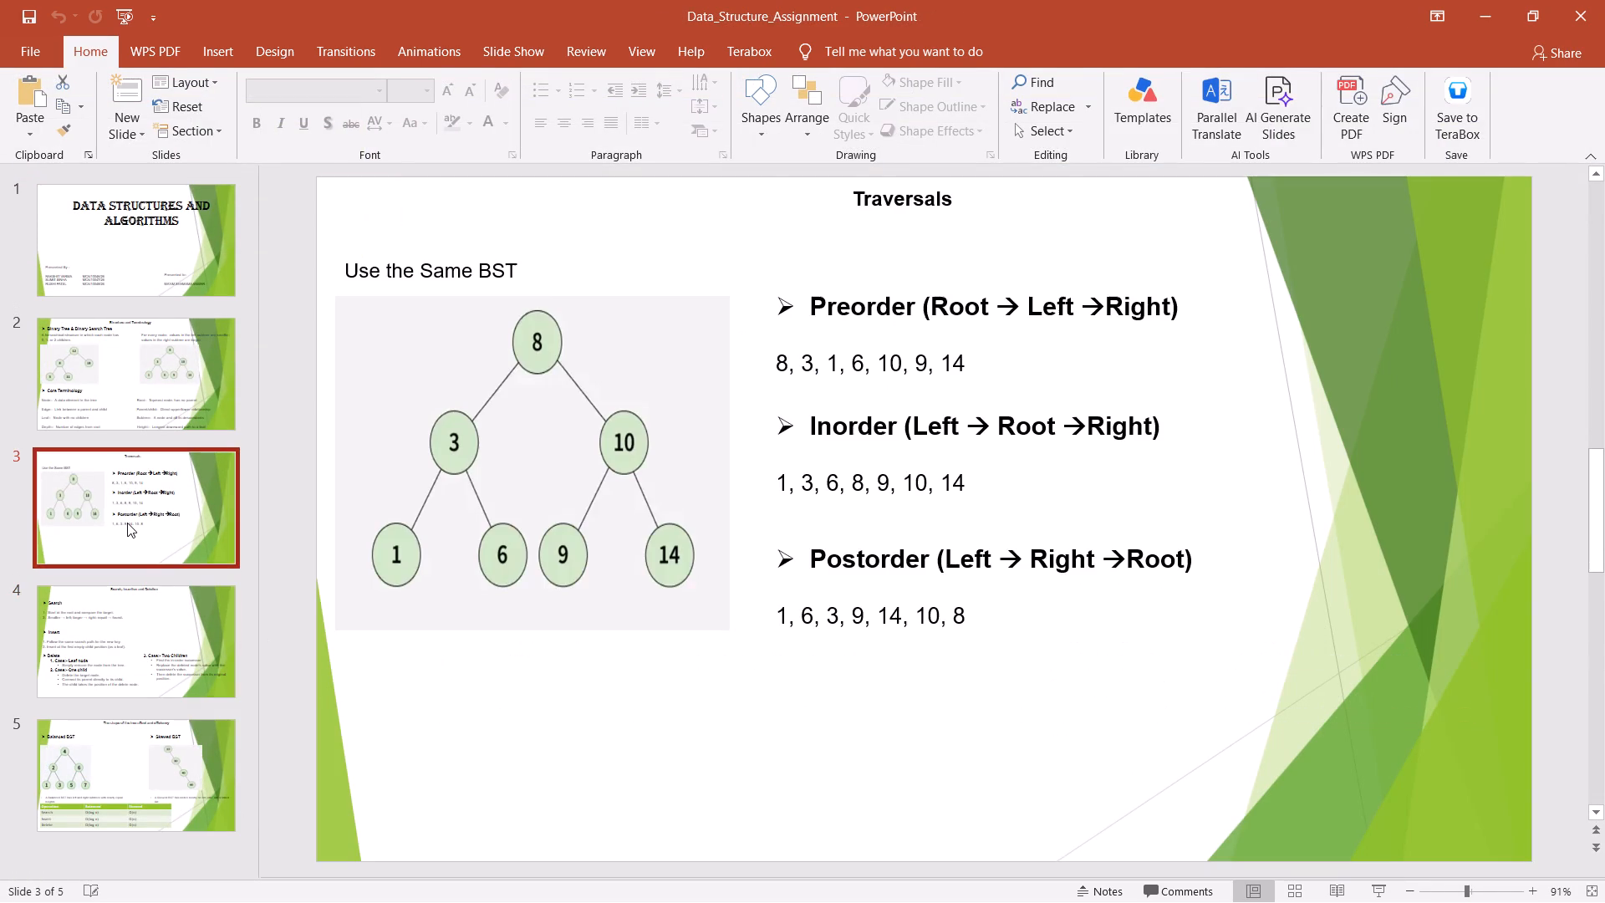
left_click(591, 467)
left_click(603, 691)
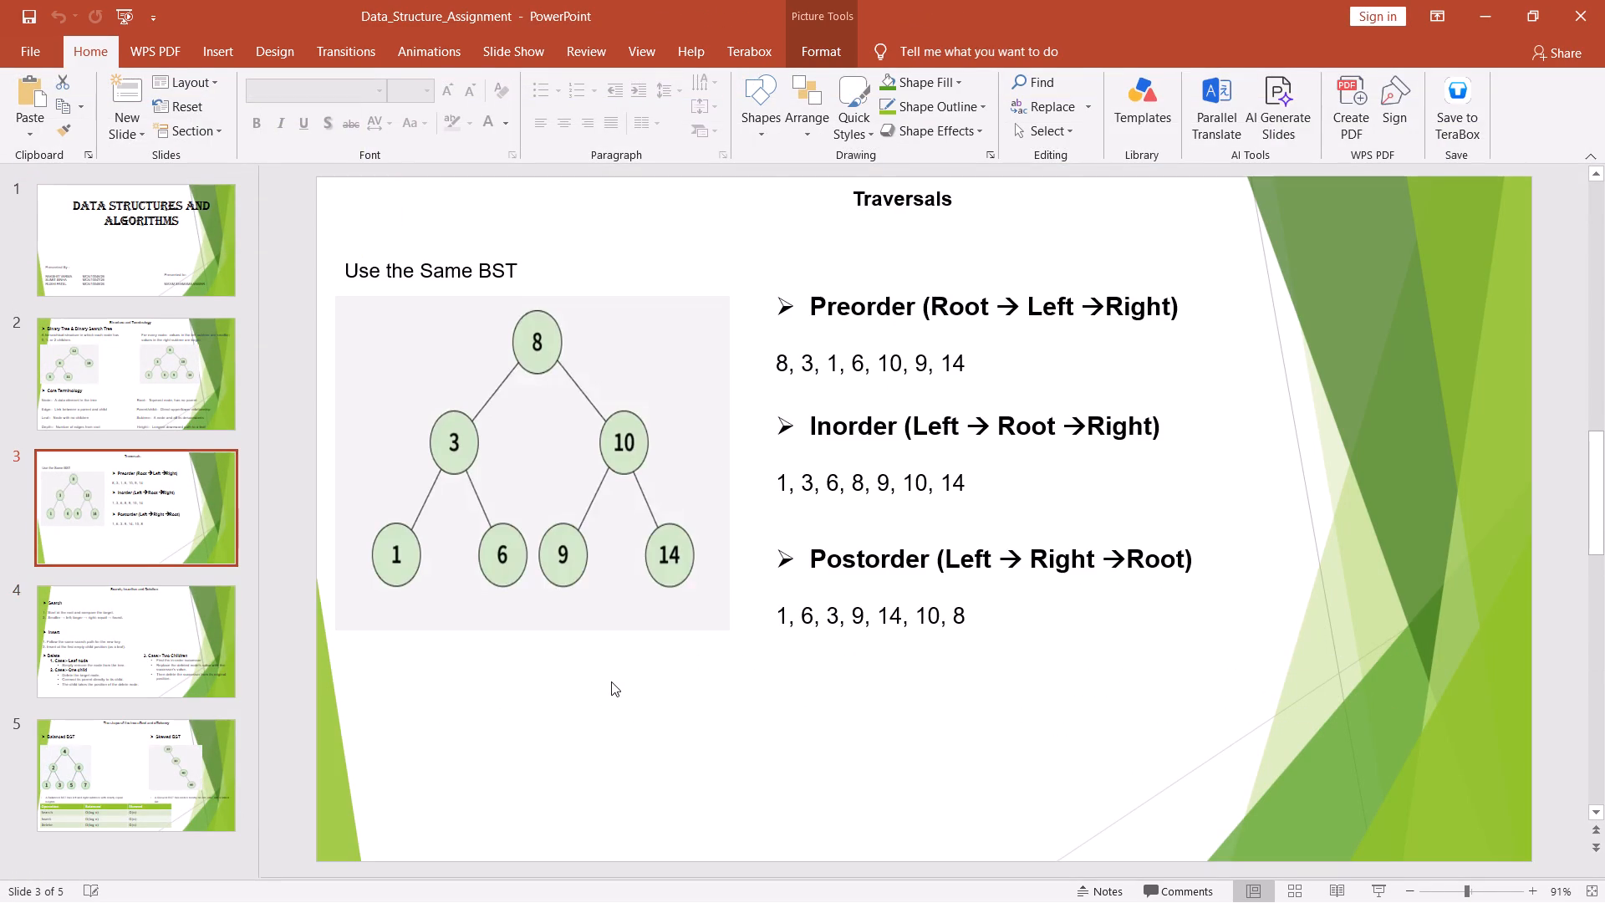
On slide 4, nudge the Search text box slightly downward, keeping its horizontal alignment.
left_click(125, 649)
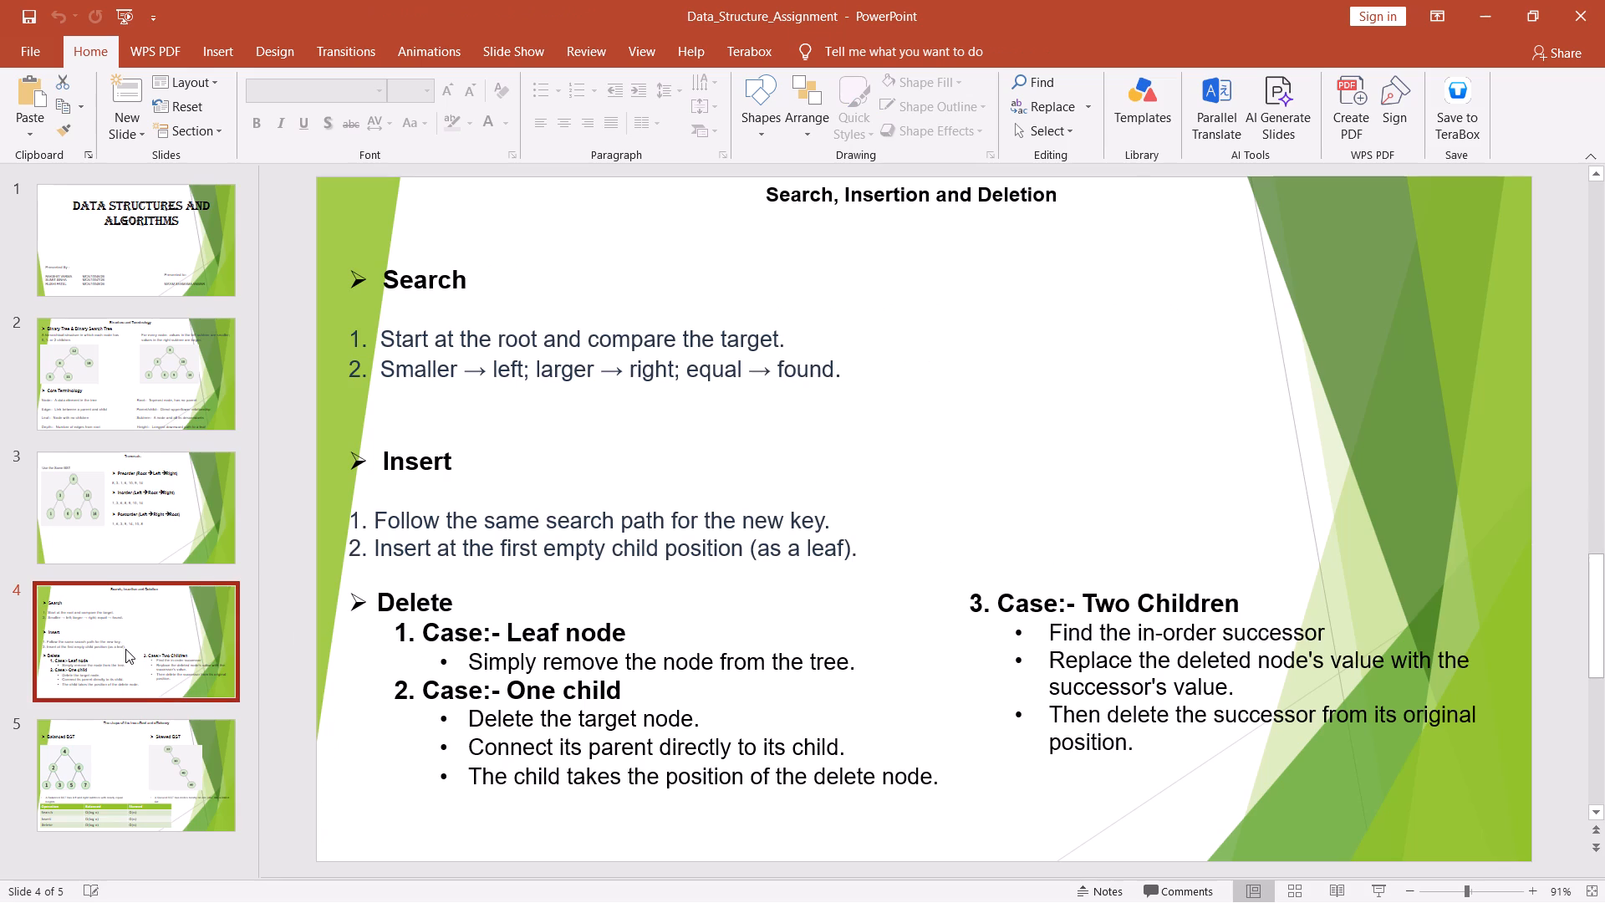
left_click(651, 559)
left_click(606, 332)
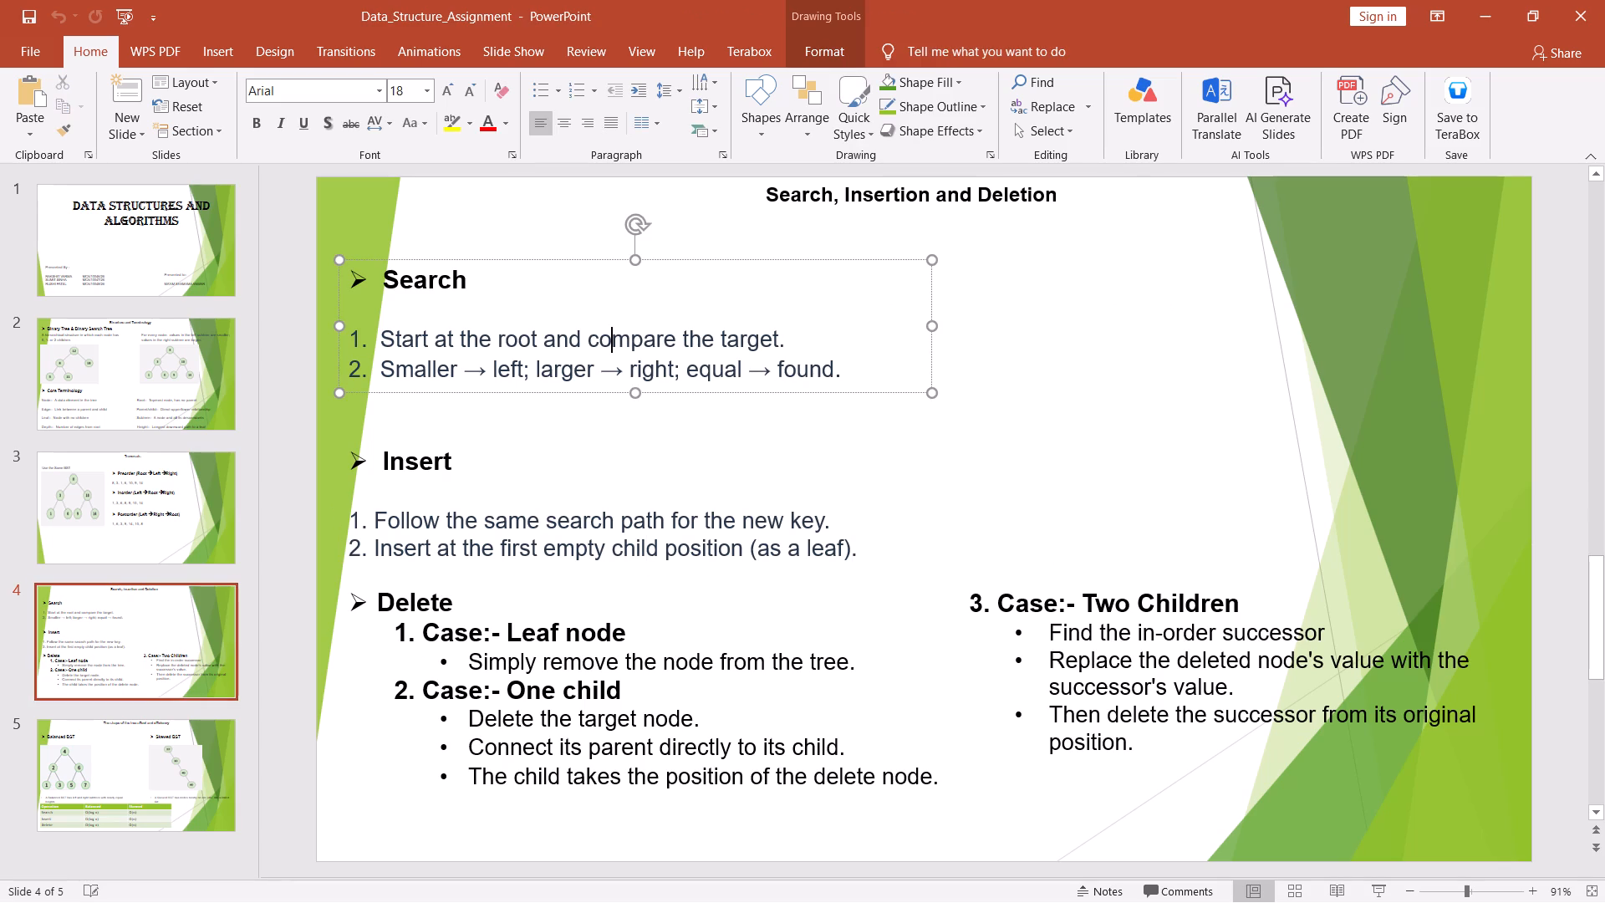
left_click(673, 699)
left_click(870, 361)
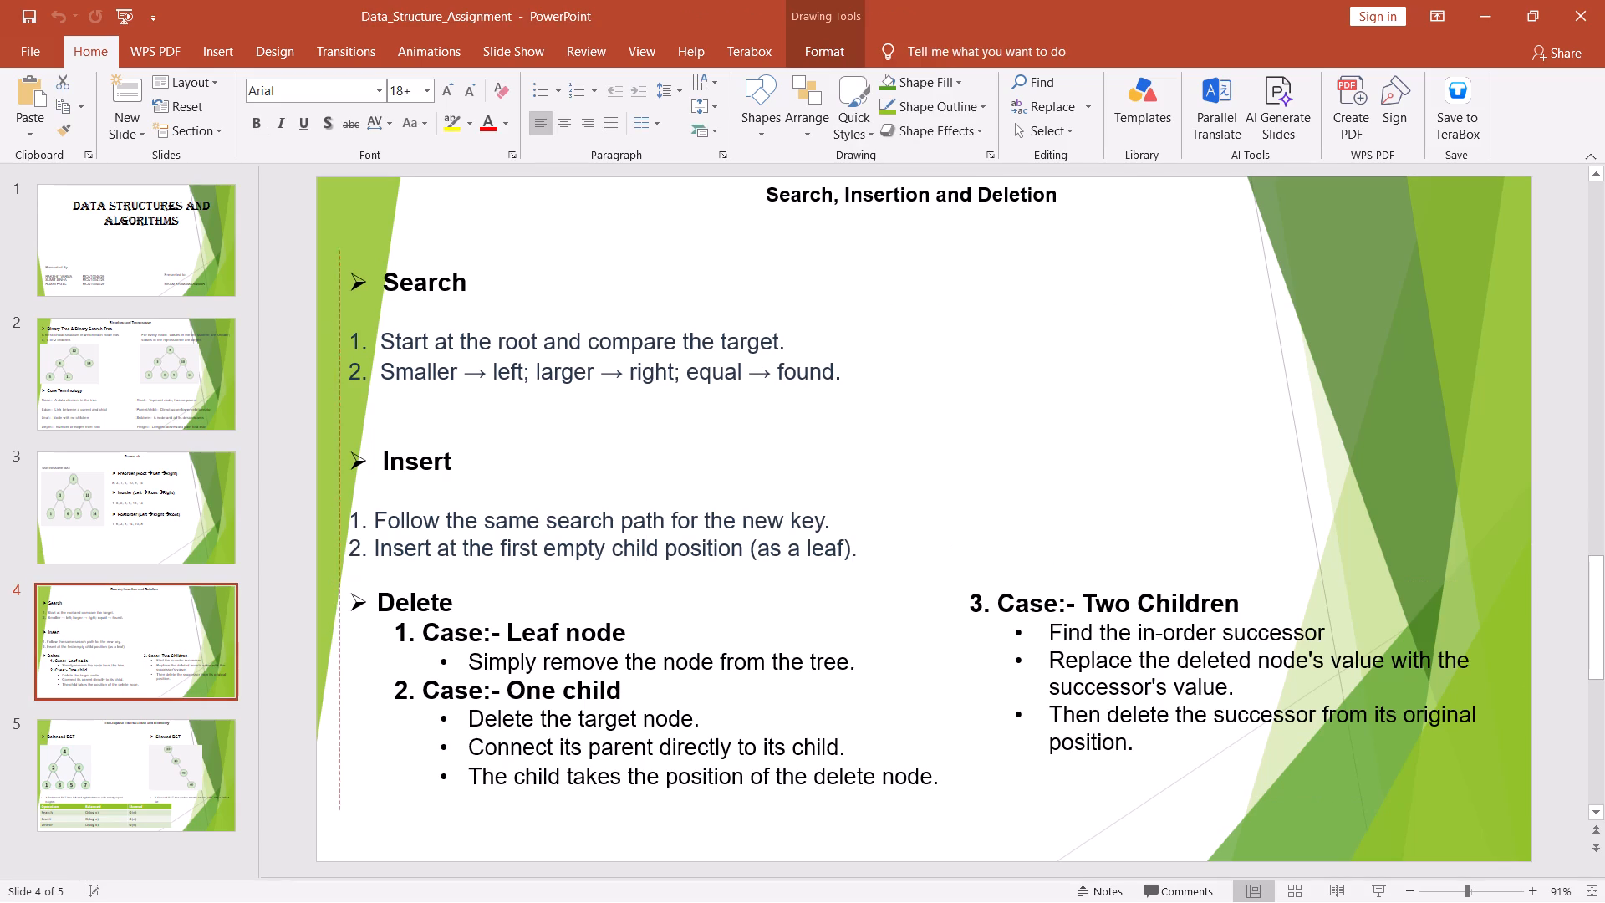
left_click(878, 454)
left_click(1044, 419)
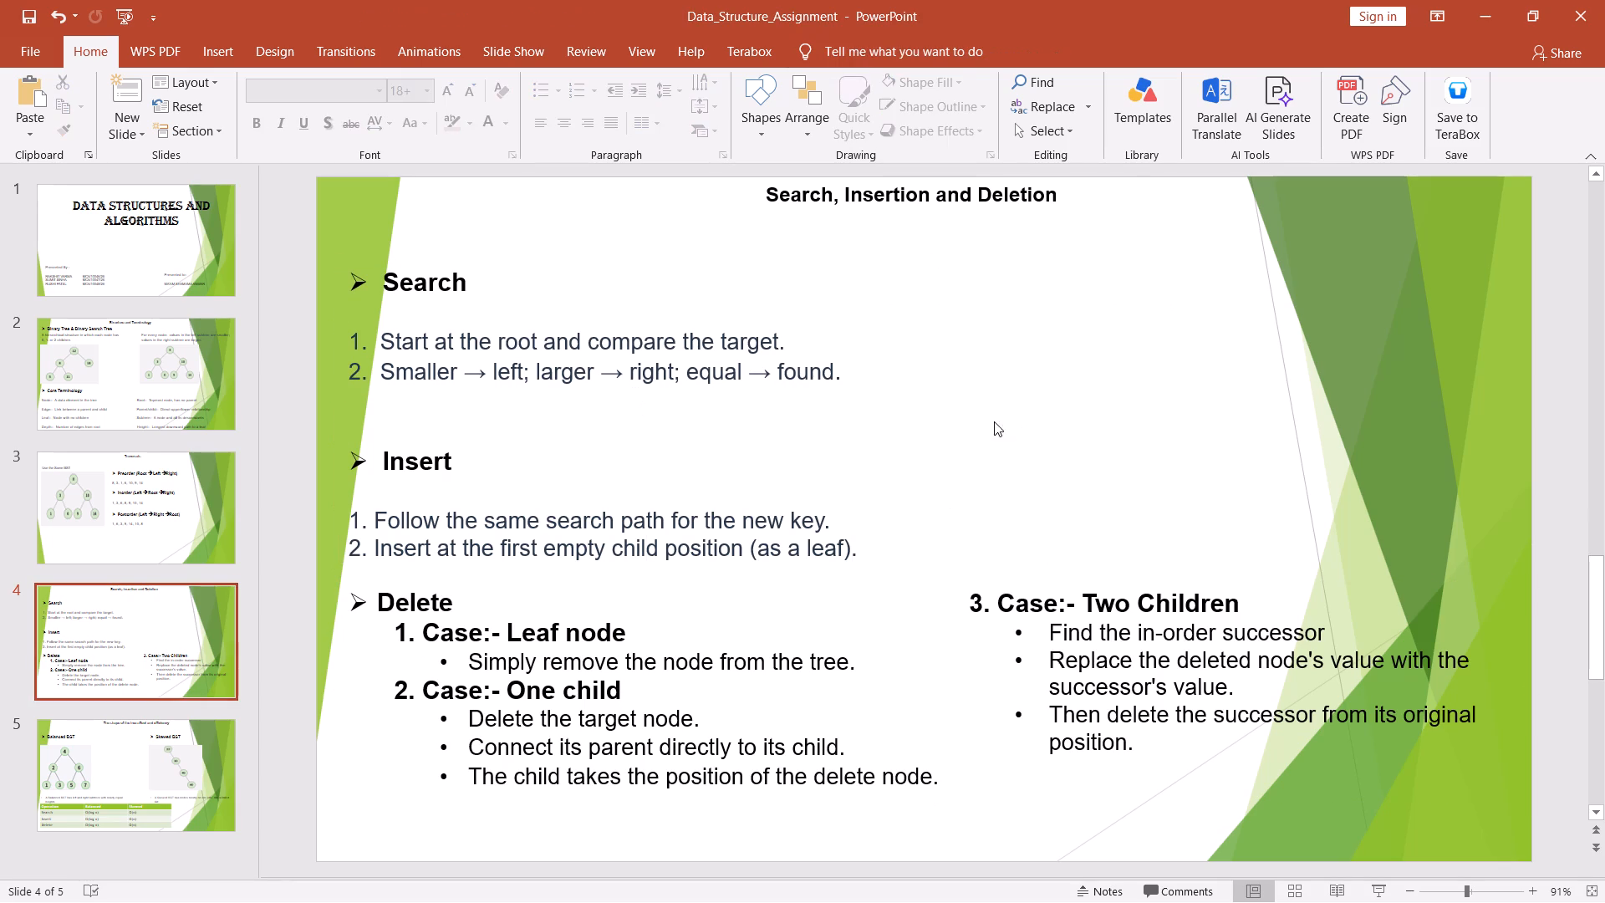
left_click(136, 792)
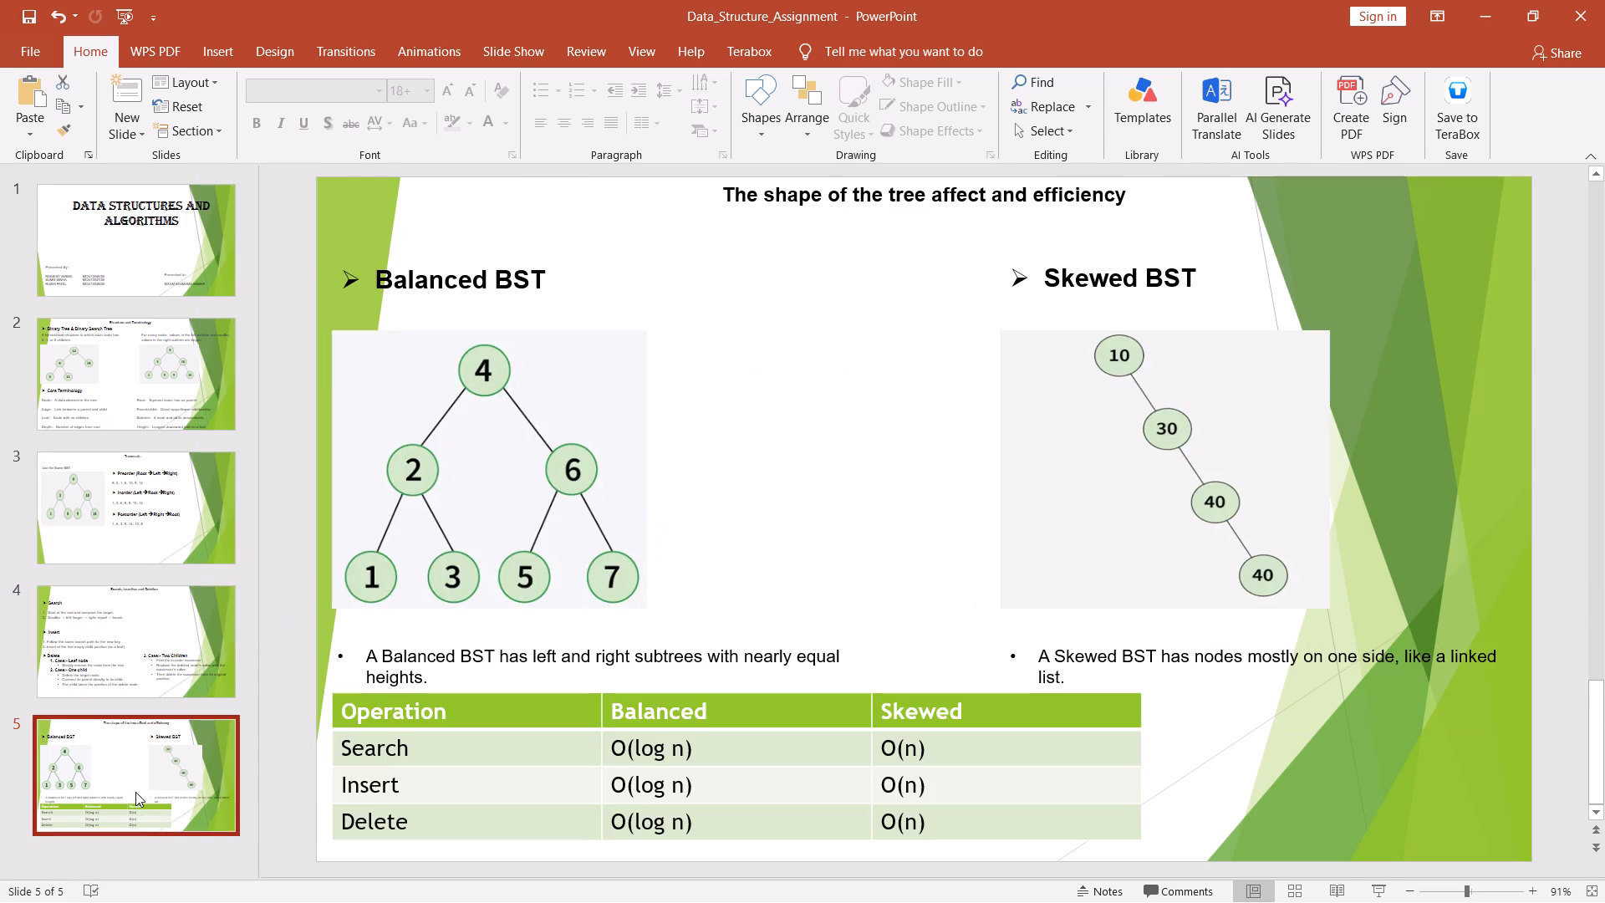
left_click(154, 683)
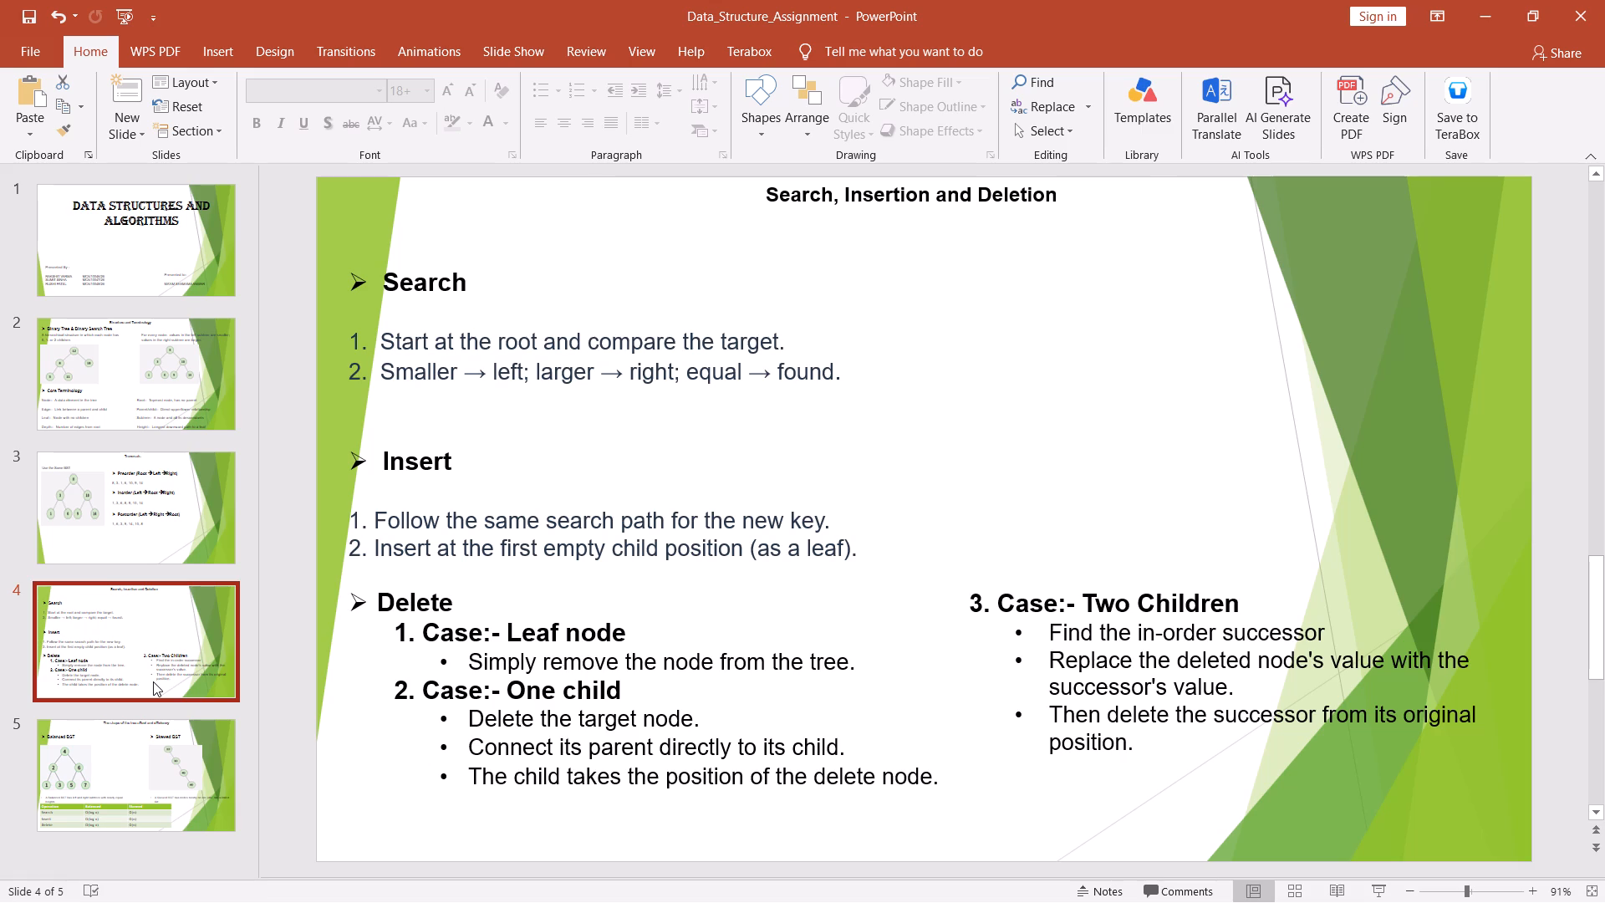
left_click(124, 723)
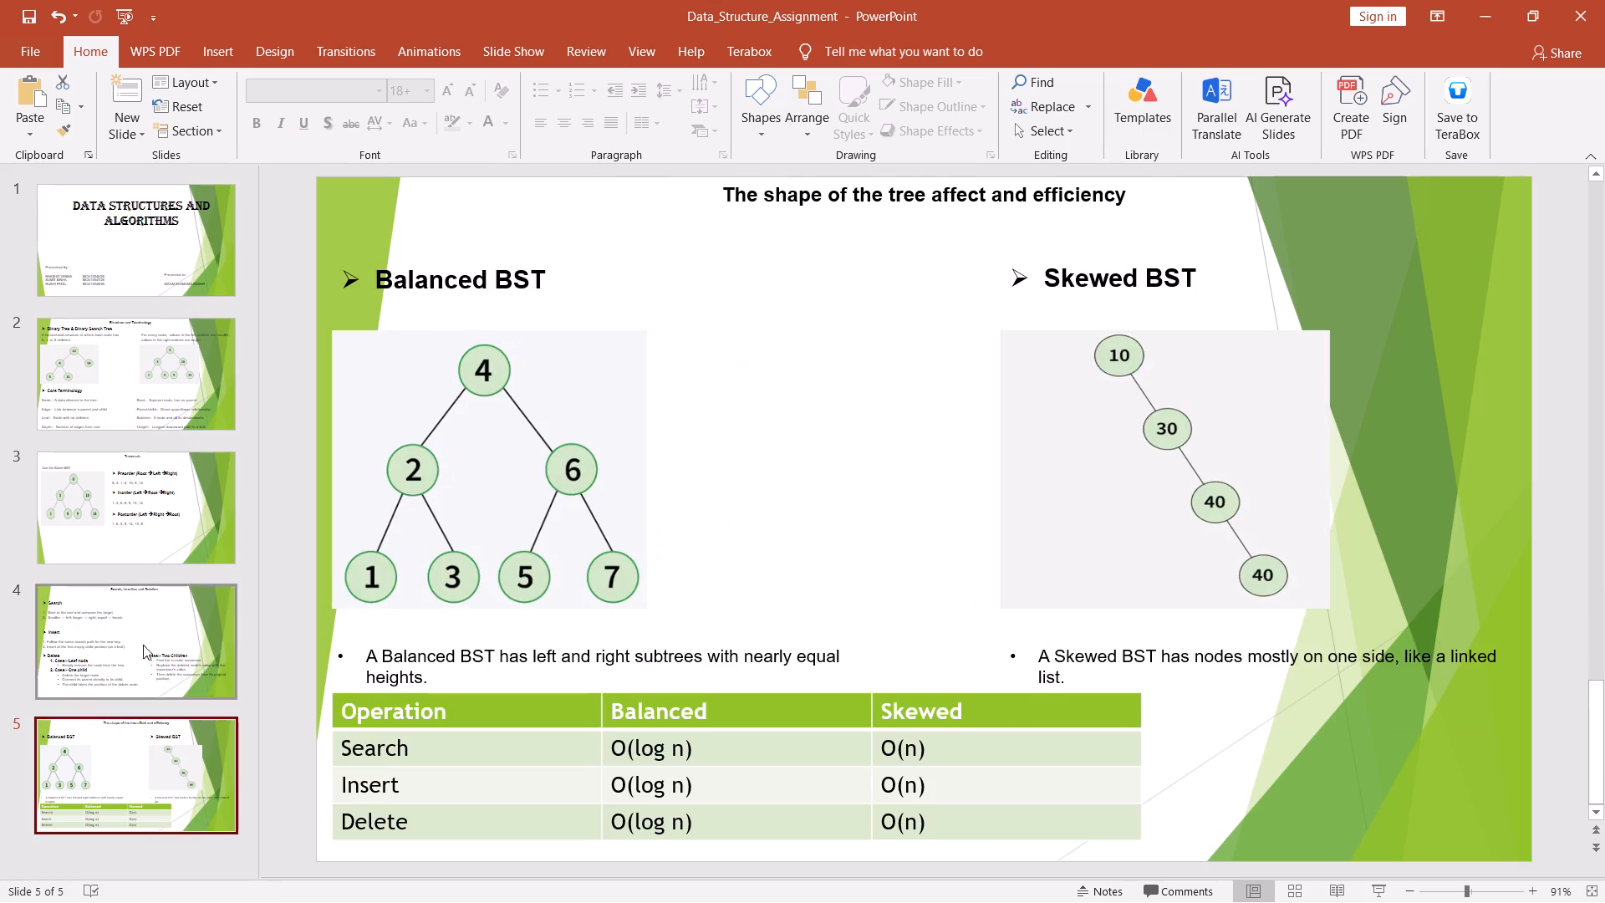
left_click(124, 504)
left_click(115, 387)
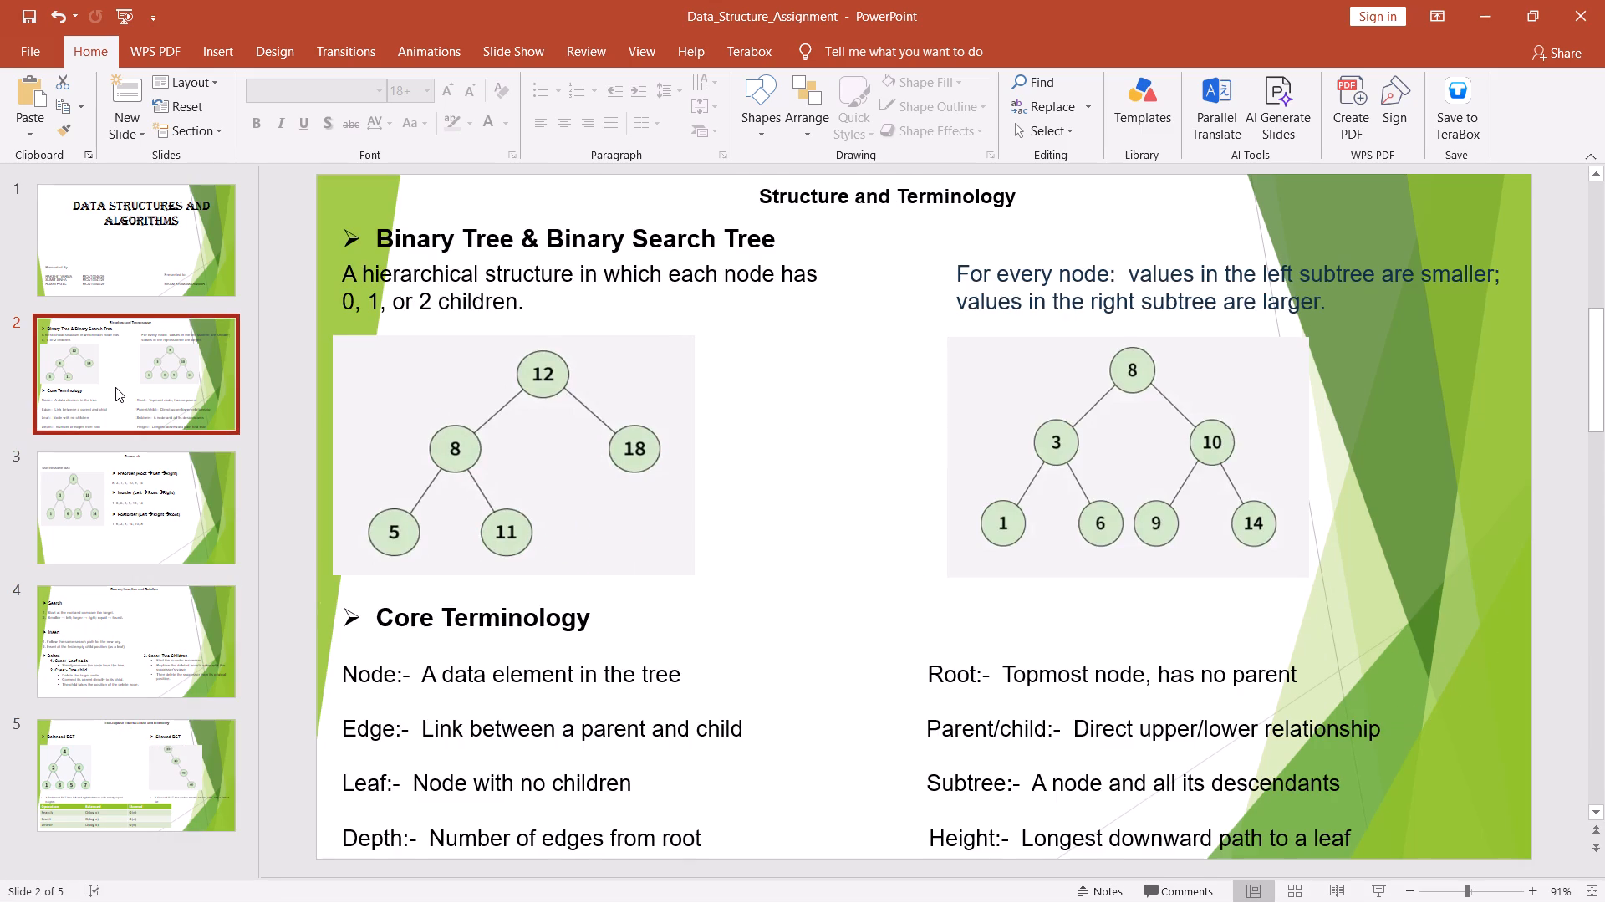
On slide 3, move the "Use the Same BST" caption and the tree picture beneath it upward toward the Traversals title.
left_click(123, 535)
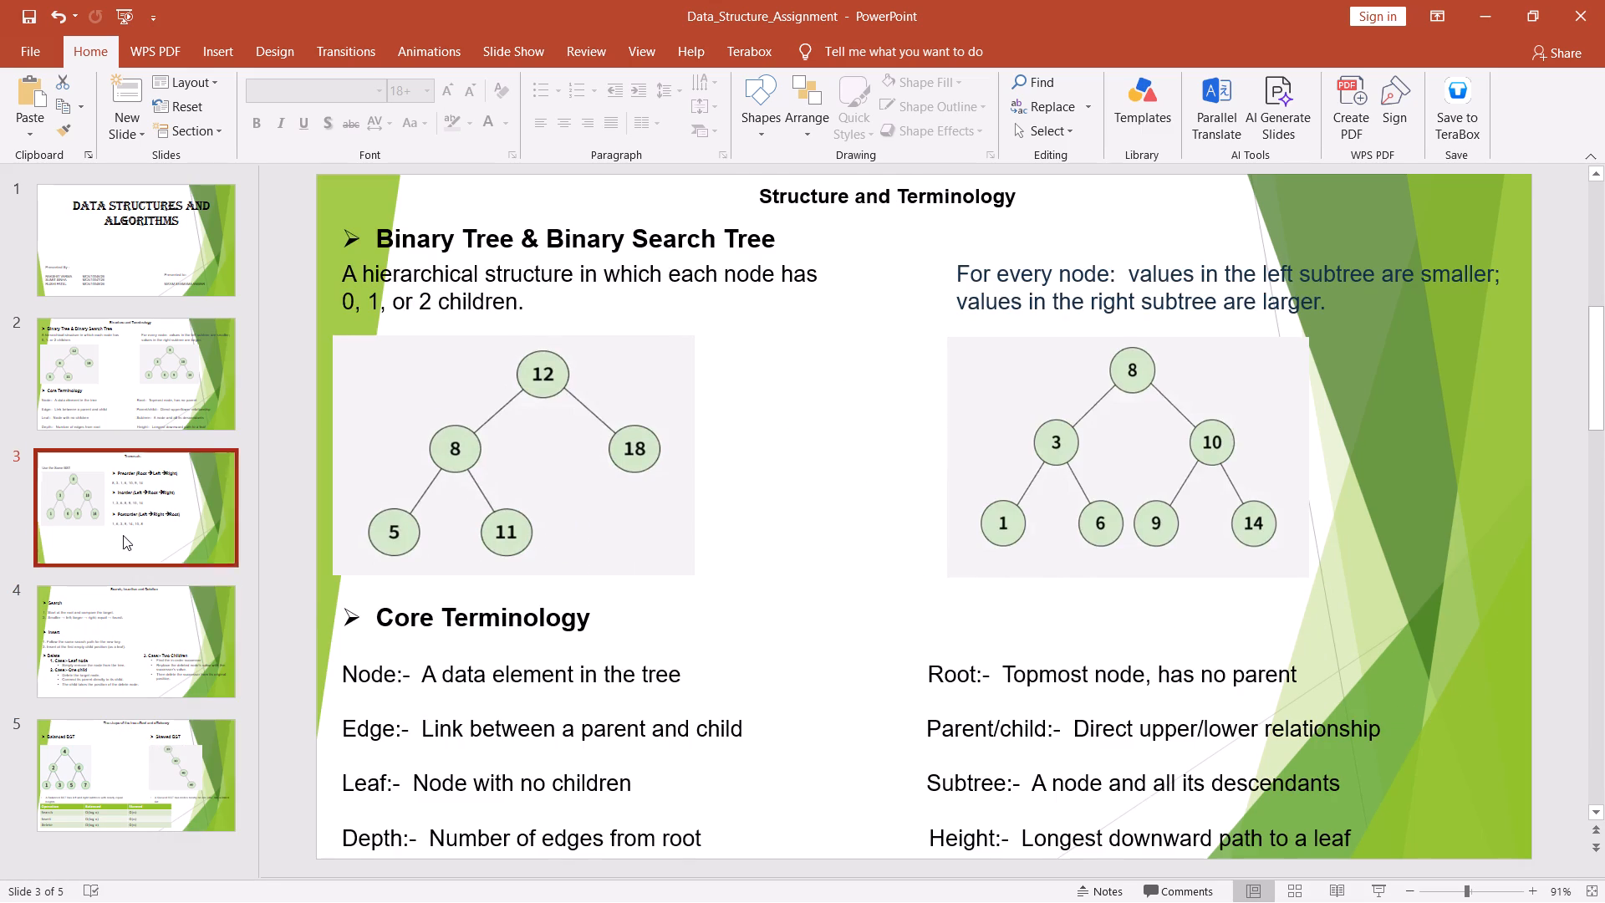
left_click(456, 427)
left_click(456, 263)
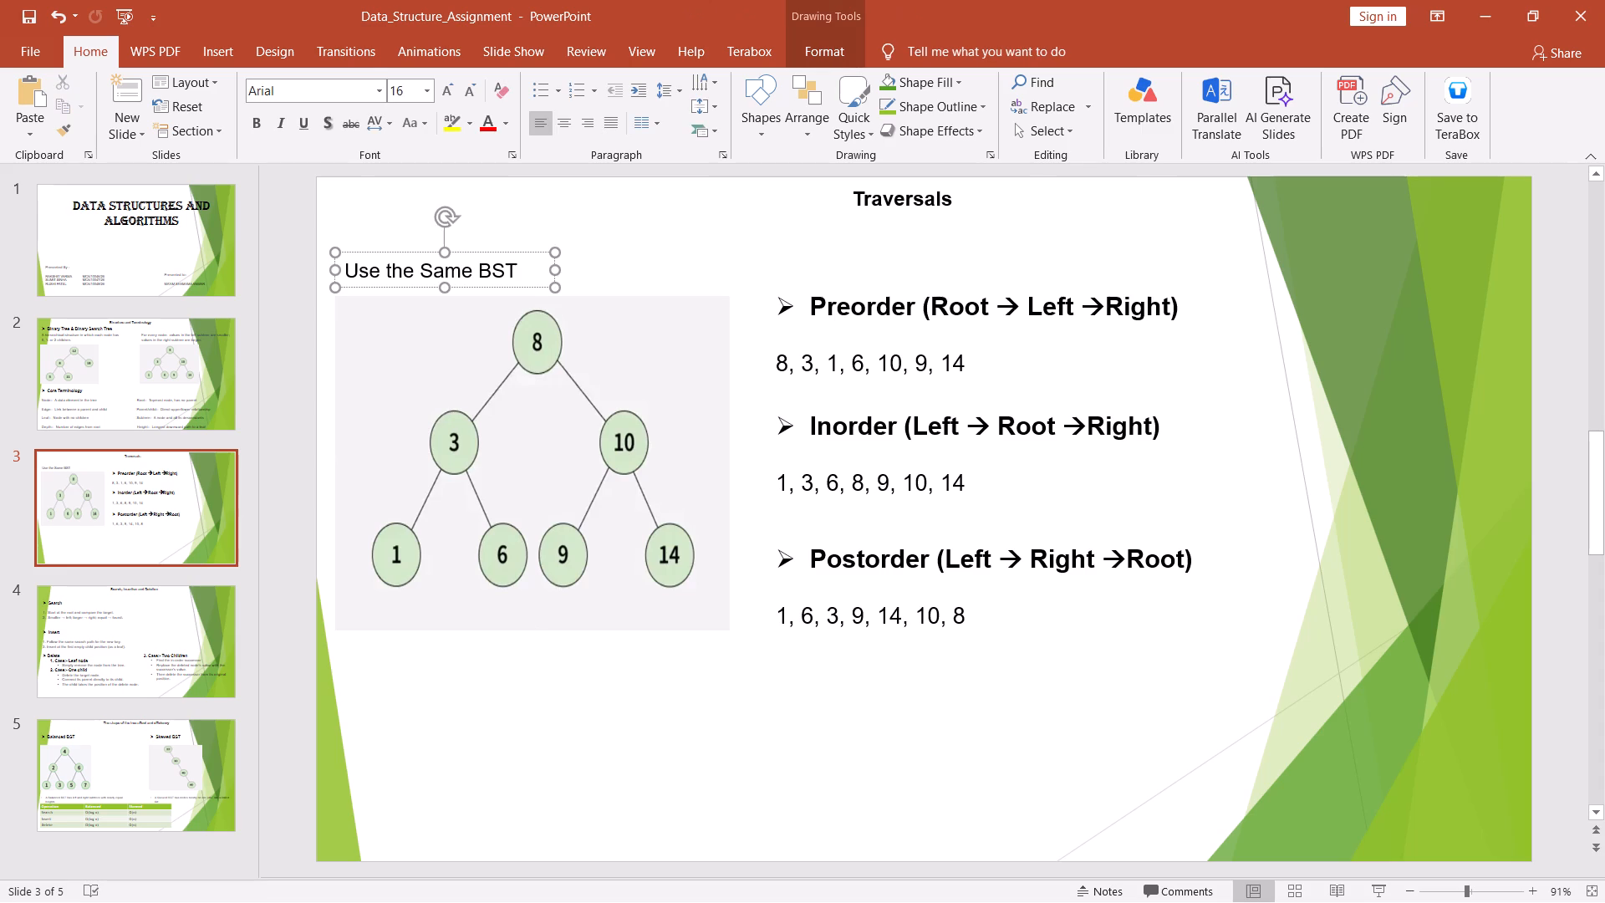
left_click_drag(486, 250, 486, 233)
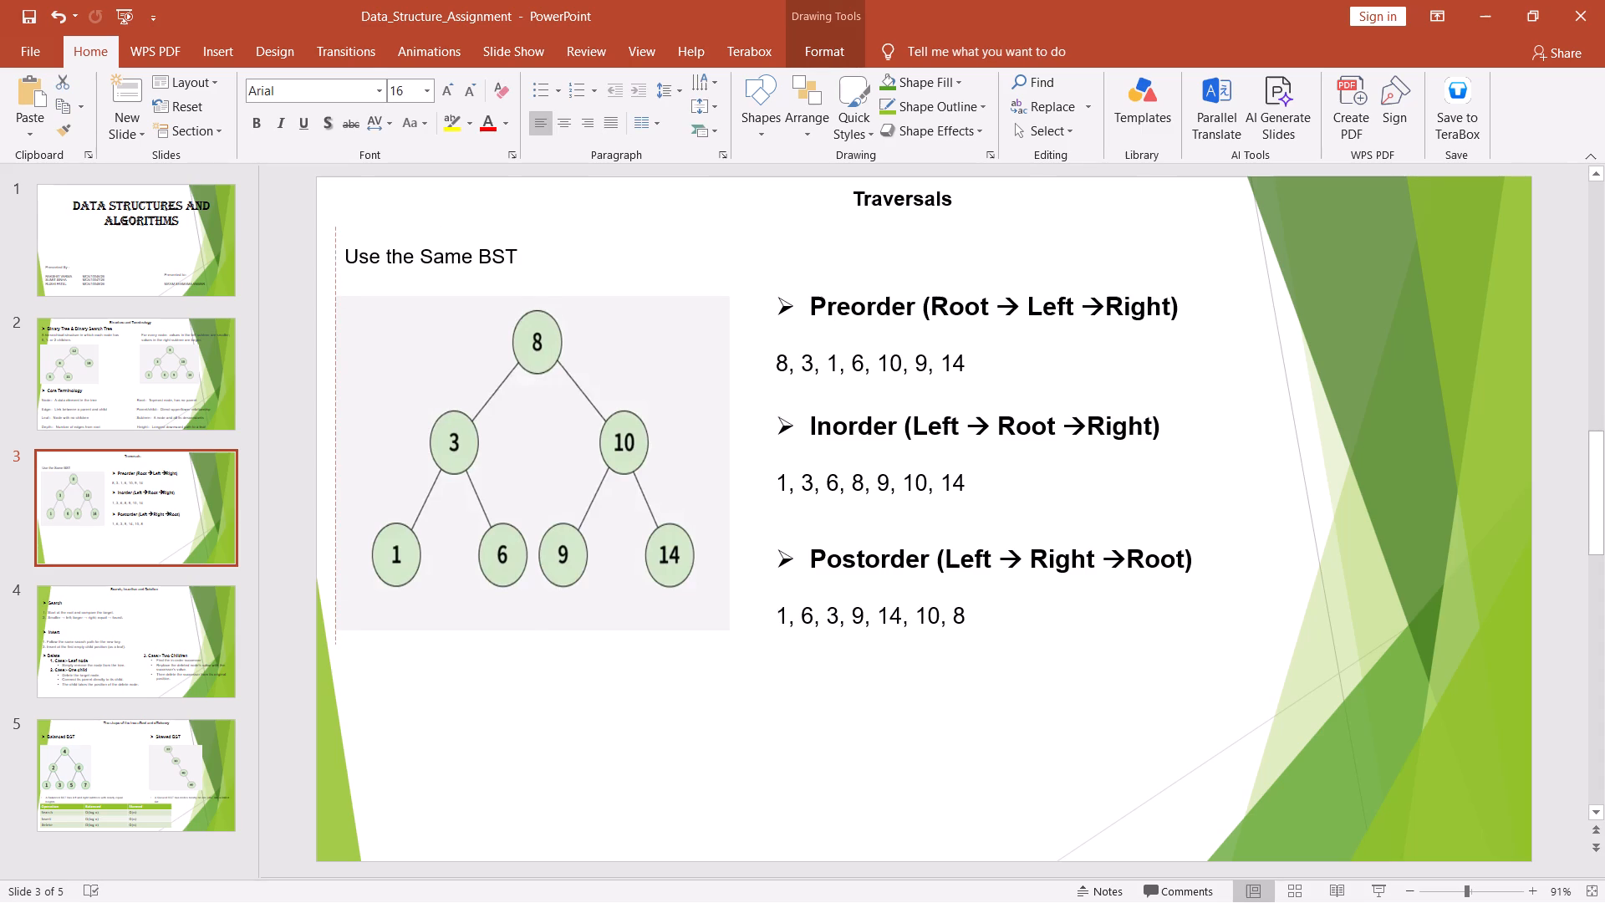
left_click_drag(486, 233, 488, 214)
left_click_drag(486, 422, 488, 404)
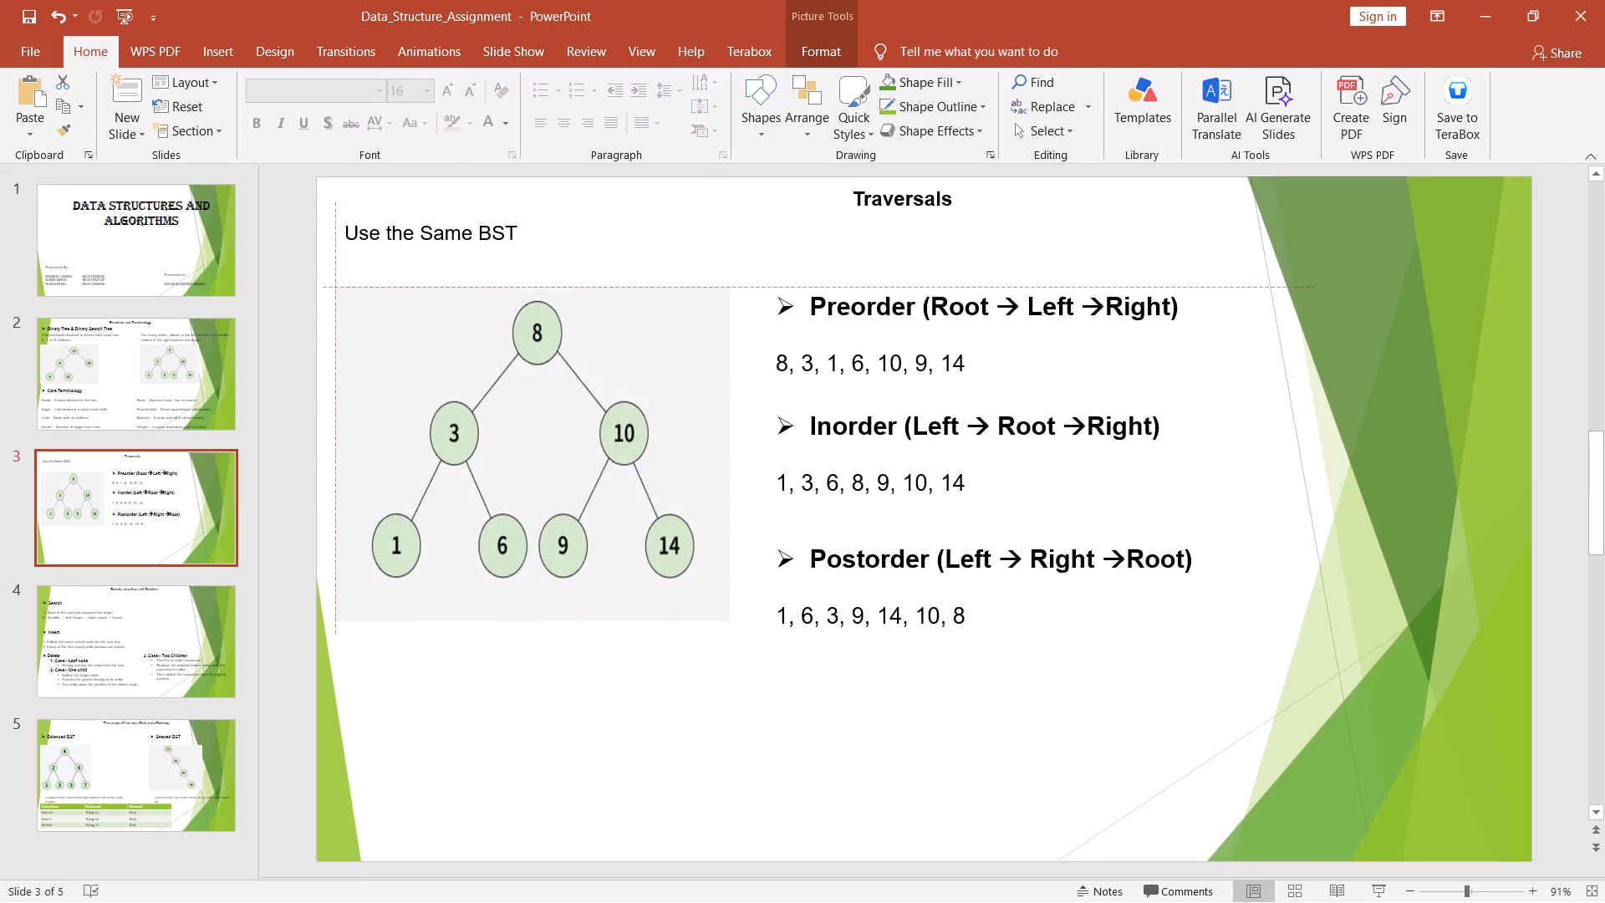
left_click_drag(488, 404, 491, 380)
Move the Preorder, Inorder and Postorder text boxes upward so they stack closely and evenly beside the tree picture.
left_click(994, 384)
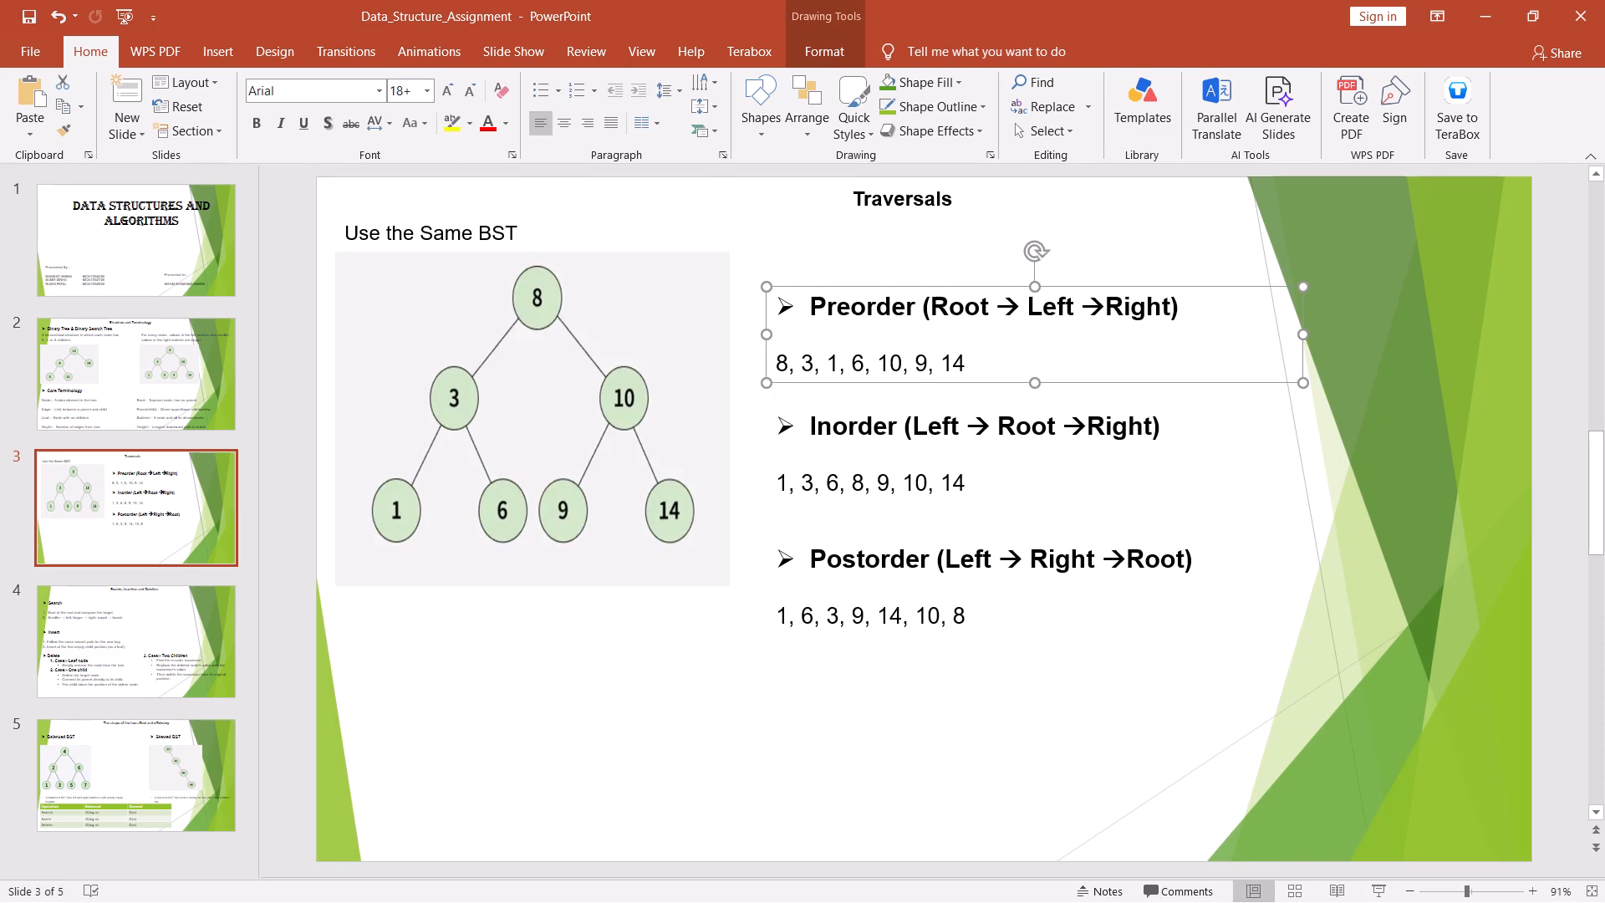
left_click_drag(935, 288, 930, 246)
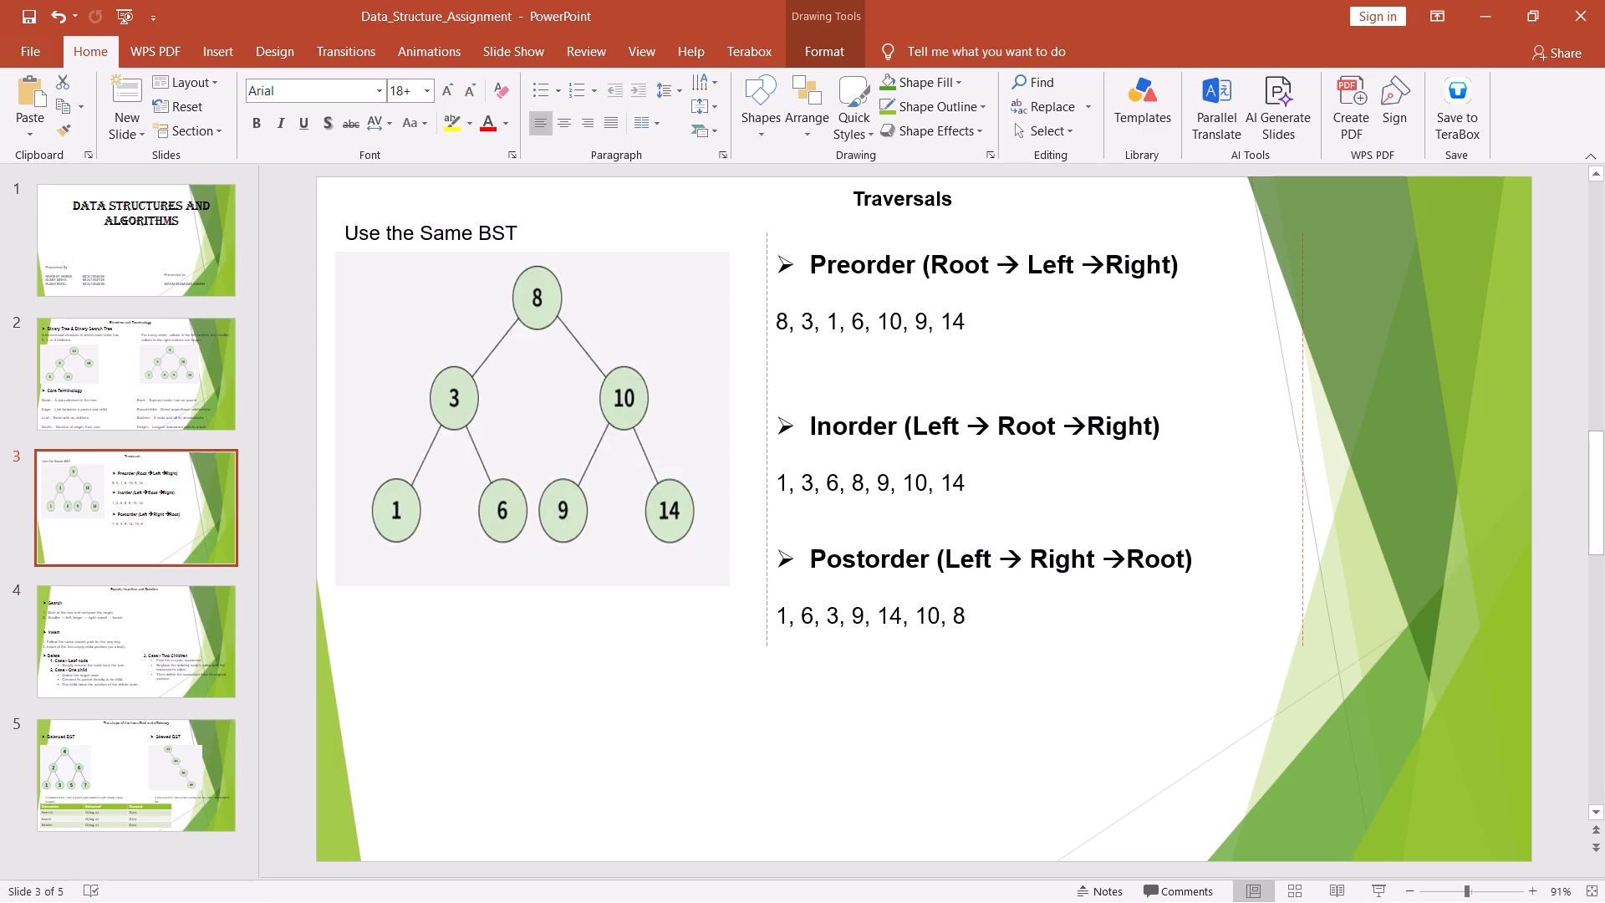
left_click_drag(930, 246, 930, 253)
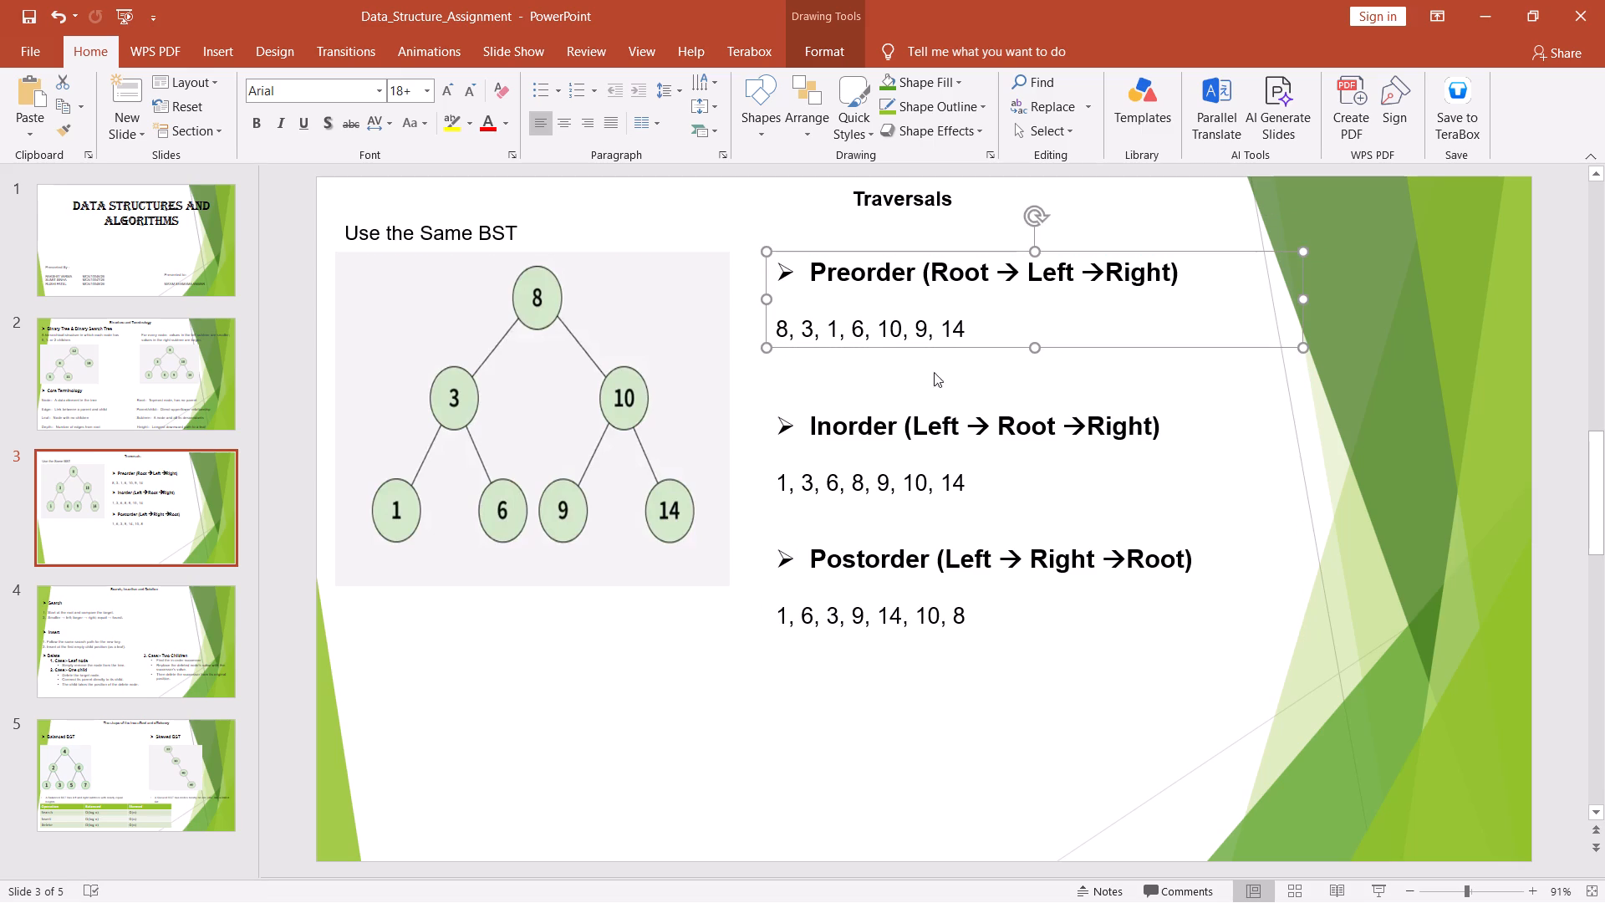
left_click(935, 431)
left_click_drag(938, 408, 941, 357)
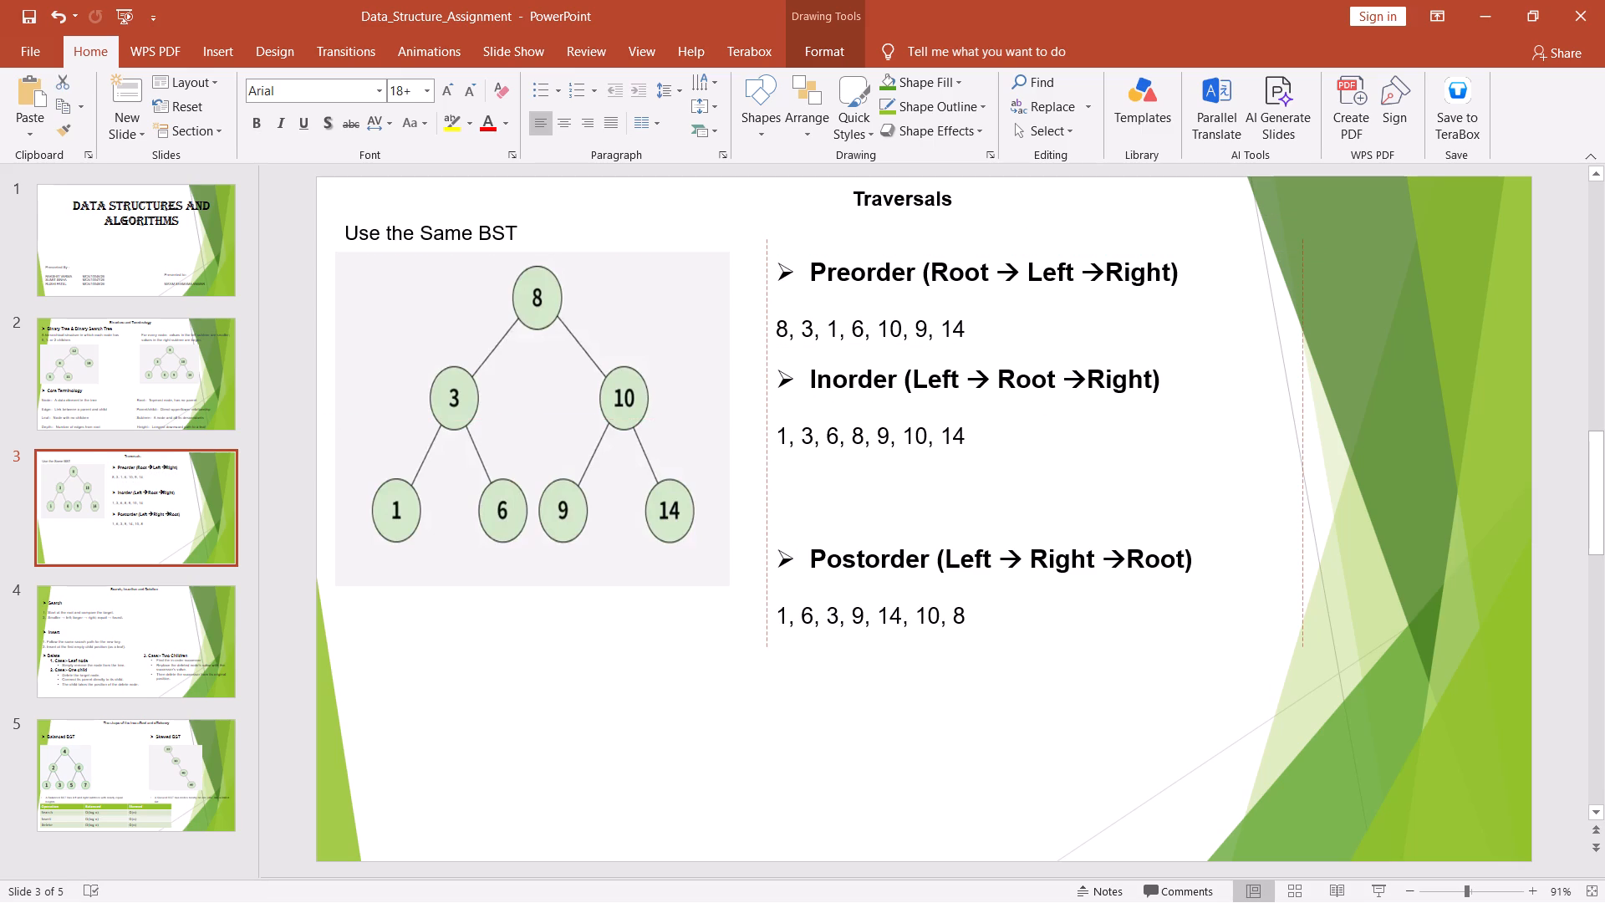
left_click_drag(941, 357, 937, 359)
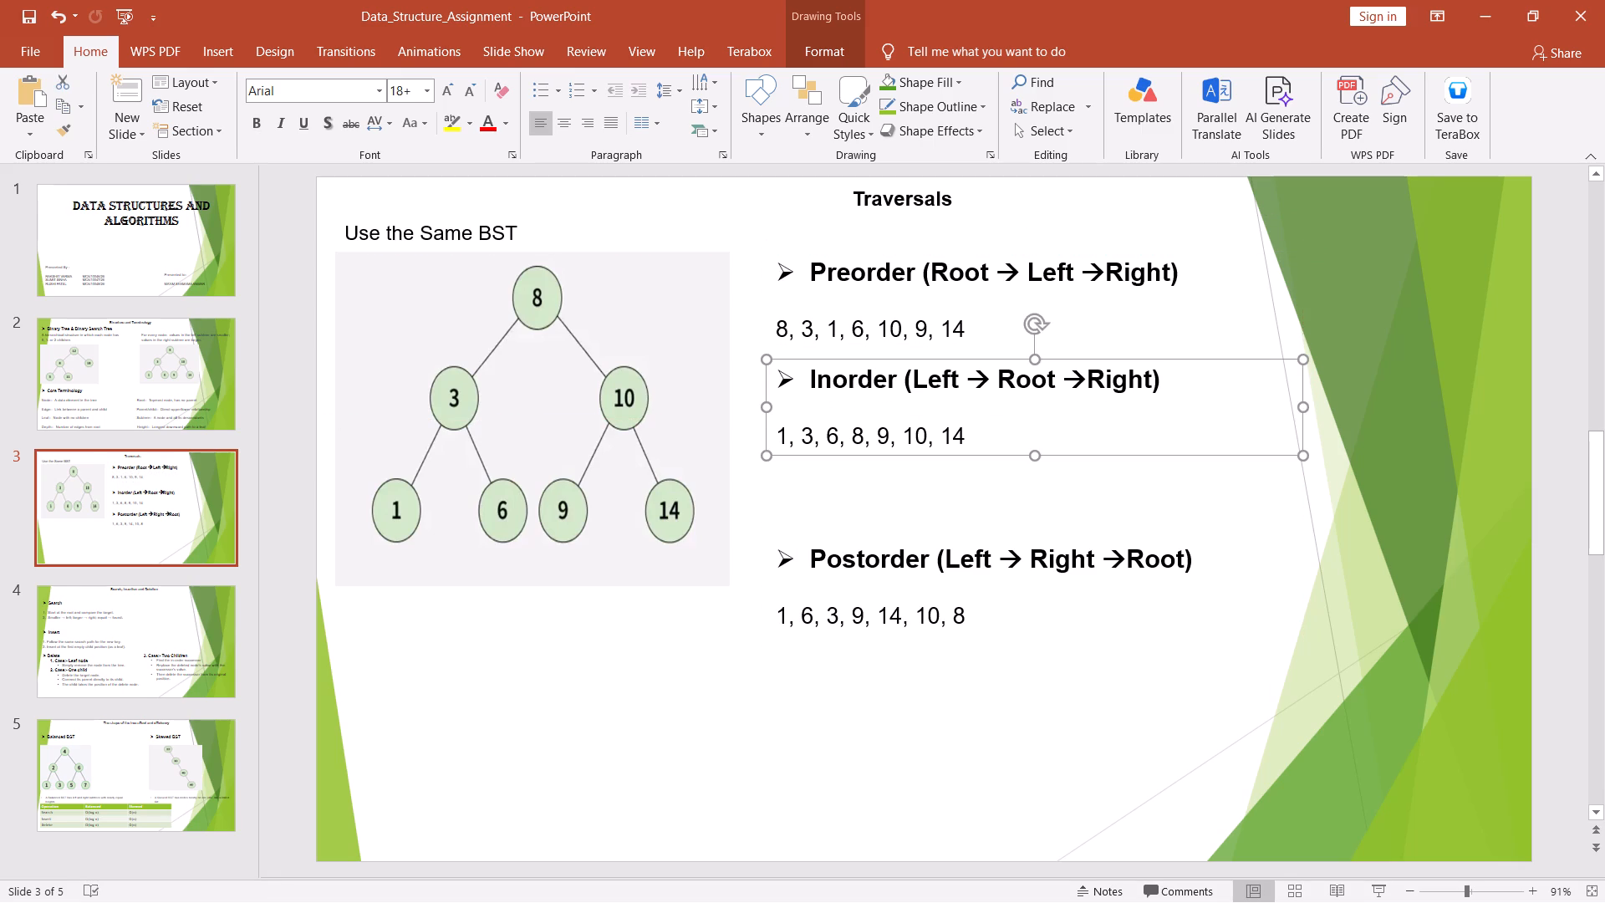
left_click(940, 554)
left_click_drag(940, 536, 935, 471)
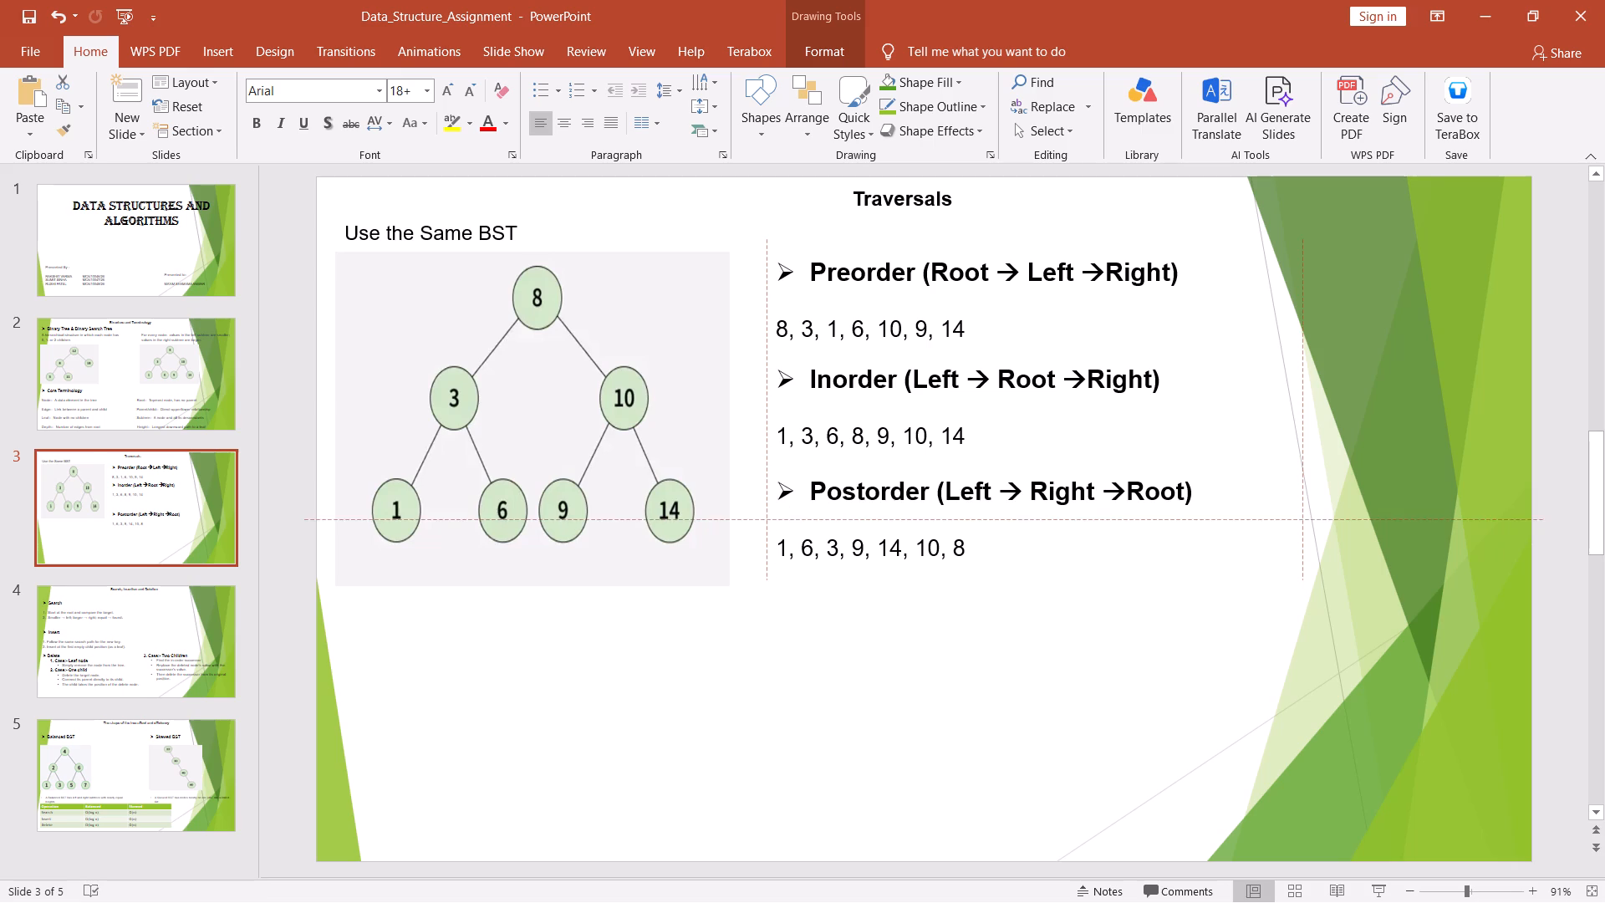
left_click_drag(935, 471, 935, 465)
left_click(935, 668)
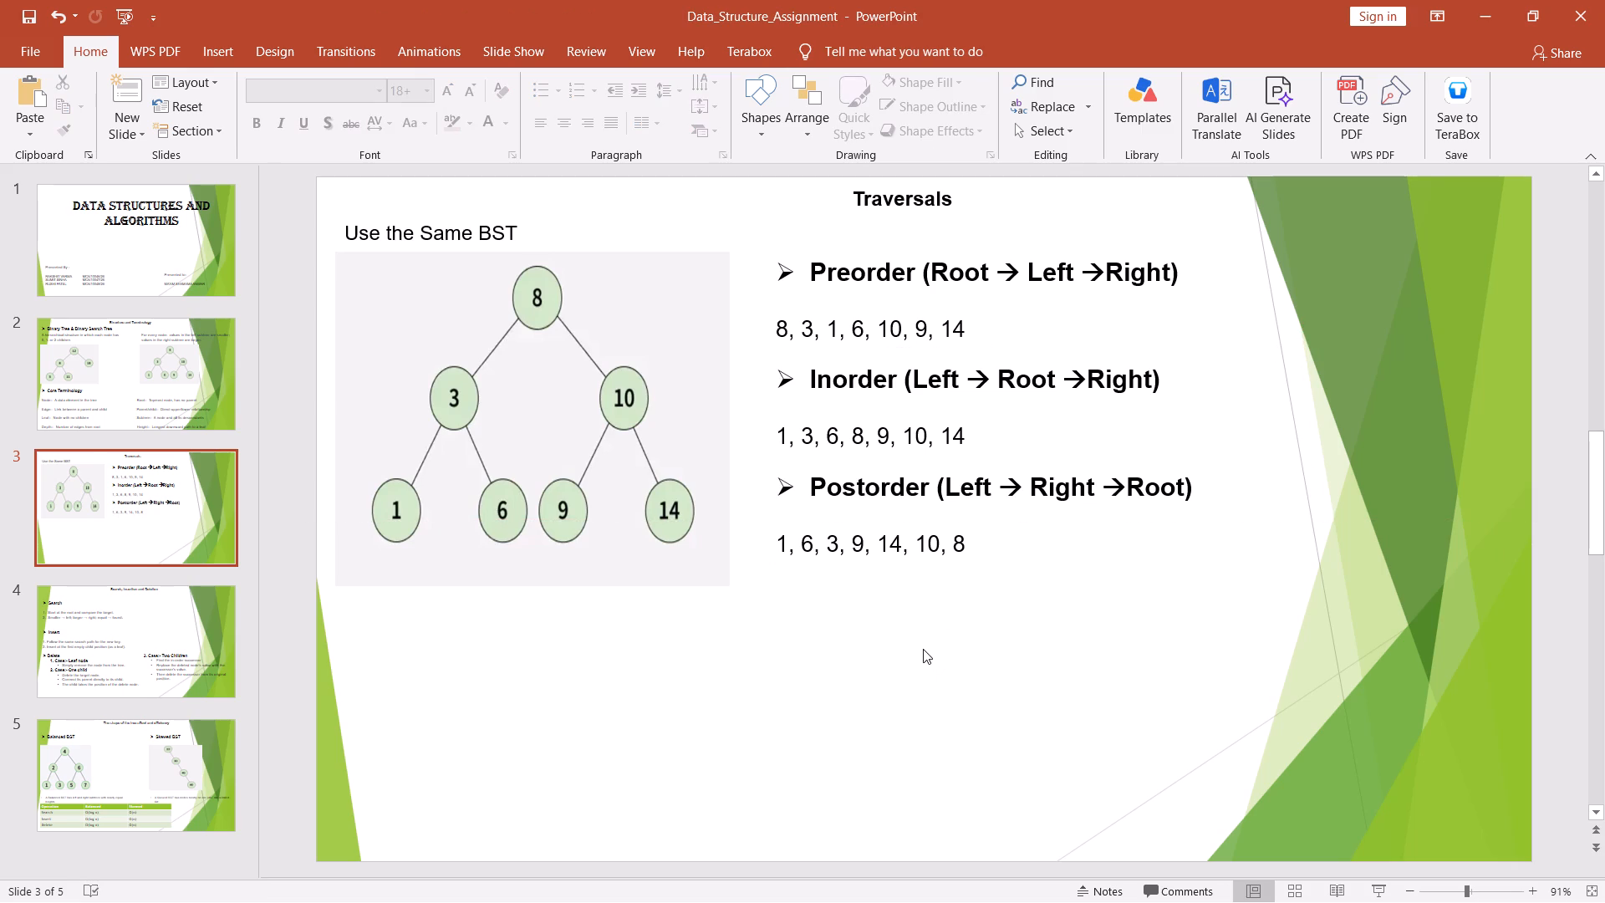
Save the presentation.
key("ctrl+s")
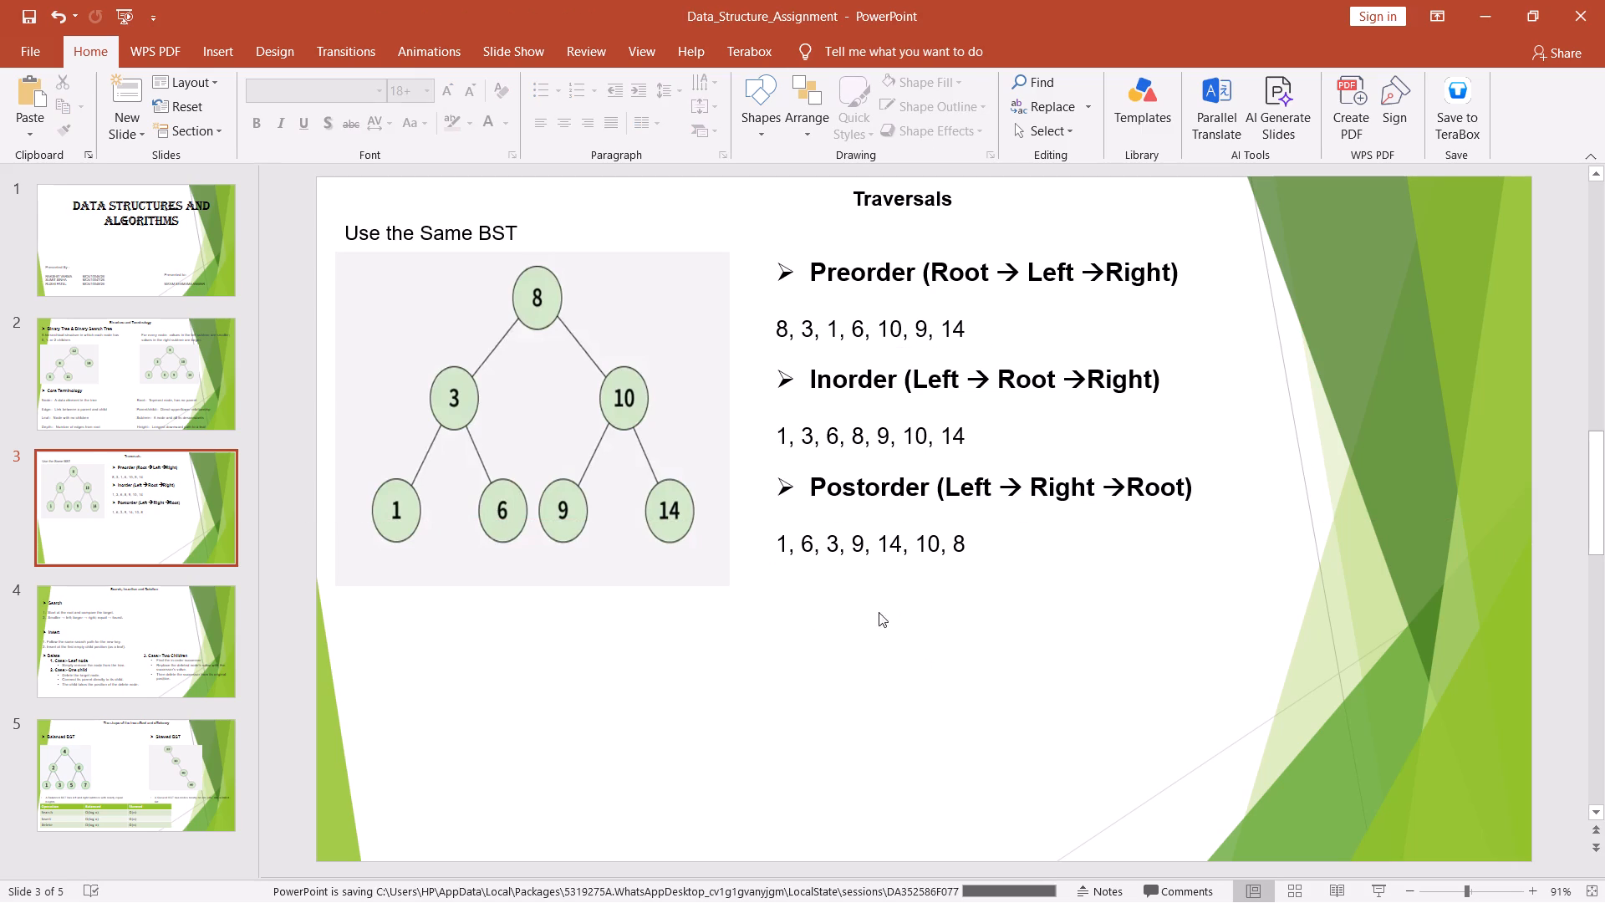
Cut the "Search, Insertion and Deletion" title text box from slide 4.
left_click(161, 664)
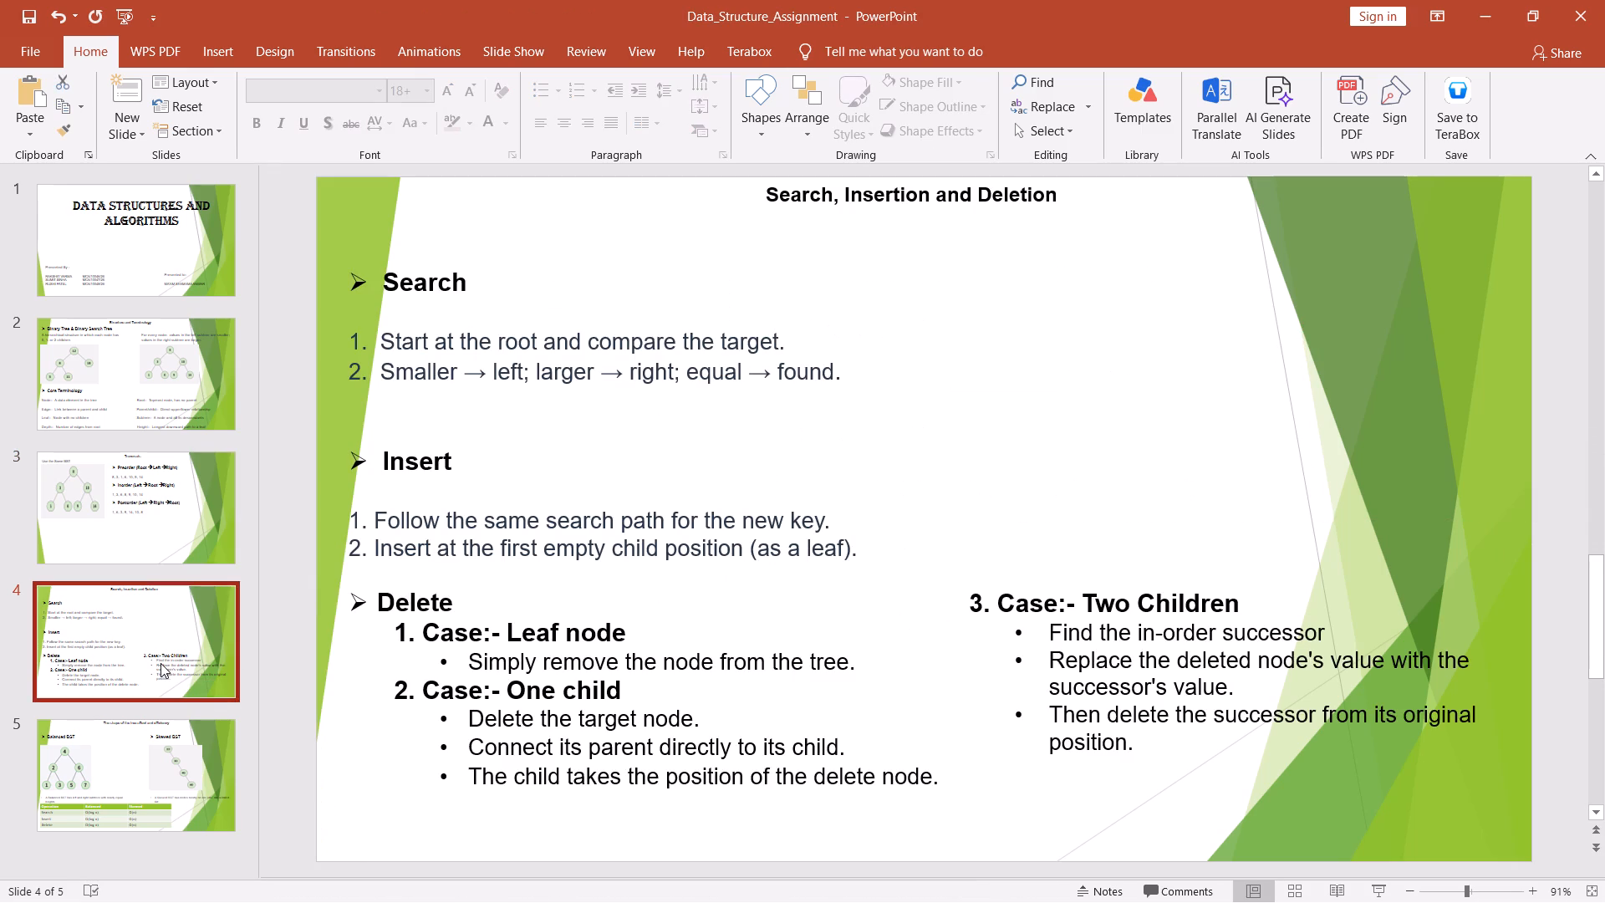
left_click(146, 807)
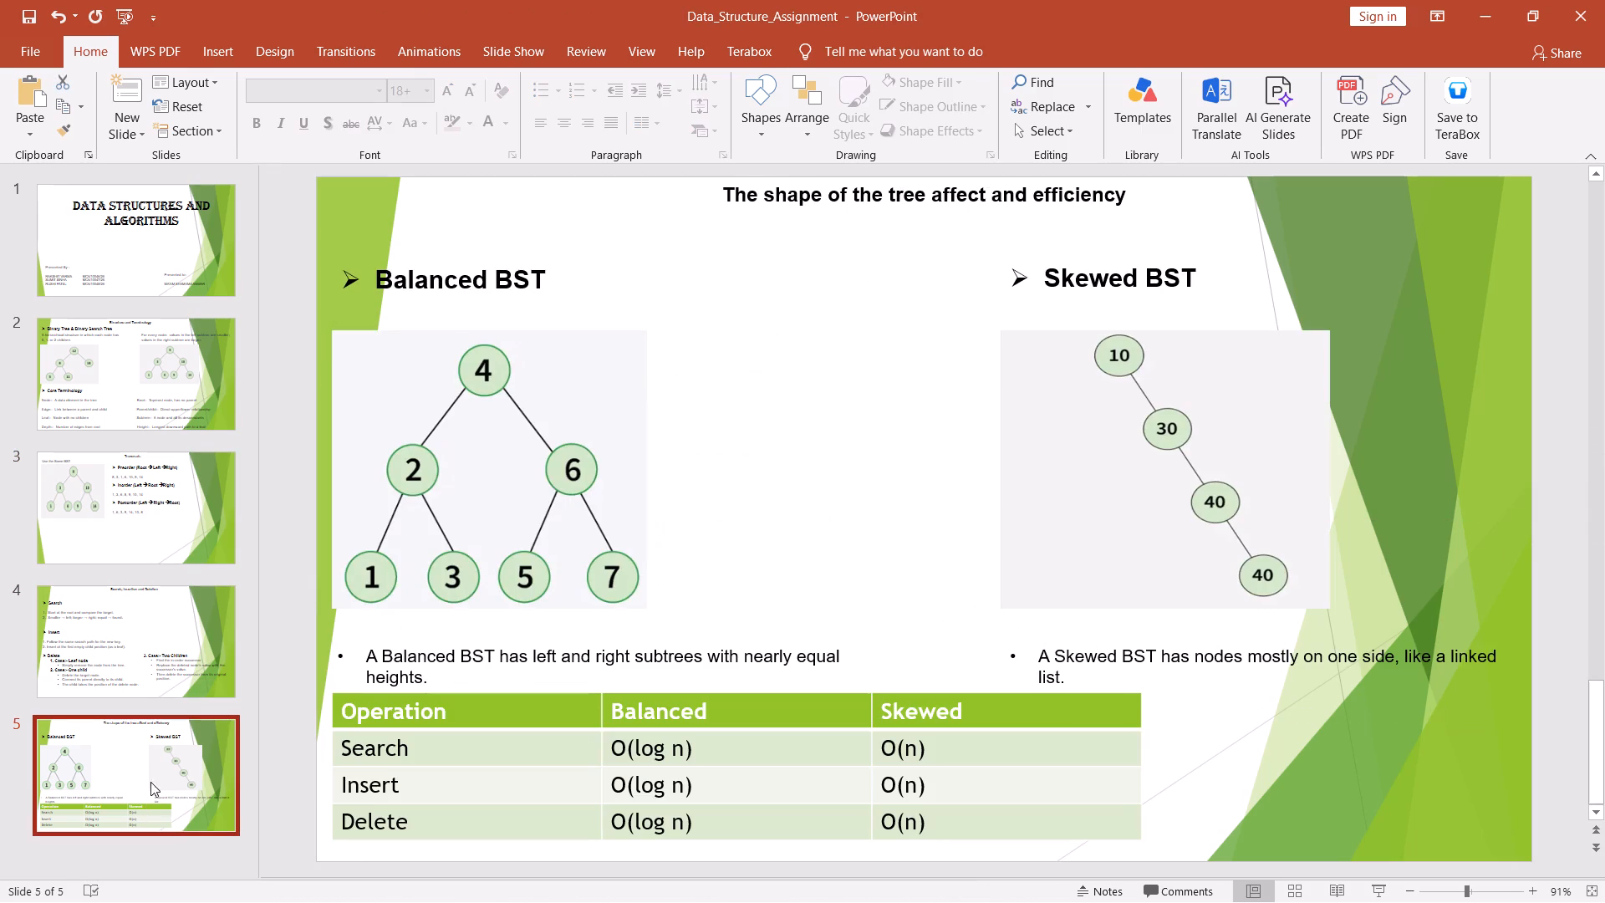
left_click(100, 646)
left_click(432, 309)
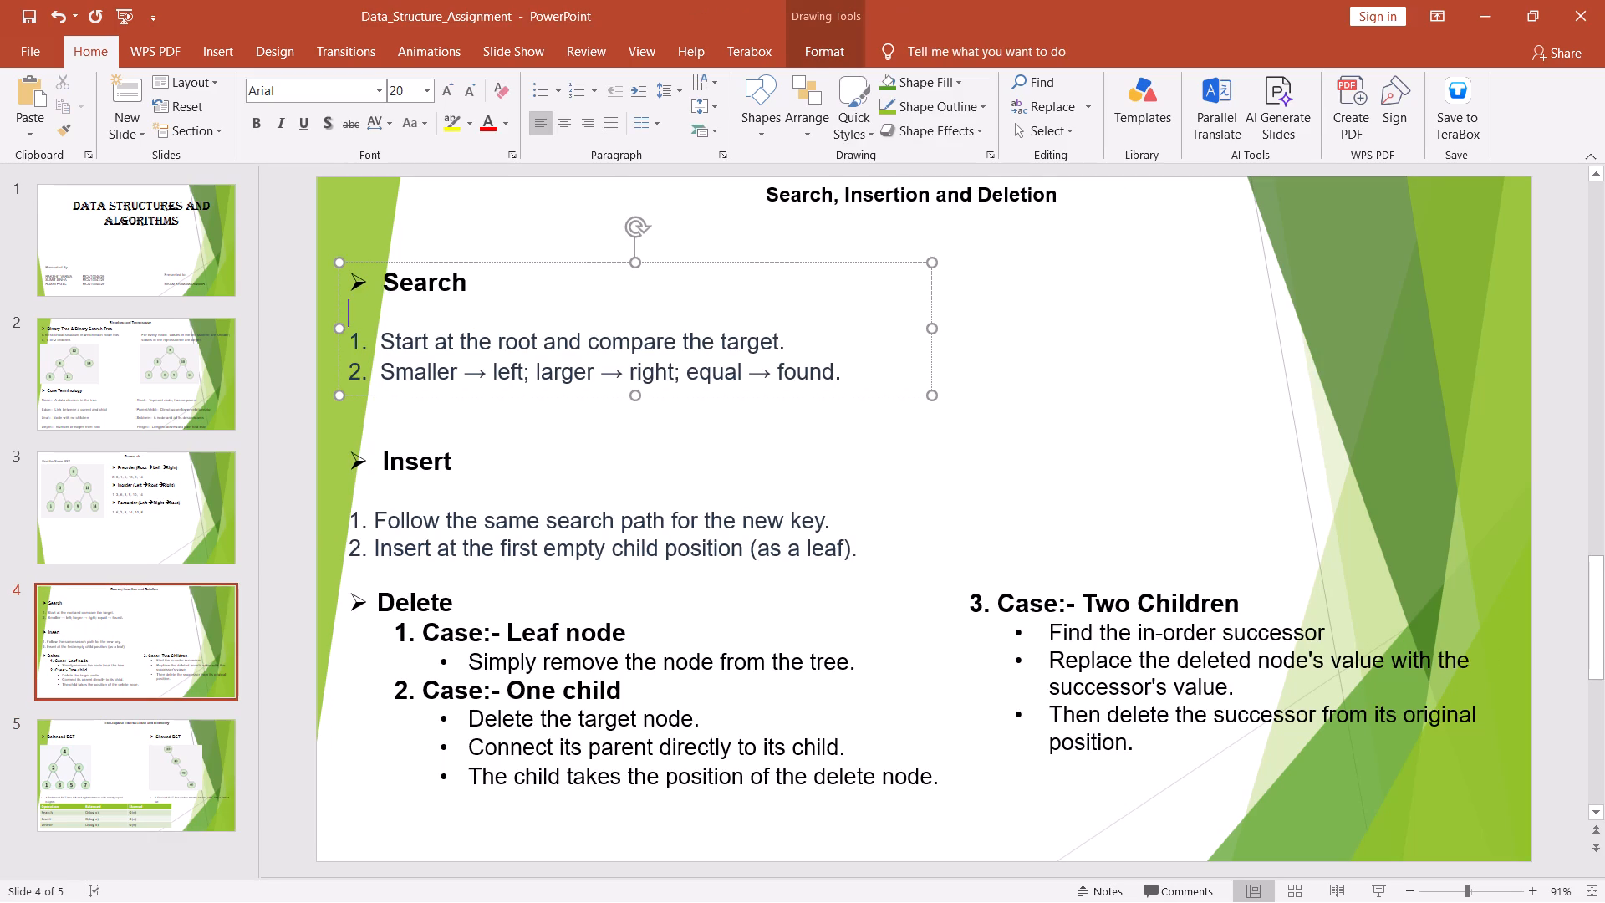
left_click(810, 196)
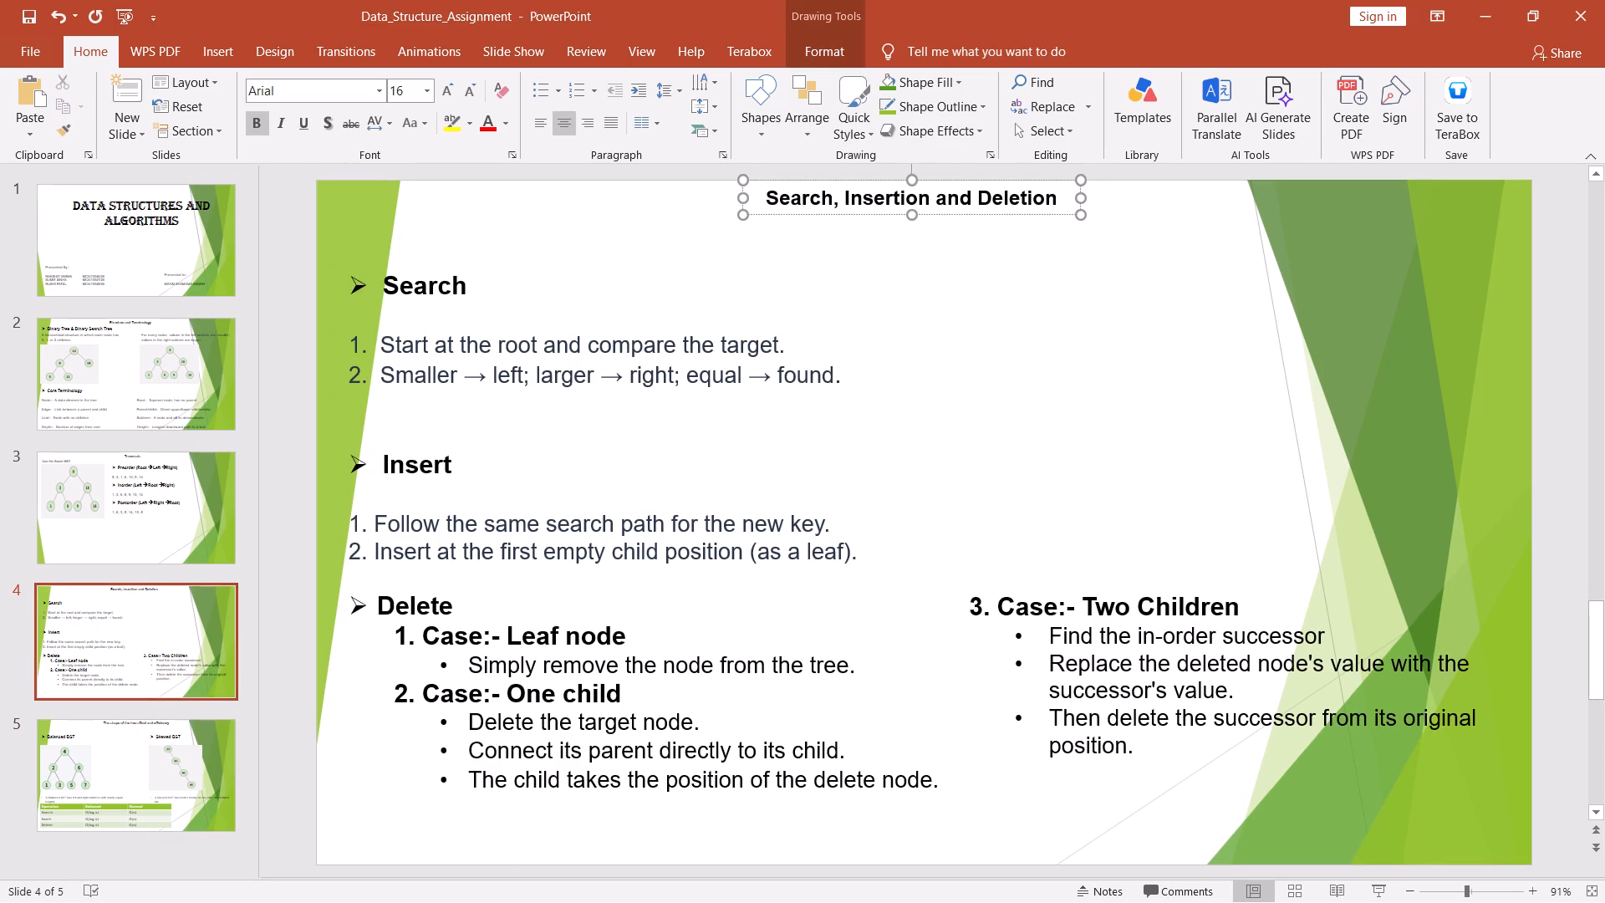
right_click(801, 211)
left_click(850, 217)
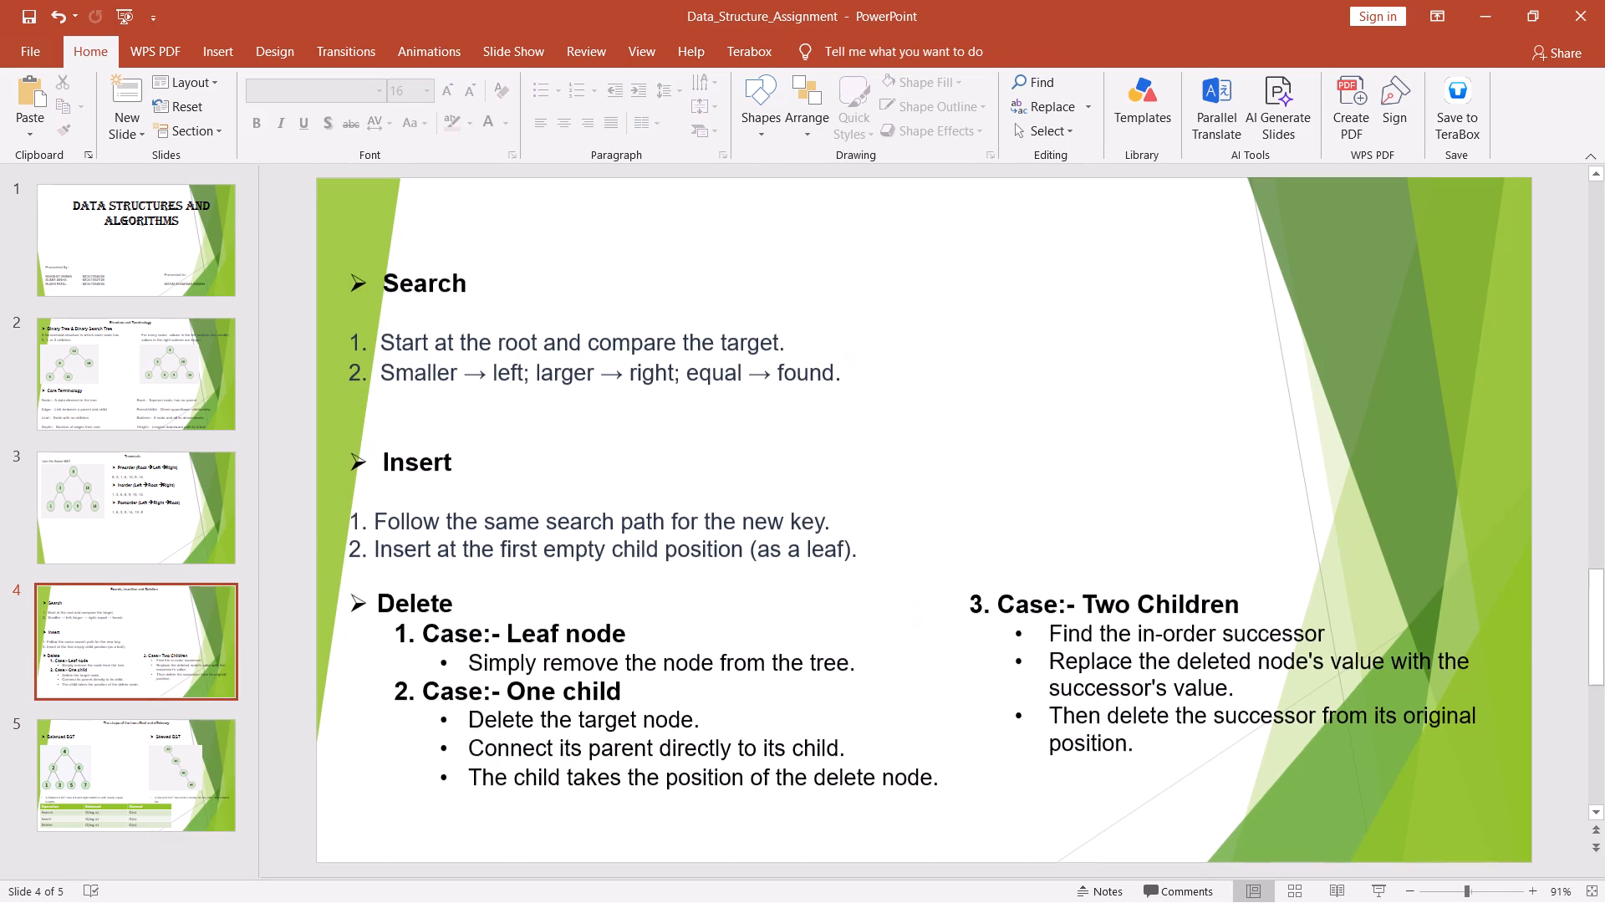
Paste the cut "Search, Insertion and Deletion" title onto slide 3, place it below the Postorder text, and save the presentation.
left_click(110, 501)
left_click(818, 614)
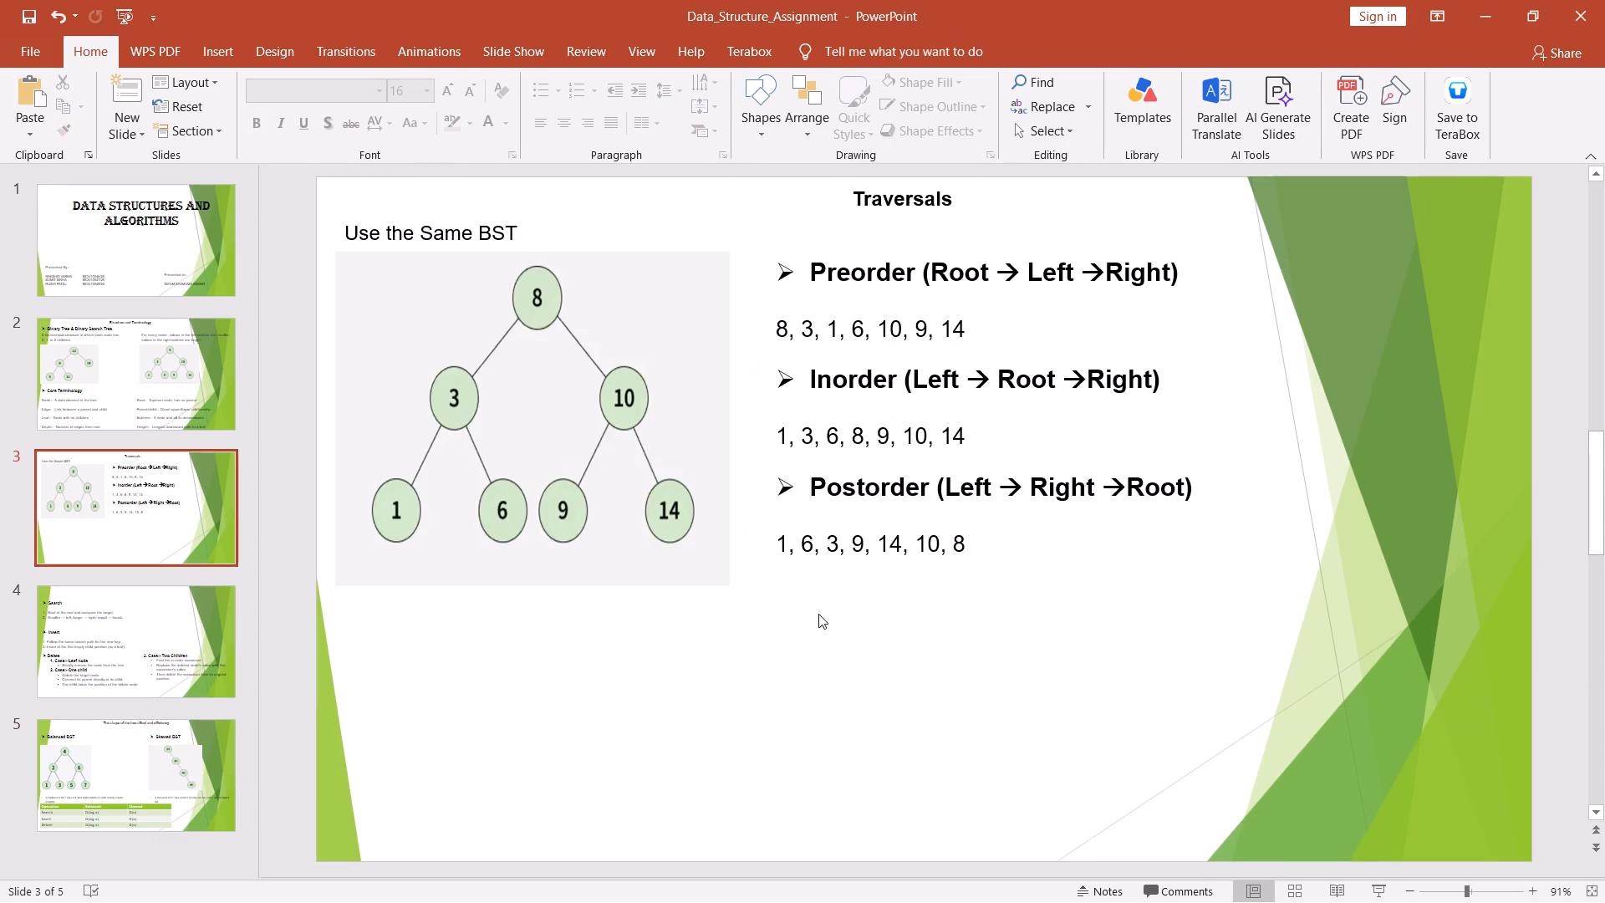
key("ctrl+v")
left_click_drag(797, 212, 776, 446)
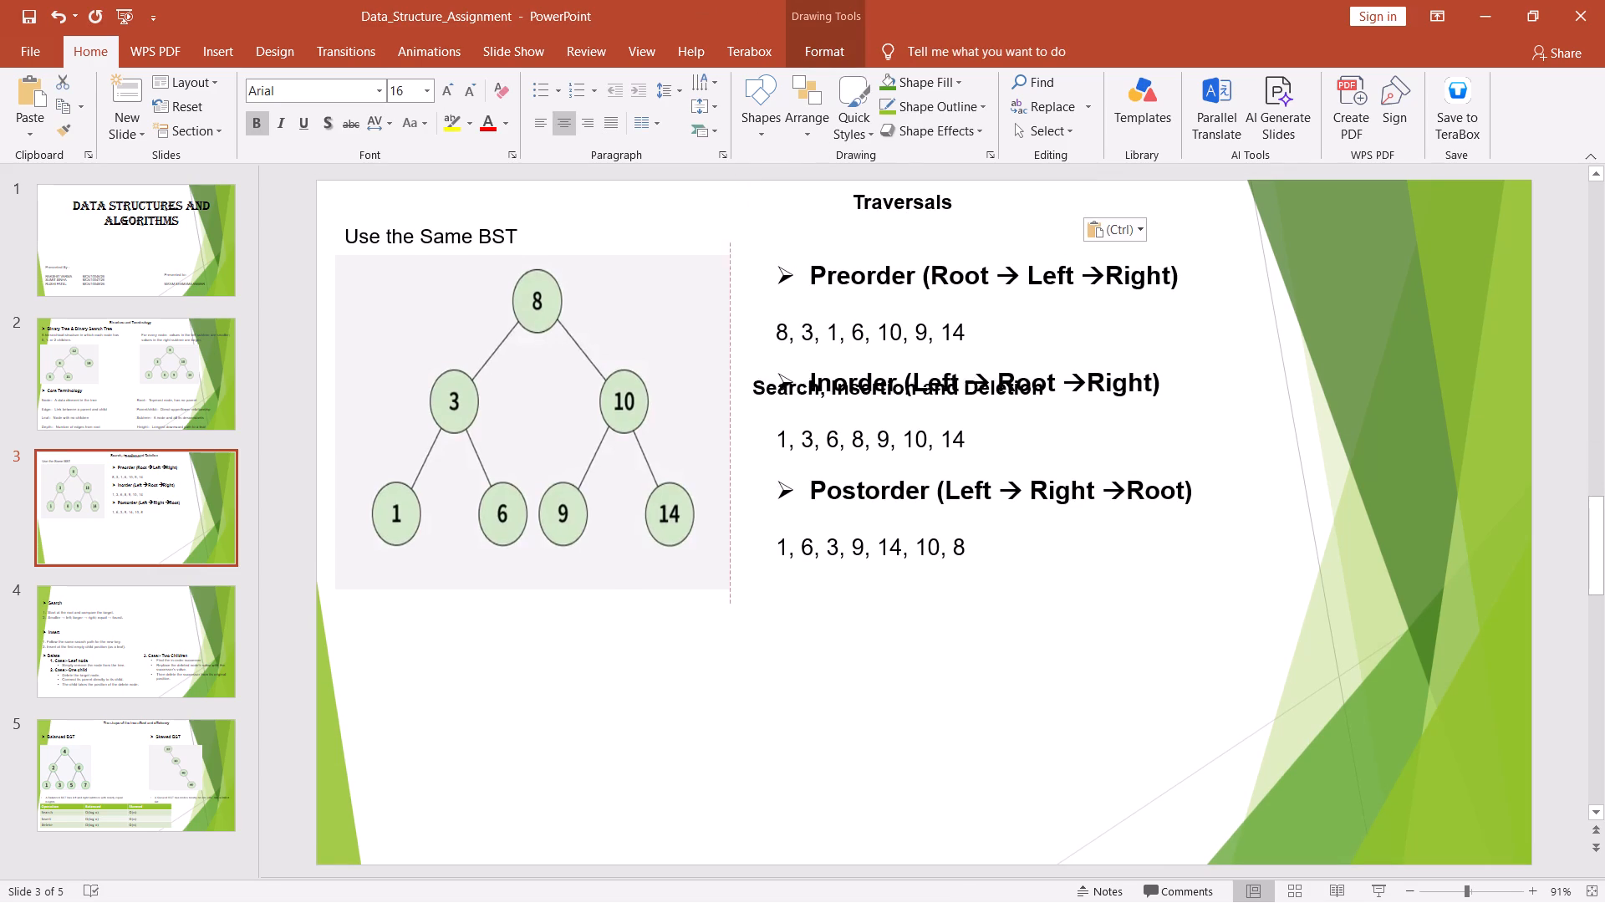
left_click_drag(776, 446, 772, 622)
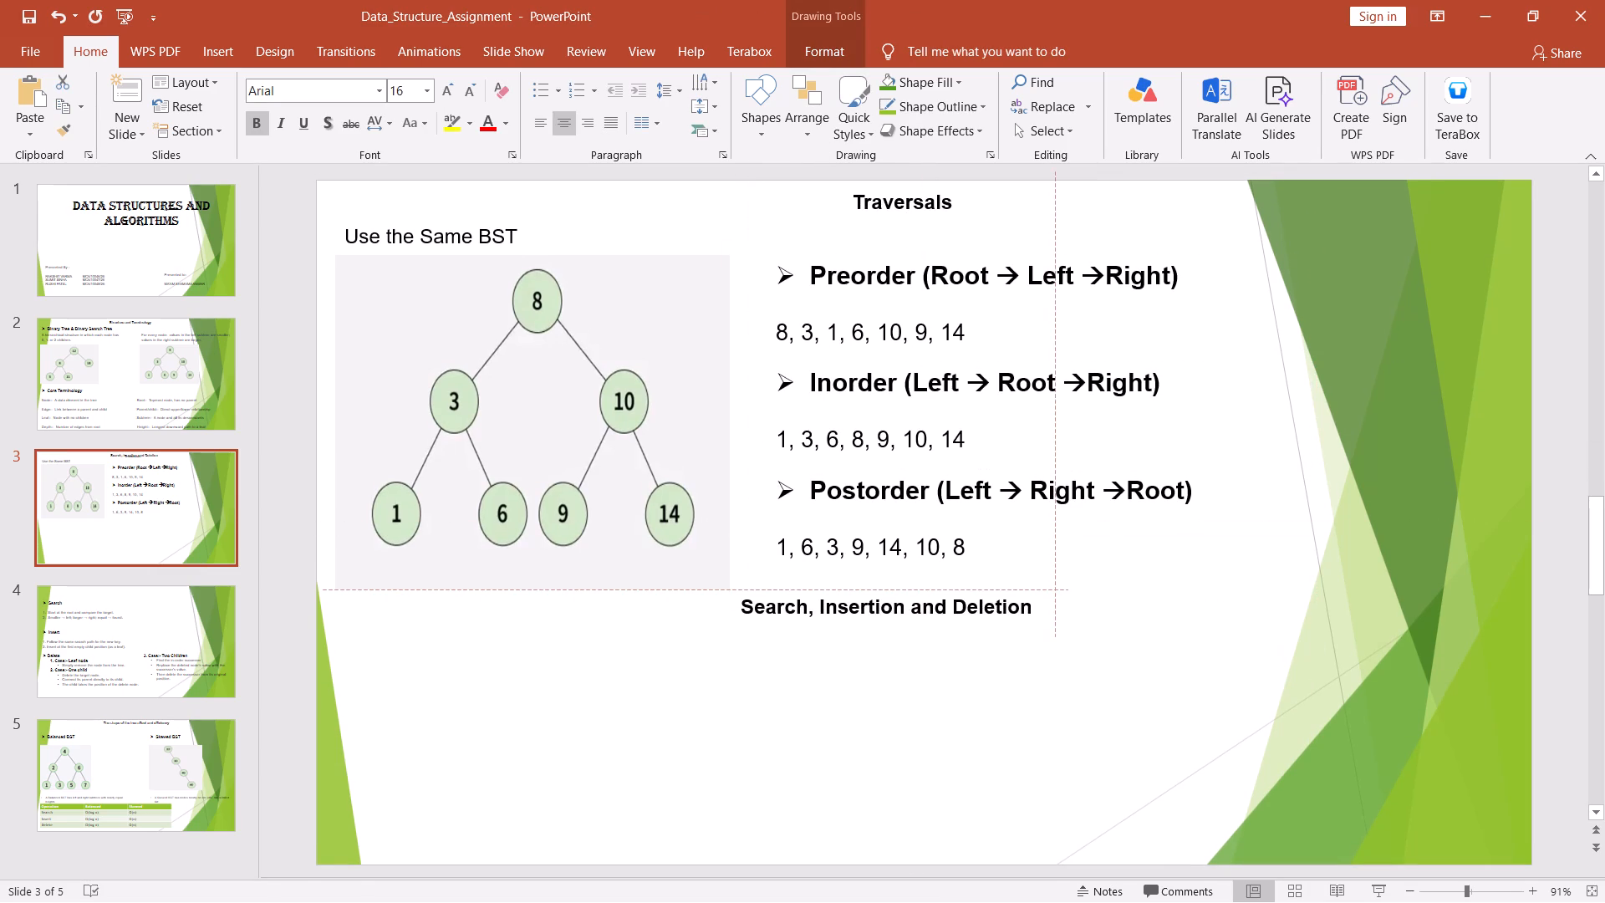
left_click_drag(1006, 585, 1005, 595)
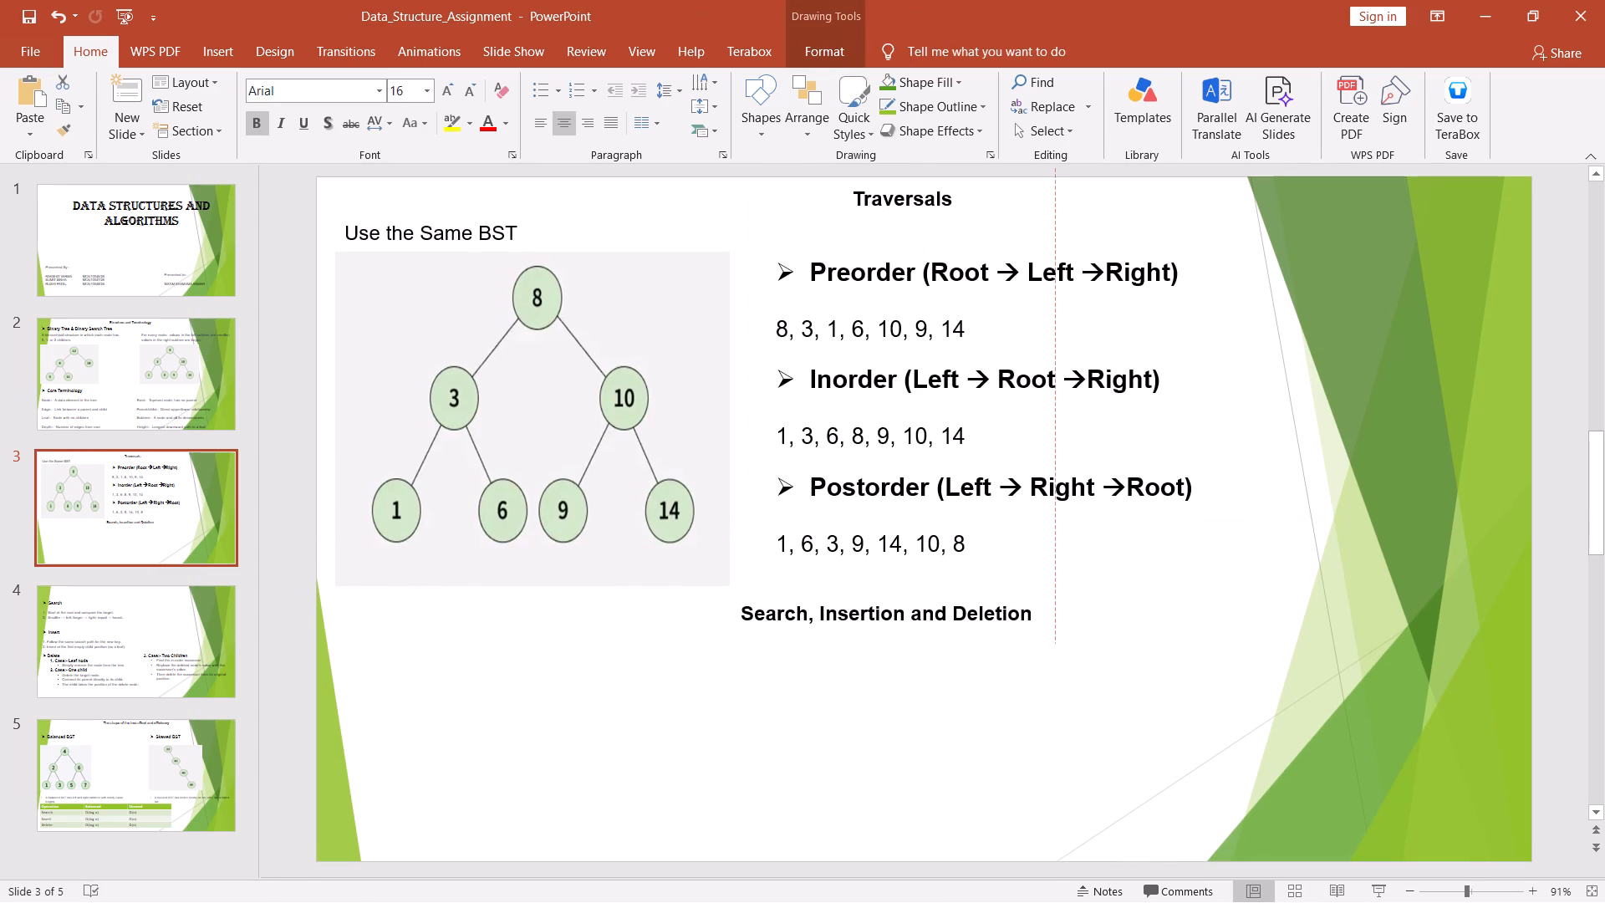
left_click_drag(1005, 595, 1015, 588)
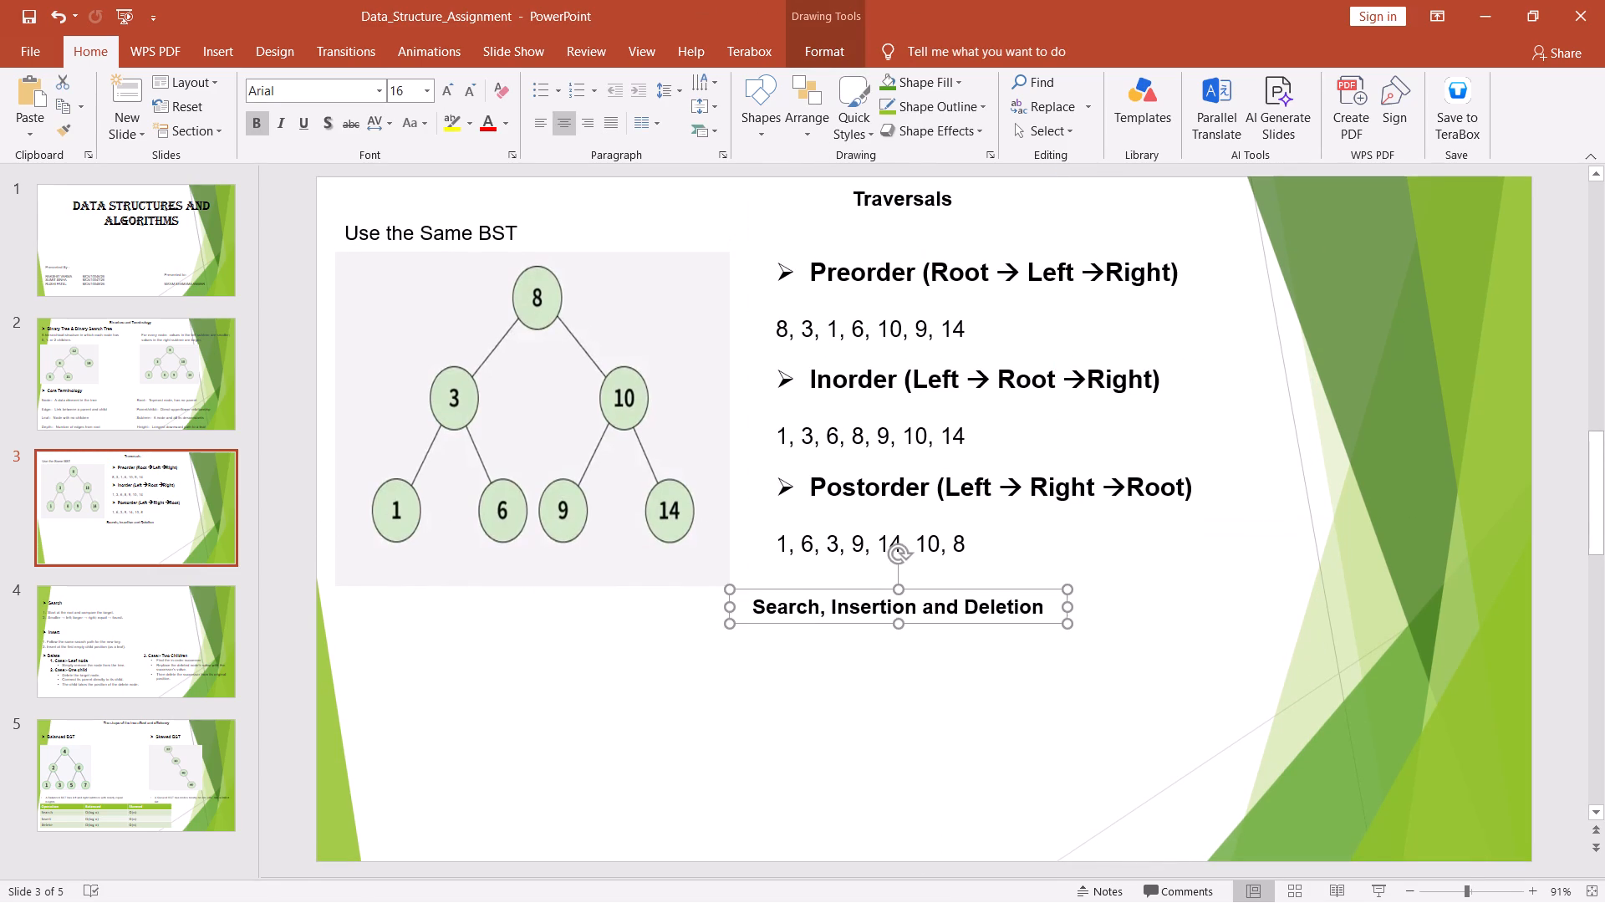
left_click(855, 719)
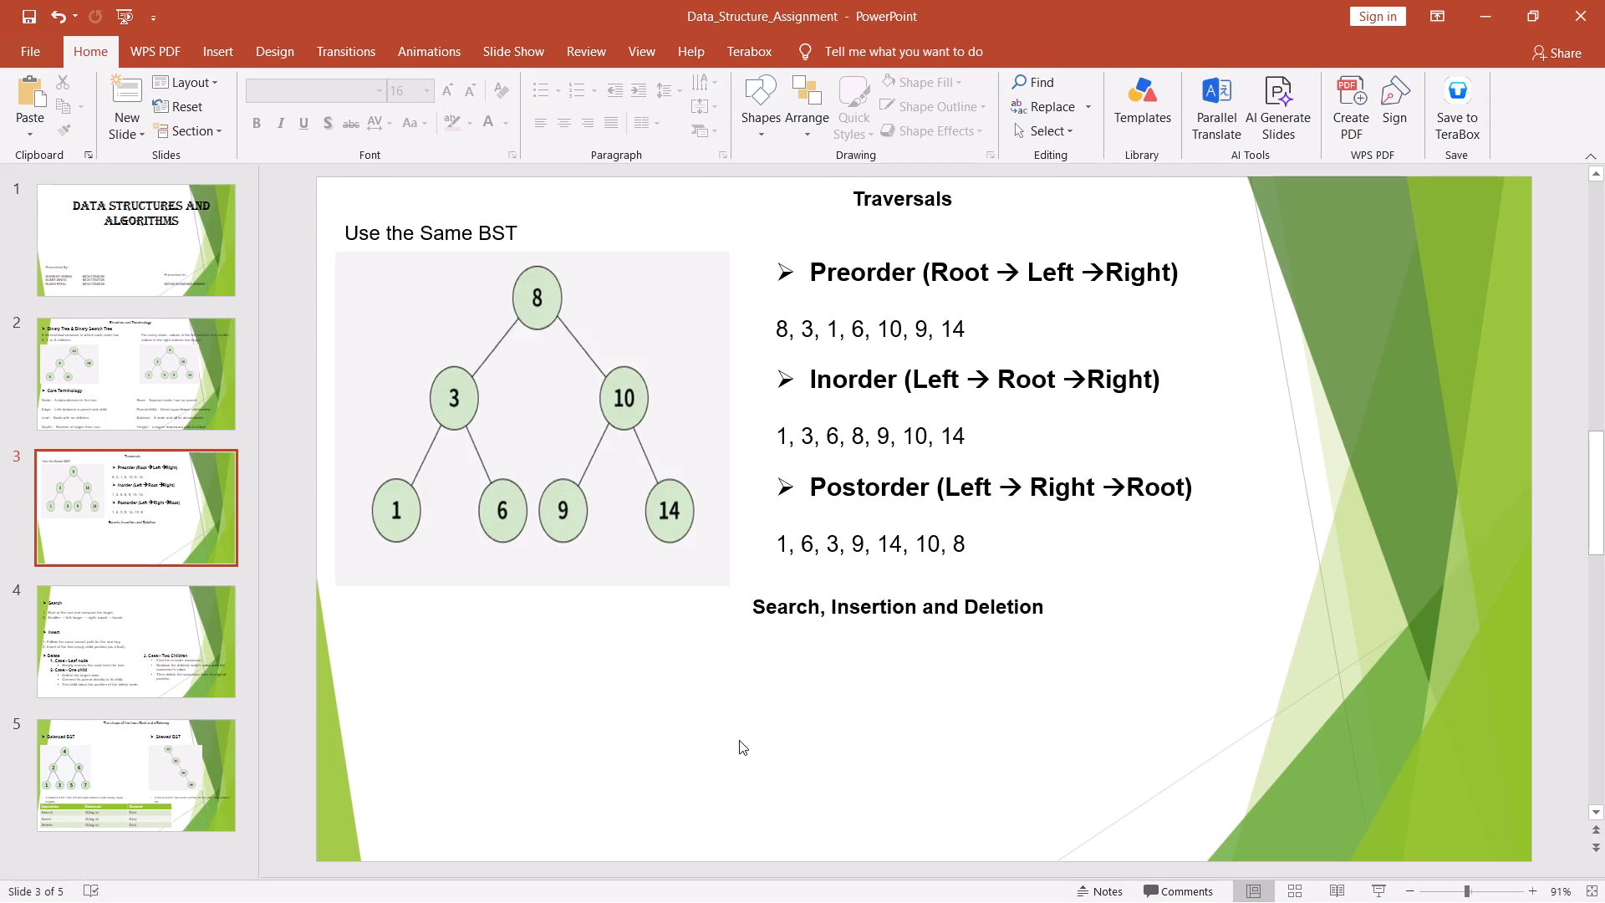
key("ctrl+s")
Move the "Search, Insertion and Deletion" title directly beneath the tree picture, lined up with its left edge, and save the presentation.
left_click(797, 614)
left_click_drag(838, 585, 770, 606)
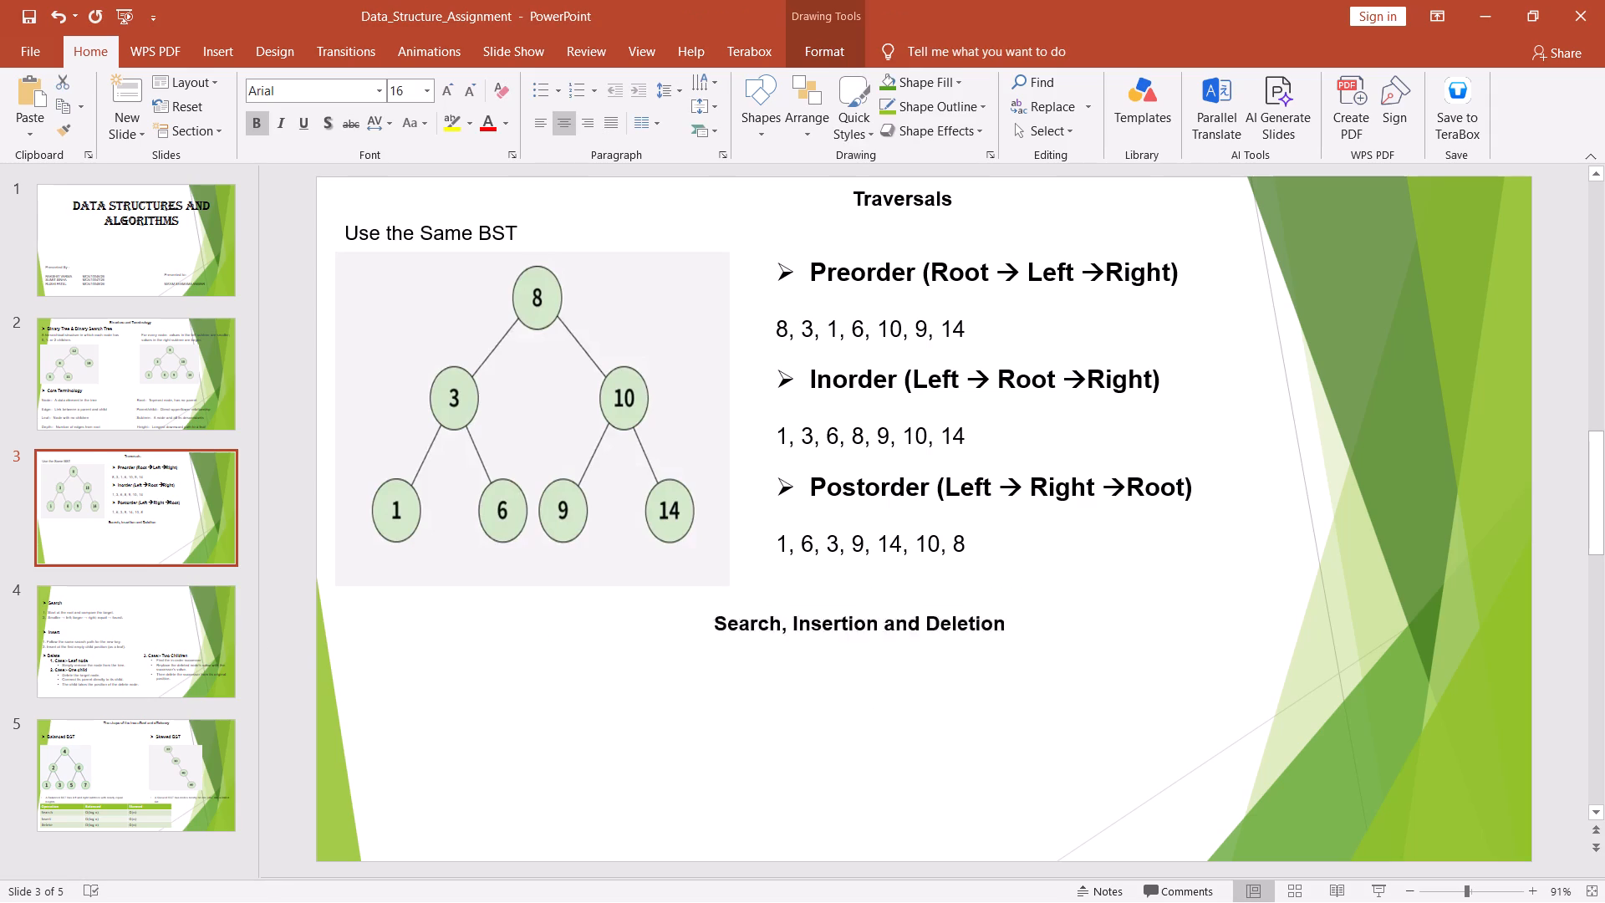
left_click_drag(770, 606, 420, 594)
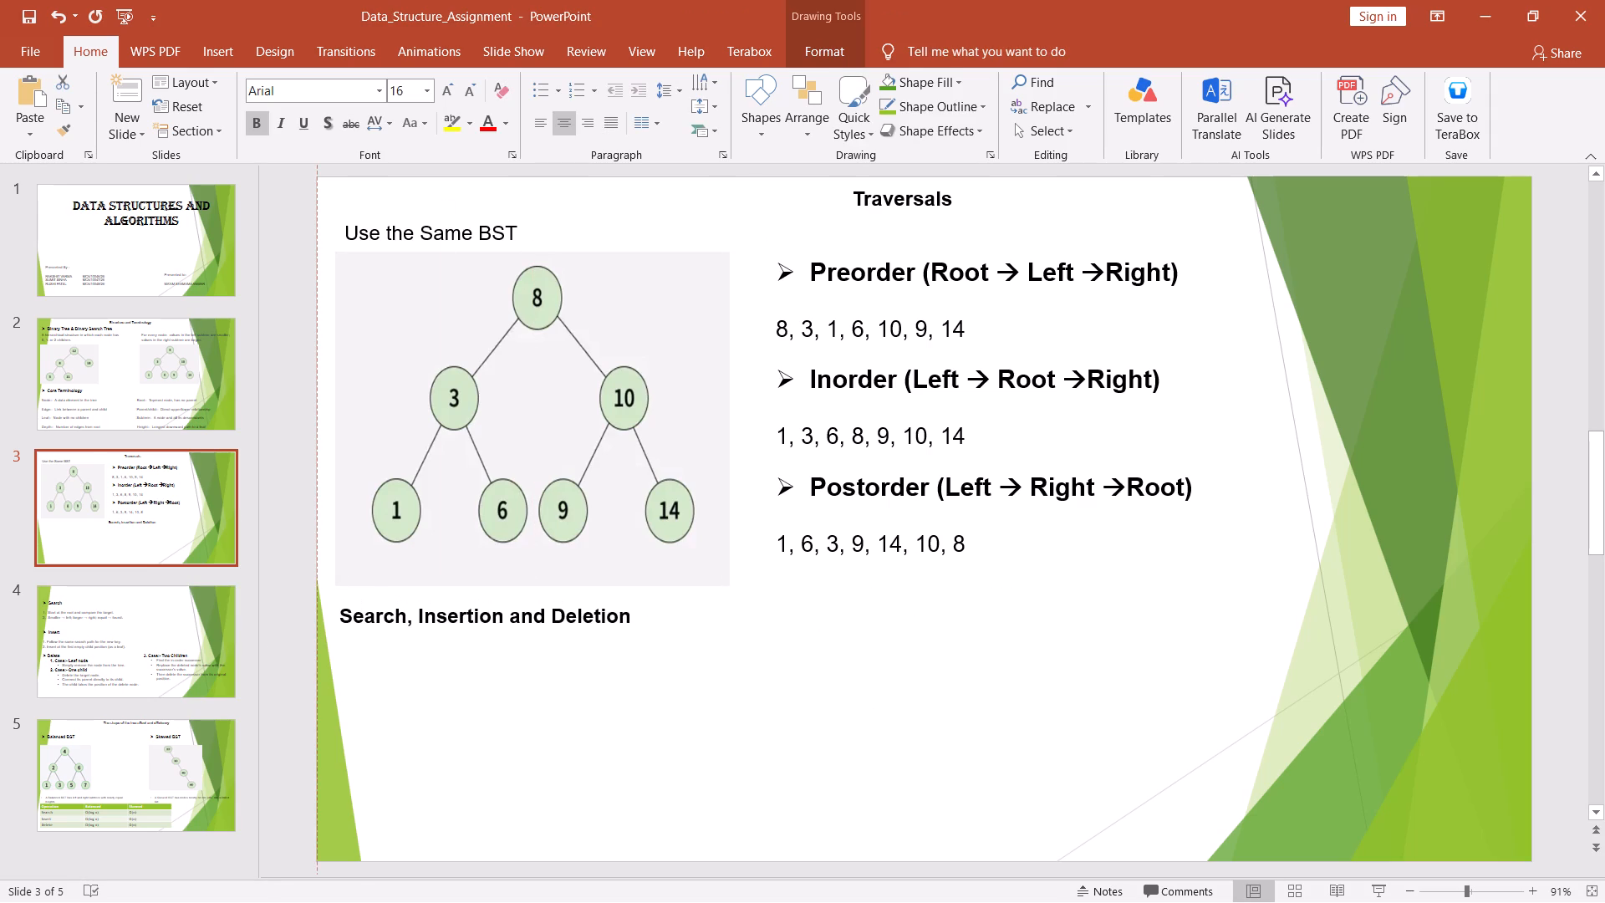
left_click_drag(420, 594, 440, 598)
left_click(359, 619)
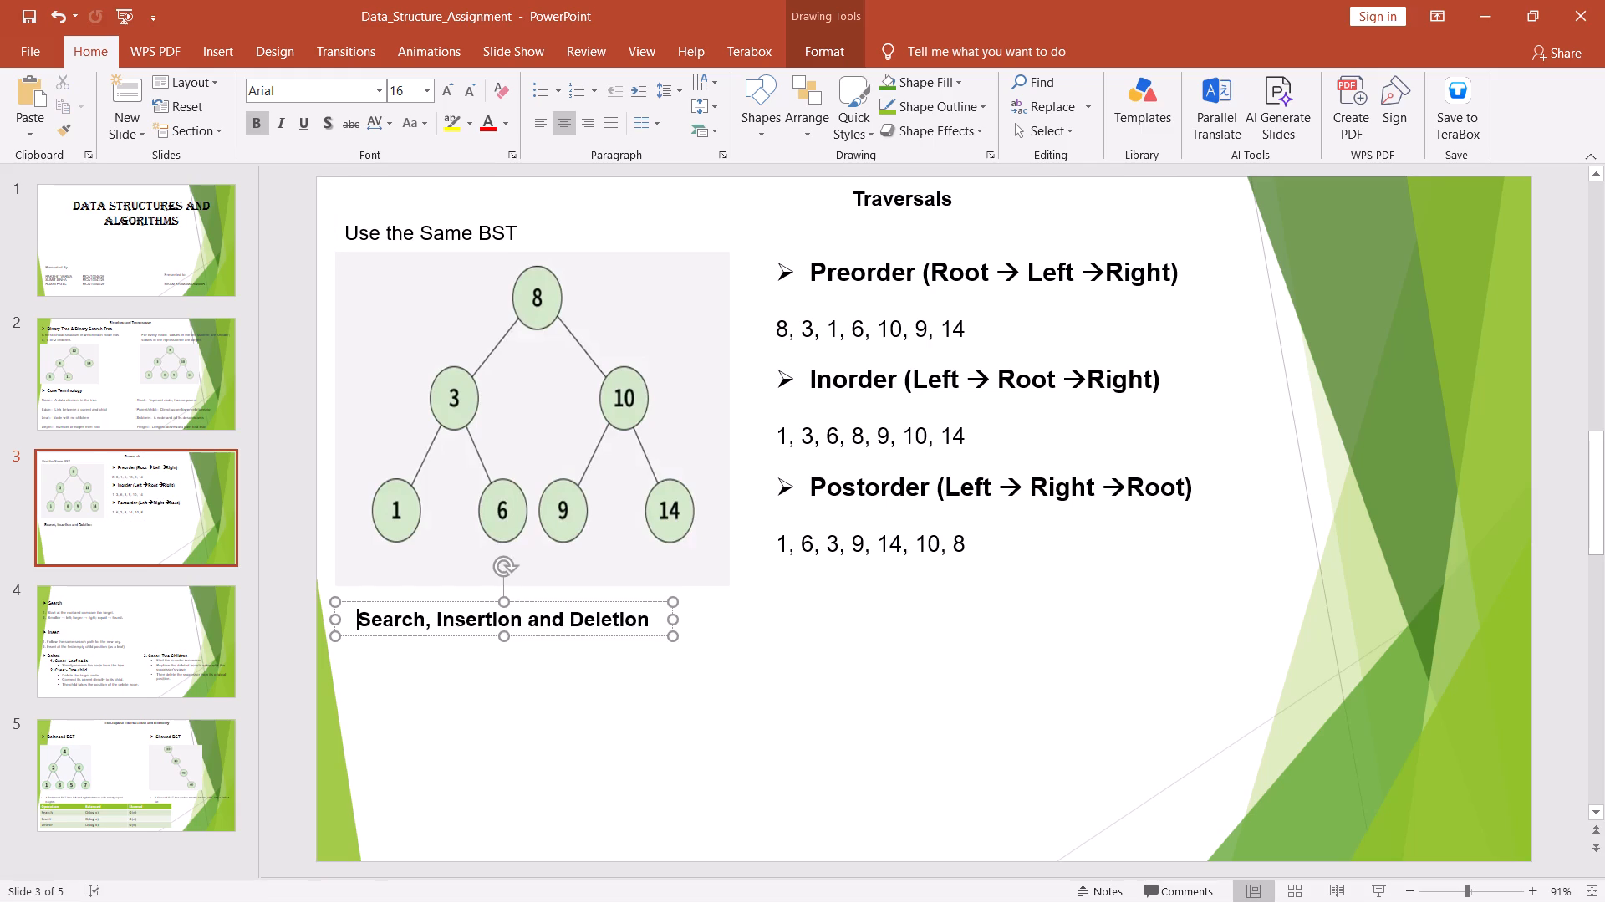
key("BackSpace")
key("BackSpace")
key("BackSpace")
key("ctrl+s")
left_click(364, 713)
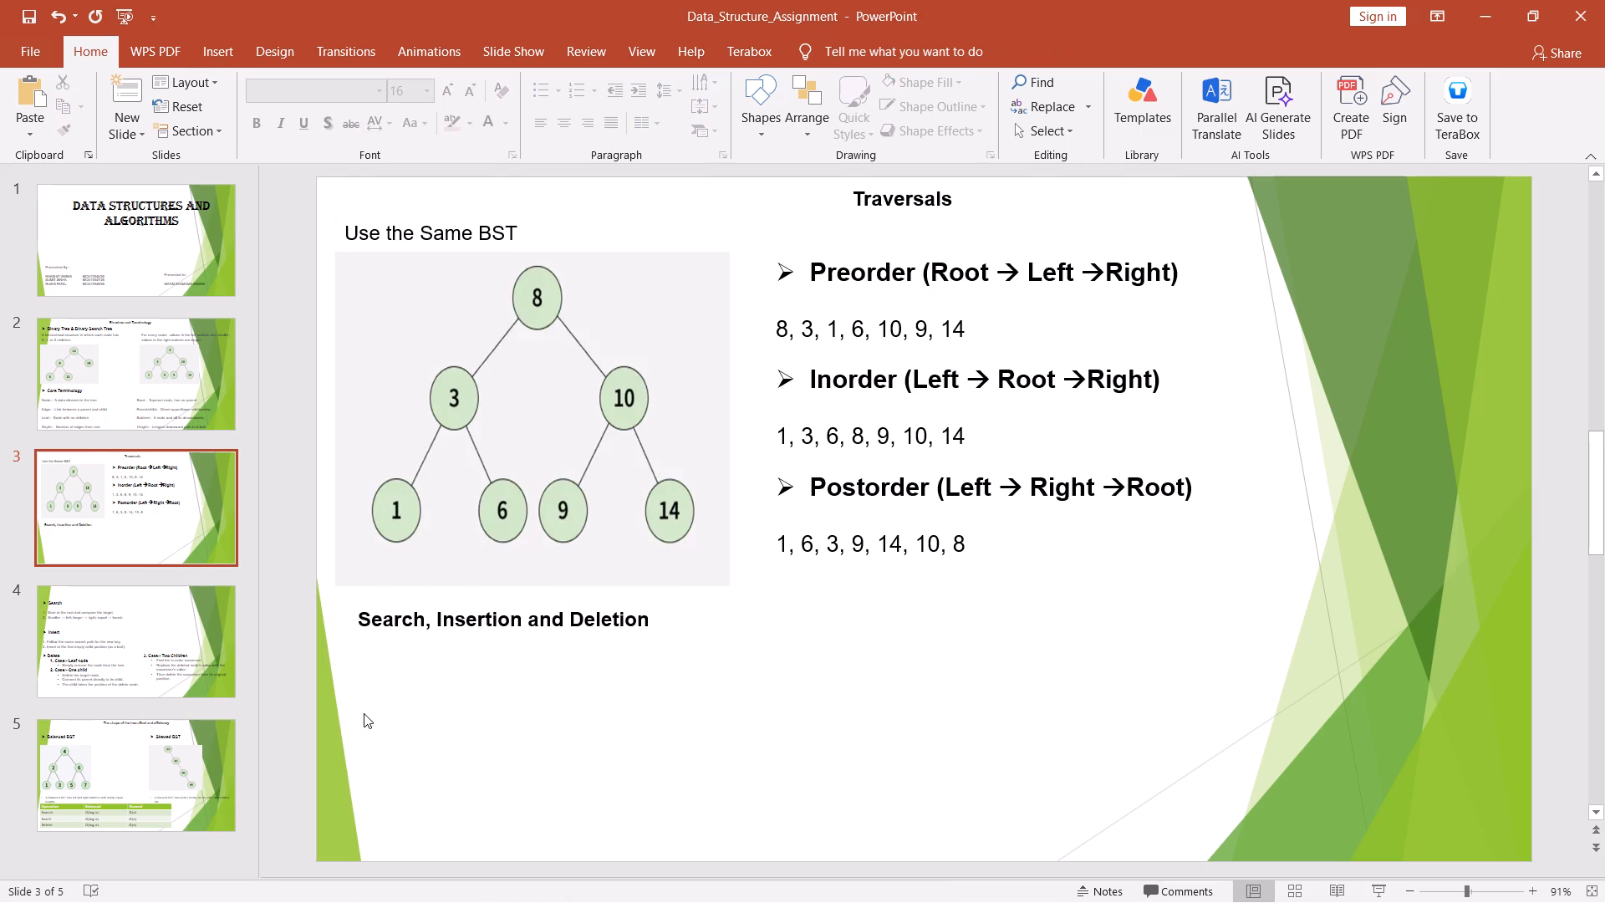
key("ctrl+s")
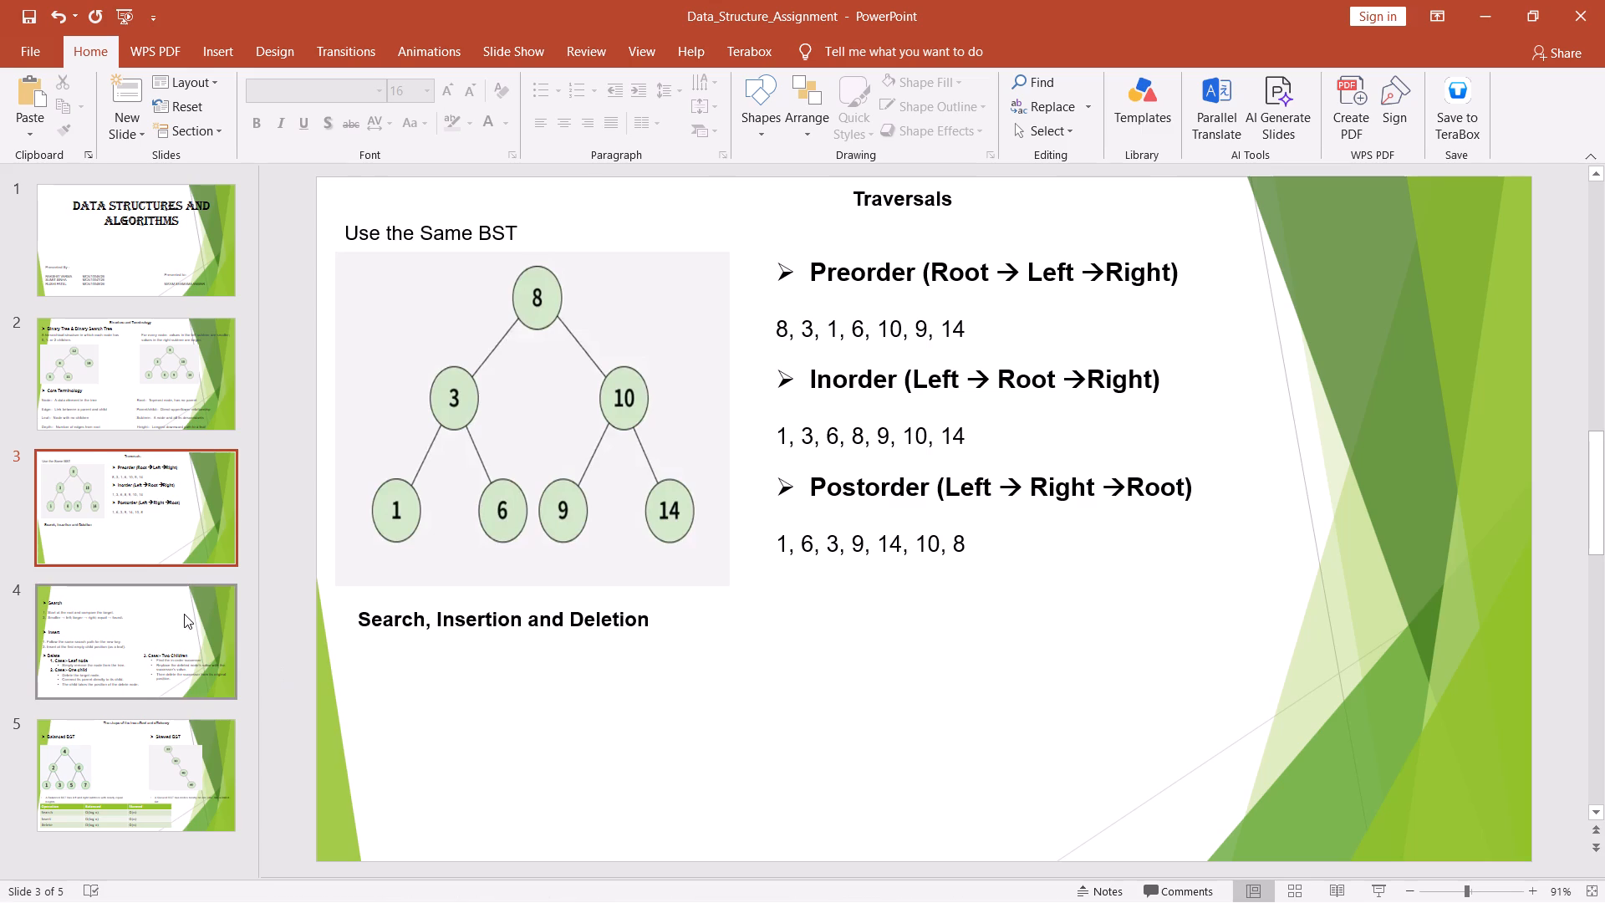
On slide 2, move the "Structure and Terminology" title to the left margin above the Binary Tree heading and save the presentation.
left_click(853, 197)
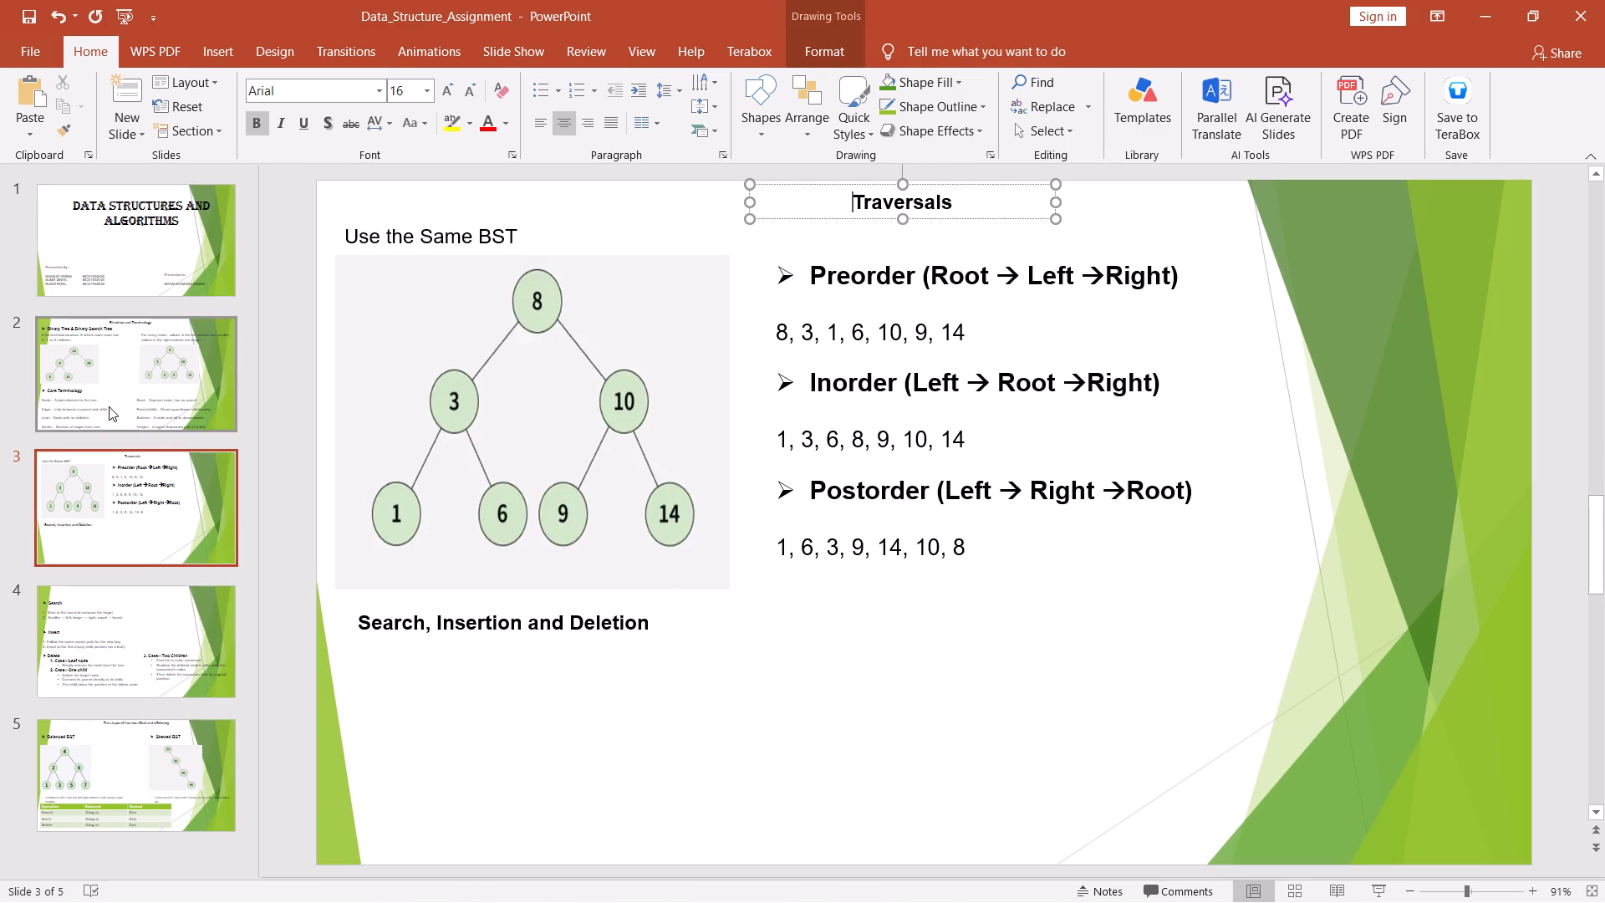
left_click(109, 406)
left_click(778, 185)
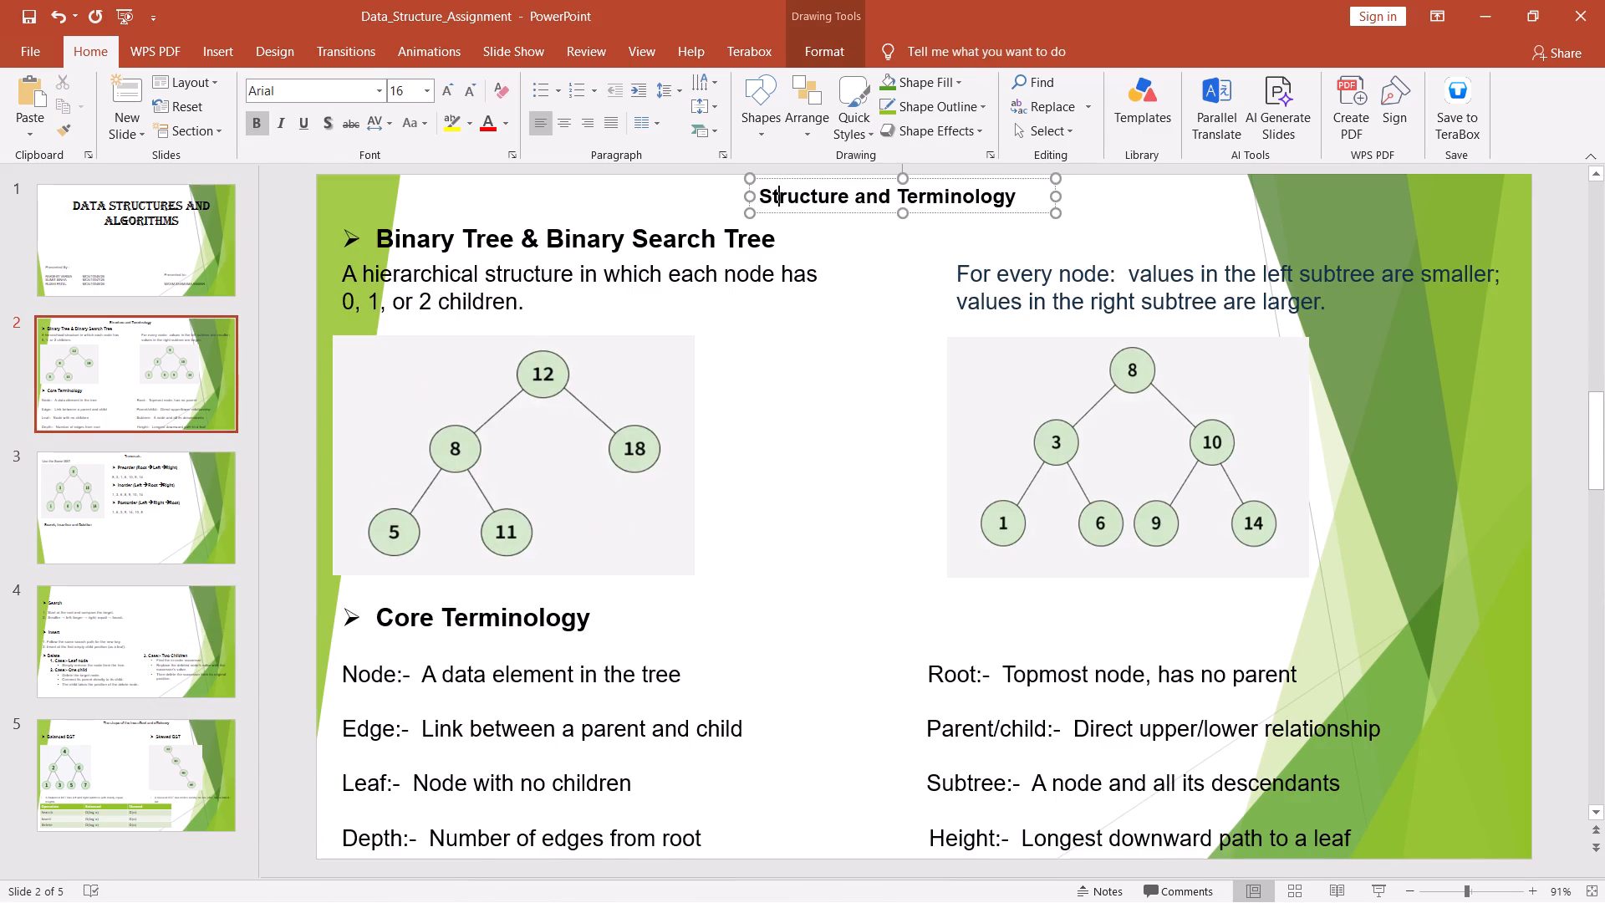
left_click_drag(813, 178, 395, 177)
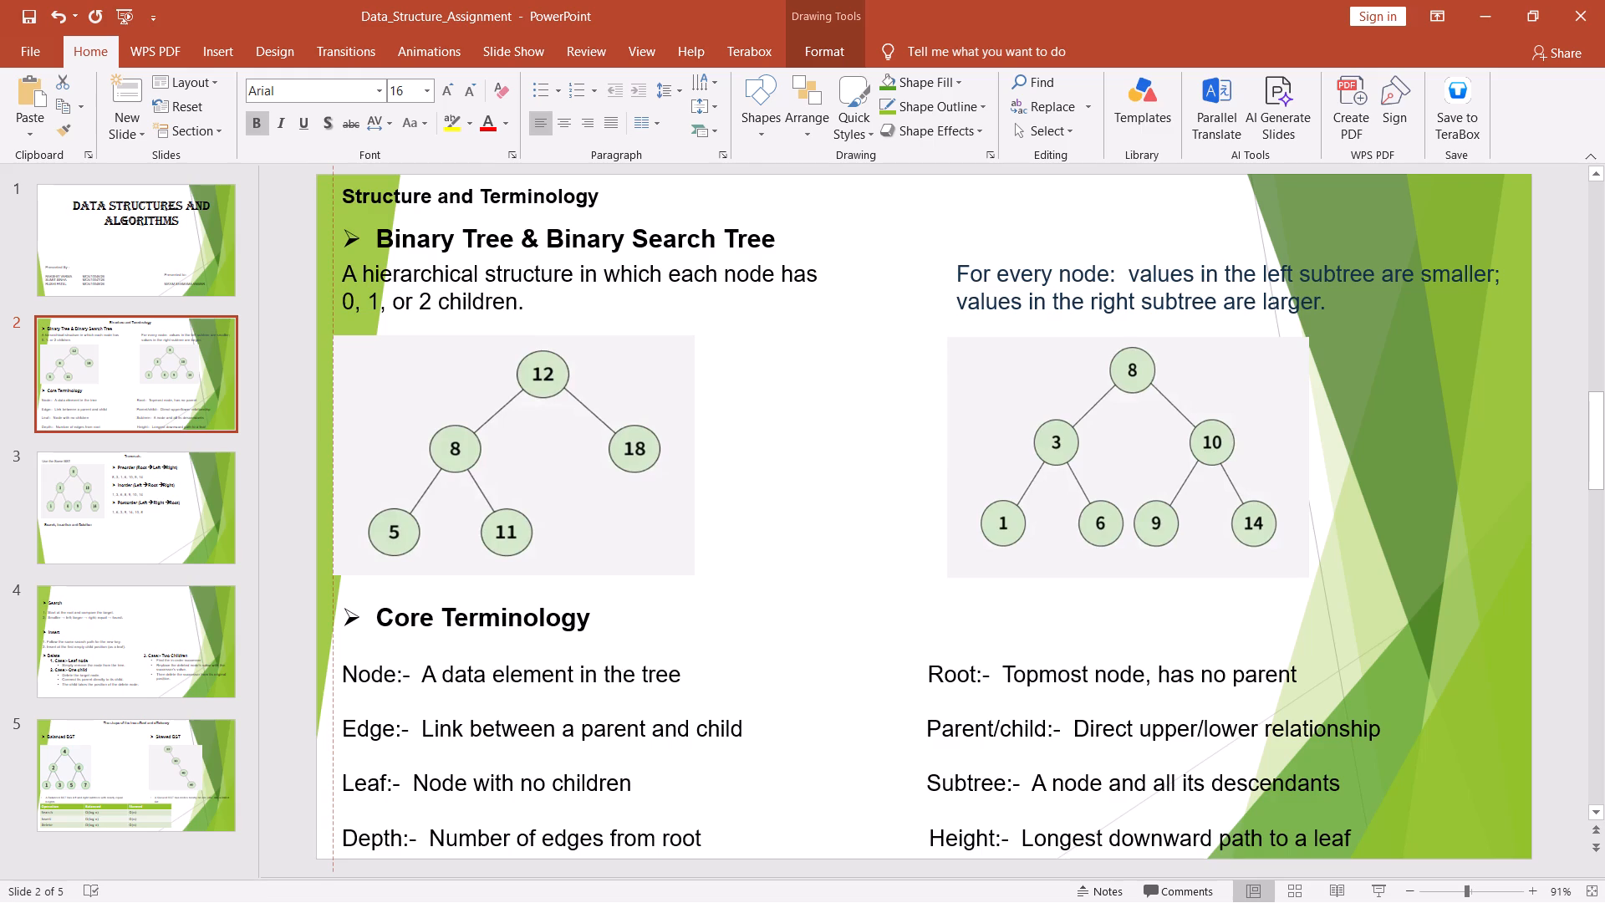
left_click_drag(395, 177, 396, 177)
left_click(815, 194)
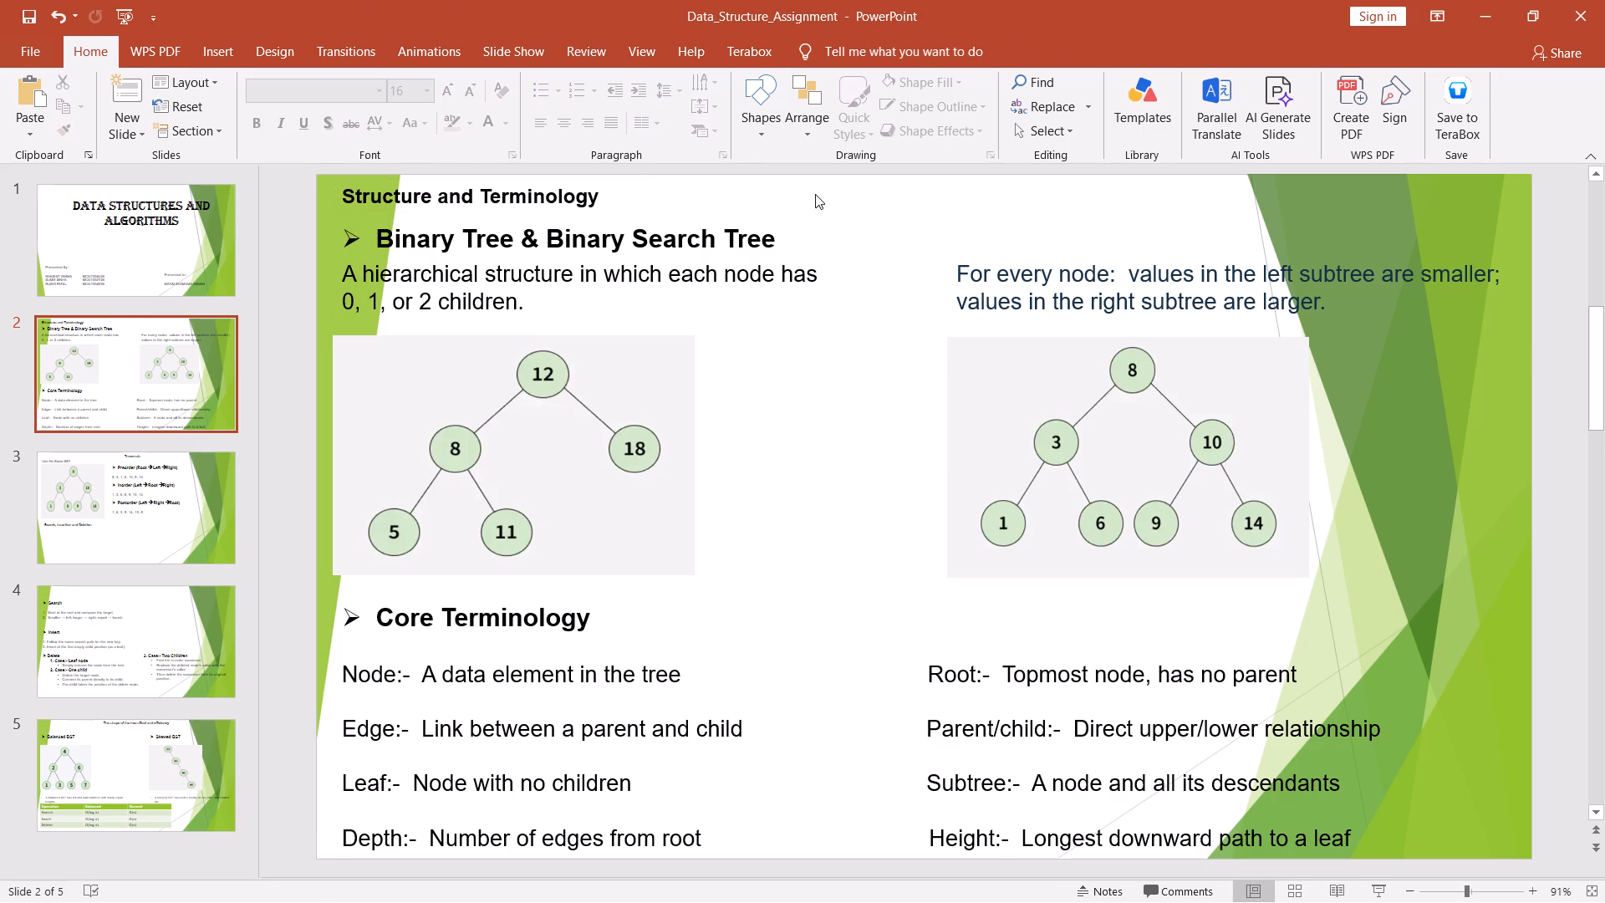
key("ctrl+s")
On slide 3, move the Traversals title box to the left side, directly above the "Use the Same BST" caption.
left_click(84, 492)
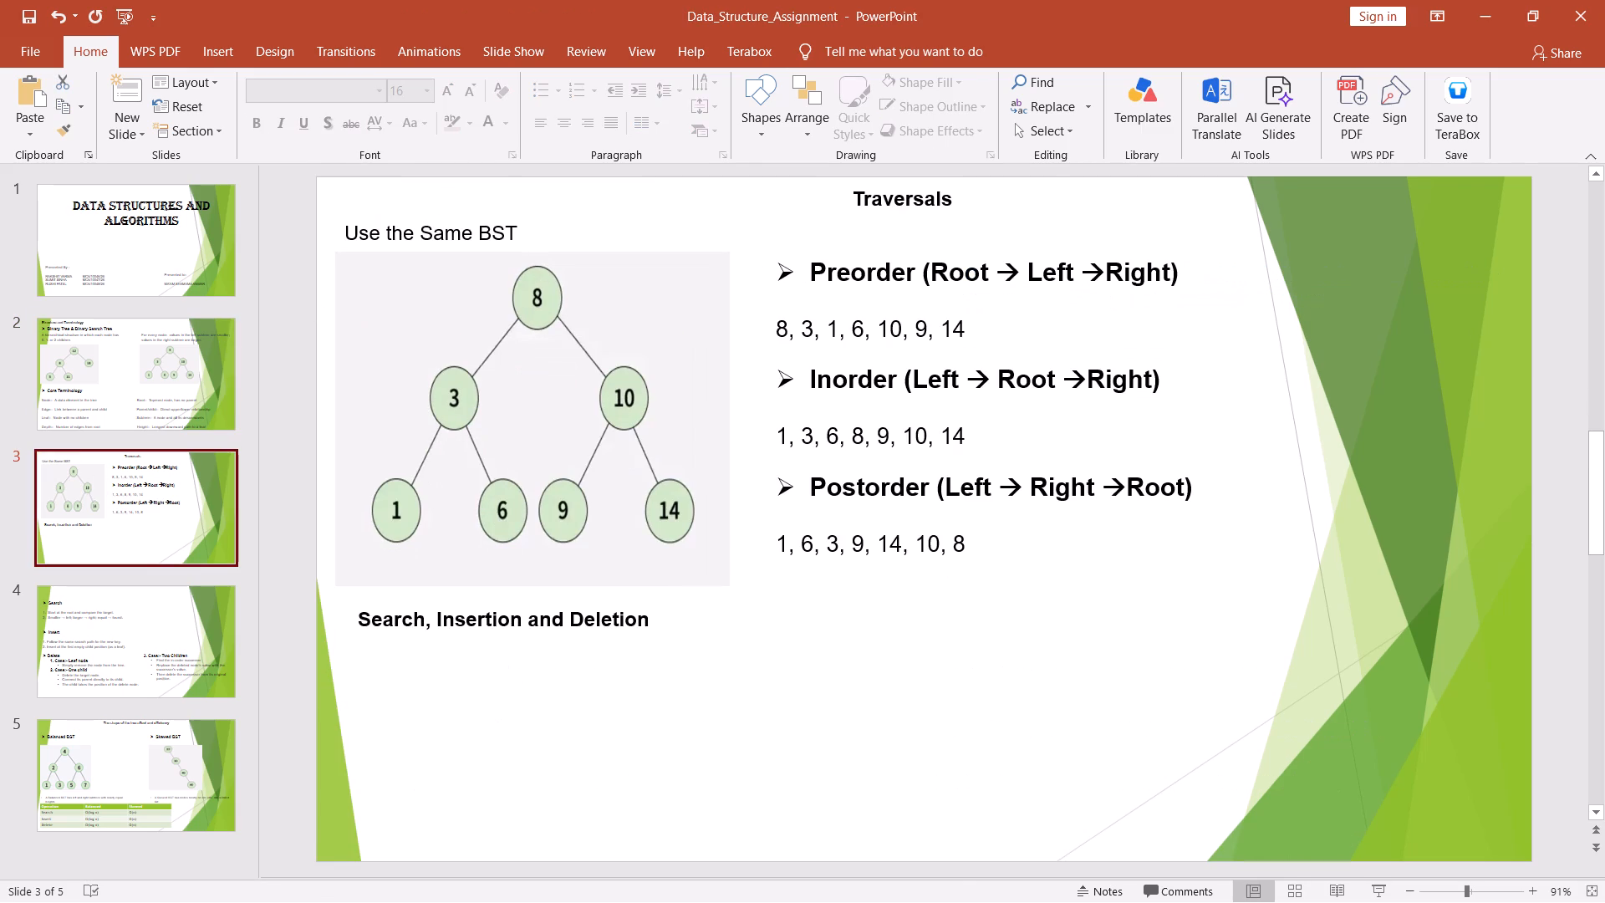
left_click(836, 196)
left_click_drag(860, 183, 522, 227)
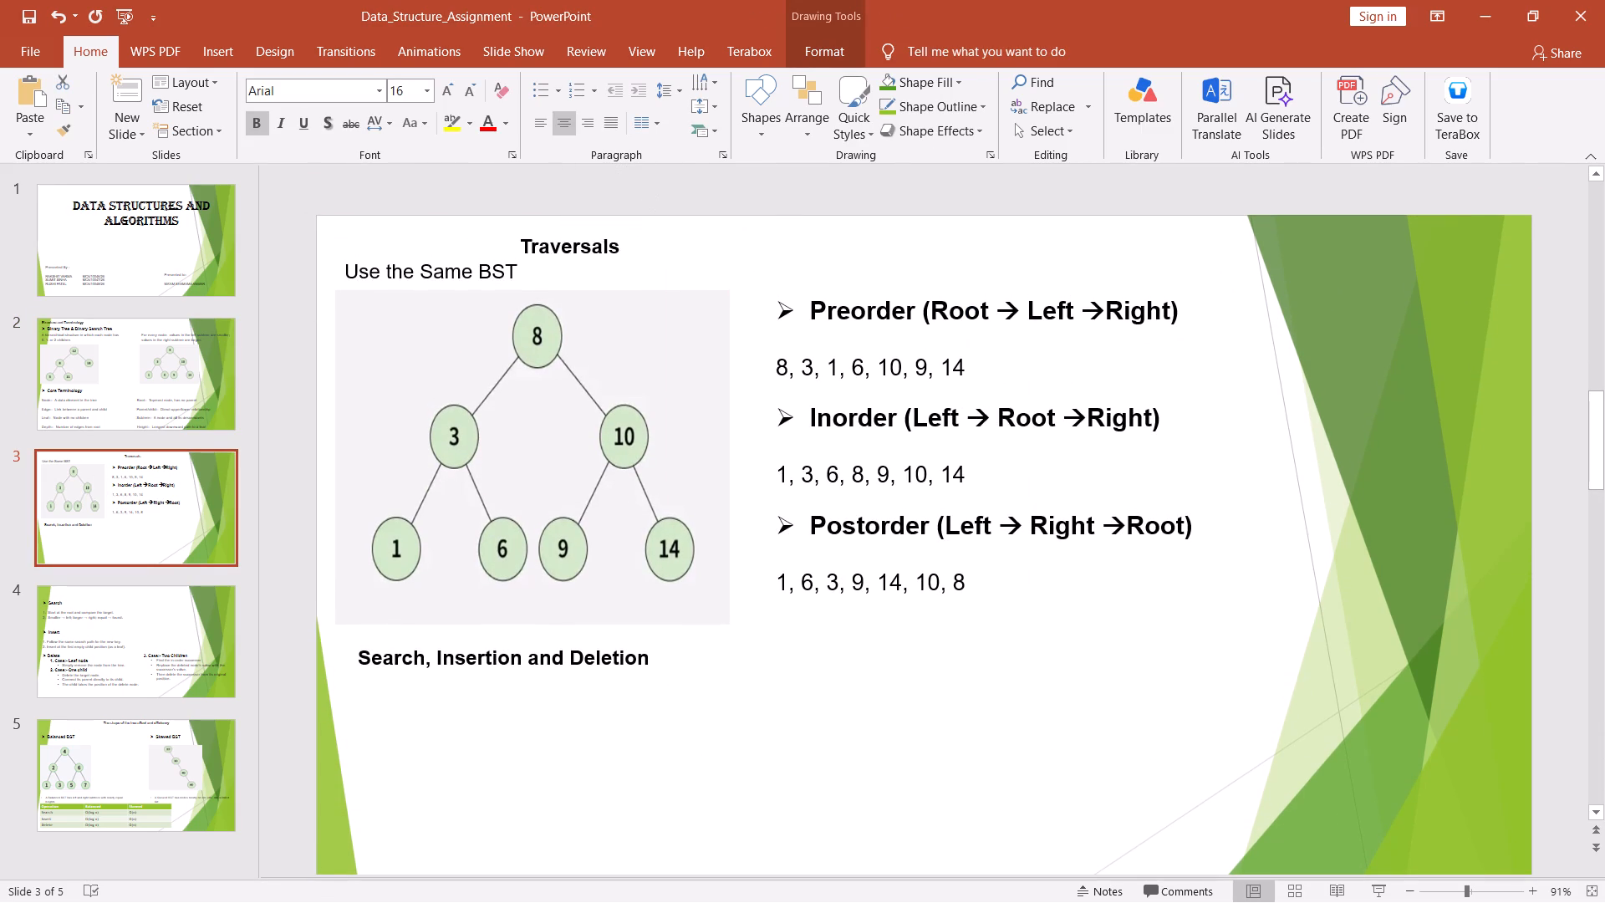
left_click_drag(522, 227, 404, 225)
left_click(451, 222)
left_click(465, 210)
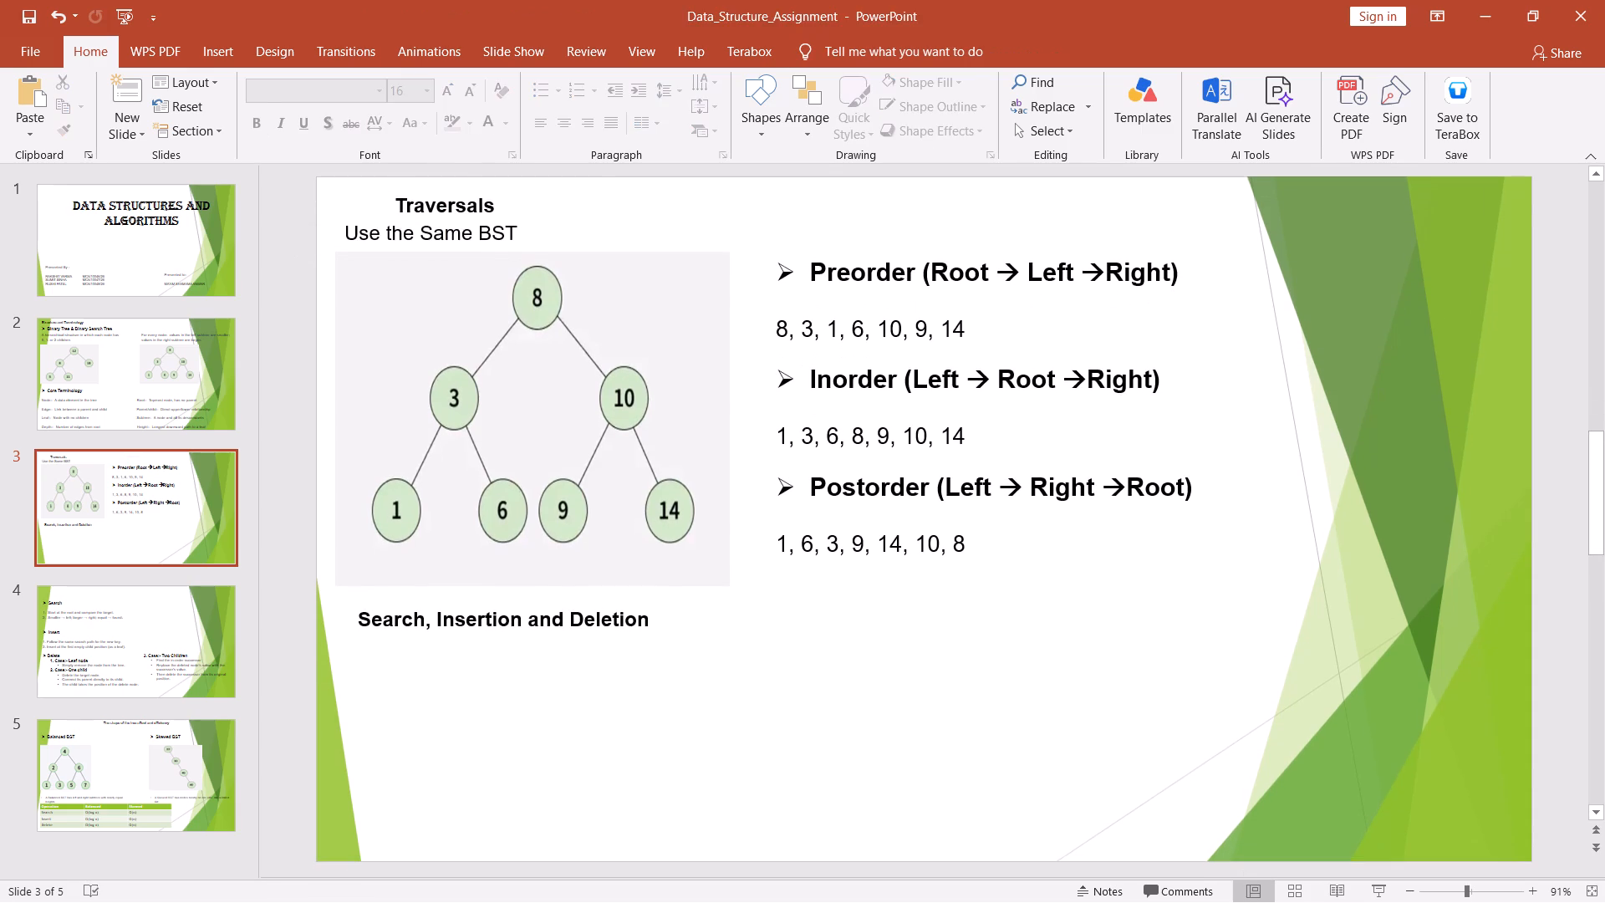
left_click(466, 208)
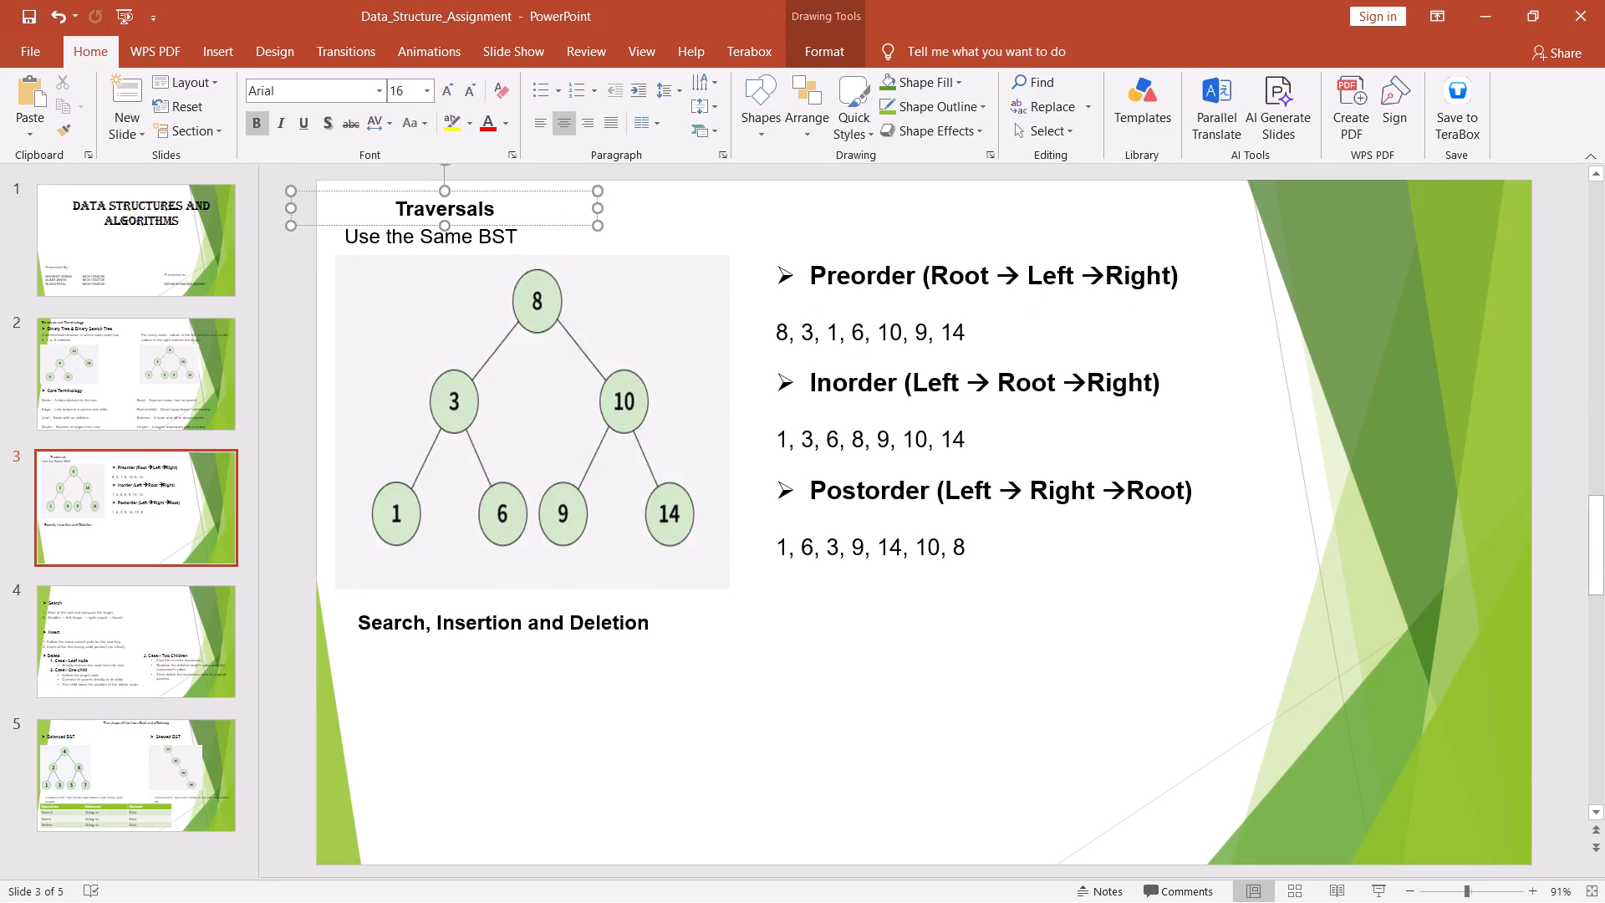
left_click_drag(339, 187, 375, 187)
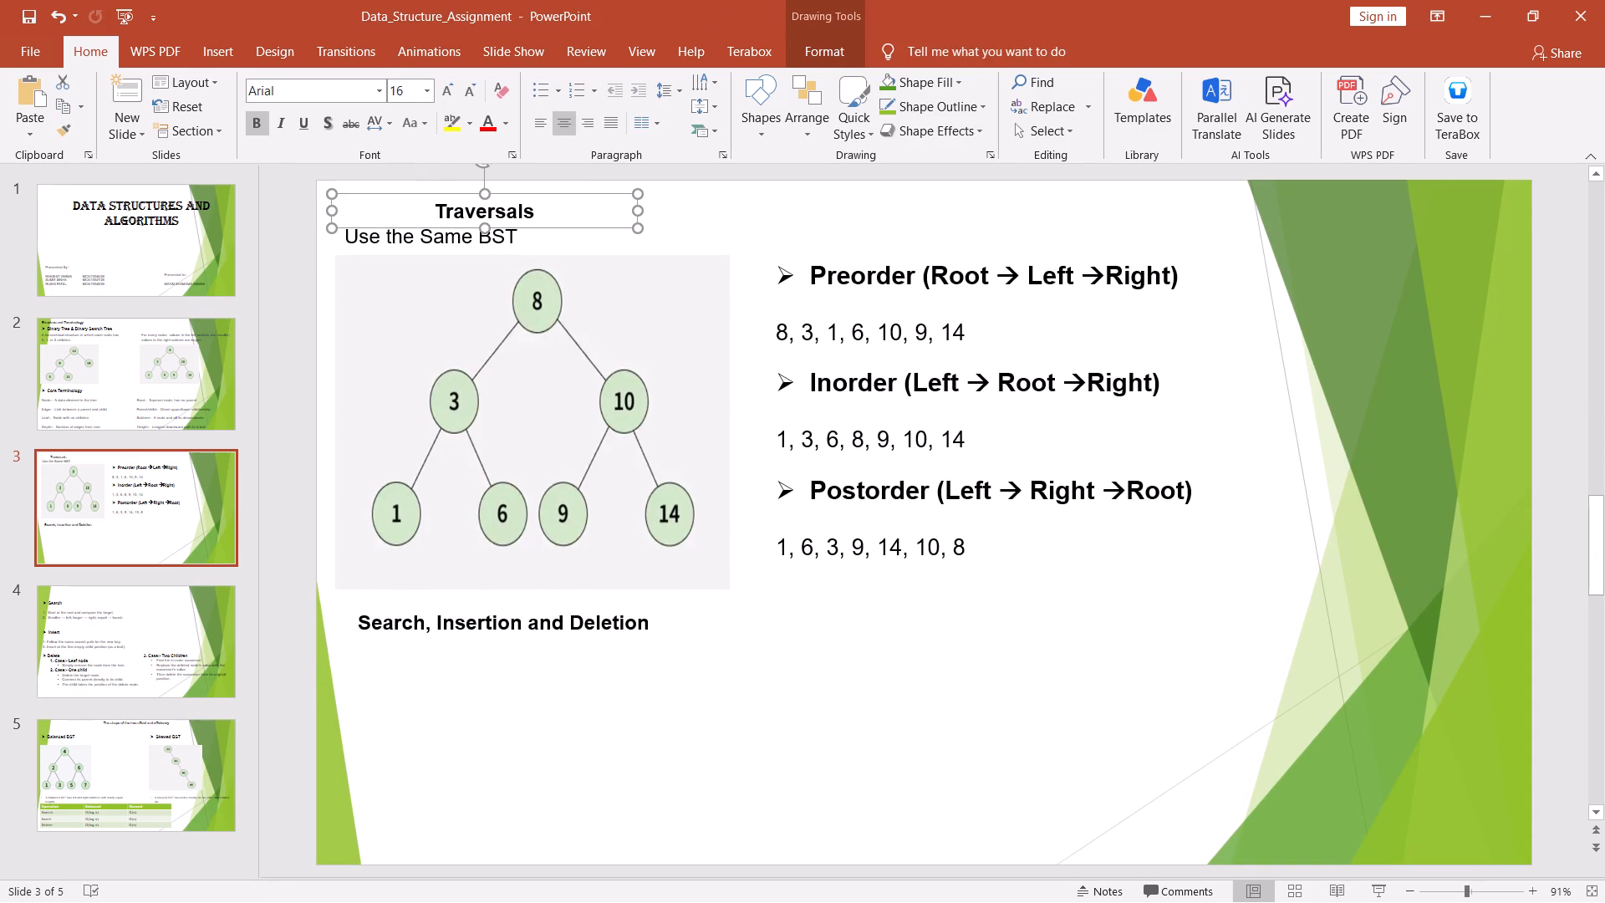
Left-align the Traversals title text within its box.
left_click(439, 207)
key("BackSpace")
key("BackSpace")
key("BackSpace")
key("BackSpace")
key("BackSpace")
key("BackSpace")
key("BackSpace")
key("BackSpace")
key("BackSpace")
key("BackSpace")
key("BackSpace")
left_click(563, 125)
key("BackSpace")
left_click(536, 125)
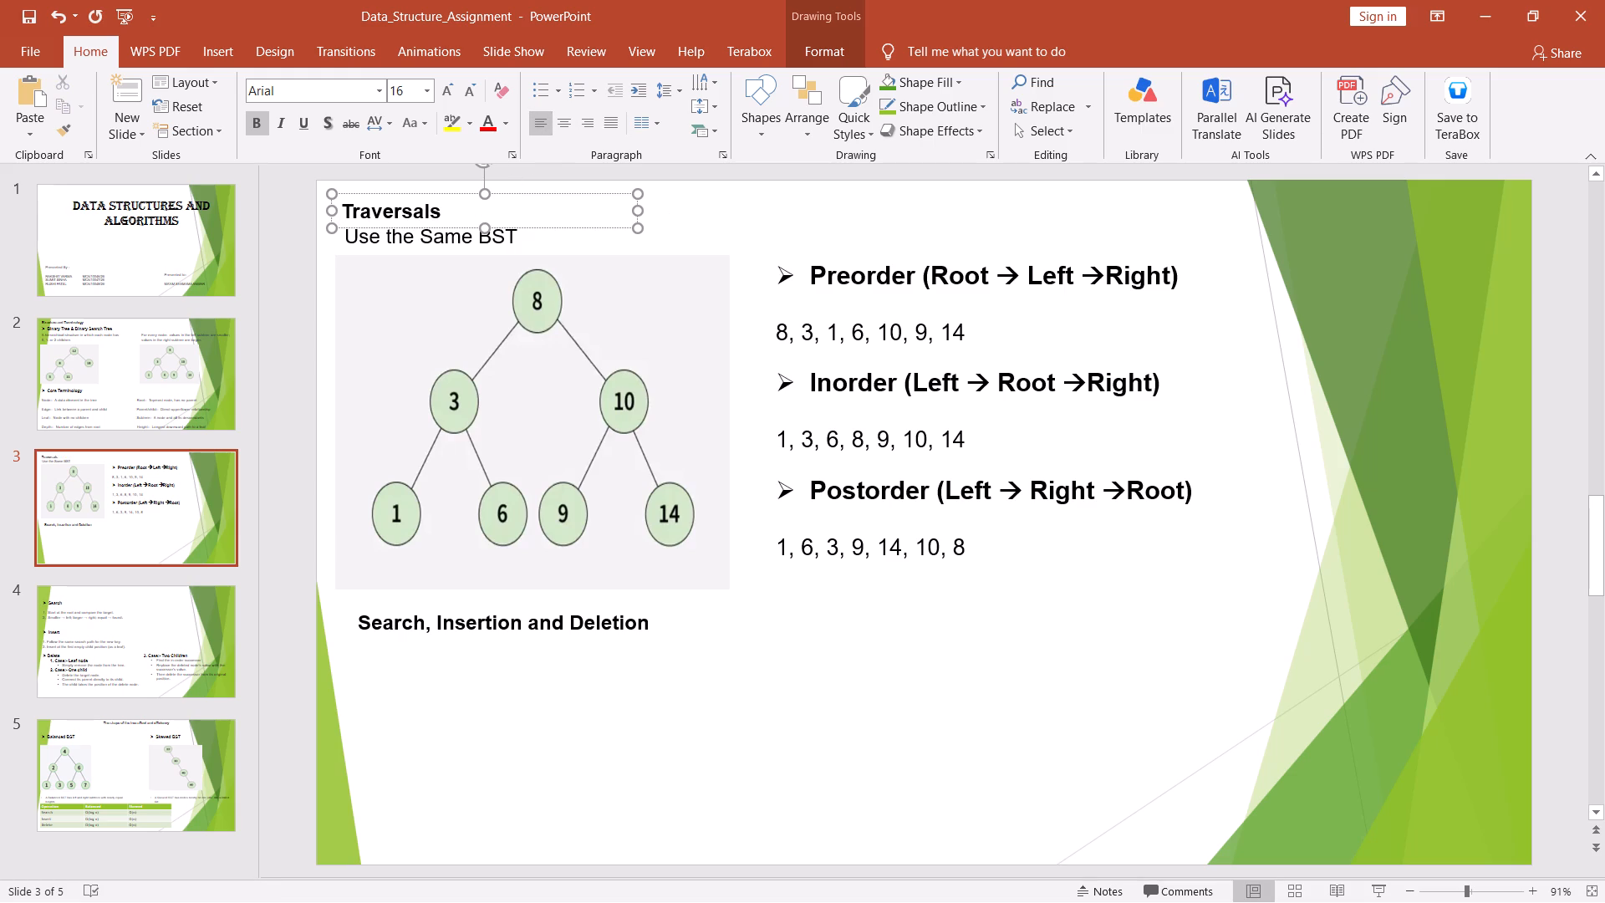
Nudge the Traversals title up to clear the "Use the Same BST" caption, align their left edges, and save the presentation.
left_click_drag(575, 193, 575, 185)
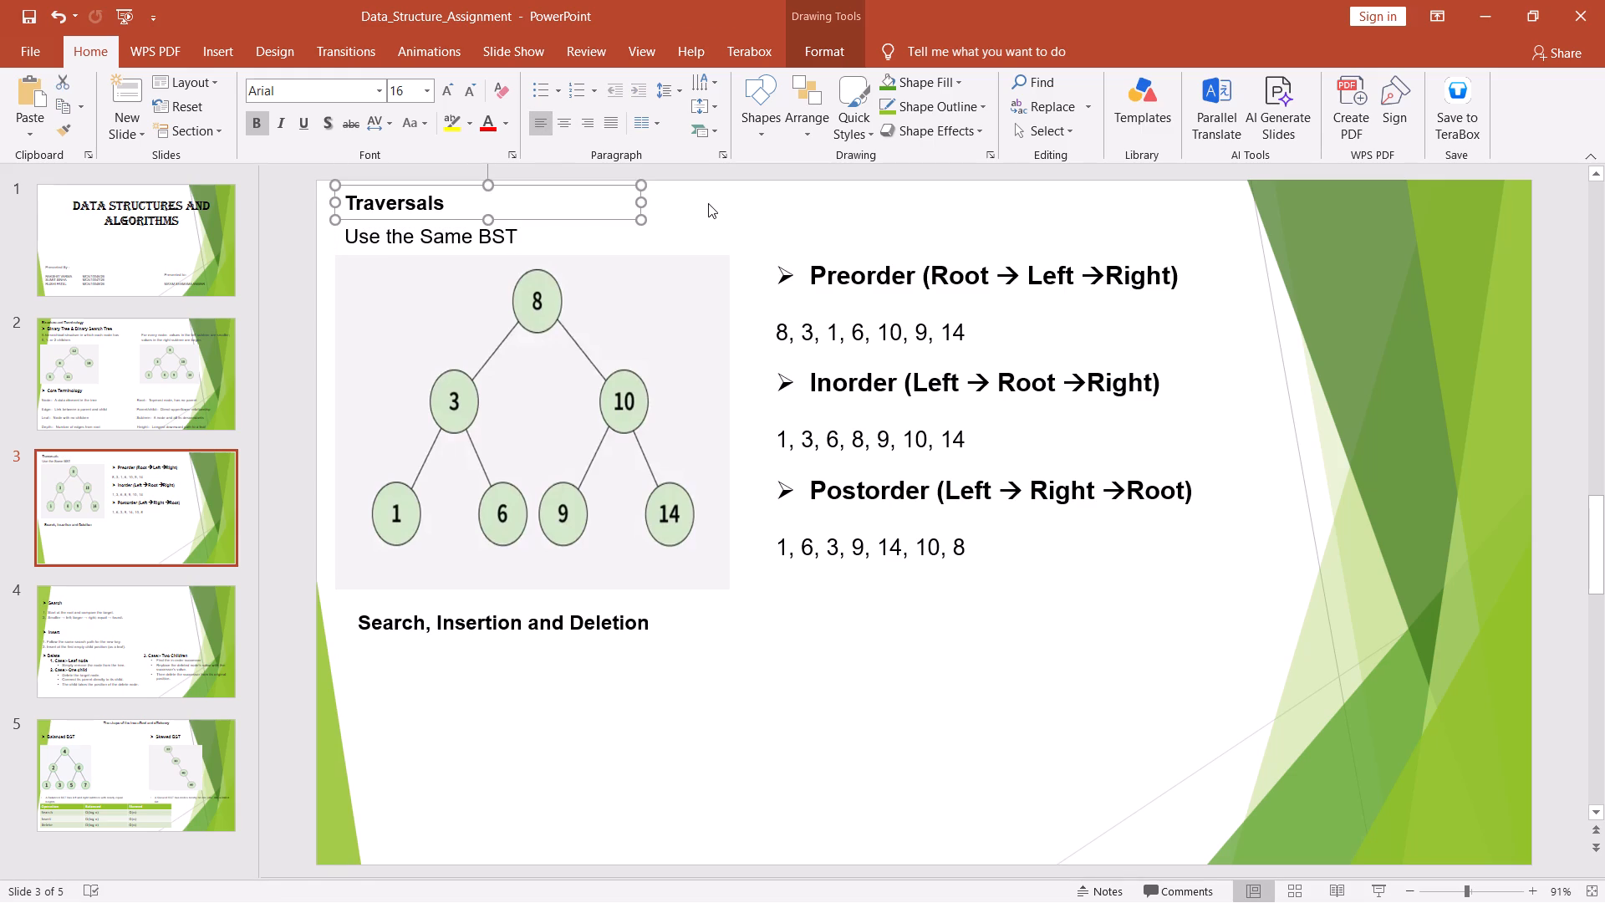
left_click(708, 203)
key("ctrl+s")
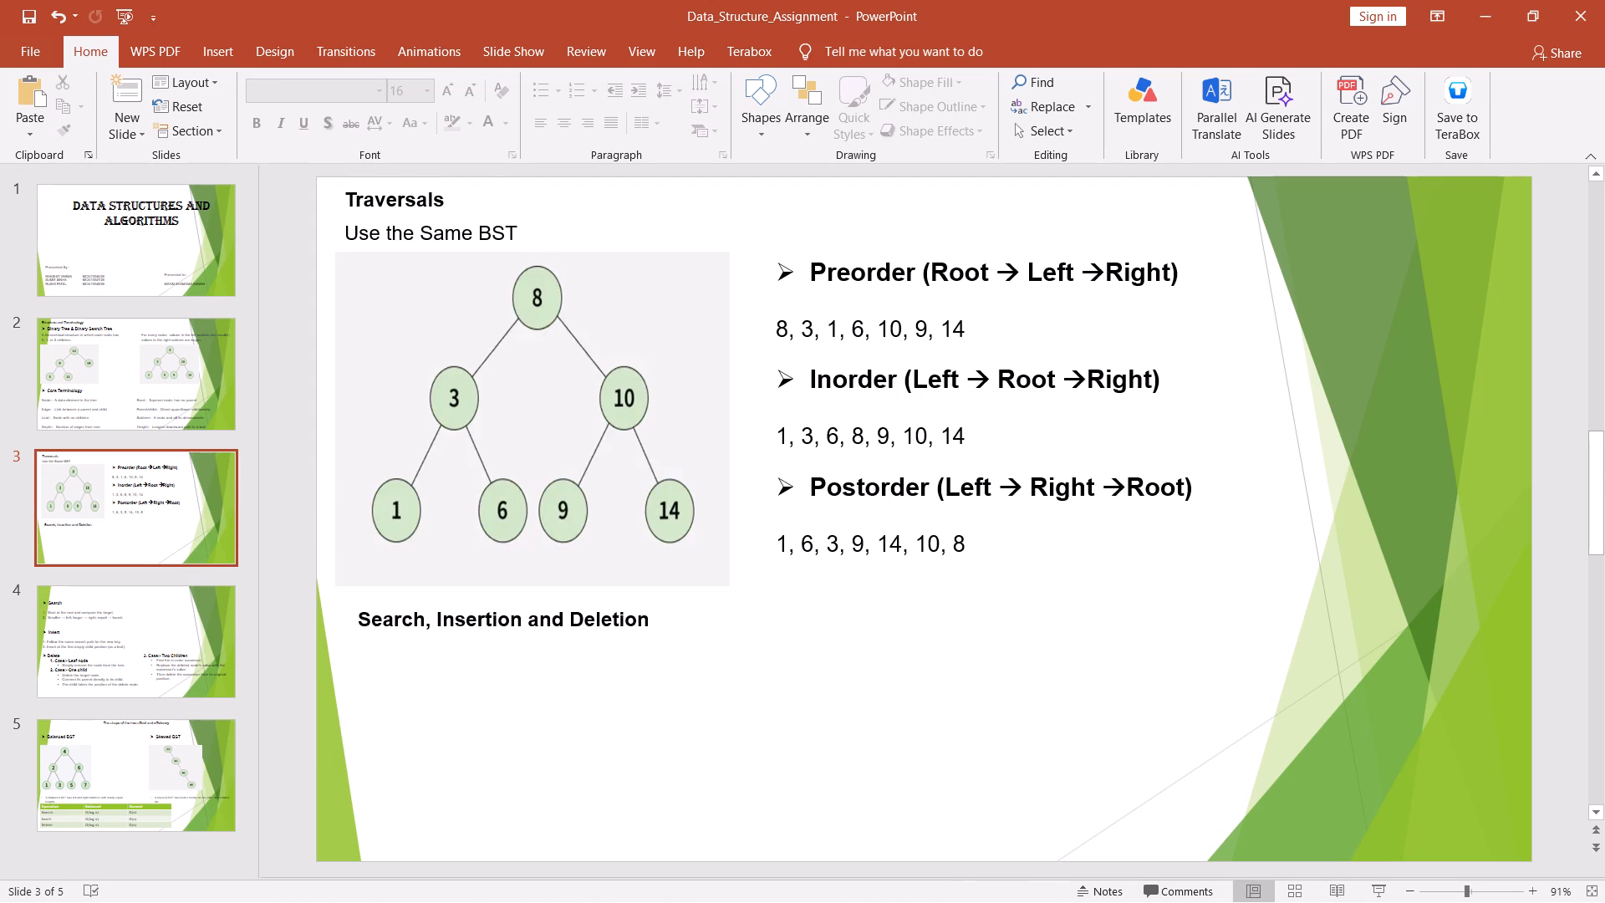
Add a small filled square bullet in front of the Traversals title on slide 3 and save the presentation.
left_click(443, 203)
key("Left")
key("Left")
key("Left")
key("Left")
key("Left")
key("Left")
key("Left")
key("Left")
key("Left")
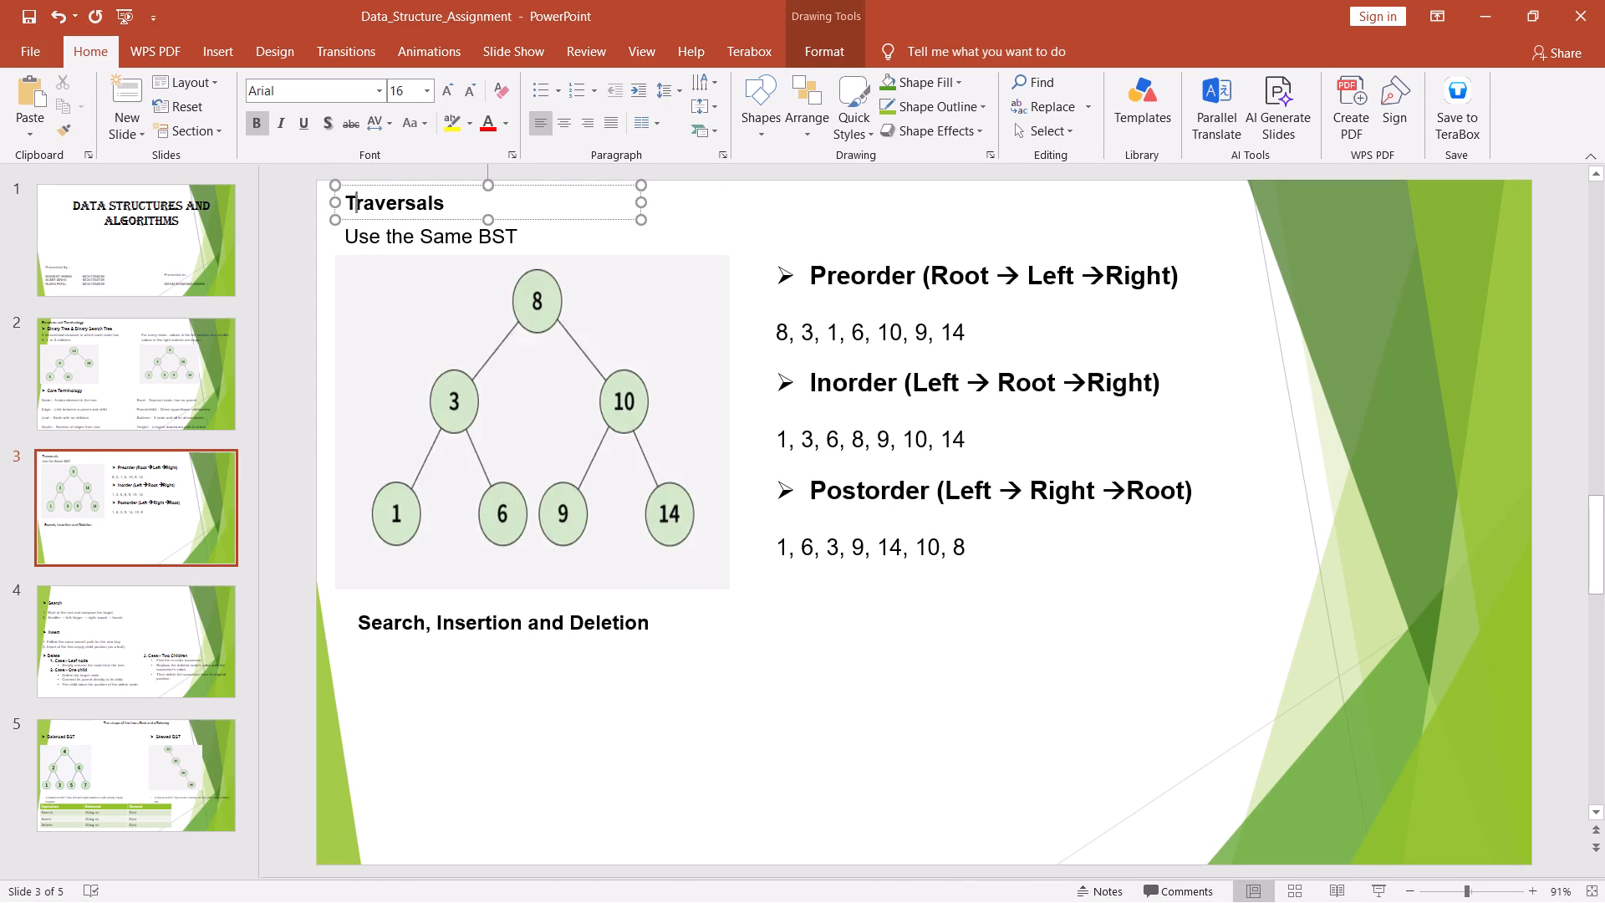
key("Left")
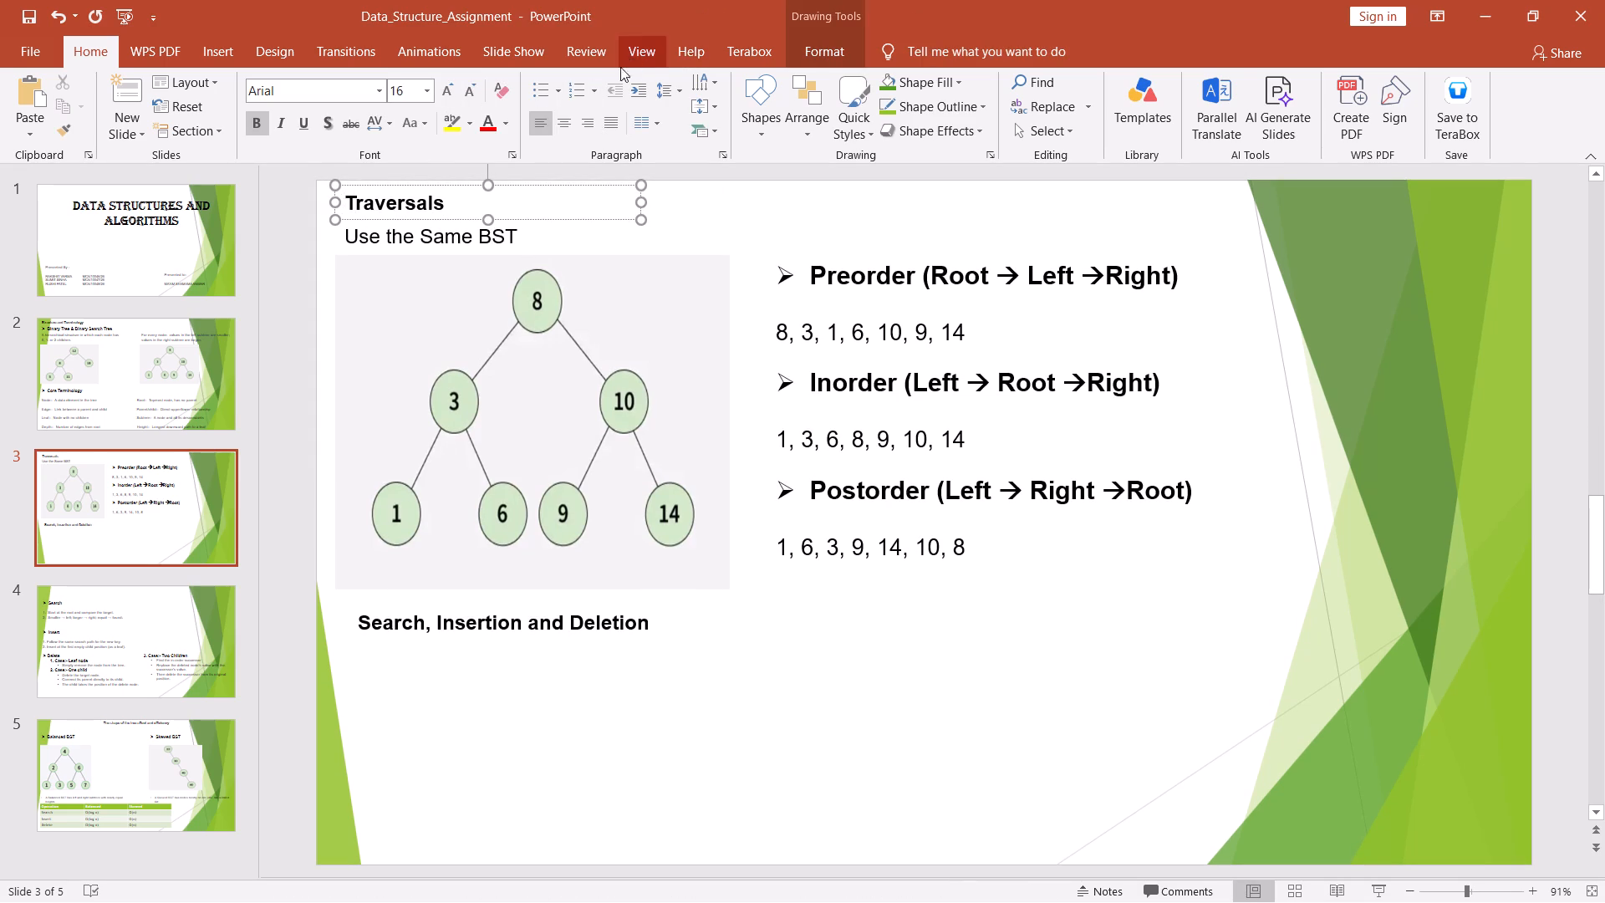
left_click(556, 96)
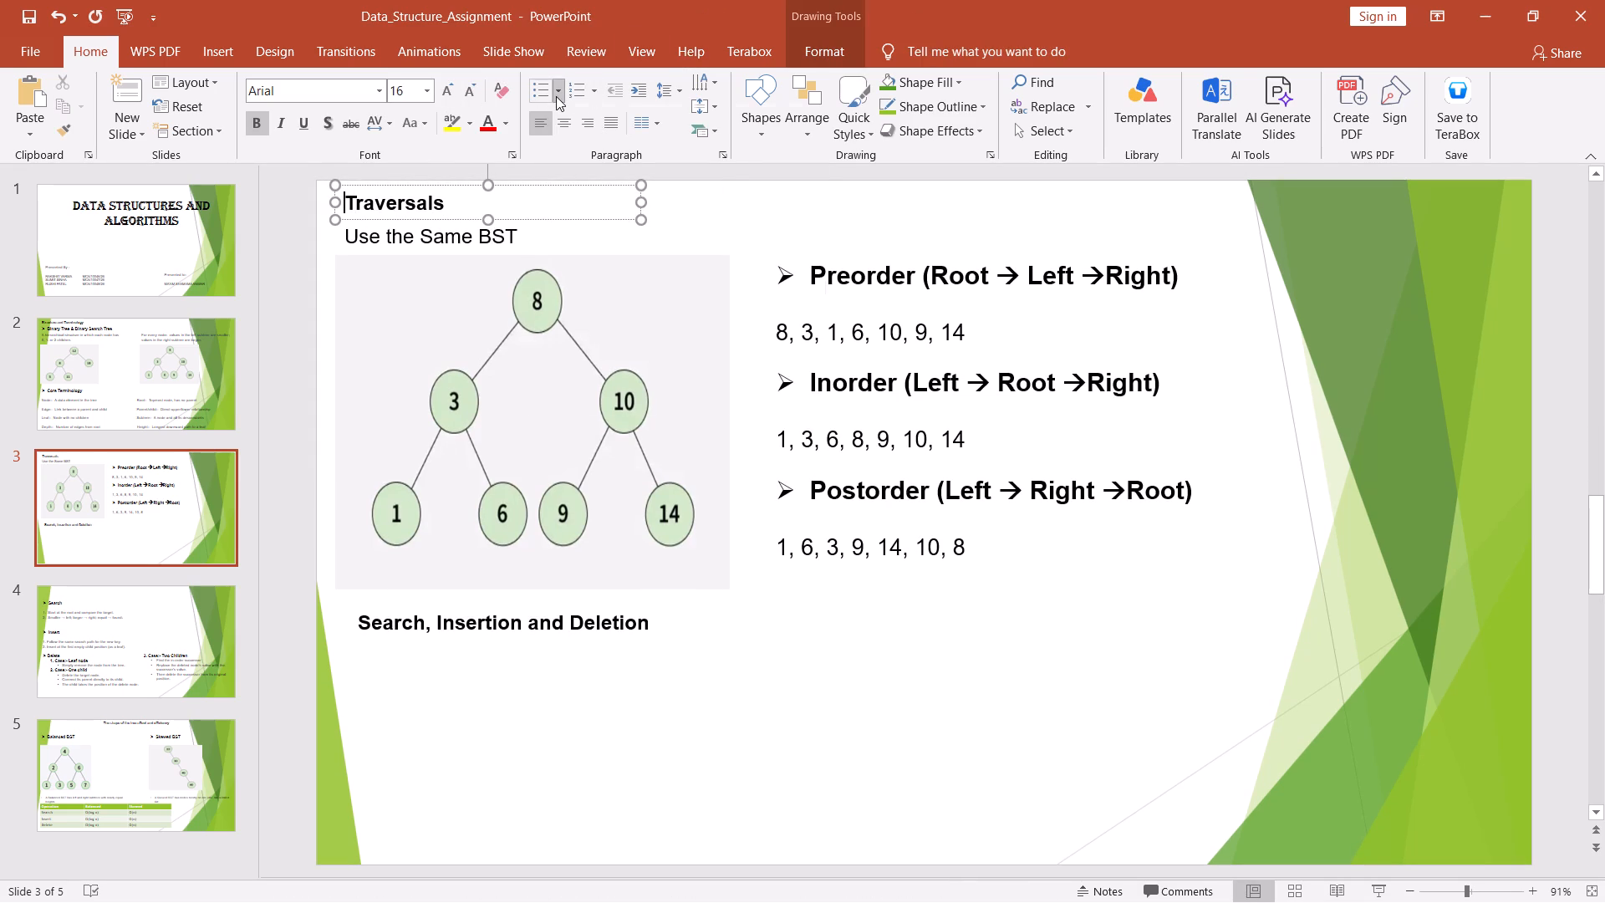
left_click(575, 227)
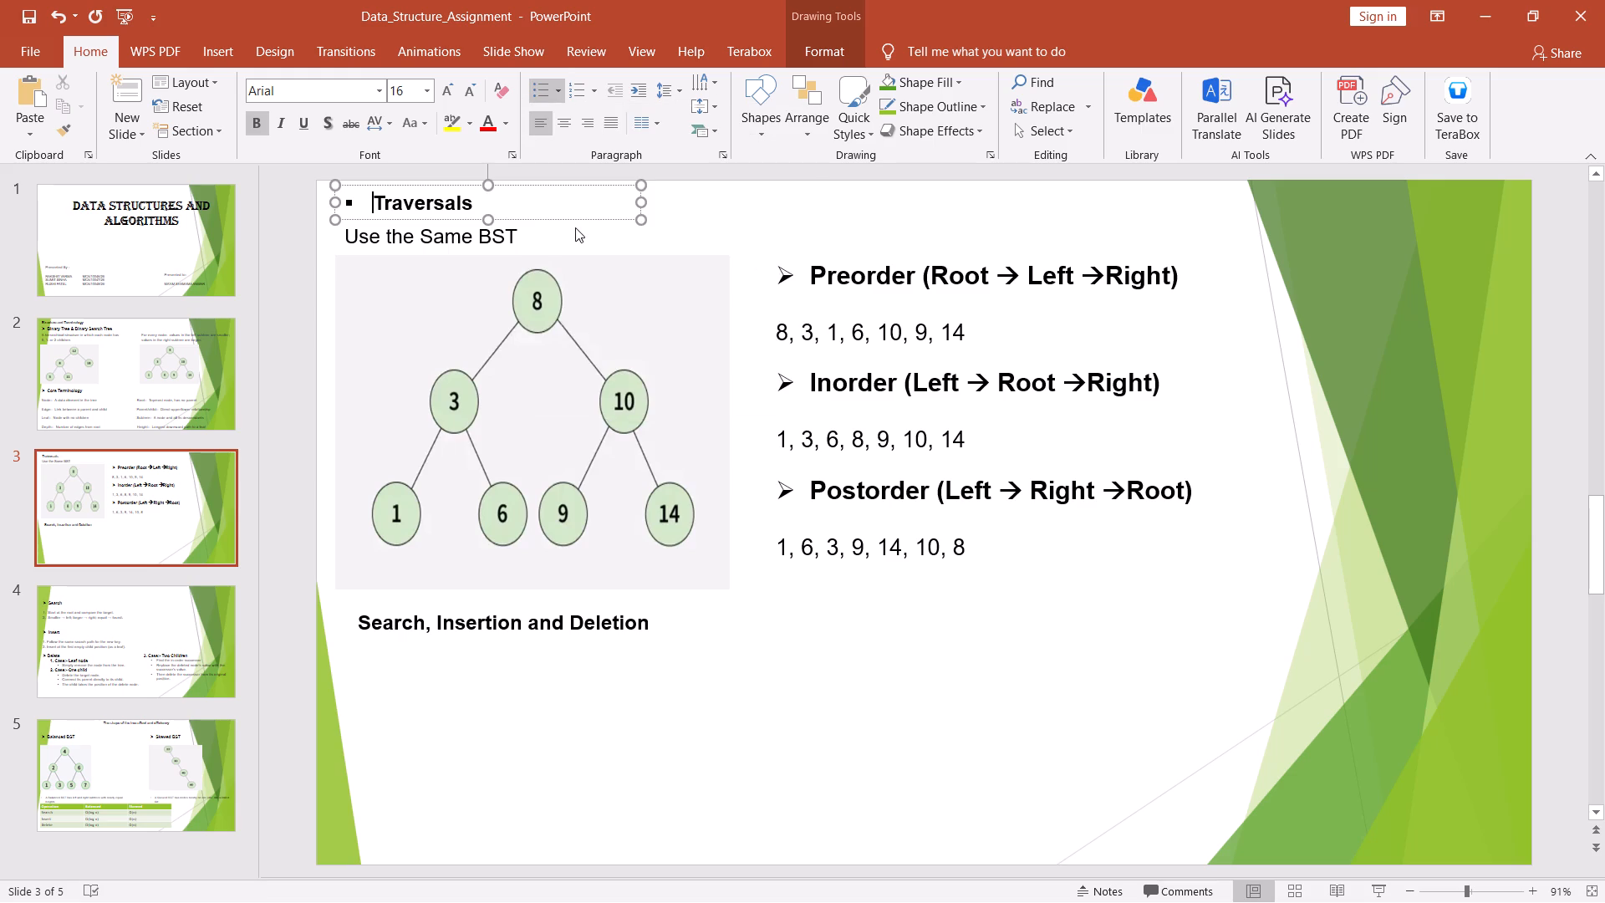
left_click(757, 202)
key("ctrl+s")
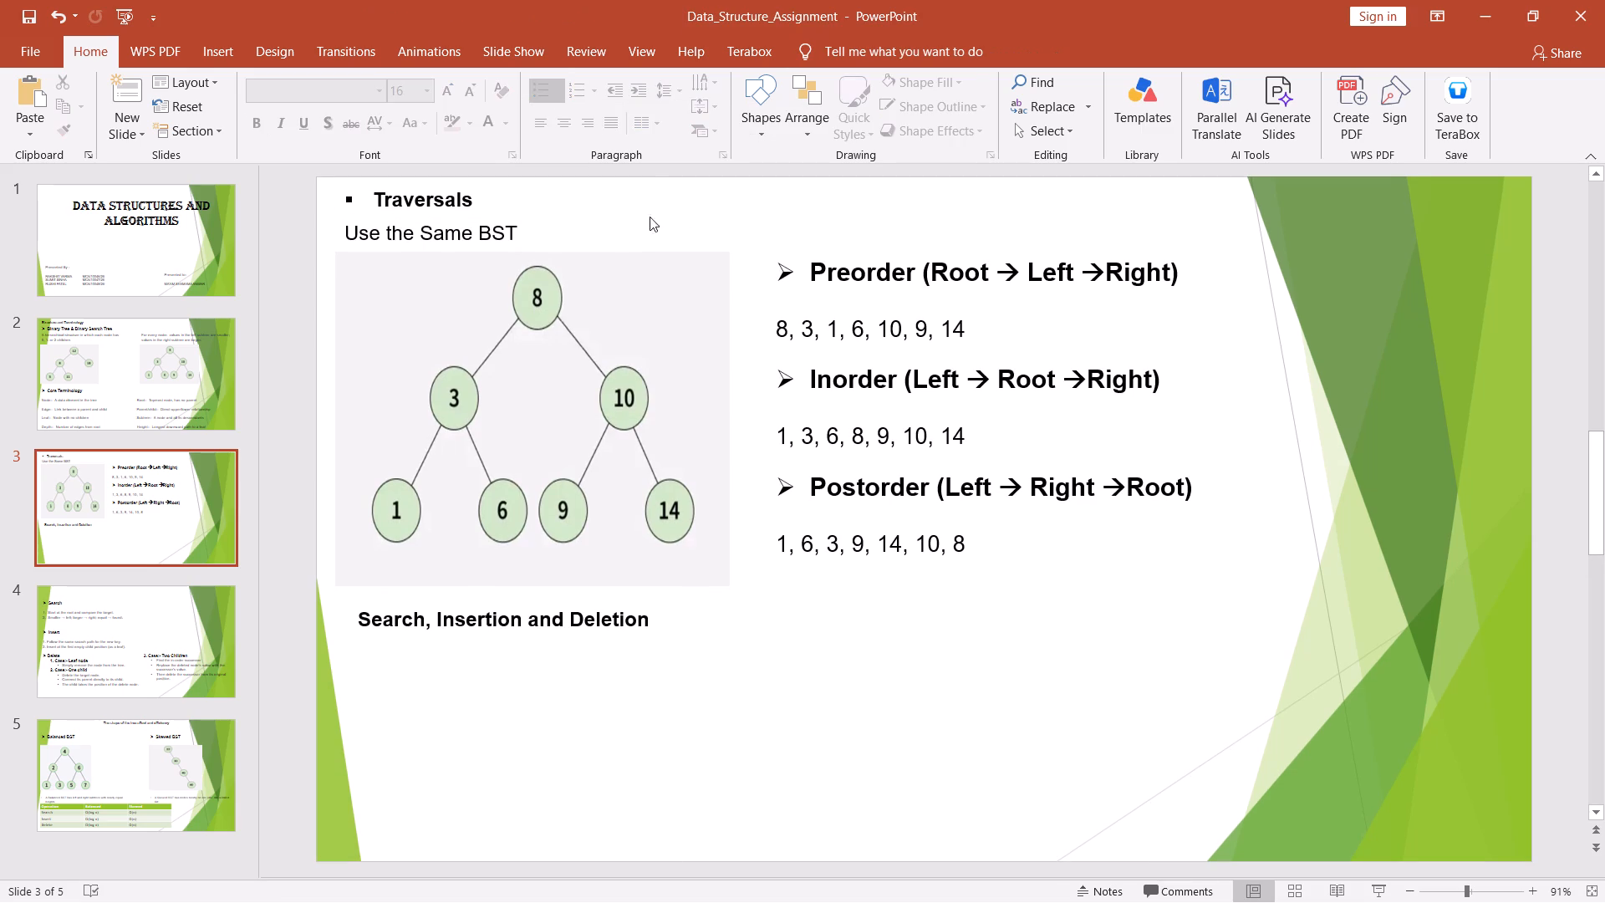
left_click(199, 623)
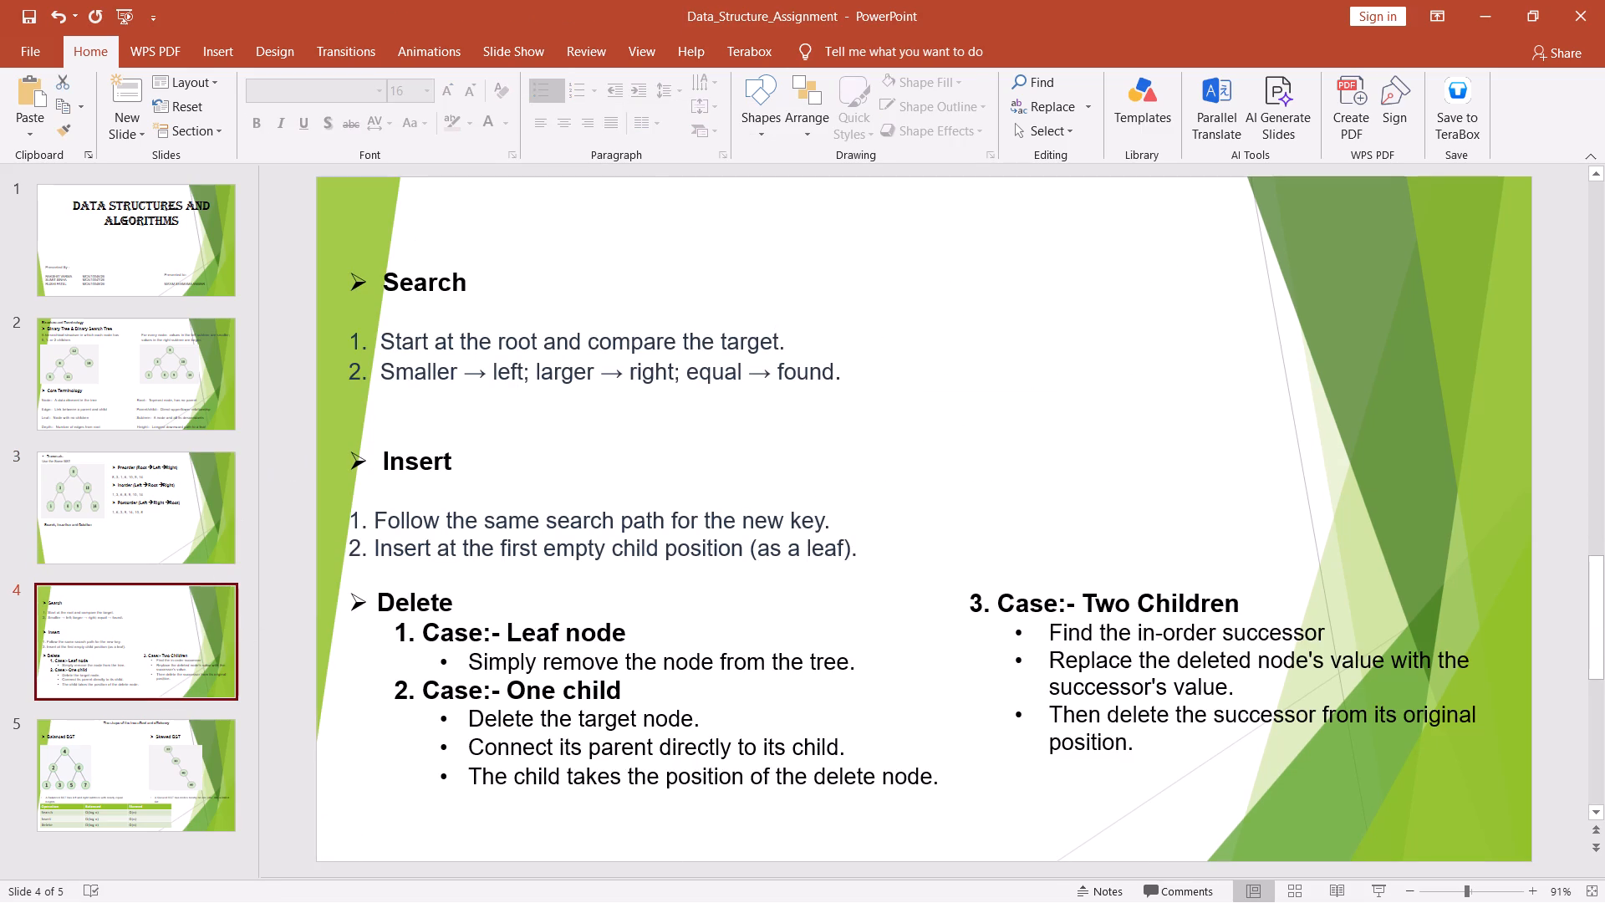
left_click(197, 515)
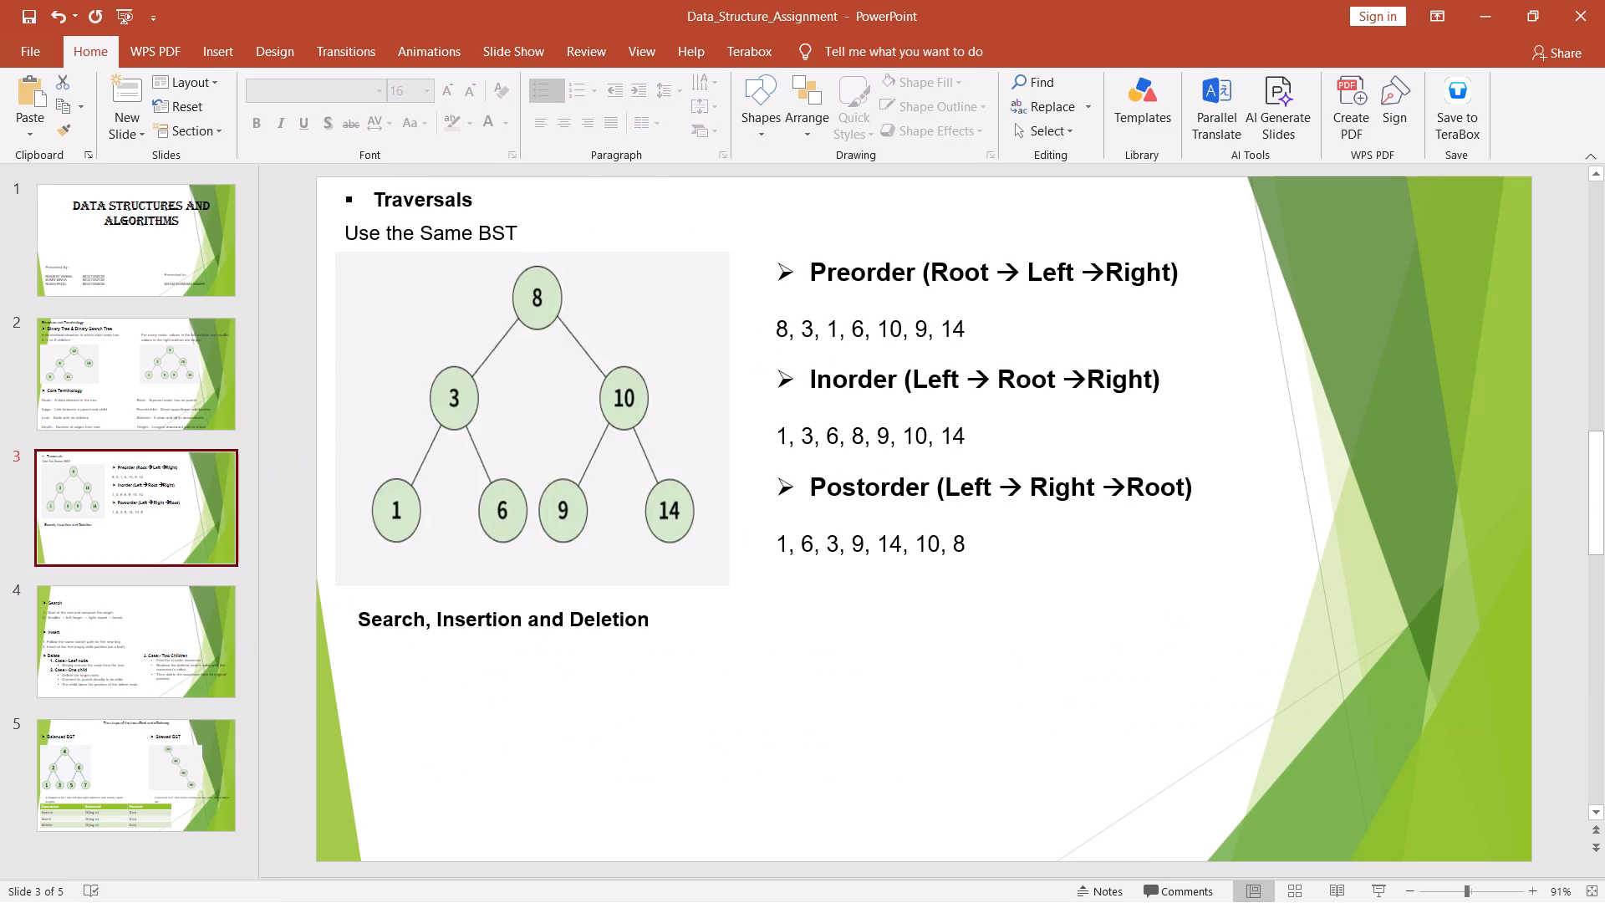
Left-align the Search, Insertion and Deletion title text on slide 3.
left_click(366, 628)
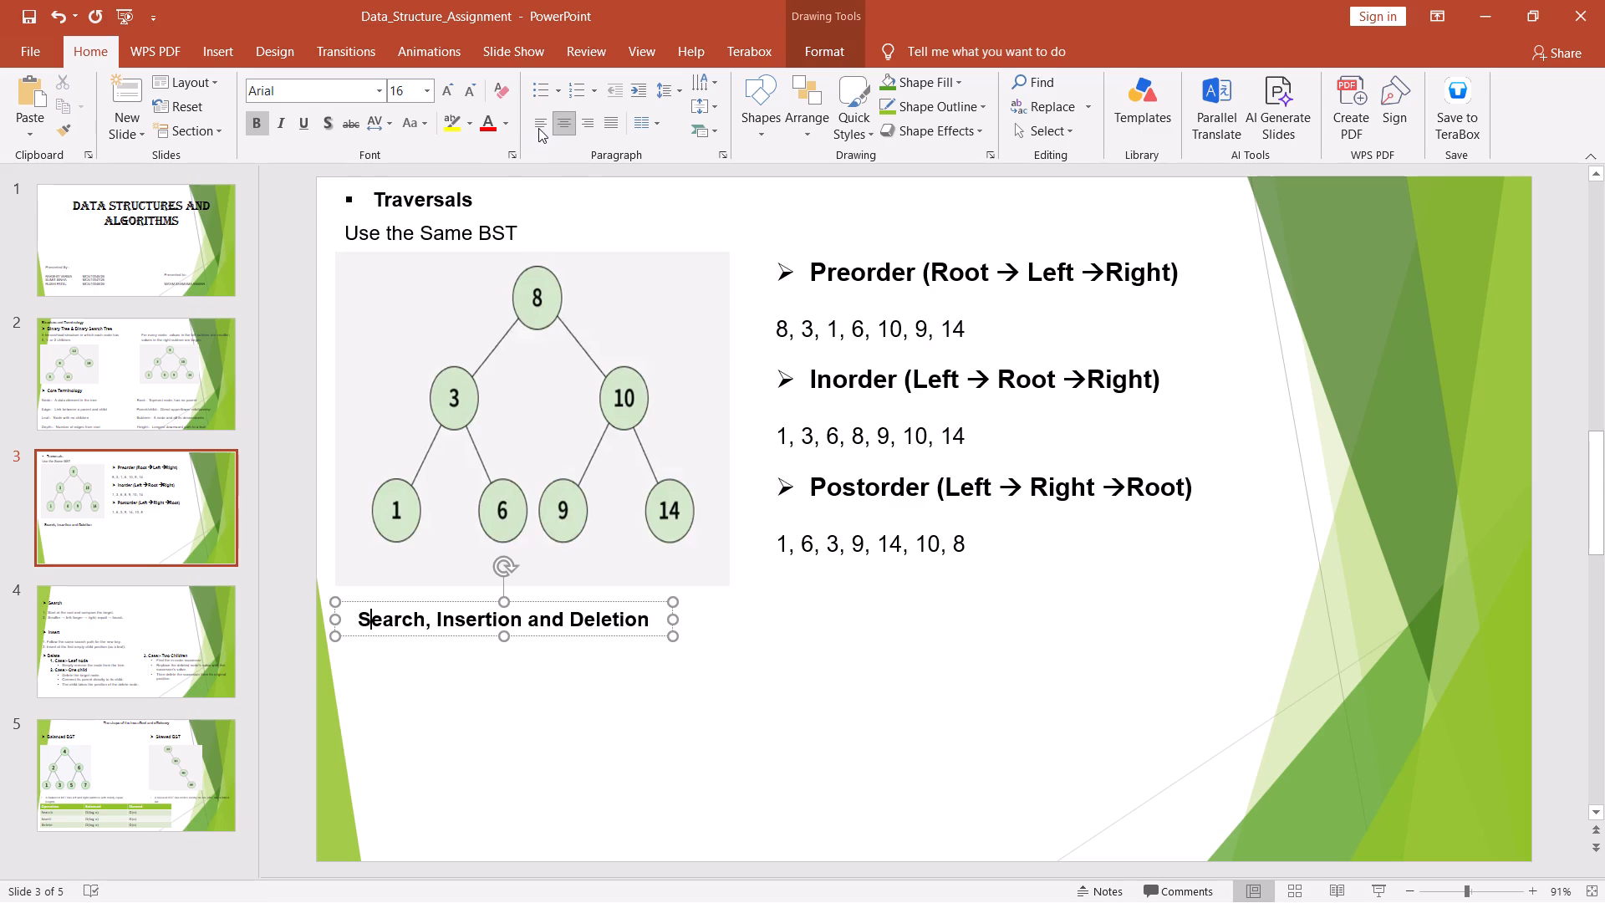
left_click(537, 127)
Add a filled square bullet to the Search, Insertion and Deletion title, widen its box to fit one line, and save.
key("Left")
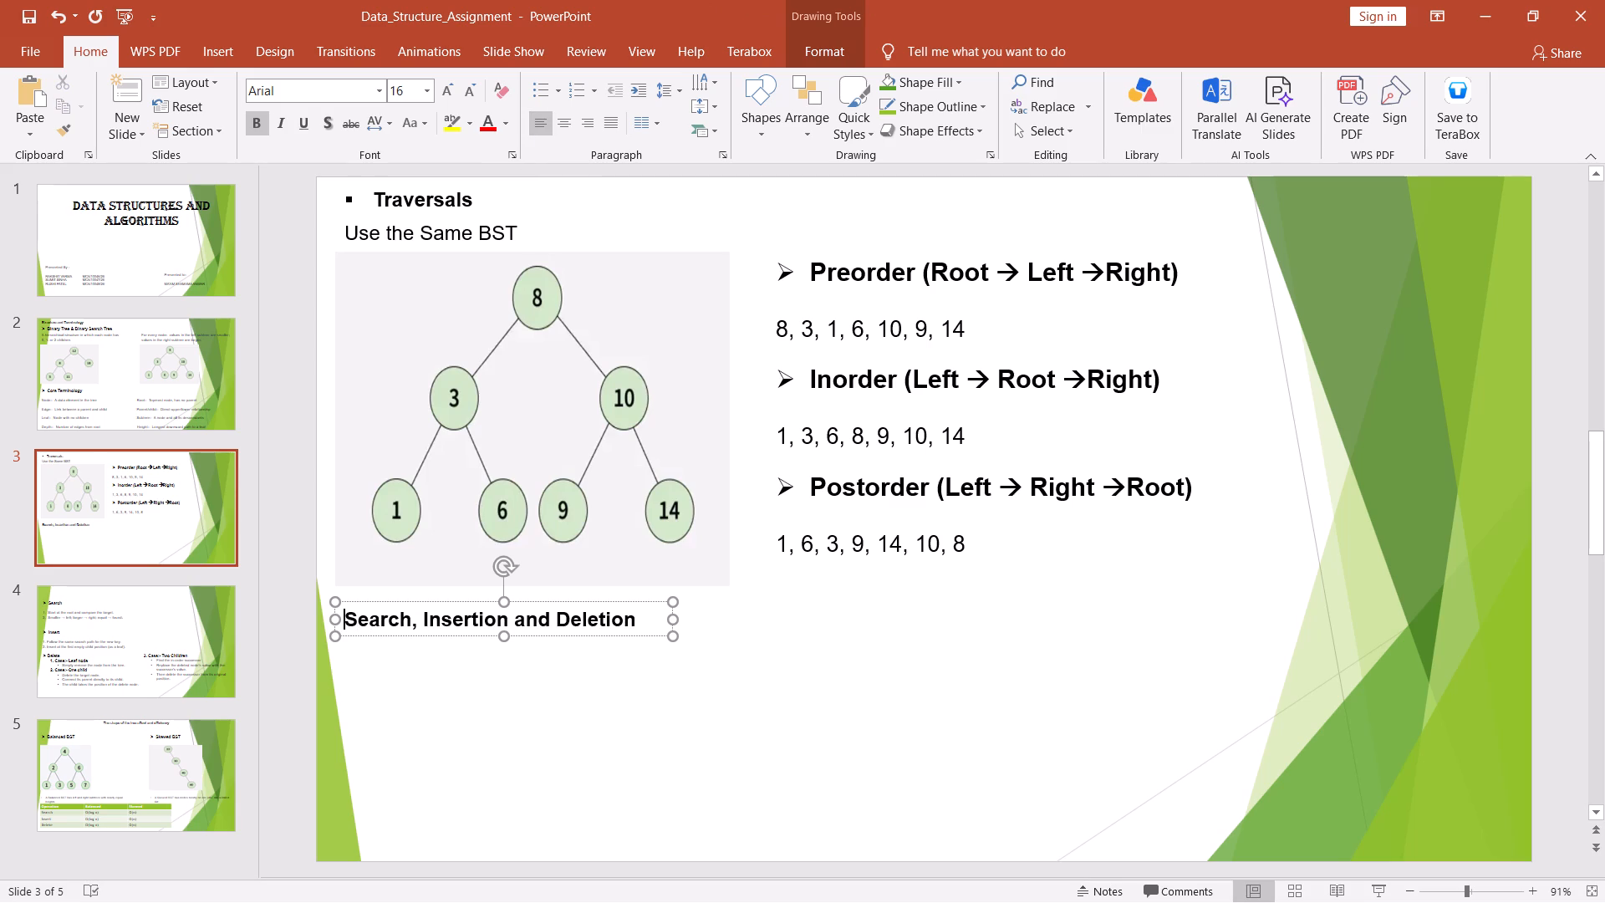
left_click(559, 93)
left_click(569, 243)
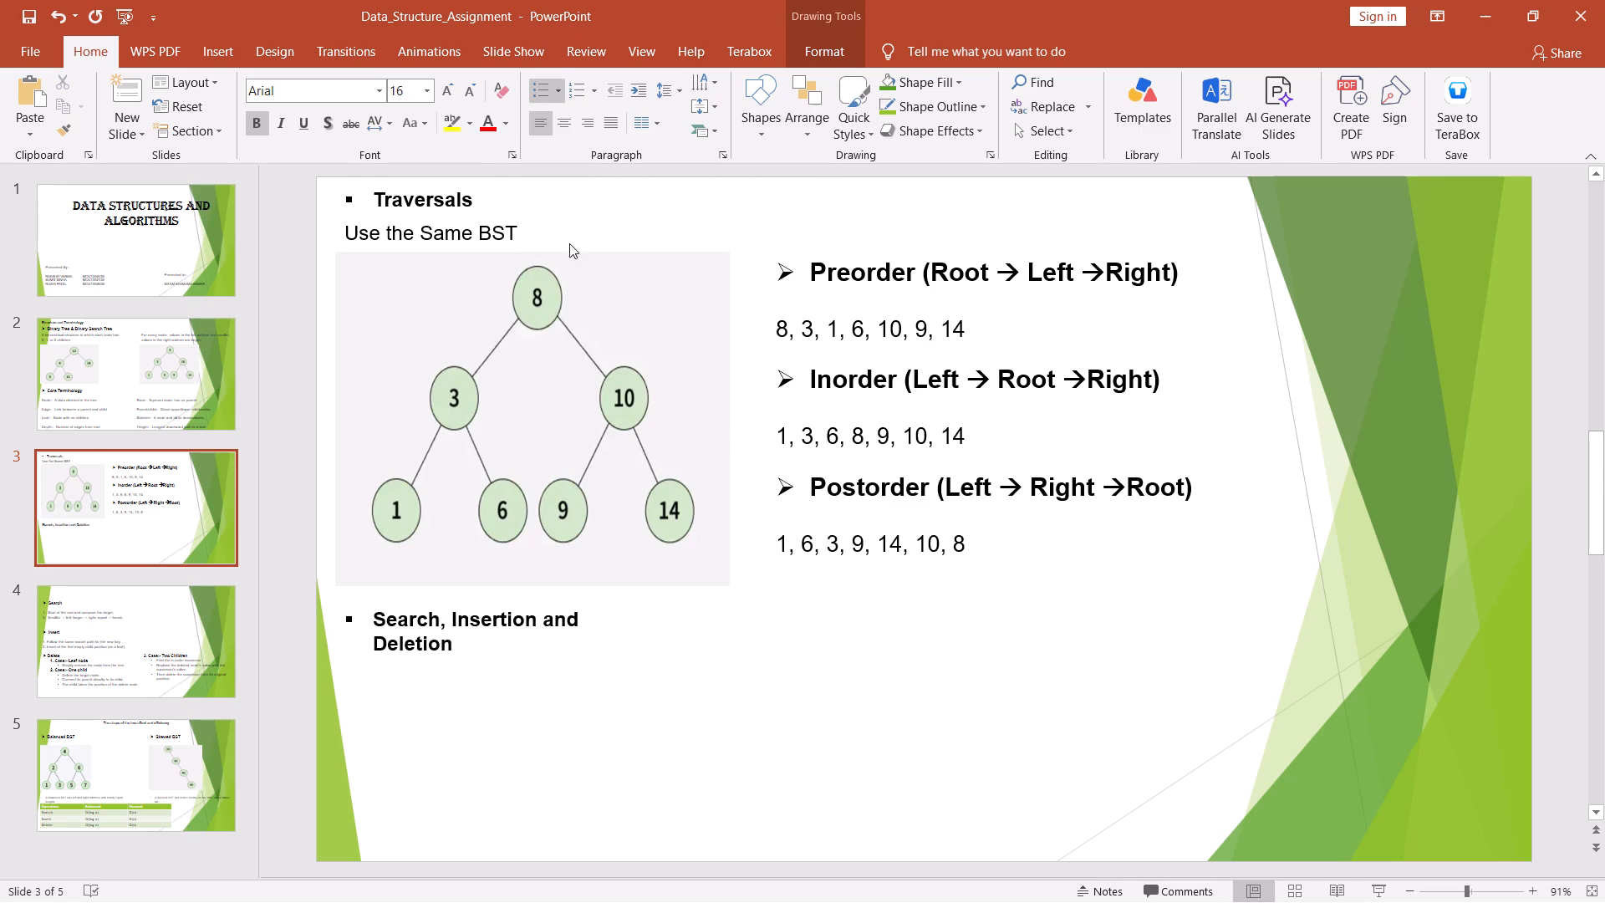
left_click_drag(670, 630, 711, 620)
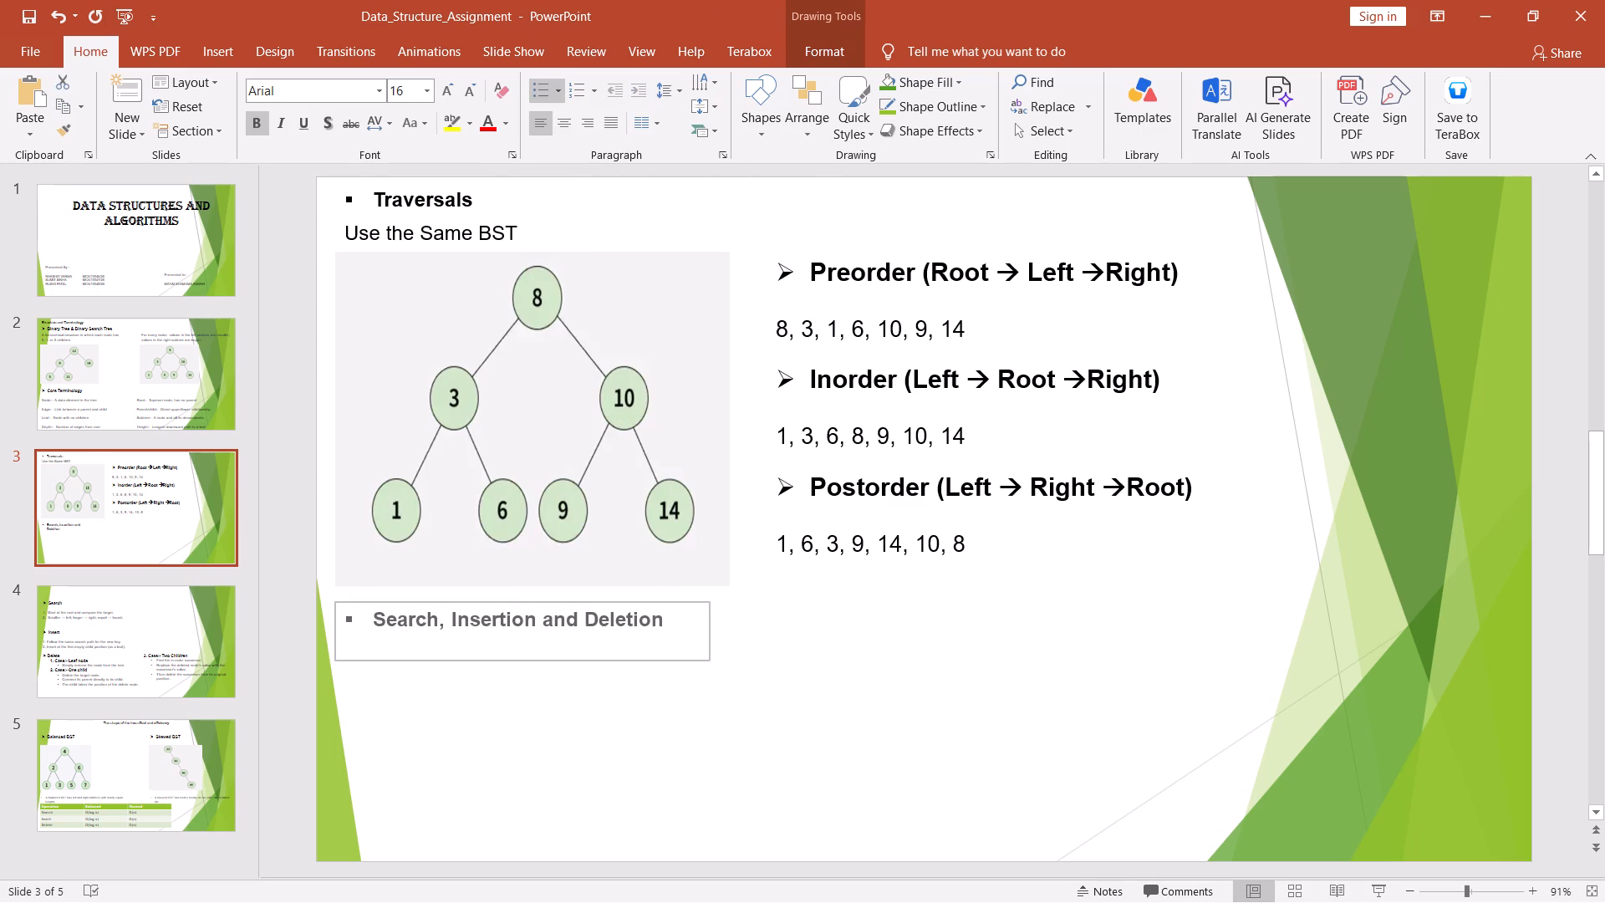
left_click_drag(711, 620, 721, 619)
left_click(509, 742)
key("ctrl+s")
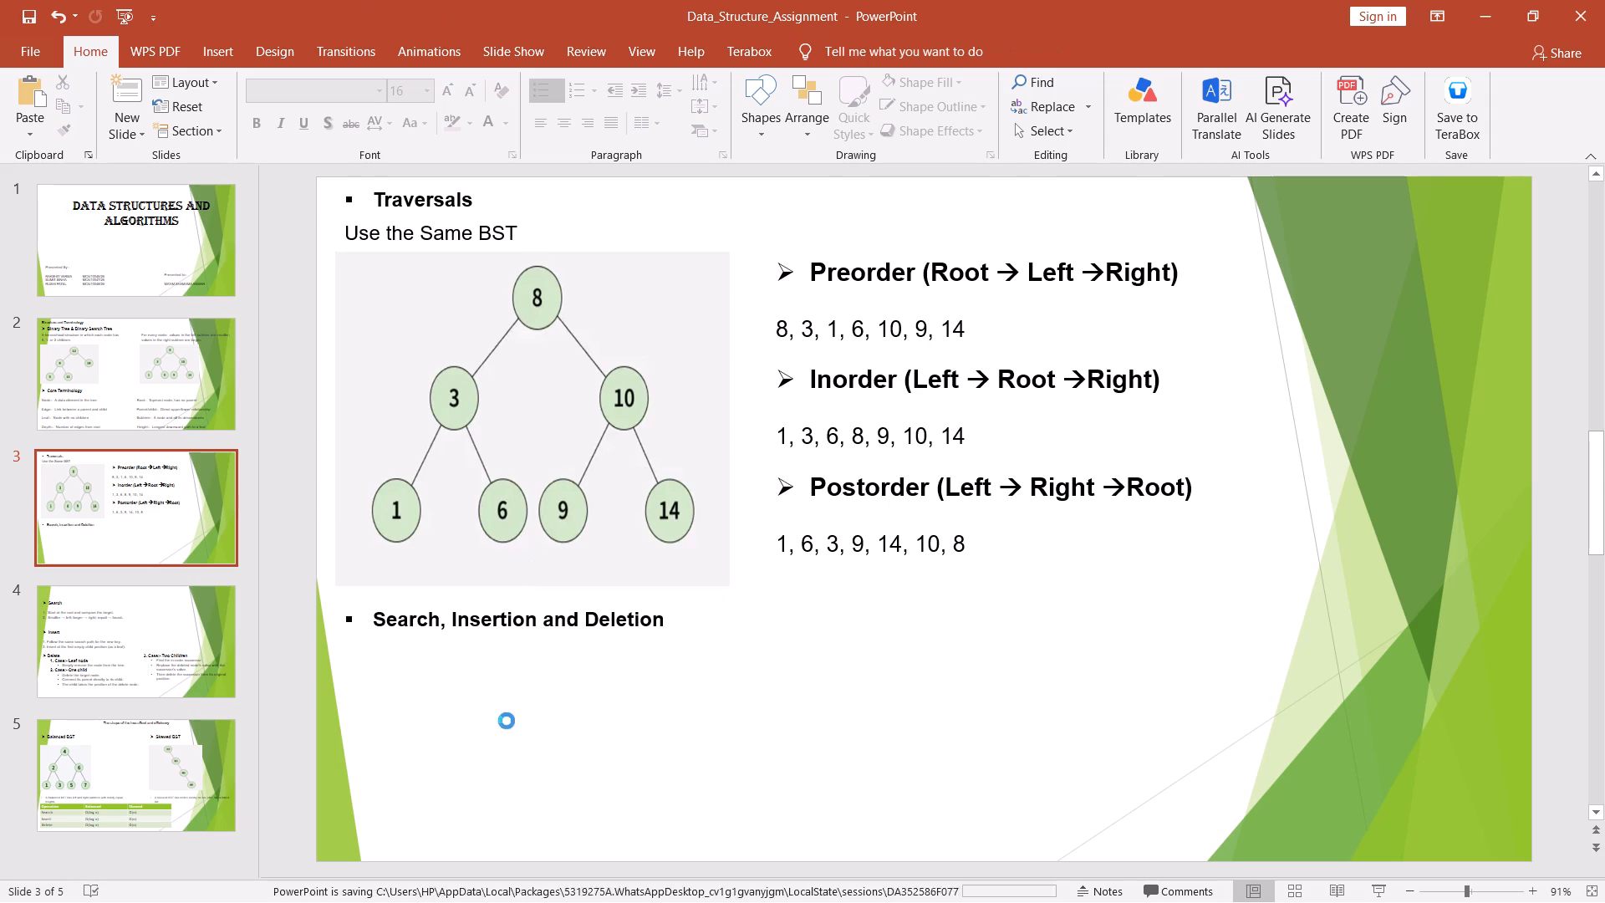
On slide 2, give the Structure and Terminology title a filled square bullet, widen its box to fit one line, and save.
left_click(193, 380)
left_click(374, 200)
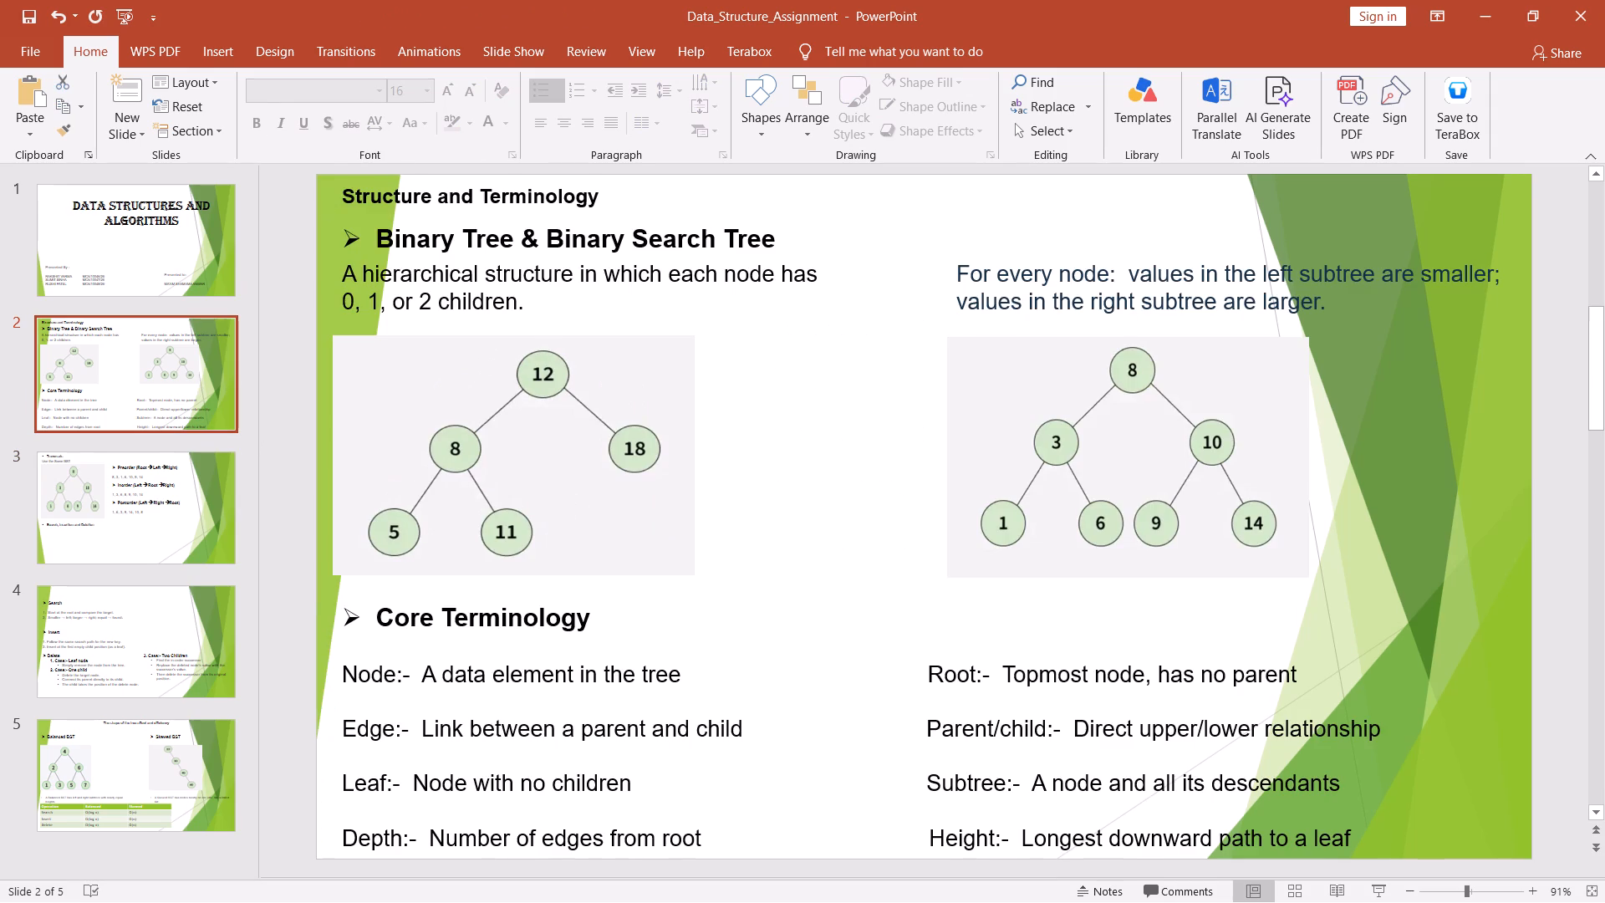
key("Left")
key("Left")
key("Left")
key("Left")
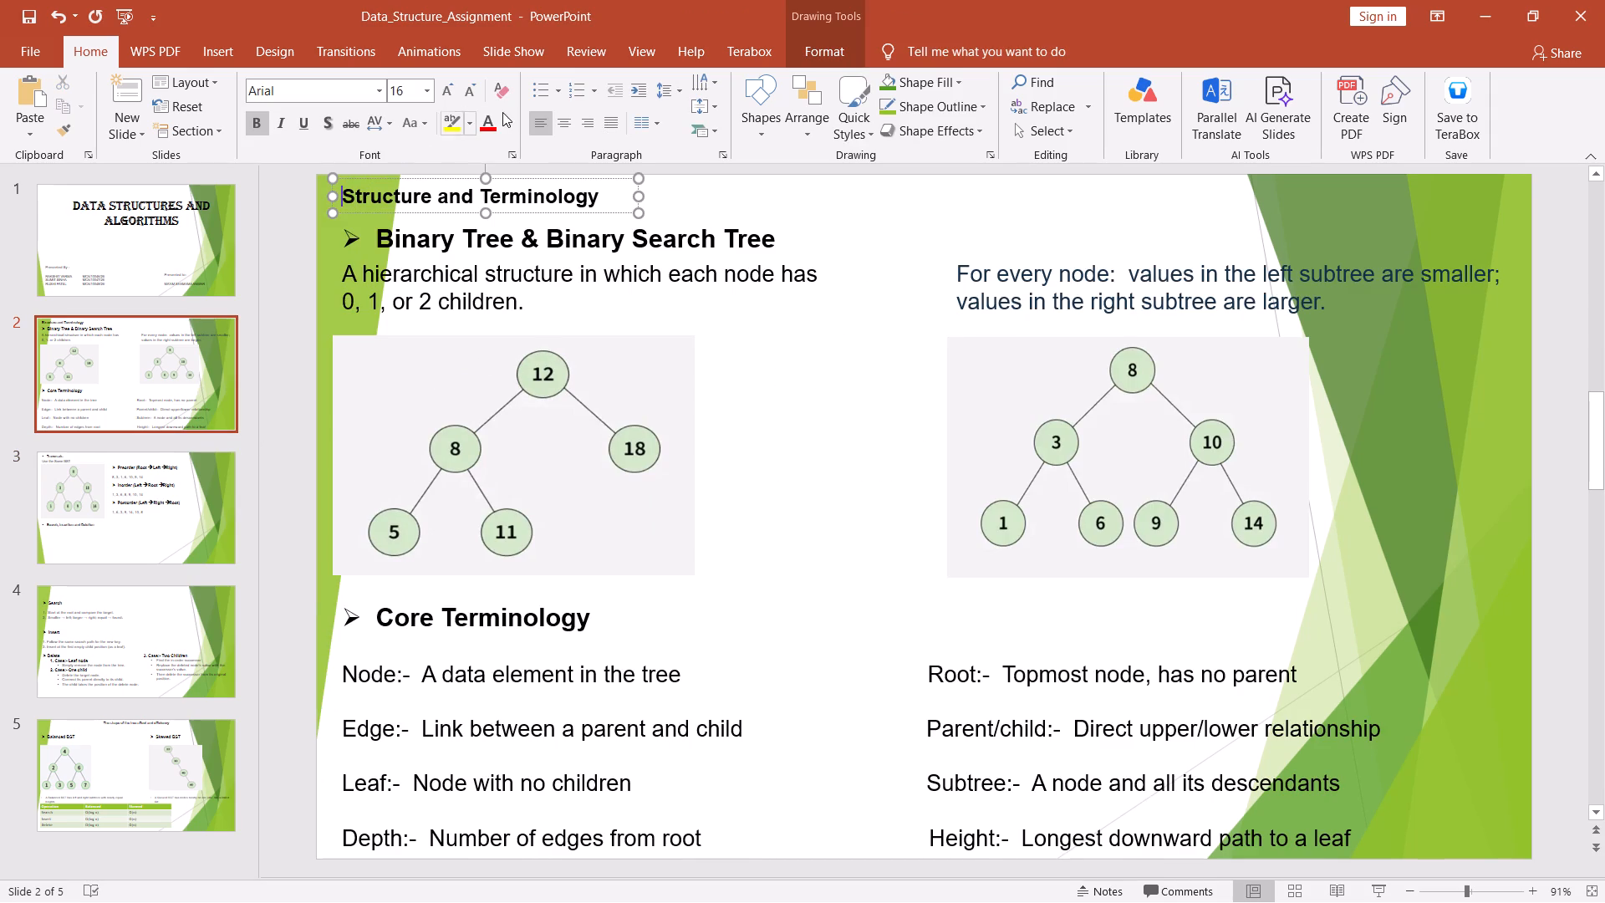
left_click(569, 94)
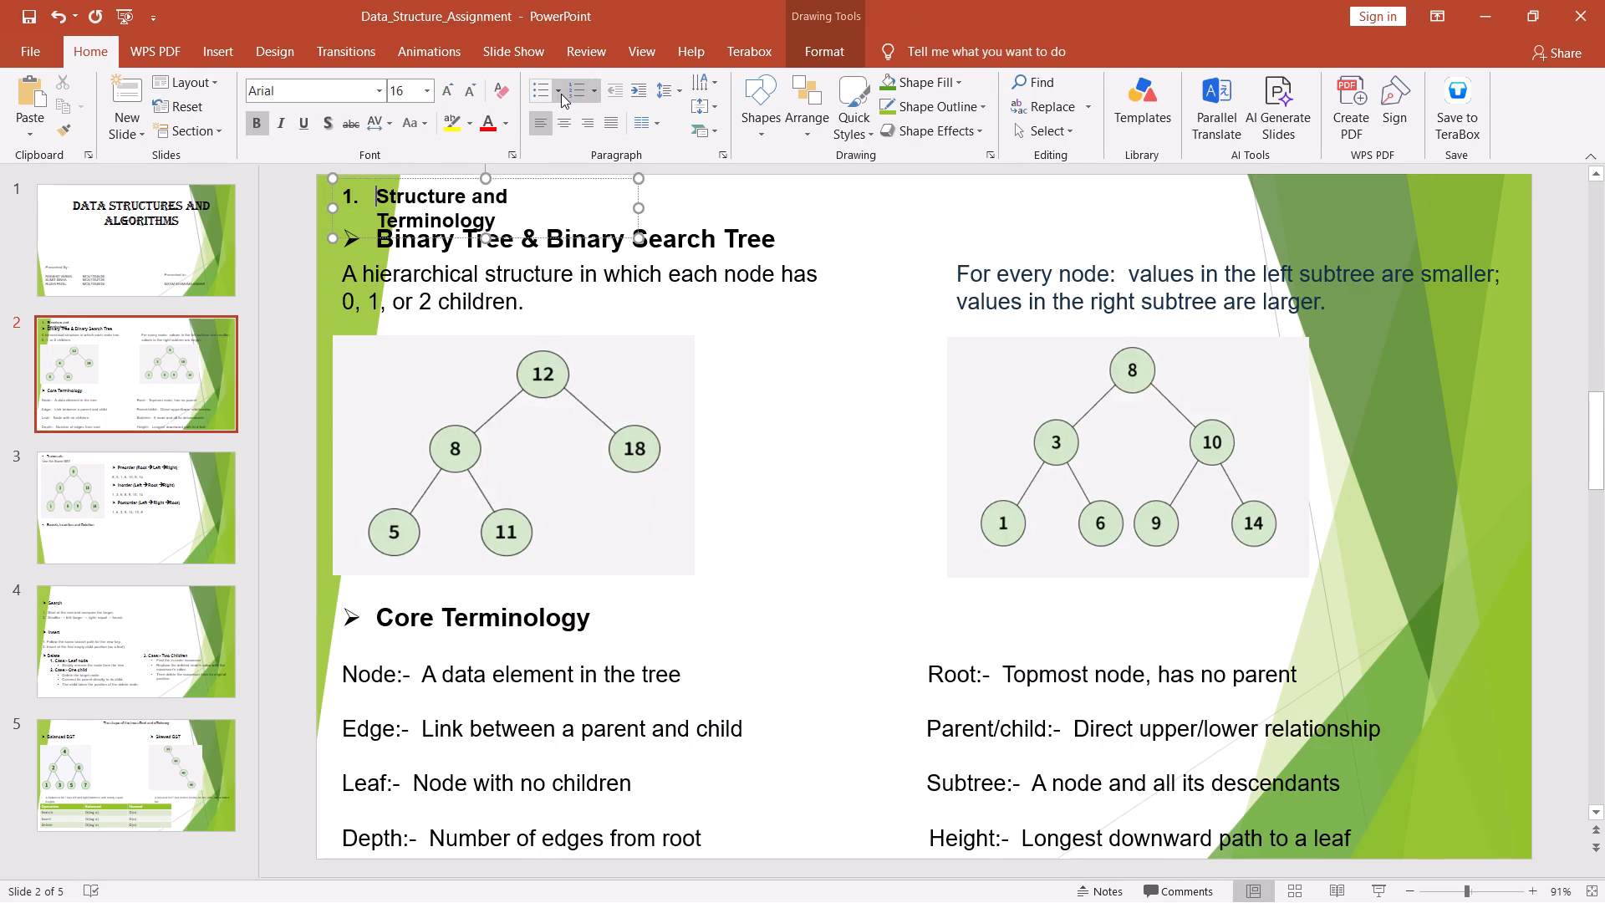
left_click(562, 94)
left_click(578, 242)
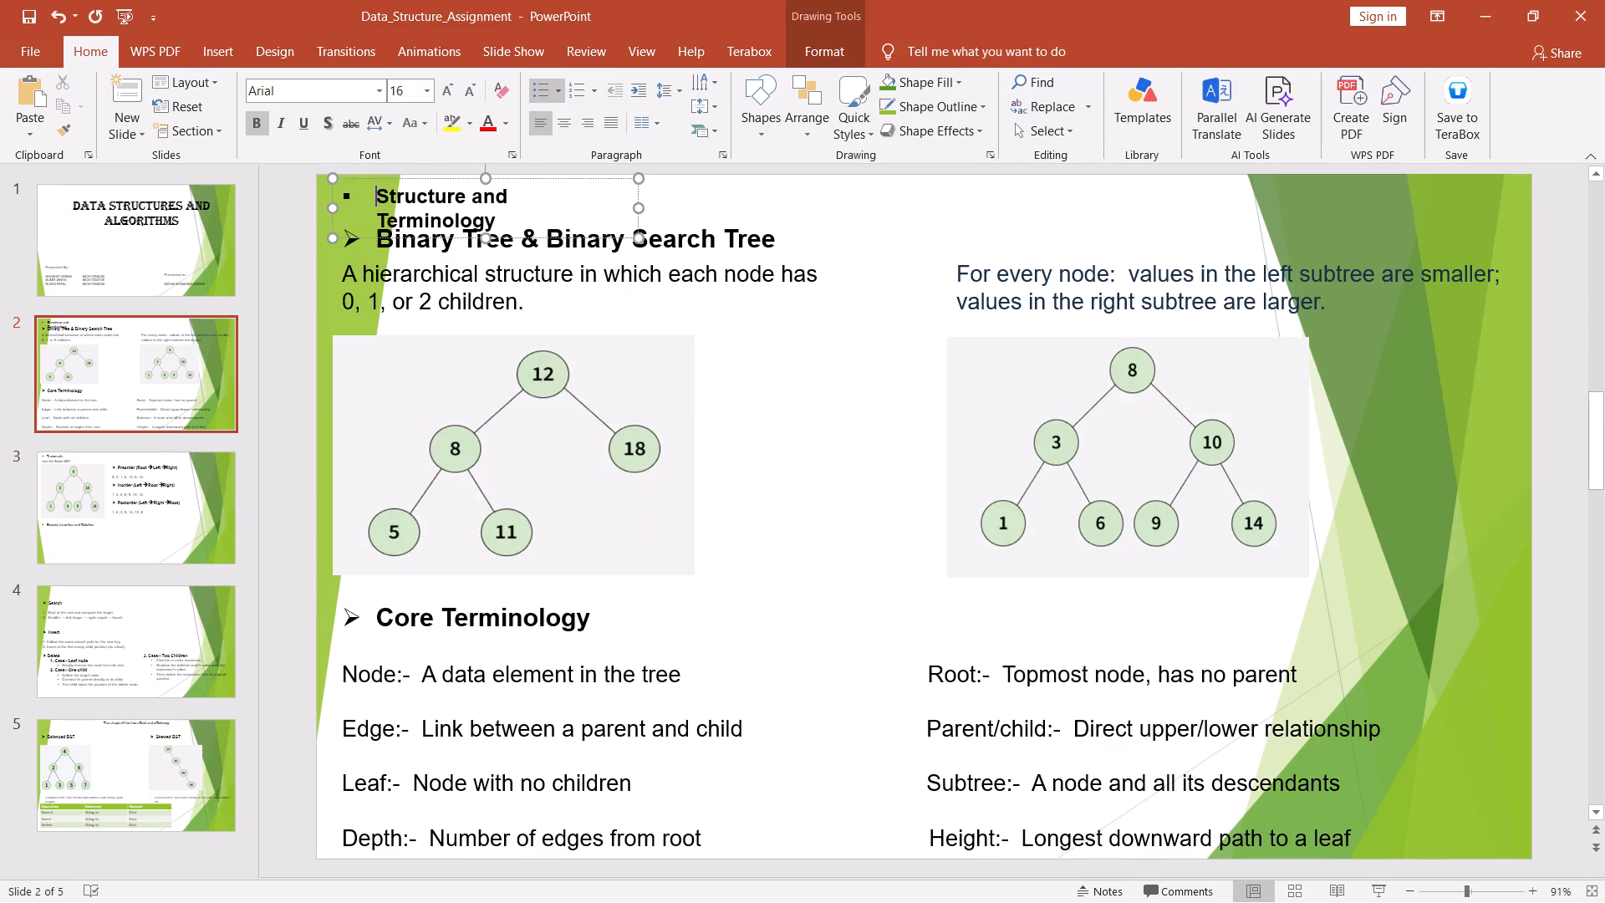
left_click_drag(641, 206, 670, 206)
left_click(740, 205)
key("ctrl+s")
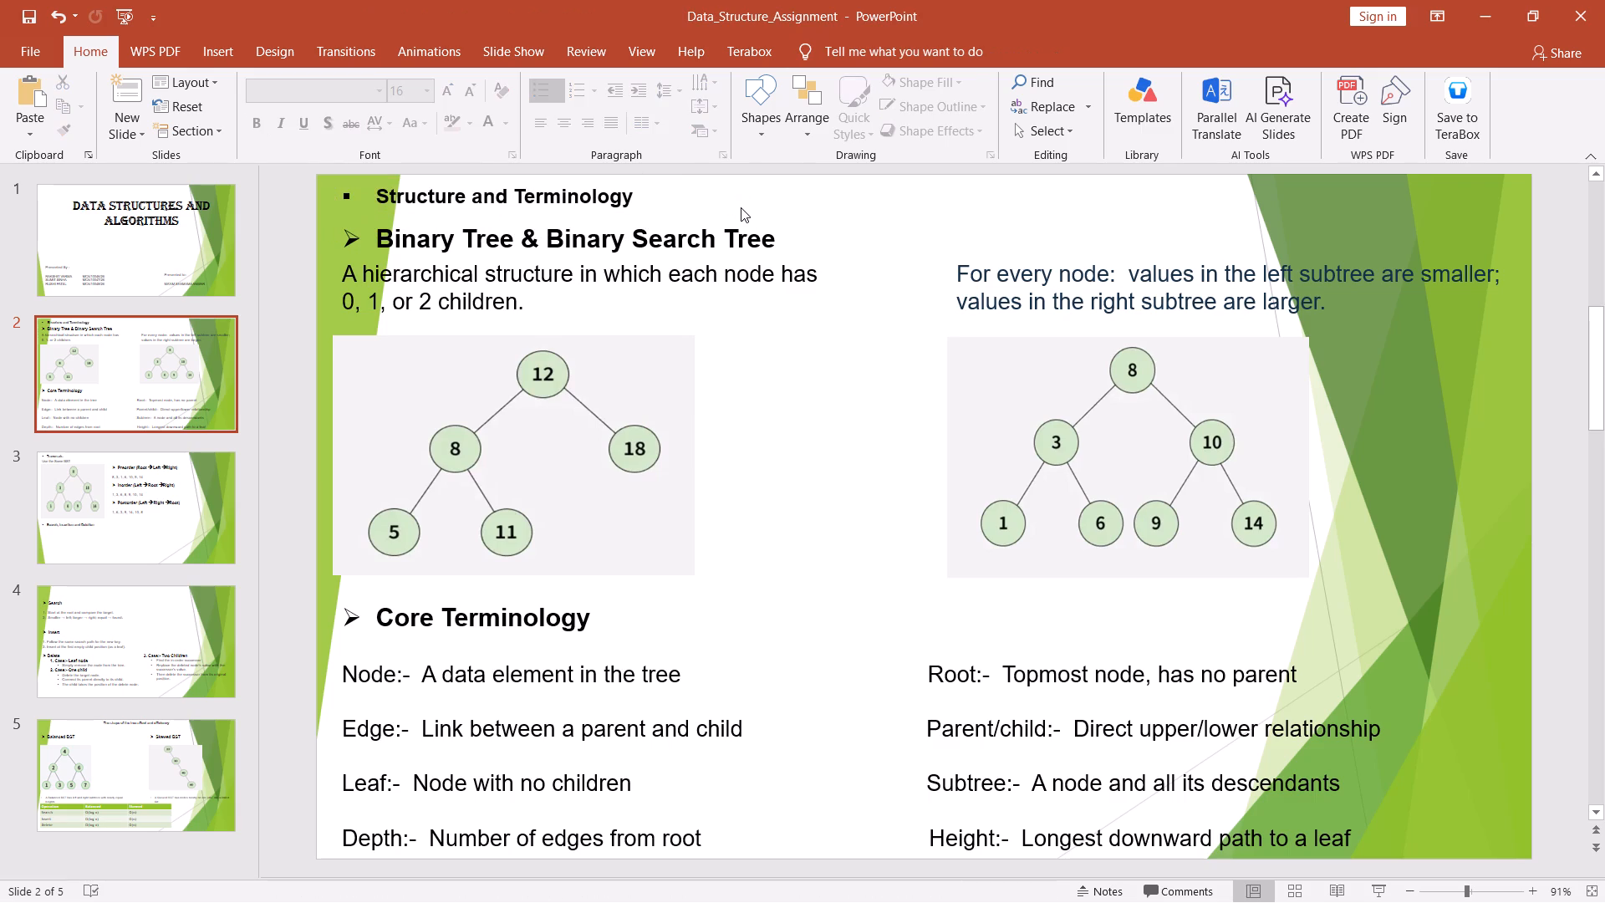
Copy the Search text box from slide 4 and paste it onto slide 3.
left_click(156, 597)
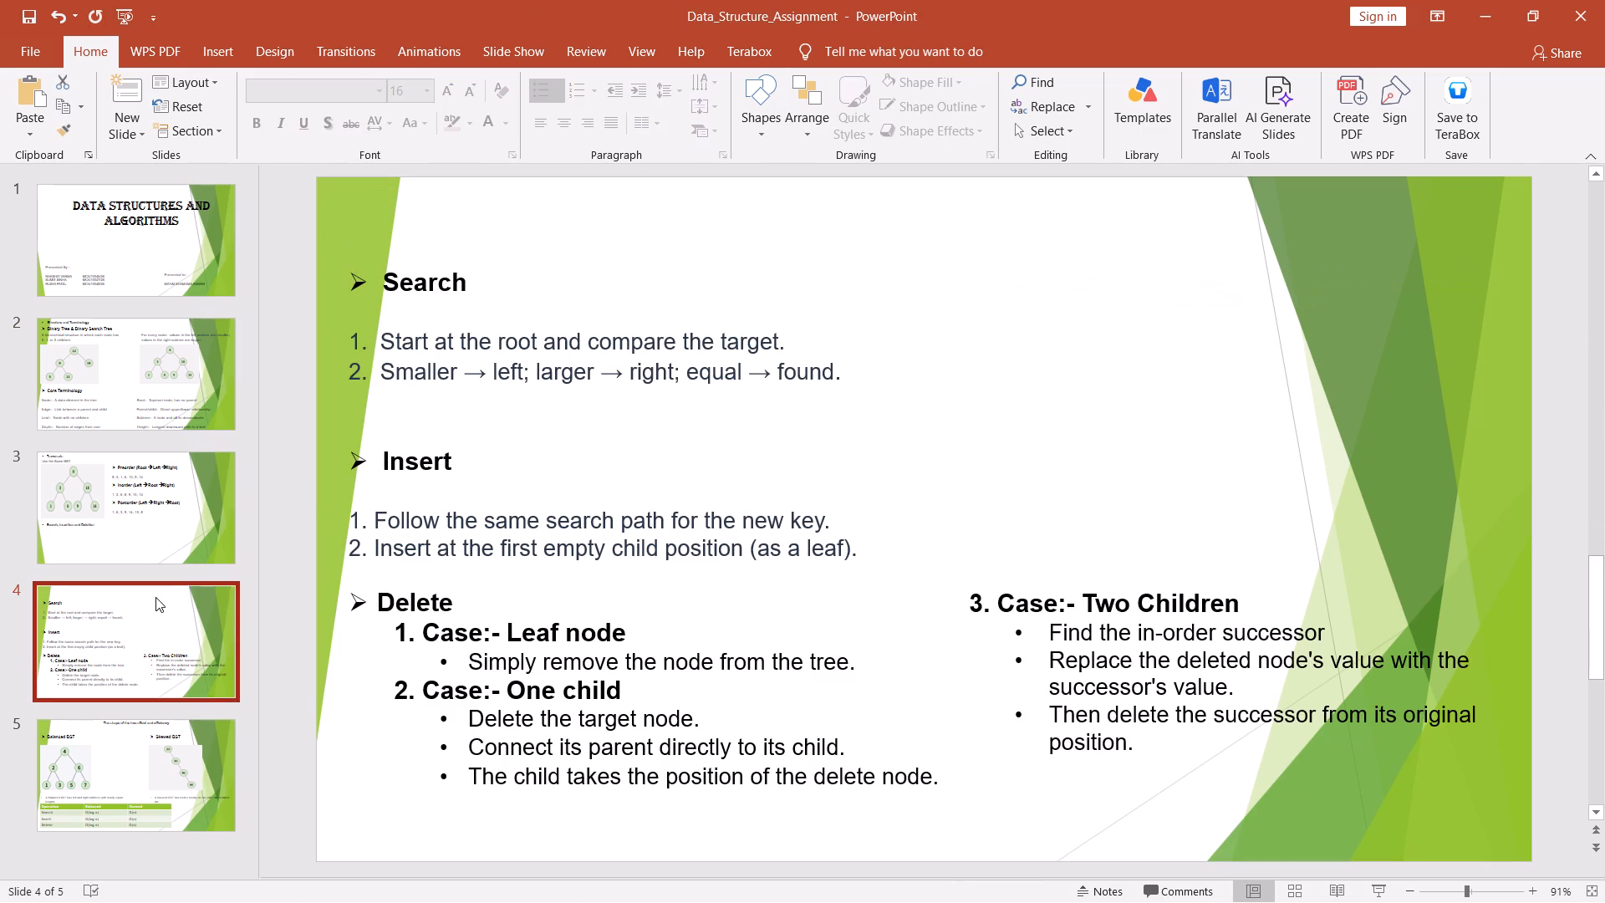
left_click(151, 487)
left_click(155, 627)
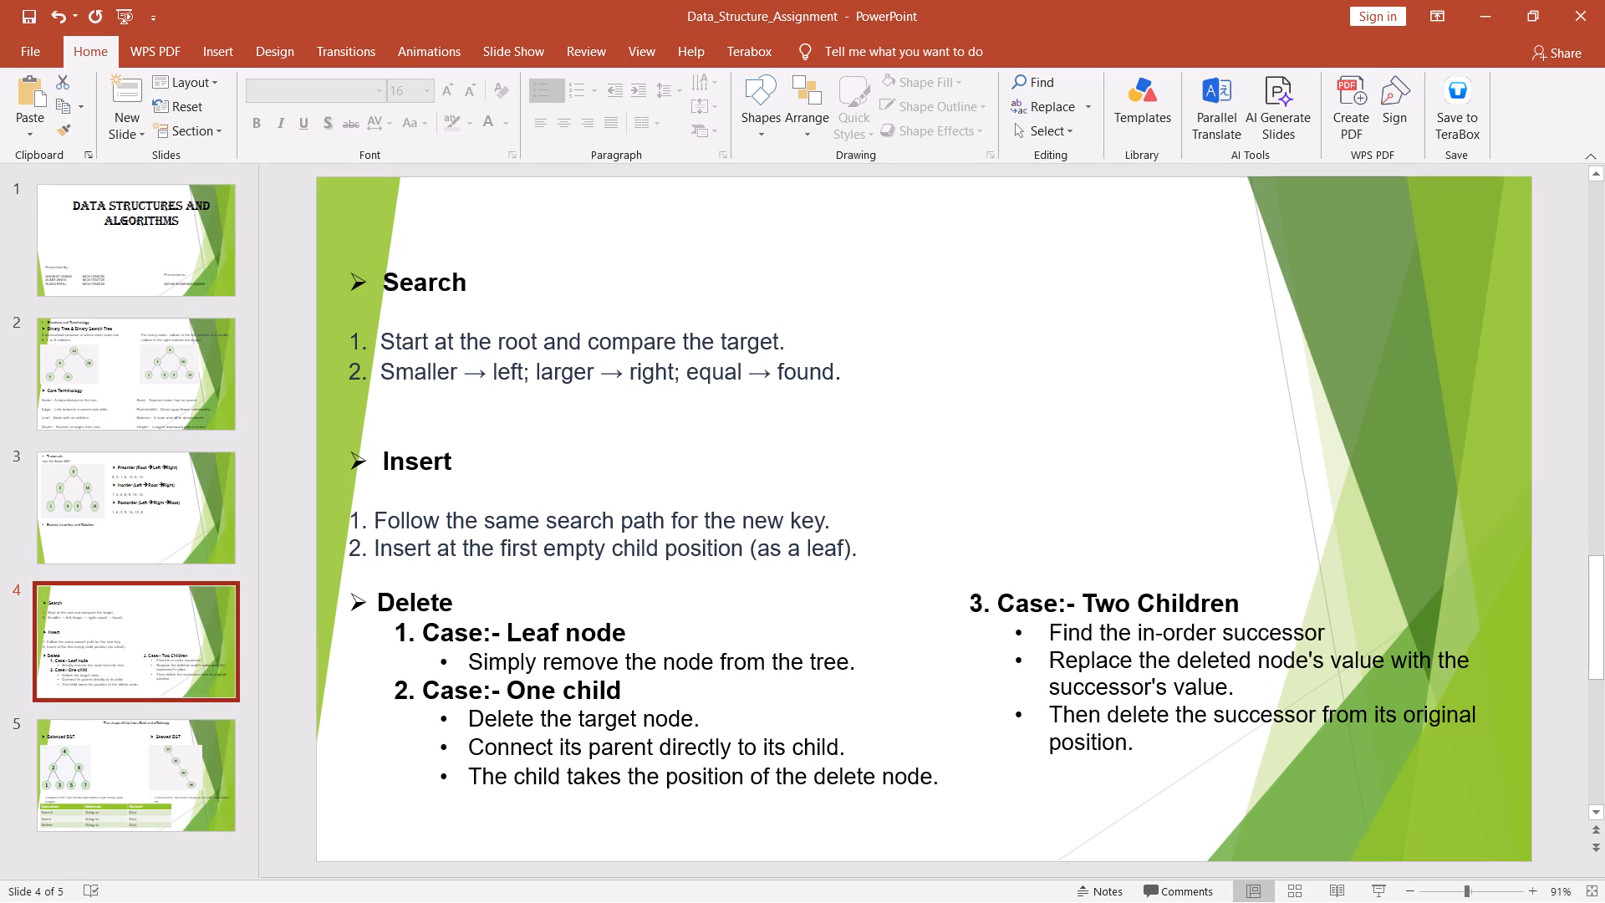
left_click(420, 319)
right_click(473, 263)
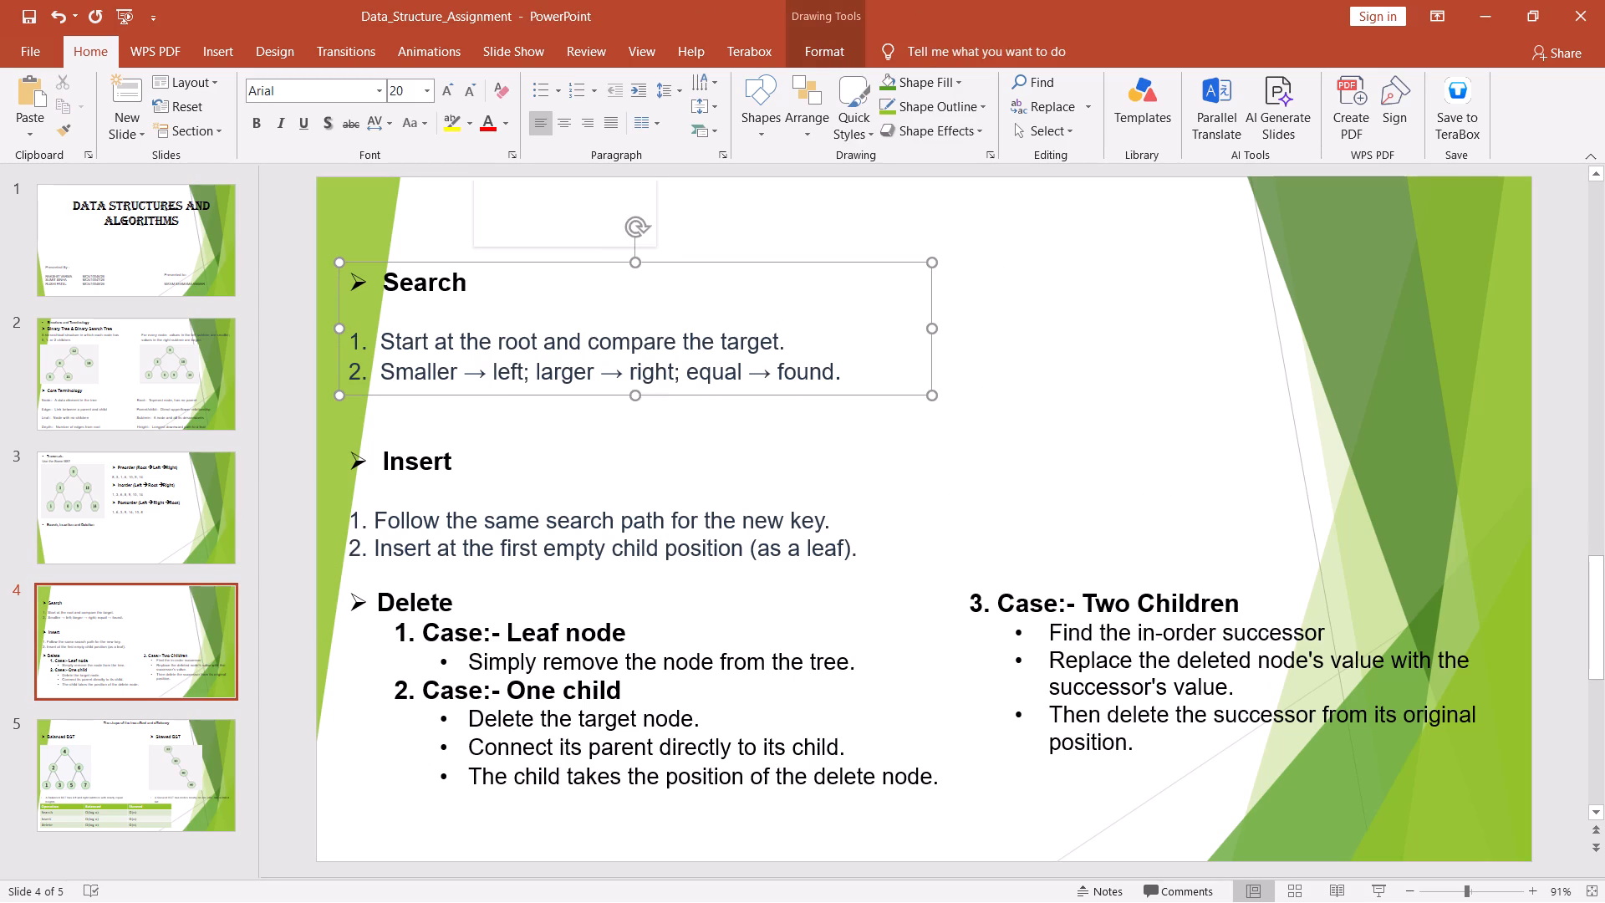
left_click(507, 302)
left_click(206, 521)
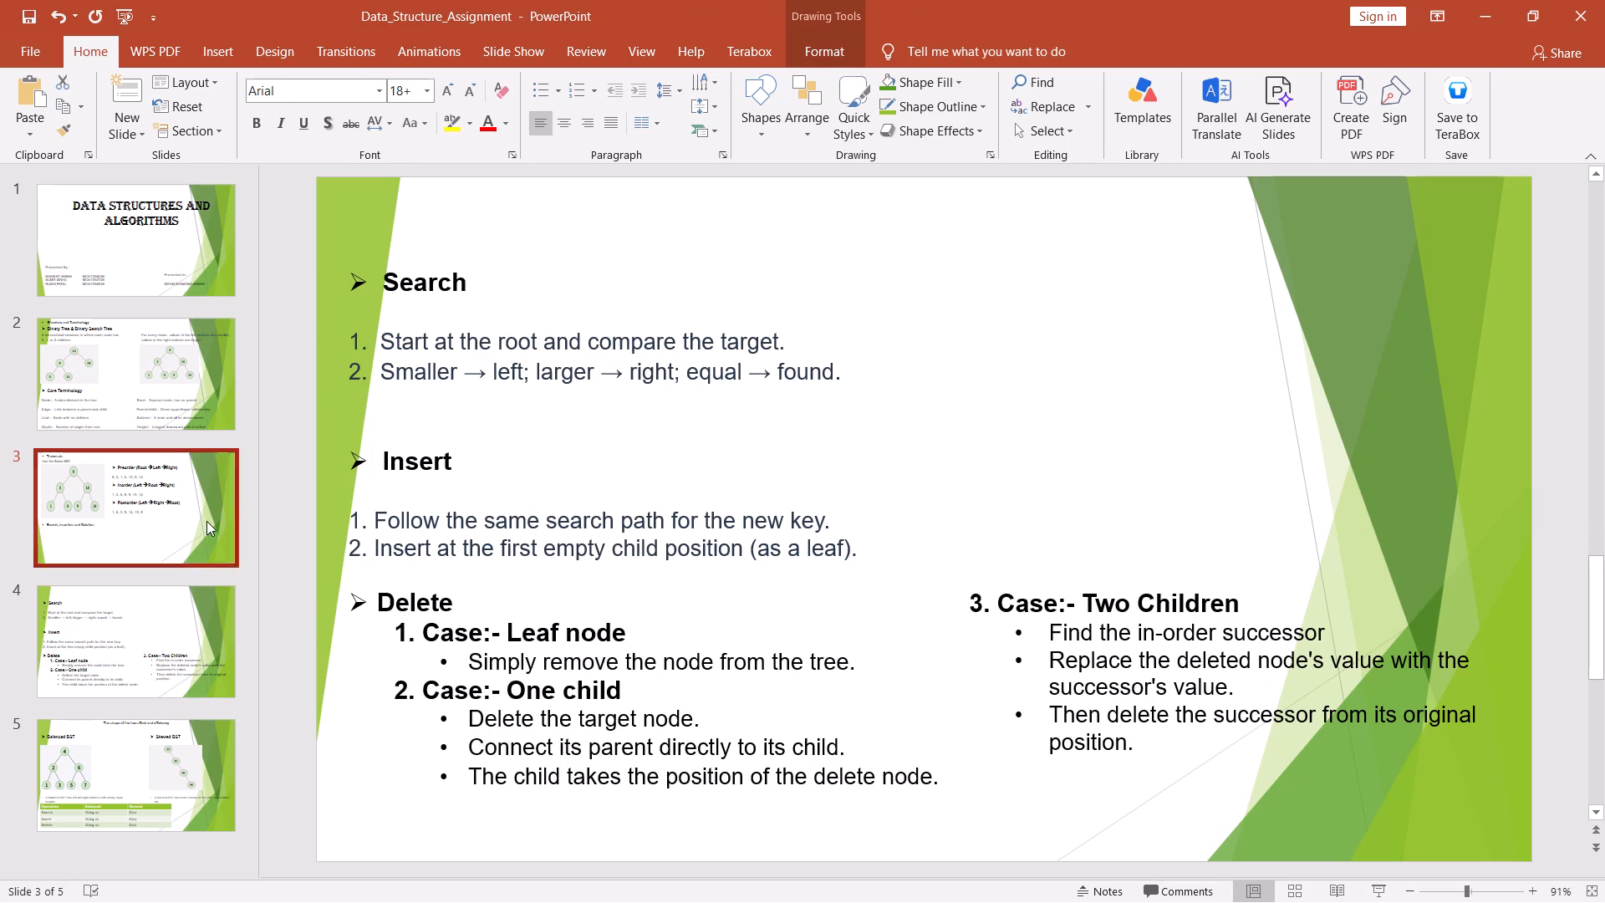
key("ctrl+v")
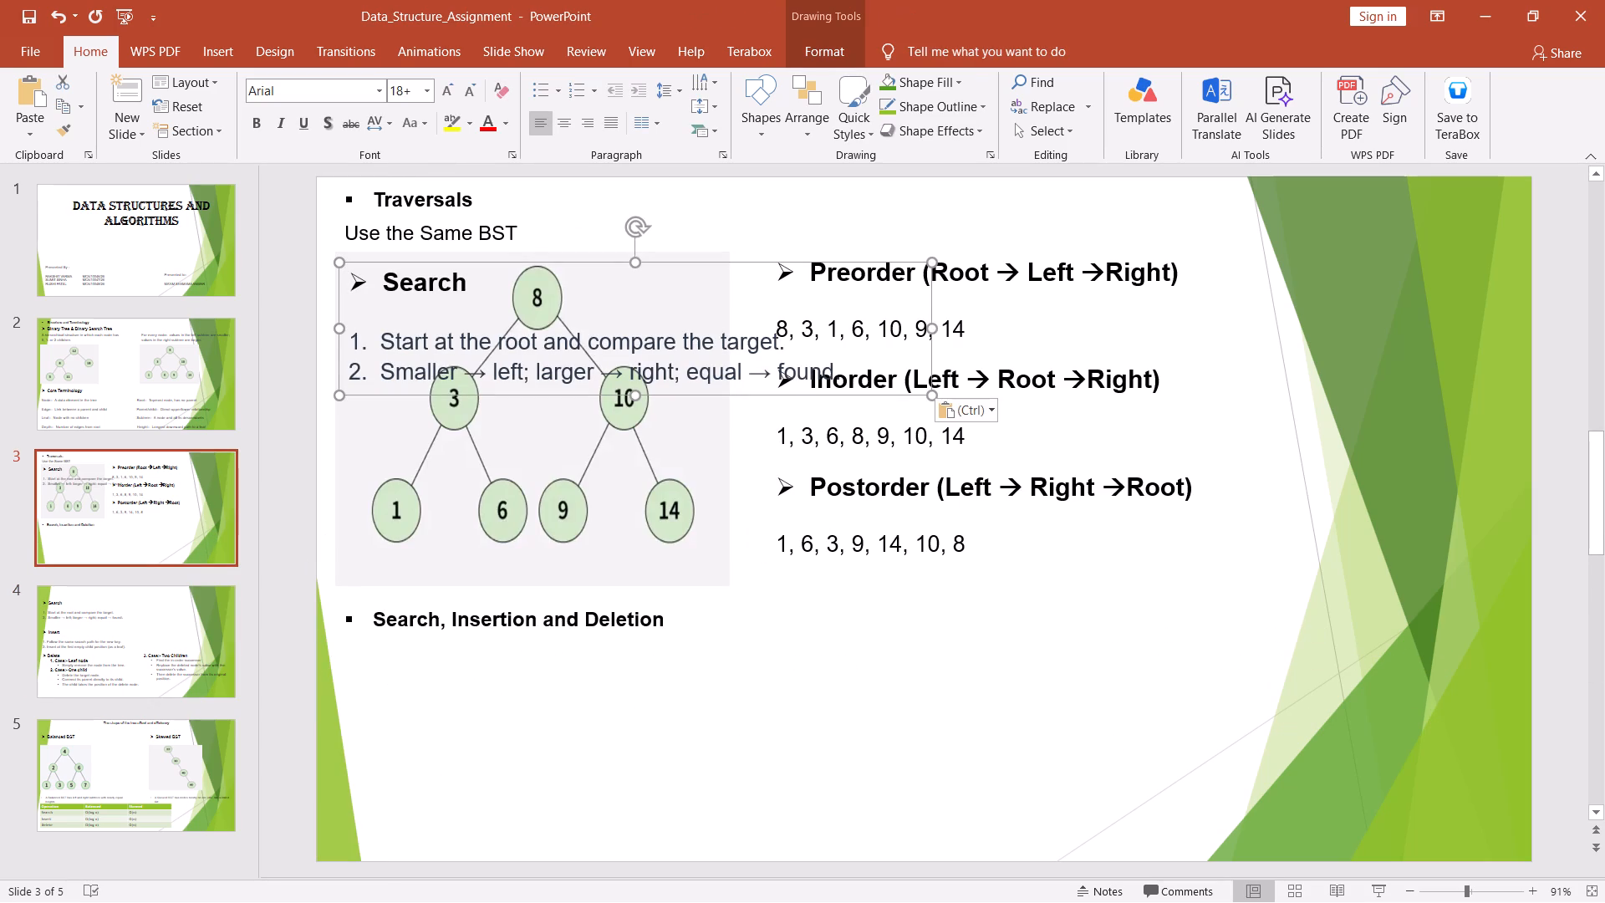
Place the pasted Search box directly below the Search, Insertion and Deletion title, narrow it to fit its text, and save.
left_click_drag(741, 259, 728, 592)
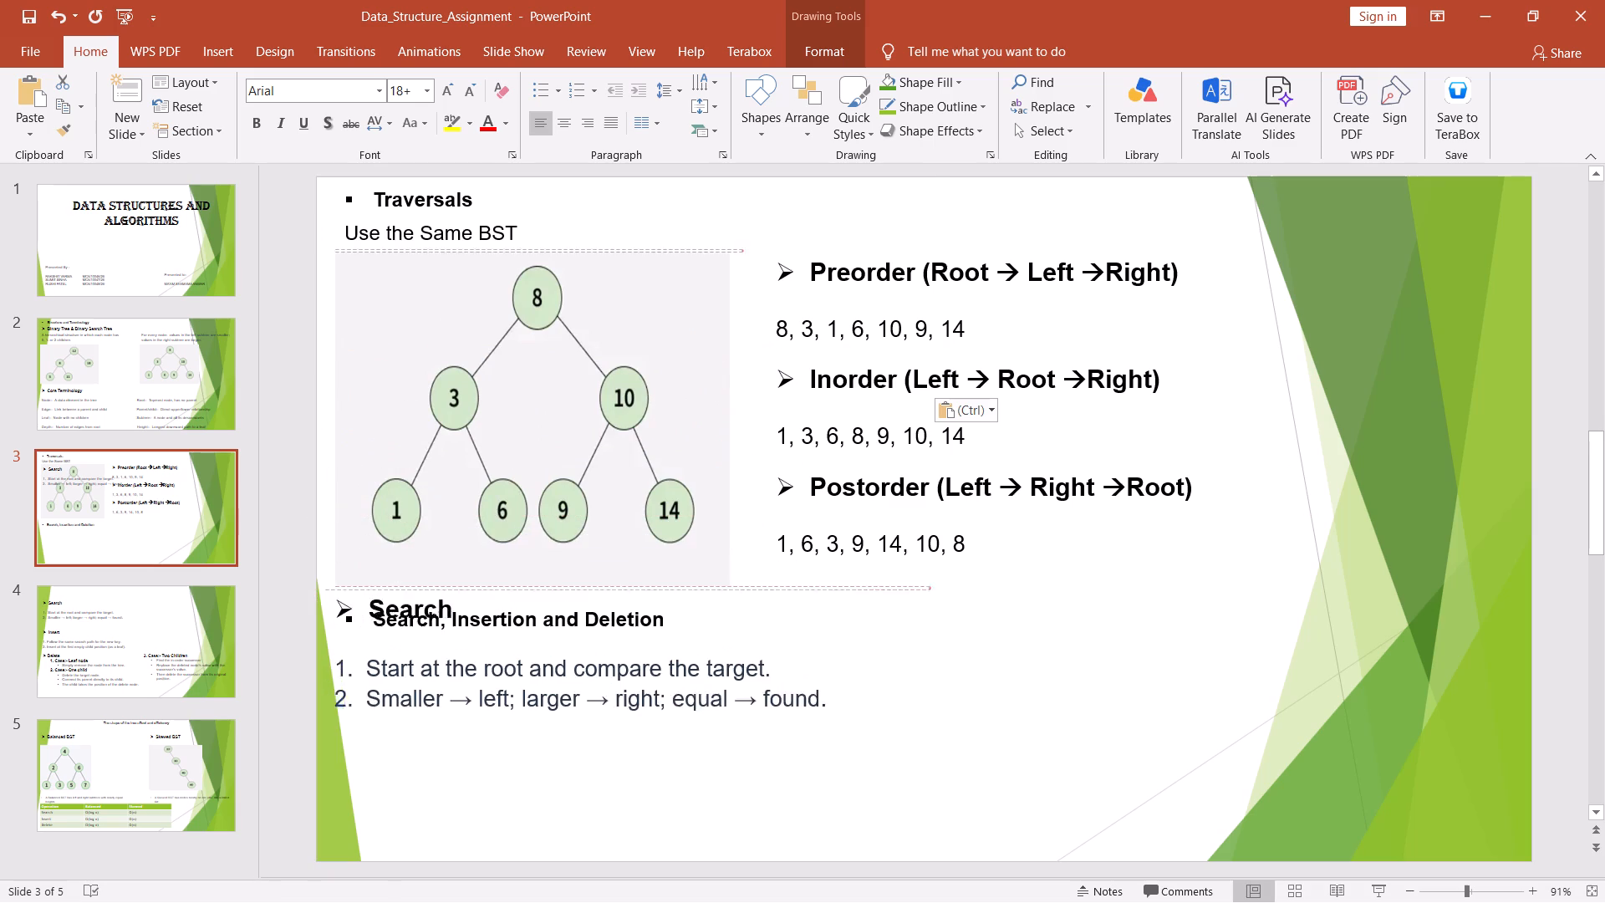
left_click_drag(728, 592, 752, 633)
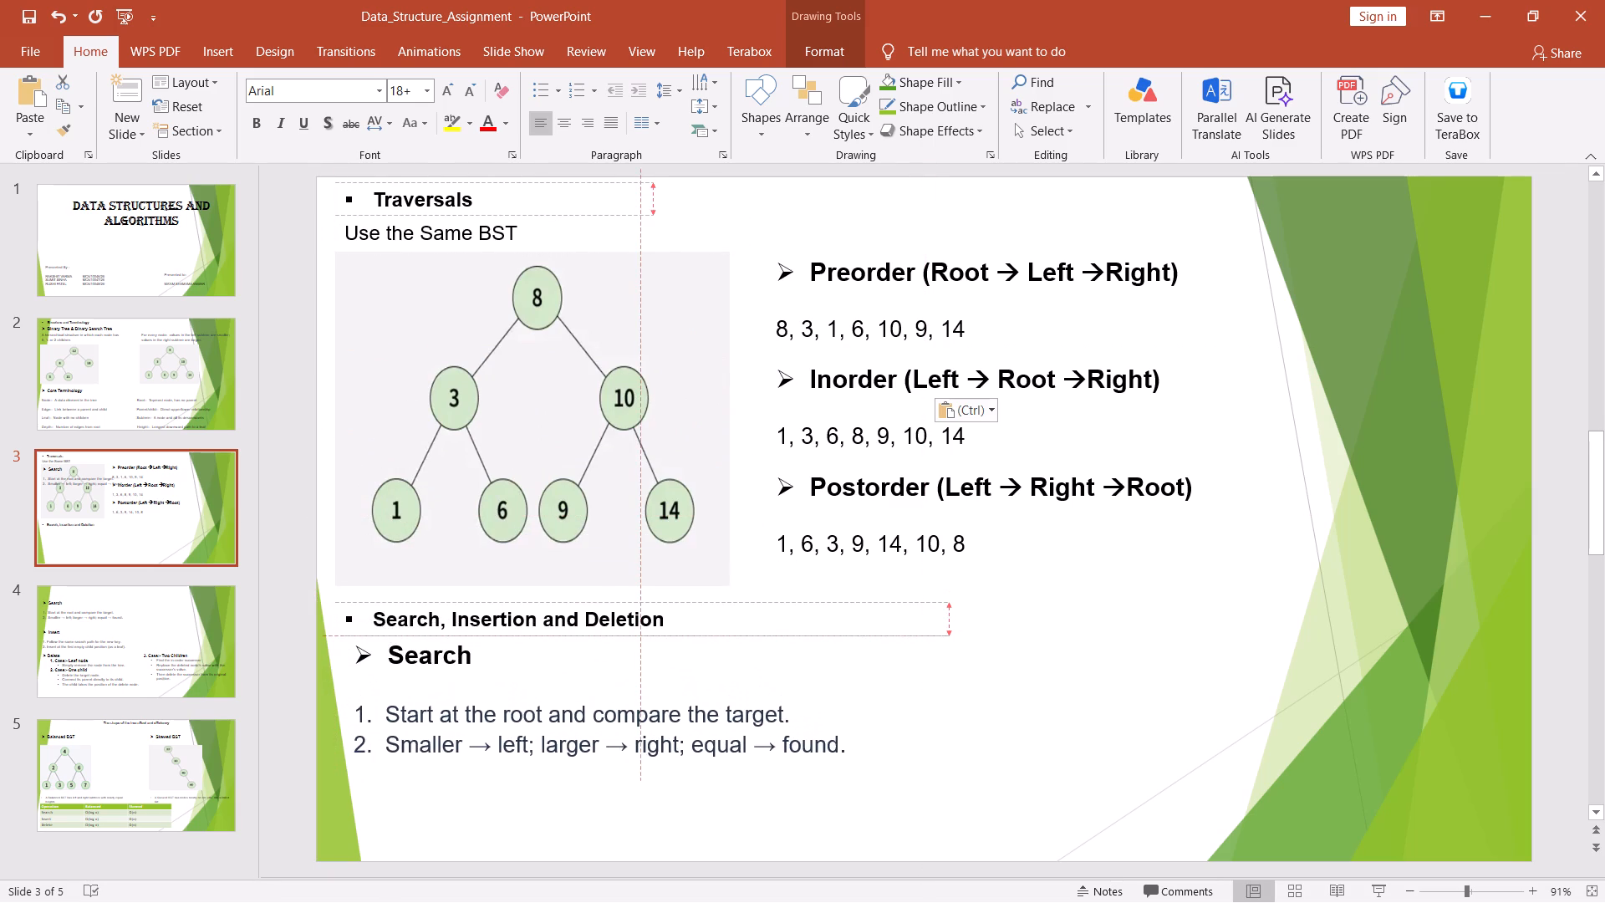
left_click_drag(752, 633, 742, 639)
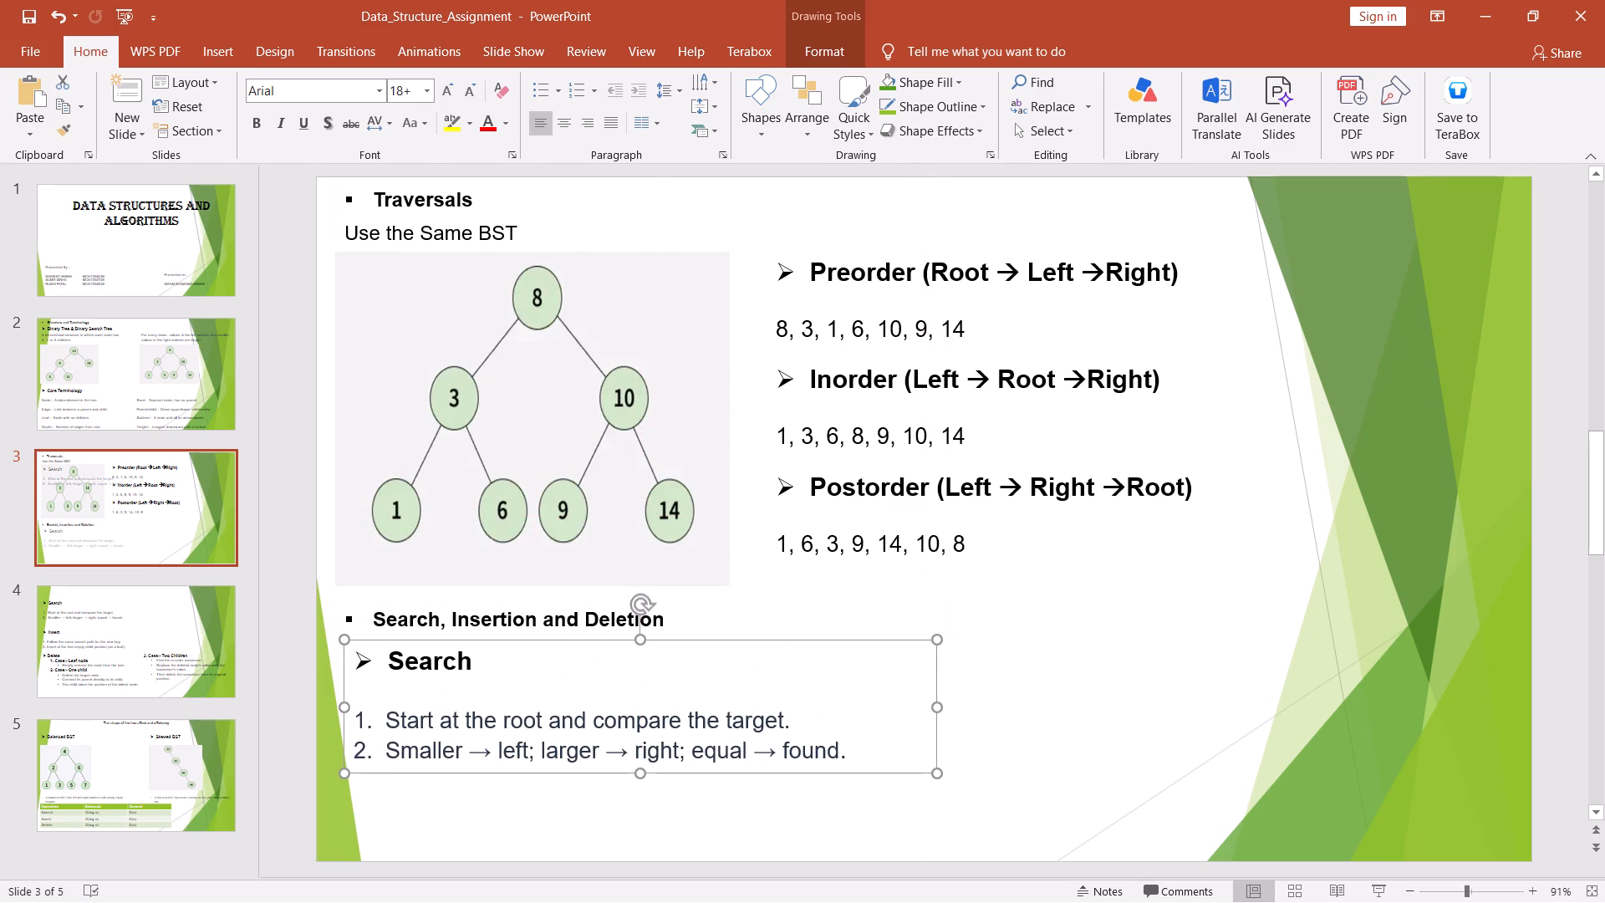
left_click_drag(931, 707, 922, 707)
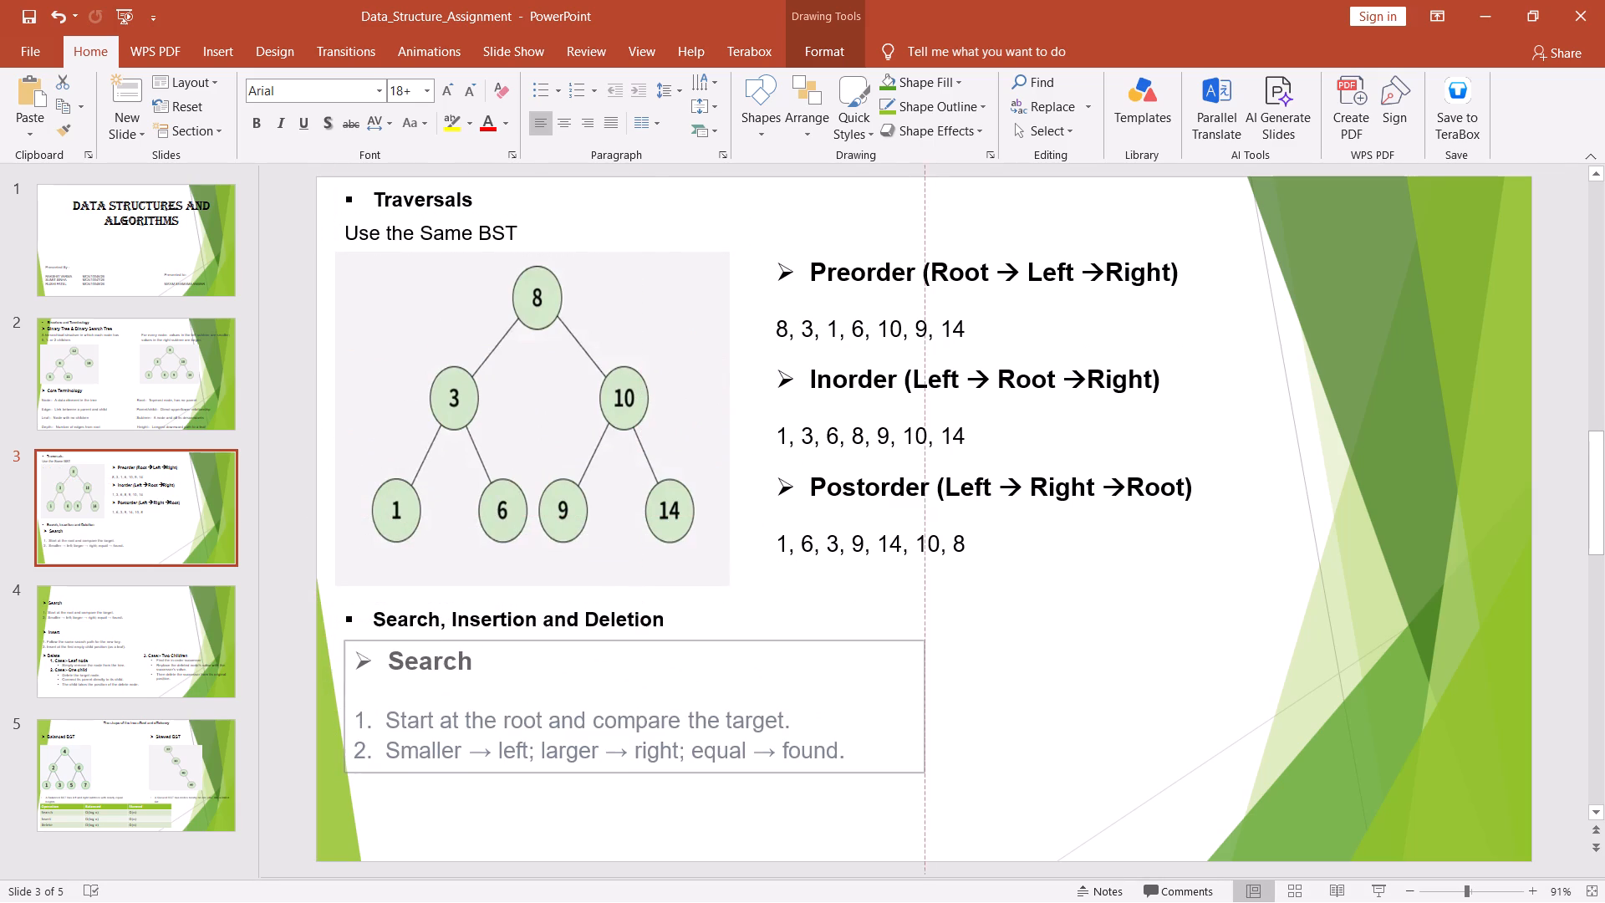
left_click_drag(922, 707, 875, 711)
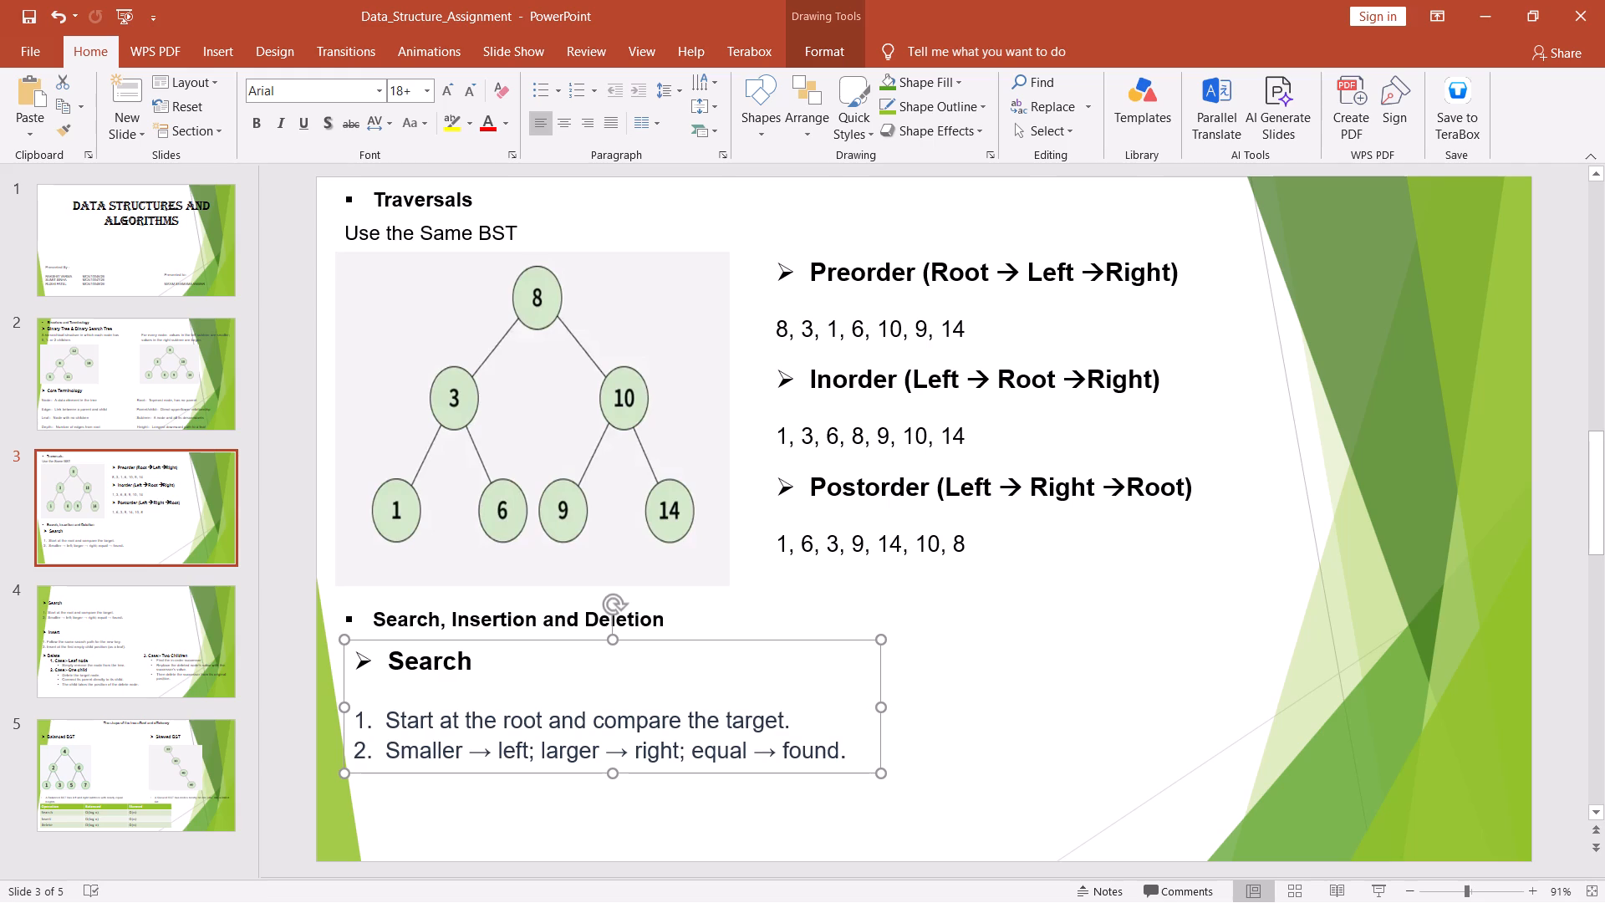
left_click_drag(773, 641, 764, 642)
left_click(1011, 639)
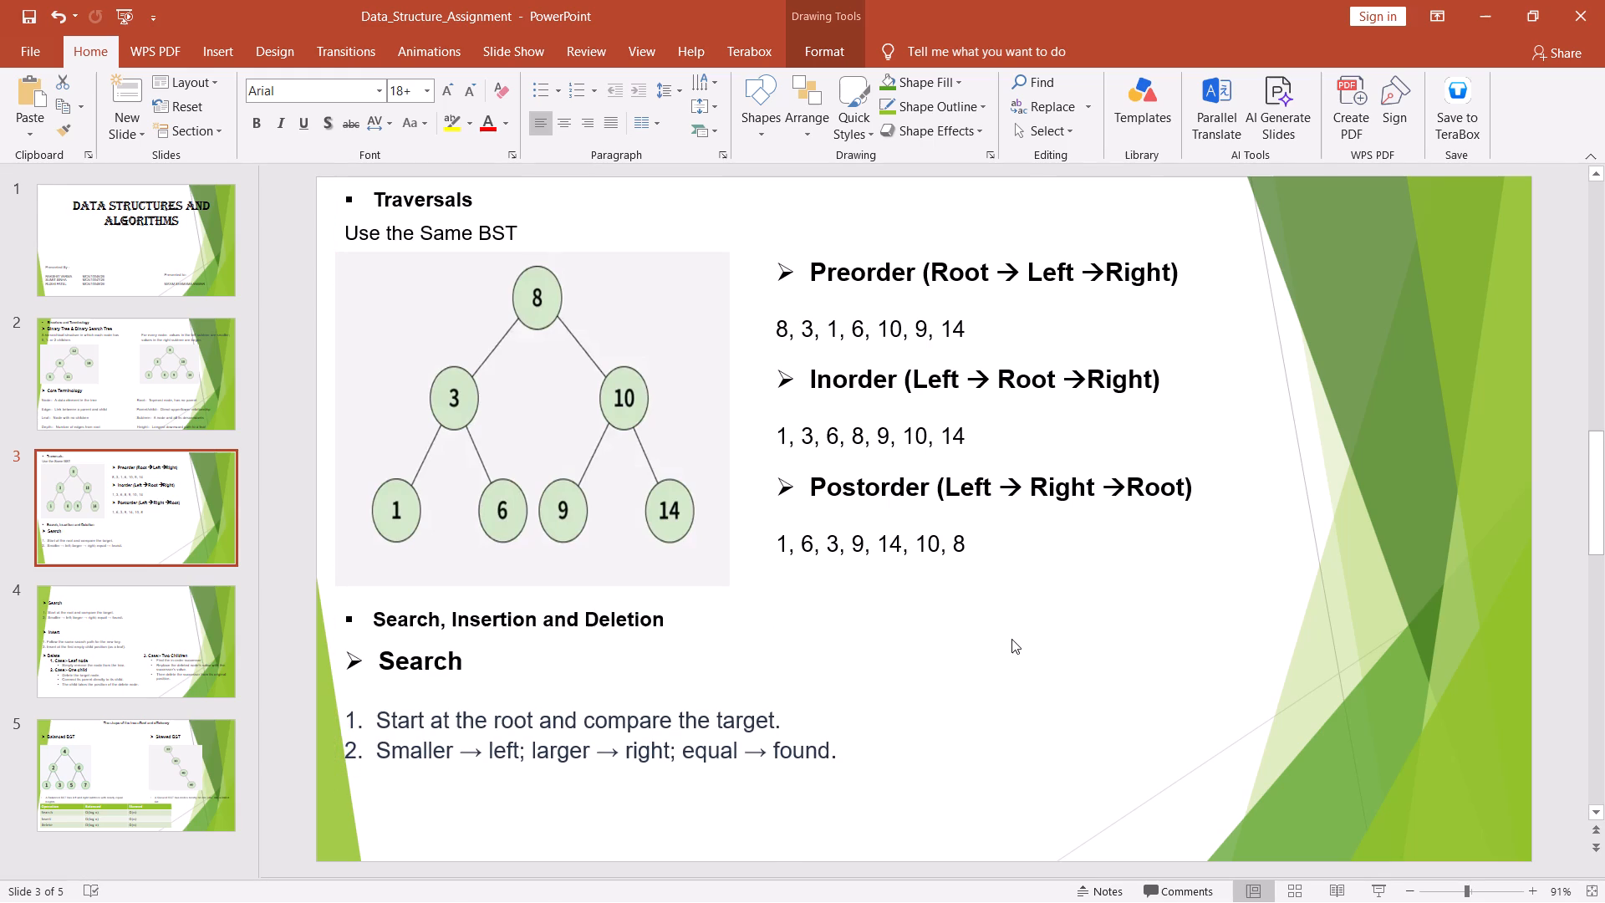
key("ctrl+s")
Copy the Insert text box from slide 4 to slide 3, place it to the right of the Search box, and save.
left_click(125, 642)
left_click(466, 496)
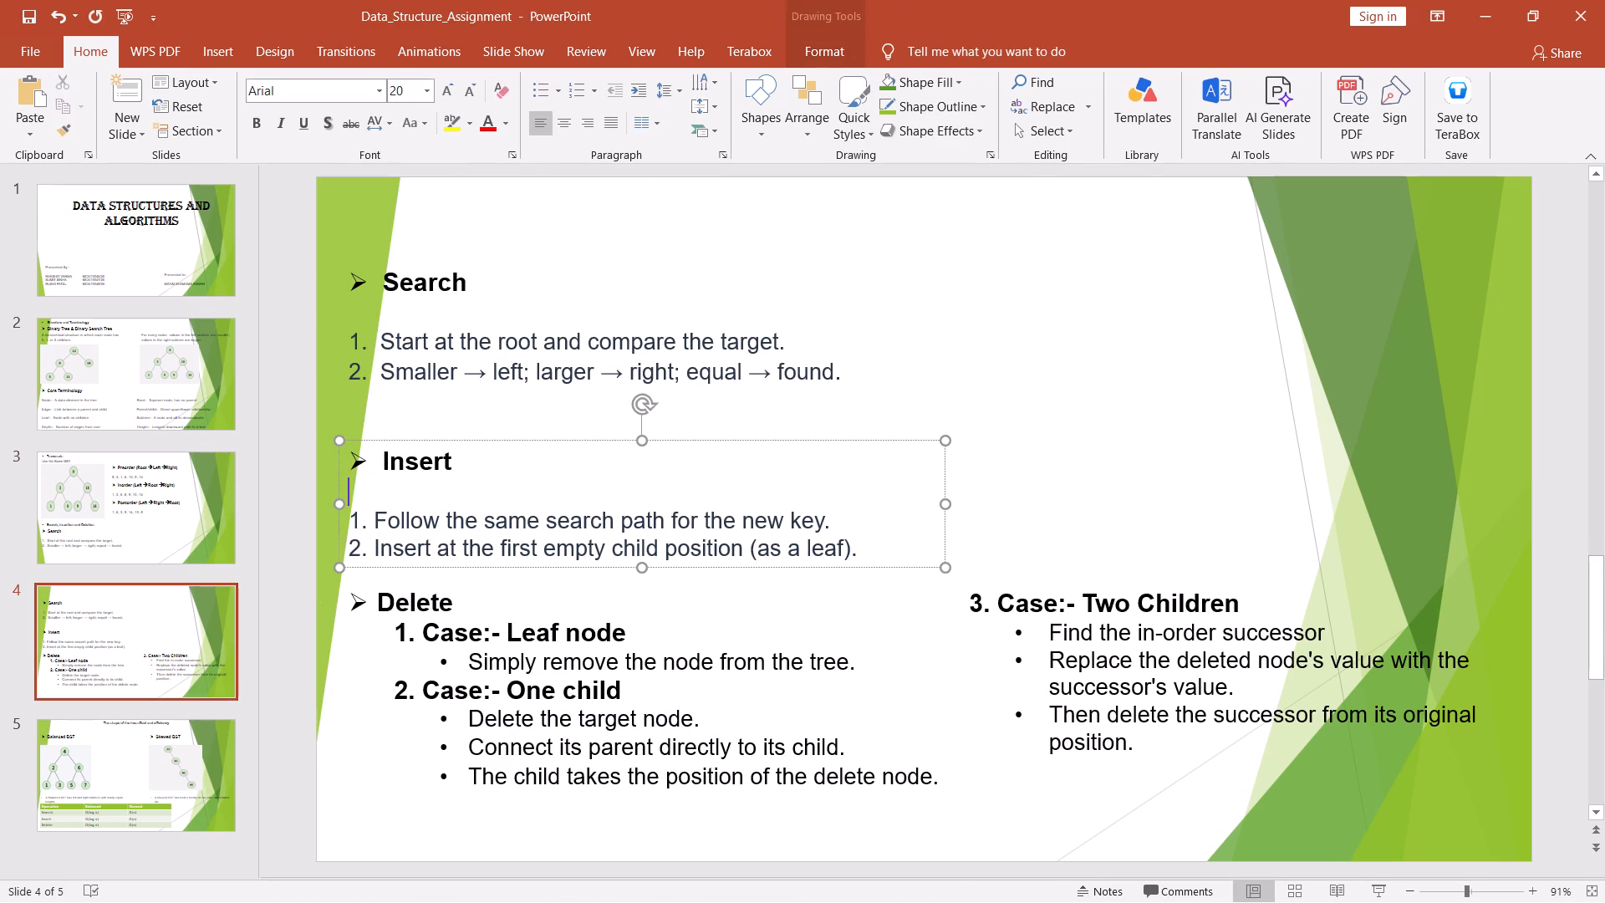
right_click(497, 439)
left_click(521, 457)
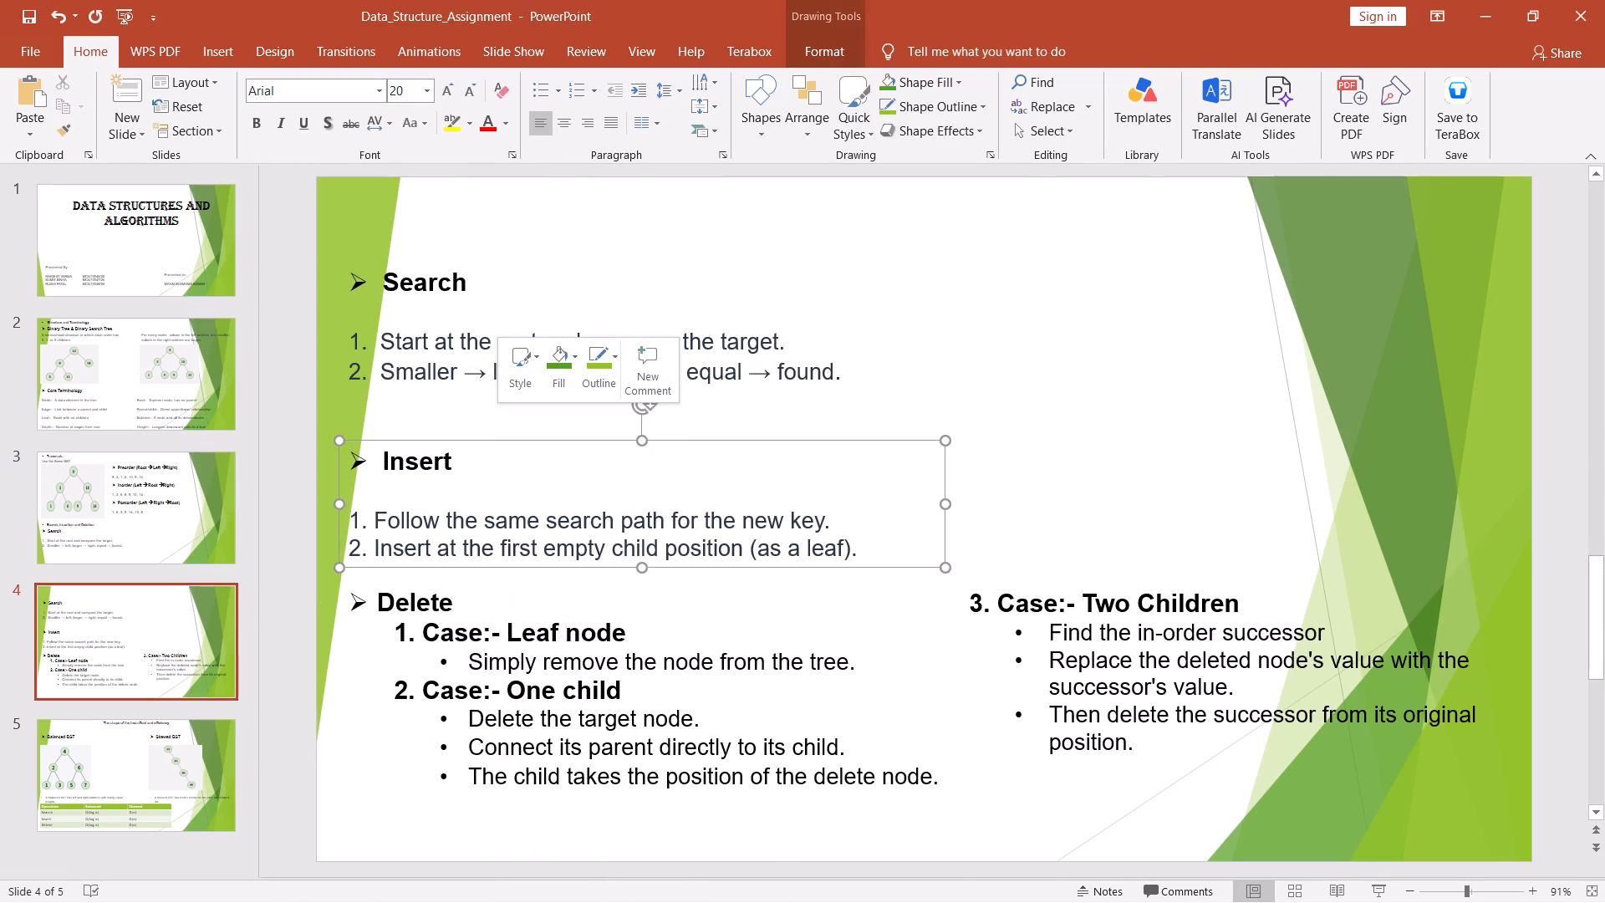
left_click(194, 506)
left_click(1184, 708)
key("ctrl+v")
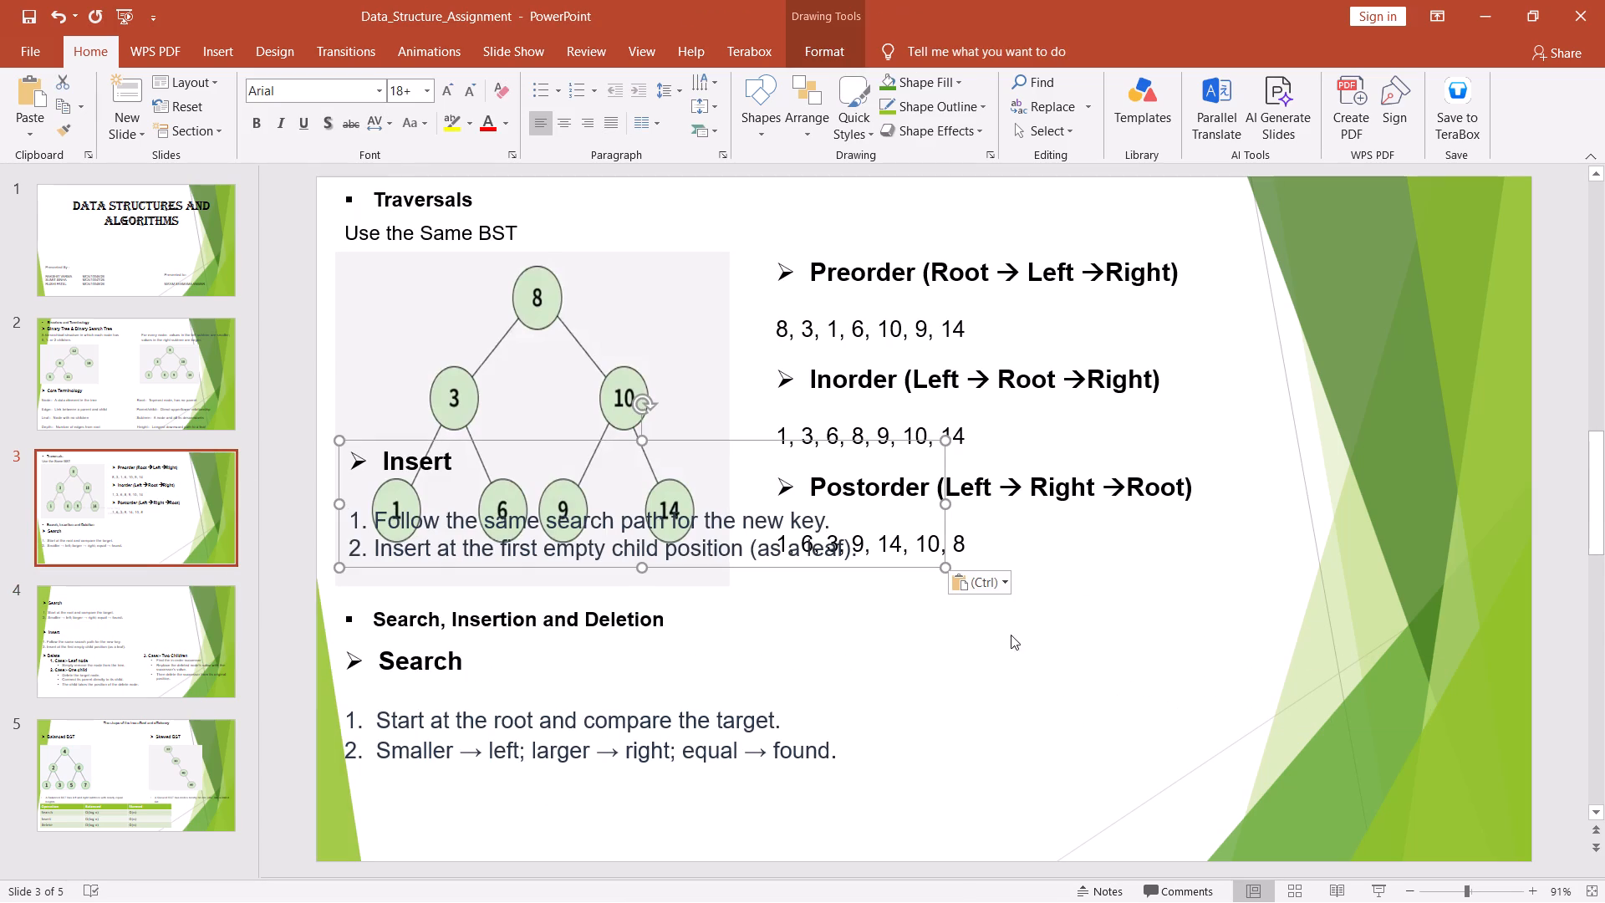
left_click_drag(746, 441, 1171, 643)
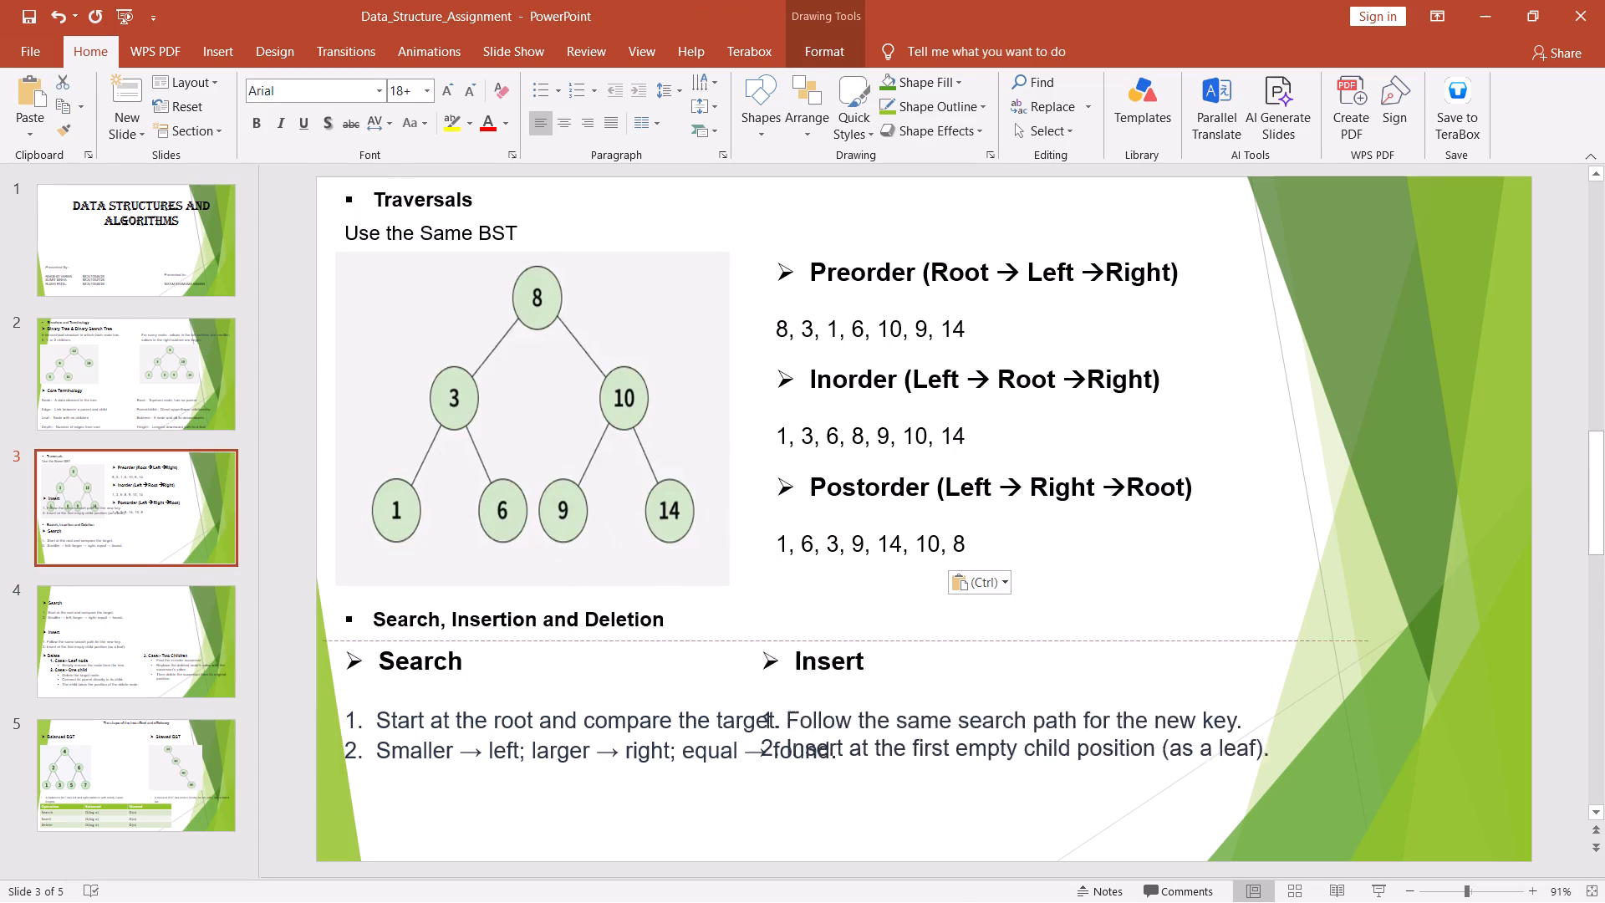
left_click_drag(1171, 643, 1284, 647)
left_click(1159, 846)
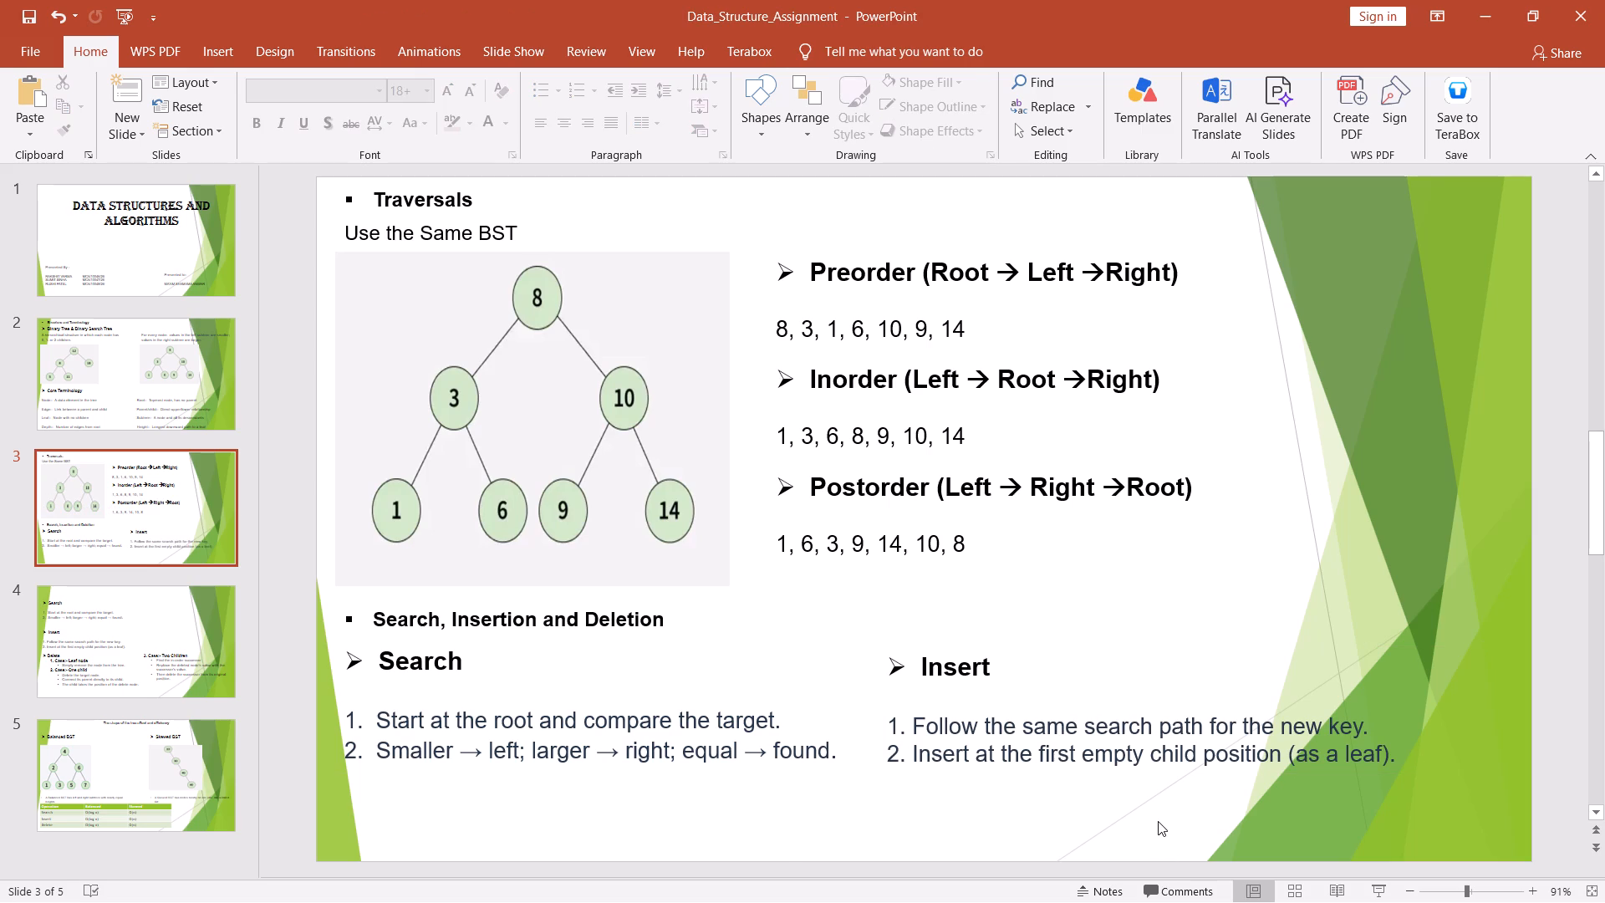
key("ctrl+s")
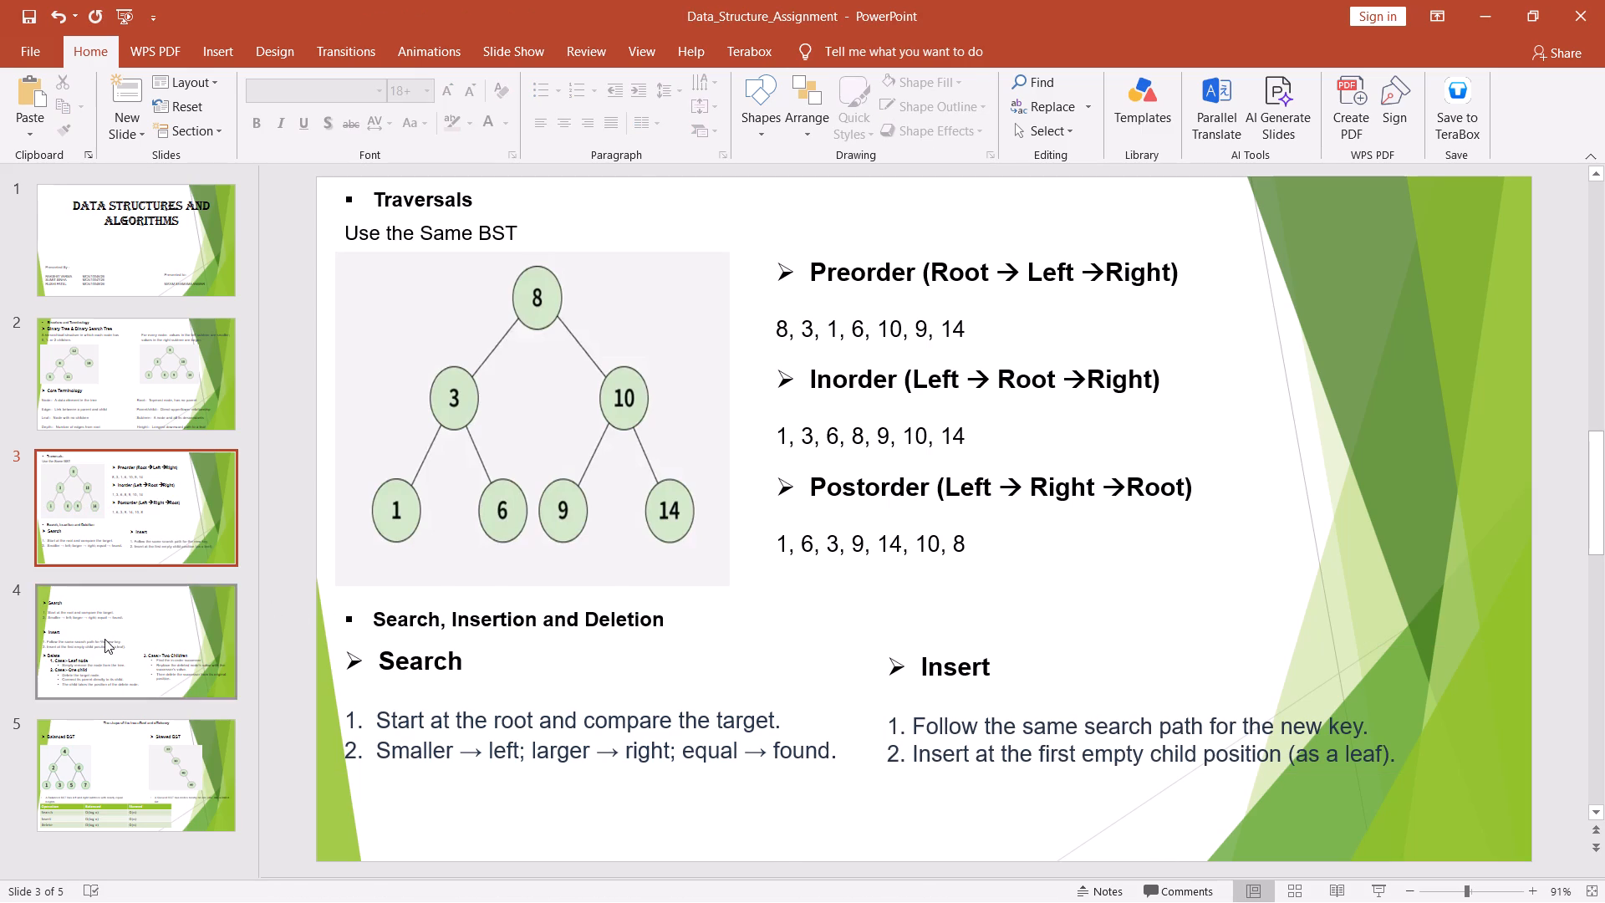
Delete the original Search and Insert text boxes from slide 4.
left_click(104, 639)
left_click(491, 292)
left_click(507, 264)
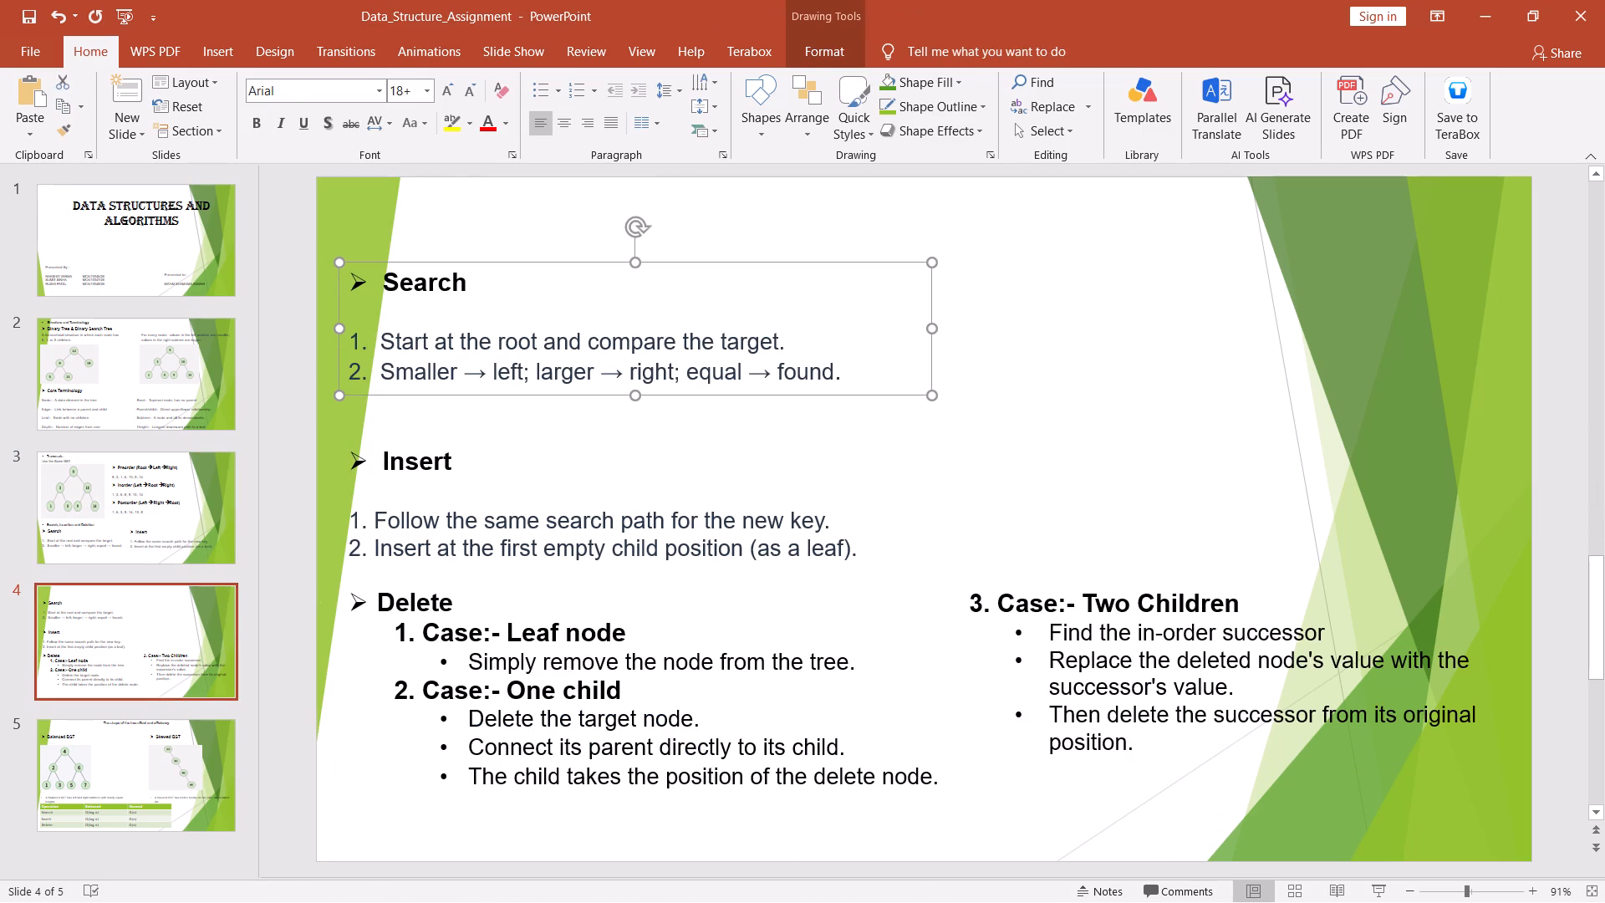
key("Delete")
left_click(484, 467)
left_click(491, 444)
key("Delete")
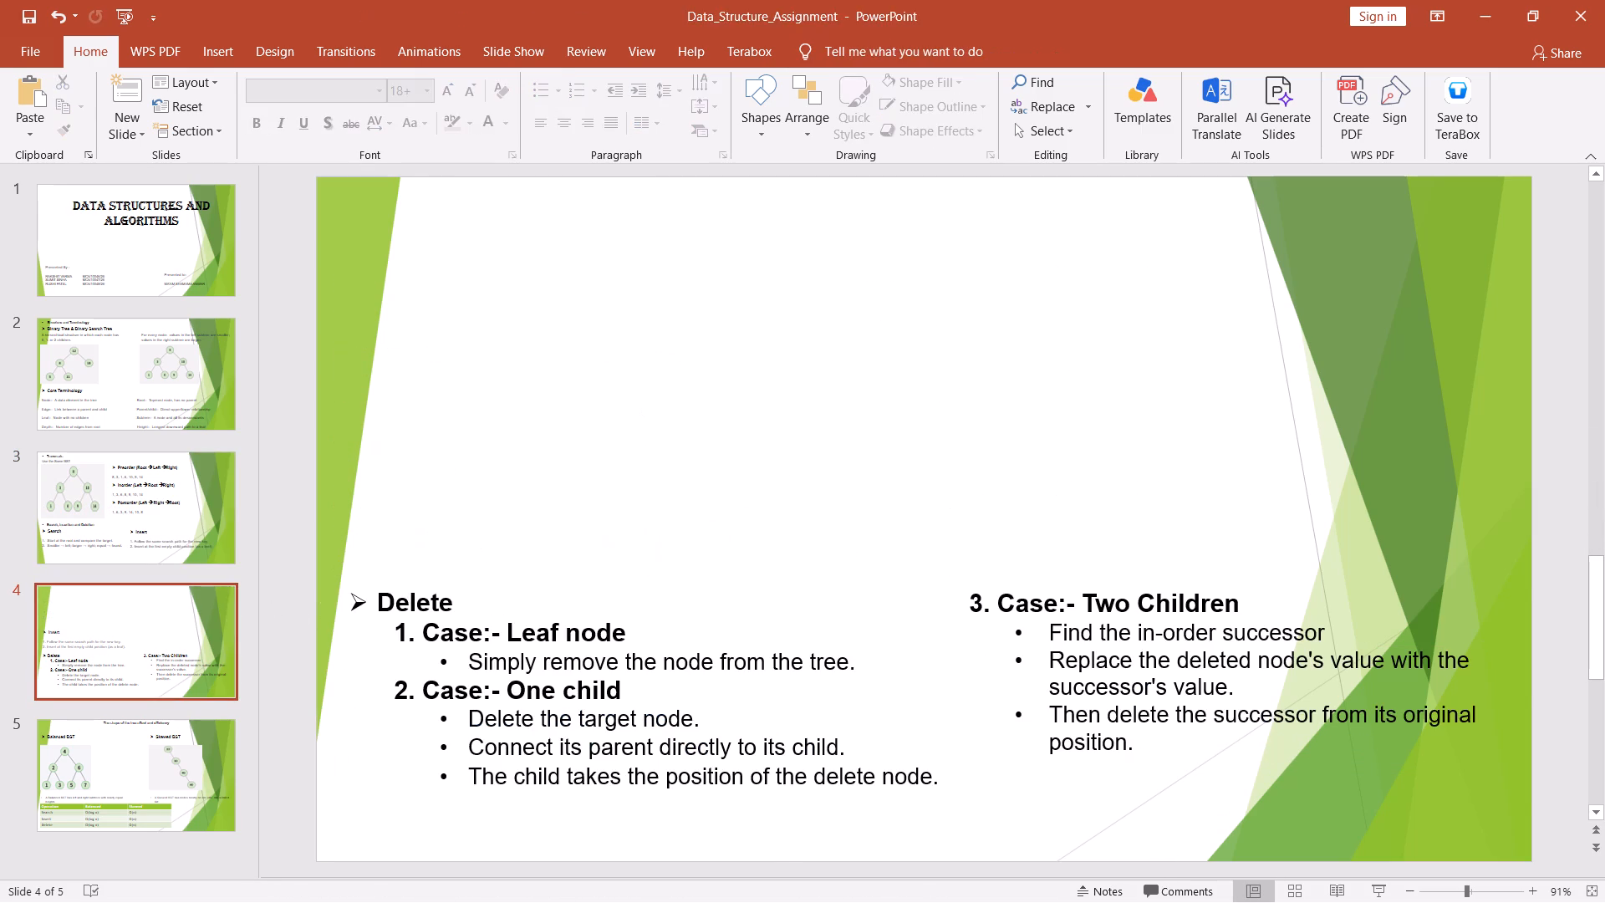
Move the Delete text box with the leaf node and one child cases to the top-left of slide 4.
left_click(459, 632)
left_click_drag(588, 582, 594, 438)
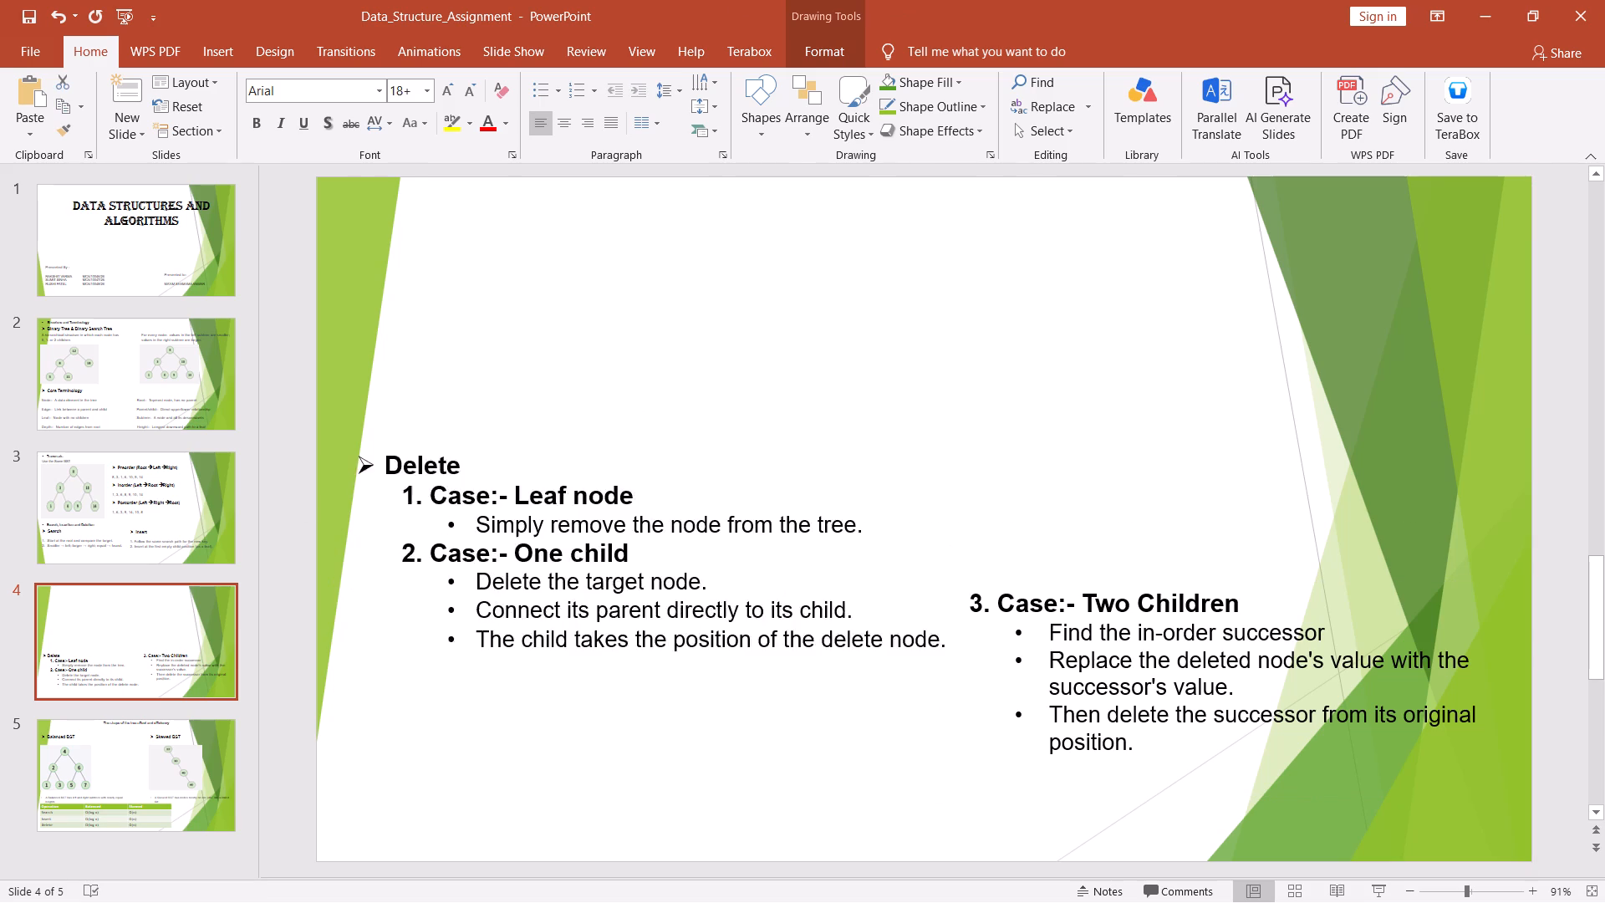
left_click_drag(594, 438, 569, 186)
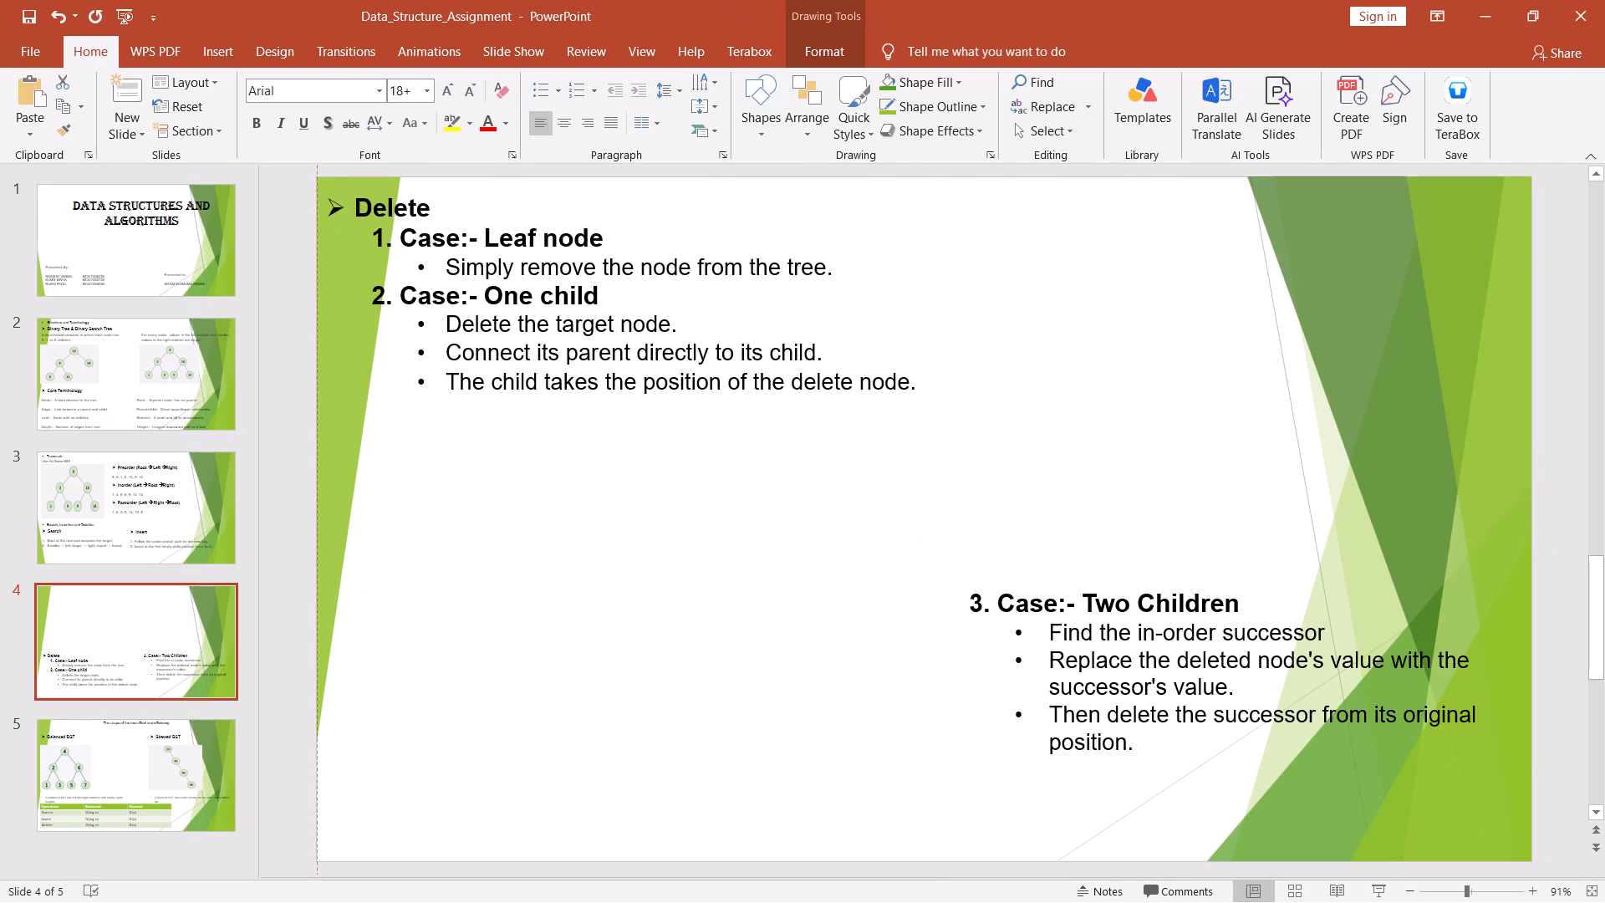
left_click_drag(569, 186, 569, 212)
Move the "3. Case:- Two Children" text box to the top-right of slide 4, beside the Delete text.
left_click(1107, 639)
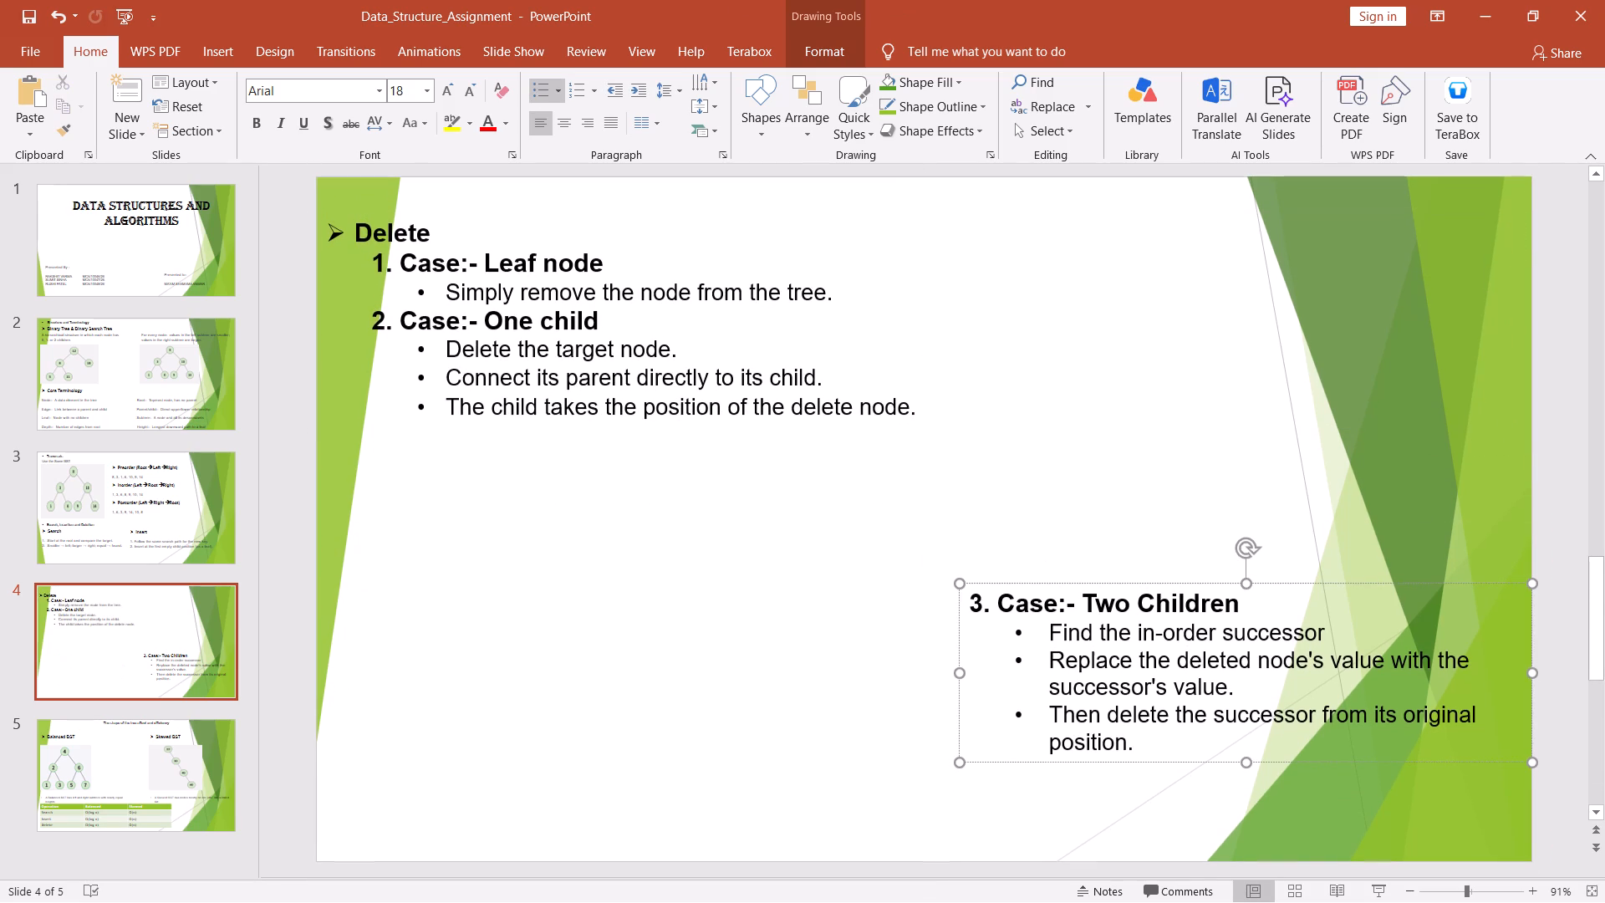
left_click_drag(1113, 579, 1093, 214)
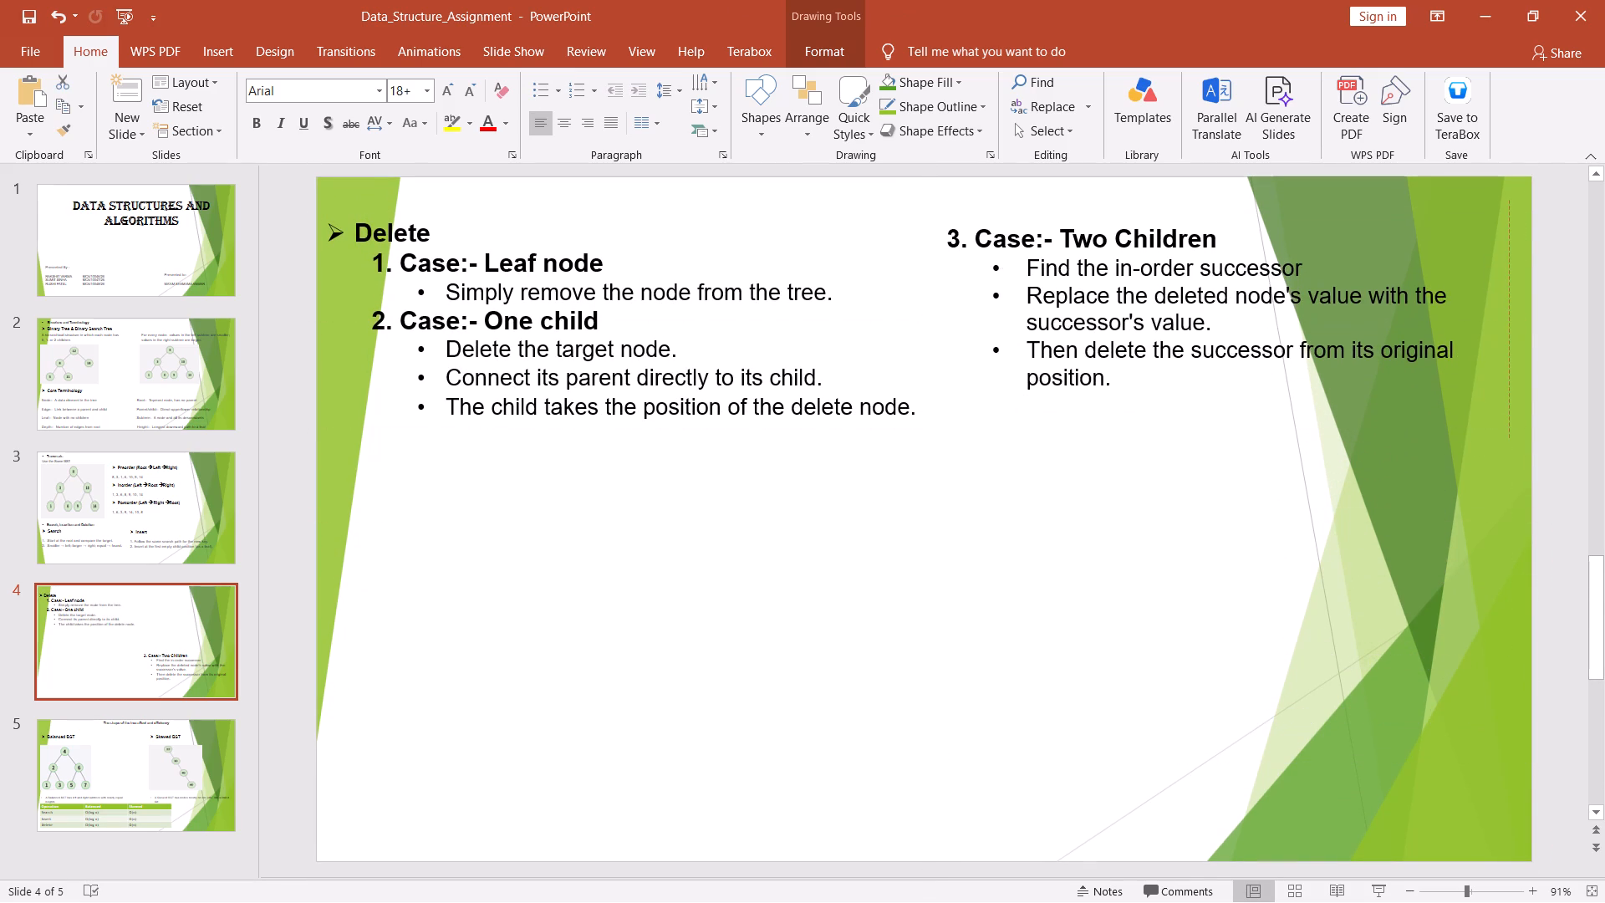
left_click_drag(1093, 214, 1097, 230)
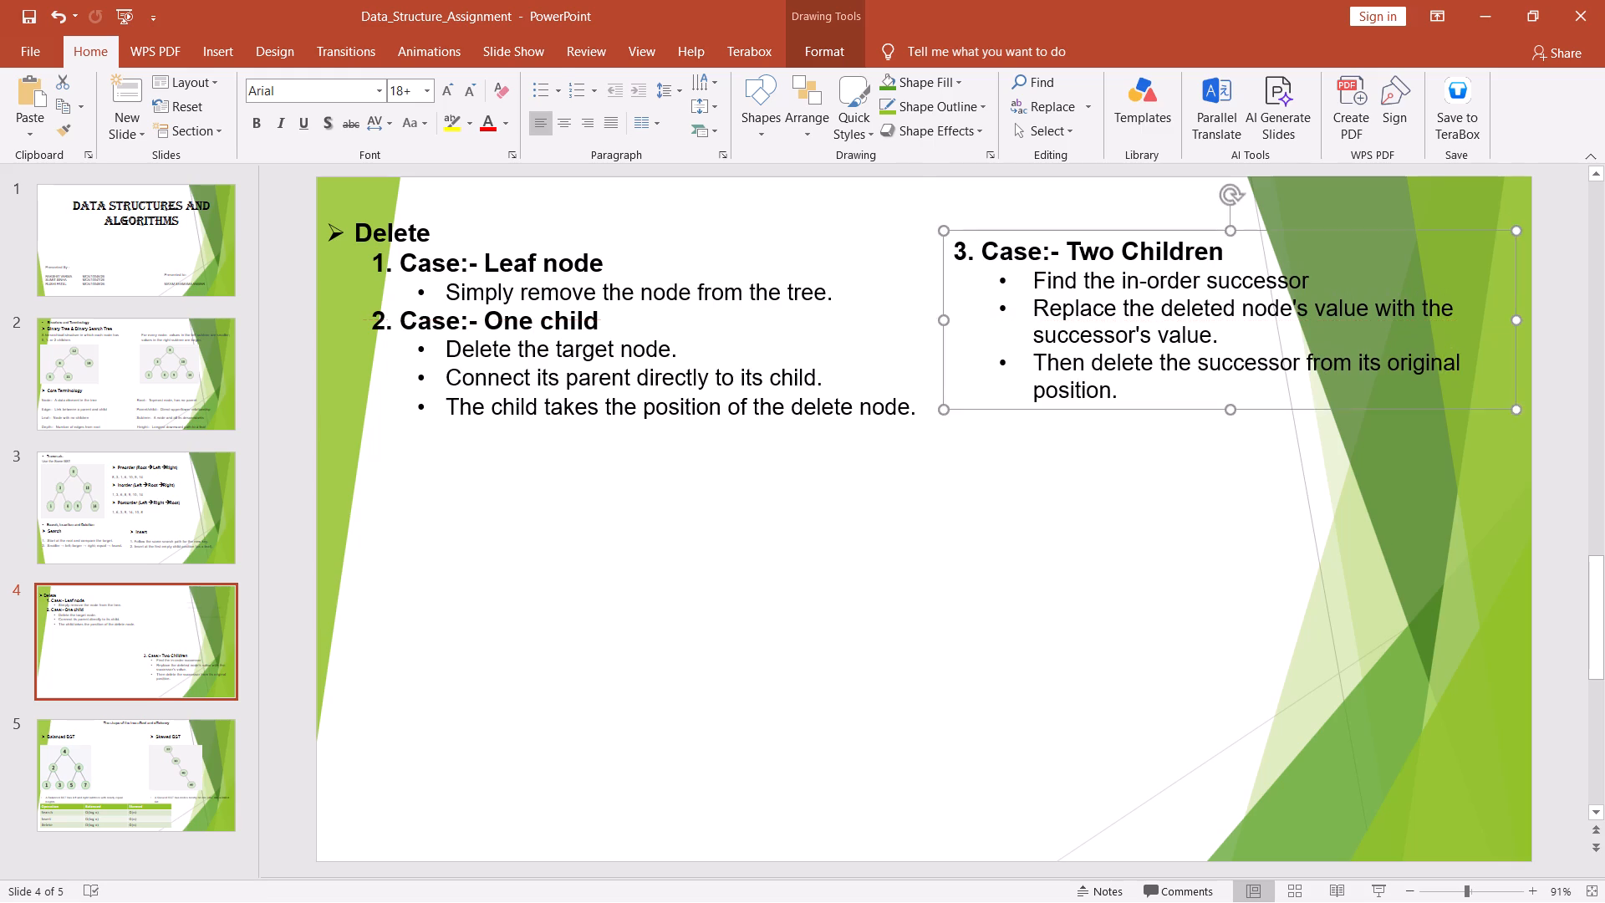
Nudge the Delete text box and the "3. Case:- Two Children" text box slightly higher on slide 4, then save.
left_click(471, 365)
left_click_drag(522, 212, 524, 199)
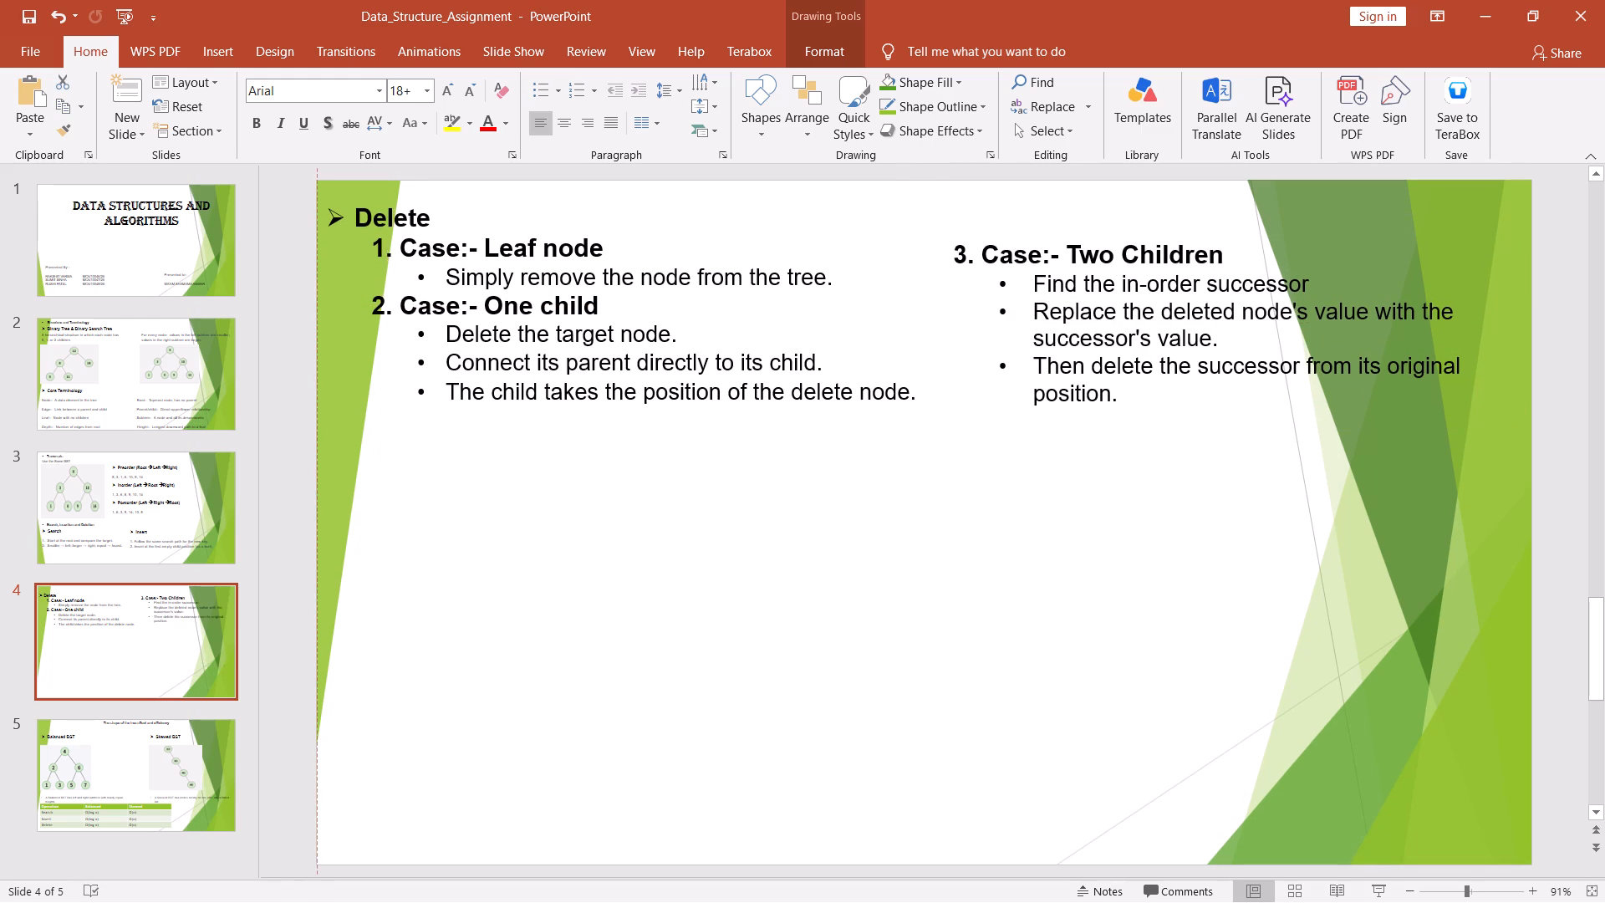
left_click_drag(524, 199, 527, 197)
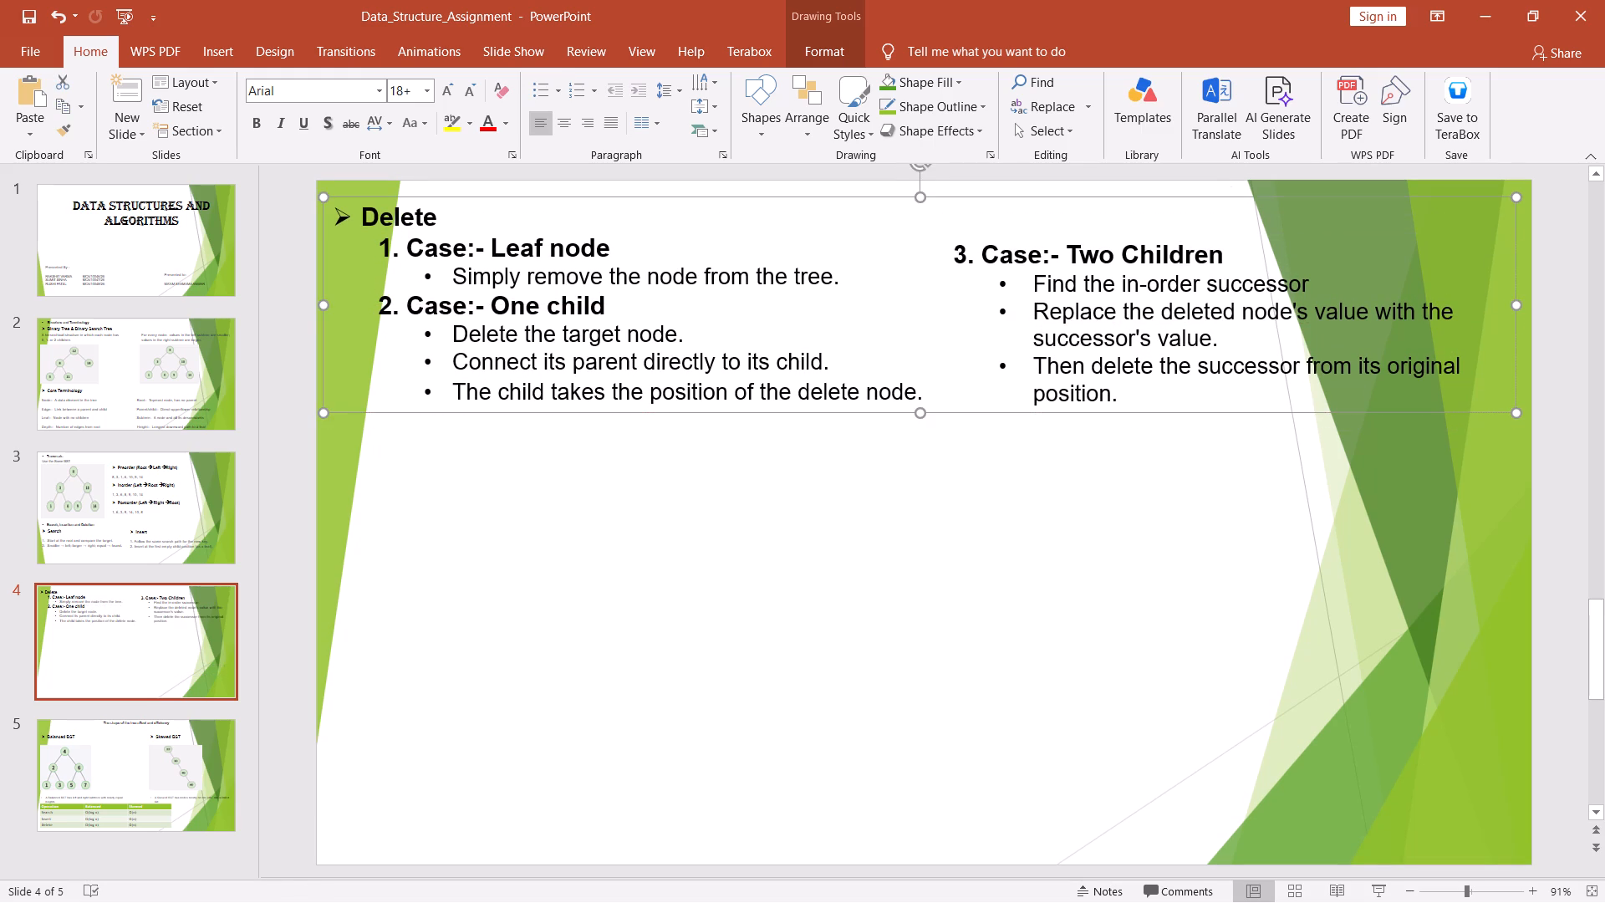
left_click(1089, 280)
left_click_drag(1046, 229, 1046, 213)
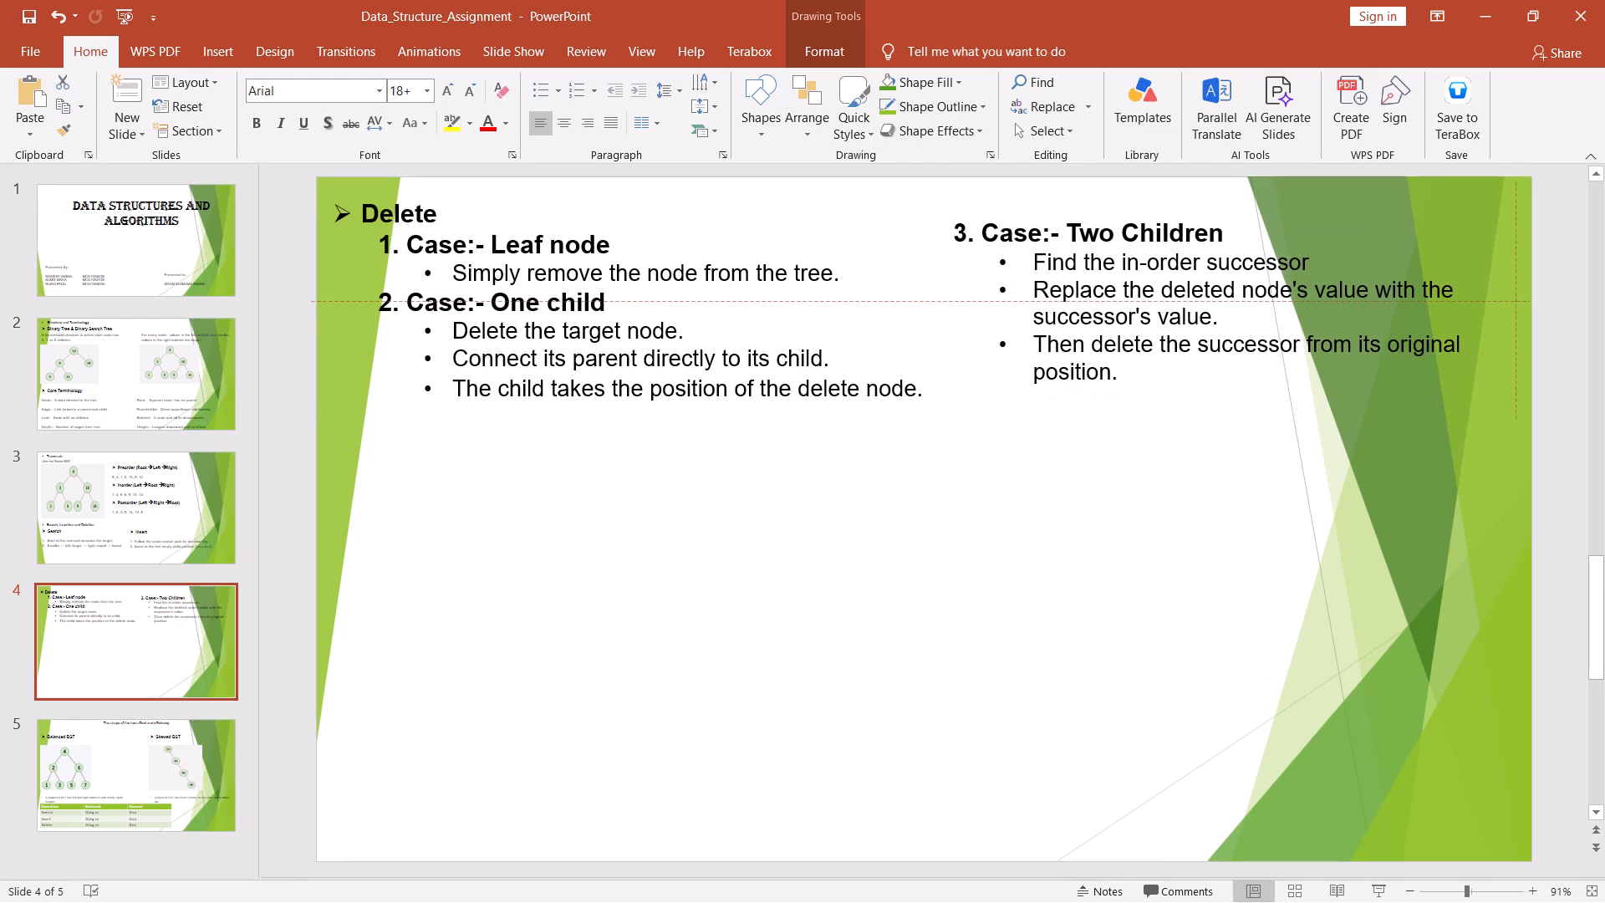
left_click_drag(1046, 213, 1049, 206)
left_click(959, 564)
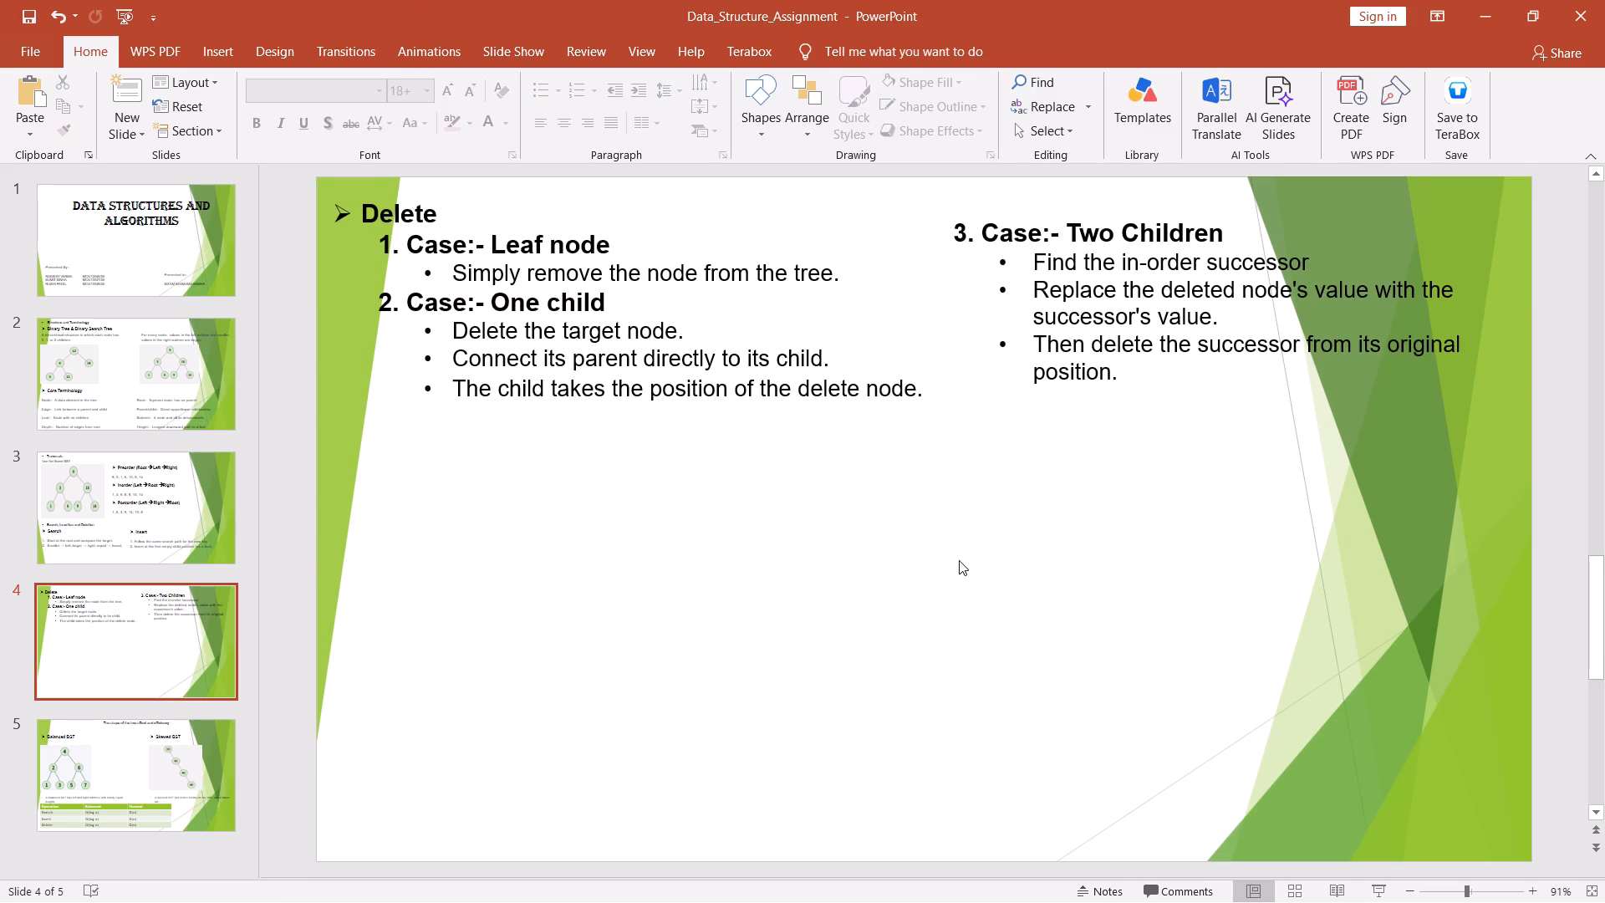
key("ctrl+s")
Copy the heading "The shape of the tree affect and efficiency" from slide 5 to slide 4 and place it below the Delete text.
left_click(156, 768)
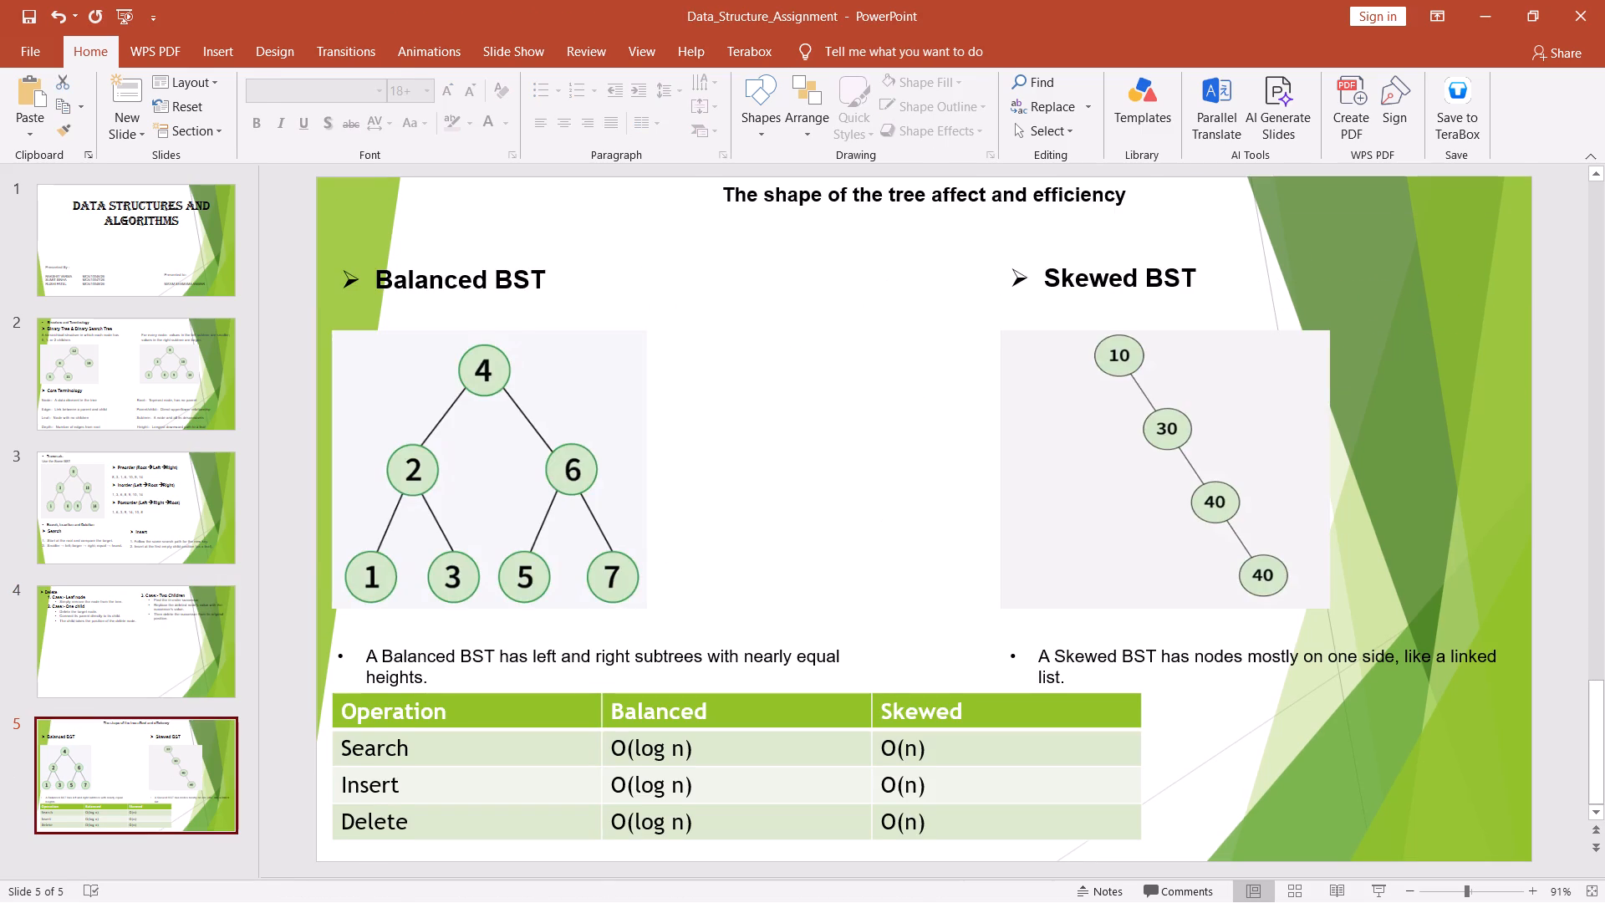
left_click(888, 196)
right_click(848, 207)
left_click(787, 212)
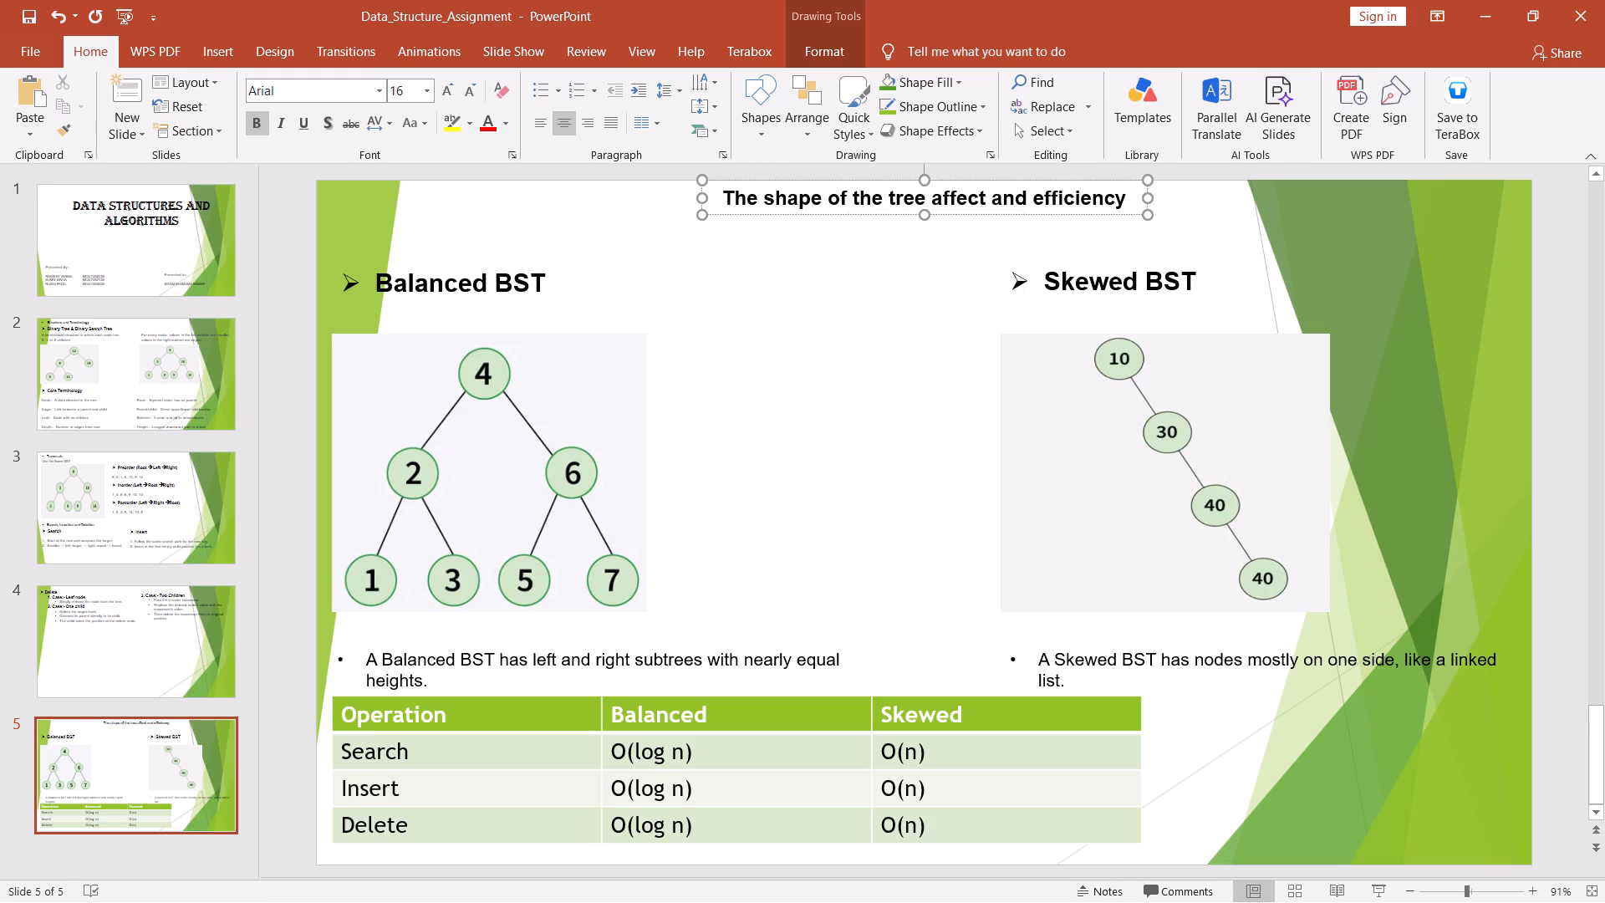
right_click(787, 212)
left_click(807, 251)
left_click(133, 642)
left_click(634, 621)
key("ctrl+v")
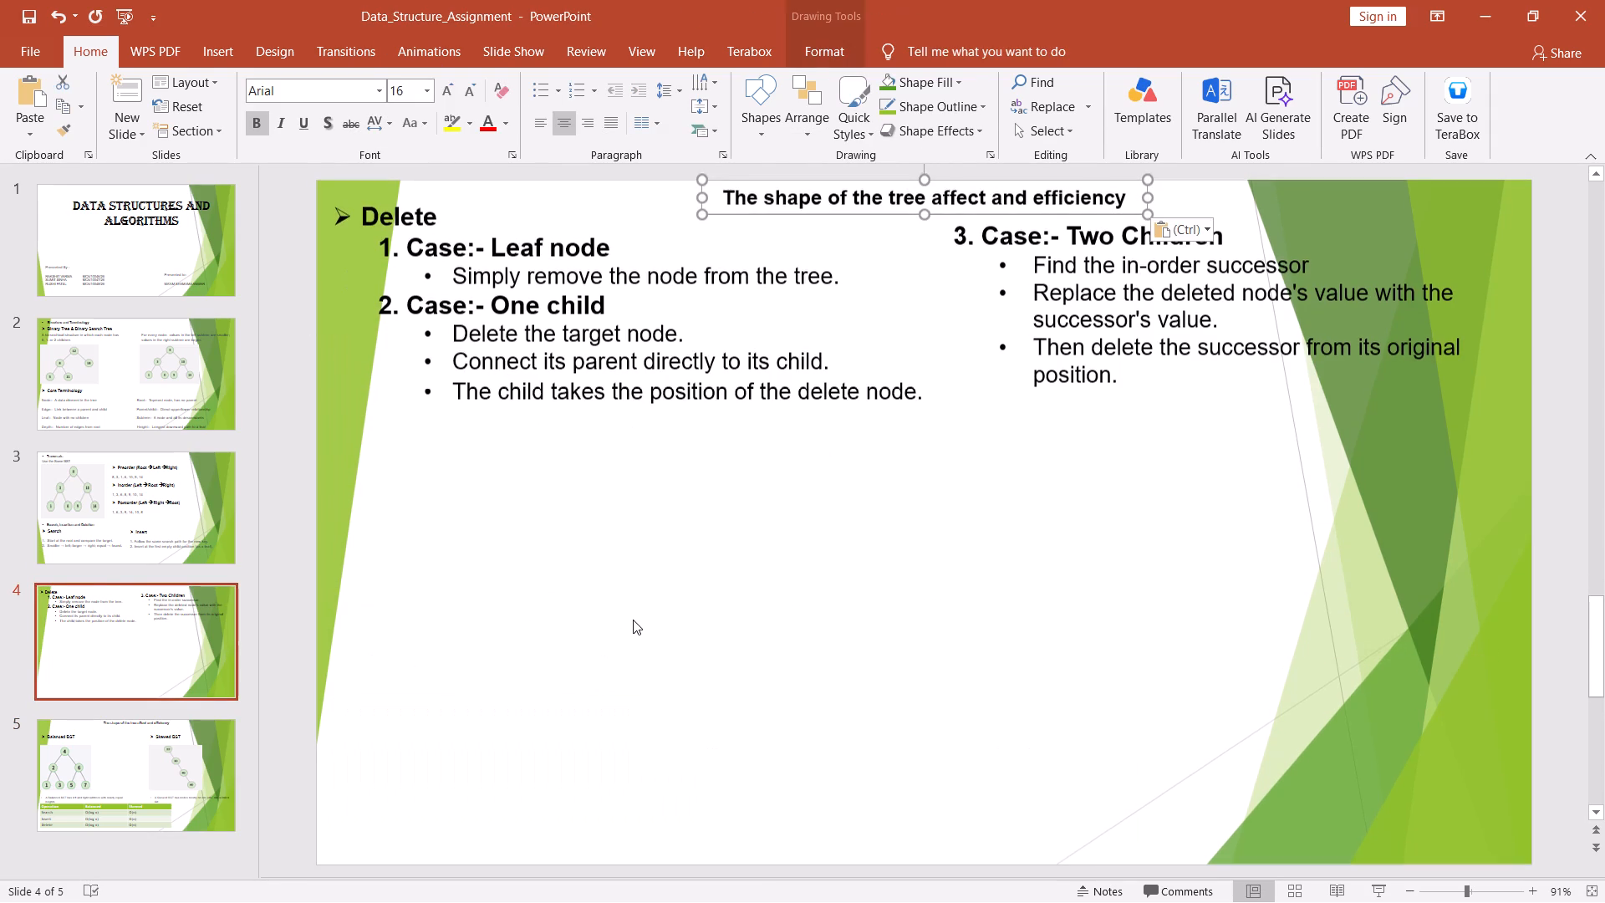
left_click_drag(772, 214, 665, 502)
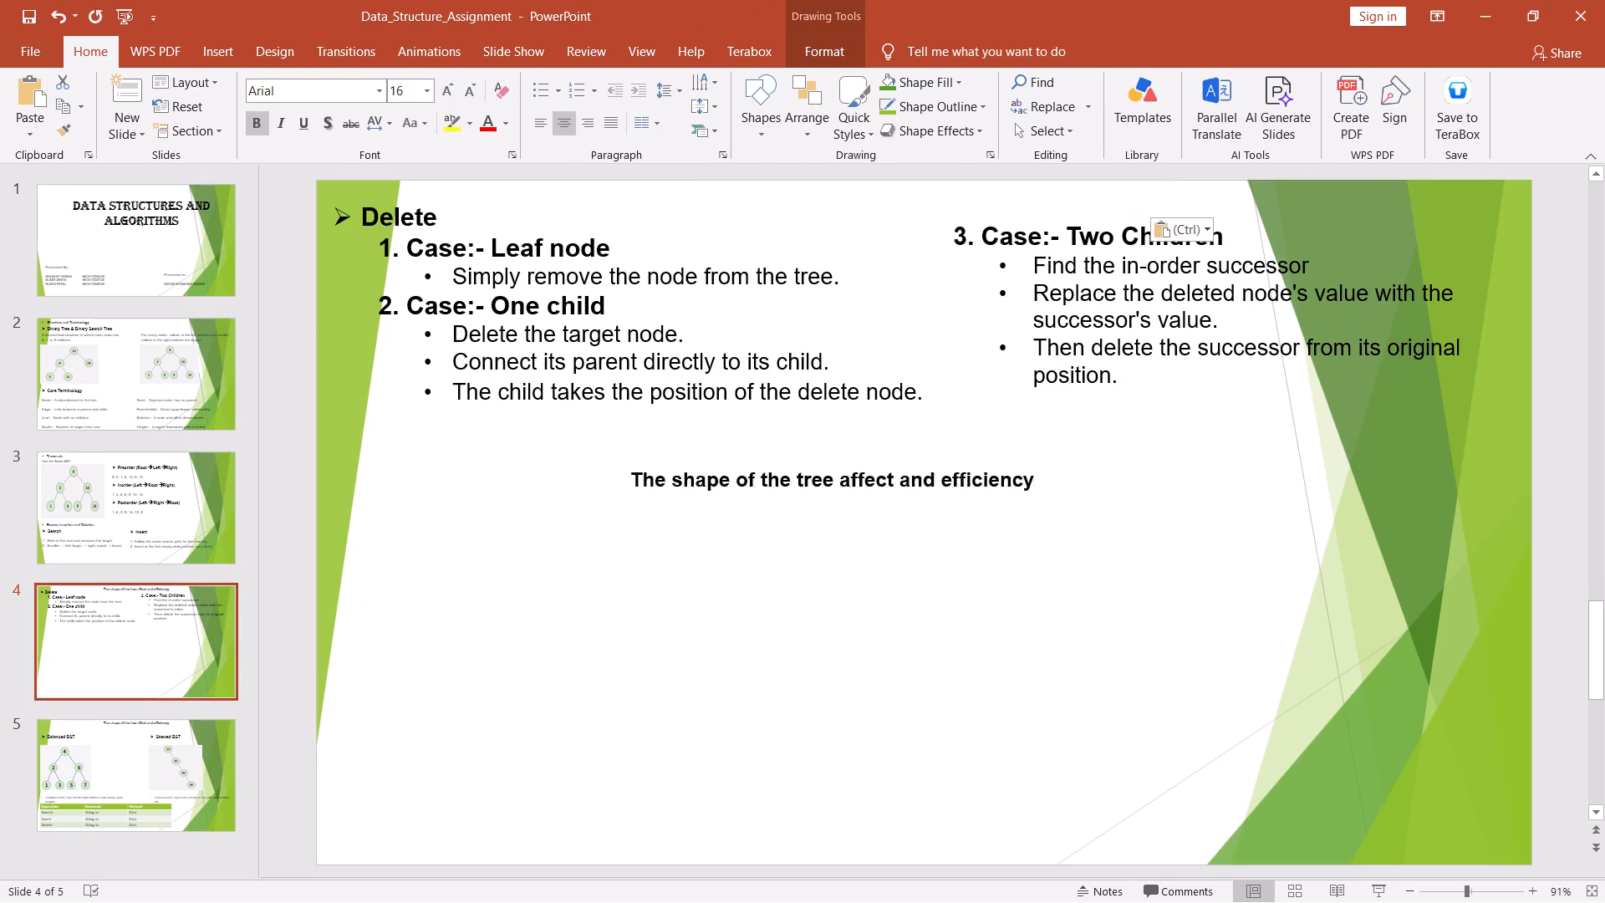
left_click_drag(665, 502, 419, 471)
Left-align the copied heading on slide 4, give it a square bullet, and widen its box to fit on one line.
left_click(377, 445)
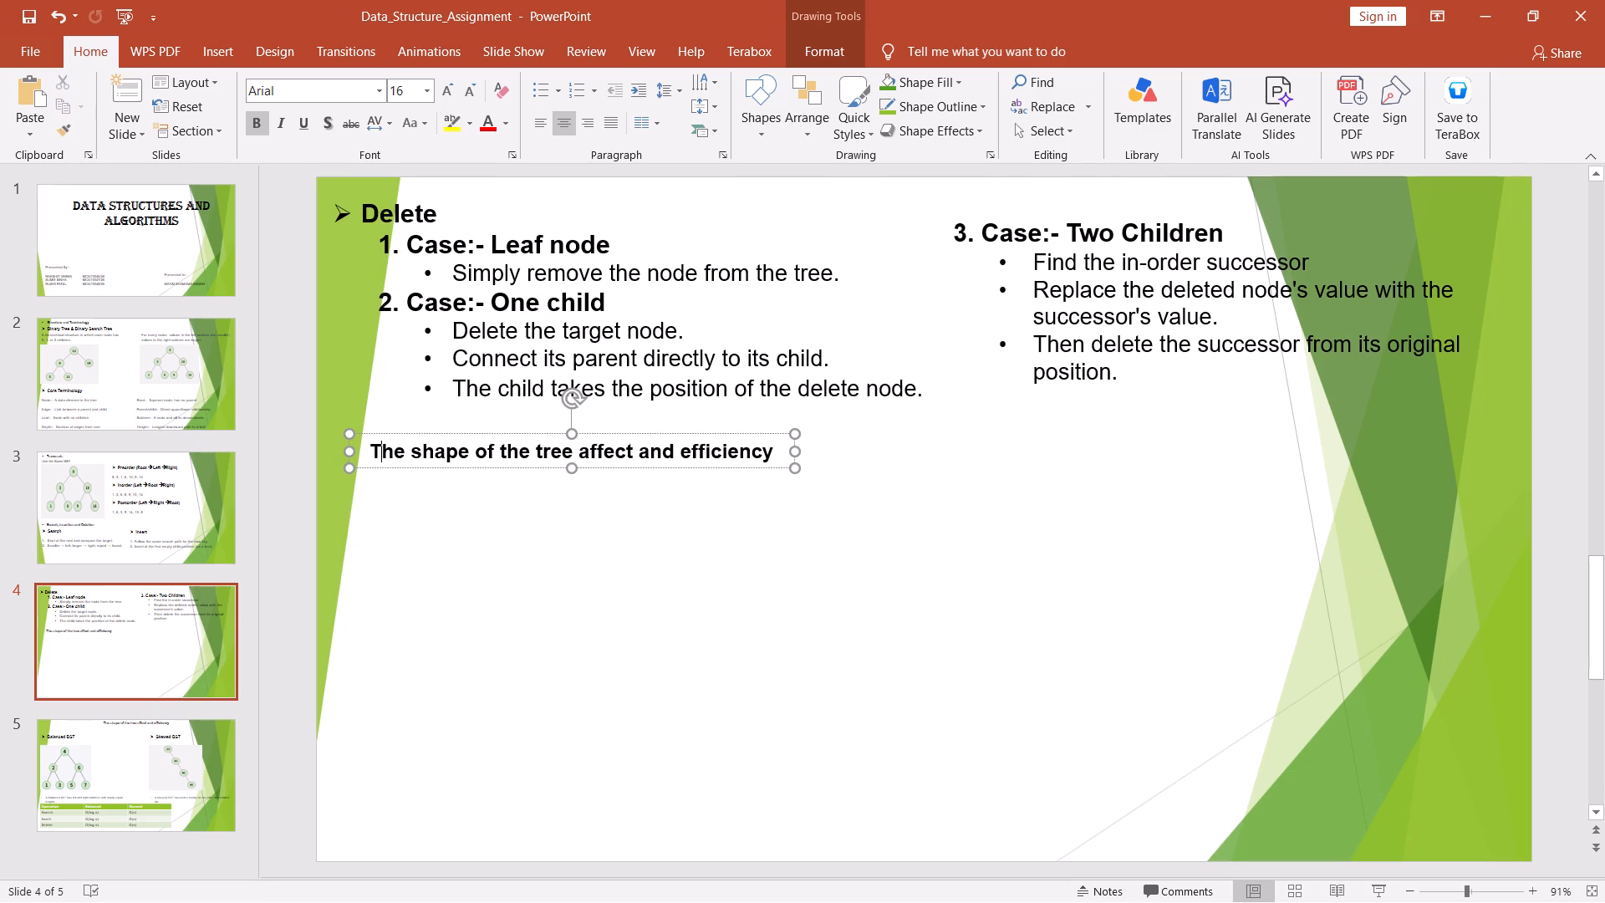
key("Left")
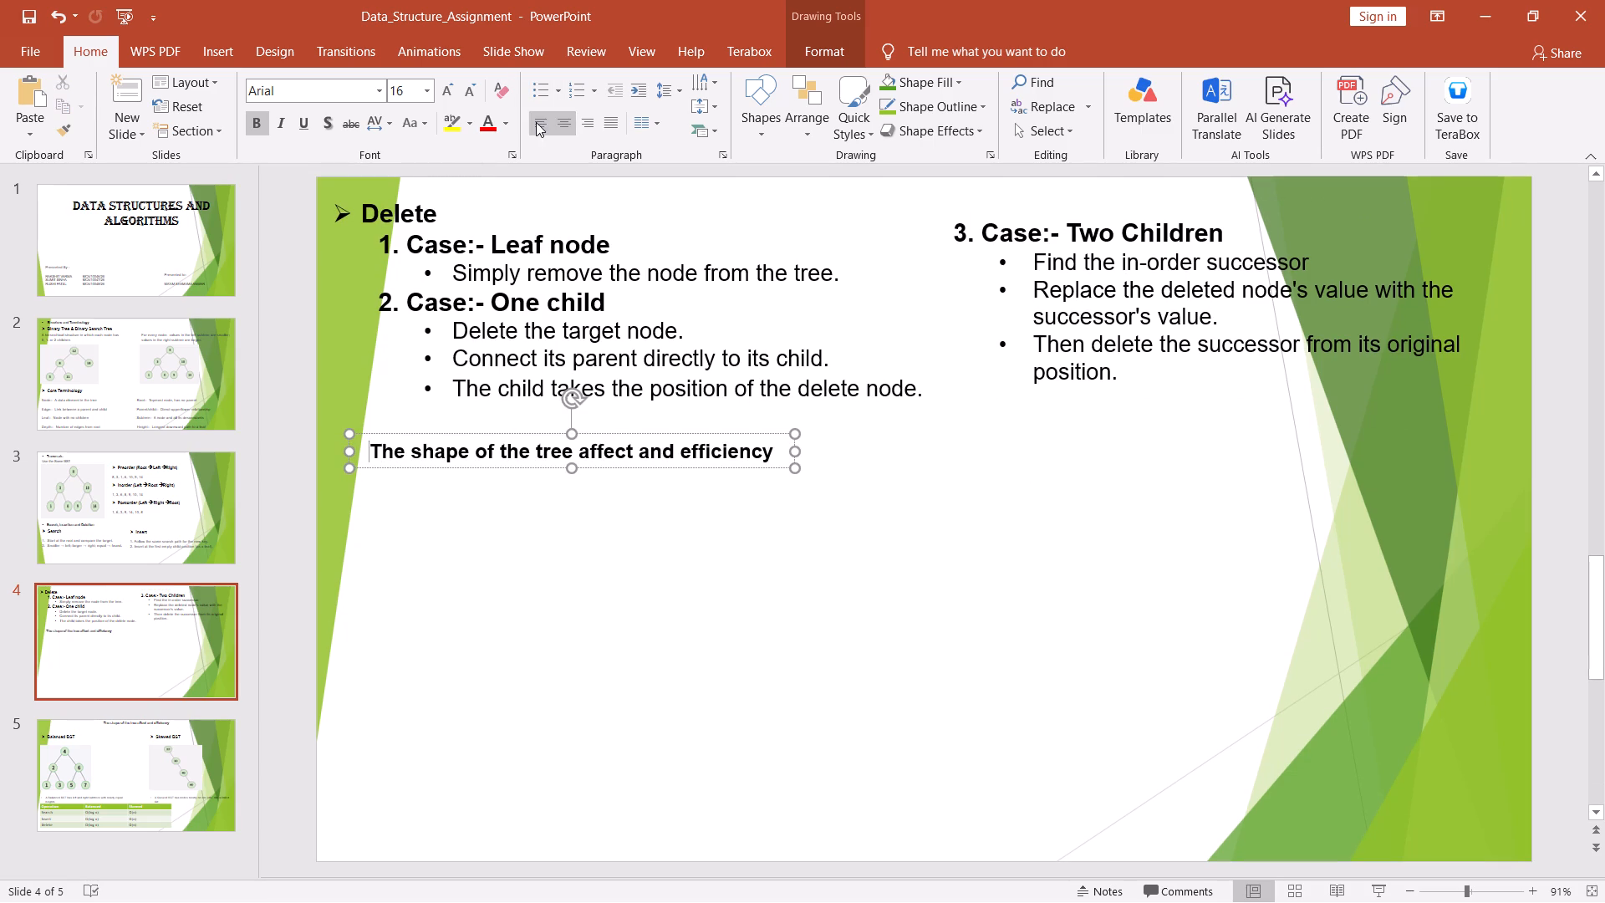
left_click(536, 122)
left_click(555, 95)
left_click(583, 241)
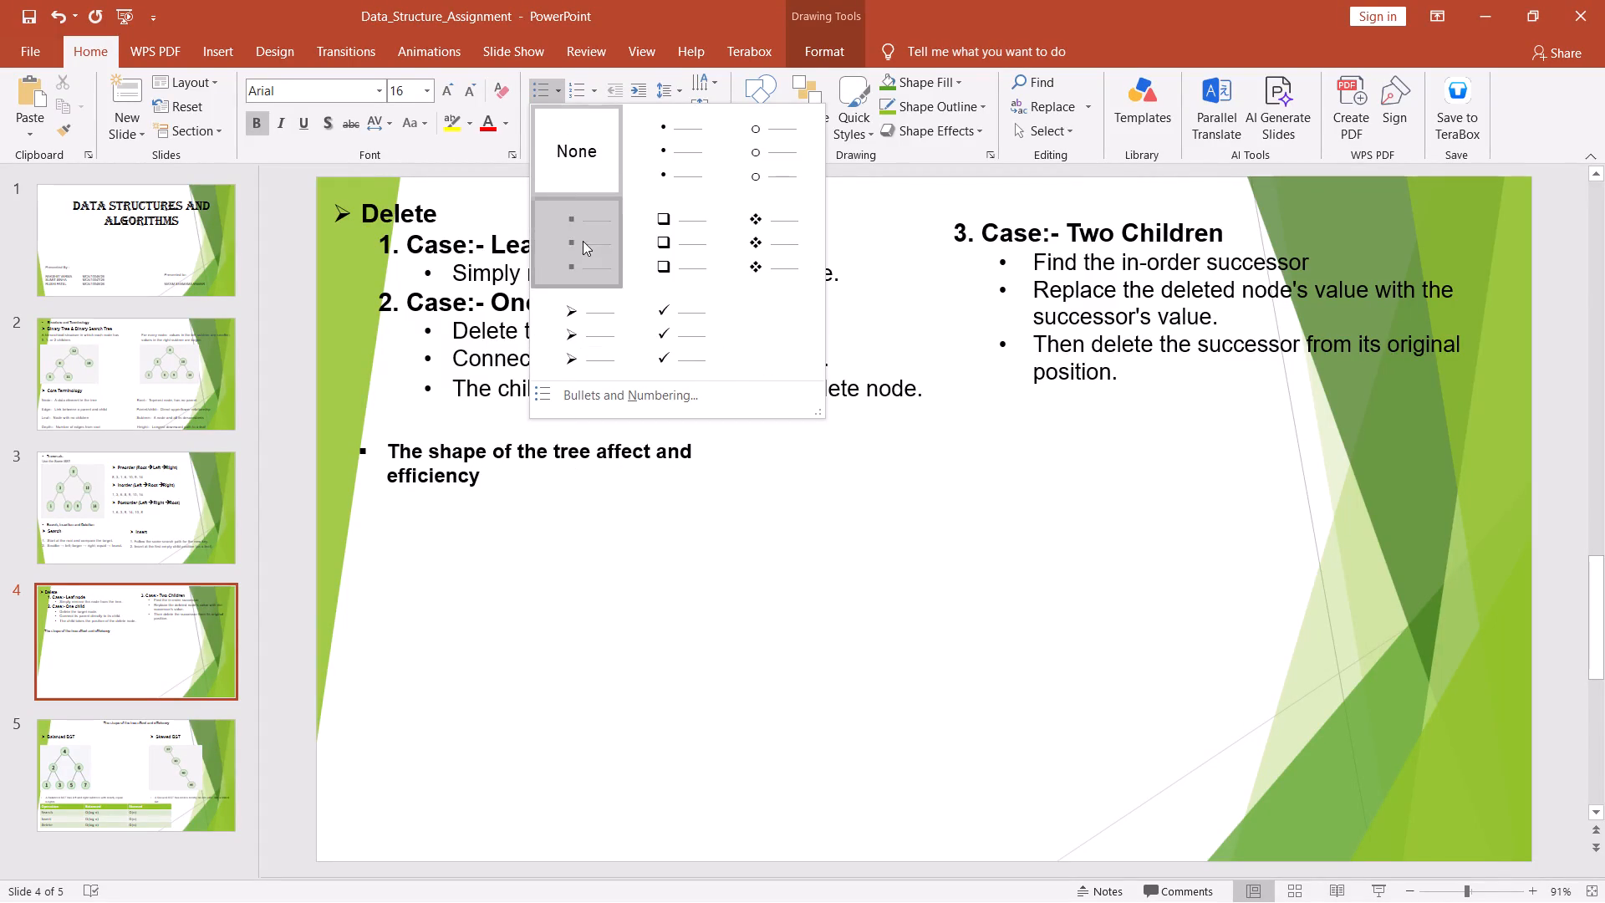
left_click_drag(790, 463, 818, 460)
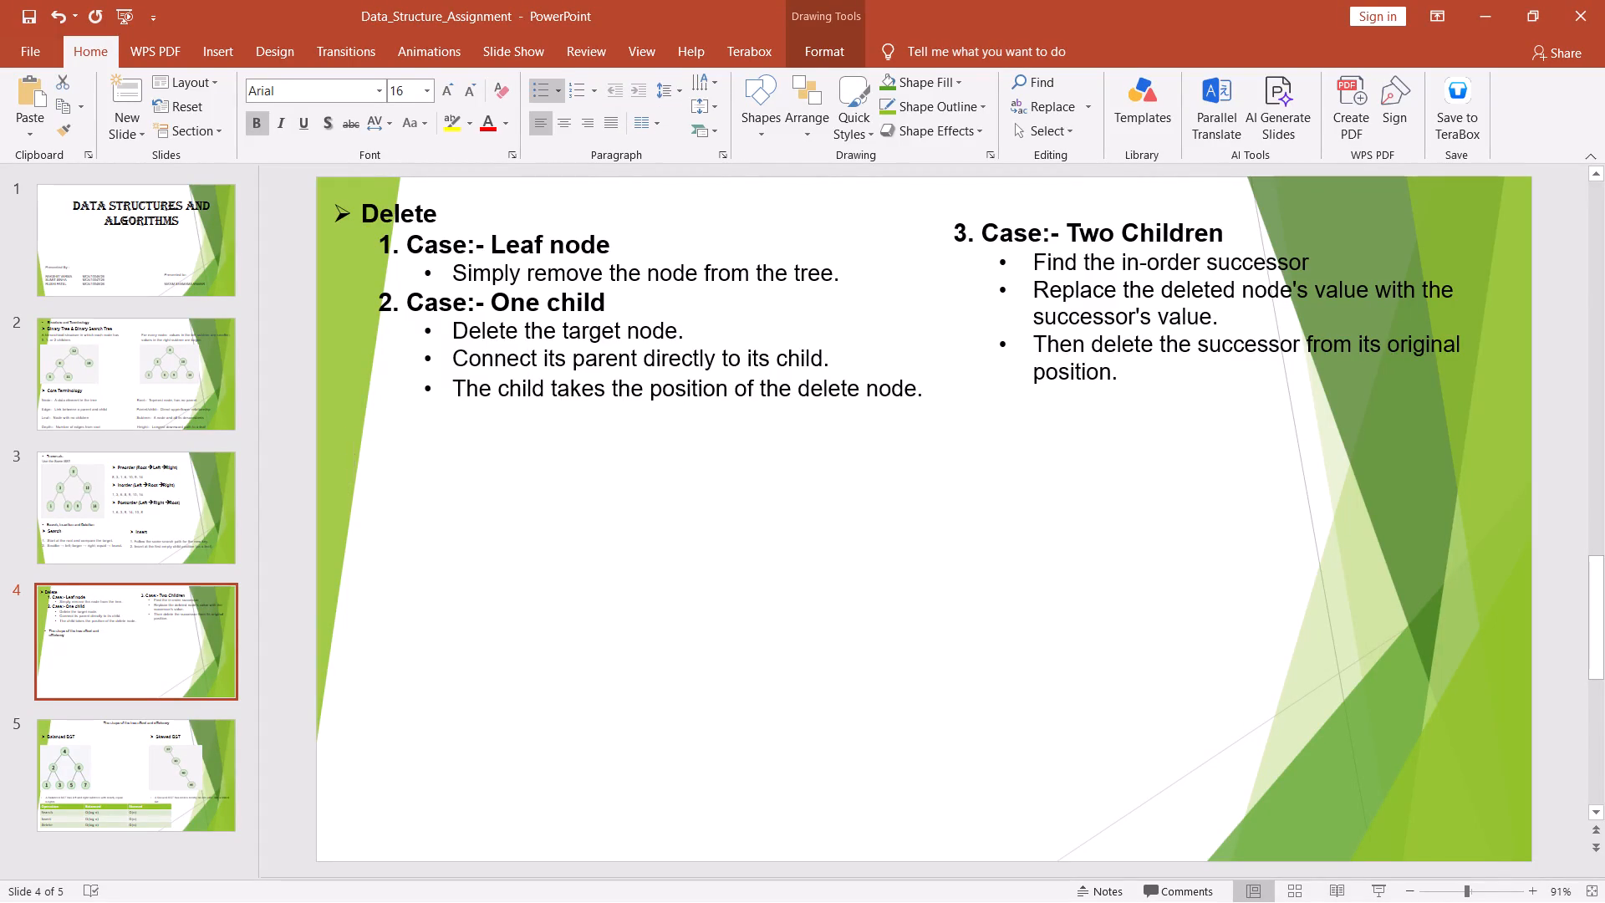
left_click_drag(818, 460, 851, 453)
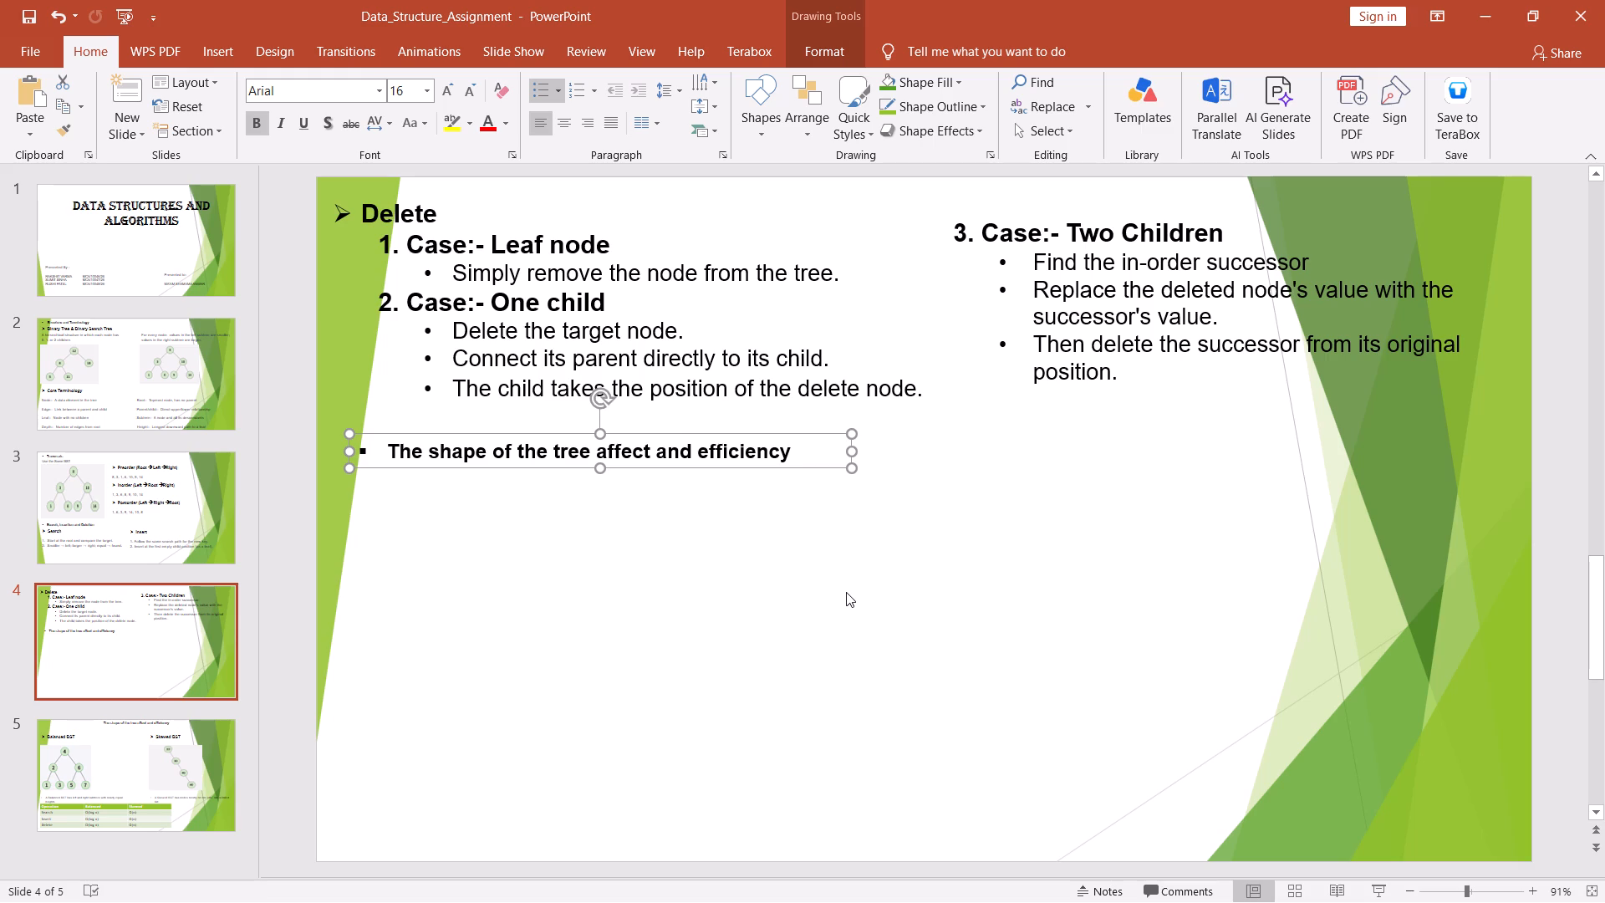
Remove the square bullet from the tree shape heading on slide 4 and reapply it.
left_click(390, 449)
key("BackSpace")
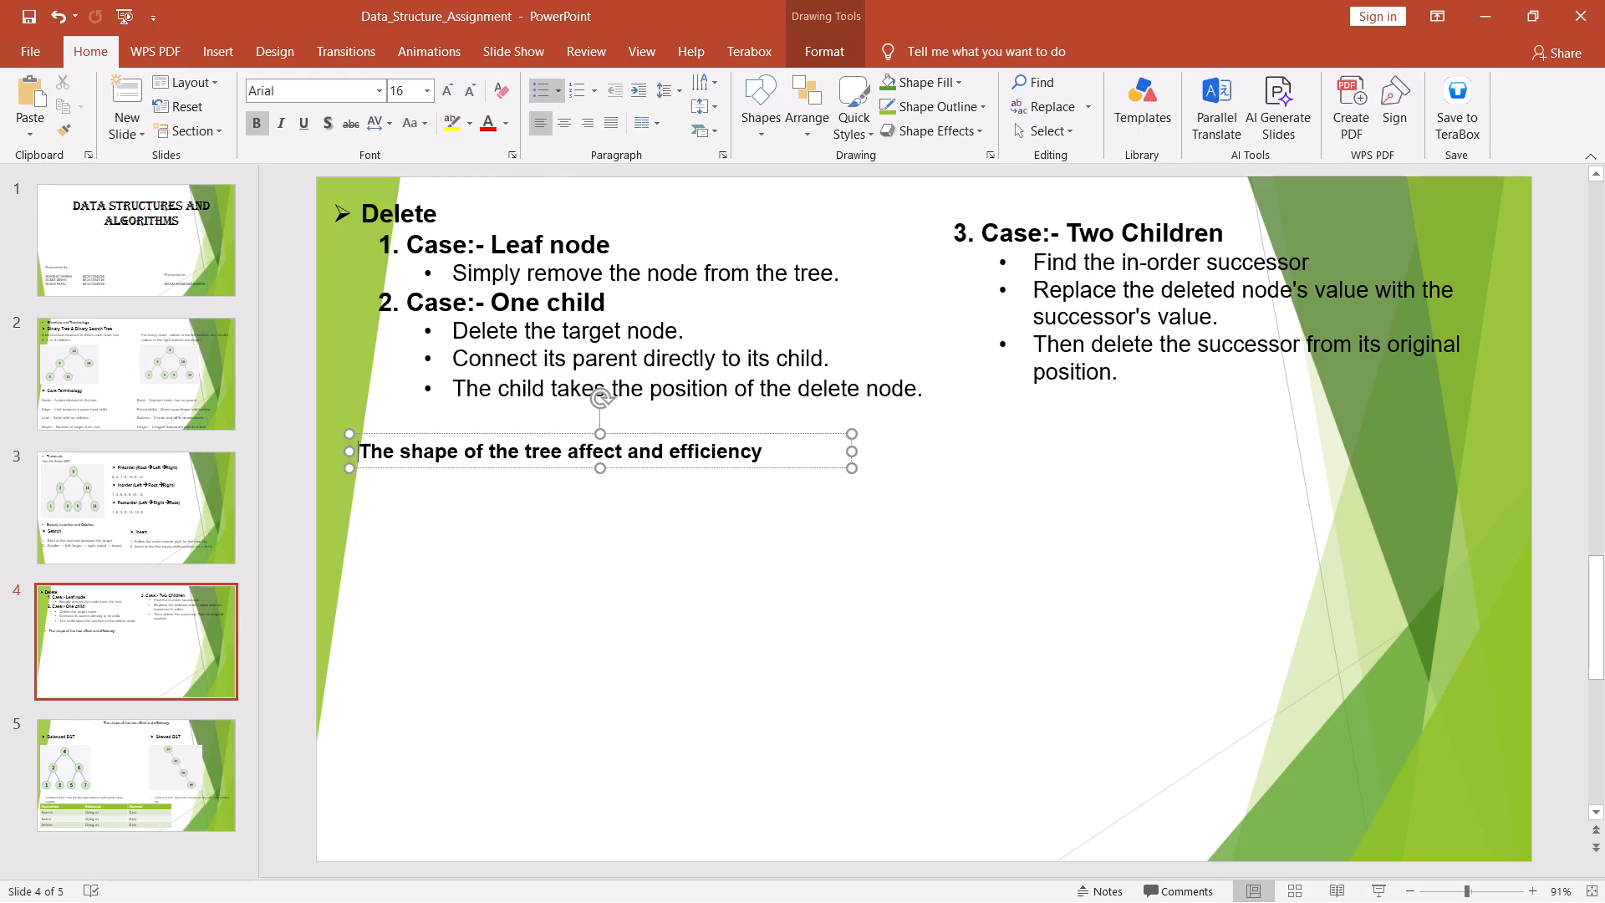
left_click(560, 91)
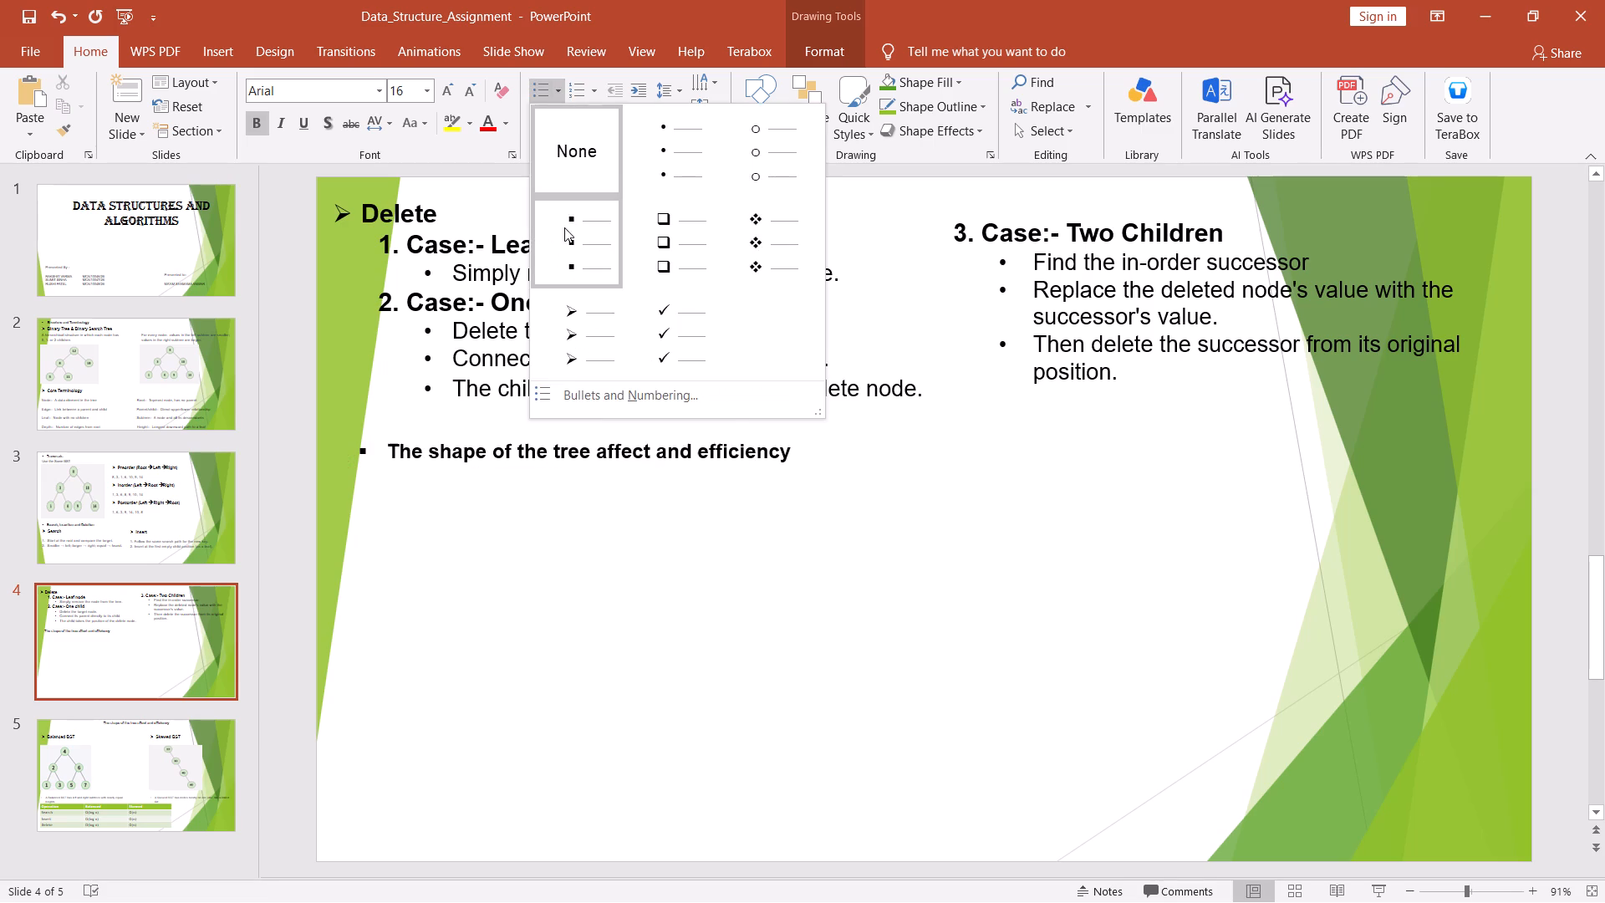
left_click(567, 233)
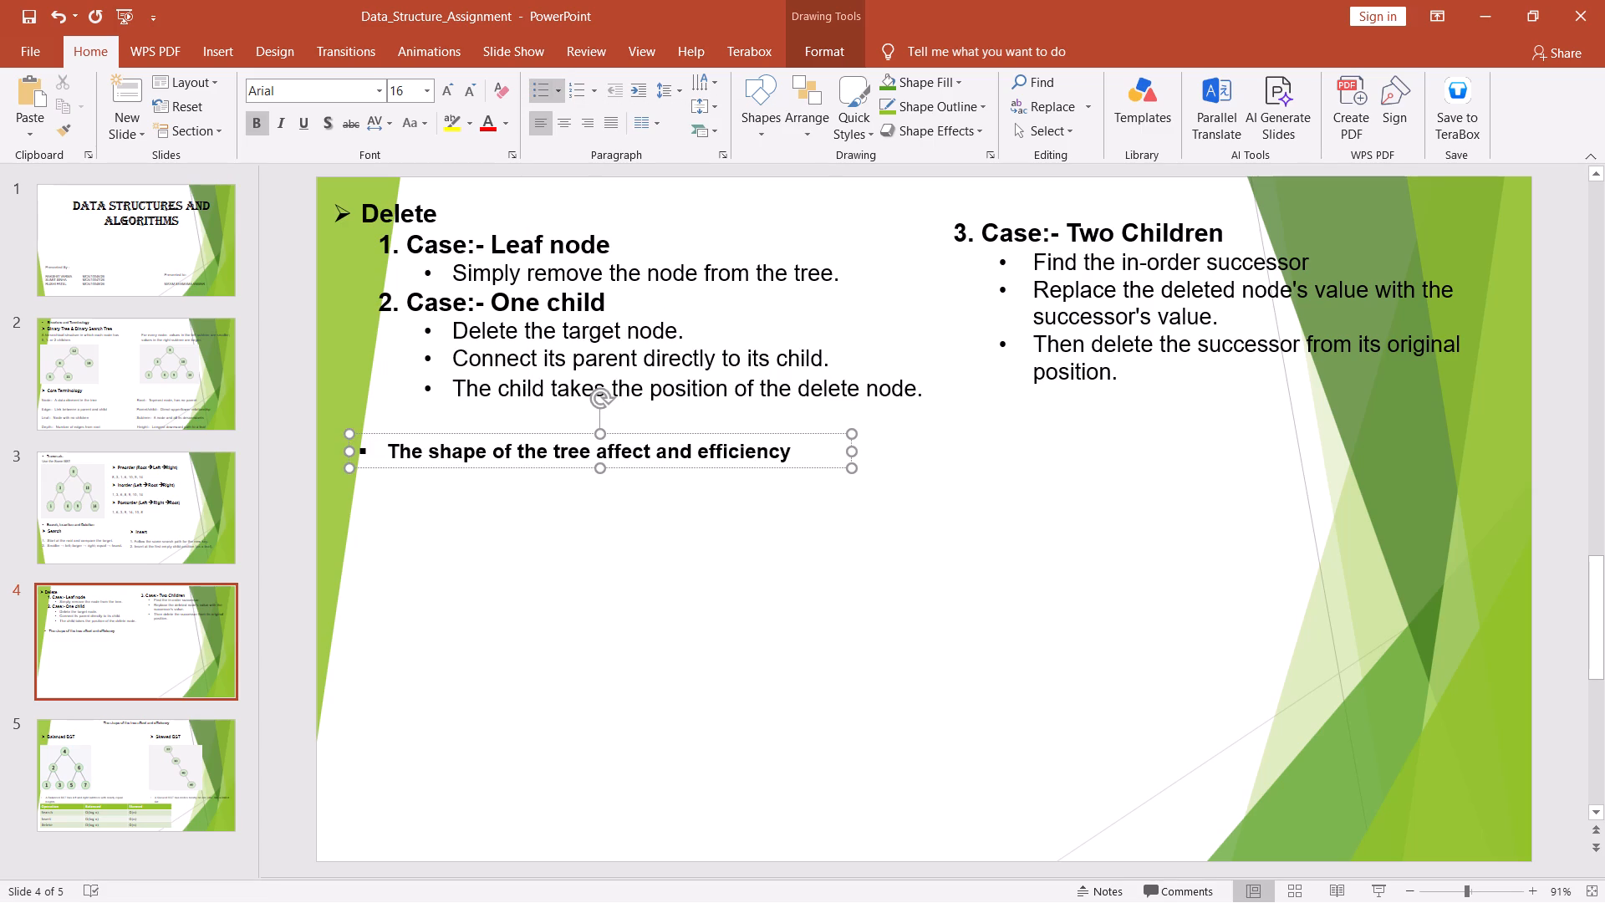
Move the bulleted tree shape heading up, directly beneath the Delete text on slide 4, and save.
left_click_drag(809, 436, 801, 408)
left_click(813, 474)
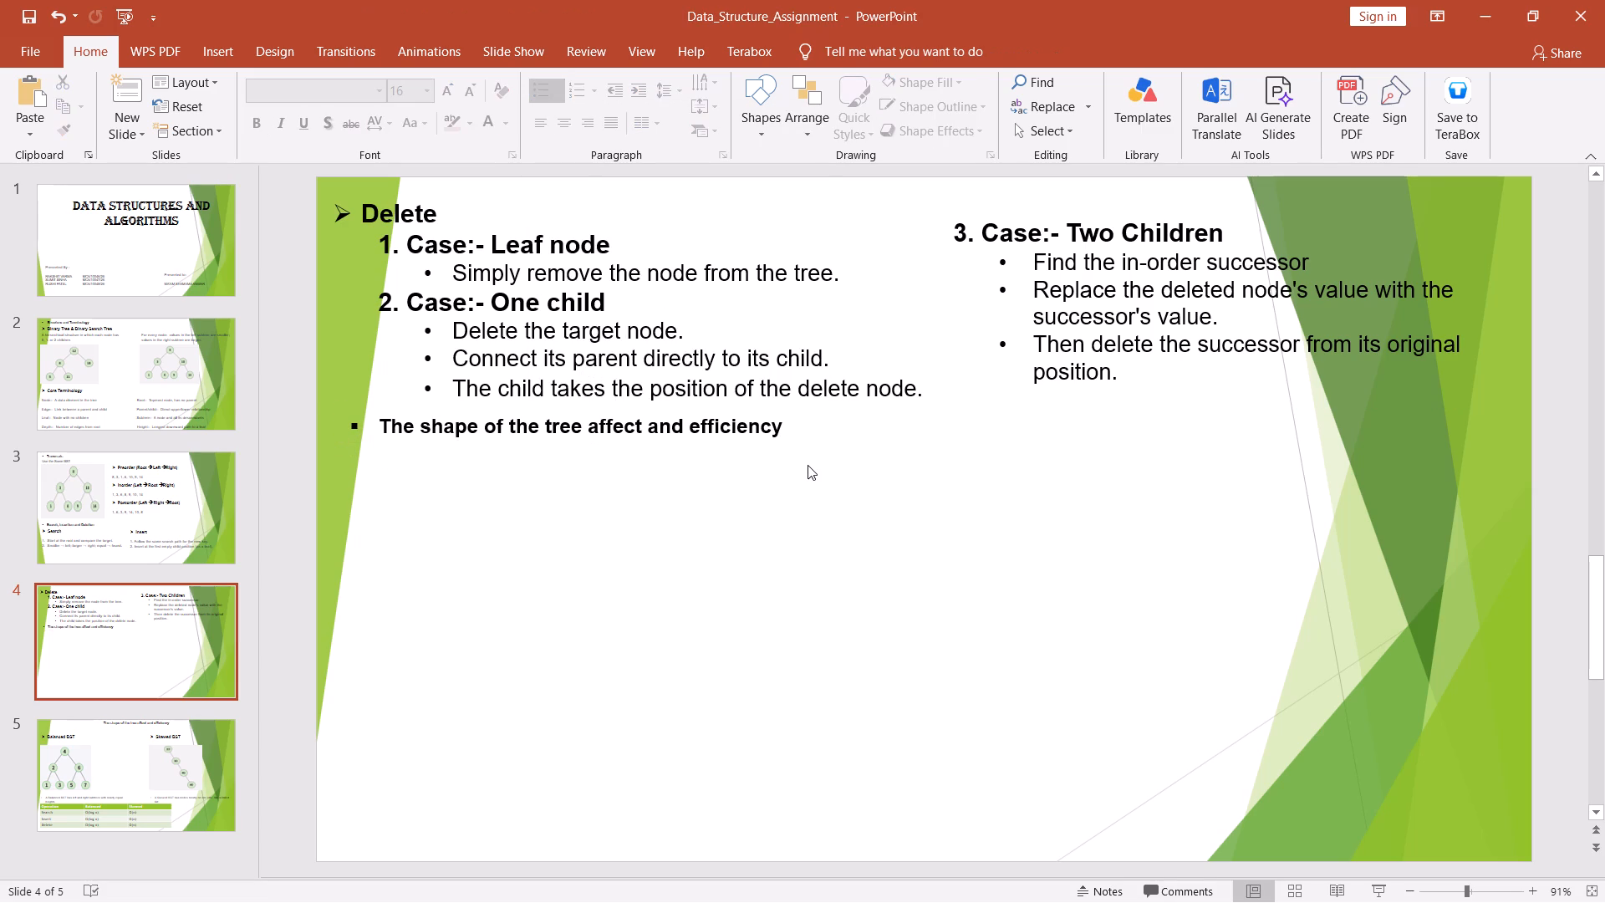
key("ctrl+s")
Delete the original "The shape of the tree affect and efficiency" text box from slide 5.
left_click(147, 783)
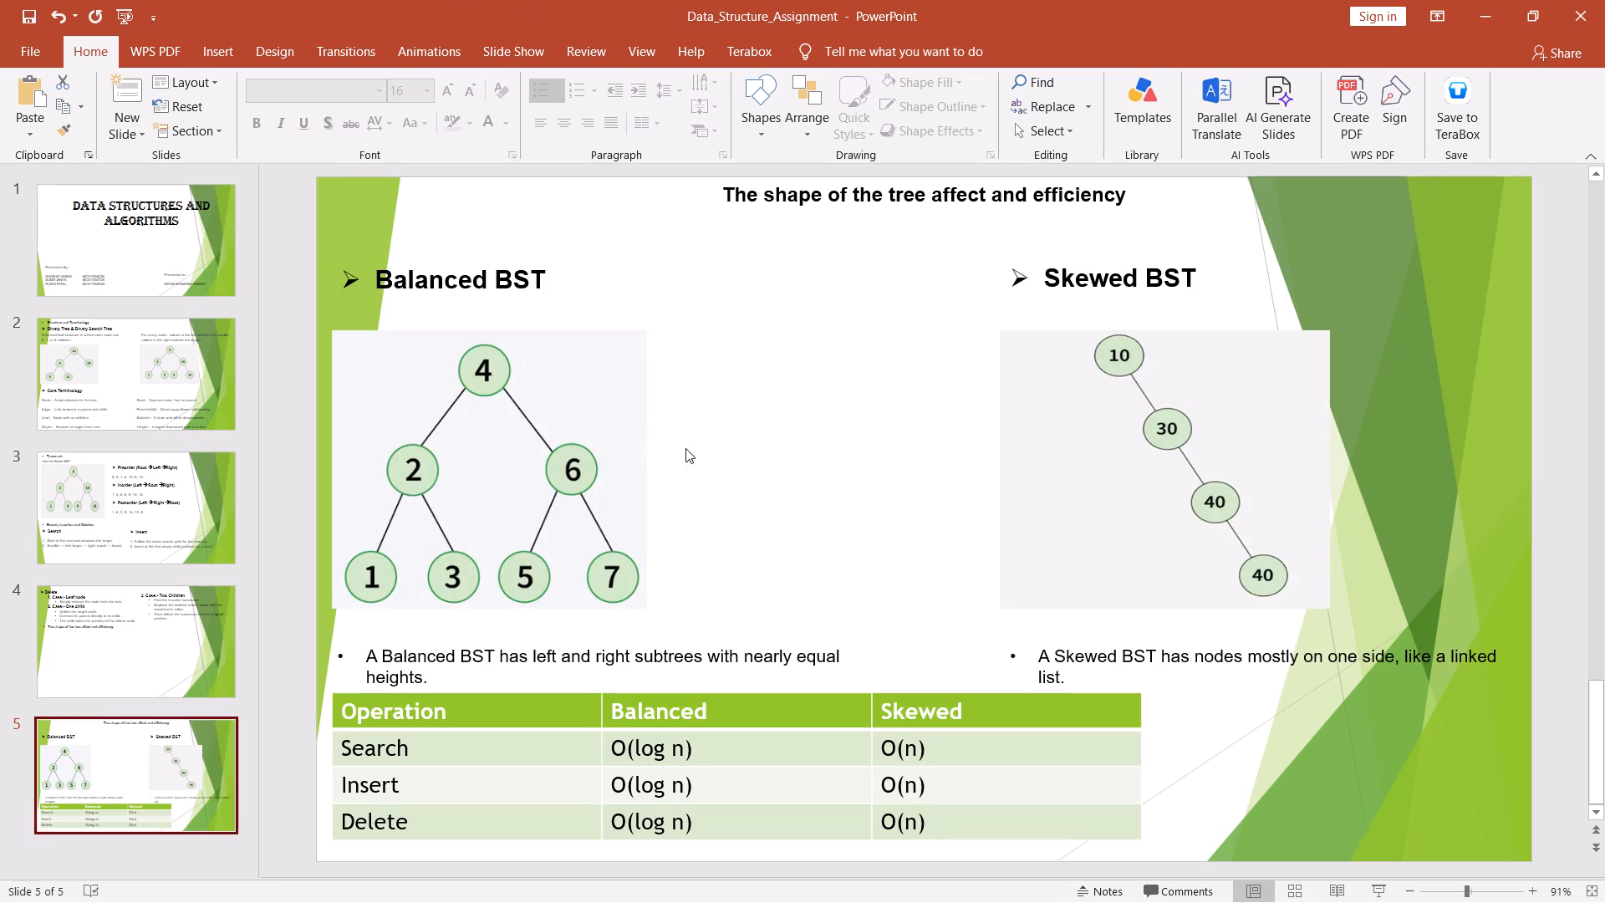
left_click(940, 199)
key("Delete")
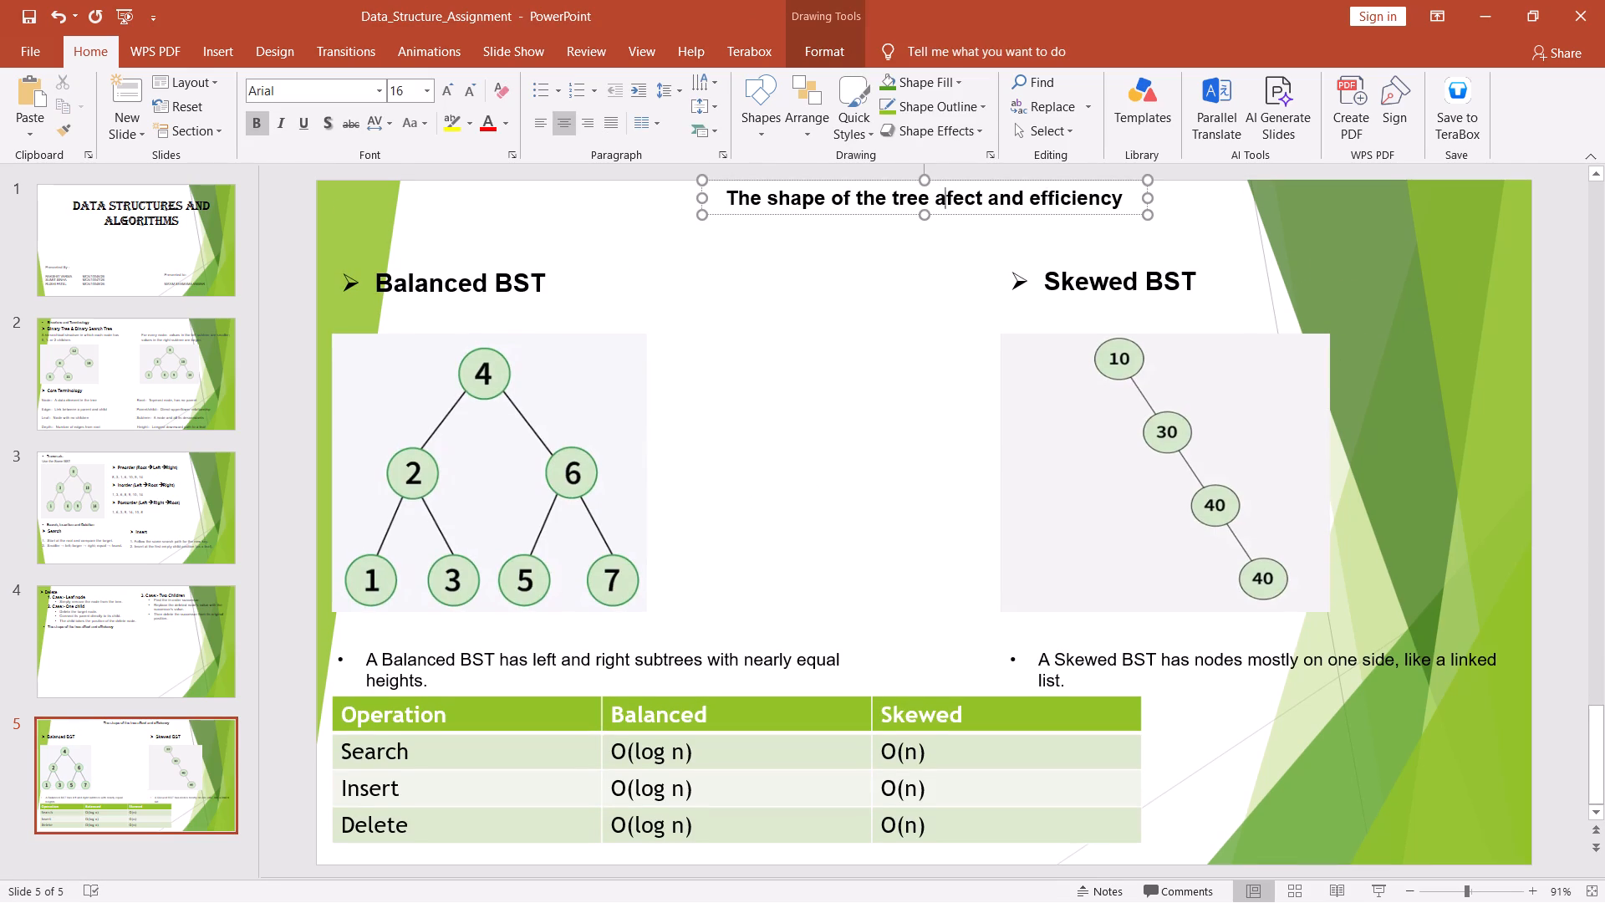
left_click(941, 213)
key("Delete")
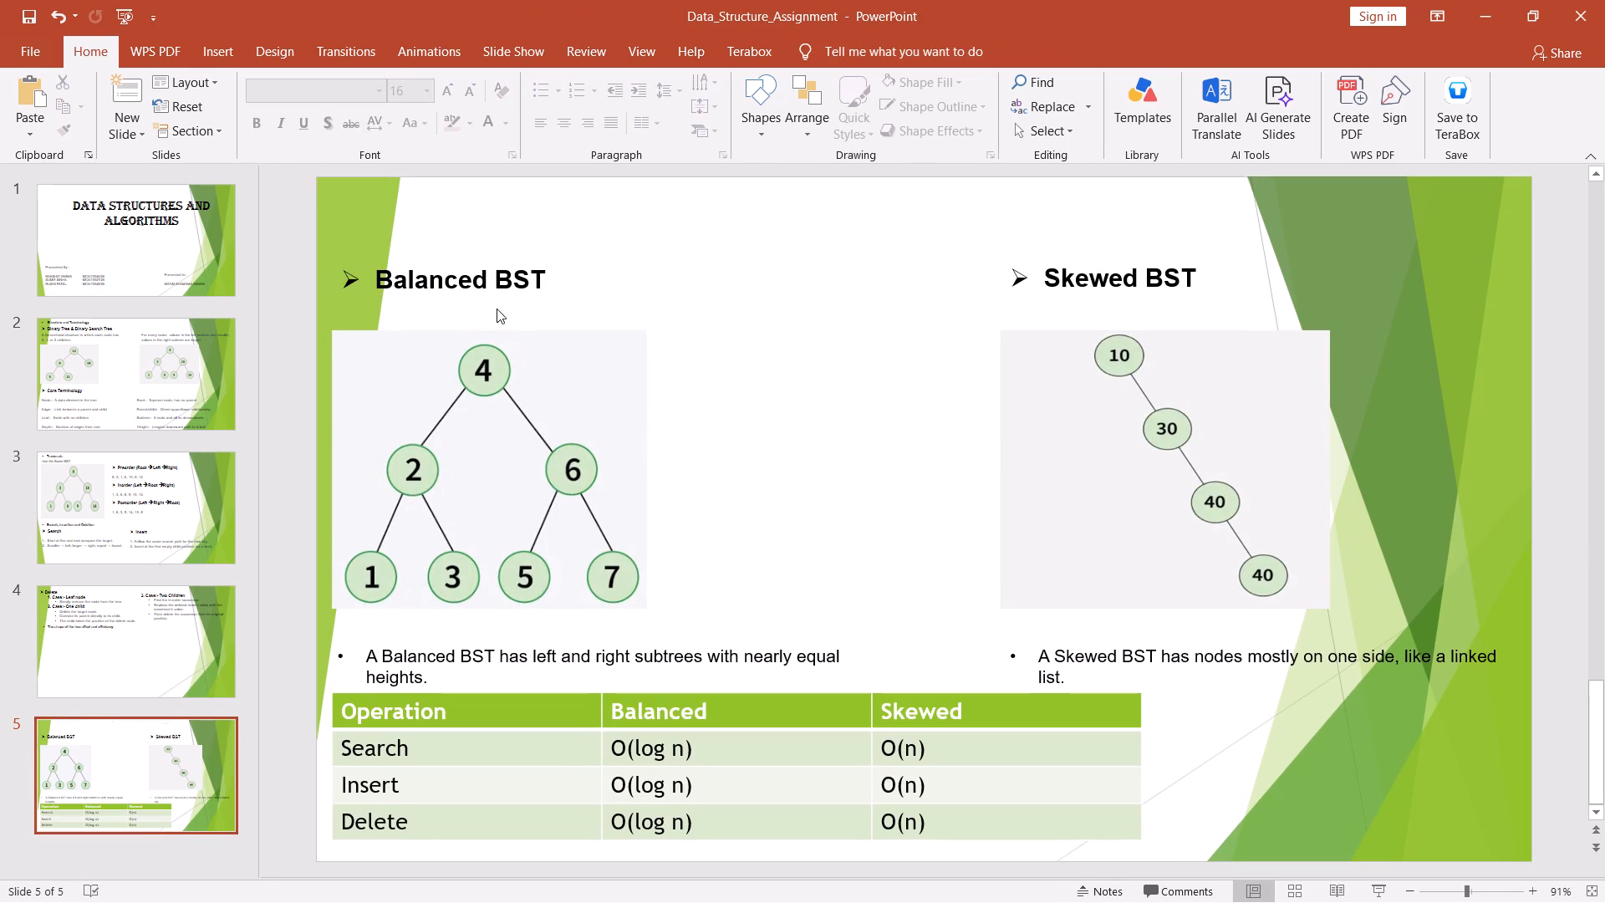
Copy the Balanced BST heading from slide 5 to slide 4 and place it beneath the tree shape heading.
left_click(476, 274)
left_click(512, 255)
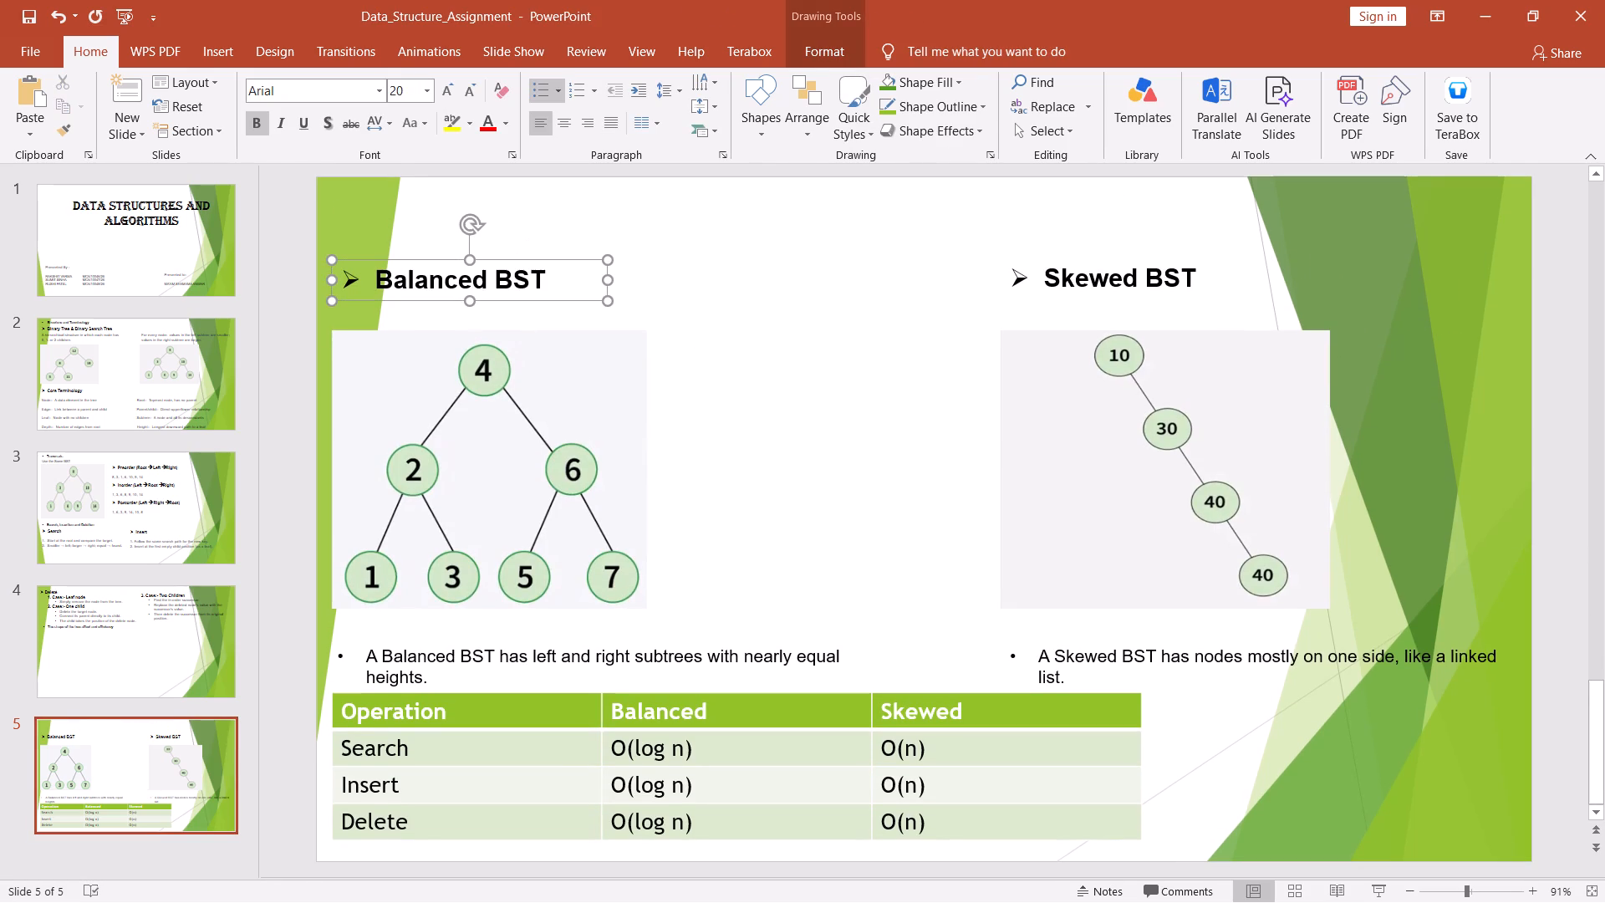
right_click(512, 255)
left_click(551, 292)
left_click(181, 640)
left_click(385, 629)
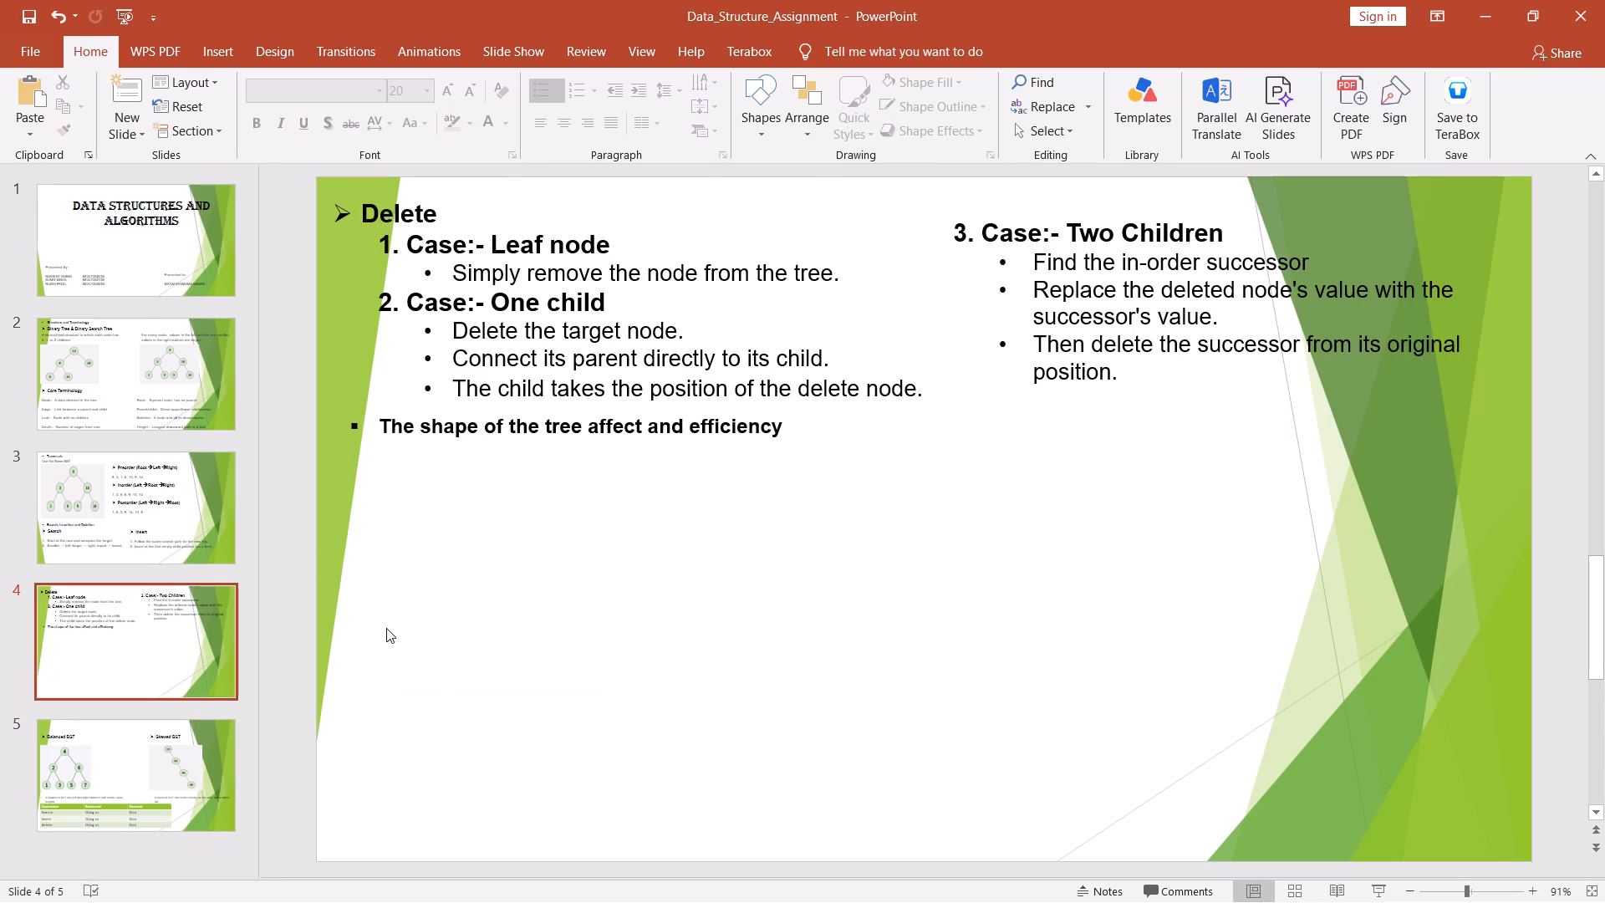
key("ctrl+v")
left_click_drag(437, 258, 455, 423)
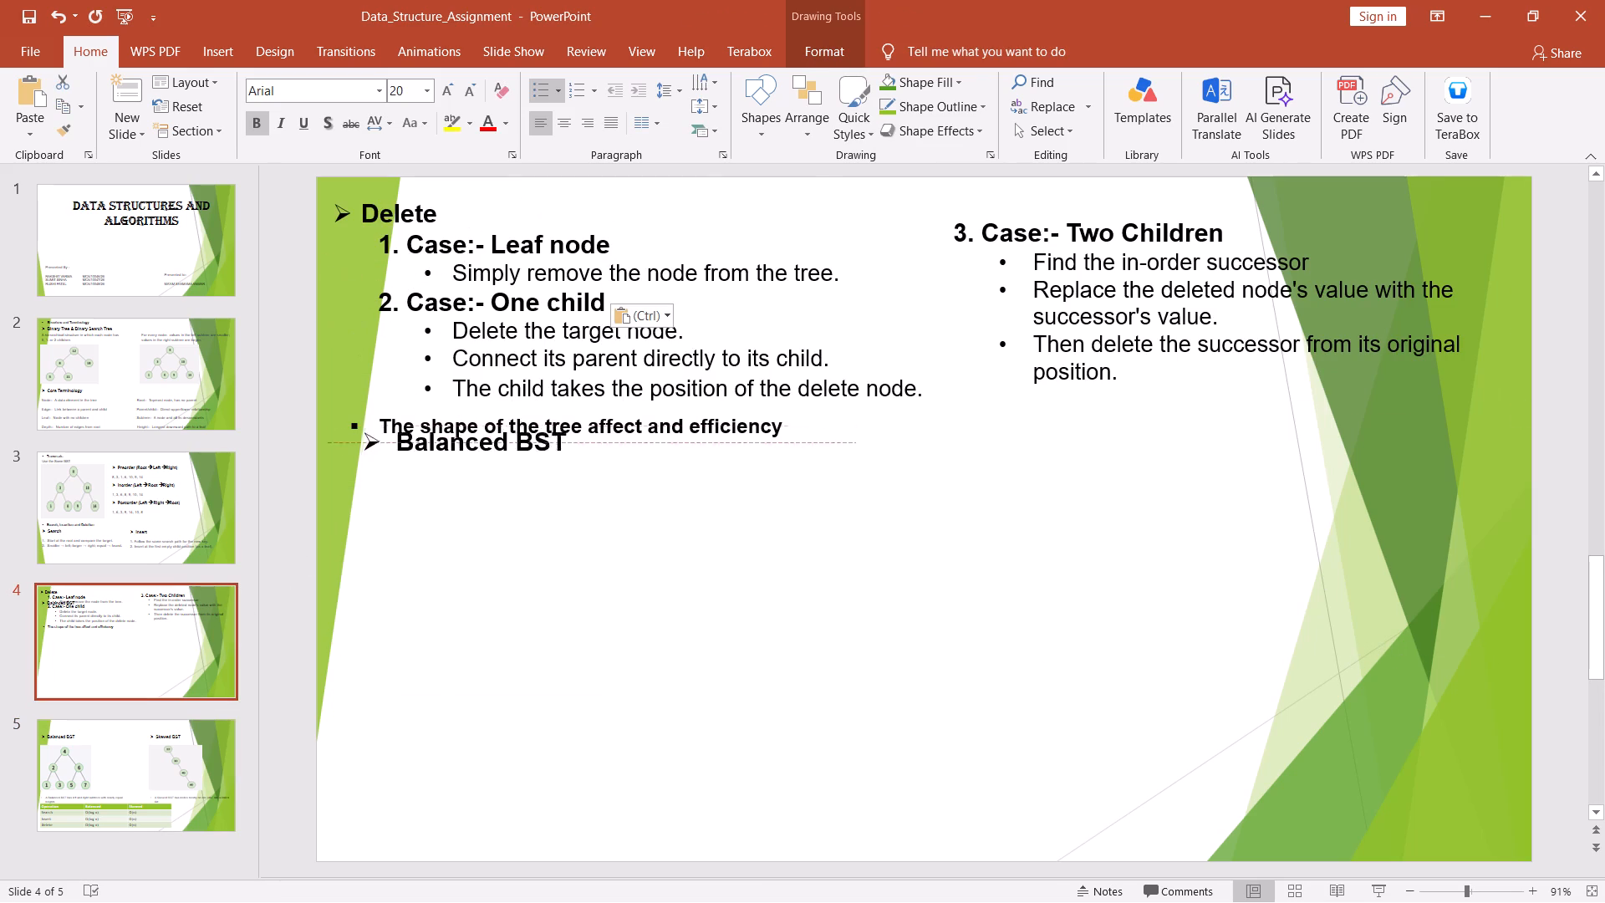
left_click_drag(455, 423, 449, 446)
left_click(181, 660)
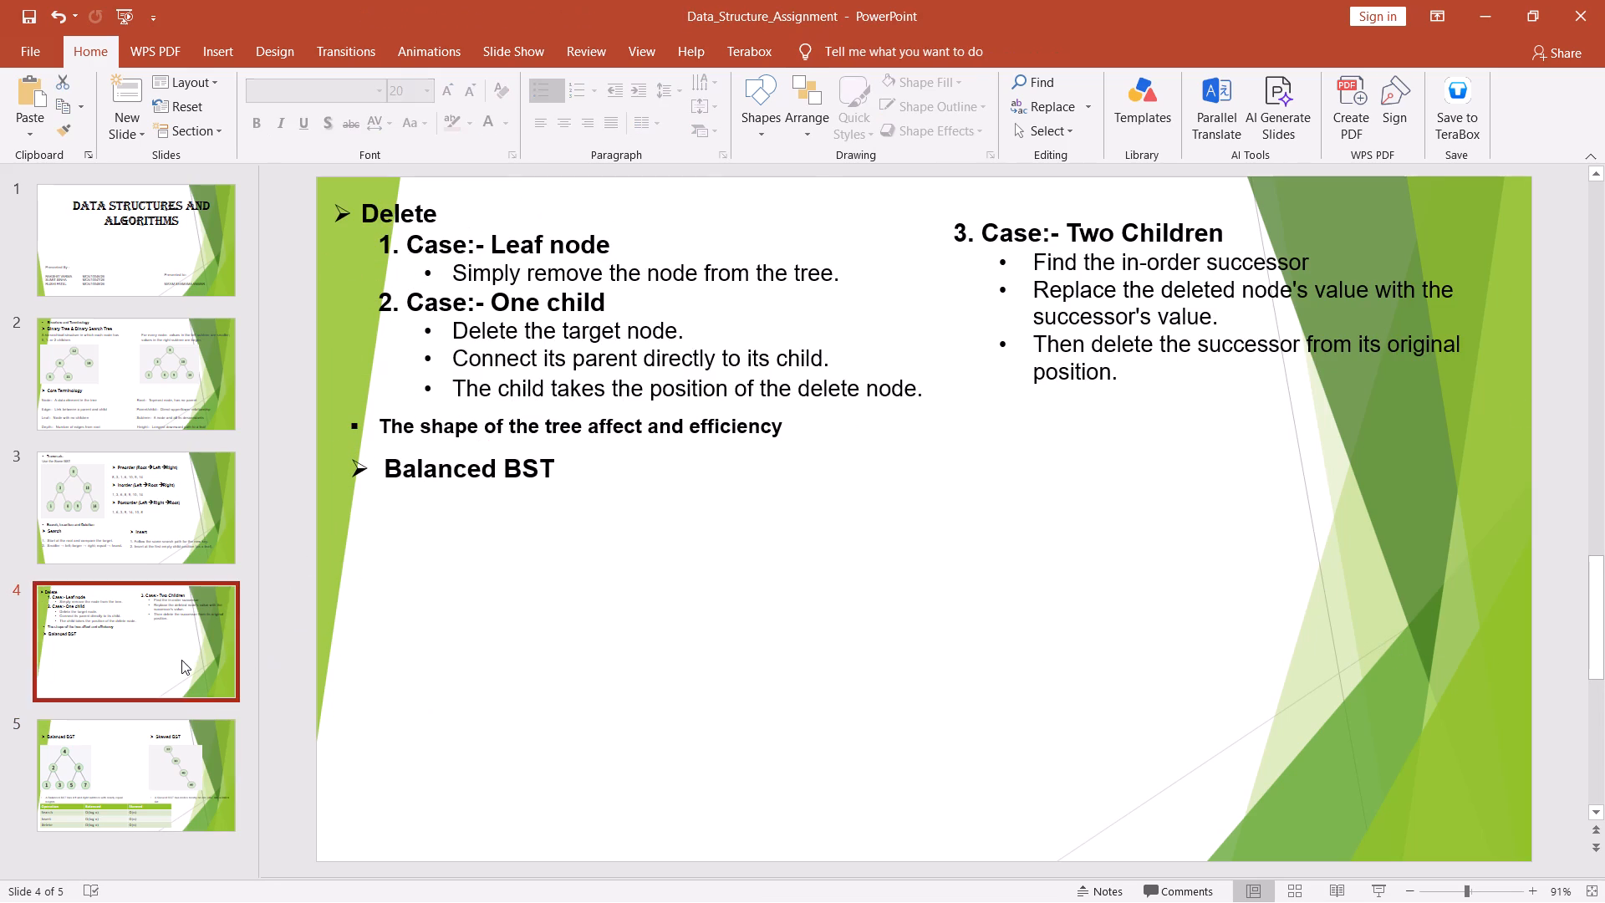
Copy the balanced tree picture from slide 5 to slide 4 and place it under the Balanced BST heading.
left_click(132, 794)
left_click(418, 500)
right_click(418, 500)
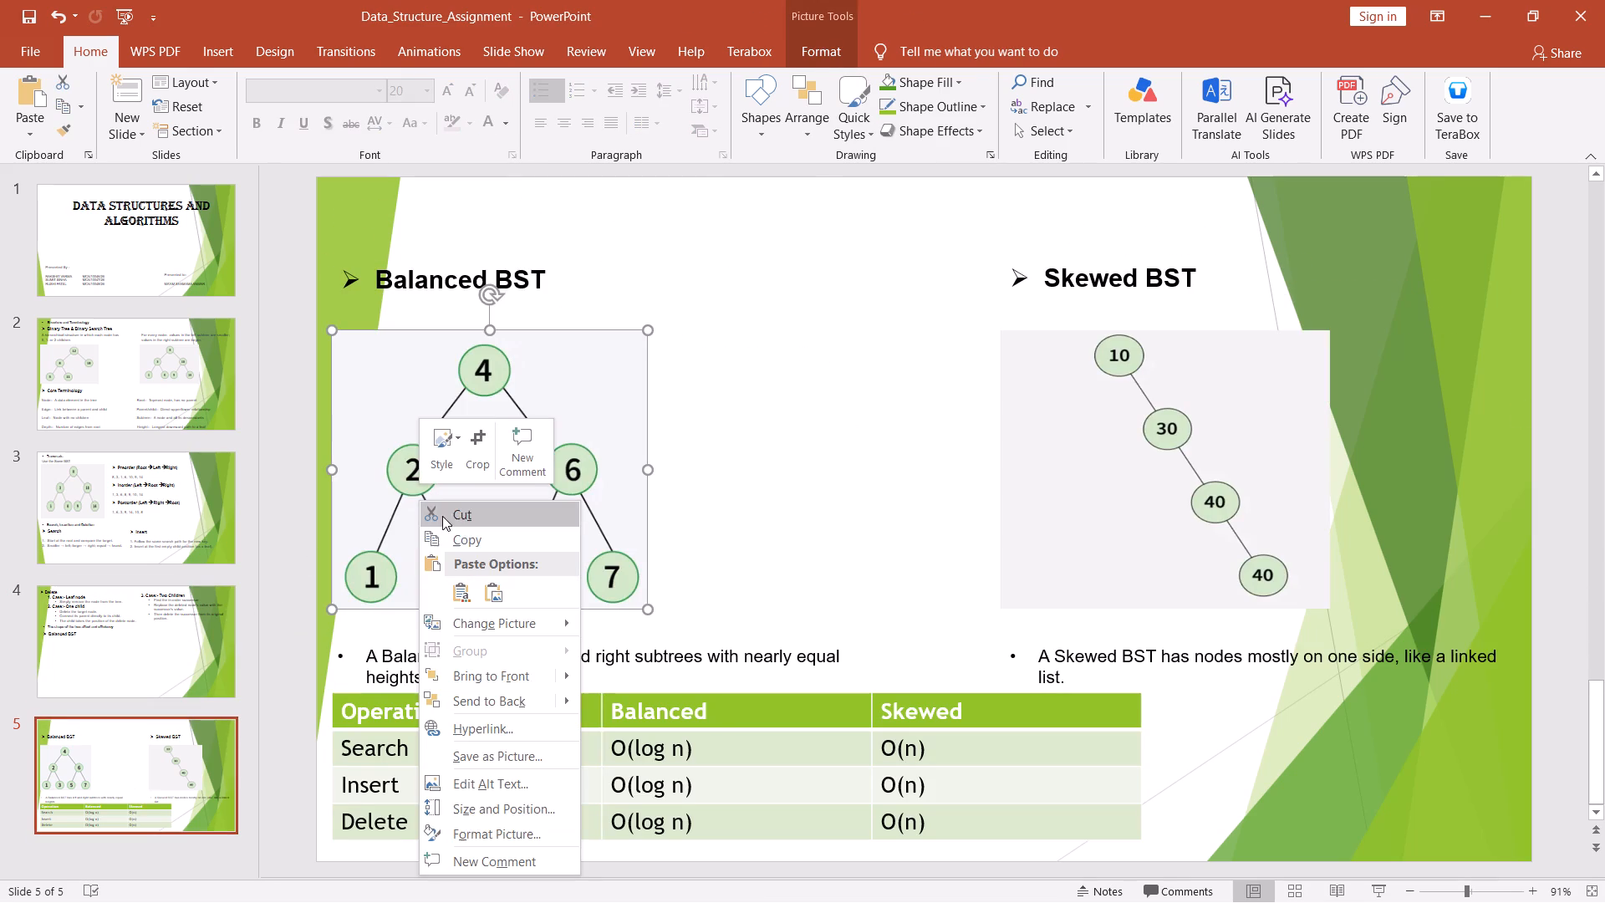
left_click(451, 534)
left_click(155, 799)
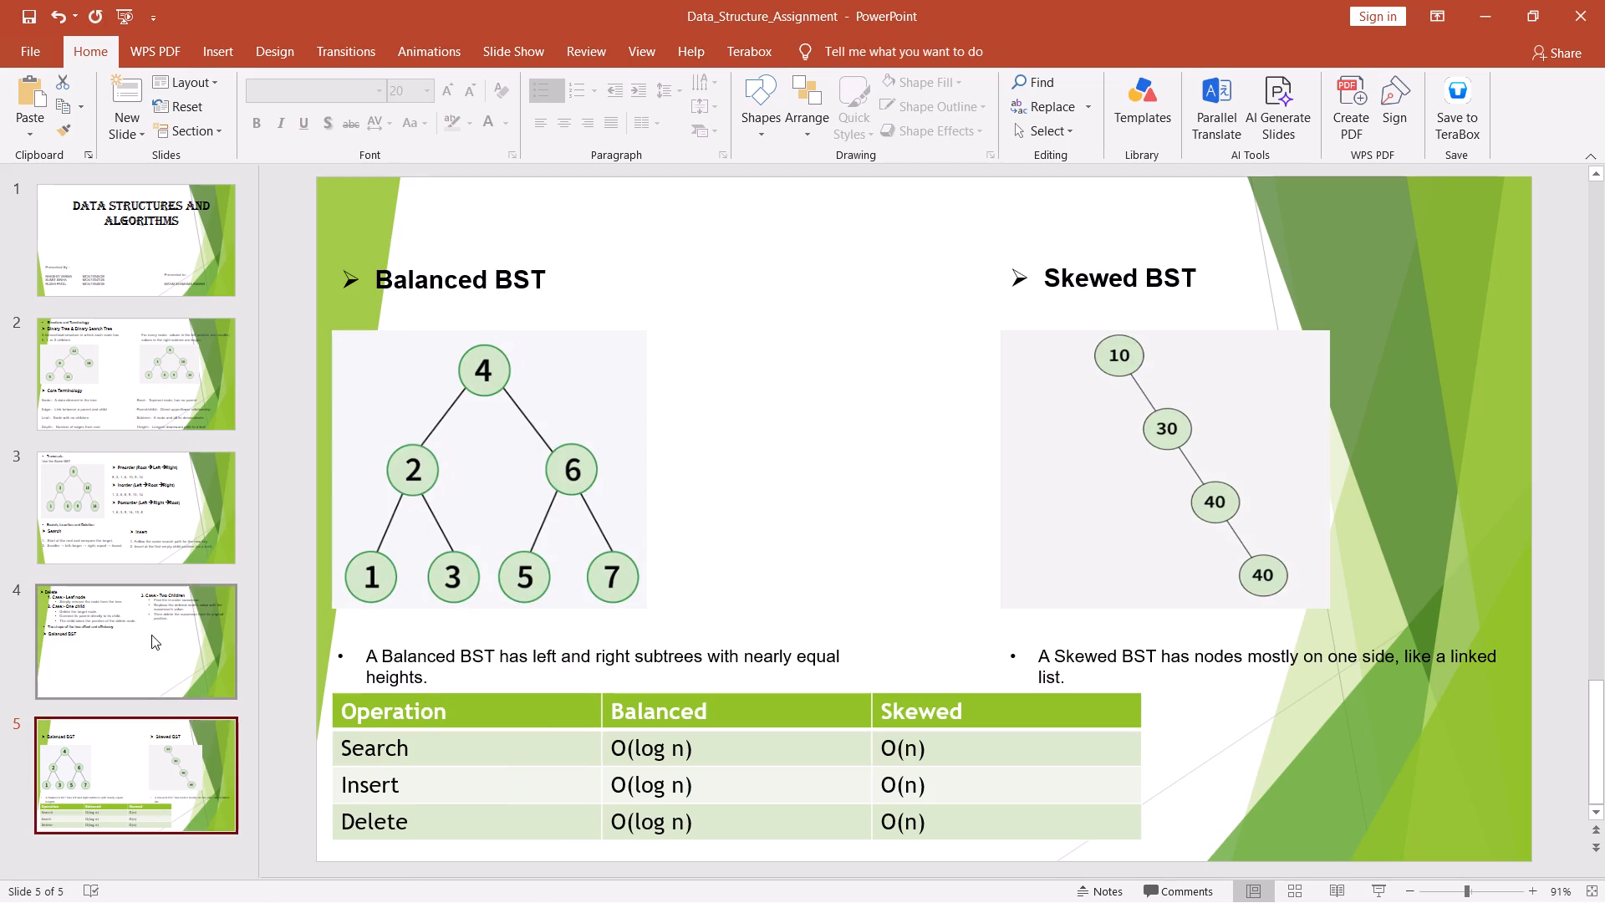
left_click(151, 635)
left_click(758, 625)
key("ctrl+v")
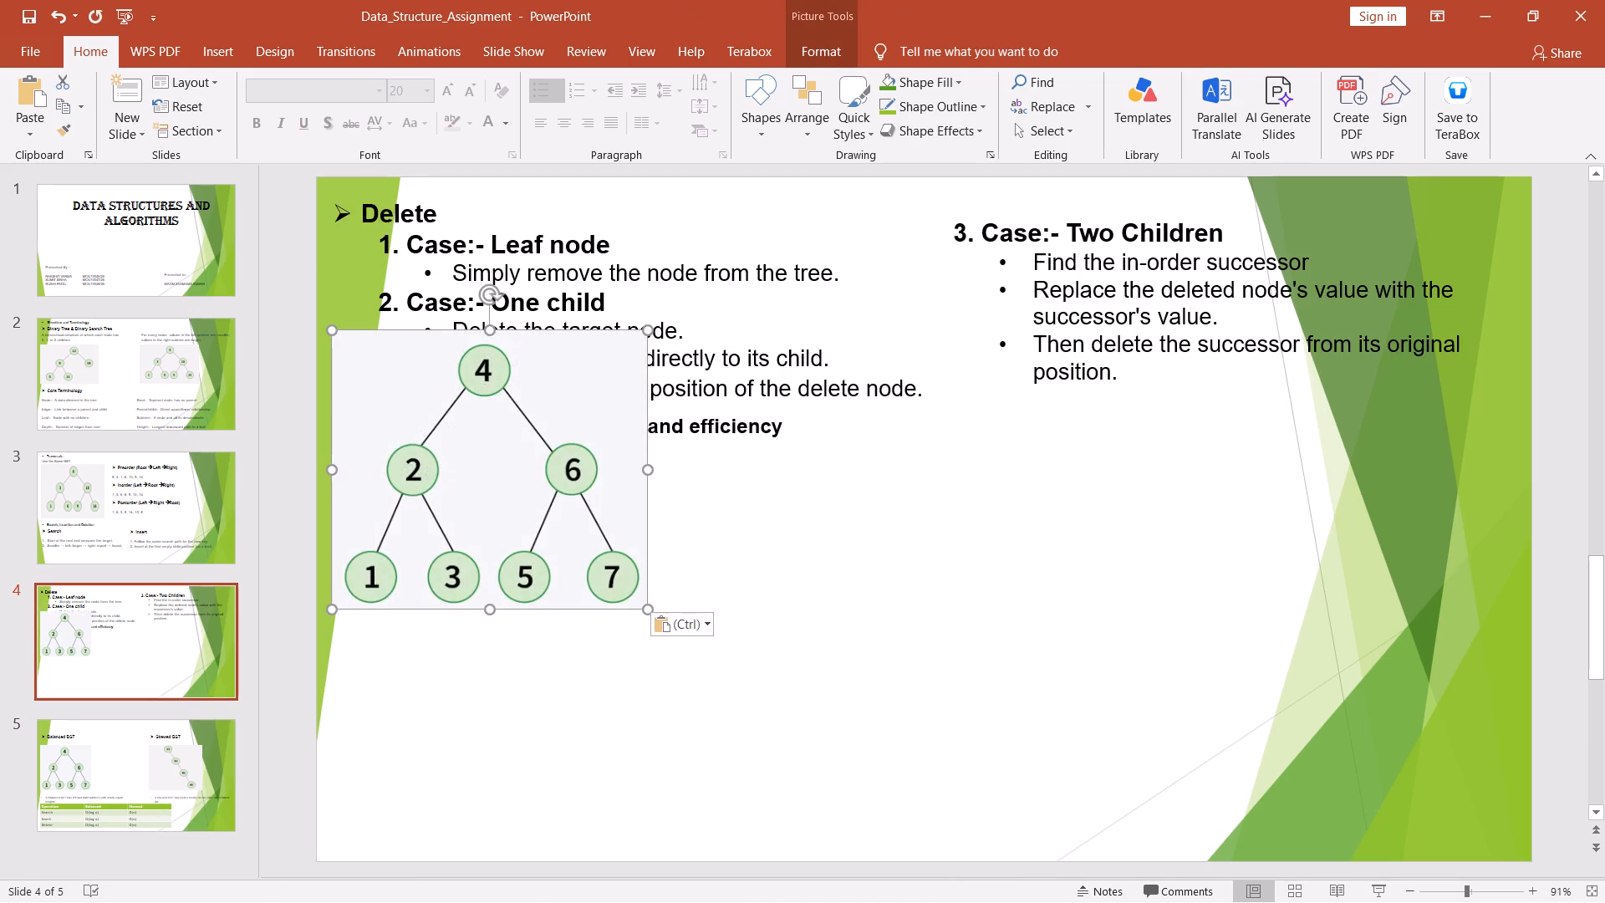
left_click_drag(568, 346, 592, 515)
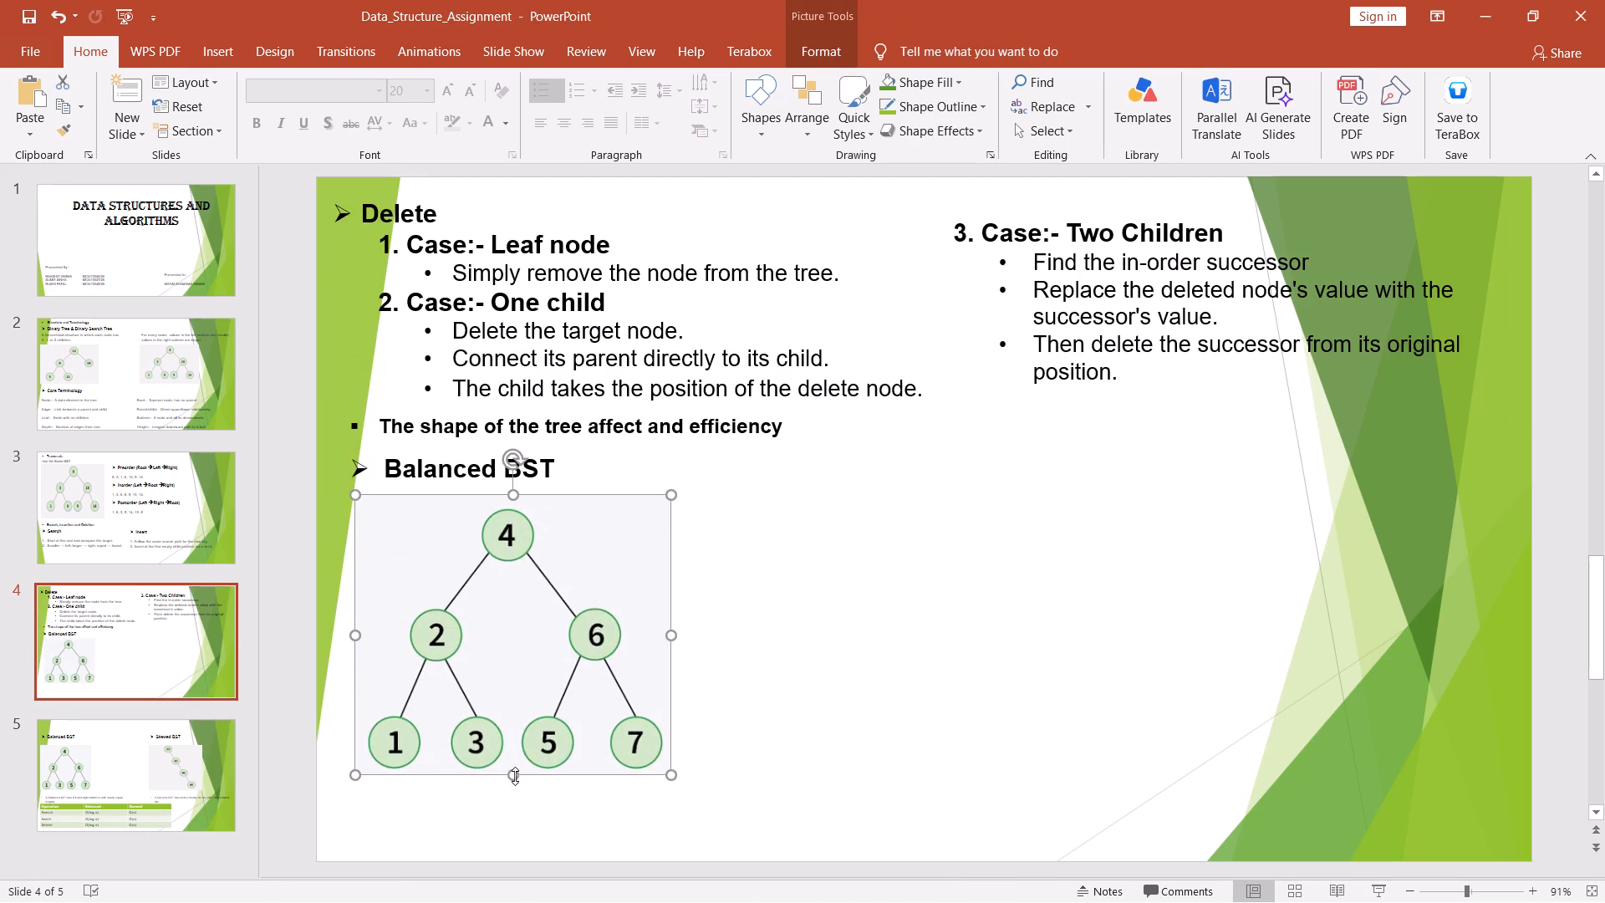
Reduce the height and width of the balanced tree picture on slide 4 and save.
left_click_drag(515, 776, 512, 687)
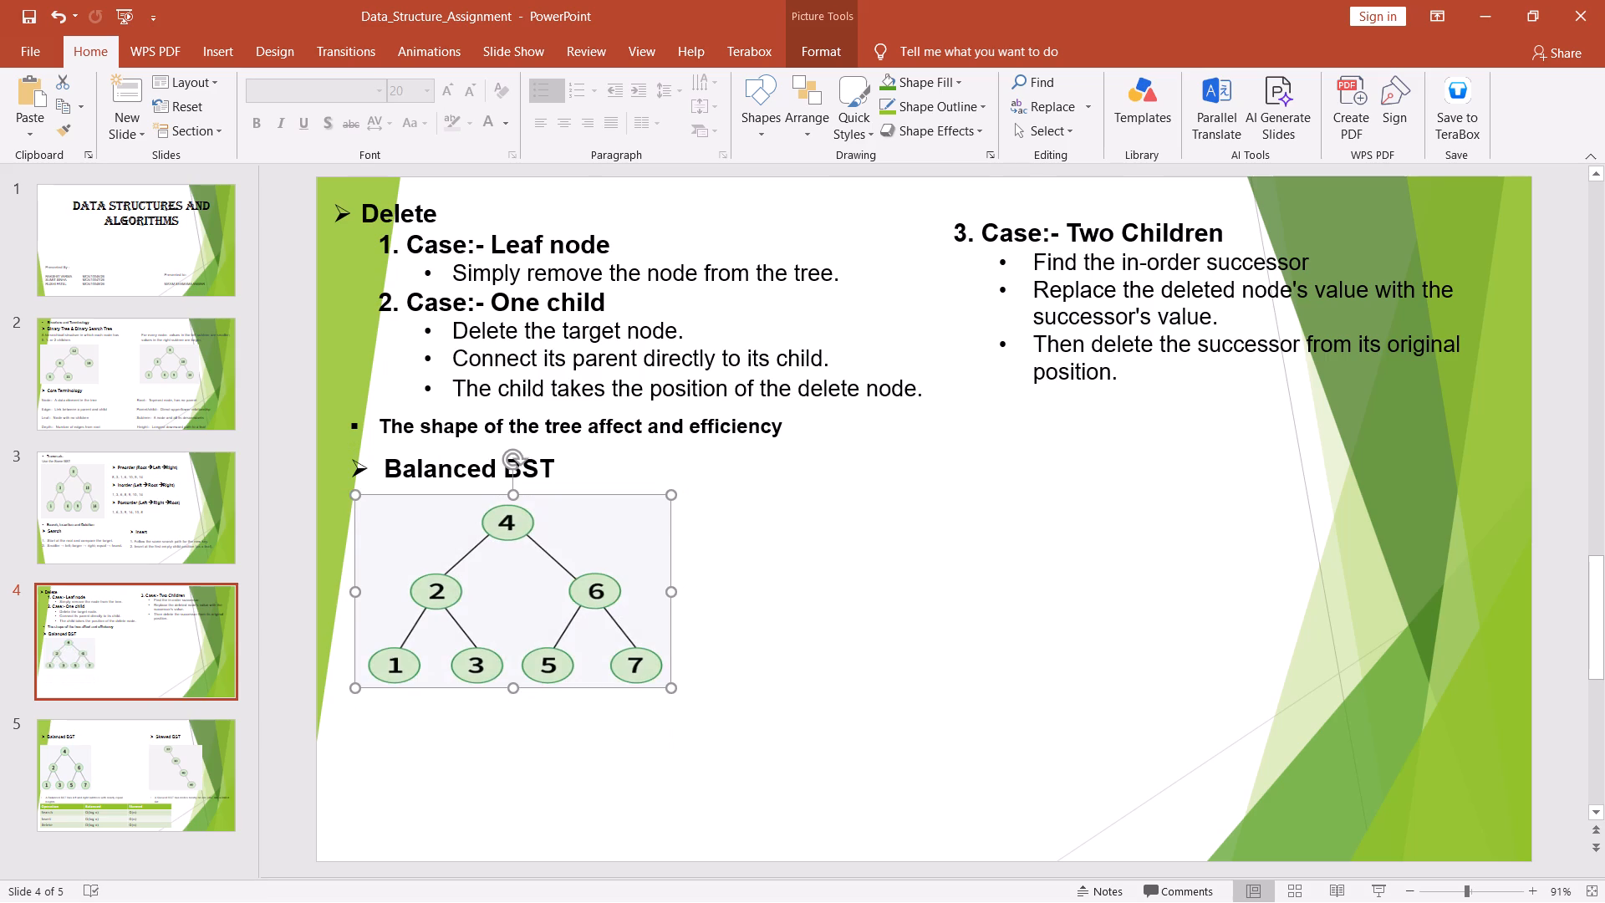
left_click_drag(675, 591, 622, 602)
left_click(756, 579)
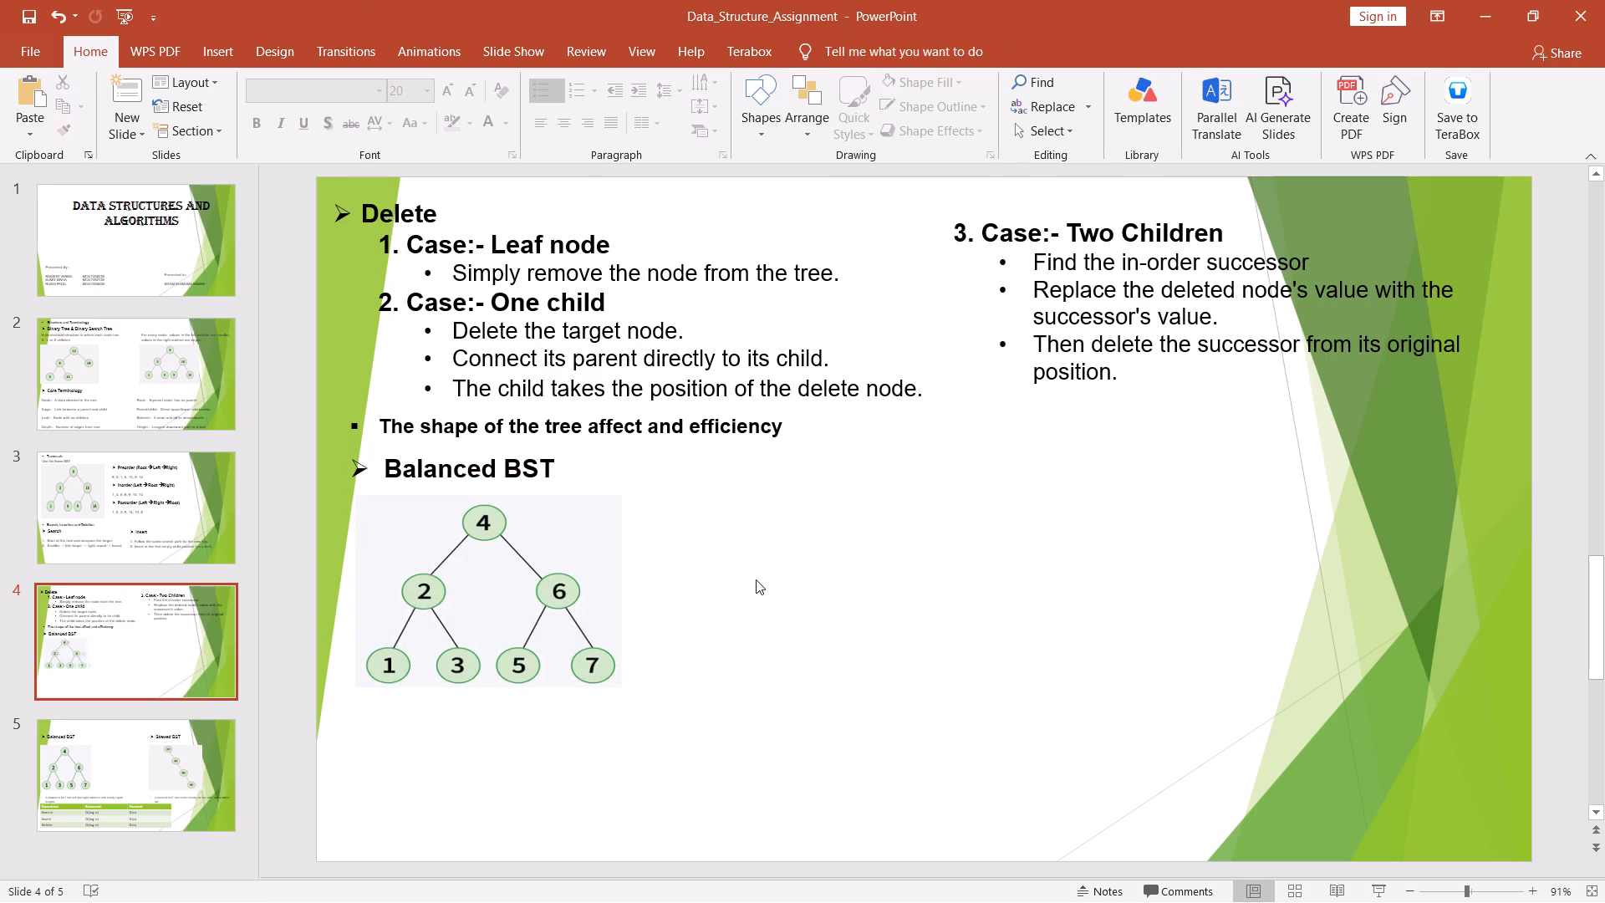
key("ctrl+s")
Copy the Skewed BST heading from slide 5 to slide 4, align it level with the Balanced BST heading, and save.
left_click(202, 755)
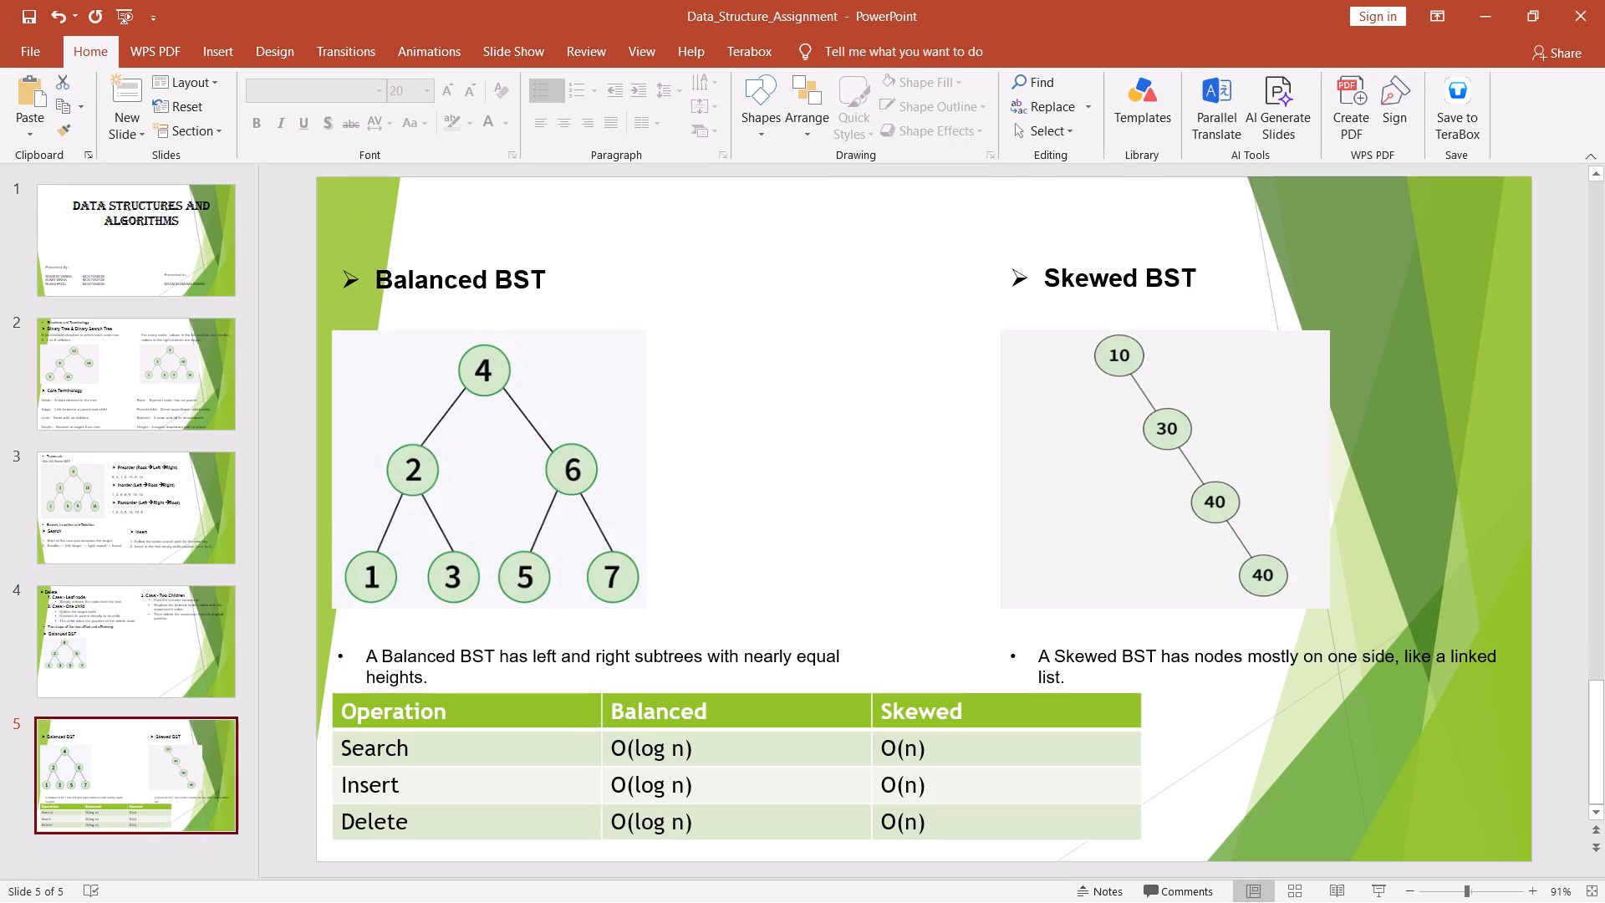
left_click(1222, 358)
left_click(1121, 276)
right_click(1105, 260)
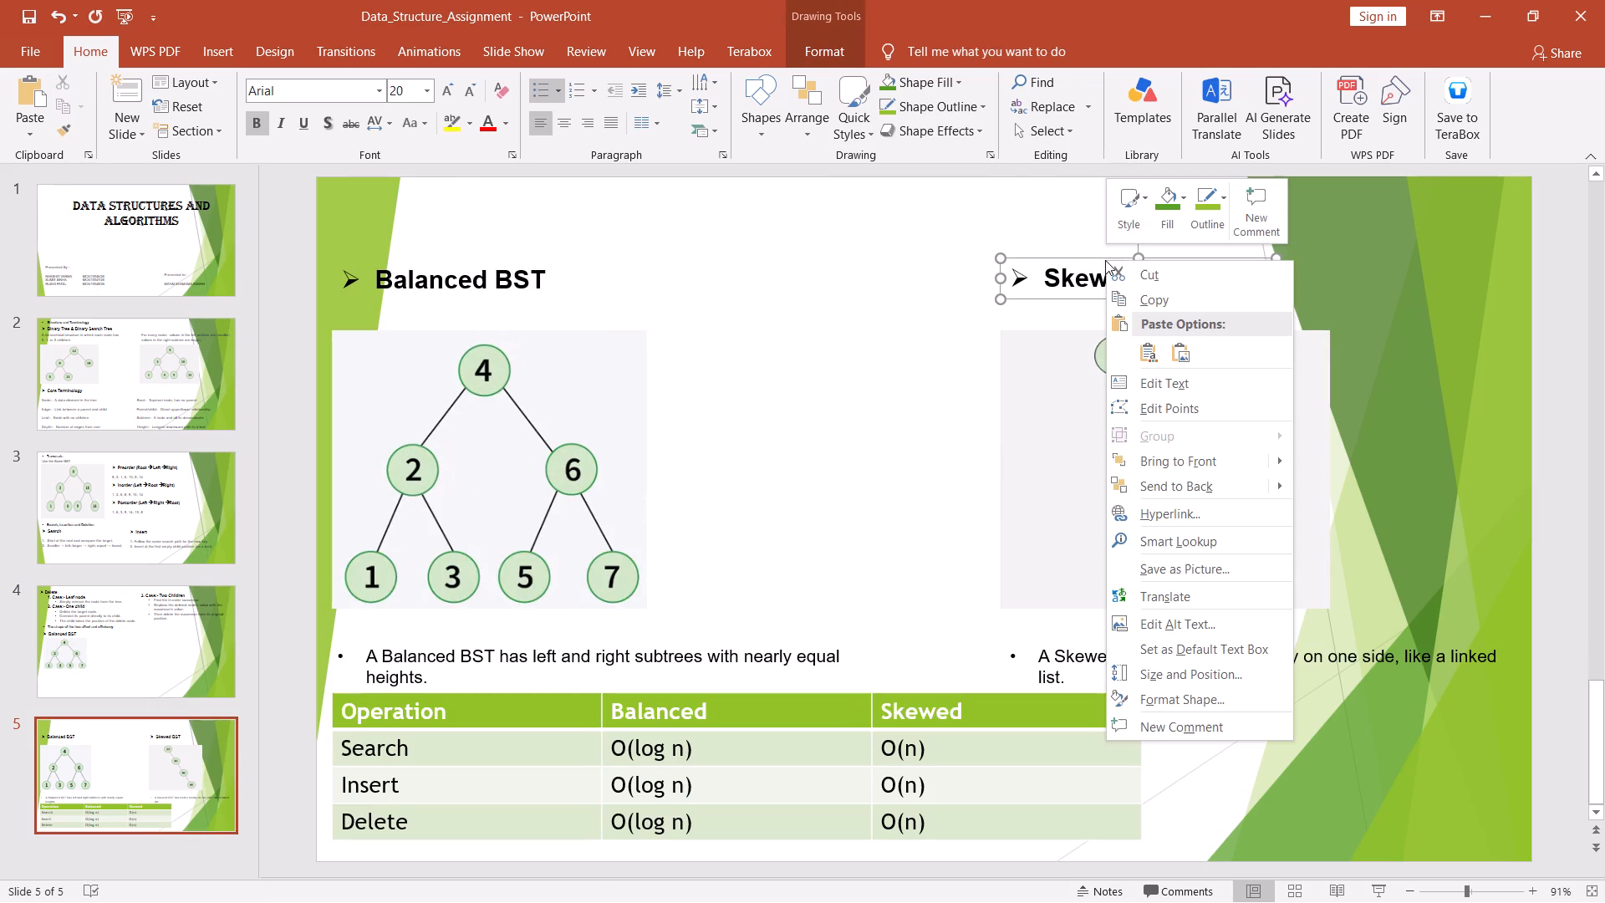
left_click(1135, 294)
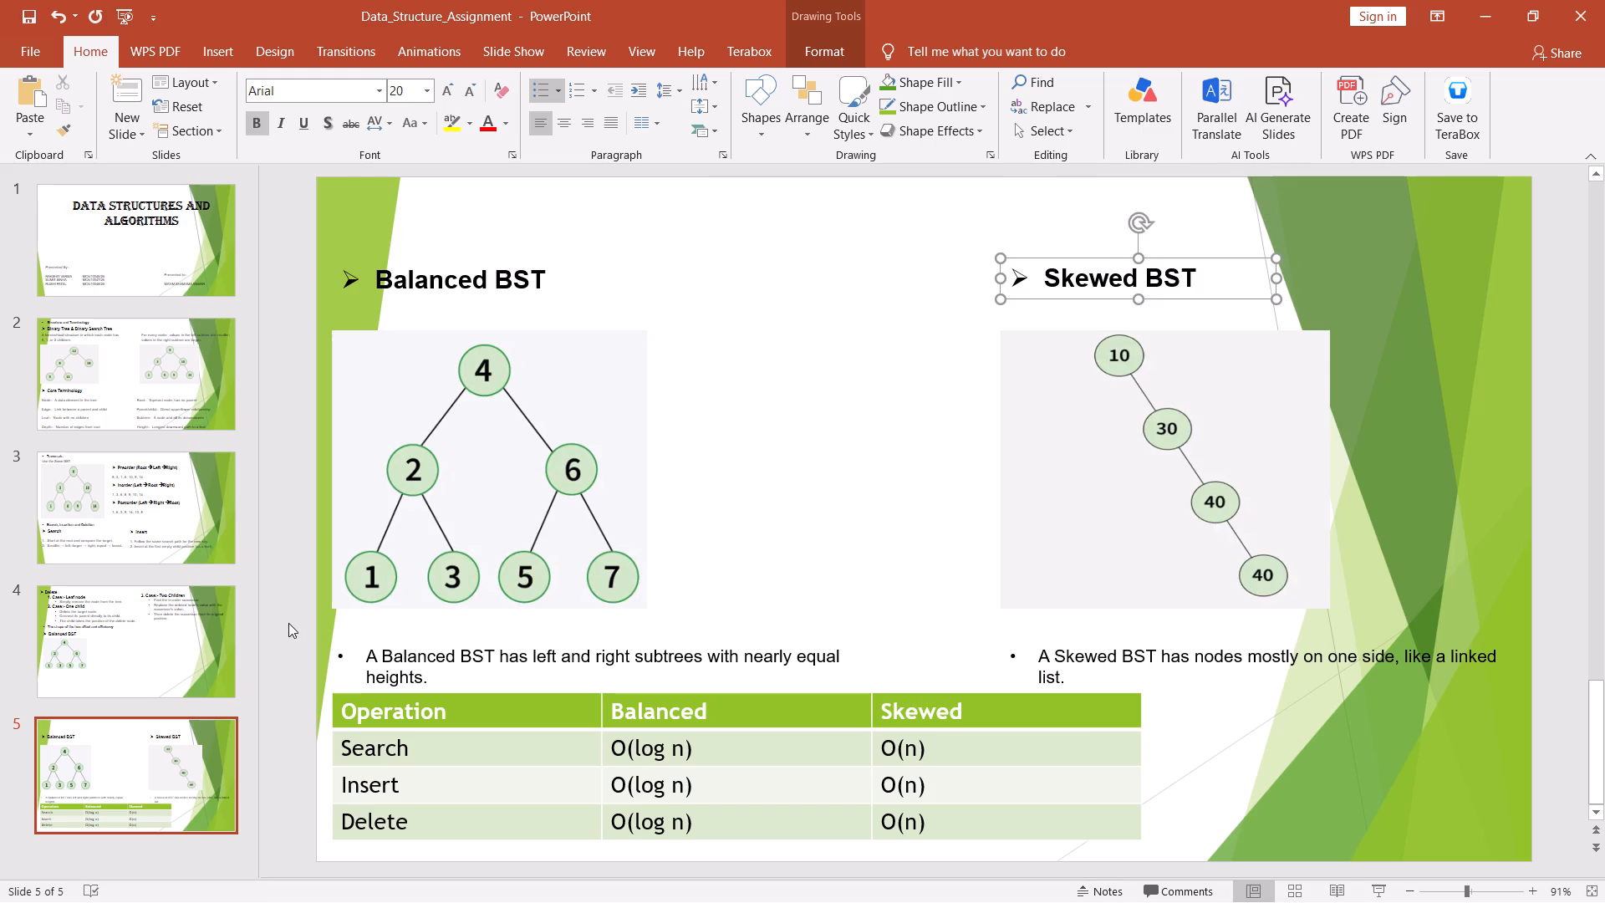
left_click(206, 668)
left_click(726, 617)
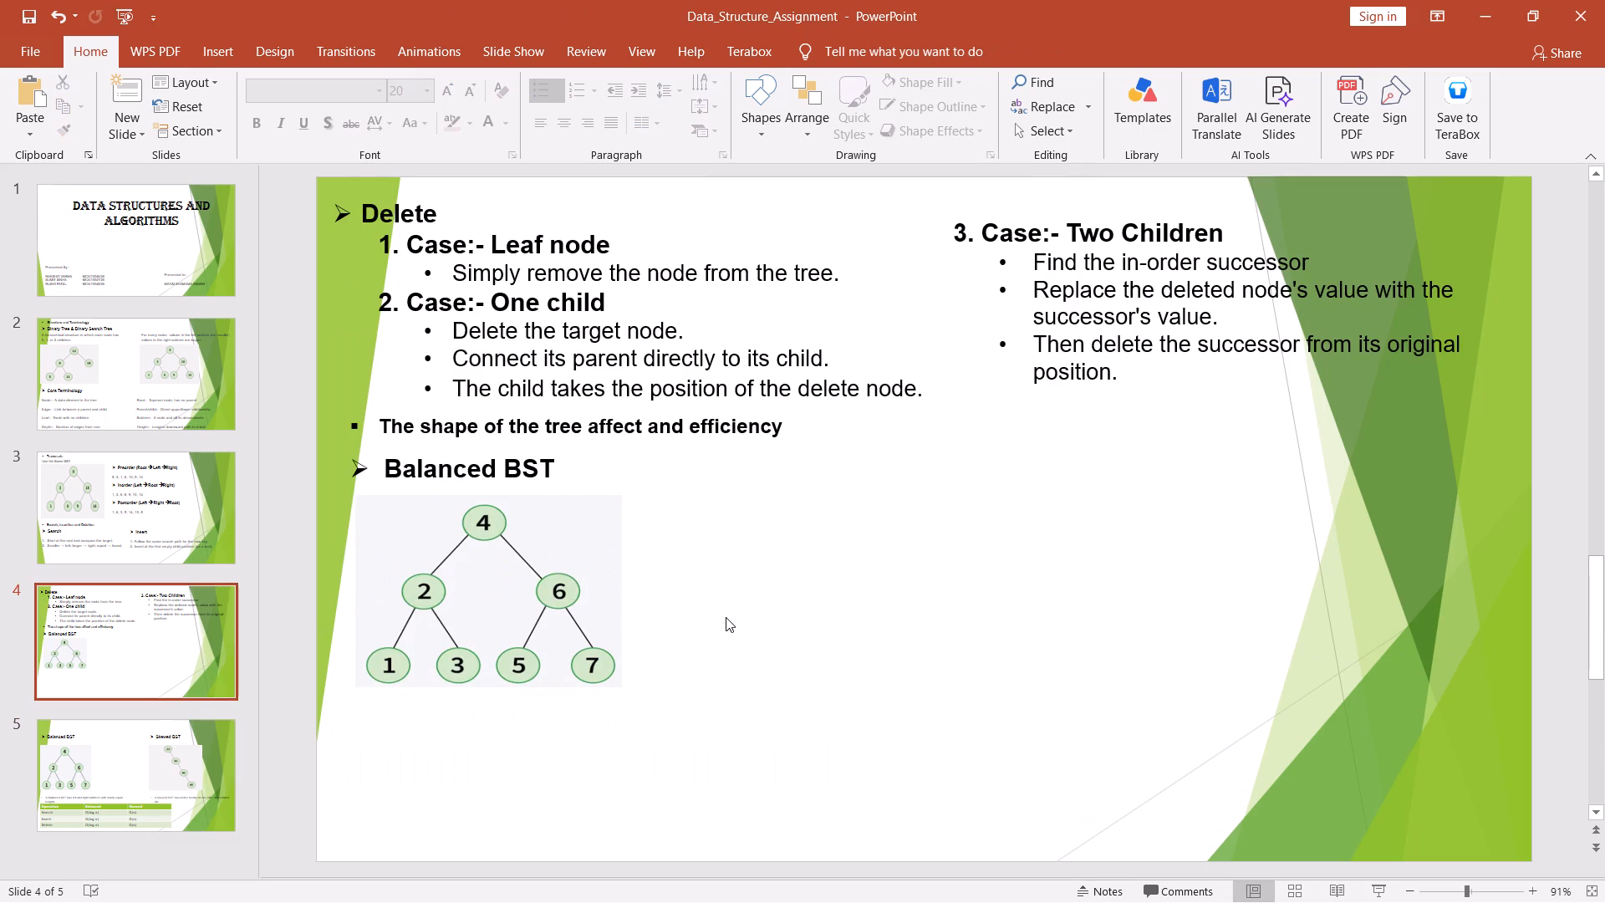
key("ctrl+v")
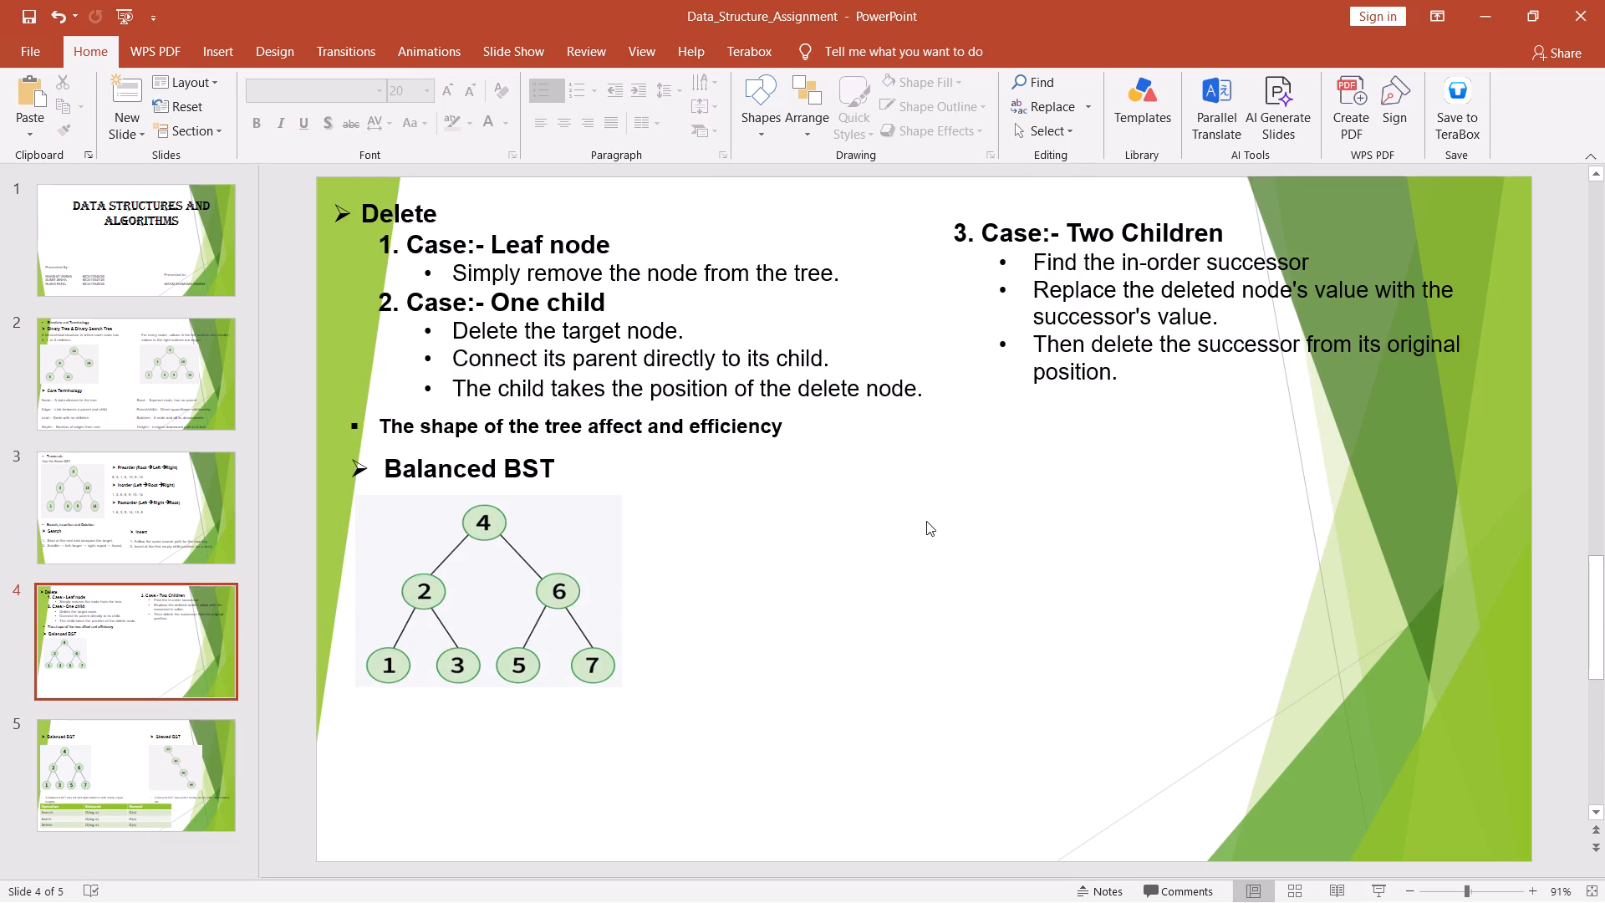
left_click(926, 521)
key("ctrl+v")
left_click_drag(1023, 259, 1040, 352)
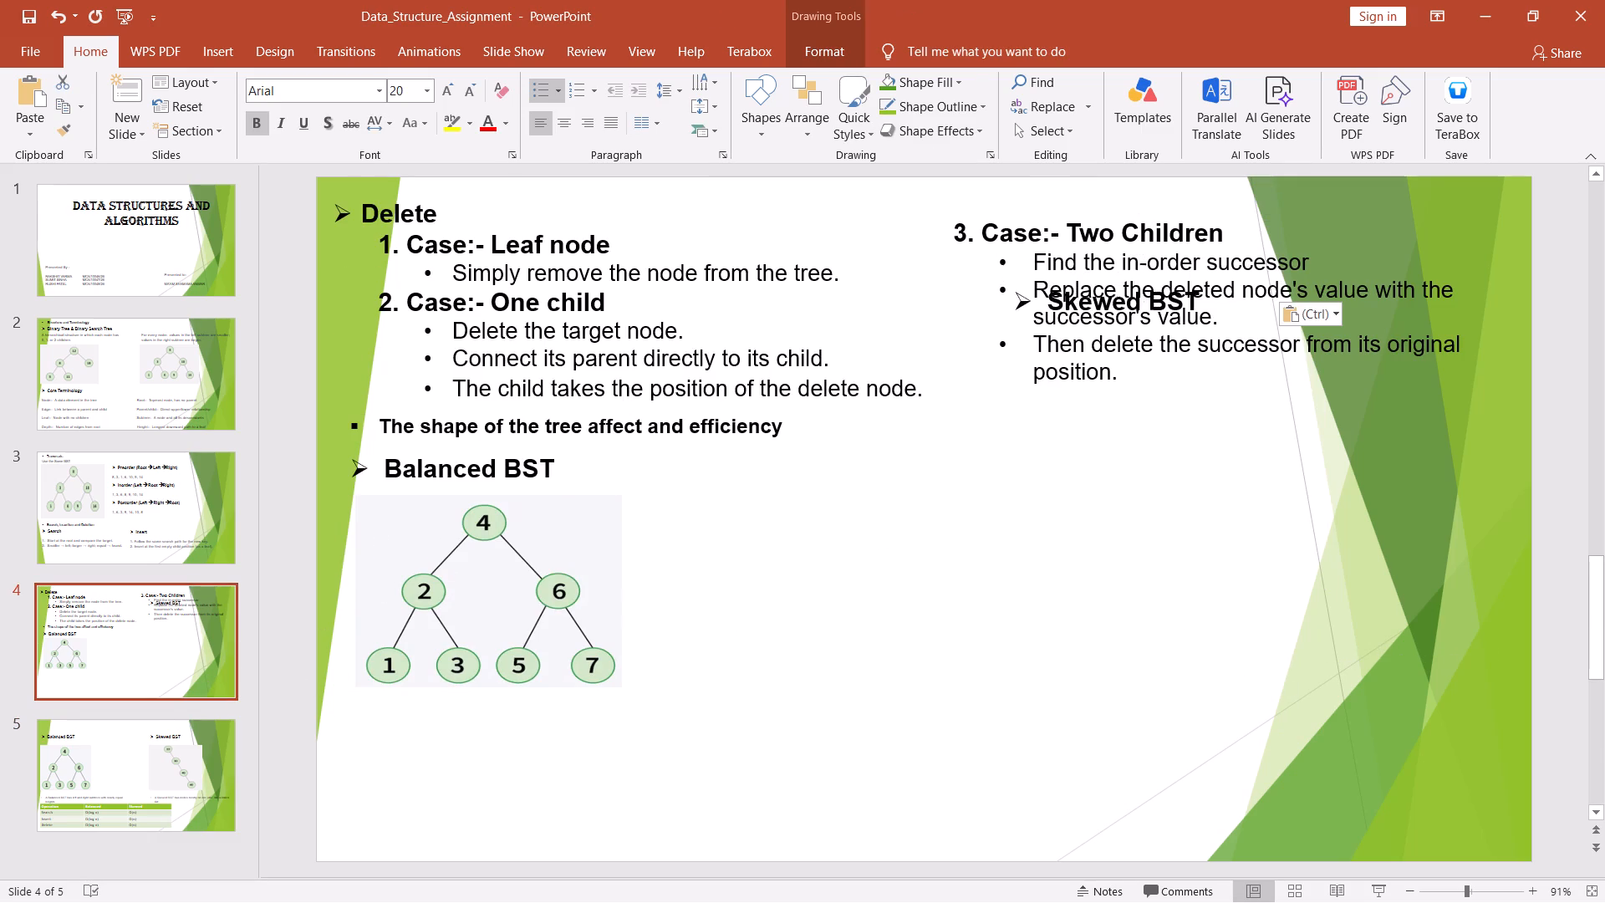
left_click_drag(1040, 352, 1058, 452)
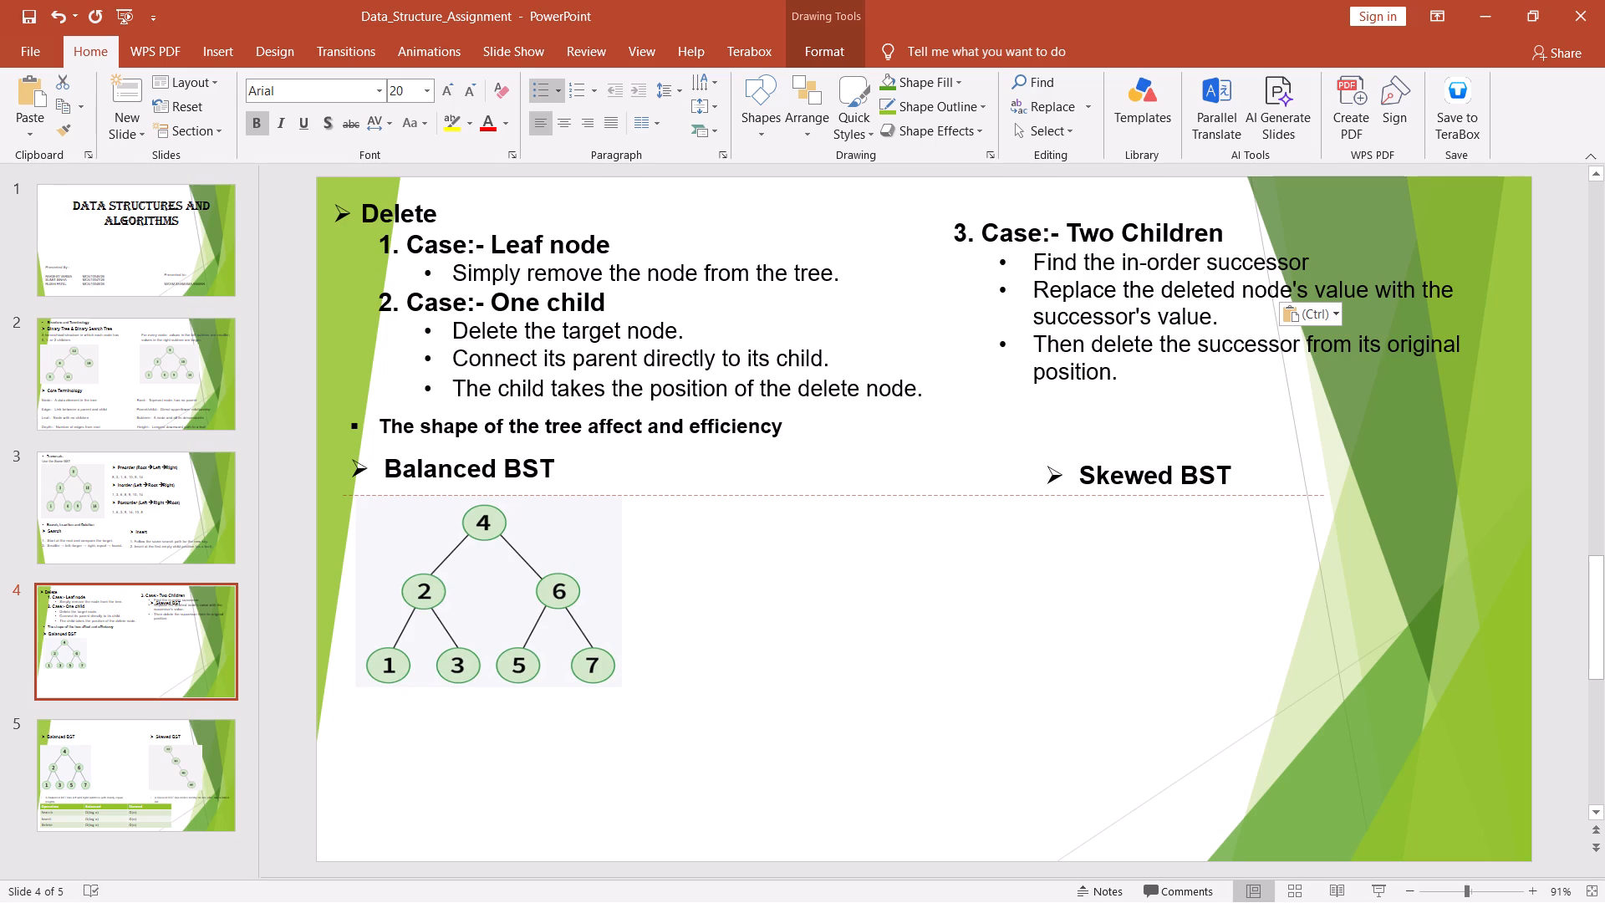
left_click_drag(1058, 452, 974, 451)
left_click(948, 577)
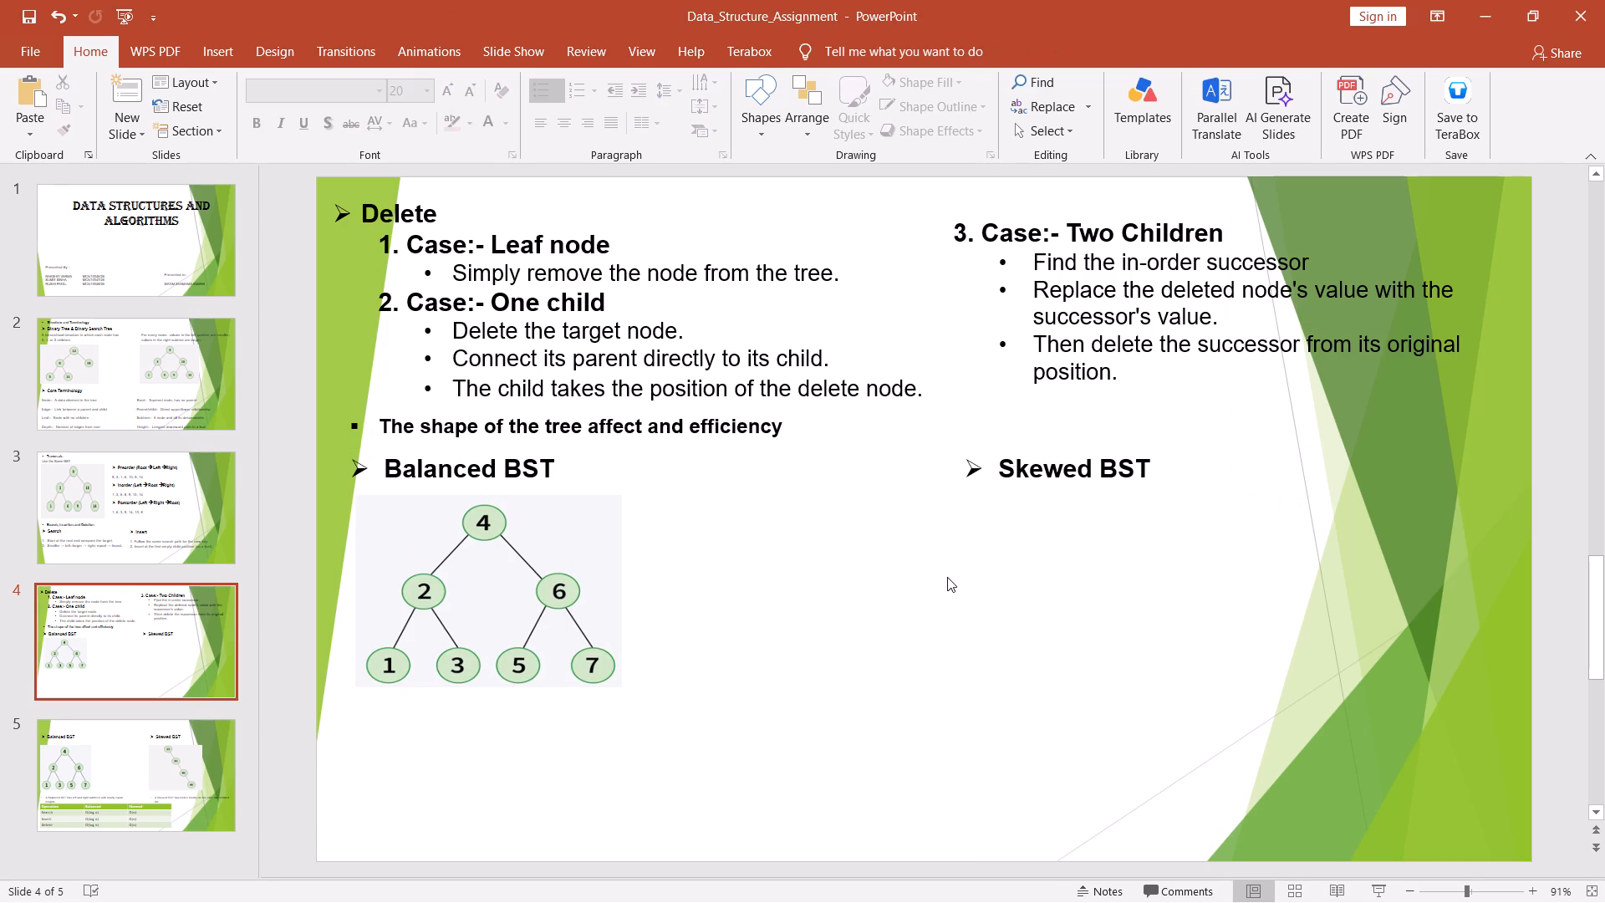
key("ctrl+s")
Copy the skewed tree picture from slide 5 to slide 4 and place it under the Skewed BST heading.
left_click(209, 785)
left_click(1231, 509)
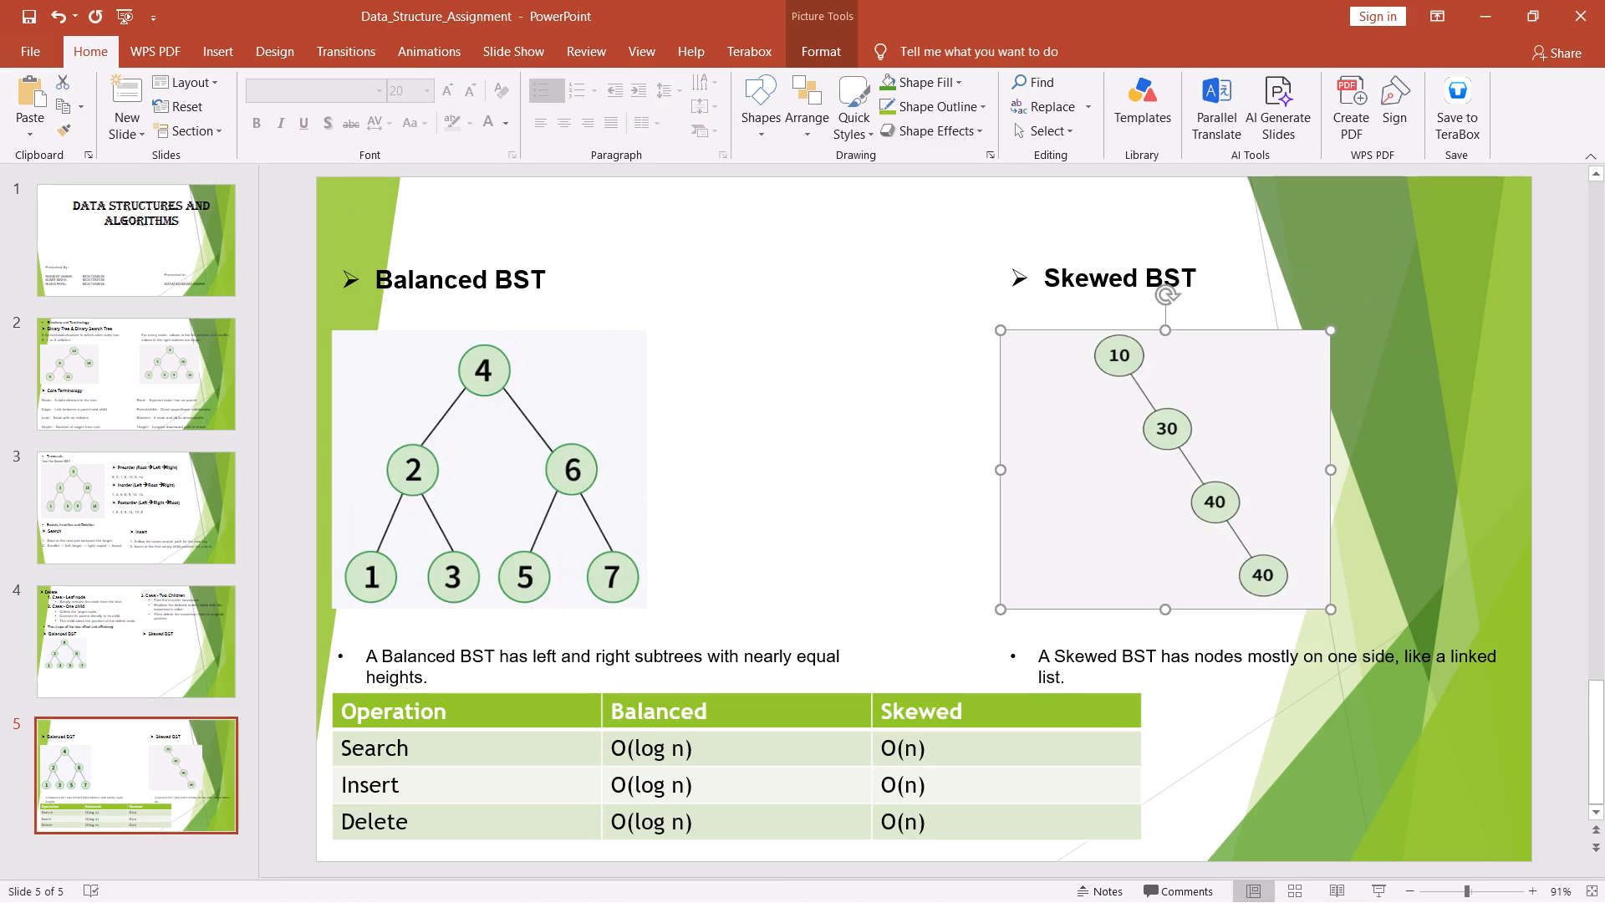
right_click(1234, 508)
left_click(1272, 542)
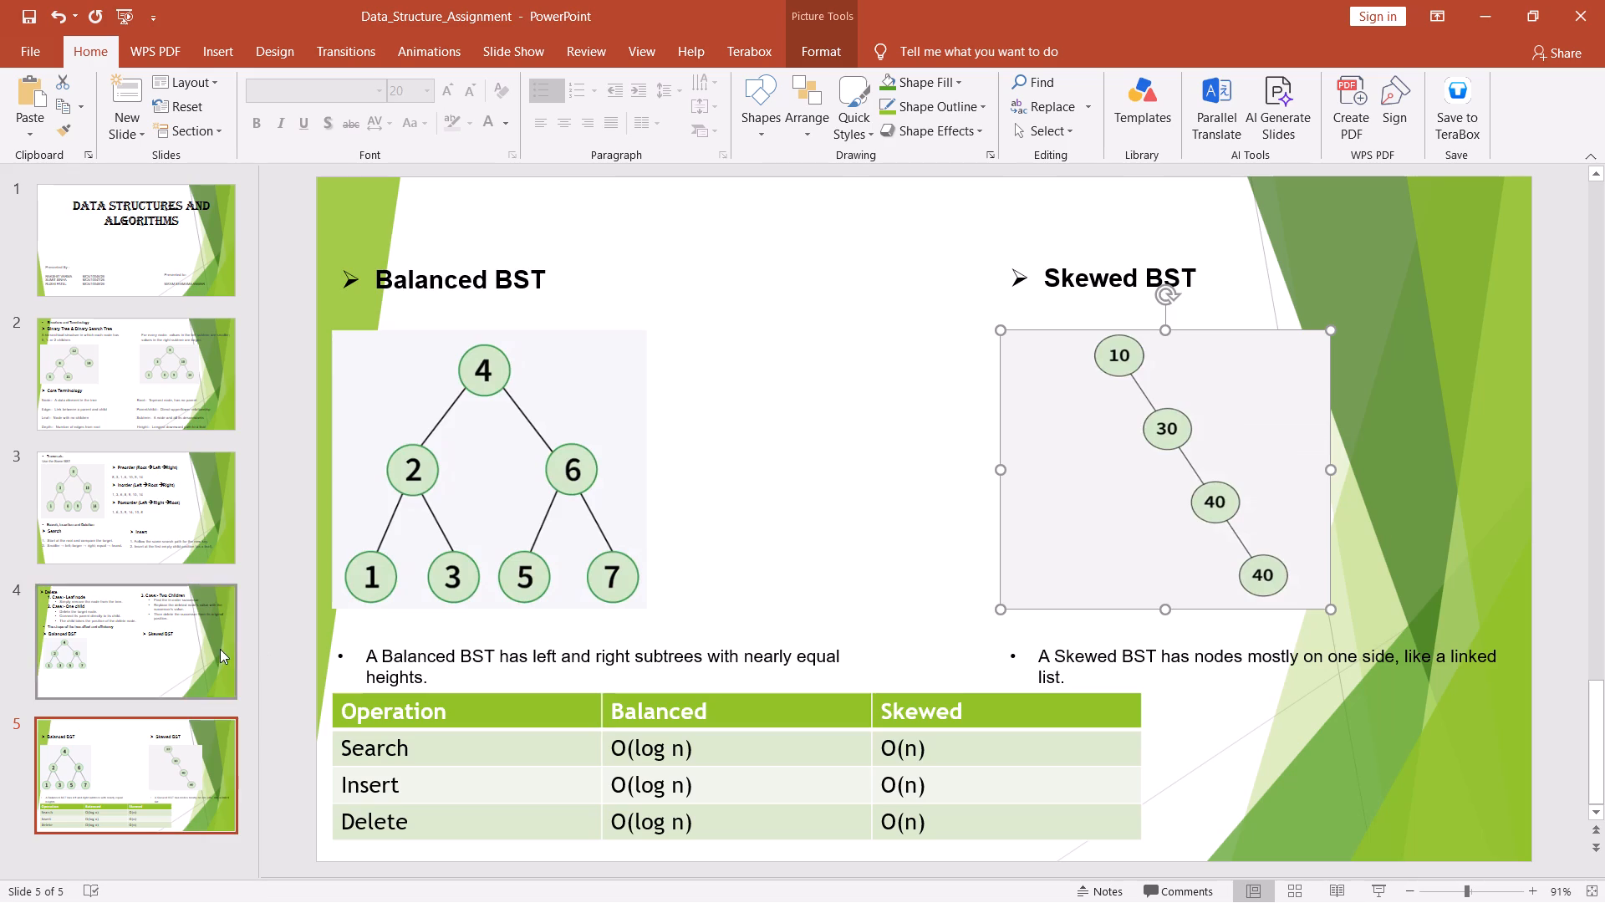
left_click(219, 648)
left_click(627, 619)
key("ctrl+v")
left_click_drag(1180, 460, 1139, 617)
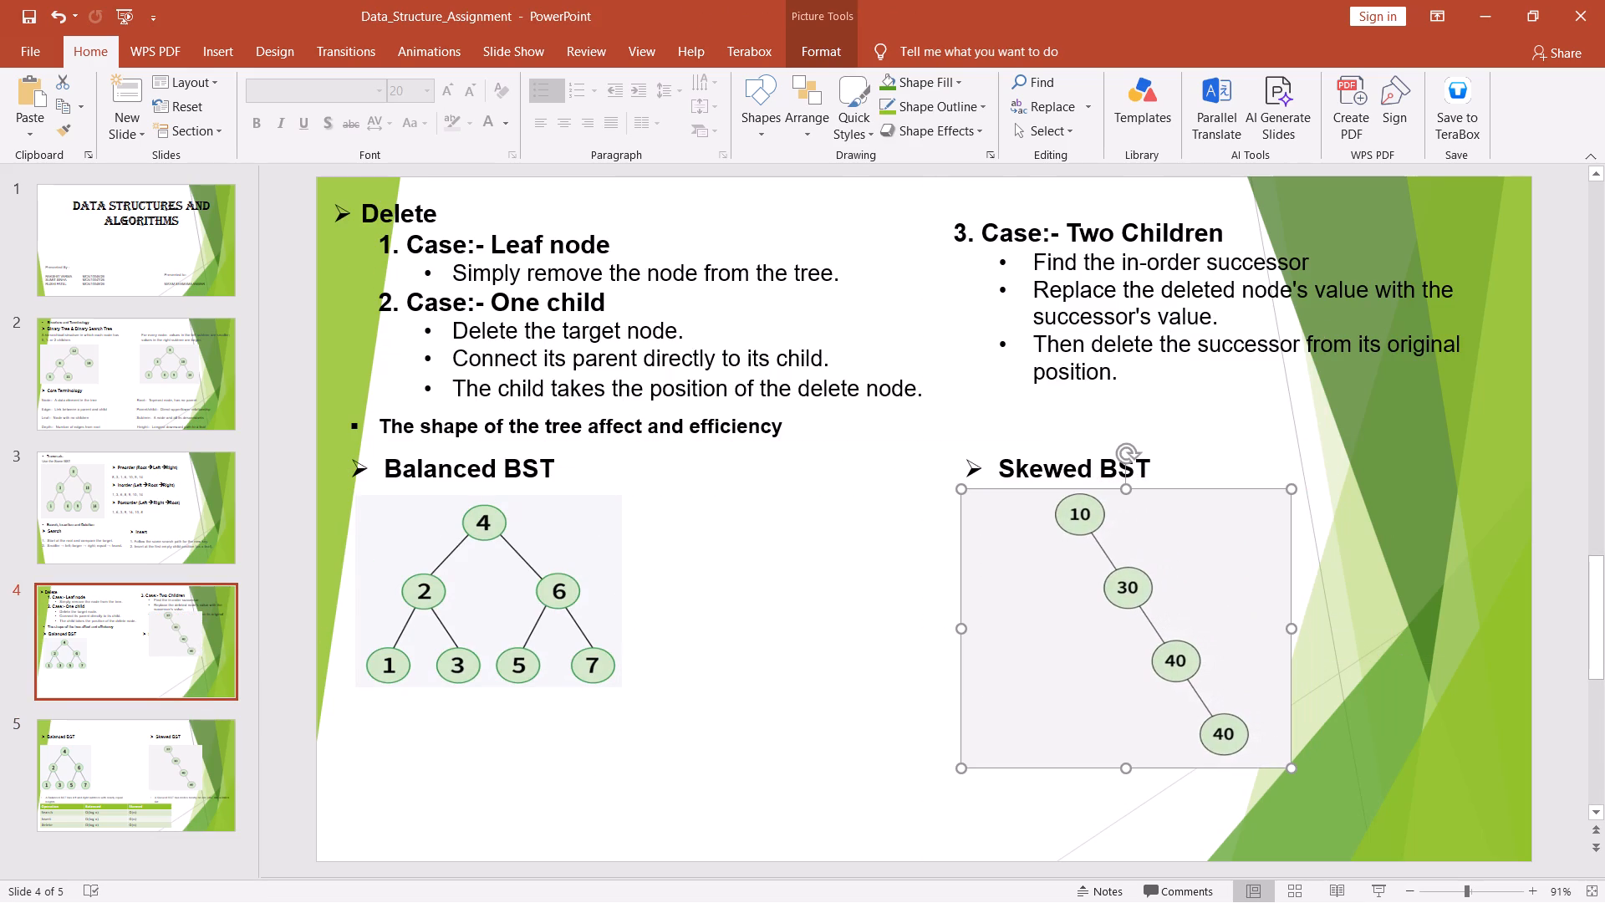
Shrink the skewed tree picture on slide 4 to match the balanced tree's height, align it under its heading, and save.
left_click_drag(1128, 769, 1118, 660)
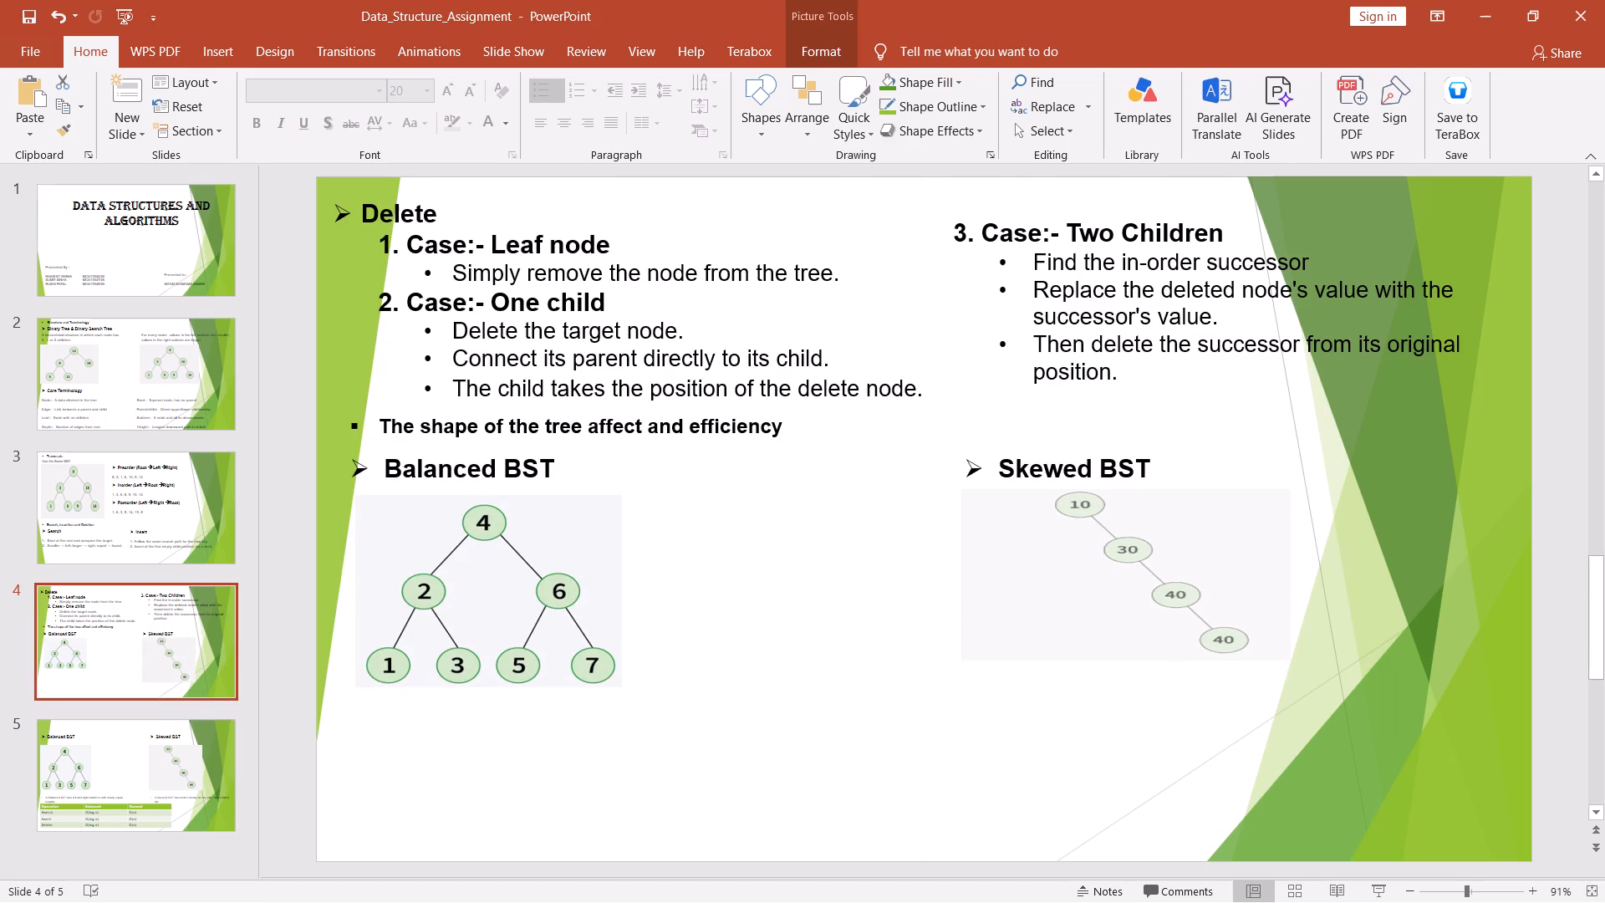
left_click_drag(1118, 660, 1108, 678)
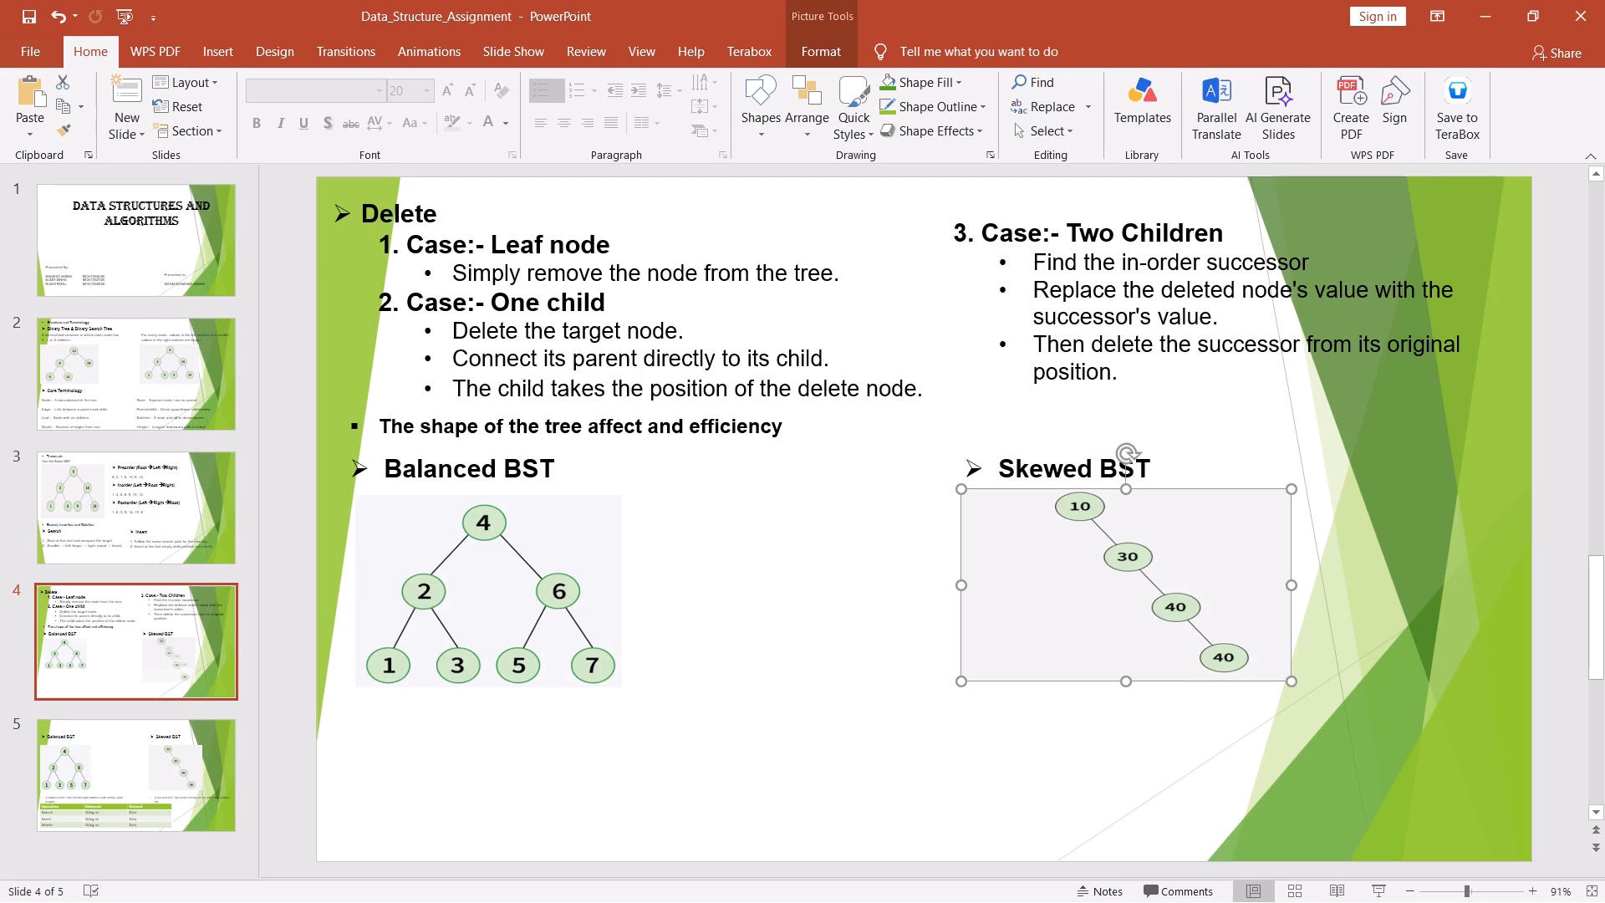
left_click_drag(1293, 587, 1240, 593)
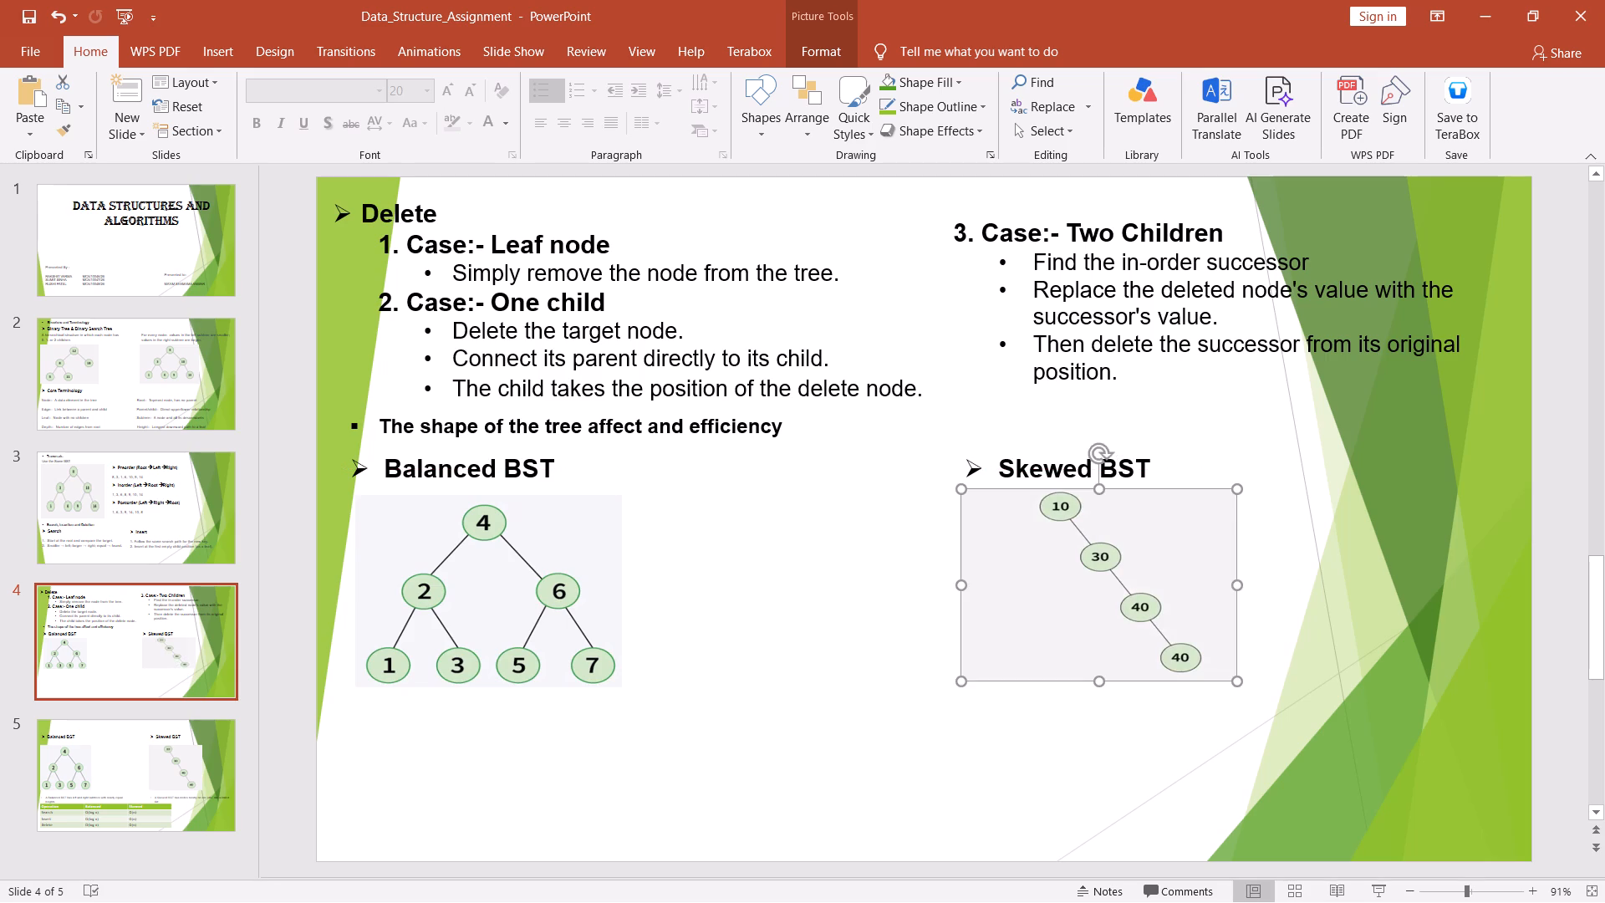
left_click_drag(1129, 586, 1138, 583)
left_click(1108, 679)
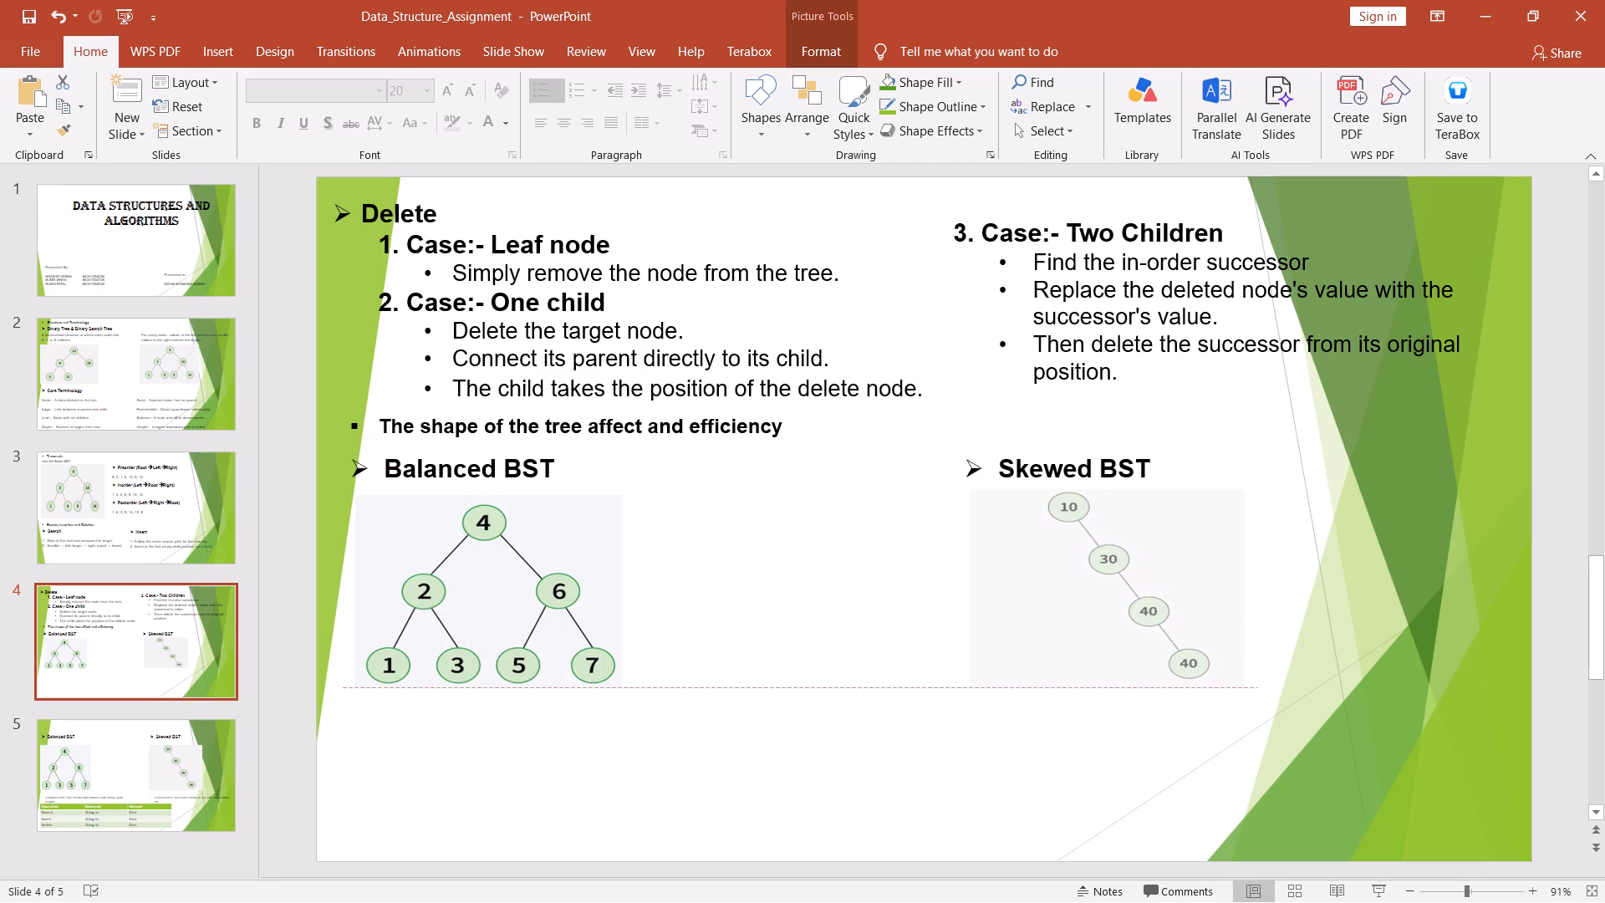
left_click_drag(1098, 804, 1098, 793)
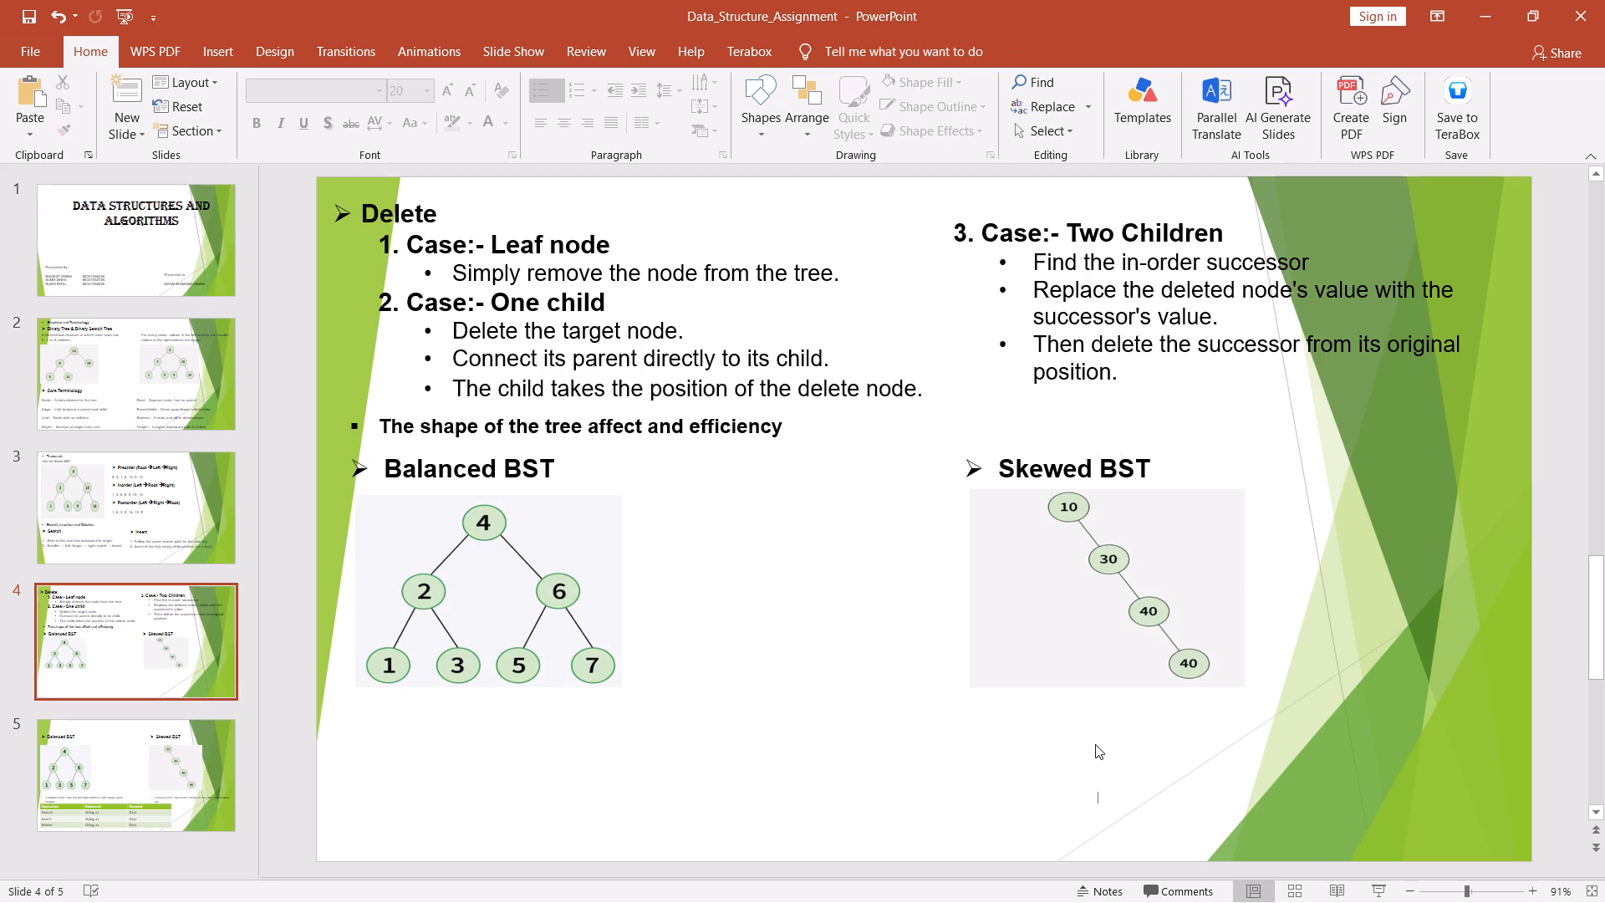
key("ctrl+s")
Copy the Balanced BST description from slide 5 to slide 4 and place it beneath the balanced tree picture.
left_click(126, 788)
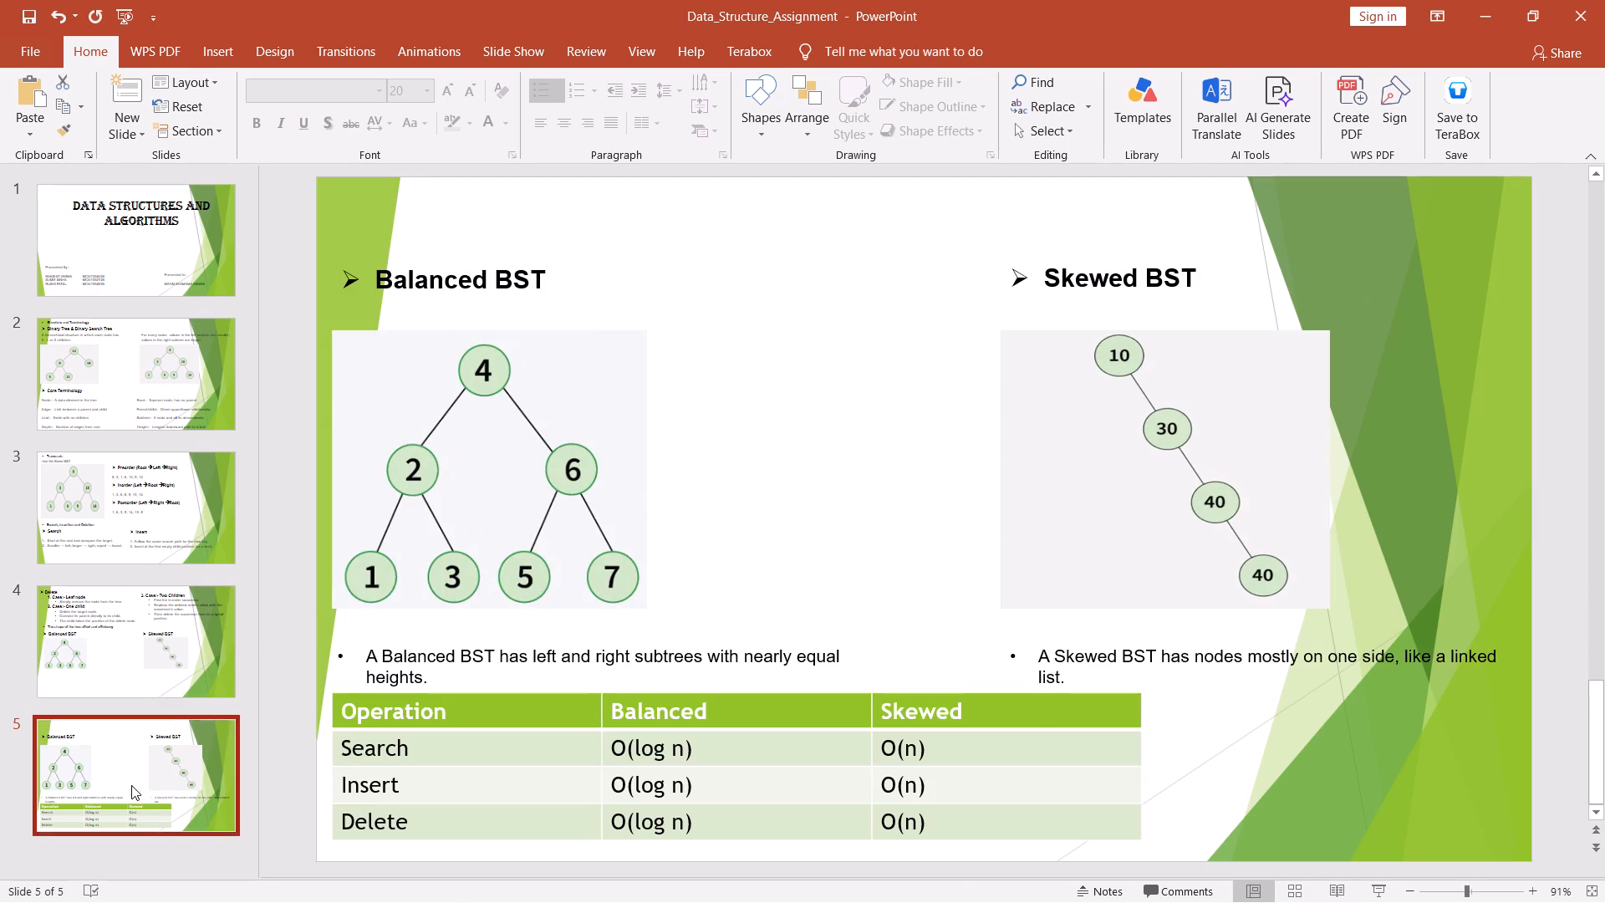
left_click(541, 661)
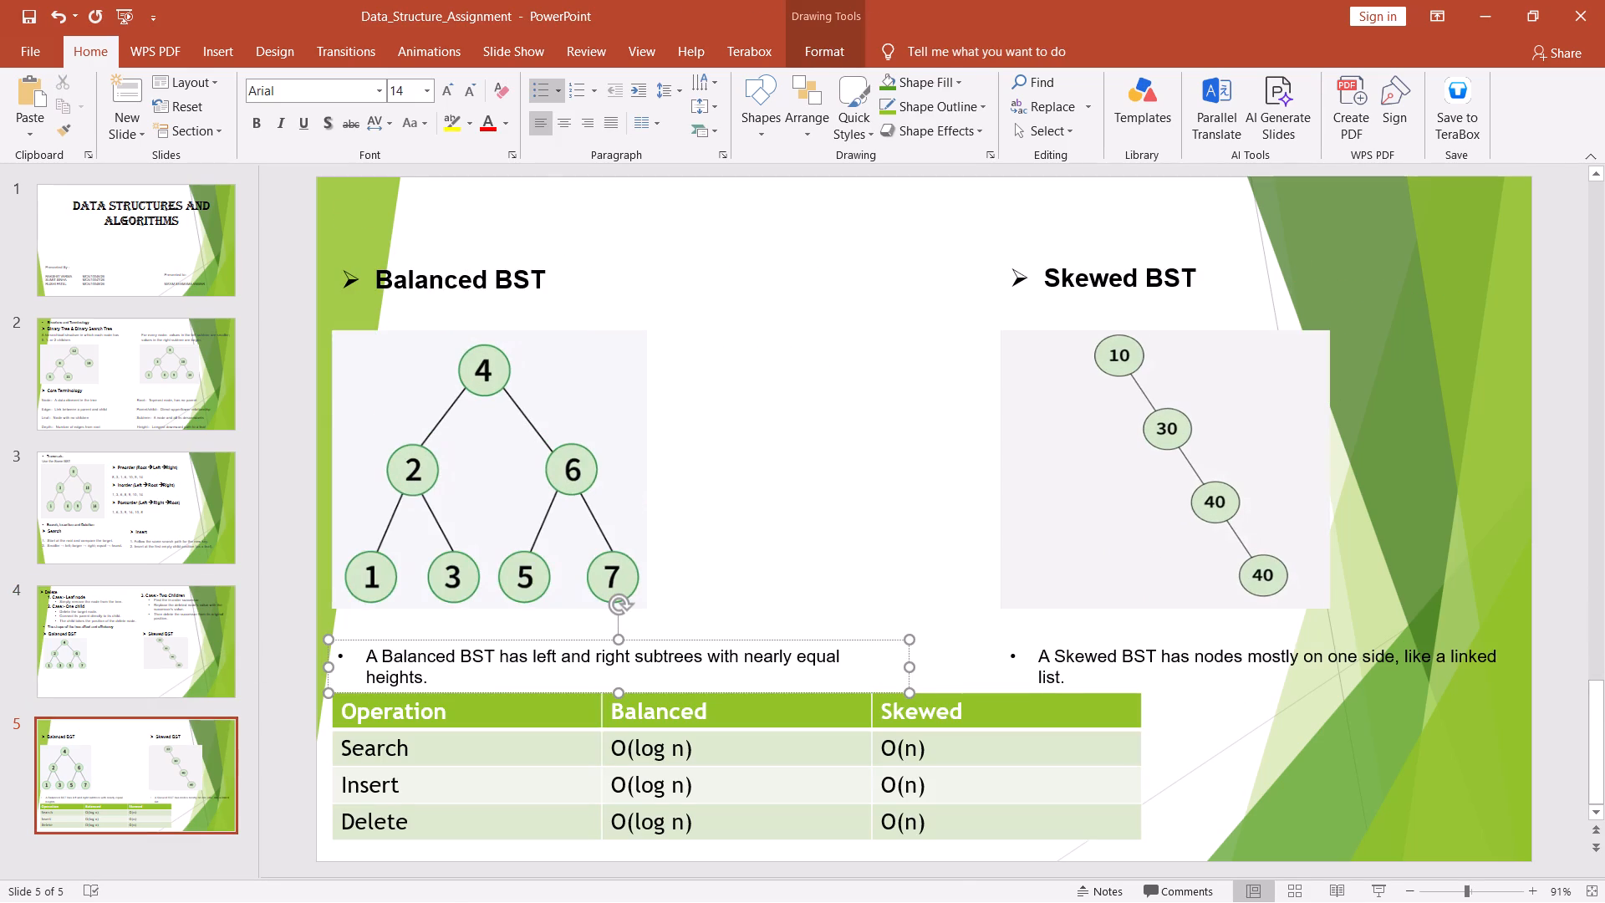
right_click(543, 637)
left_click(578, 196)
left_click(194, 601)
left_click(477, 776)
key("ctrl+v")
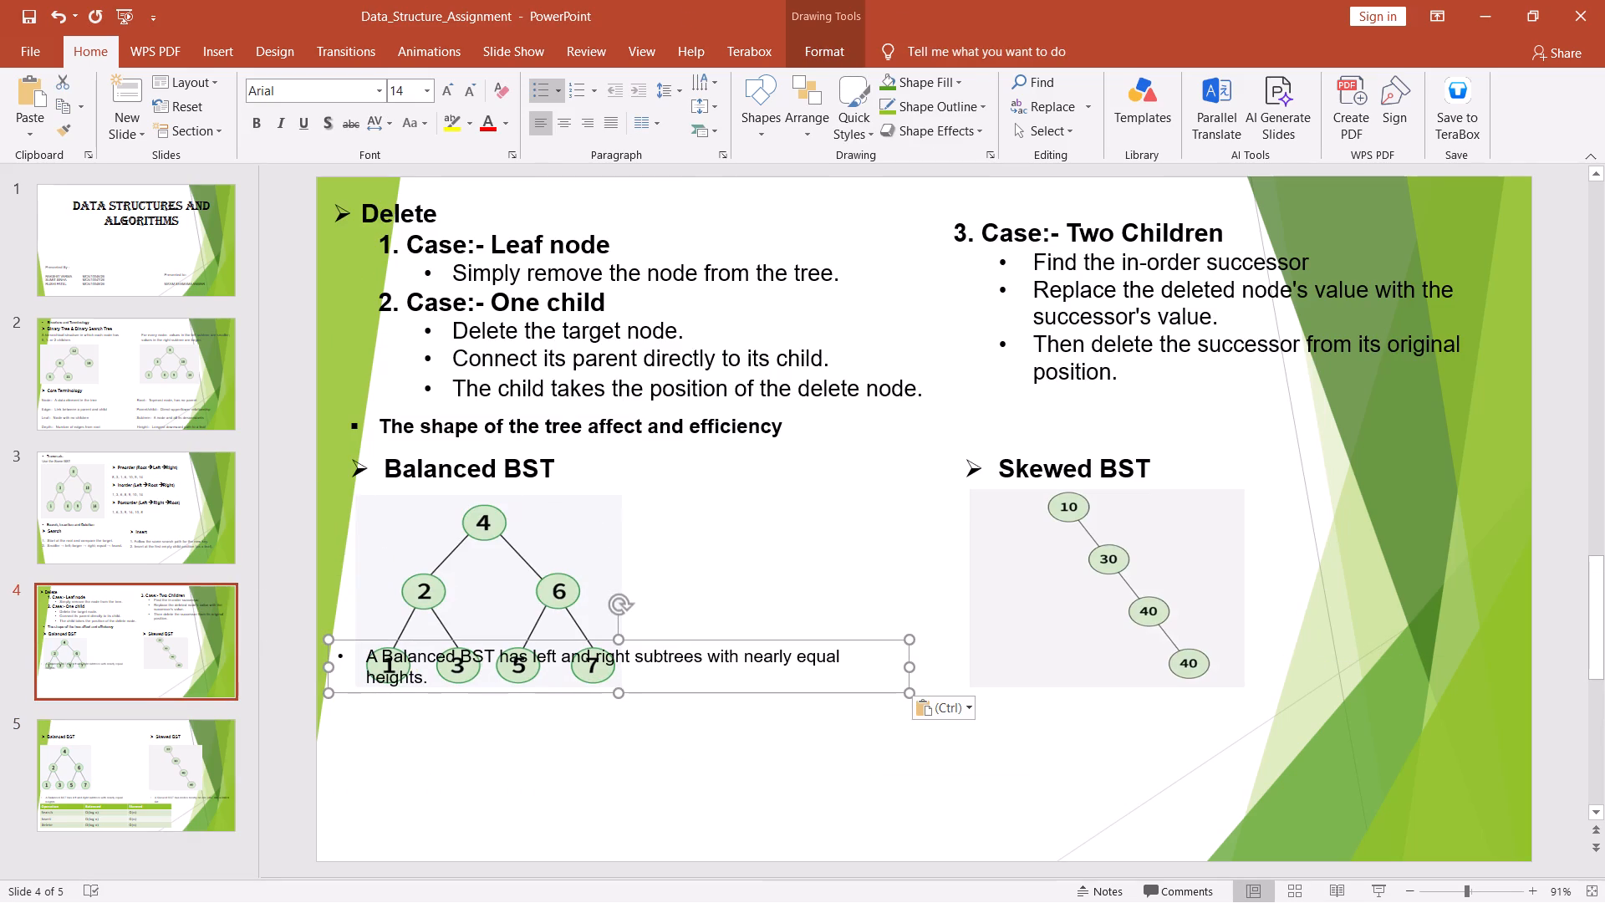
left_click_drag(660, 640, 657, 692)
Narrow the Balanced BST description box on slide 4, move it slightly further below the tree picture, and save.
left_click_drag(905, 723, 850, 720)
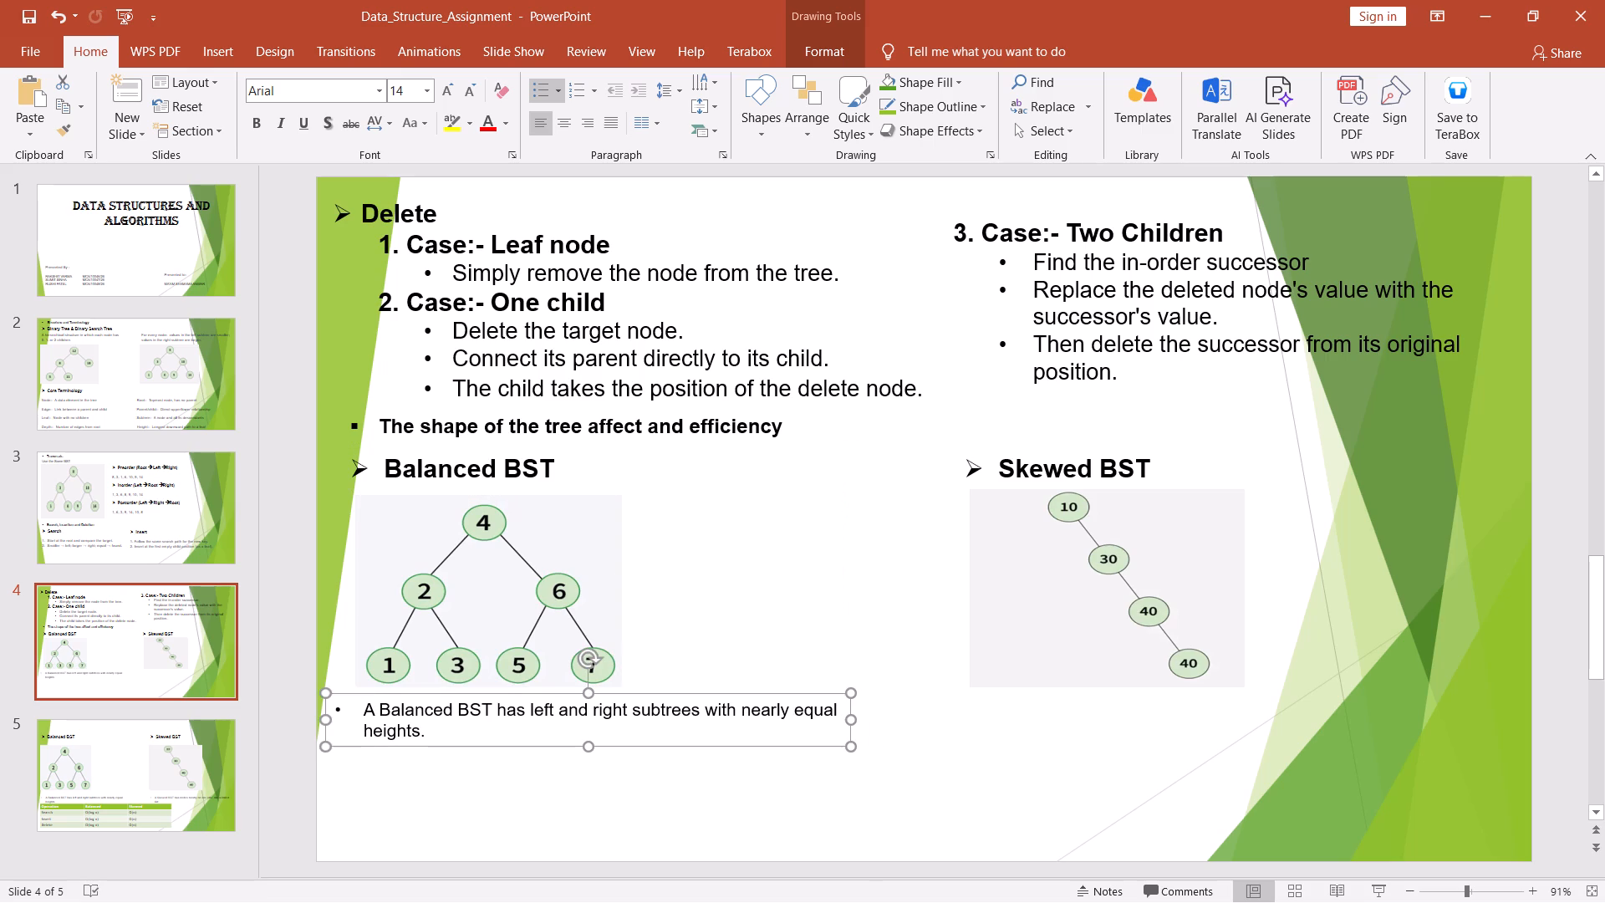
left_click(647, 761)
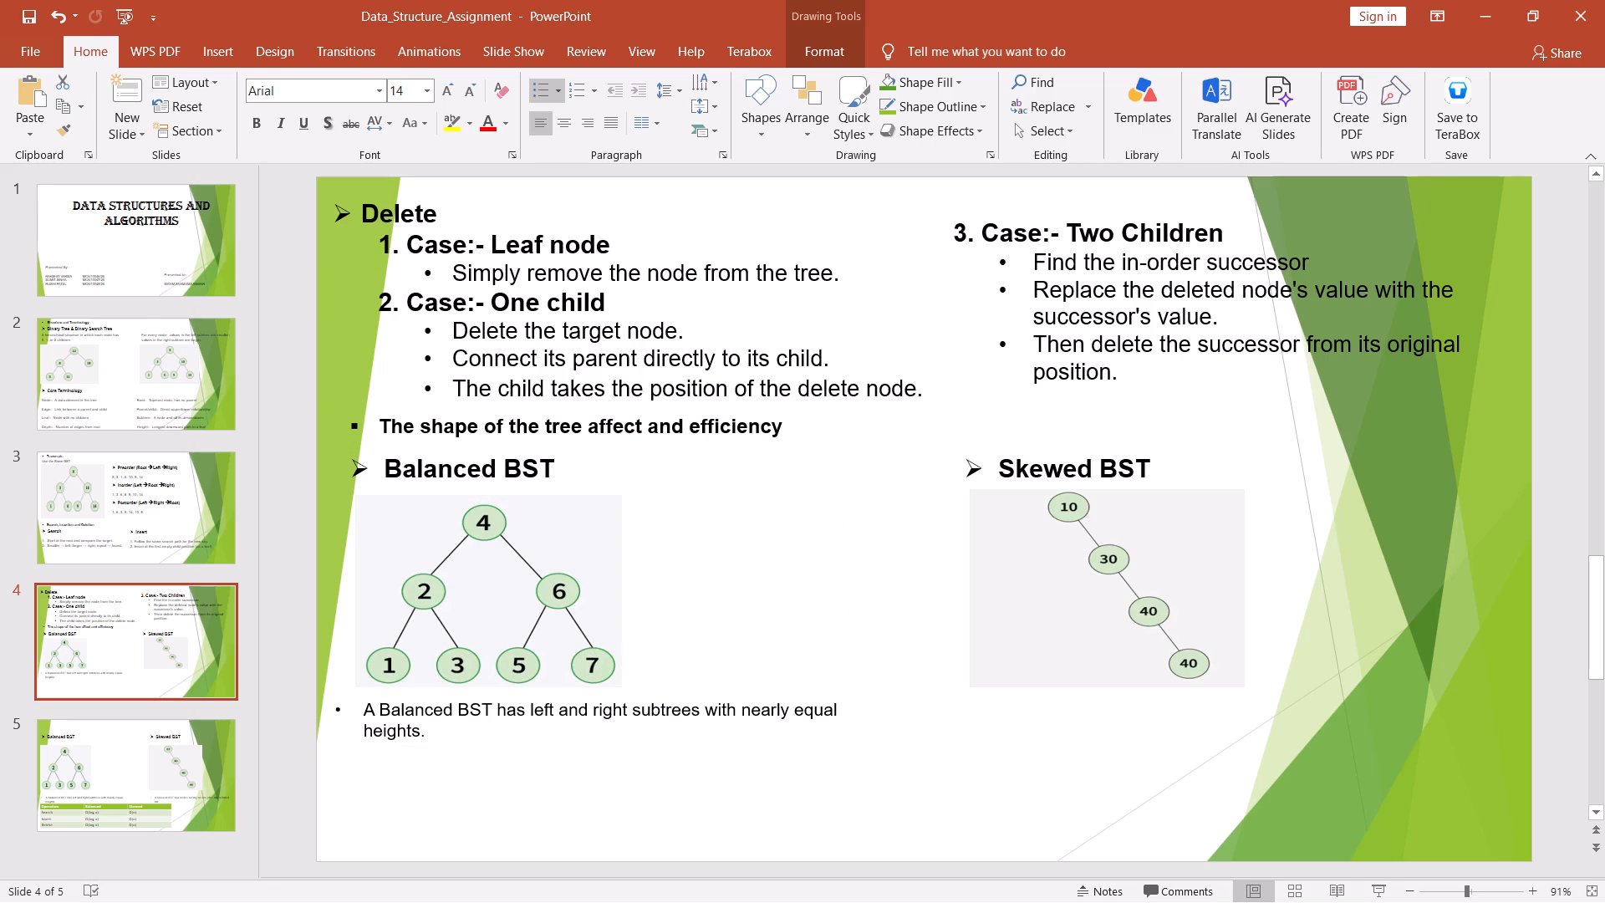
left_click(675, 712)
left_click_drag(682, 696, 685, 706)
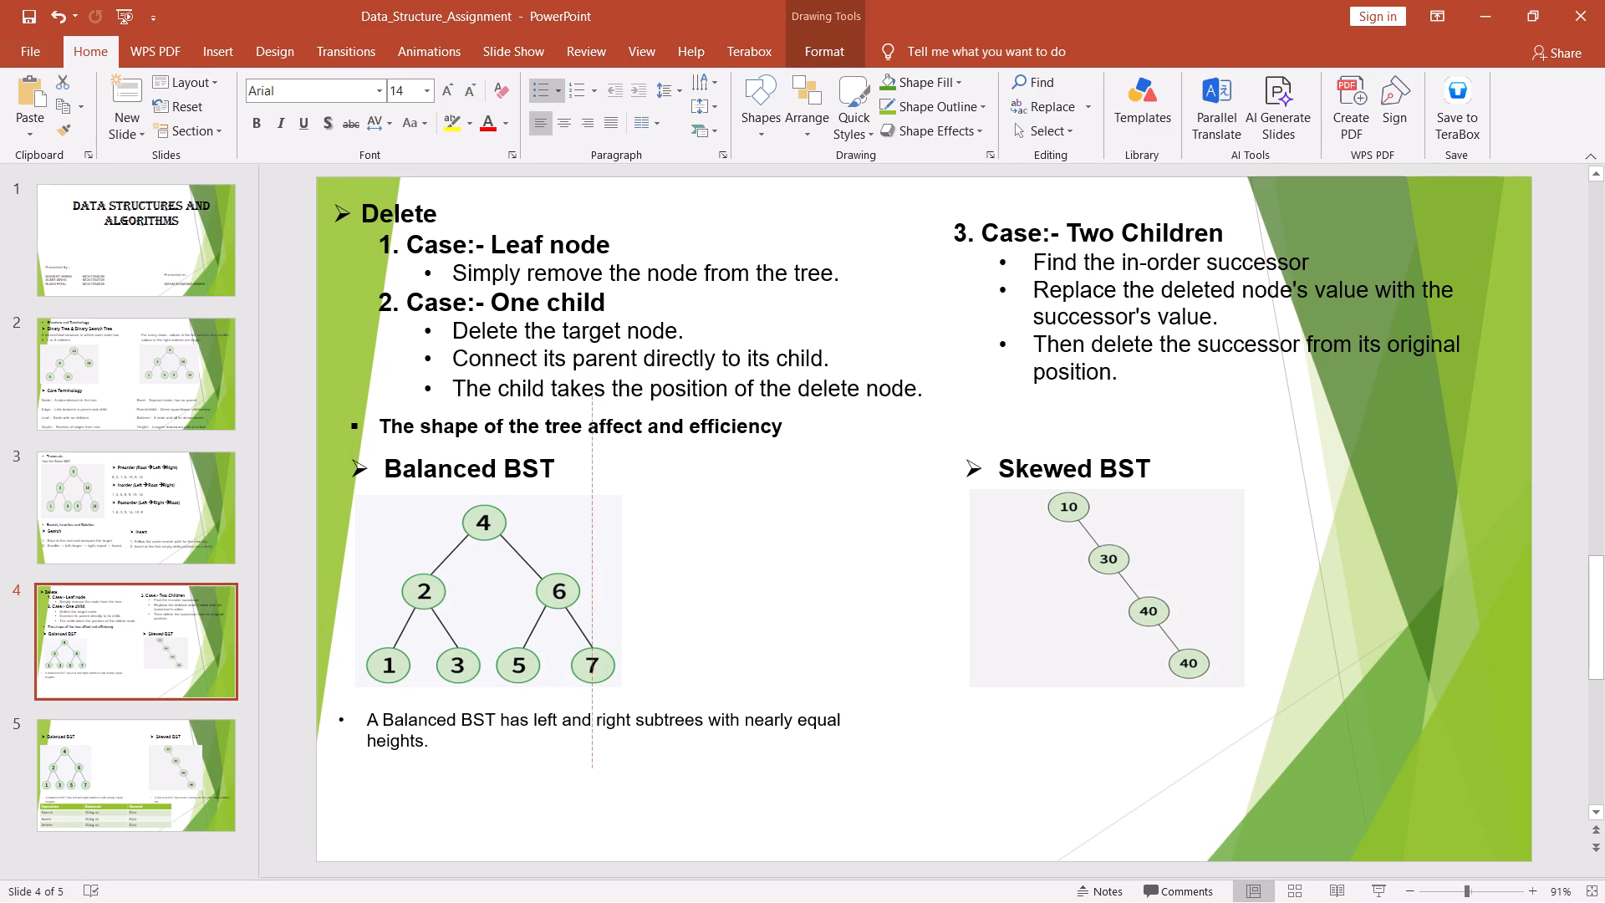
left_click_drag(685, 706, 685, 703)
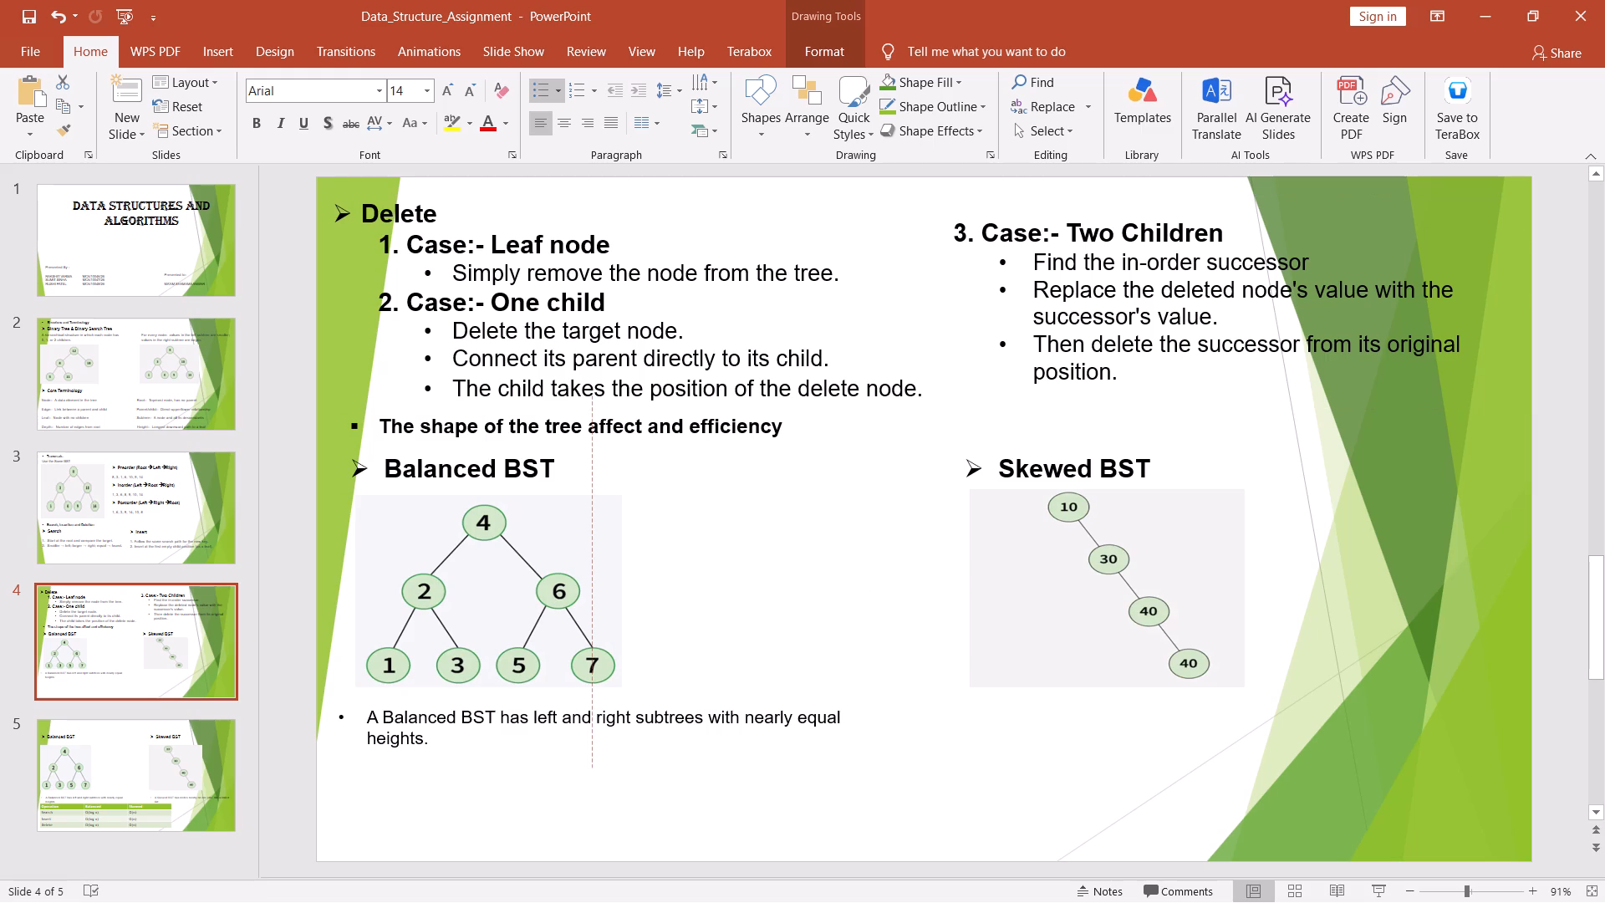
left_click_drag(685, 703, 683, 705)
left_click(671, 772)
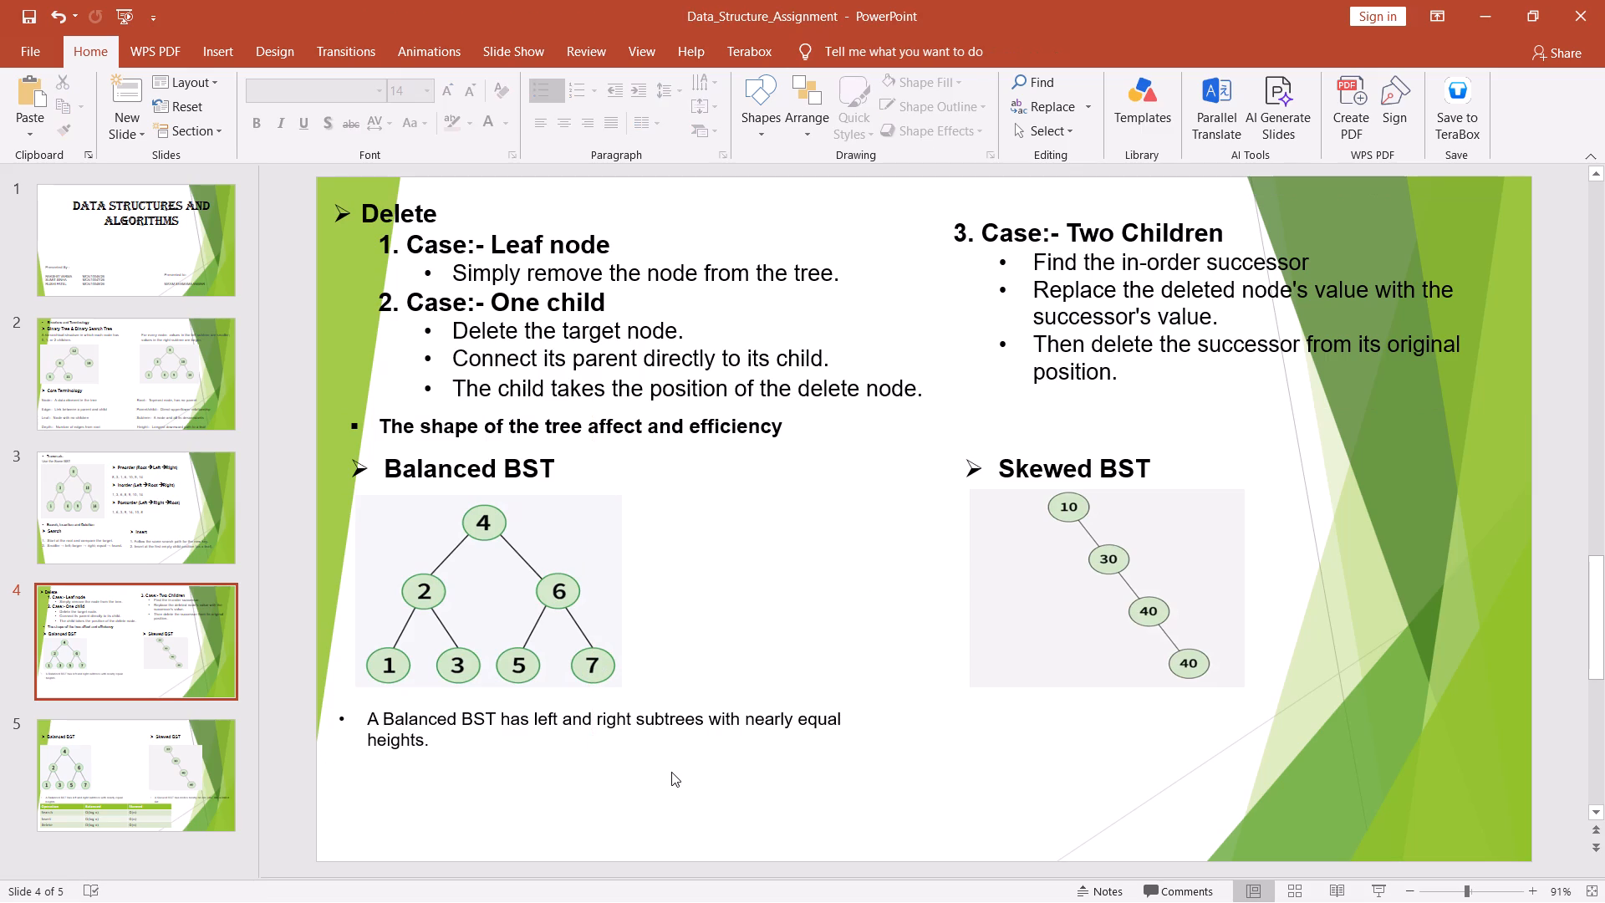
key("ctrl+s")
Copy the Skewed BST description from slide 5 to slide 4 and place it beneath the skewed tree picture.
left_click(101, 747)
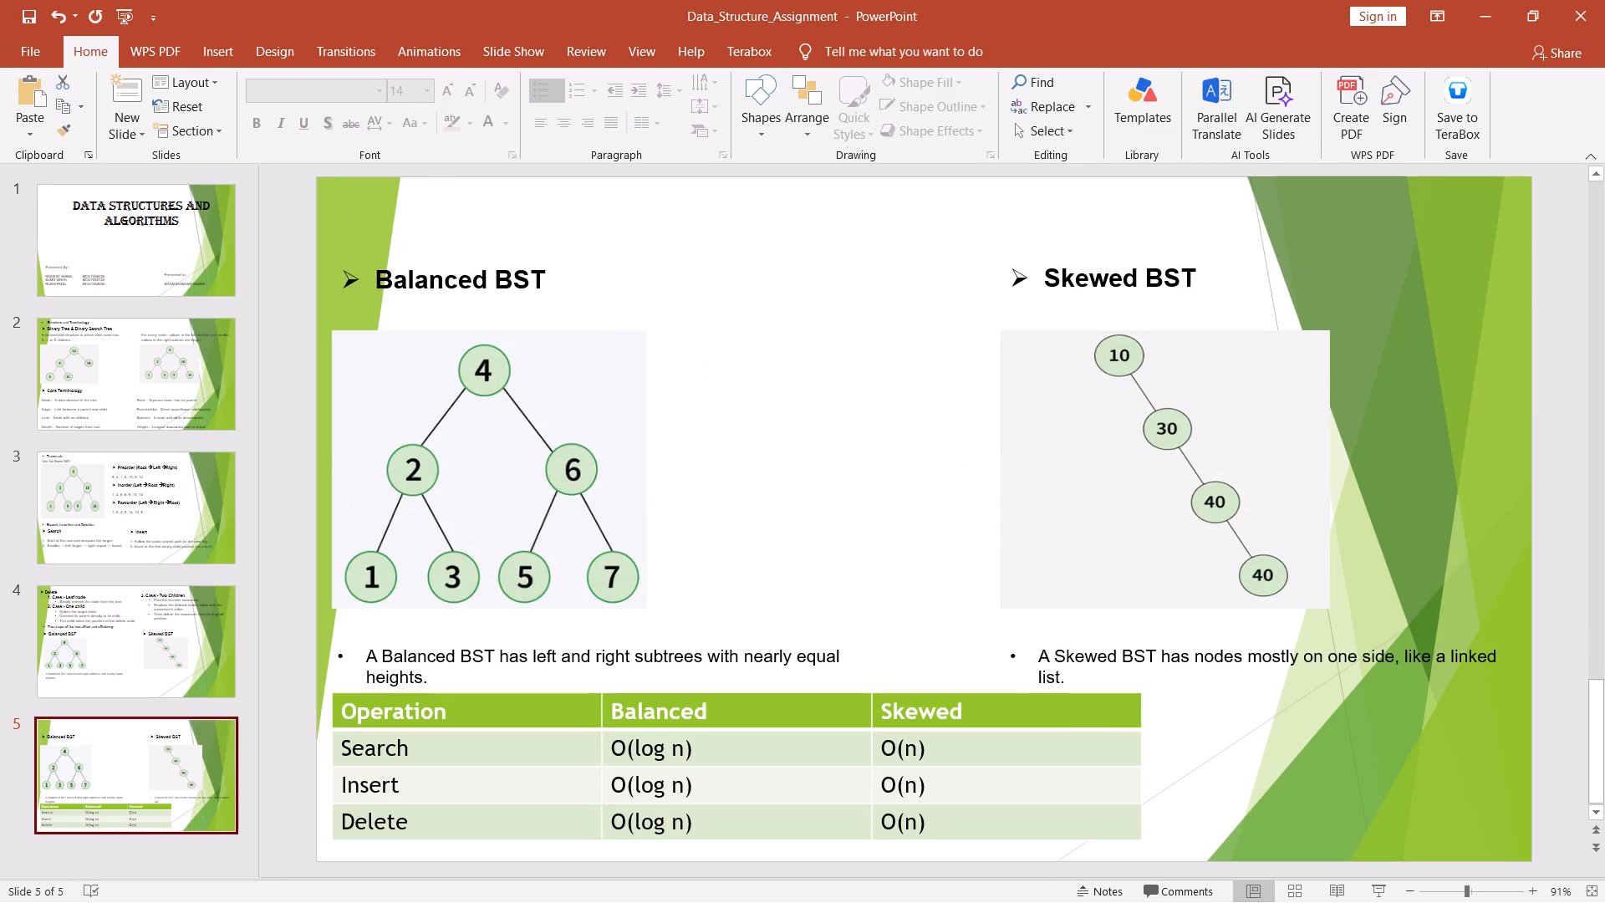
left_click(1077, 675)
left_click(1079, 640)
right_click(1079, 640)
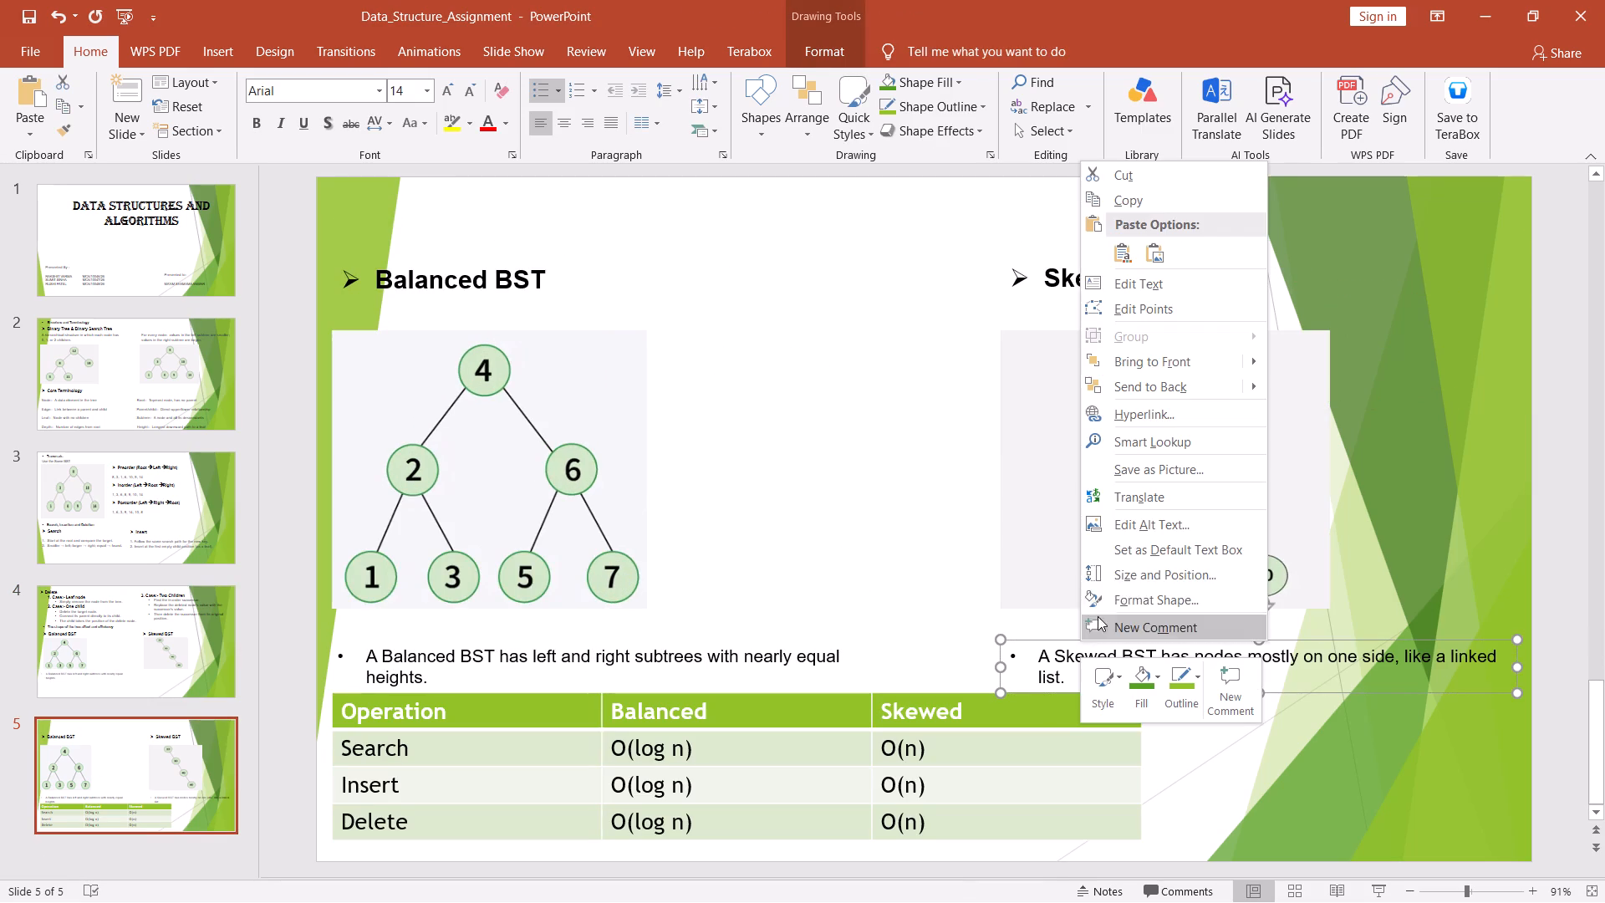
left_click(1148, 200)
left_click(142, 683)
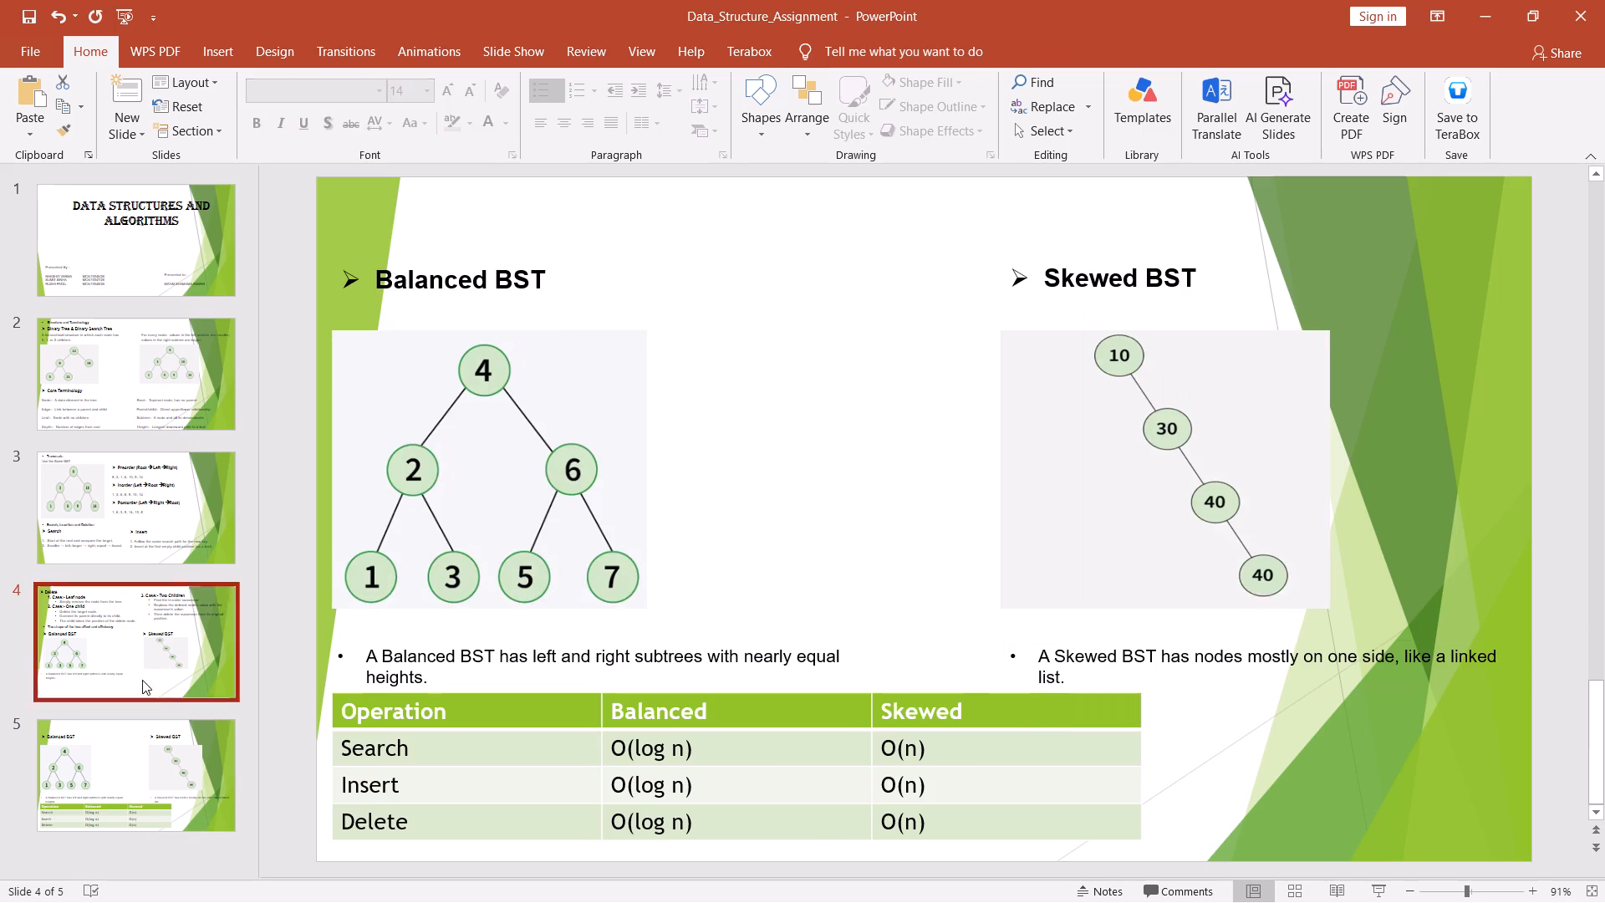
left_click_drag(959, 766, 966, 752)
key("ctrl+v")
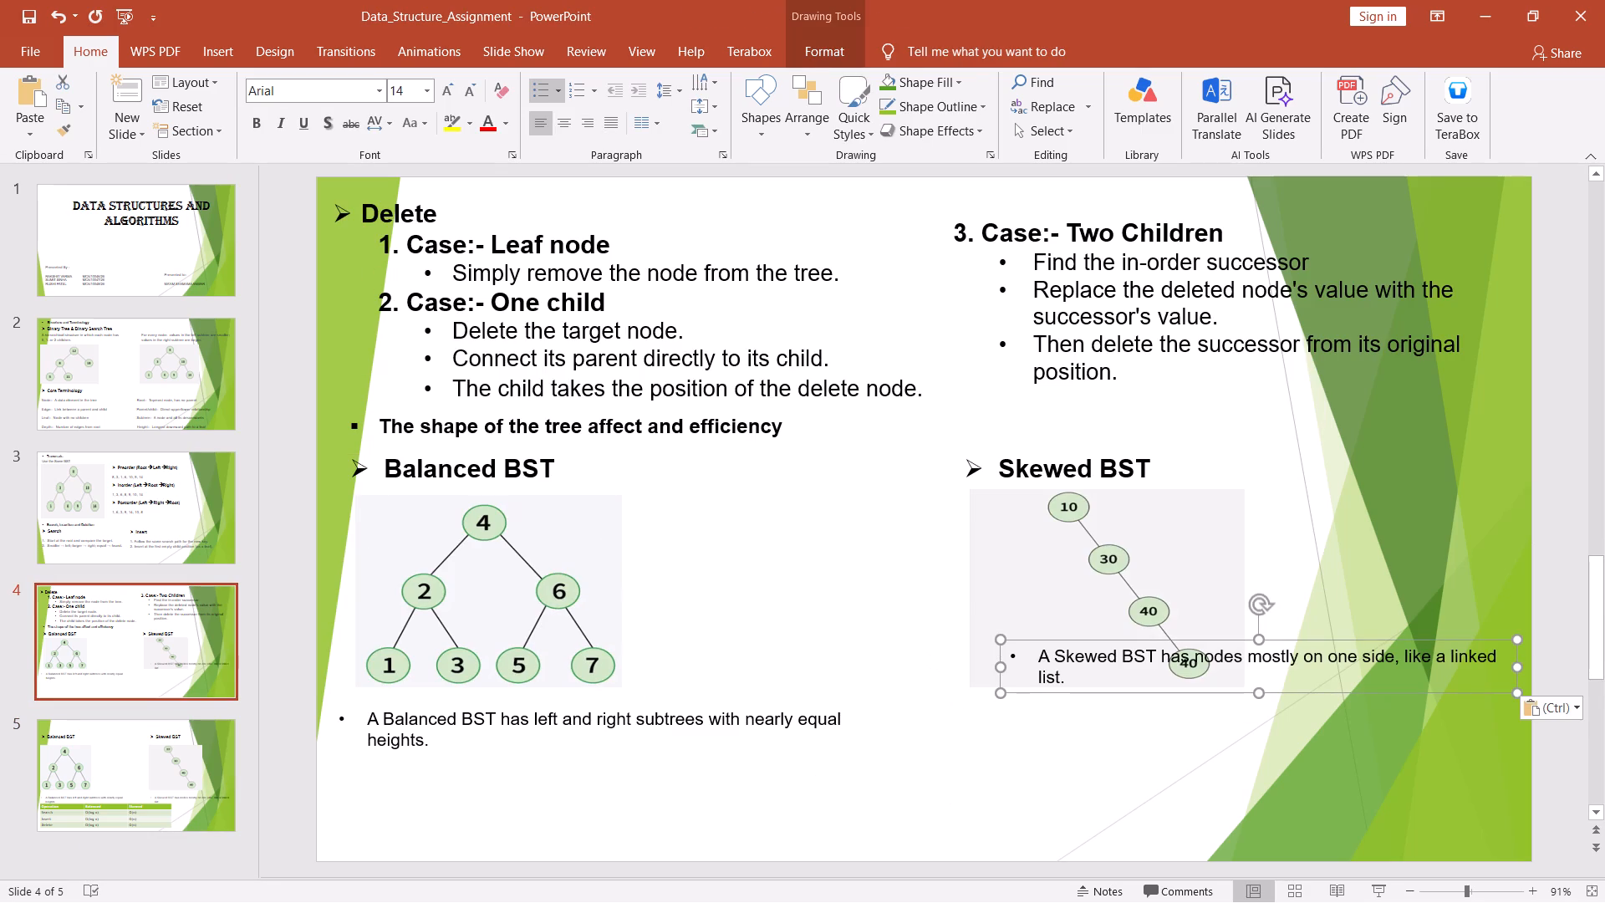
left_click_drag(1317, 640, 1262, 690)
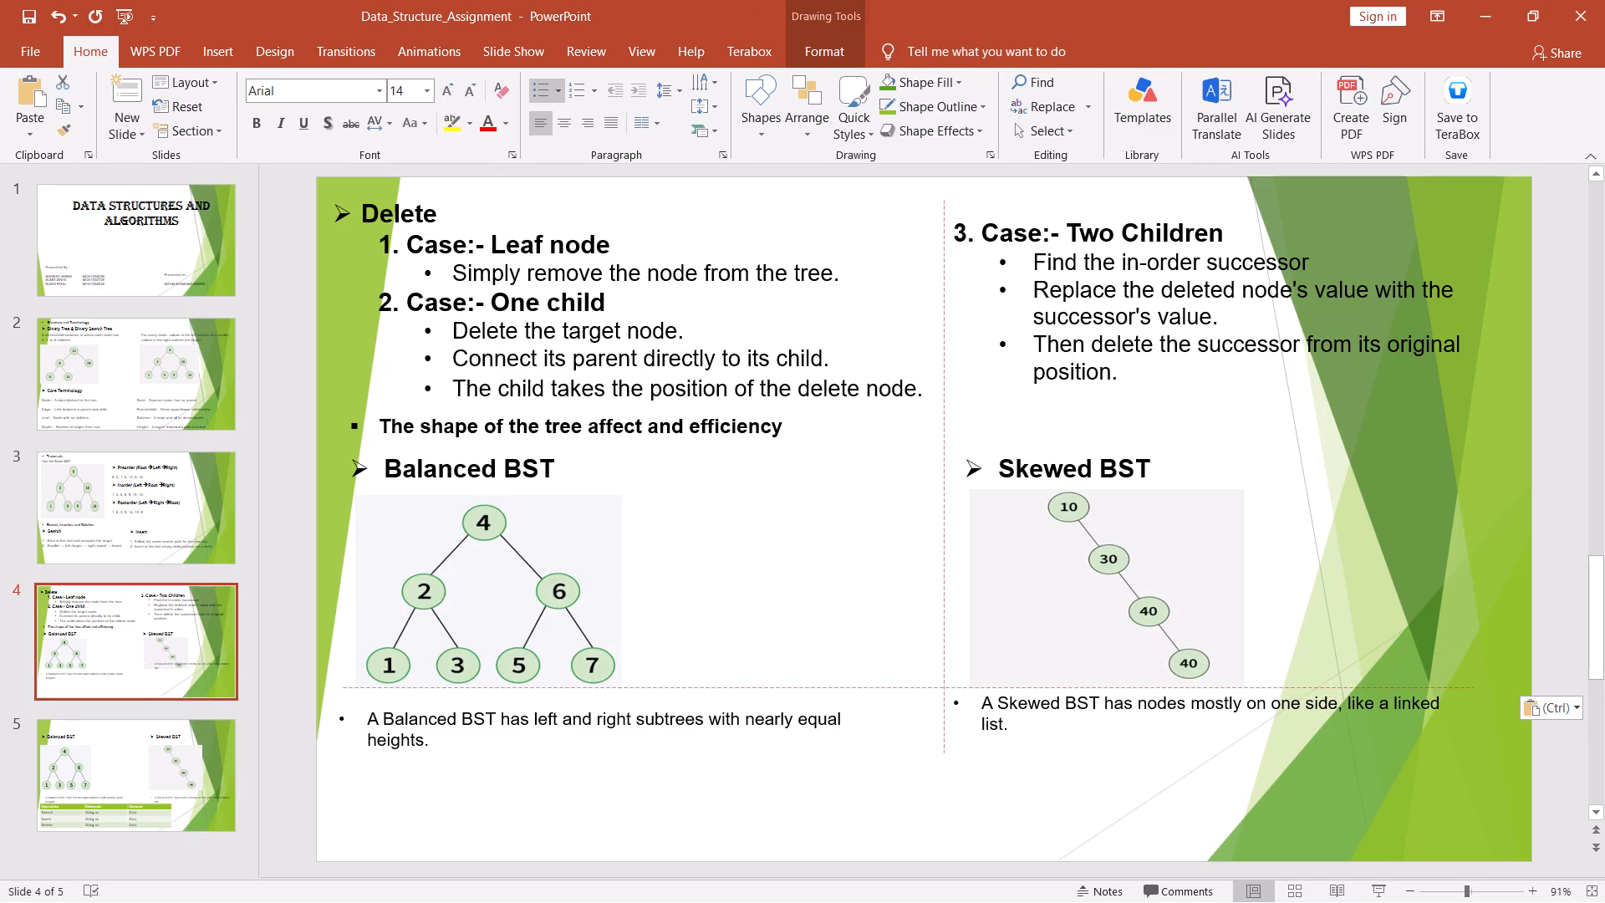
left_click_drag(1262, 690, 1257, 695)
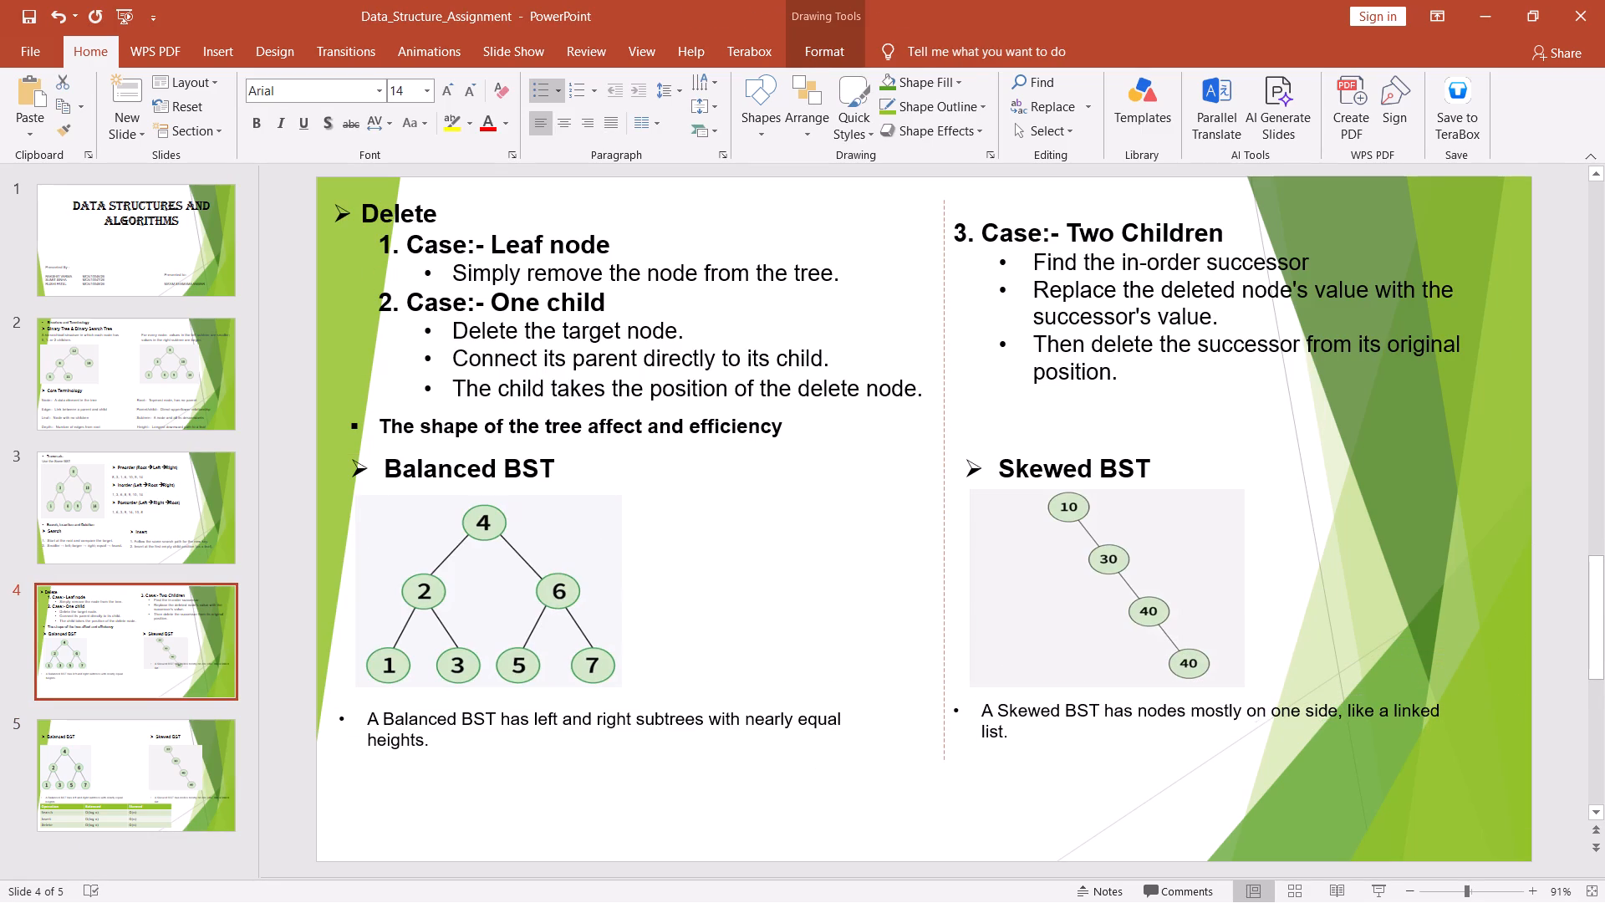
Widen the Skewed BST description box on slide 4 so its text fits on one line.
left_click_drag(1457, 722, 1480, 714)
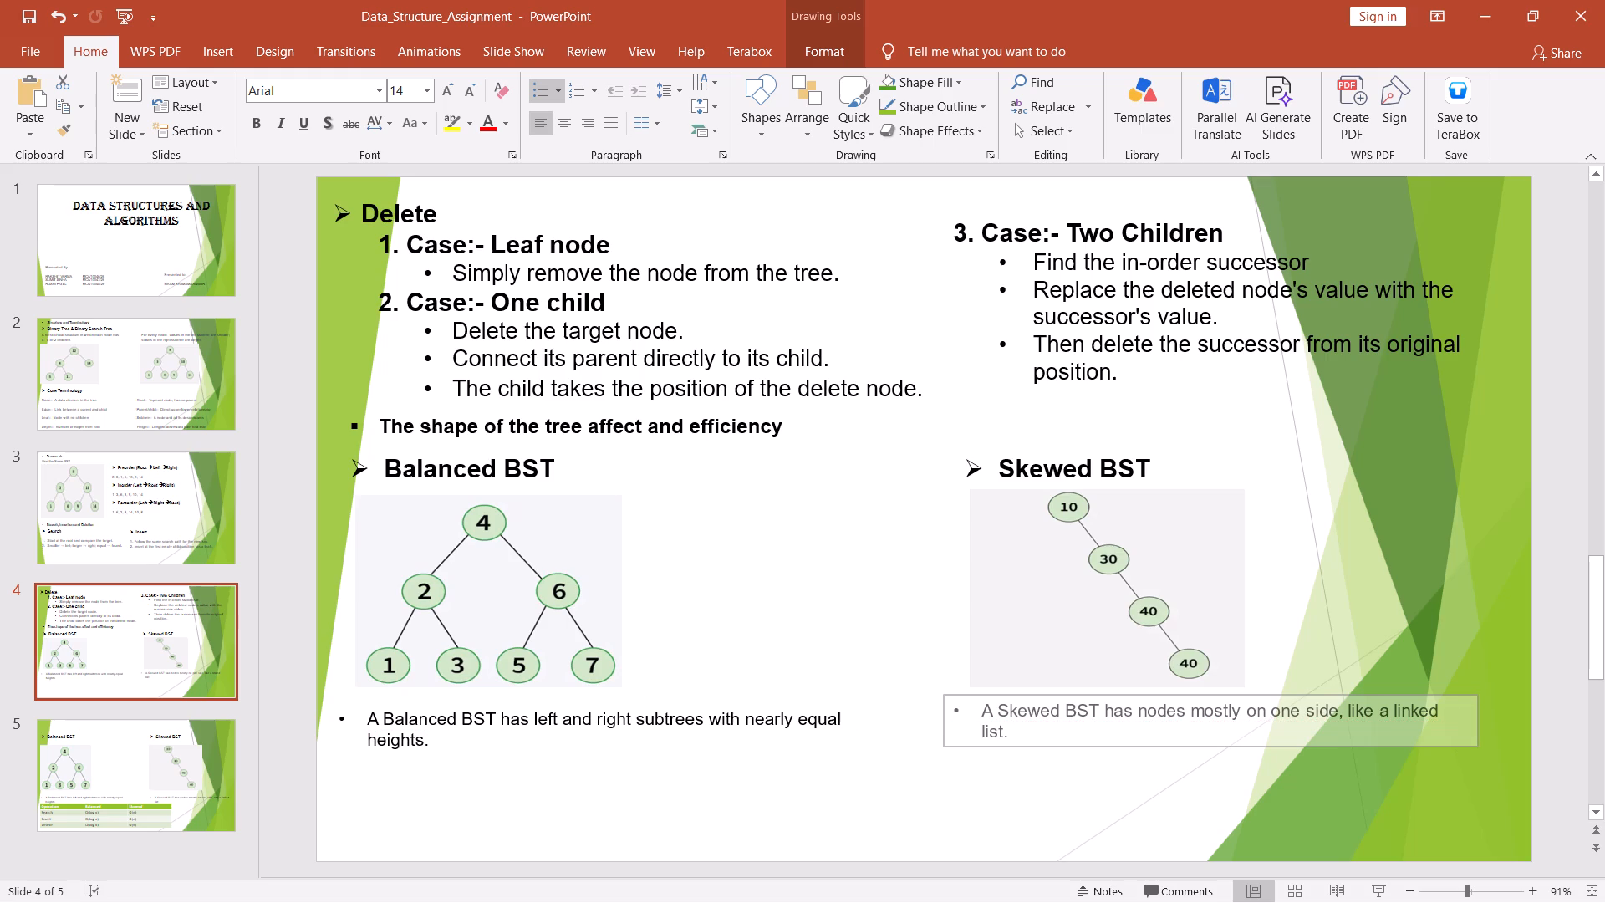
left_click_drag(1480, 714, 1493, 711)
left_click_drag(966, 844, 966, 837)
Widen the Balanced BST description box on slide 4 so its text fits on one line.
left_click(781, 697)
left_click_drag(855, 728, 889, 725)
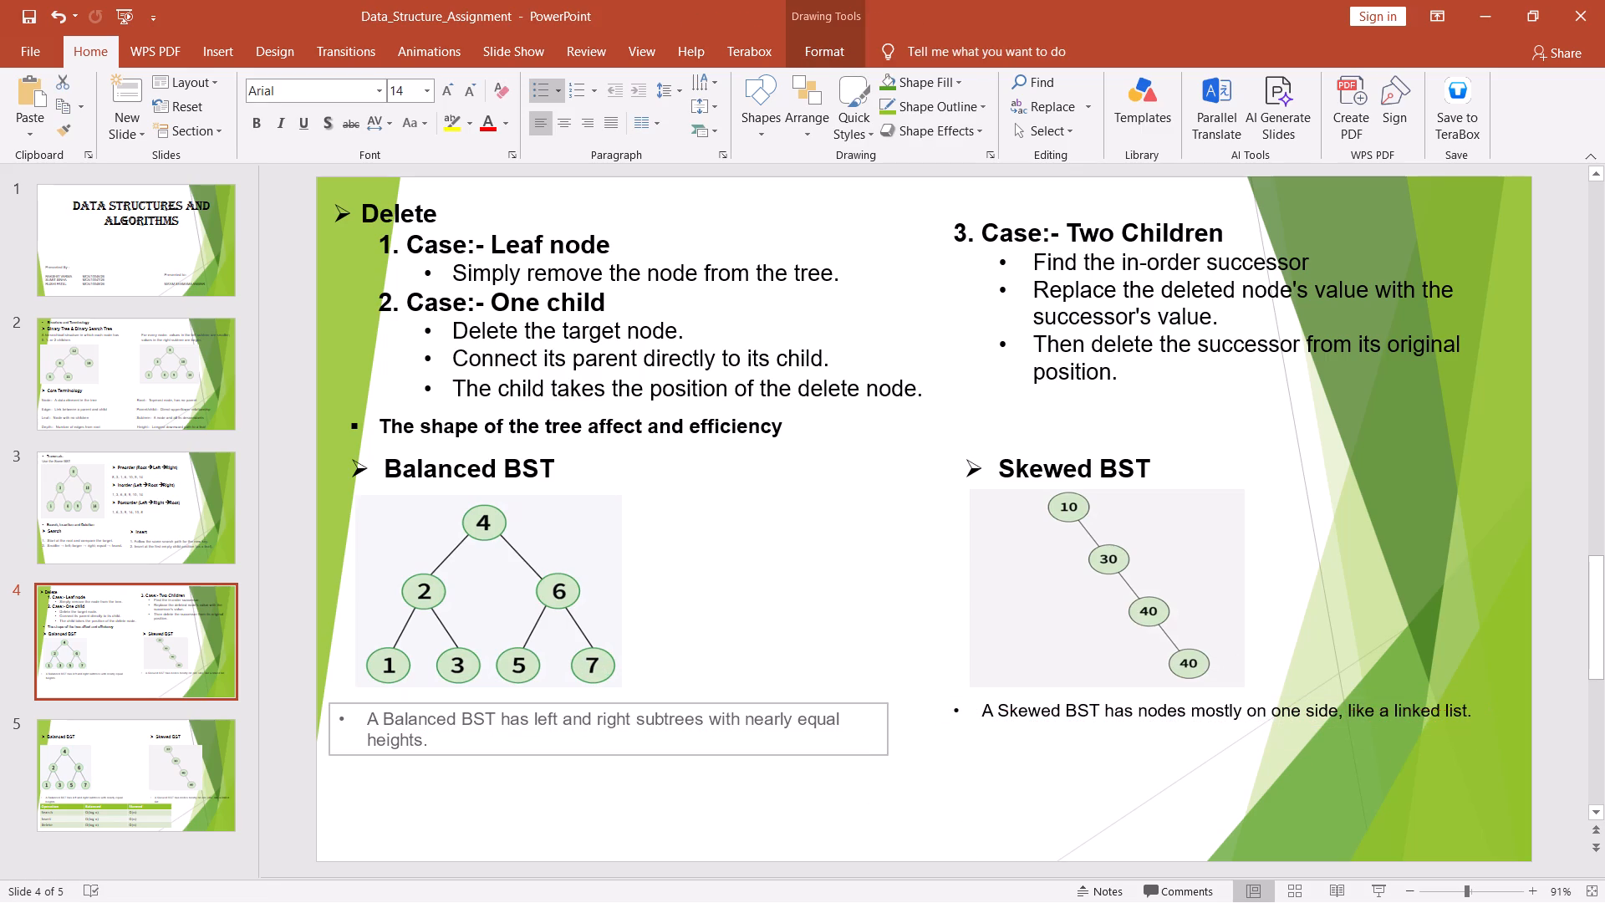
left_click_drag(889, 725, 931, 715)
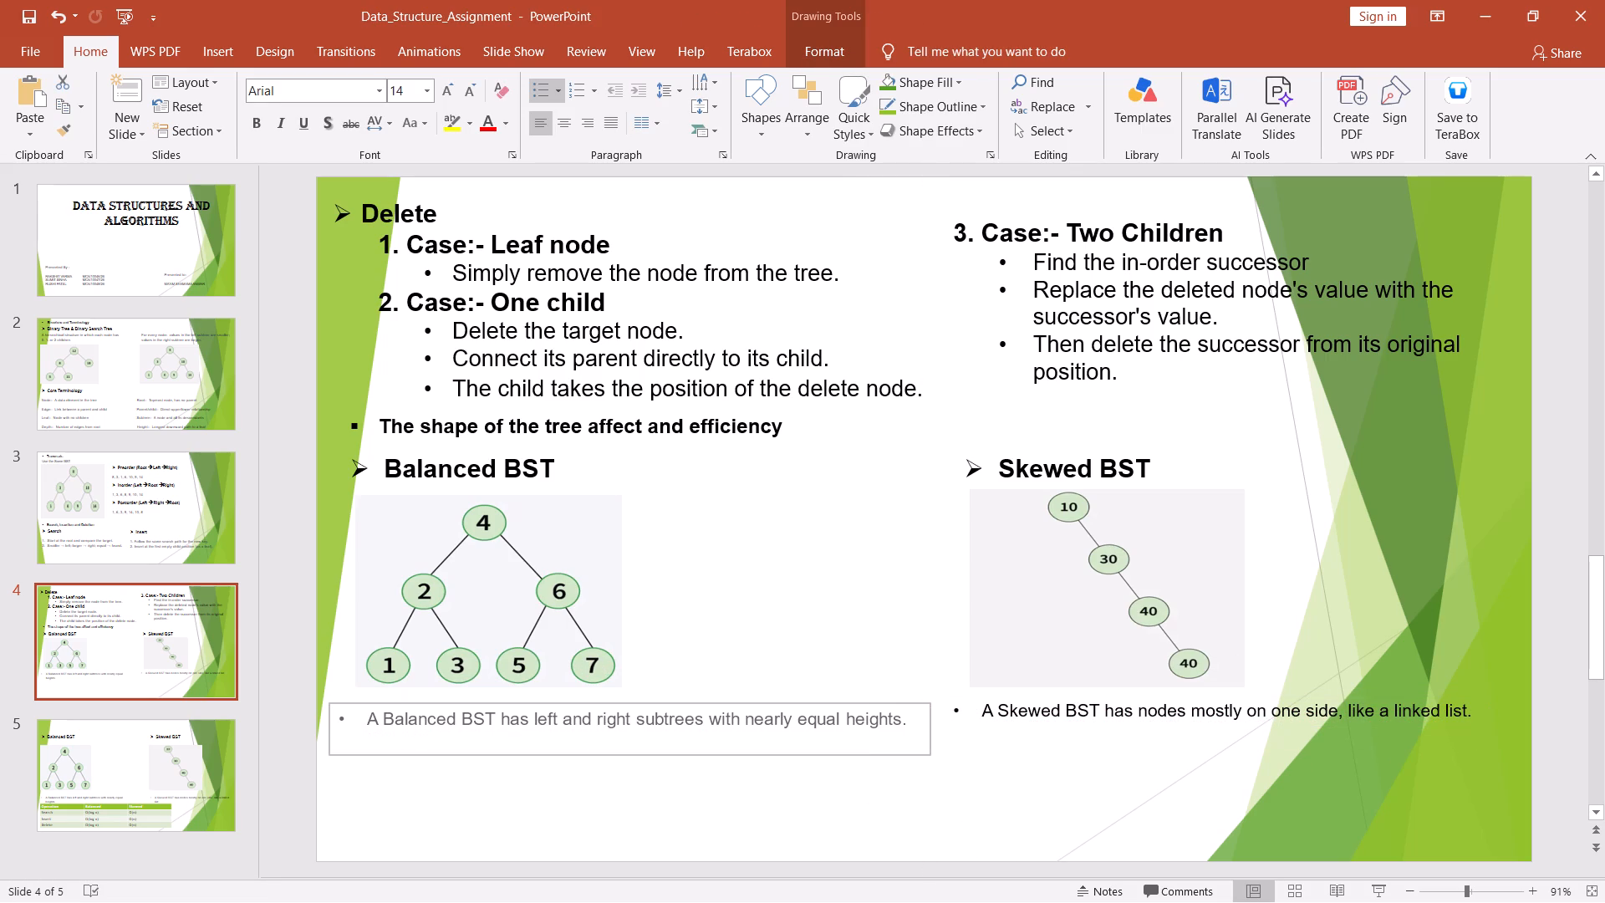
Fine-tune the width of the Balanced BST description box on slide 4 and save the presentation.
left_click_drag(931, 715, 926, 714)
left_click(813, 820)
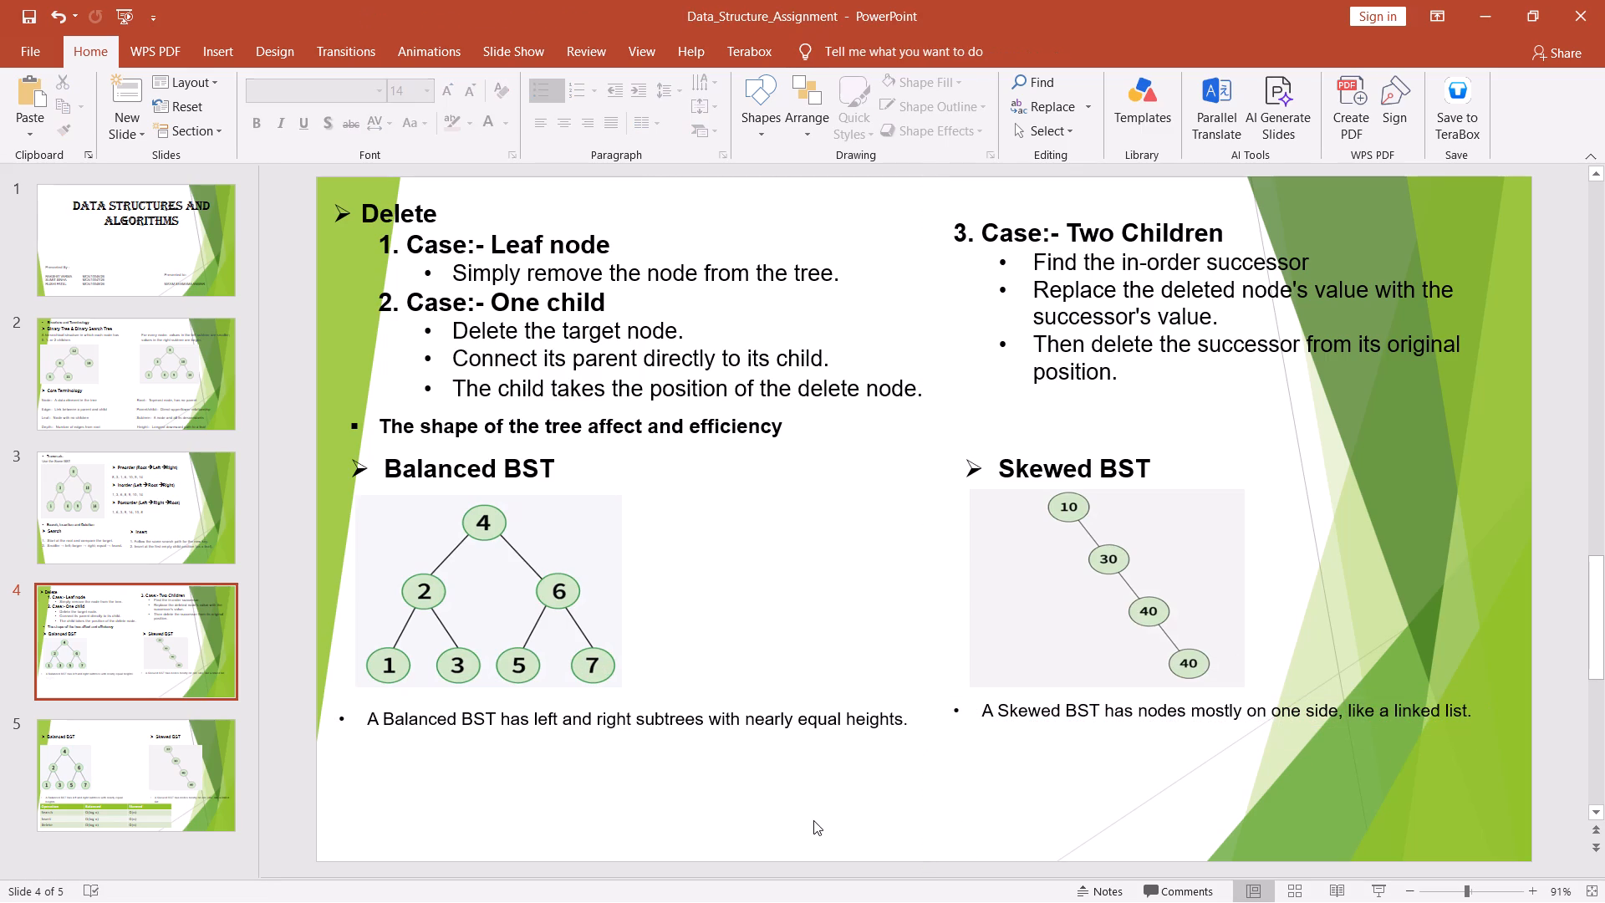
key("ctrl+s")
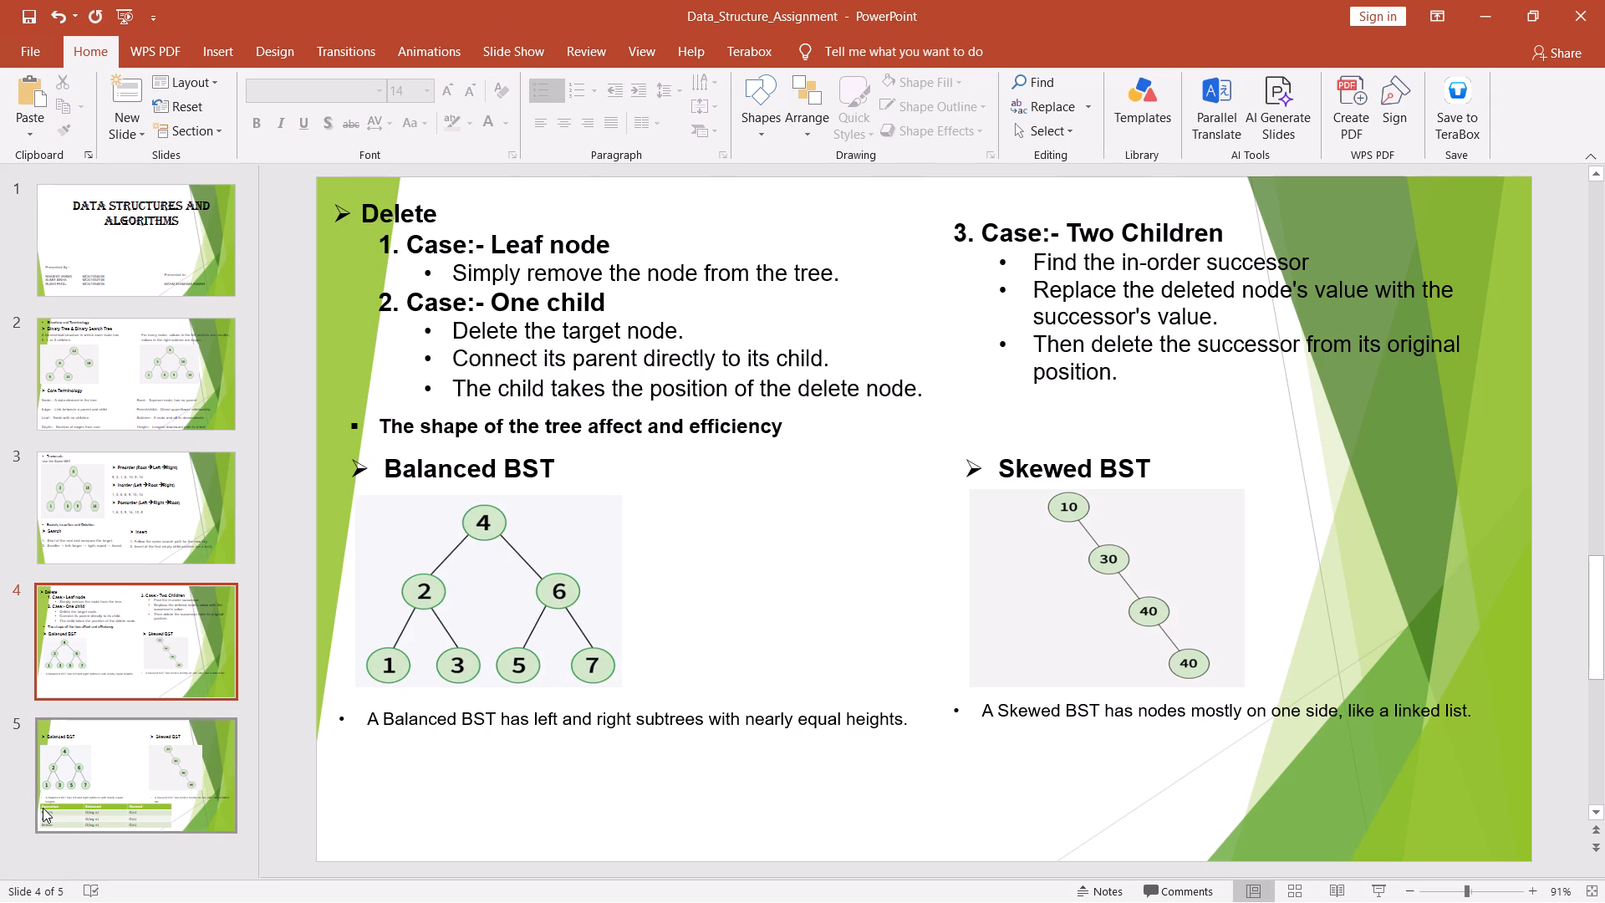
Copy the Operation/Balanced/Skewed table from slide 5 to slide 4 and move it down below the tree pictures.
left_click(48, 804)
right_click(463, 801)
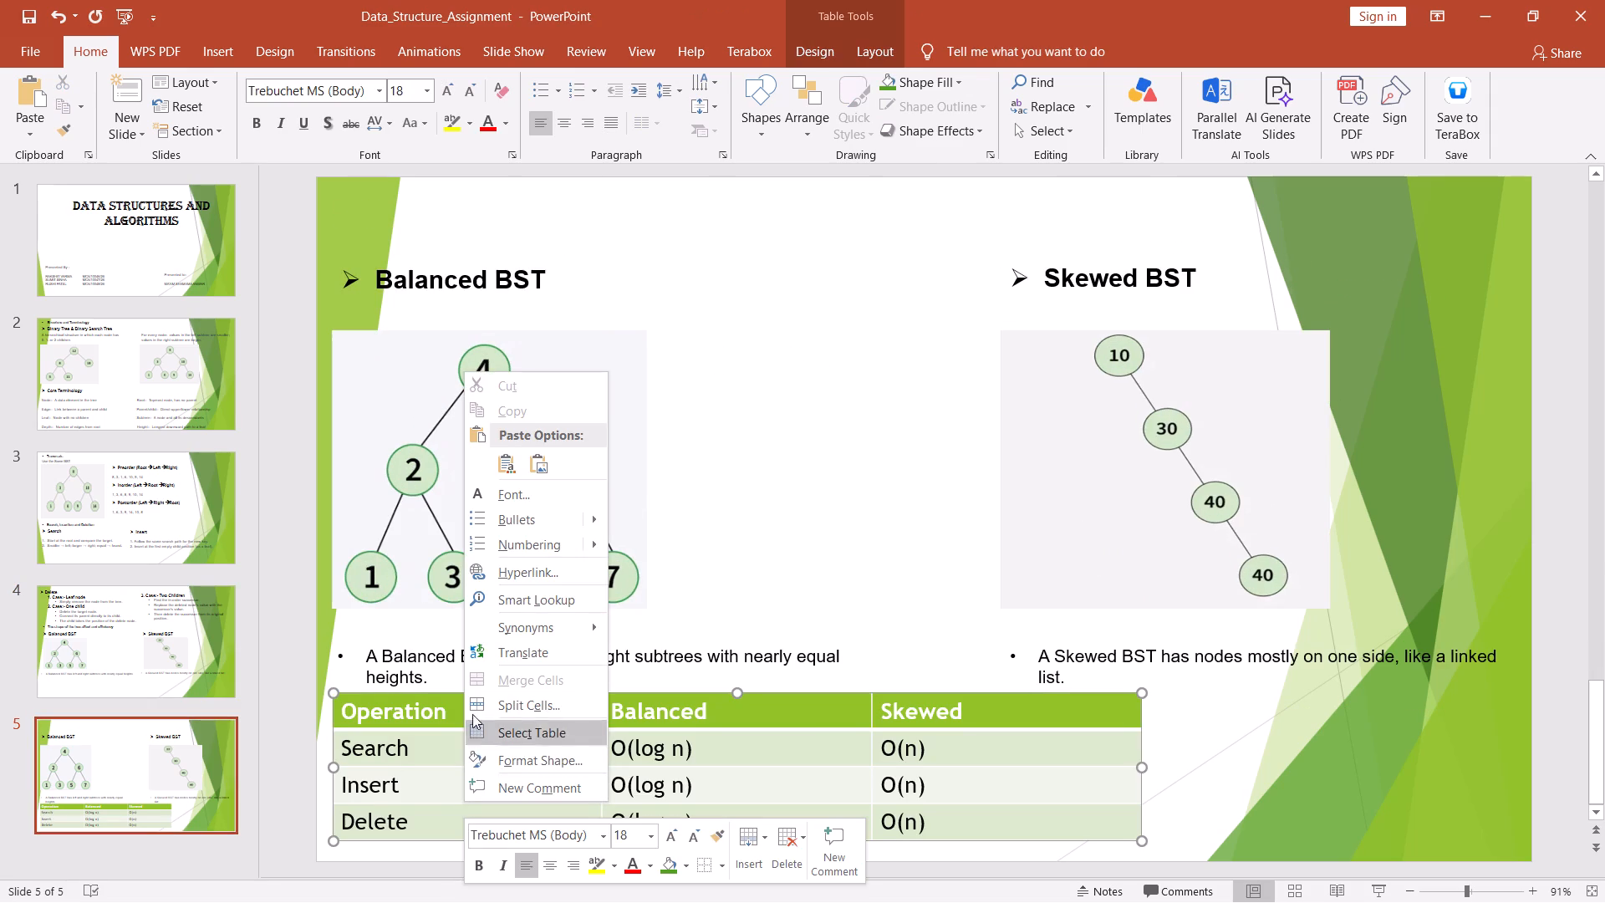
left_click(403, 708)
right_click(446, 693)
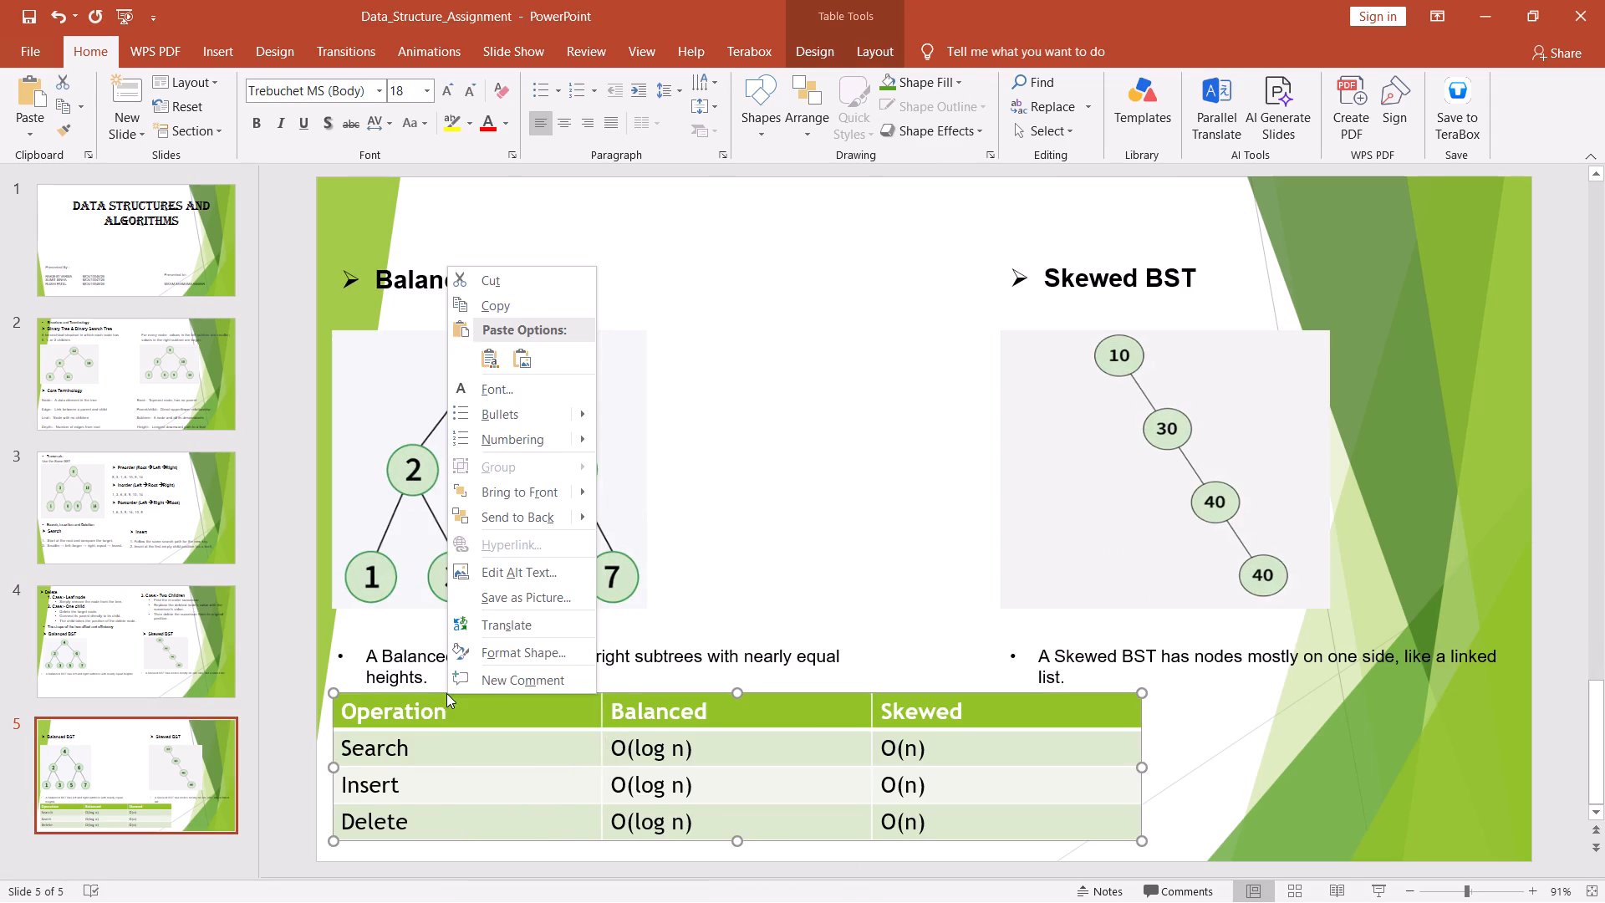
left_click(501, 314)
left_click(159, 650)
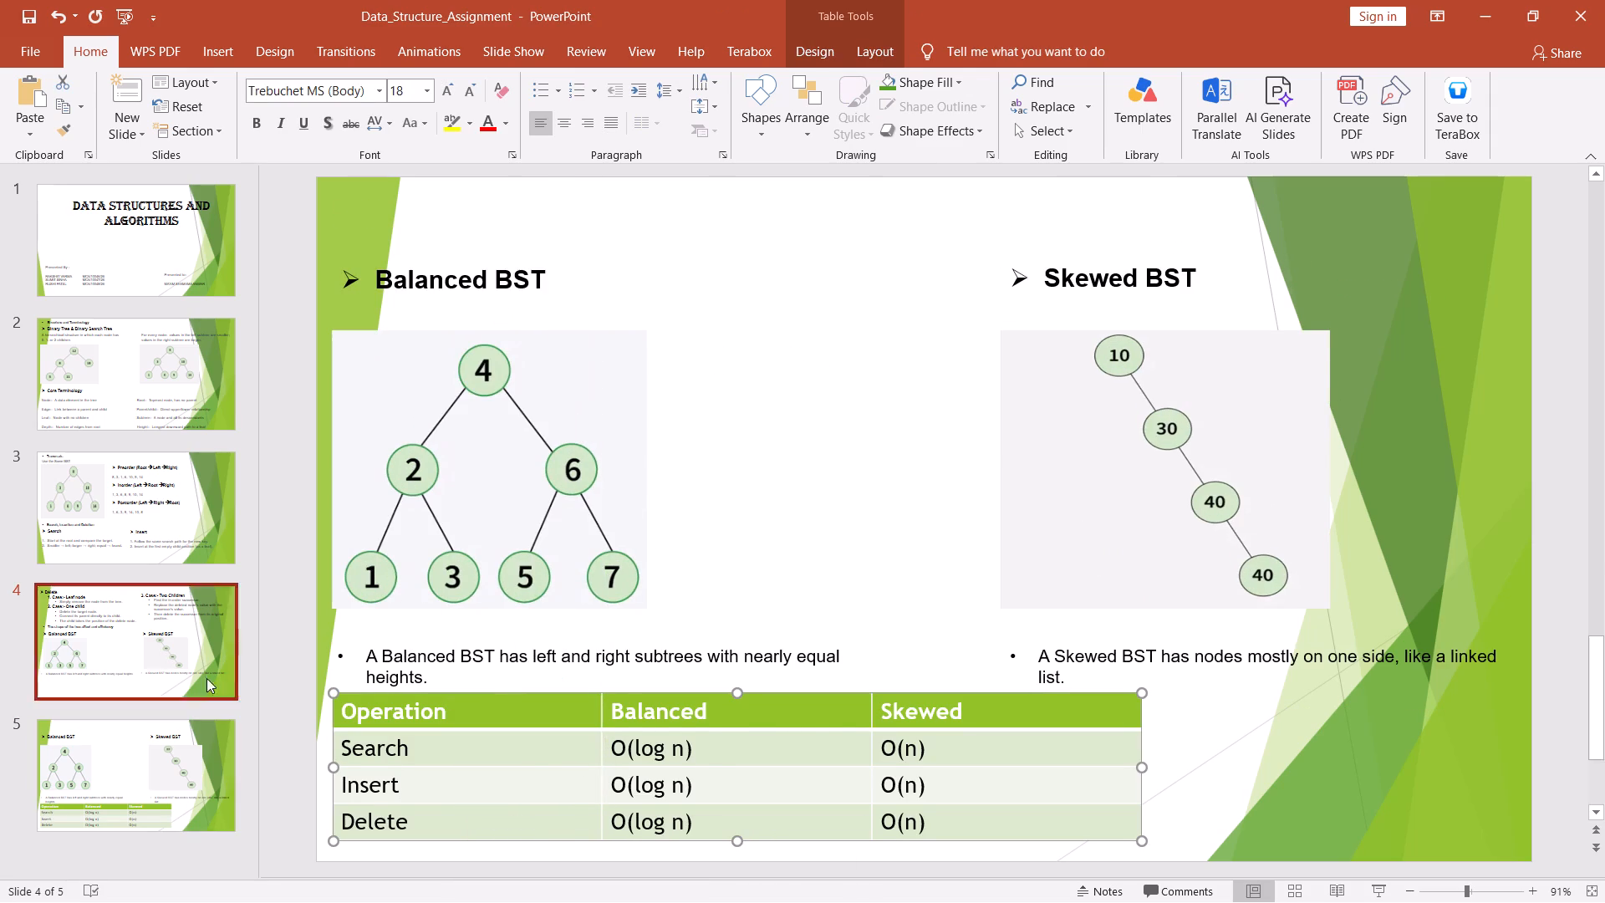
left_click(585, 836)
key("ctrl+v")
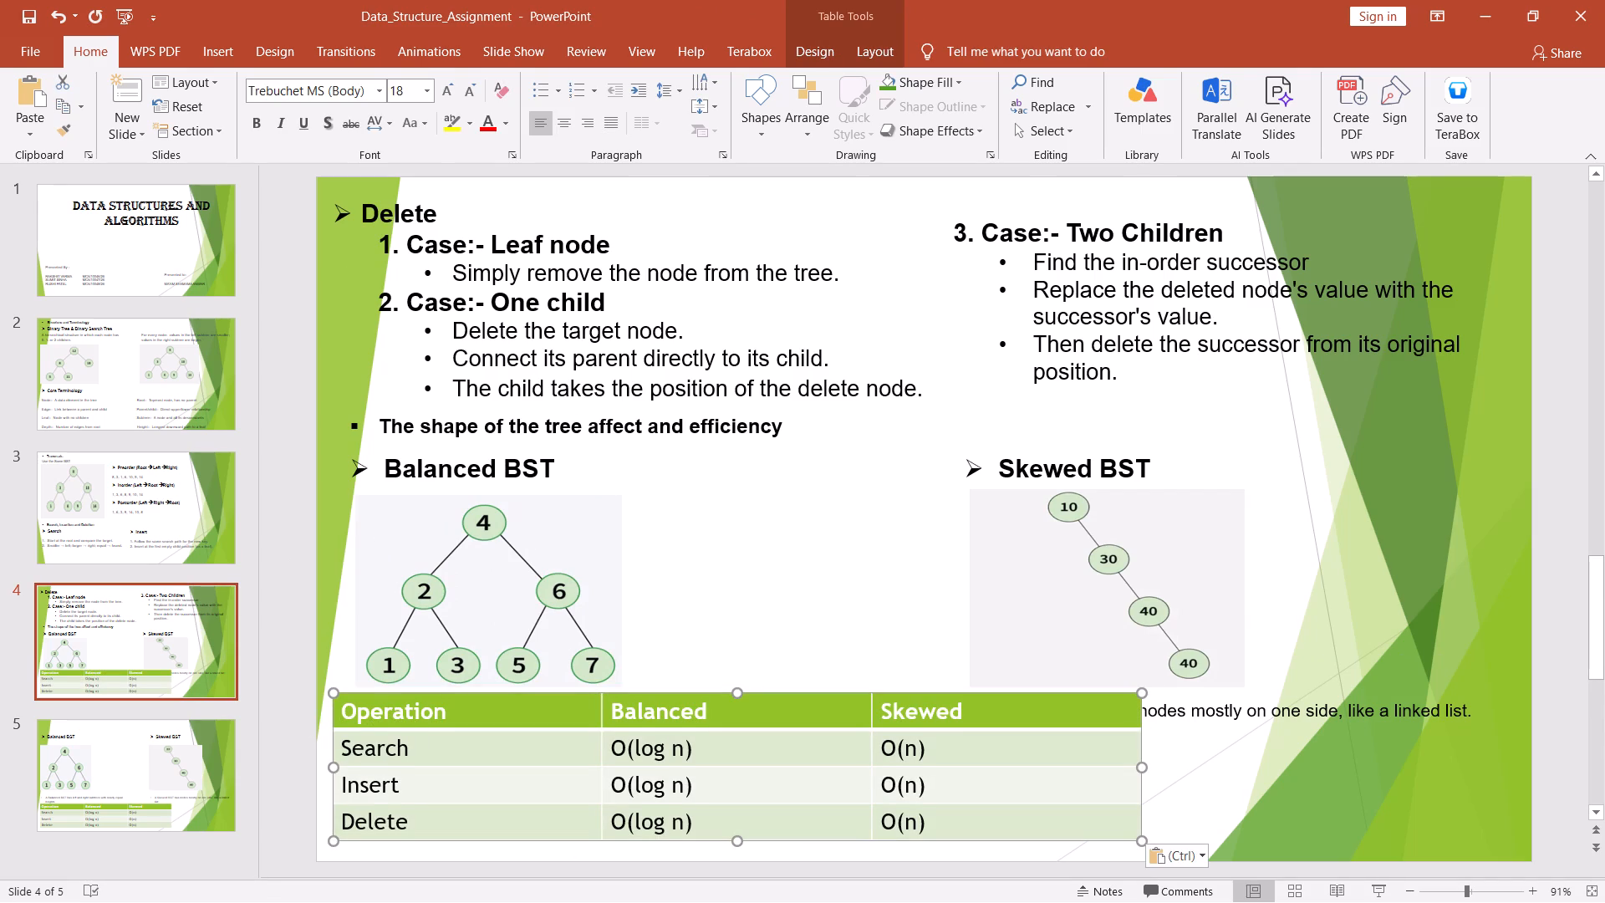
left_click_drag(701, 696, 697, 727)
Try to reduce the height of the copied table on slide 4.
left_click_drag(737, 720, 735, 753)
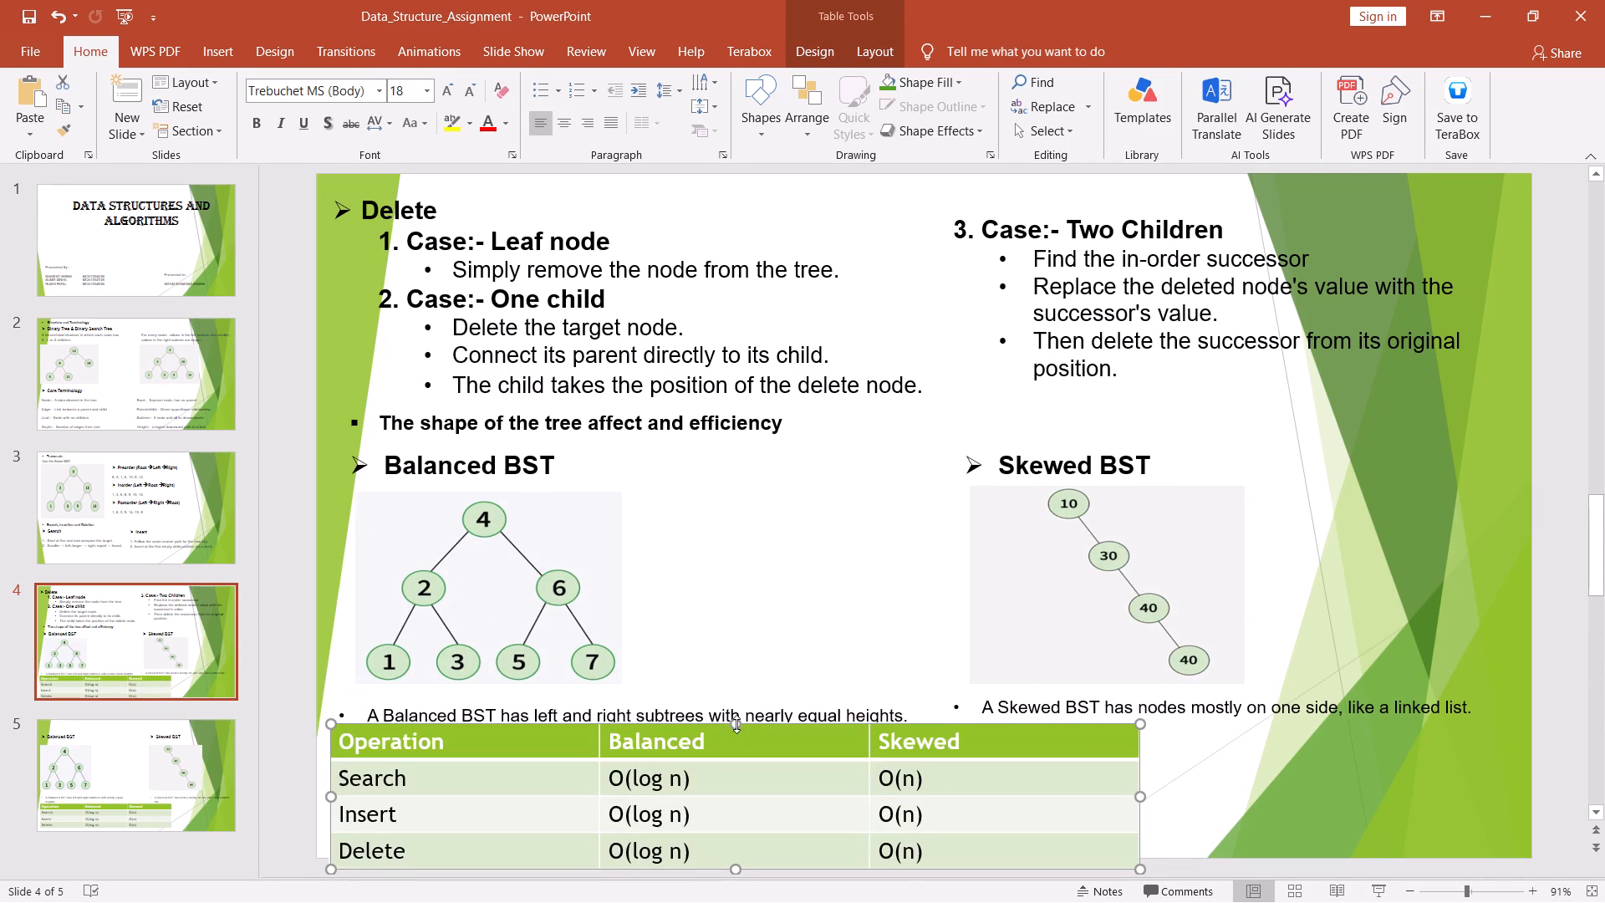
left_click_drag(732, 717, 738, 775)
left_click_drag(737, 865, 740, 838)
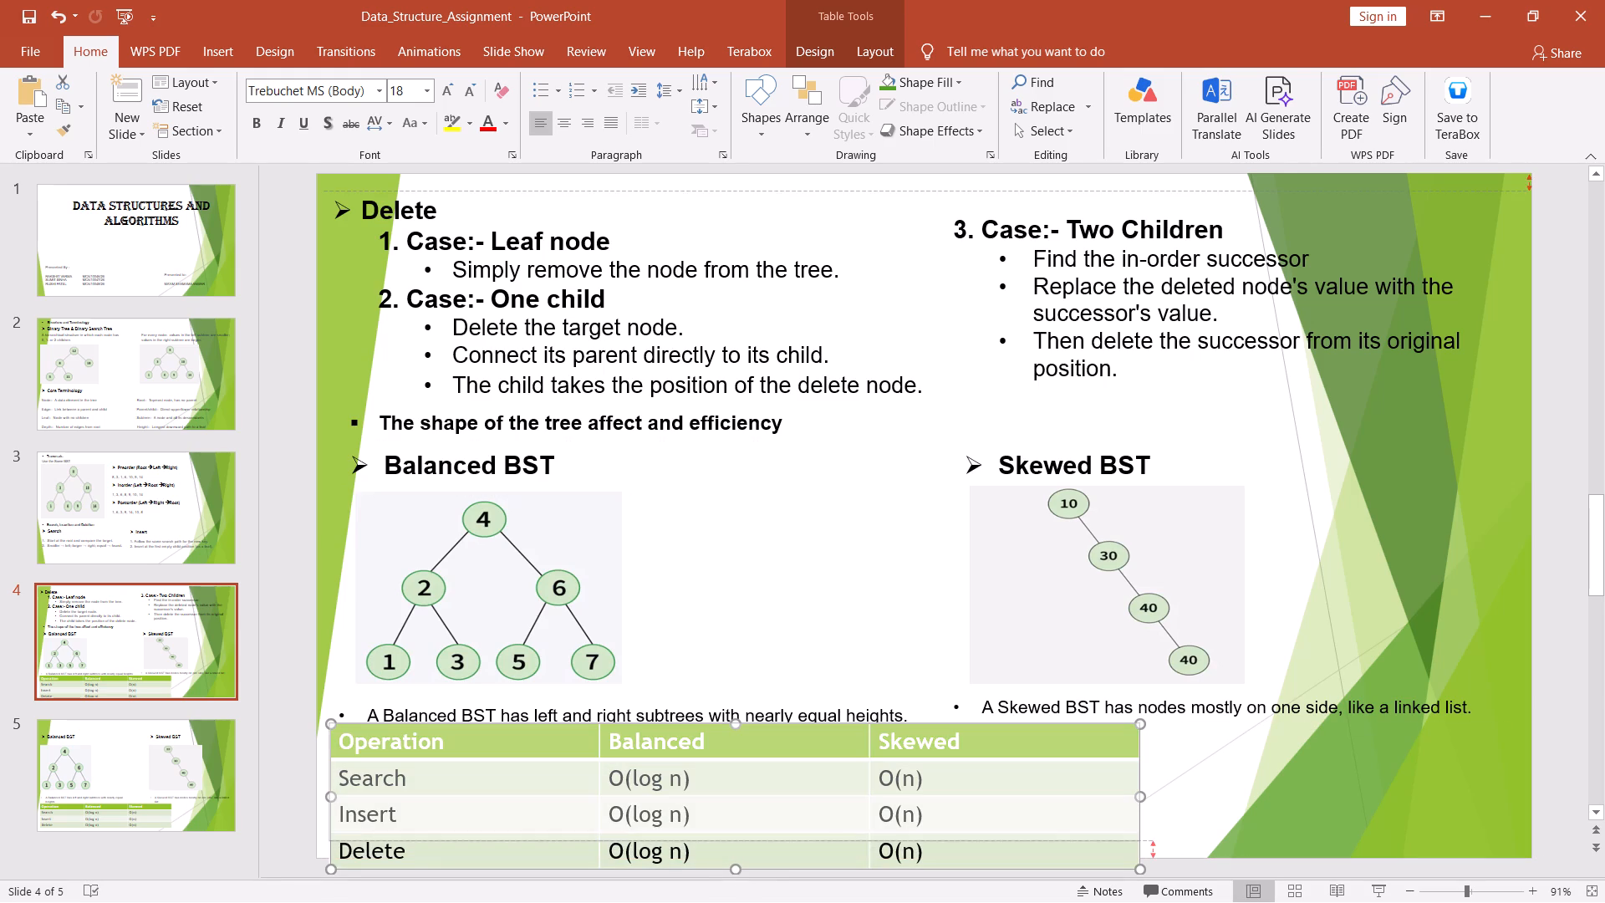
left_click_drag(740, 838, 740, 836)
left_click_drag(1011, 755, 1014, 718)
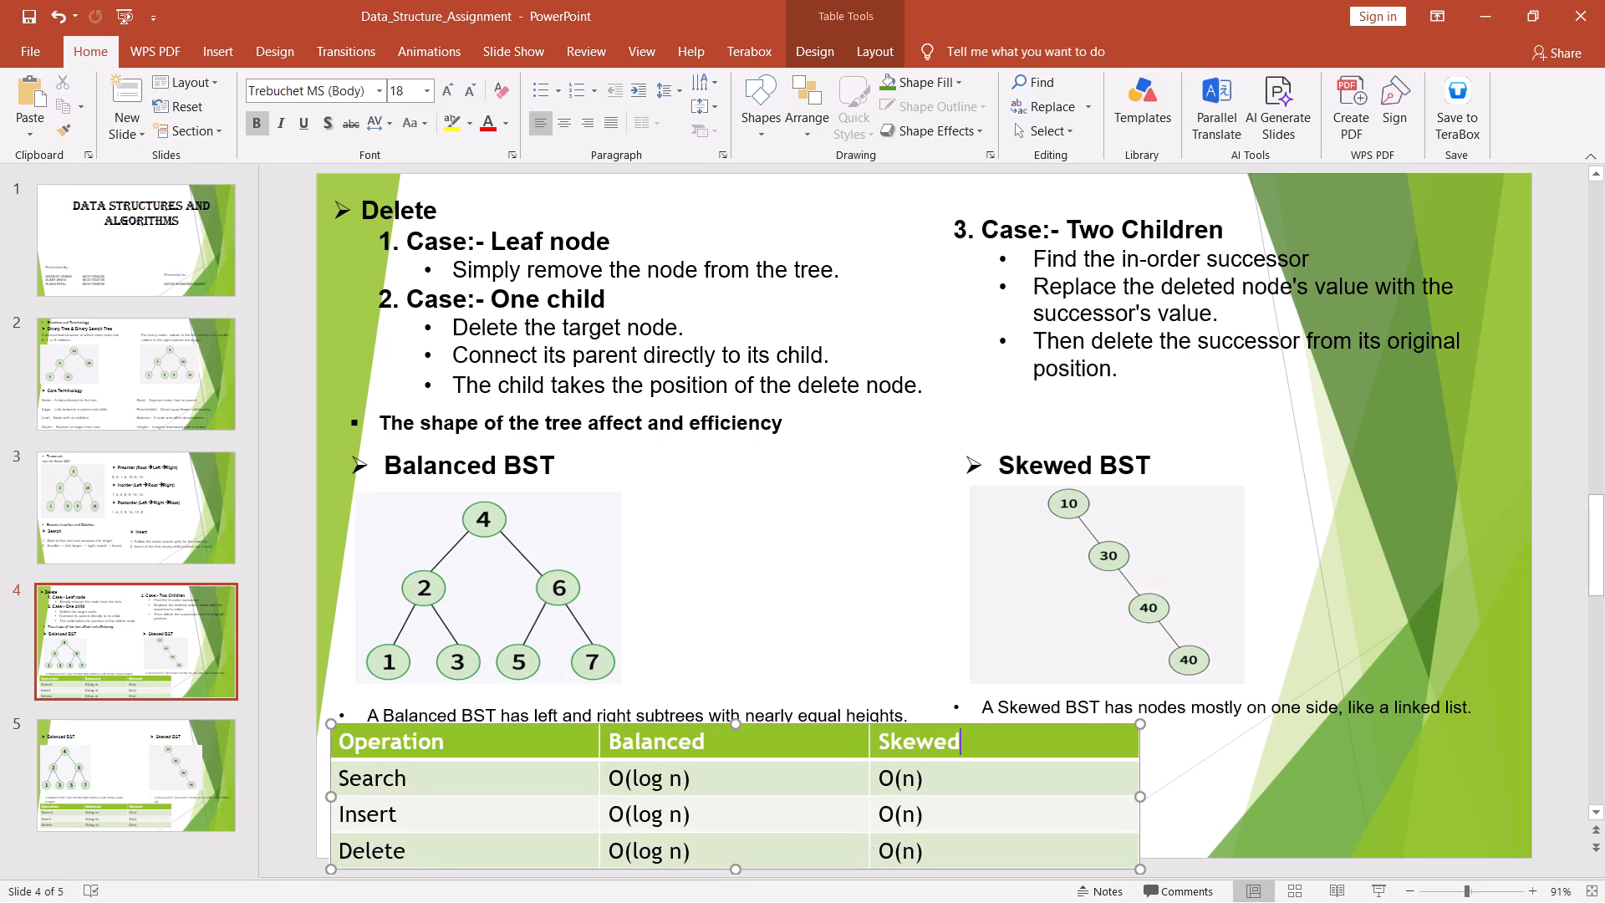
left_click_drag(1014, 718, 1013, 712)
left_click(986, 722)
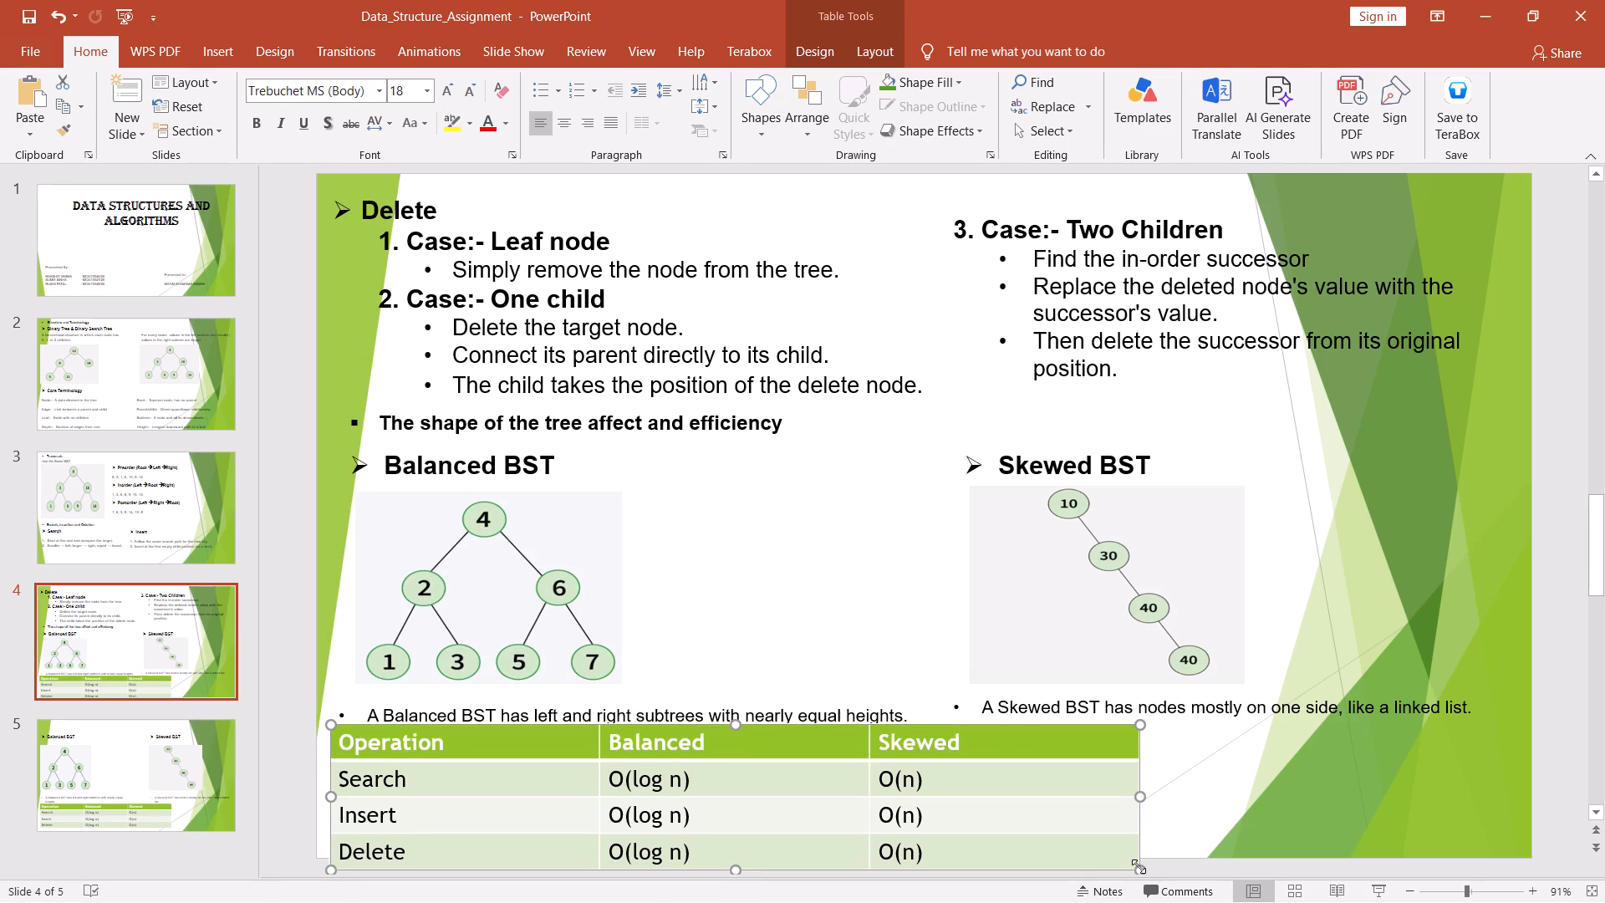
Narrow the table on slide 4 to roughly half the slide's width and try to shorten it.
left_click_drag(1139, 866, 1068, 848)
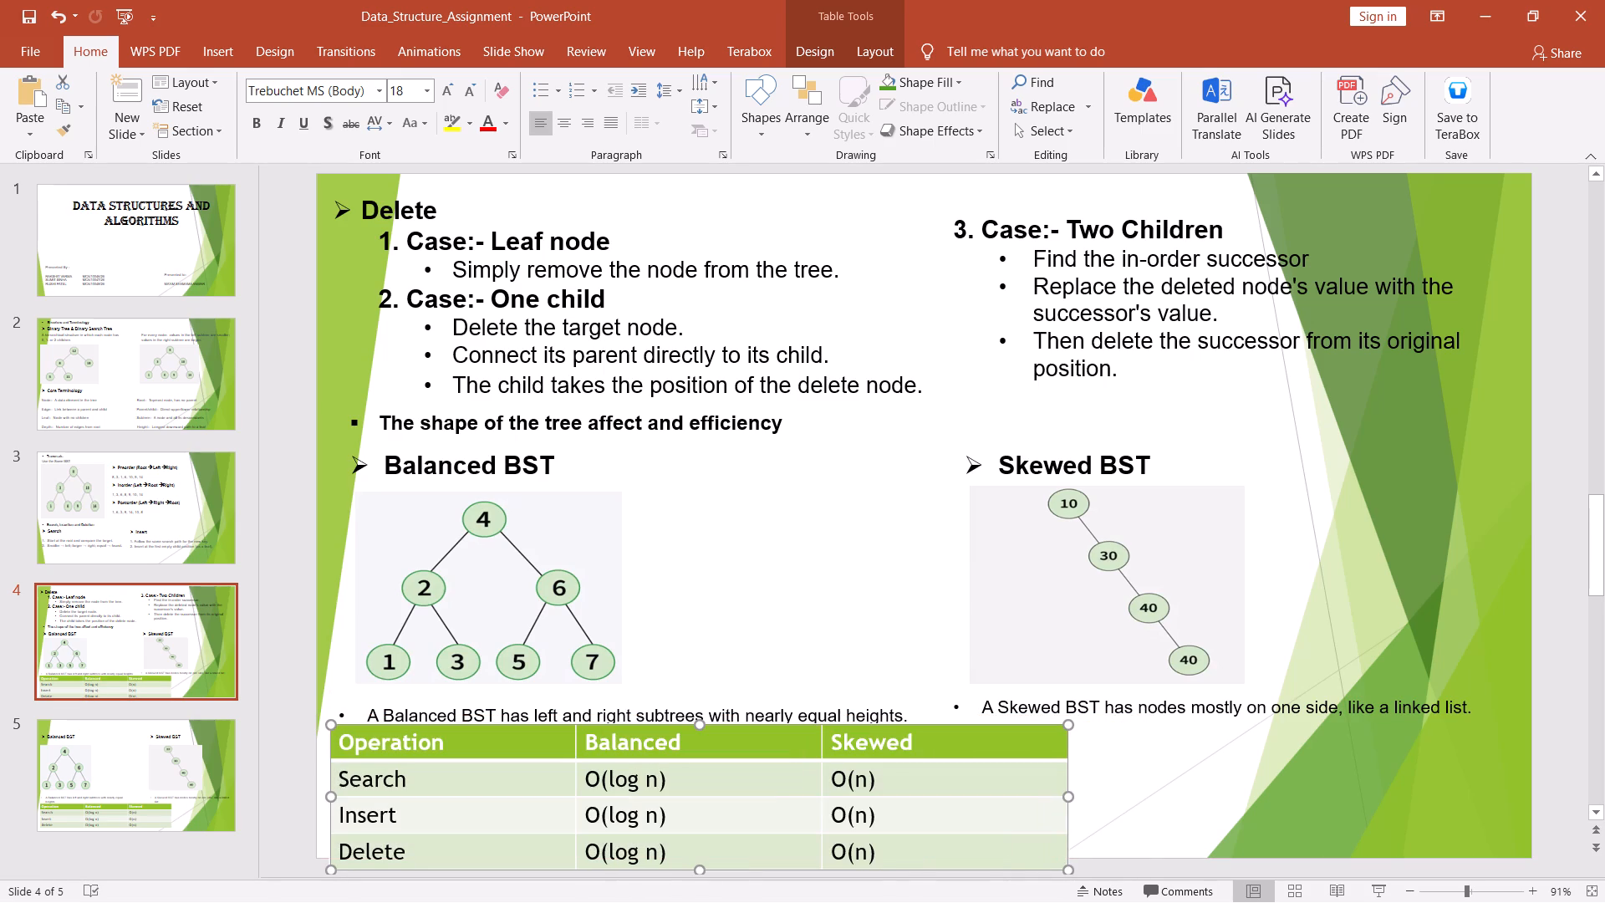
left_click_drag(1064, 868, 1068, 849)
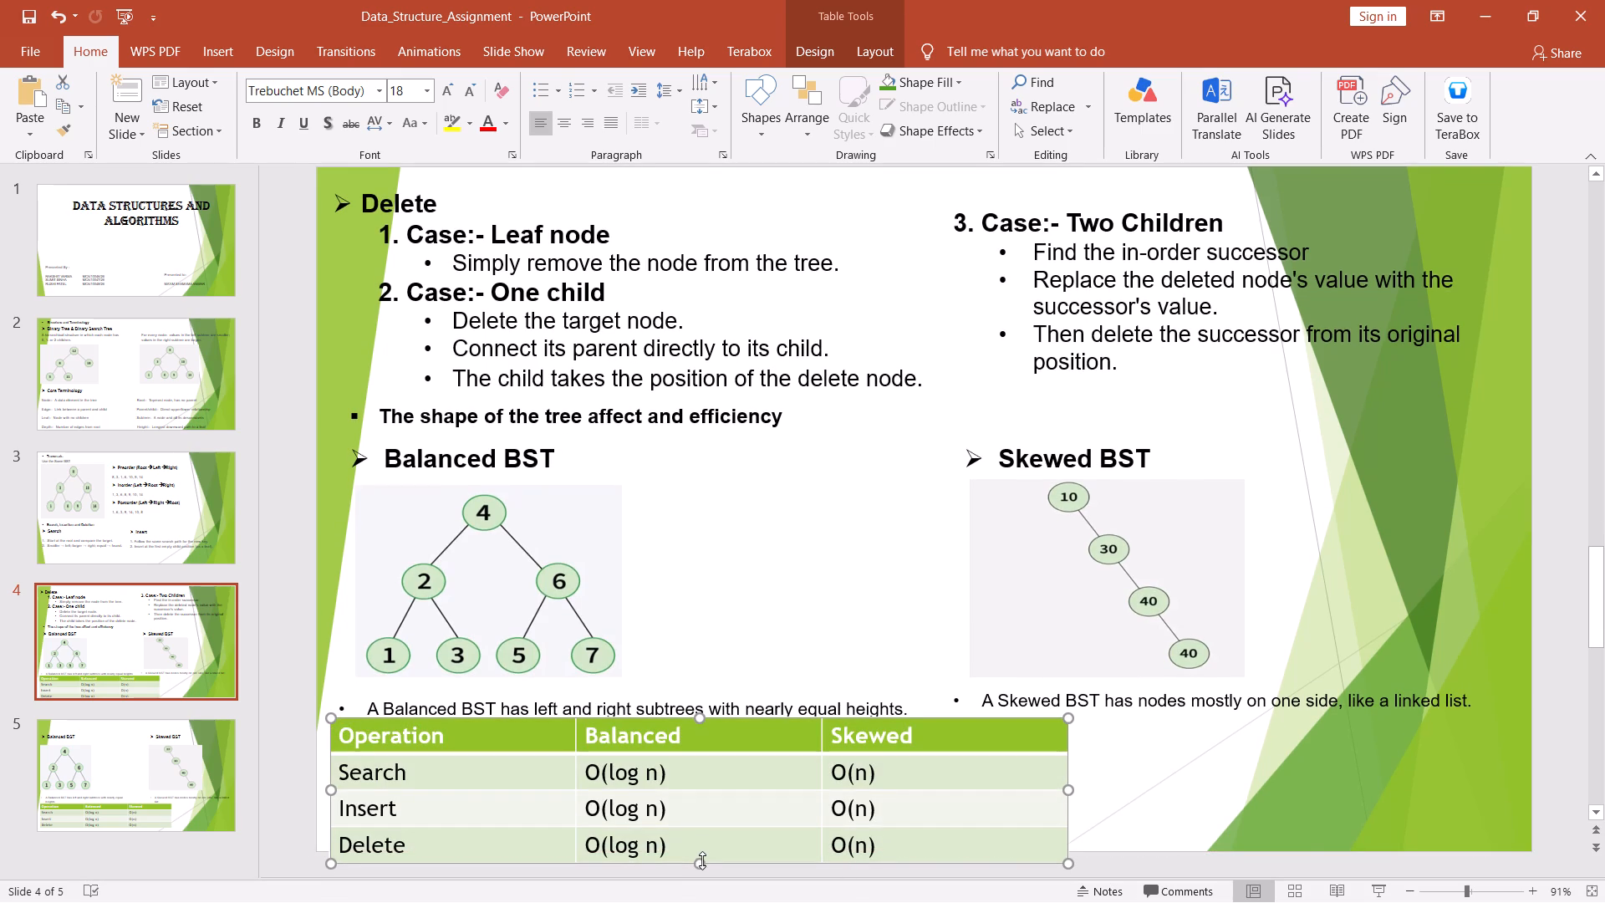
left_click_drag(702, 860, 703, 814)
left_click(1047, 721)
left_click_drag(1072, 721, 1074, 722)
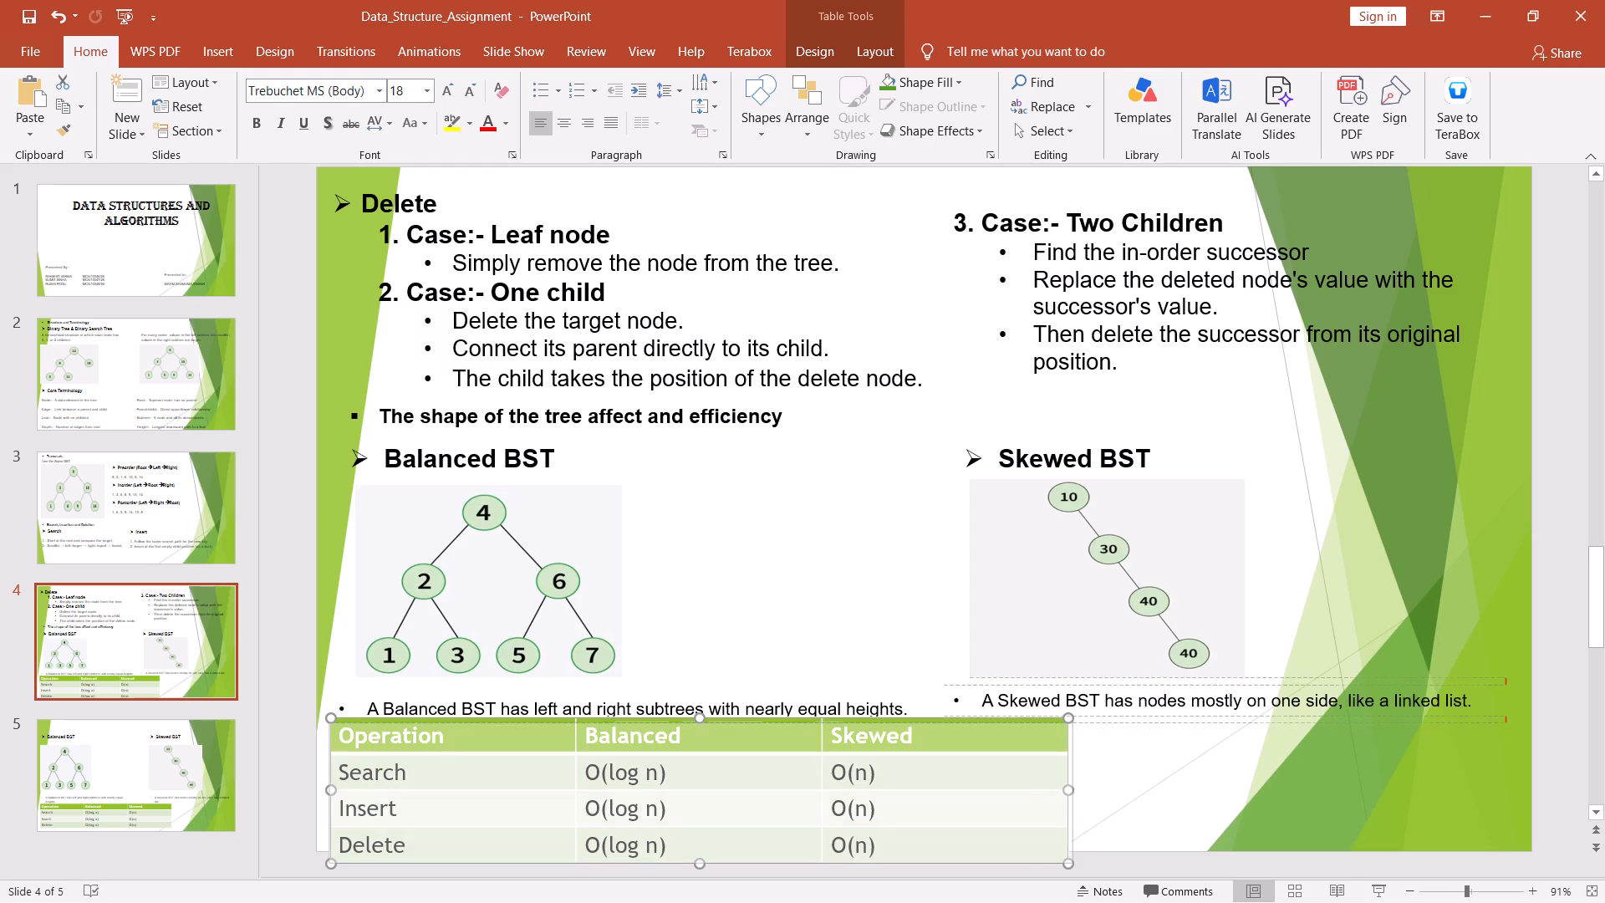
left_click_drag(1074, 722, 952, 739)
left_click_drag(838, 779, 870, 648)
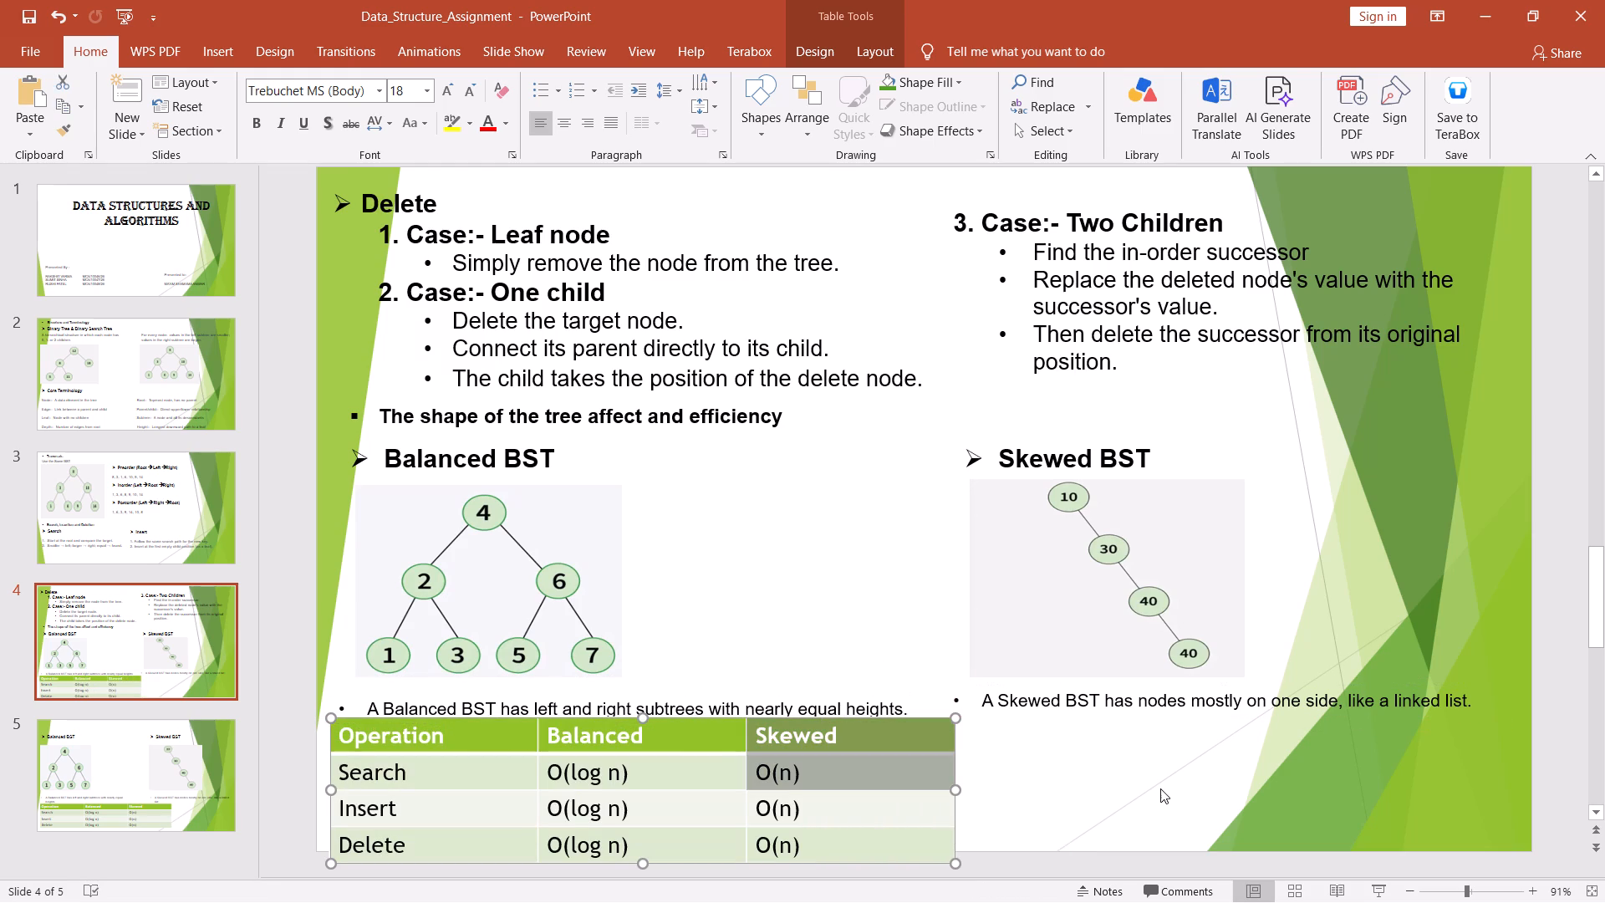
left_click(1160, 788)
Reposition the table directly beneath the balanced tree picture, with its left edge aligned to the picture and its bottom inside the slide.
left_click_drag(667, 724, 690, 722)
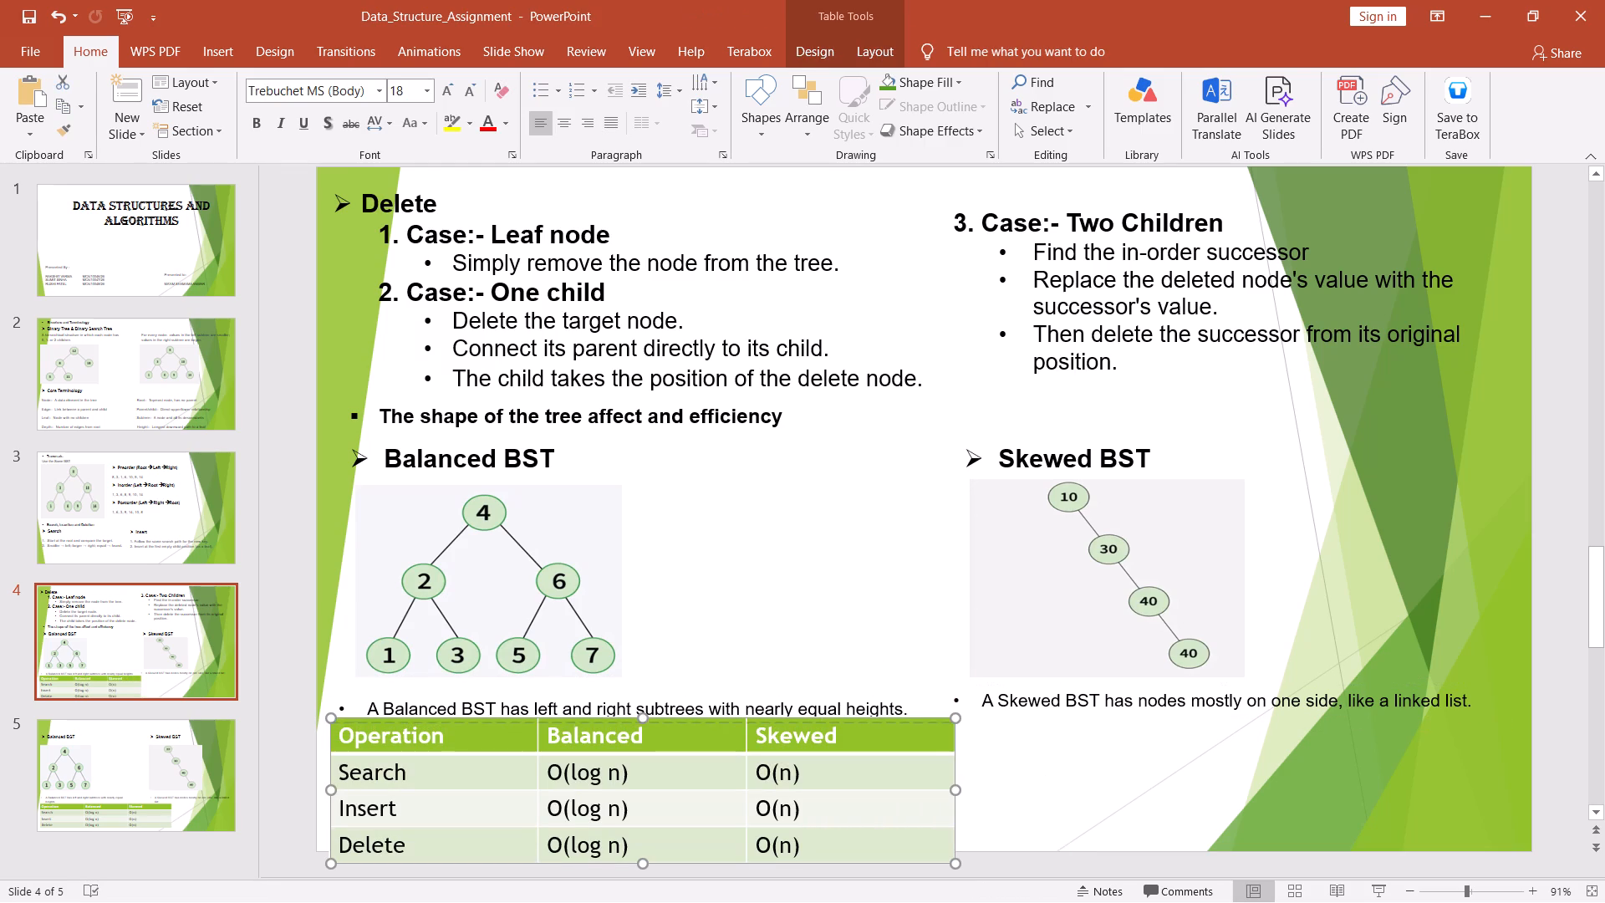
left_click_drag(690, 722, 690, 742)
left_click_drag(693, 741, 760, 646)
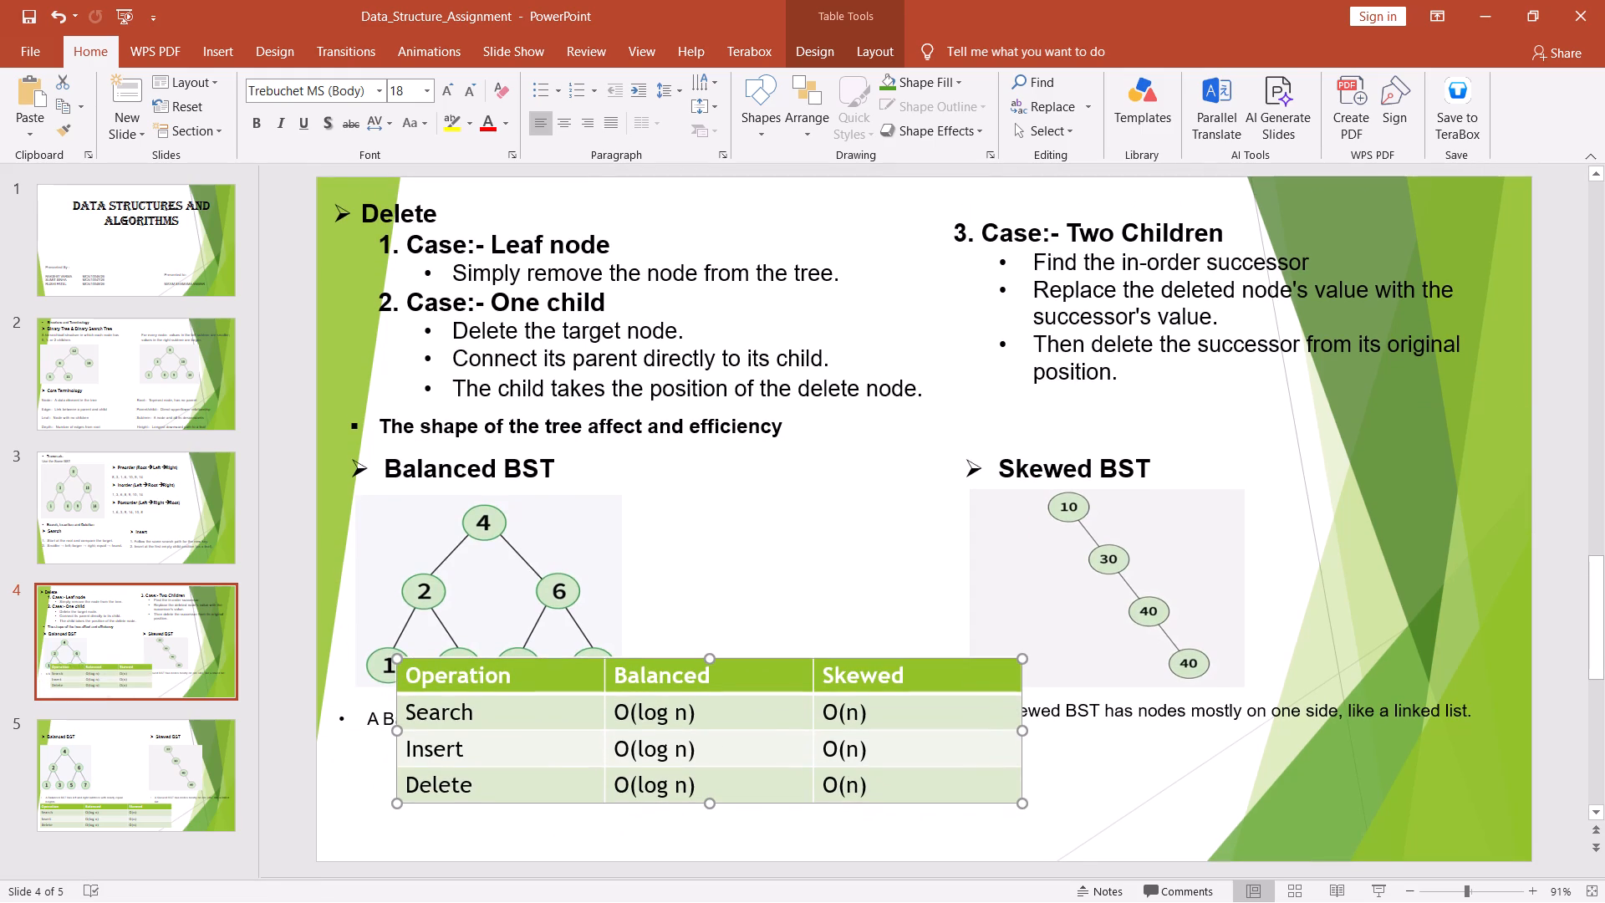
left_click_drag(712, 801, 711, 732)
left_click_drag(731, 658, 735, 676)
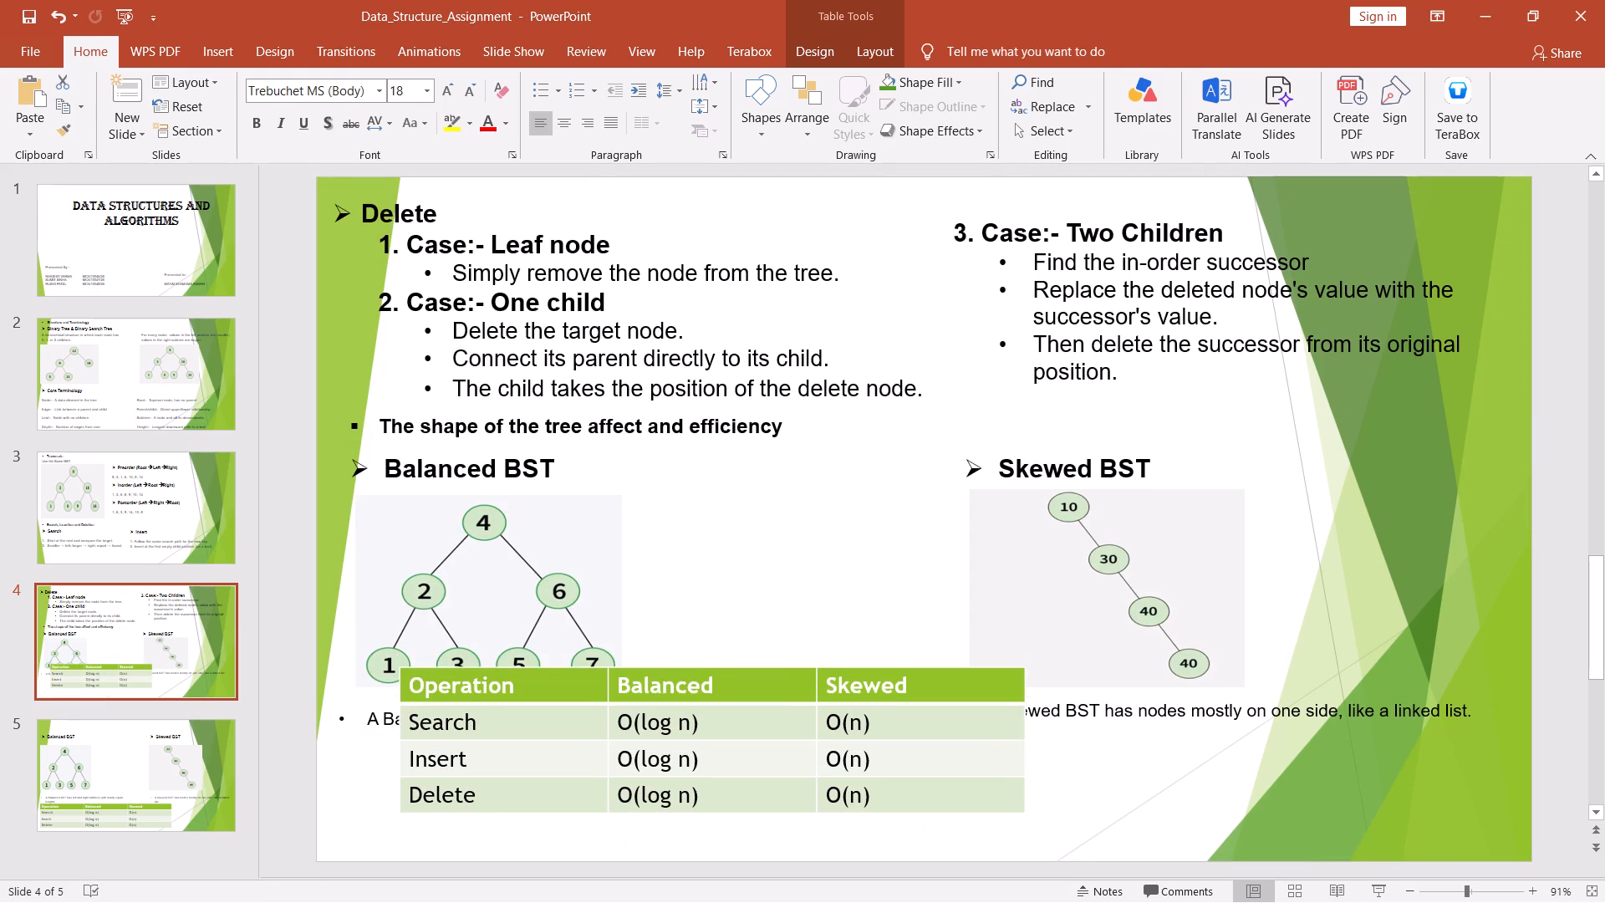
left_click_drag(735, 676, 680, 712)
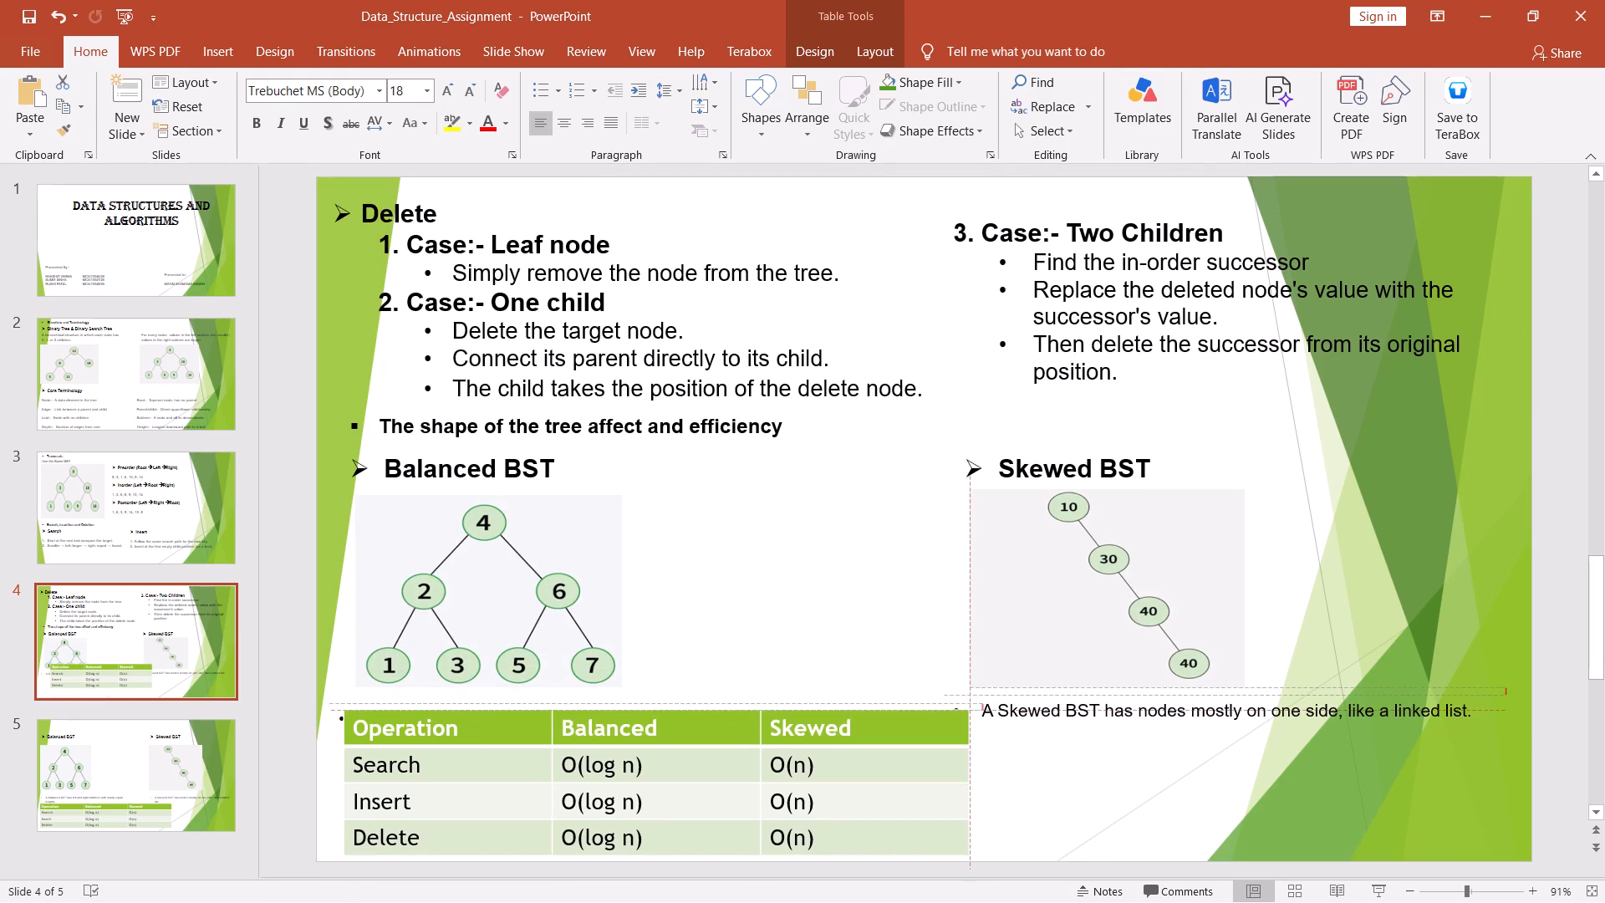
left_click_drag(680, 712, 680, 724)
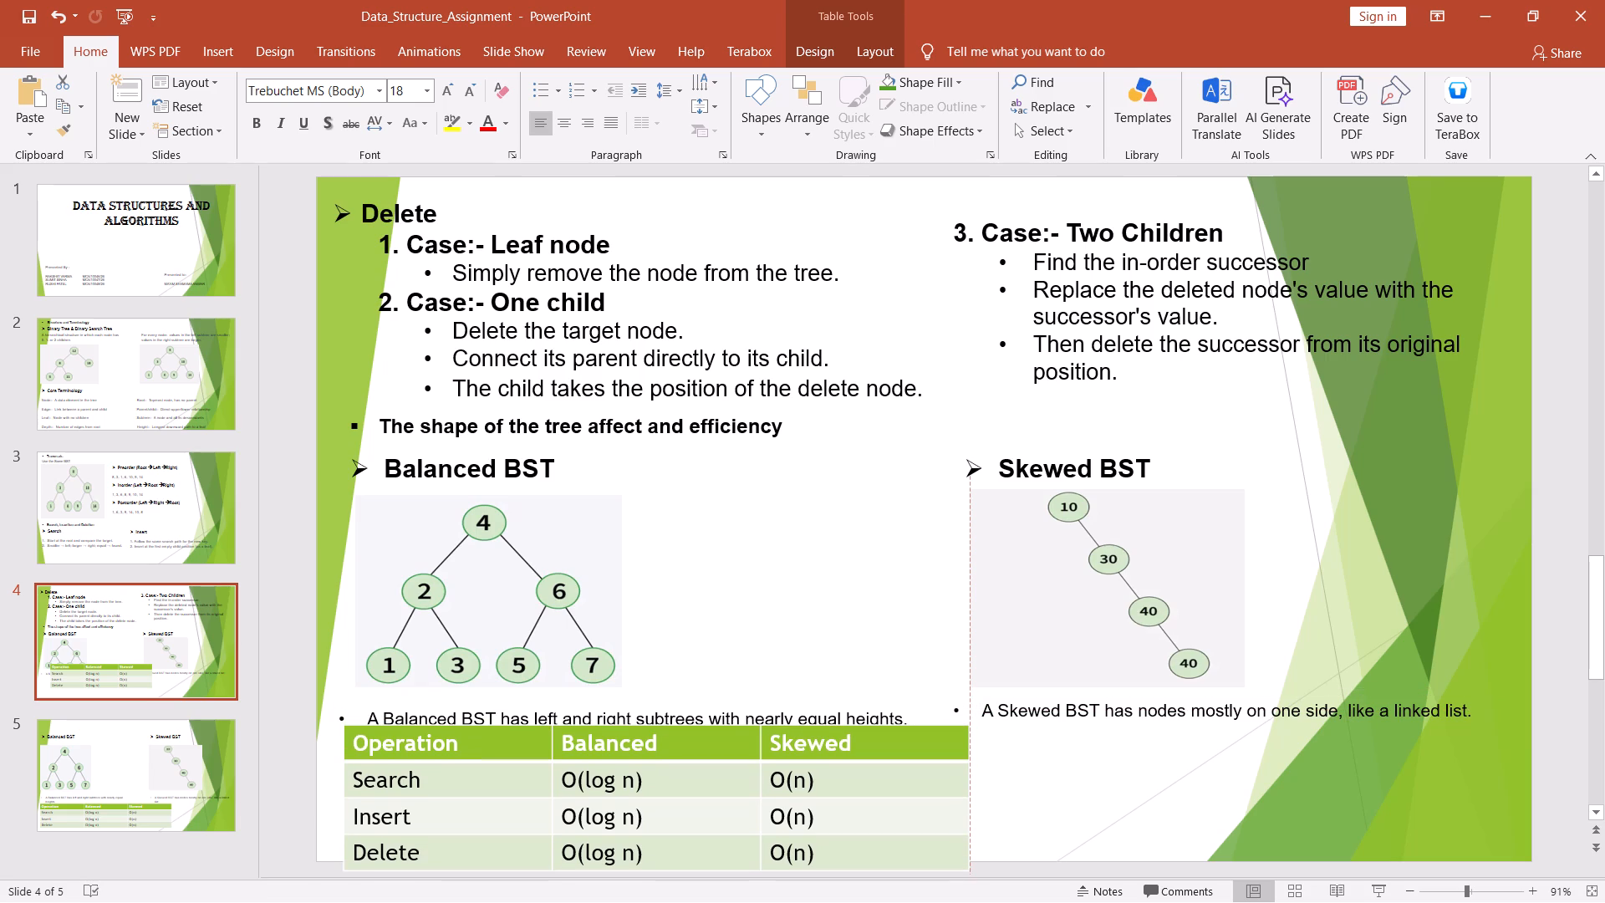
left_click_drag(680, 724, 686, 710)
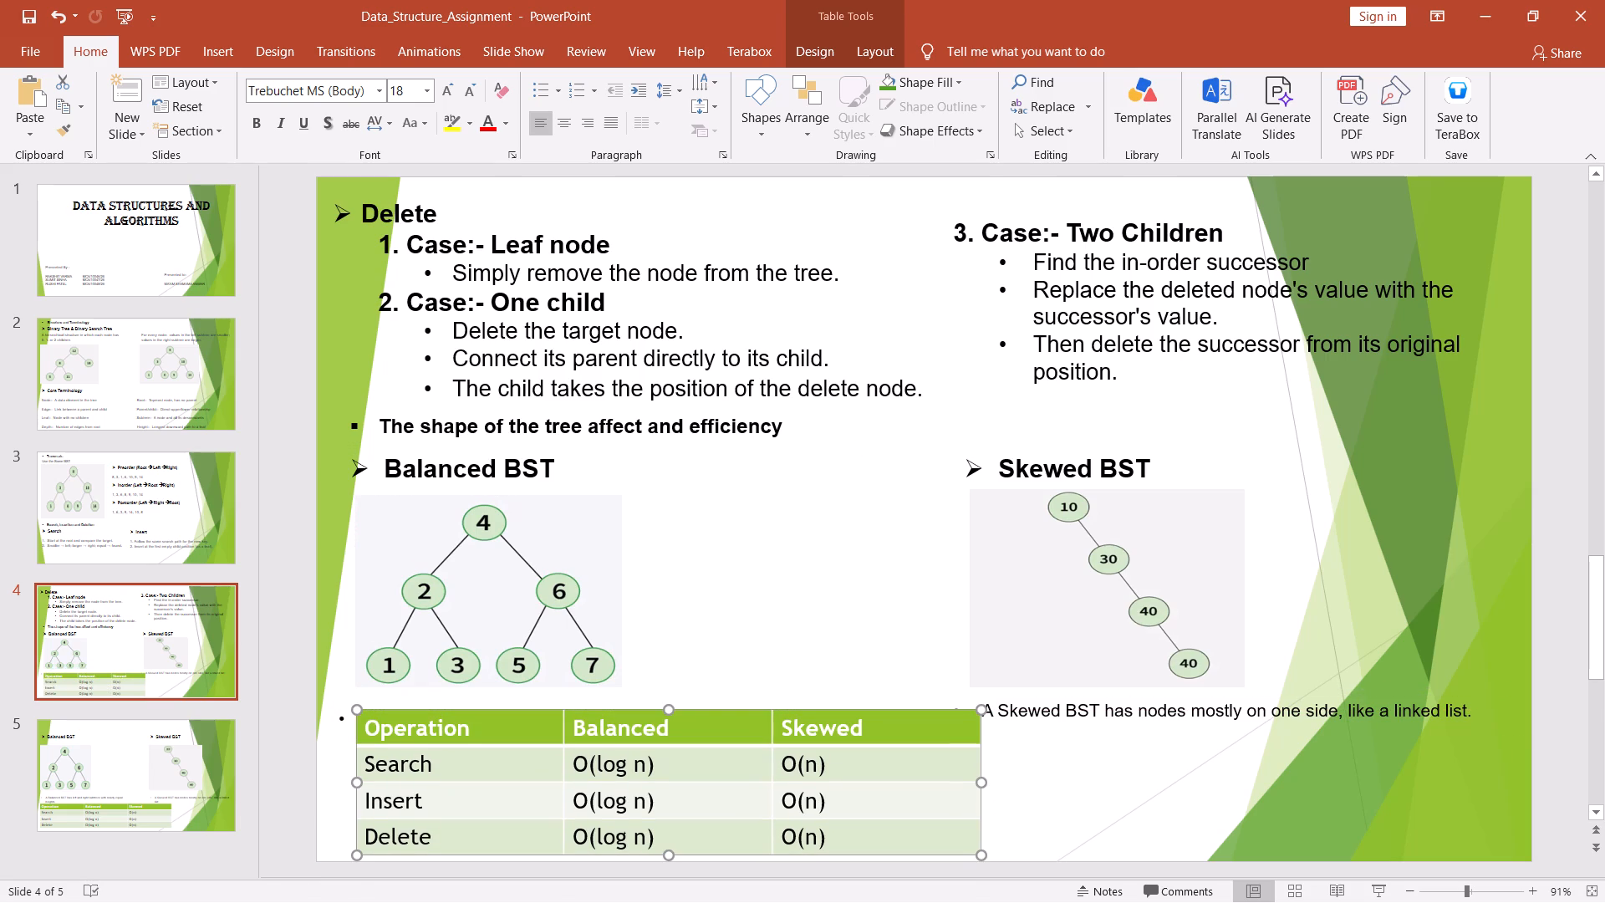
Move the Delete text box and the "3. Case:- Two Children" text box slightly upward on slide 4.
left_click(521, 295)
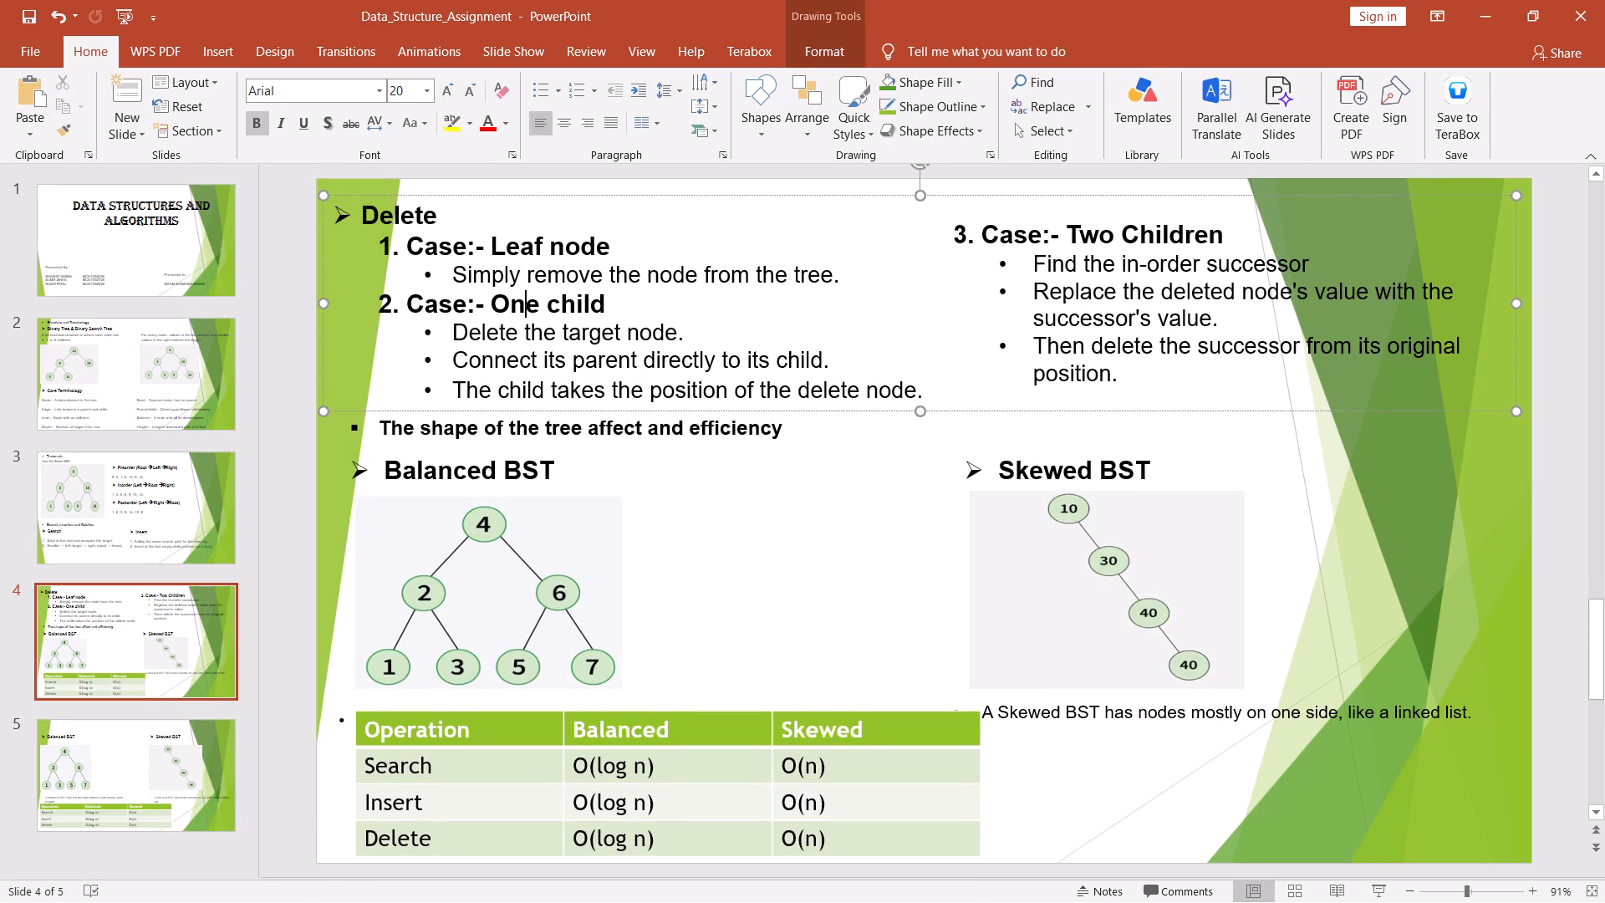
left_click_drag(552, 196, 552, 186)
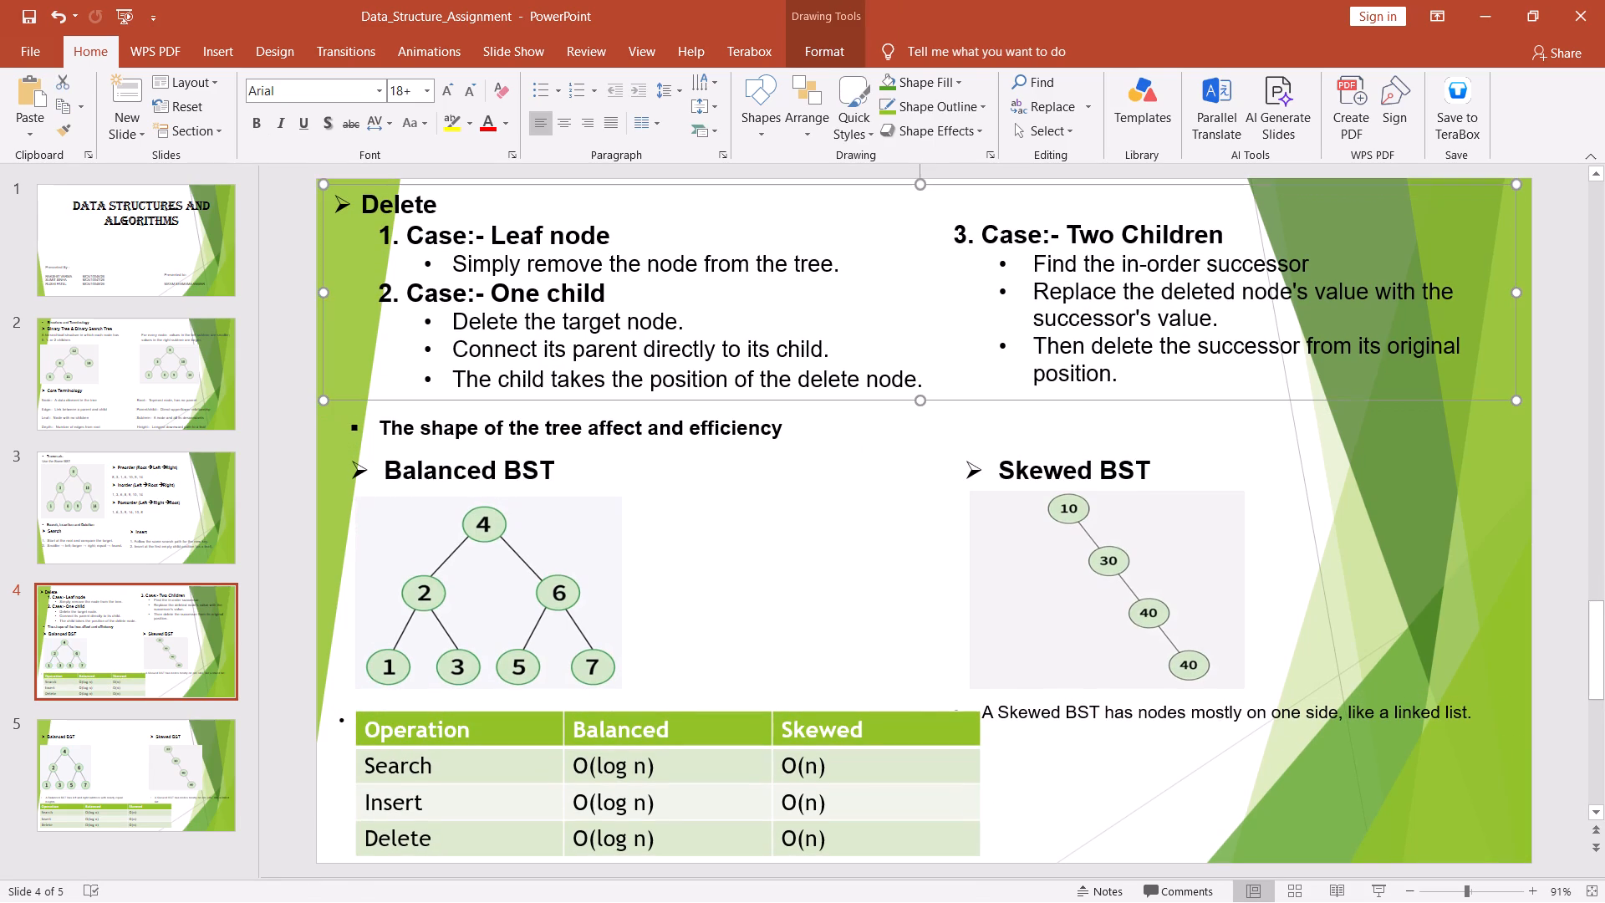
left_click(1078, 217)
left_click(1099, 210)
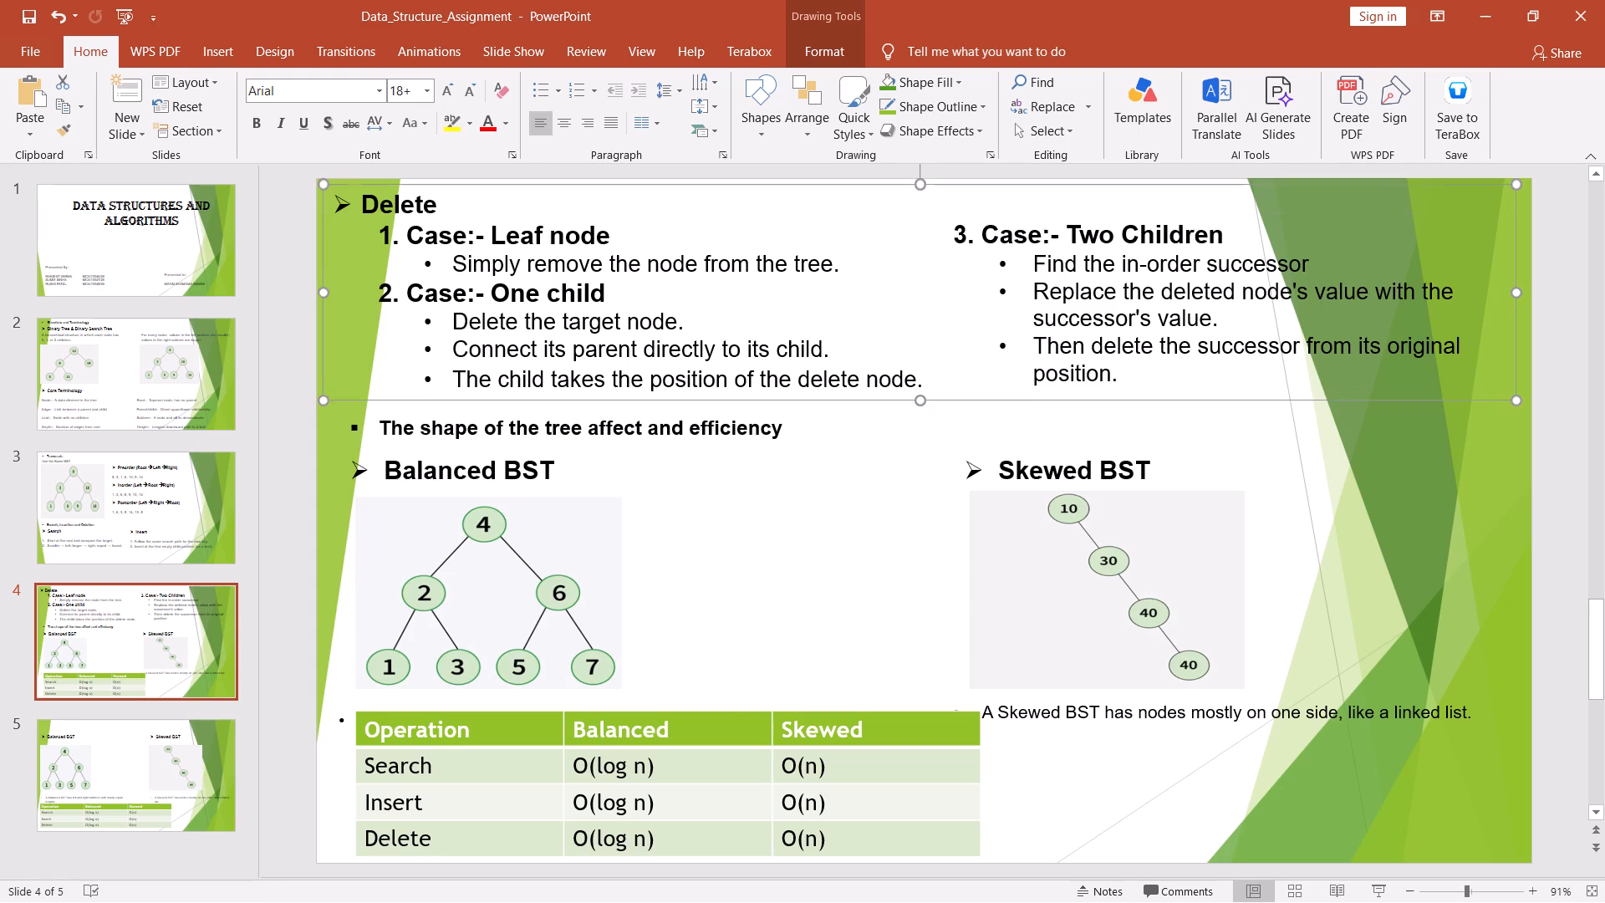
left_click(1096, 236)
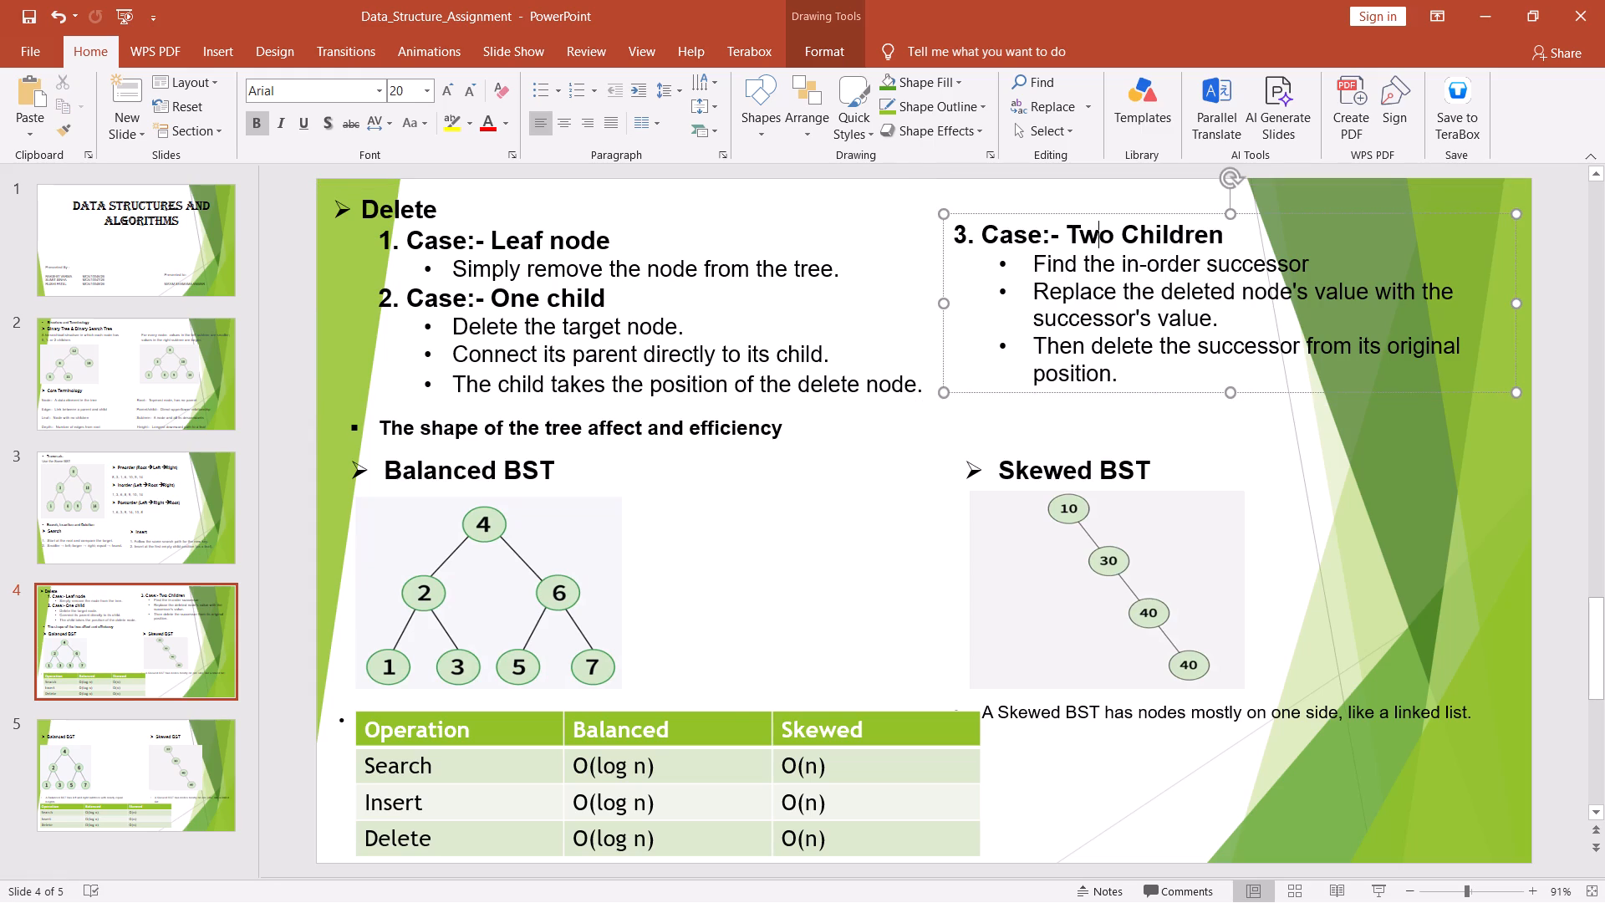
left_click_drag(1098, 212, 1098, 203)
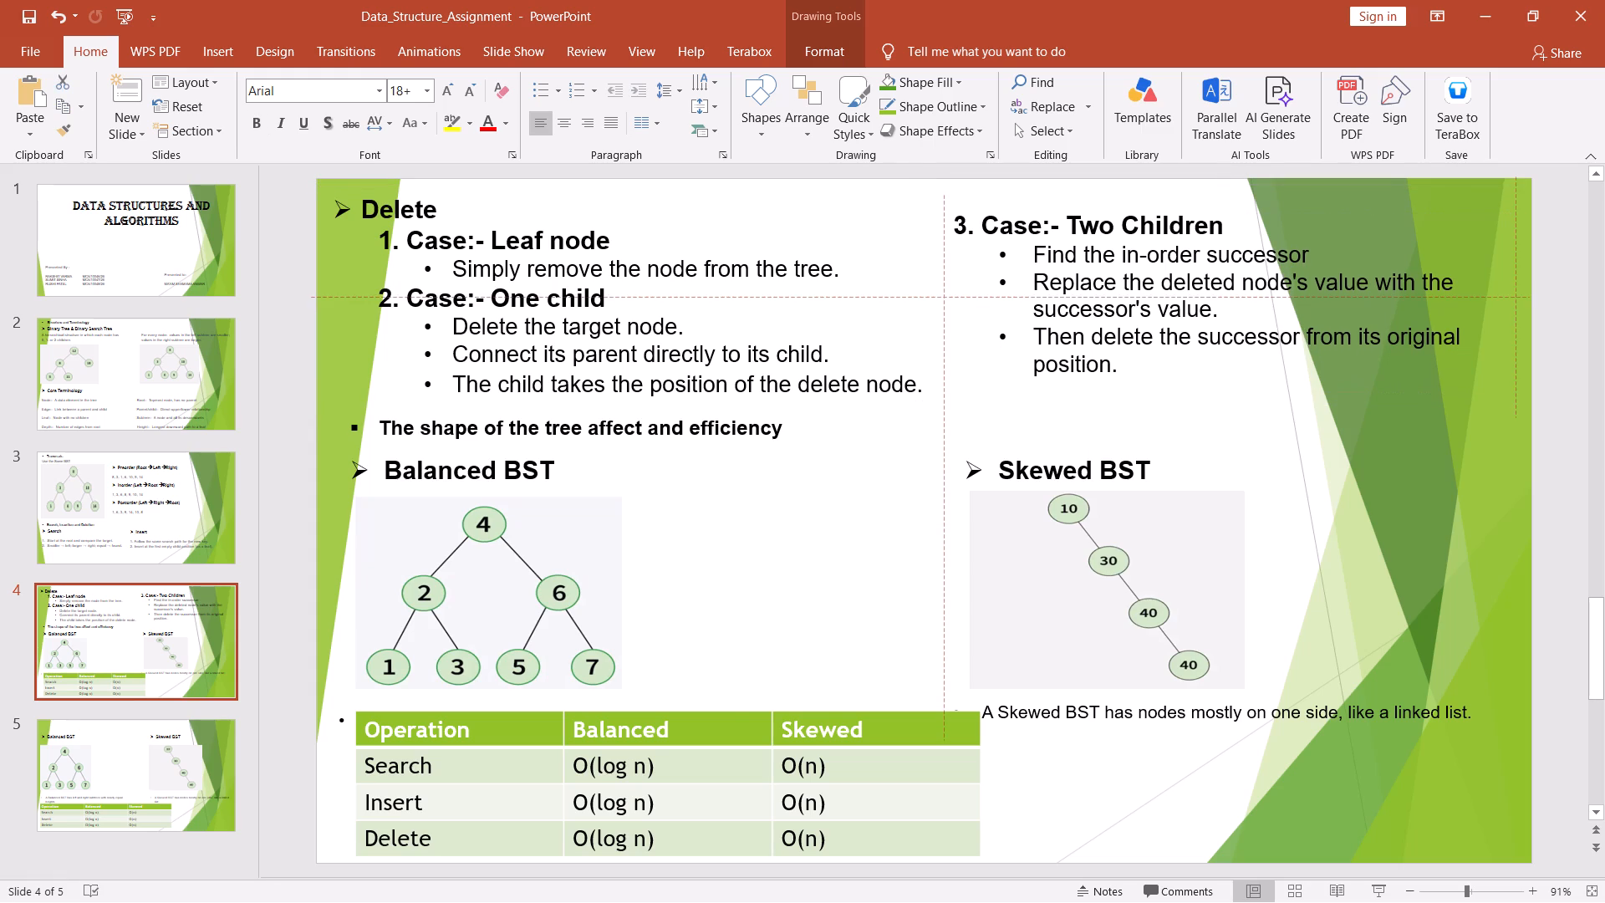
left_click_drag(1098, 203, 1099, 204)
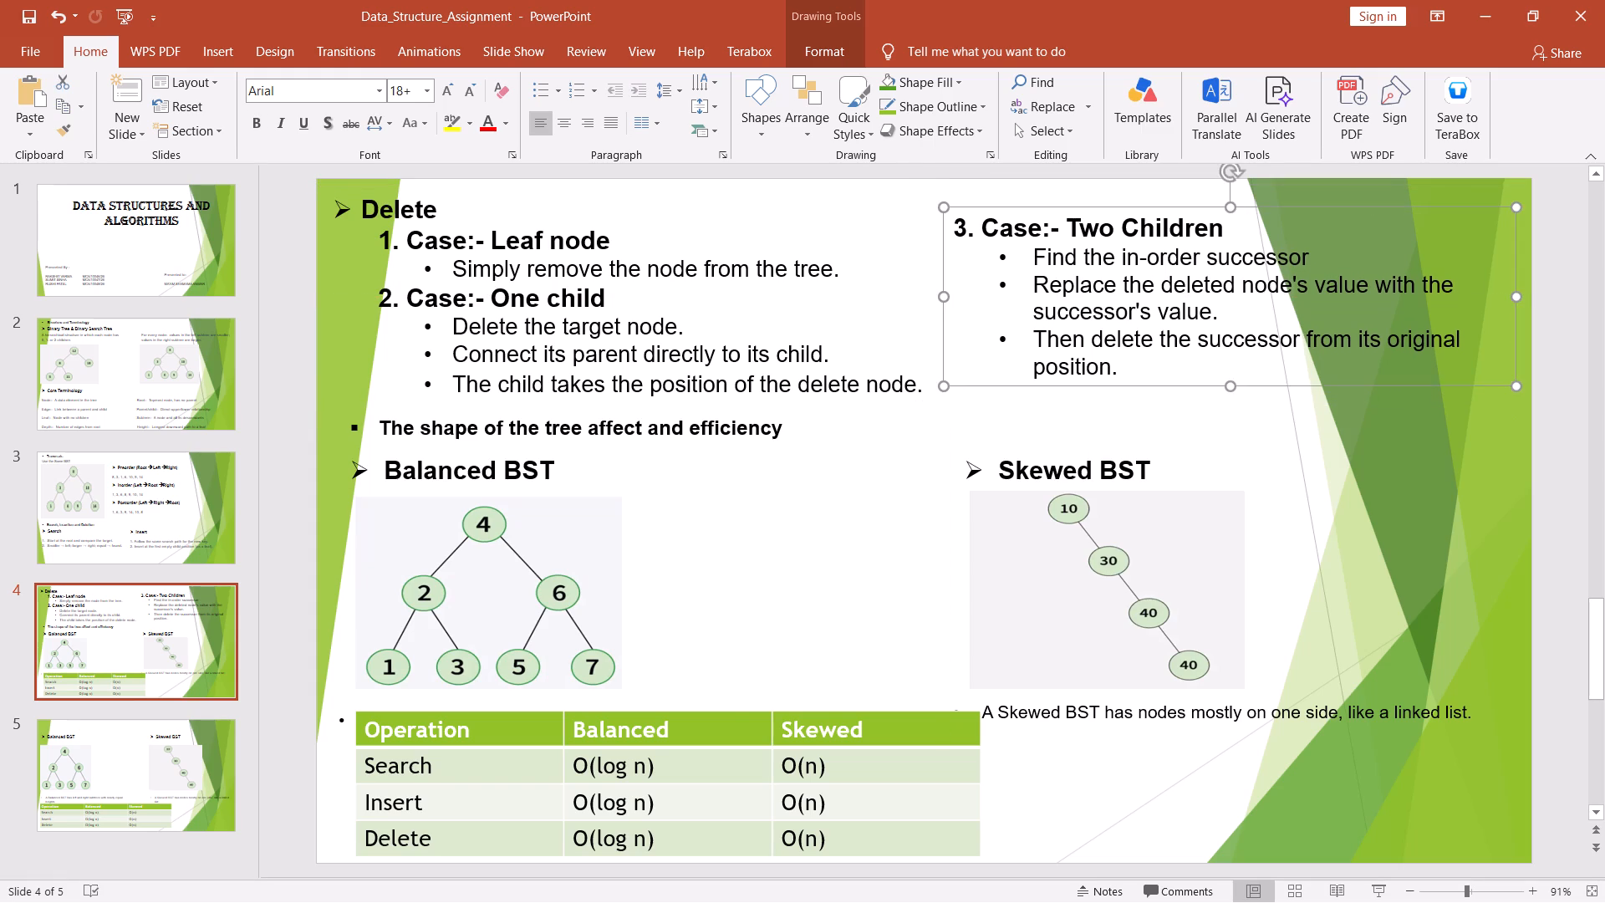
Move the "The shape of the tree affect and efficiency" line and the Balanced BST heading slightly upward.
left_click(398, 556)
left_click(483, 449)
left_click(507, 429)
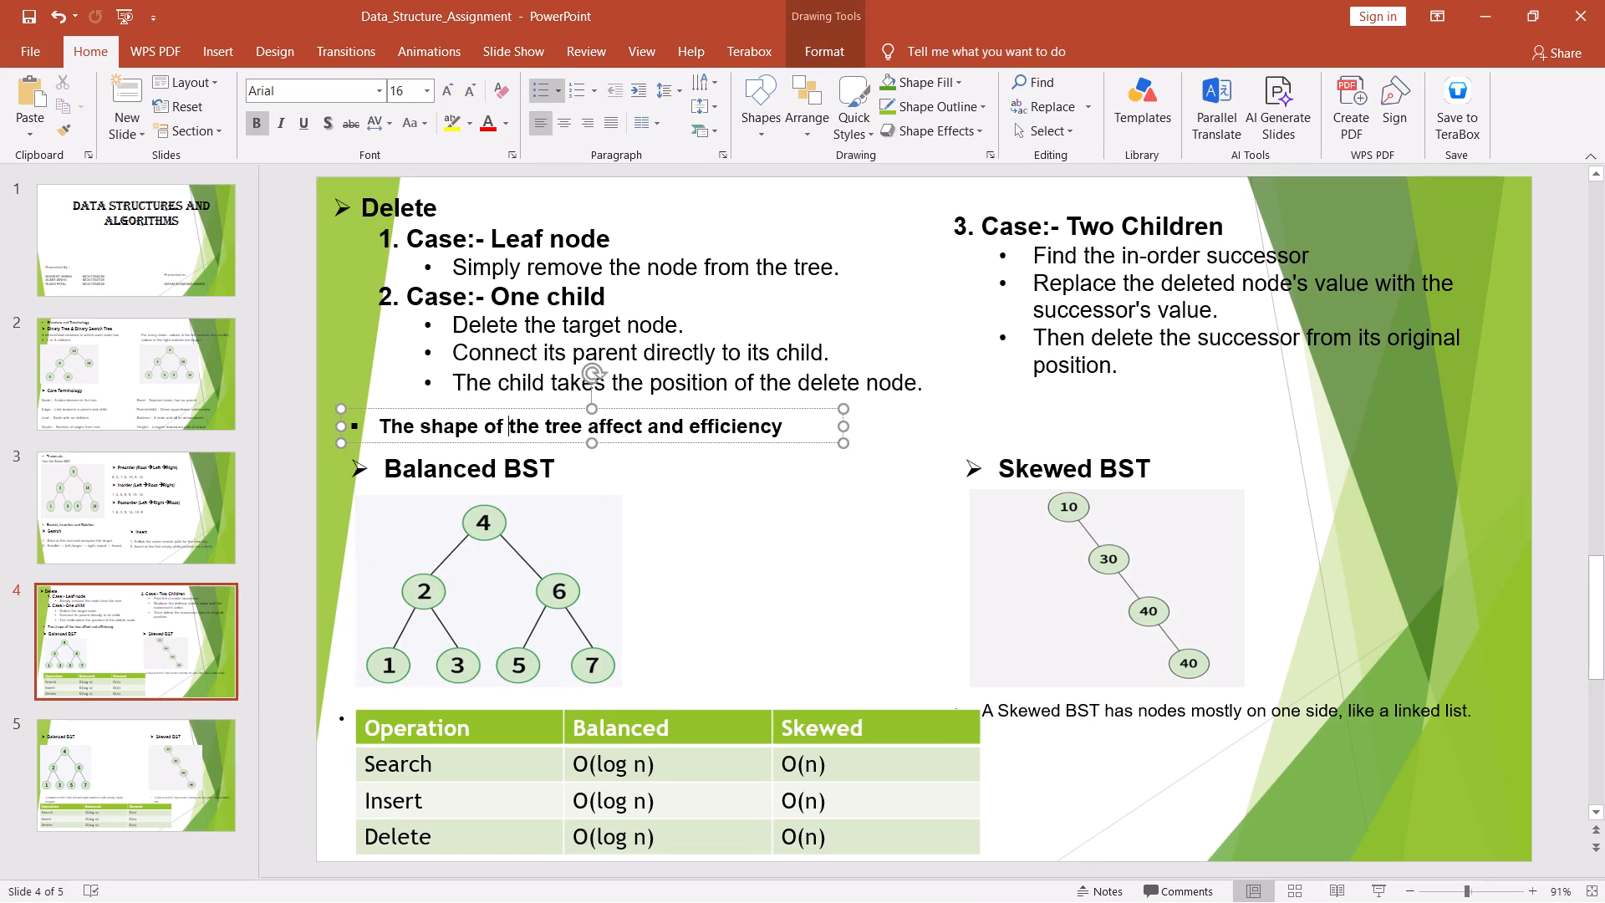
left_click(529, 407)
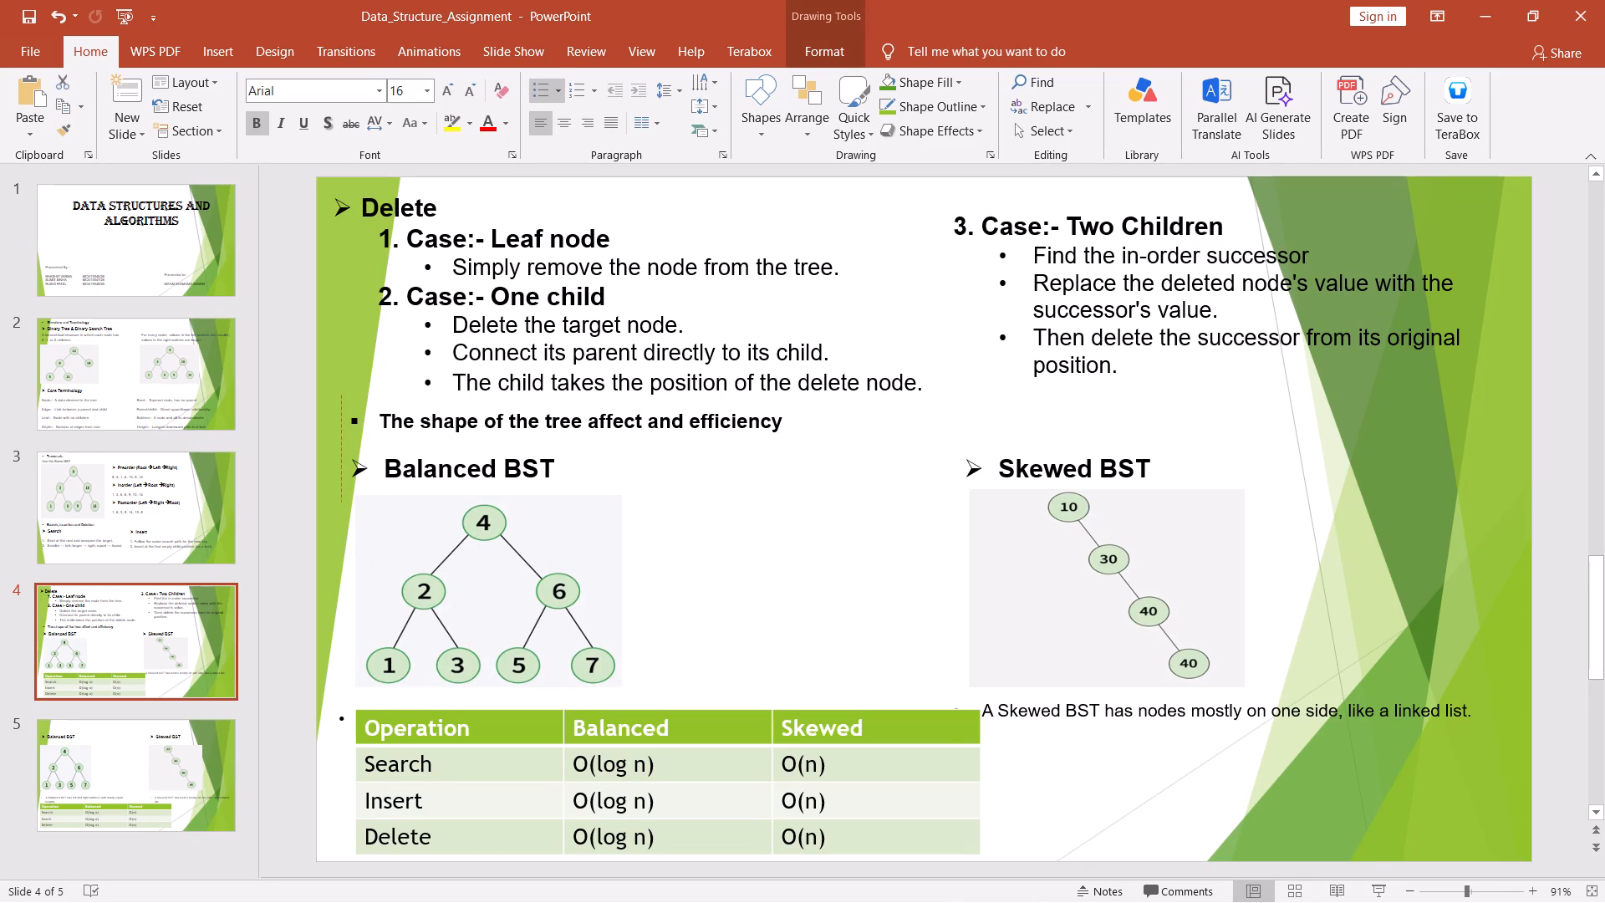
left_click(522, 467)
left_click(526, 451)
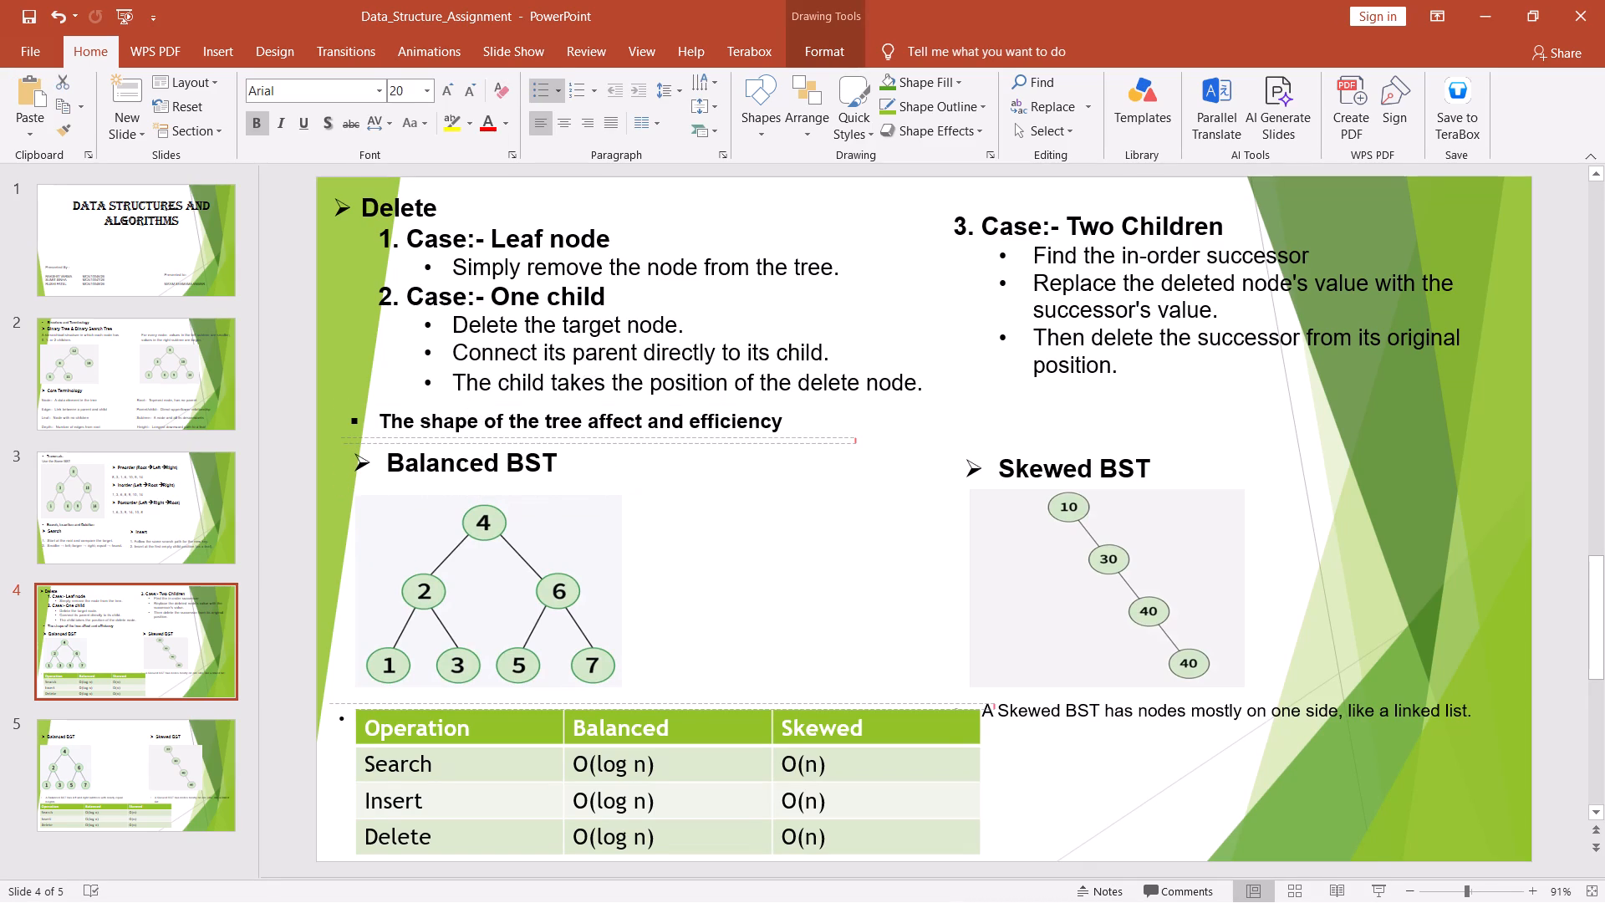
Move the balanced tree picture slightly upward, keeping it aligned beneath its heading.
left_click(504, 566)
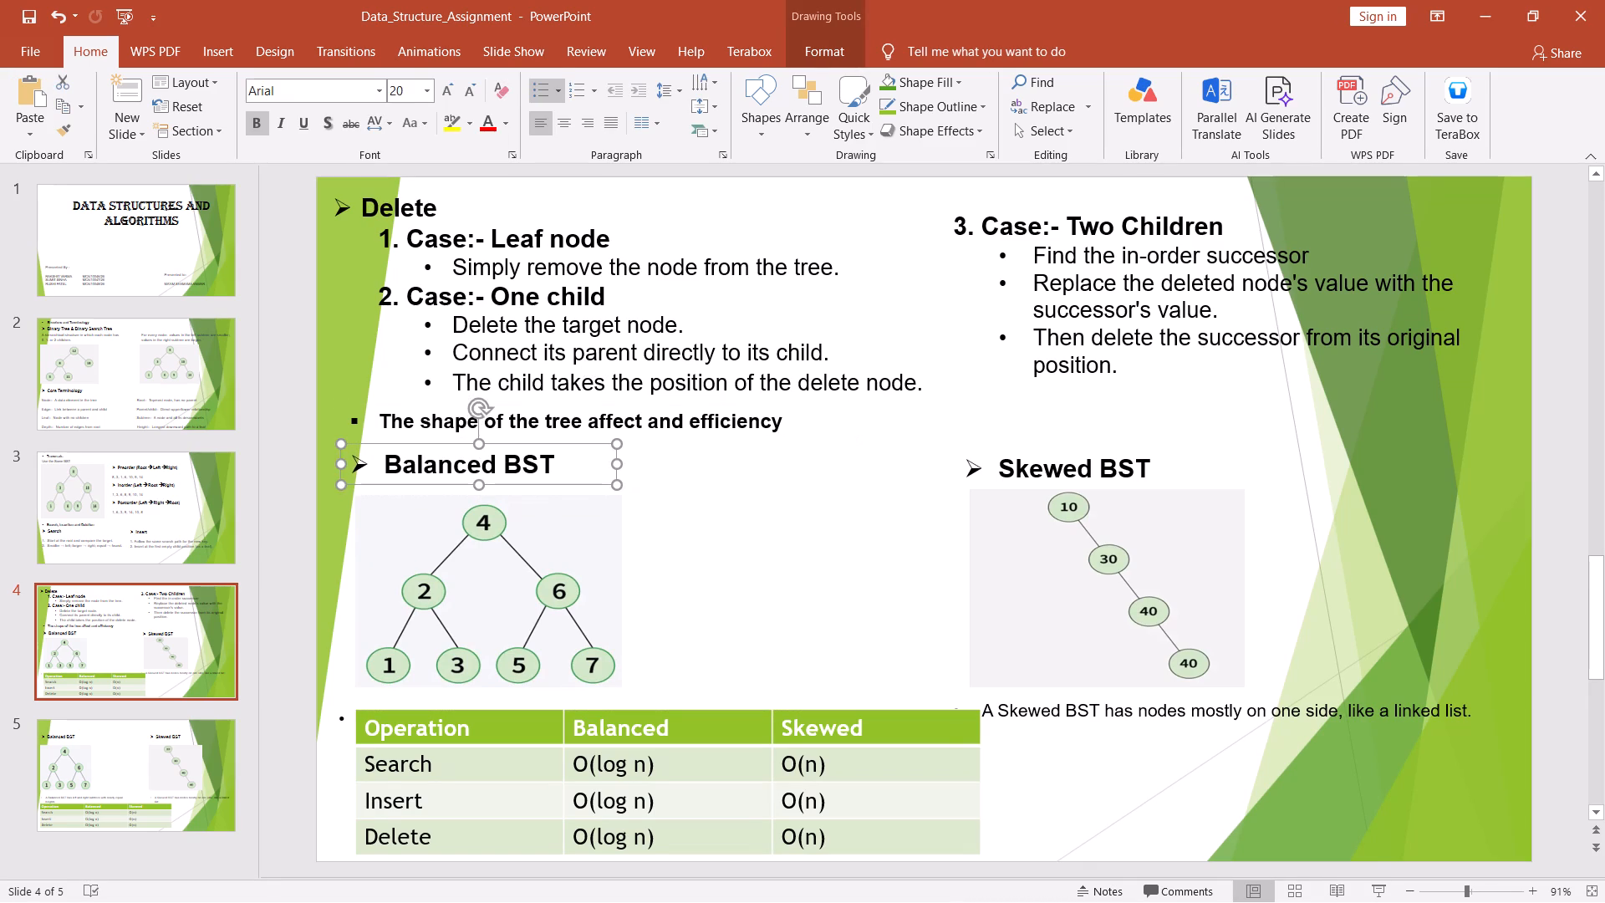
left_click(542, 491)
left_click(541, 493)
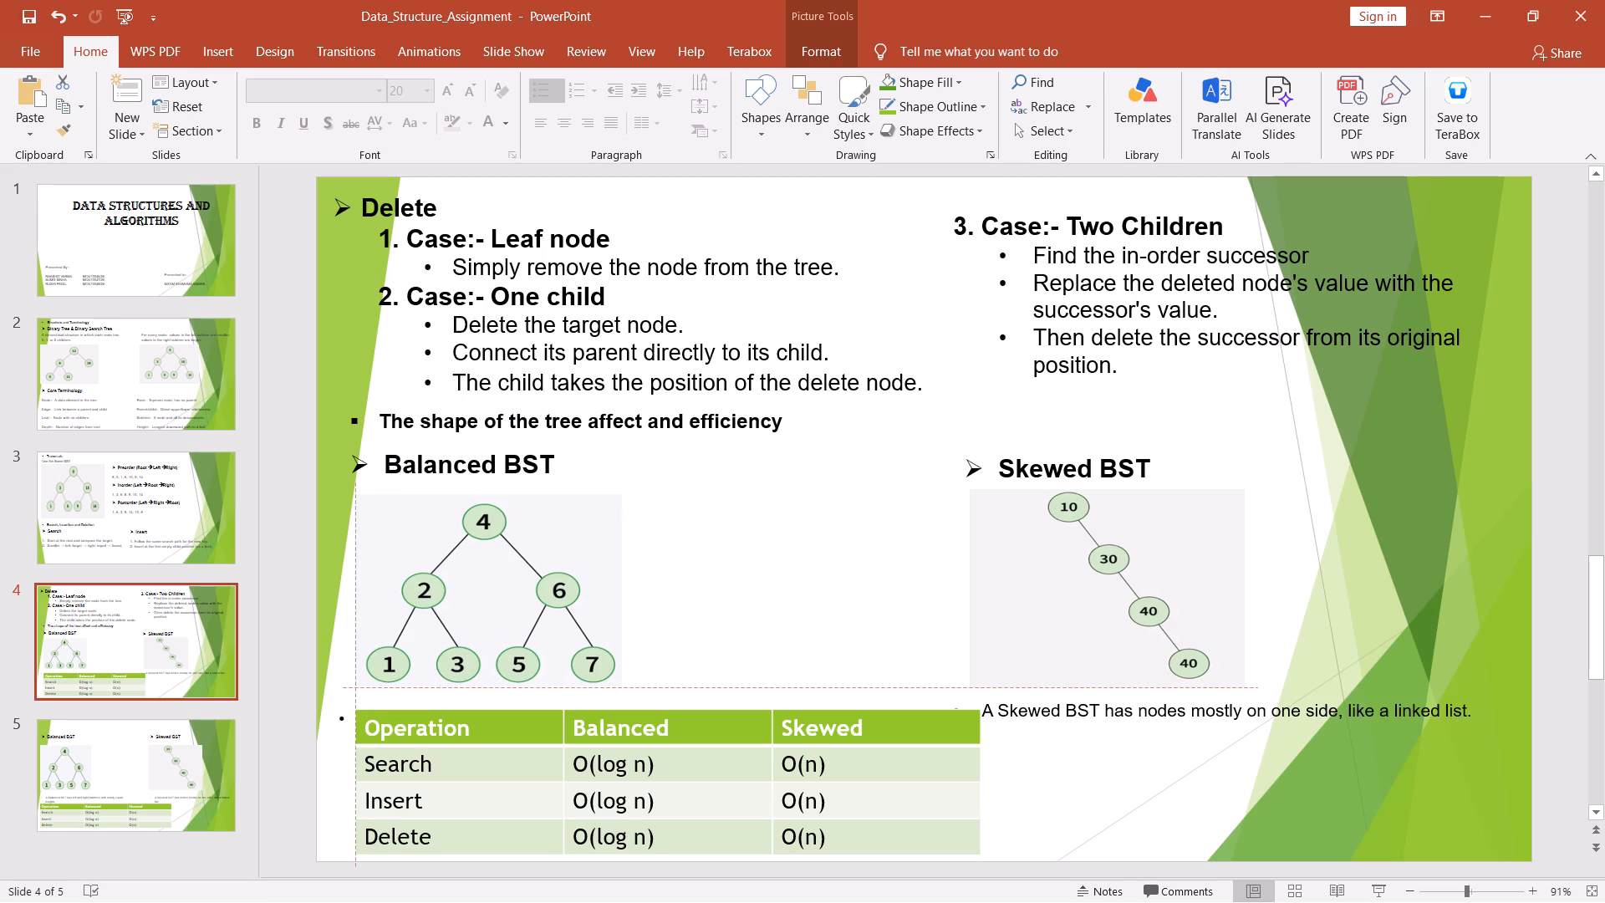
Move the Skewed BST heading and the skewed tree picture slightly upward on slide 4.
left_click(1094, 496)
left_click(1092, 470)
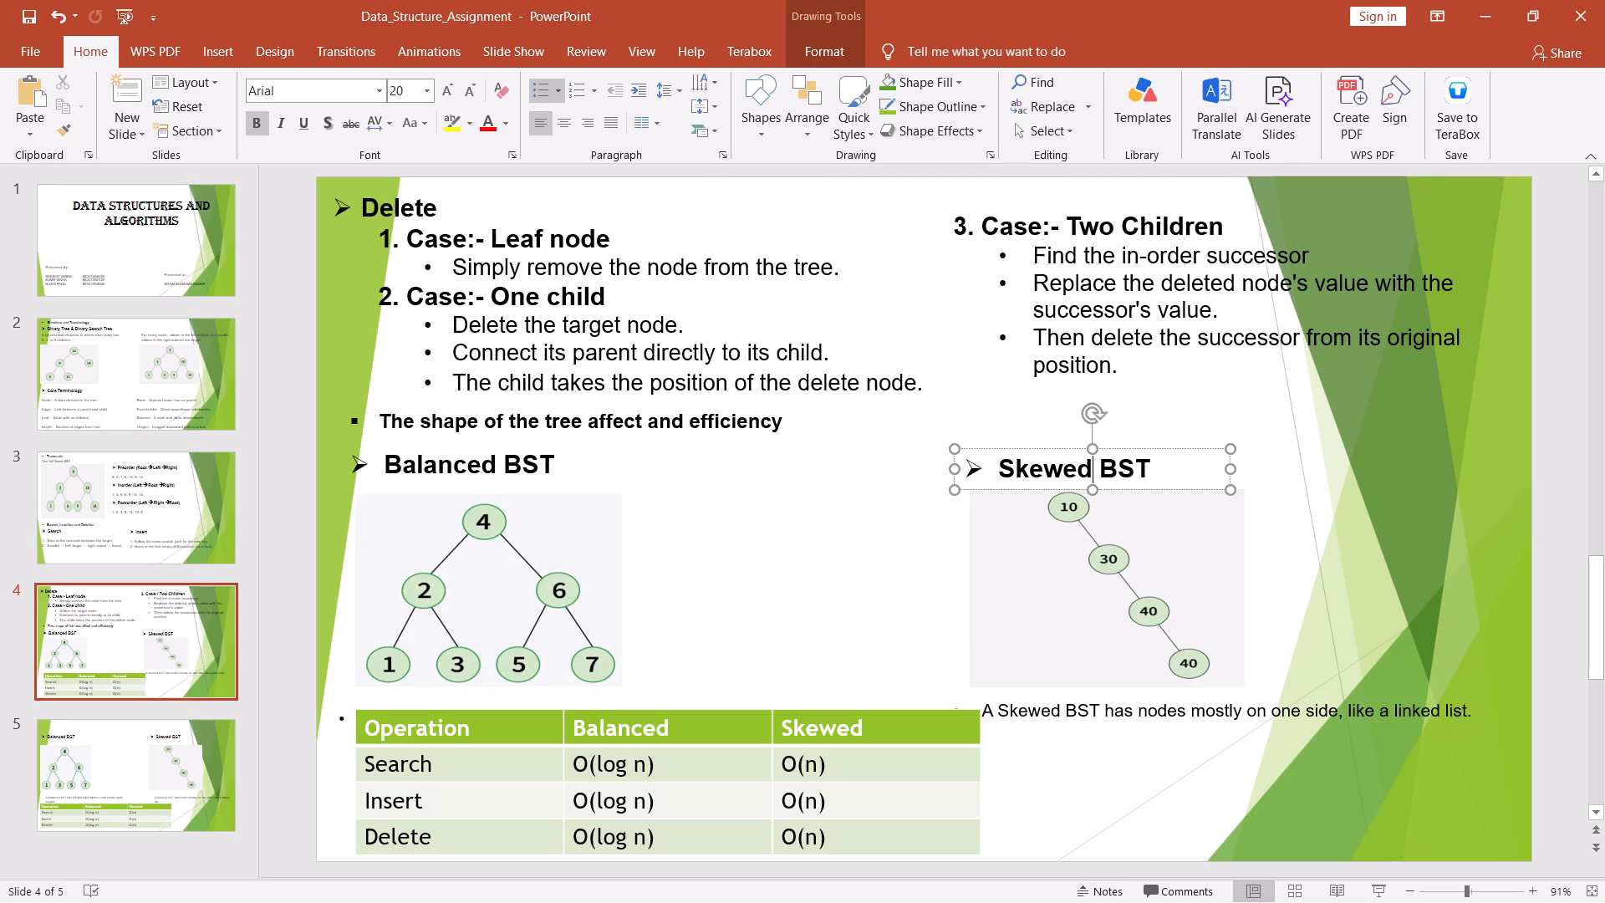
left_click(1062, 447)
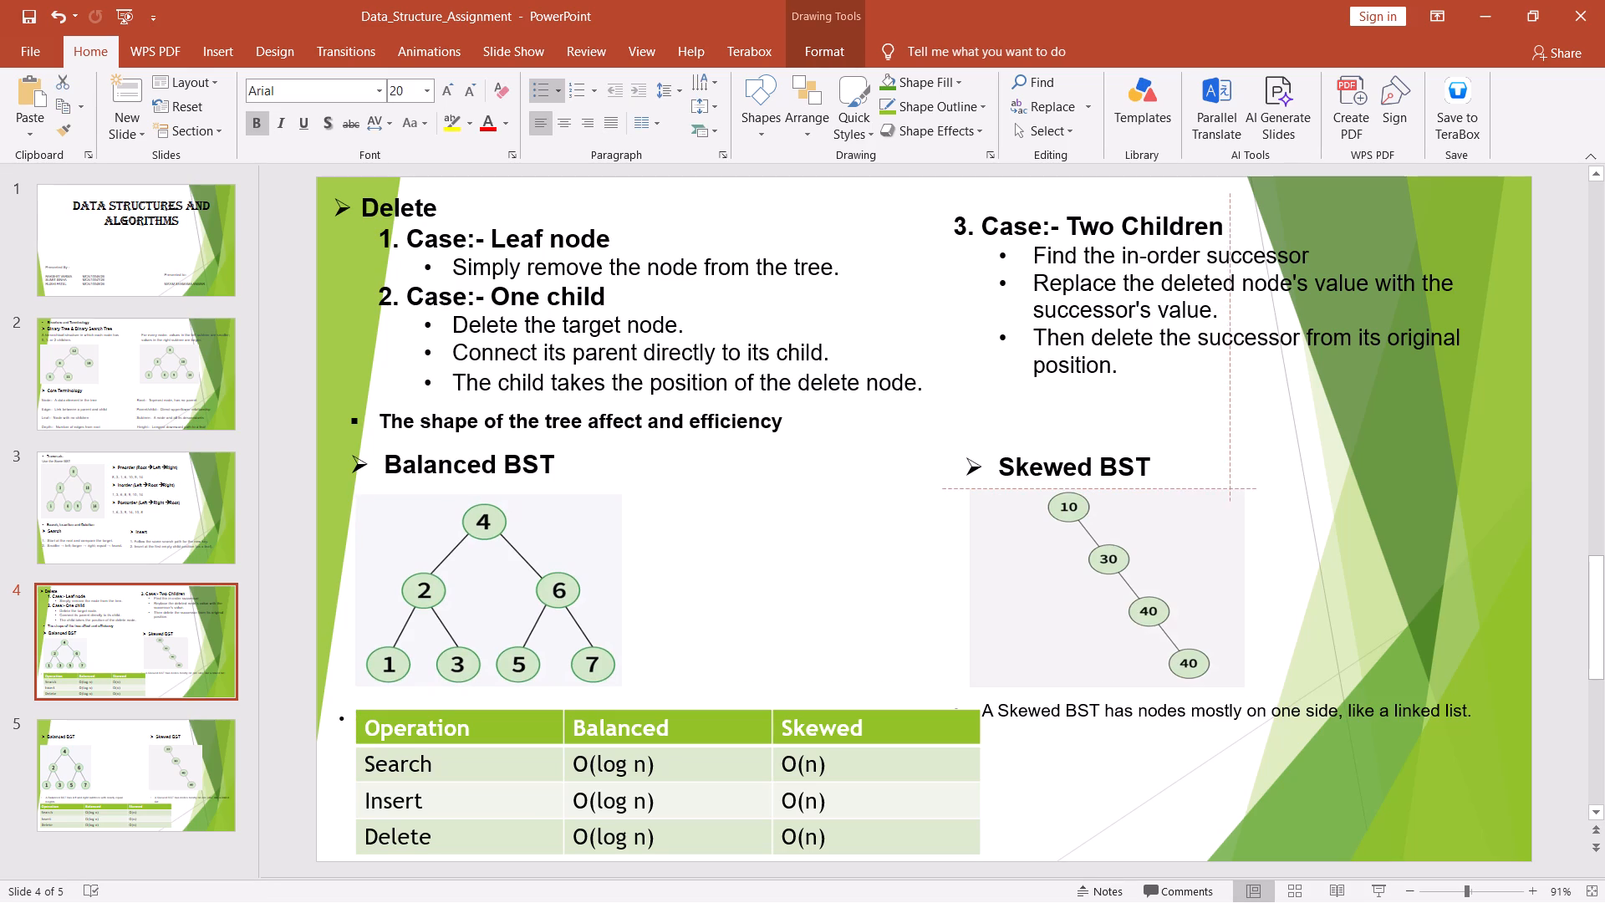
left_click(1021, 527)
left_click(1041, 486)
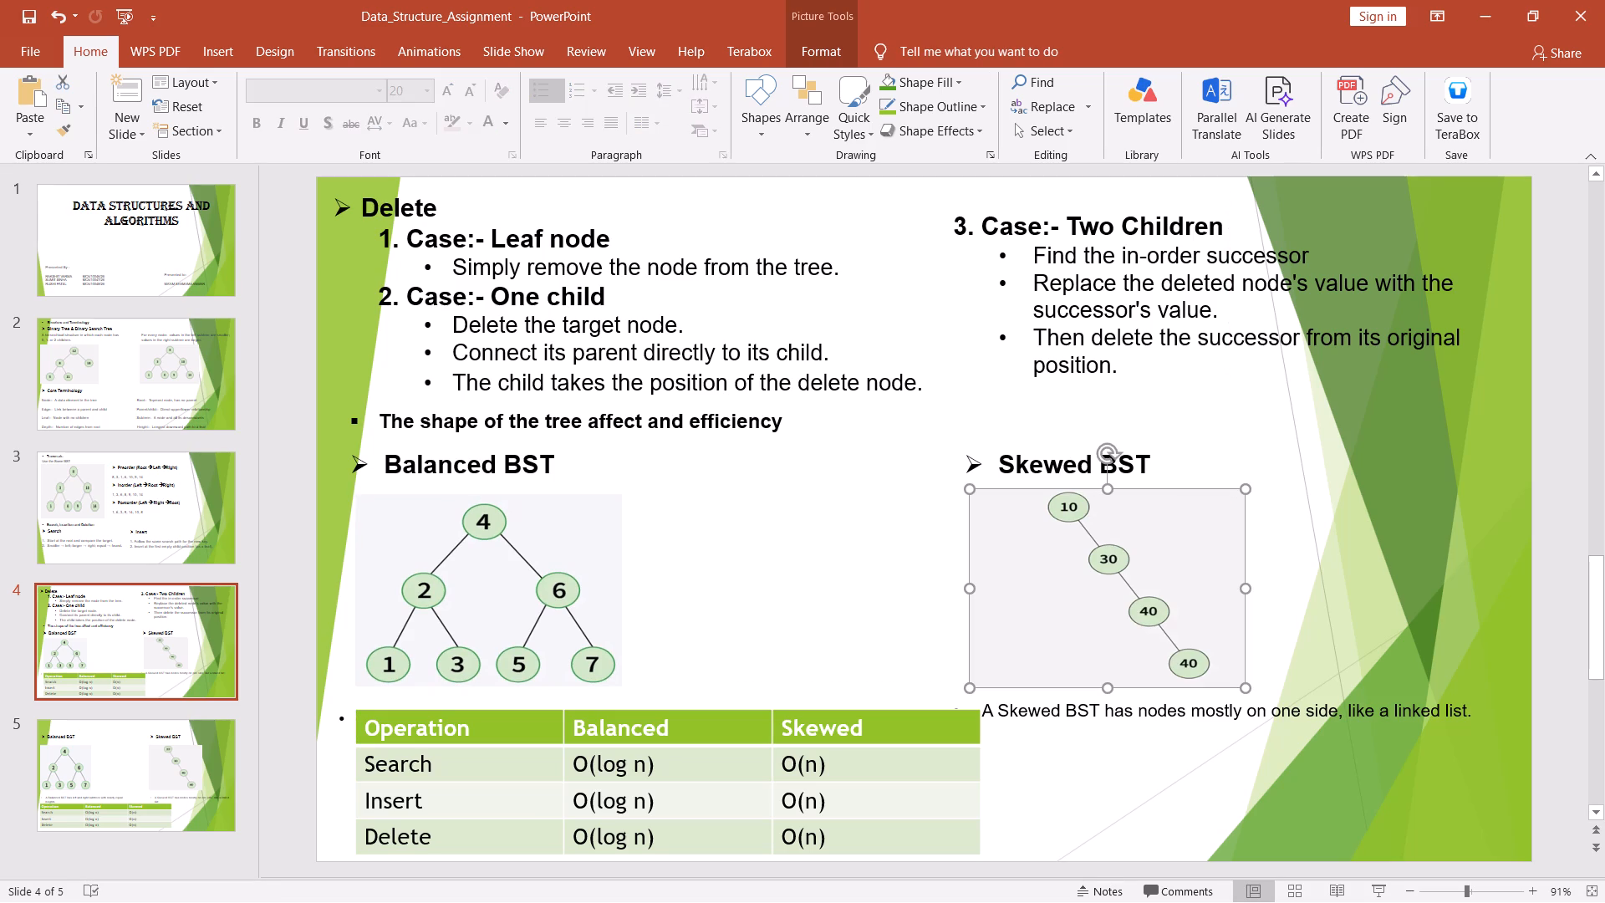
Move the "A Skewed BST has nodes mostly on one side" caption slightly upward, directly beneath the skewed tree picture.
left_click(1019, 712)
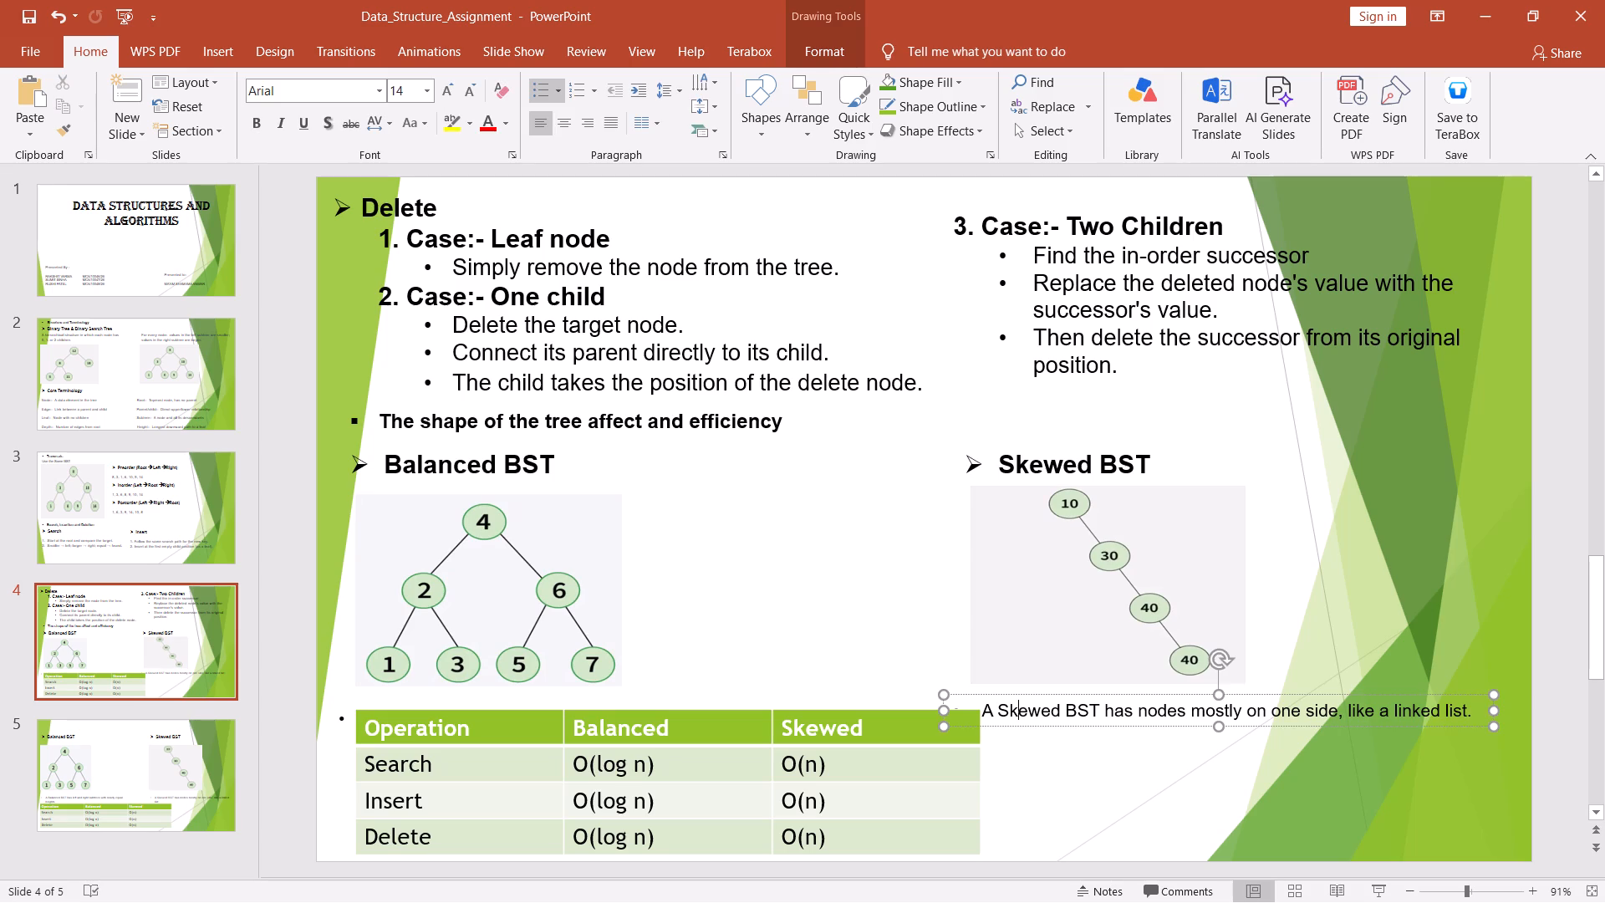
left_click_drag(1030, 696, 1027, 686)
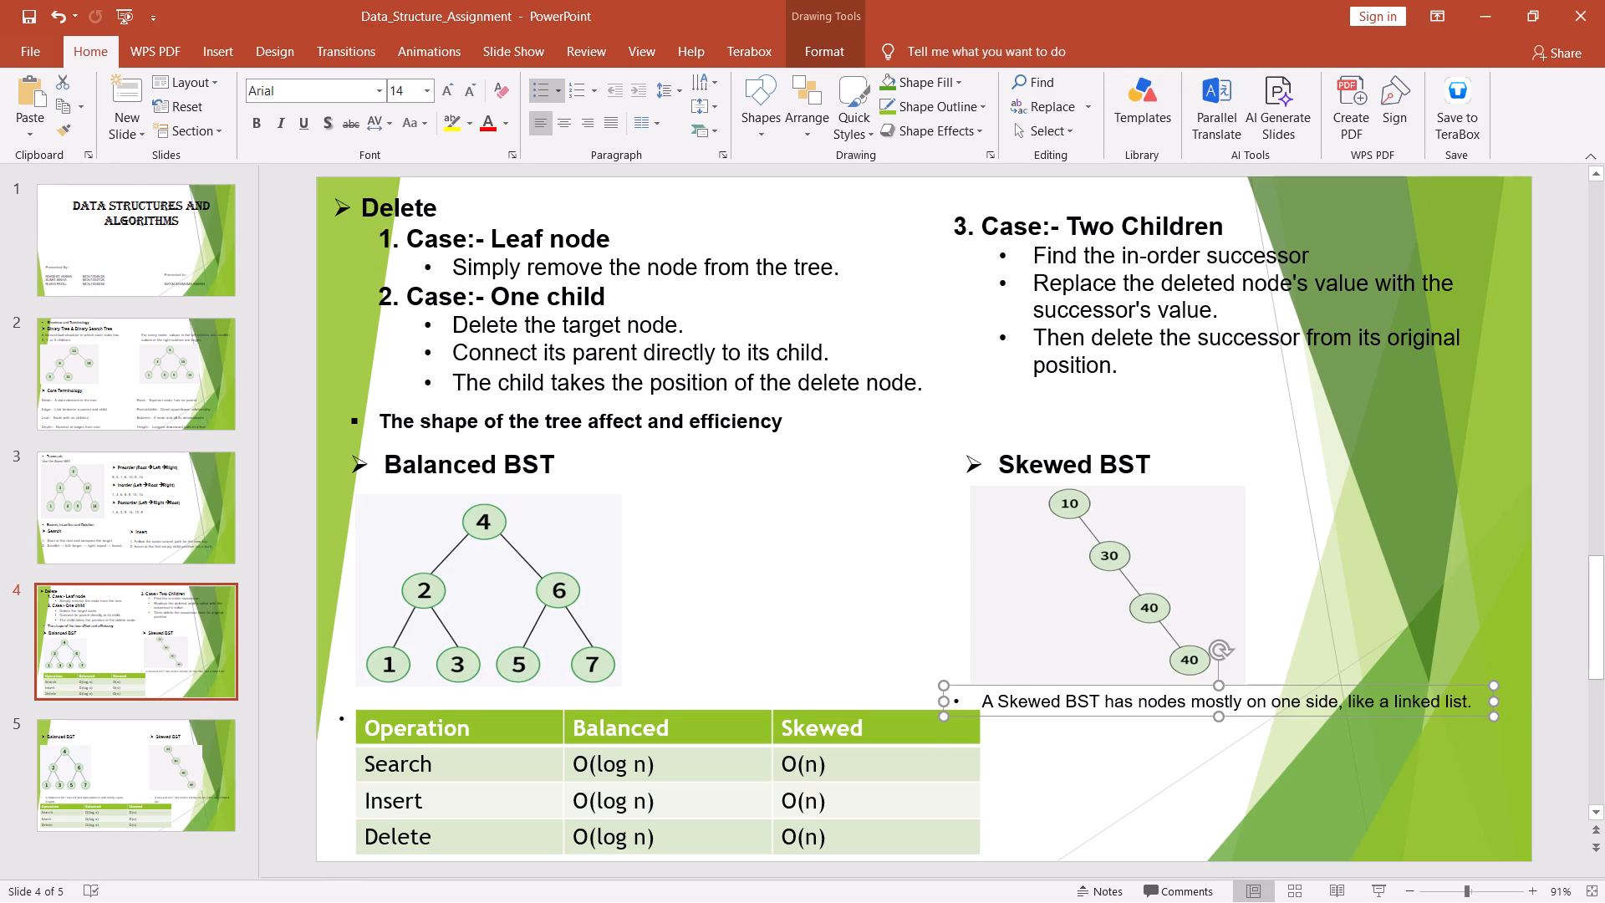
Move the complexity table down off the Balanced BST caption and shift that caption slightly upward beneath its tree picture.
left_click_drag(785, 711, 800, 736)
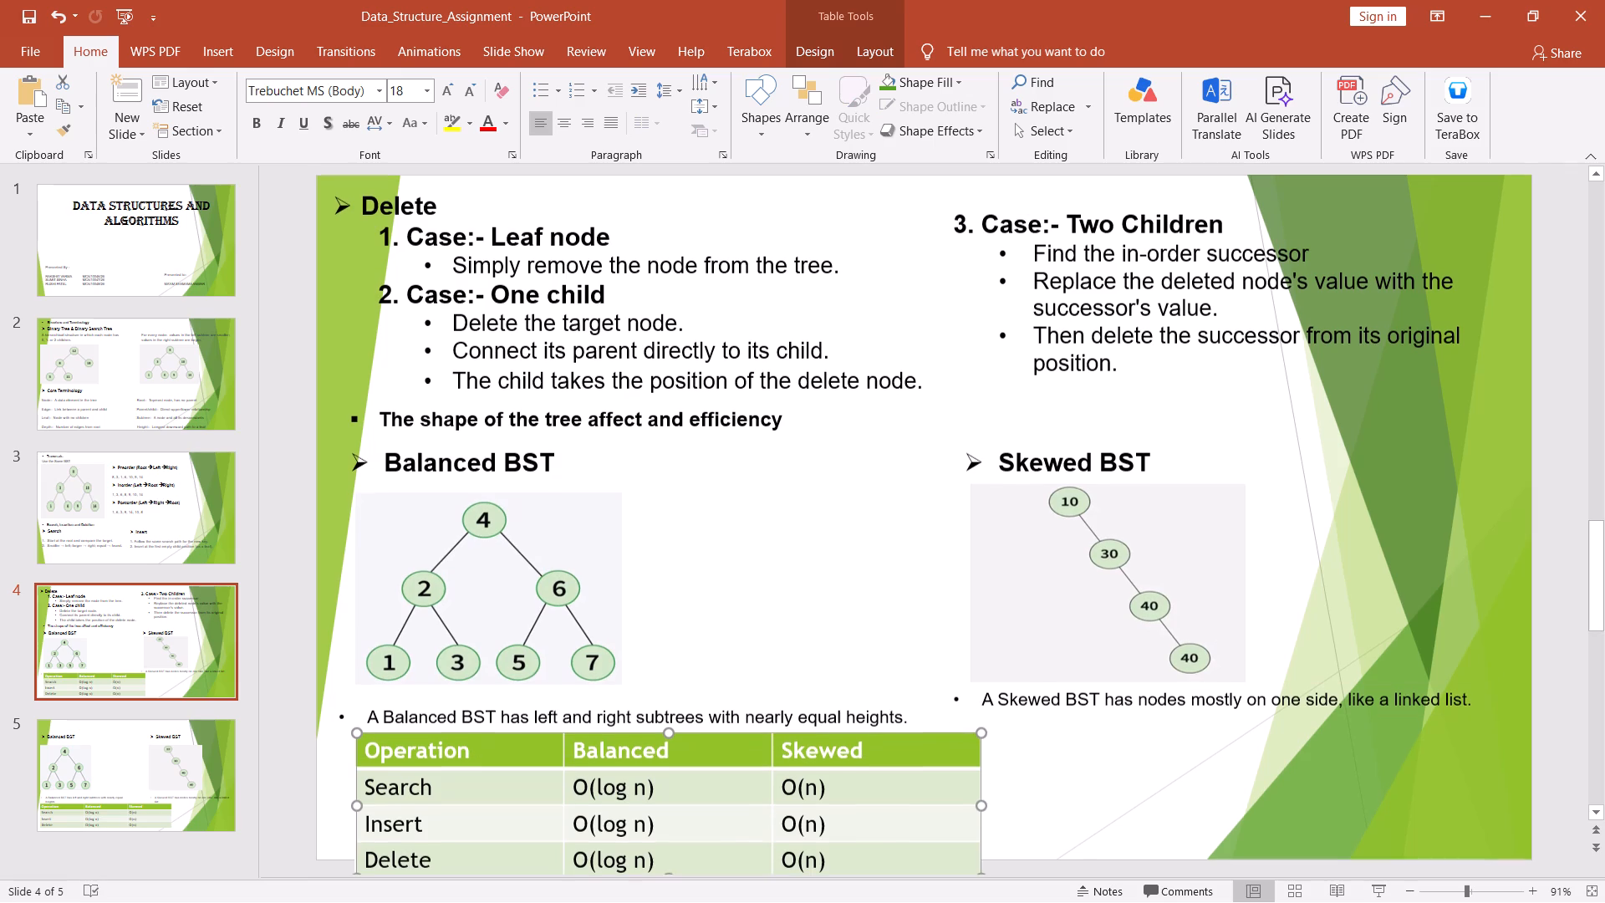
left_click(707, 727)
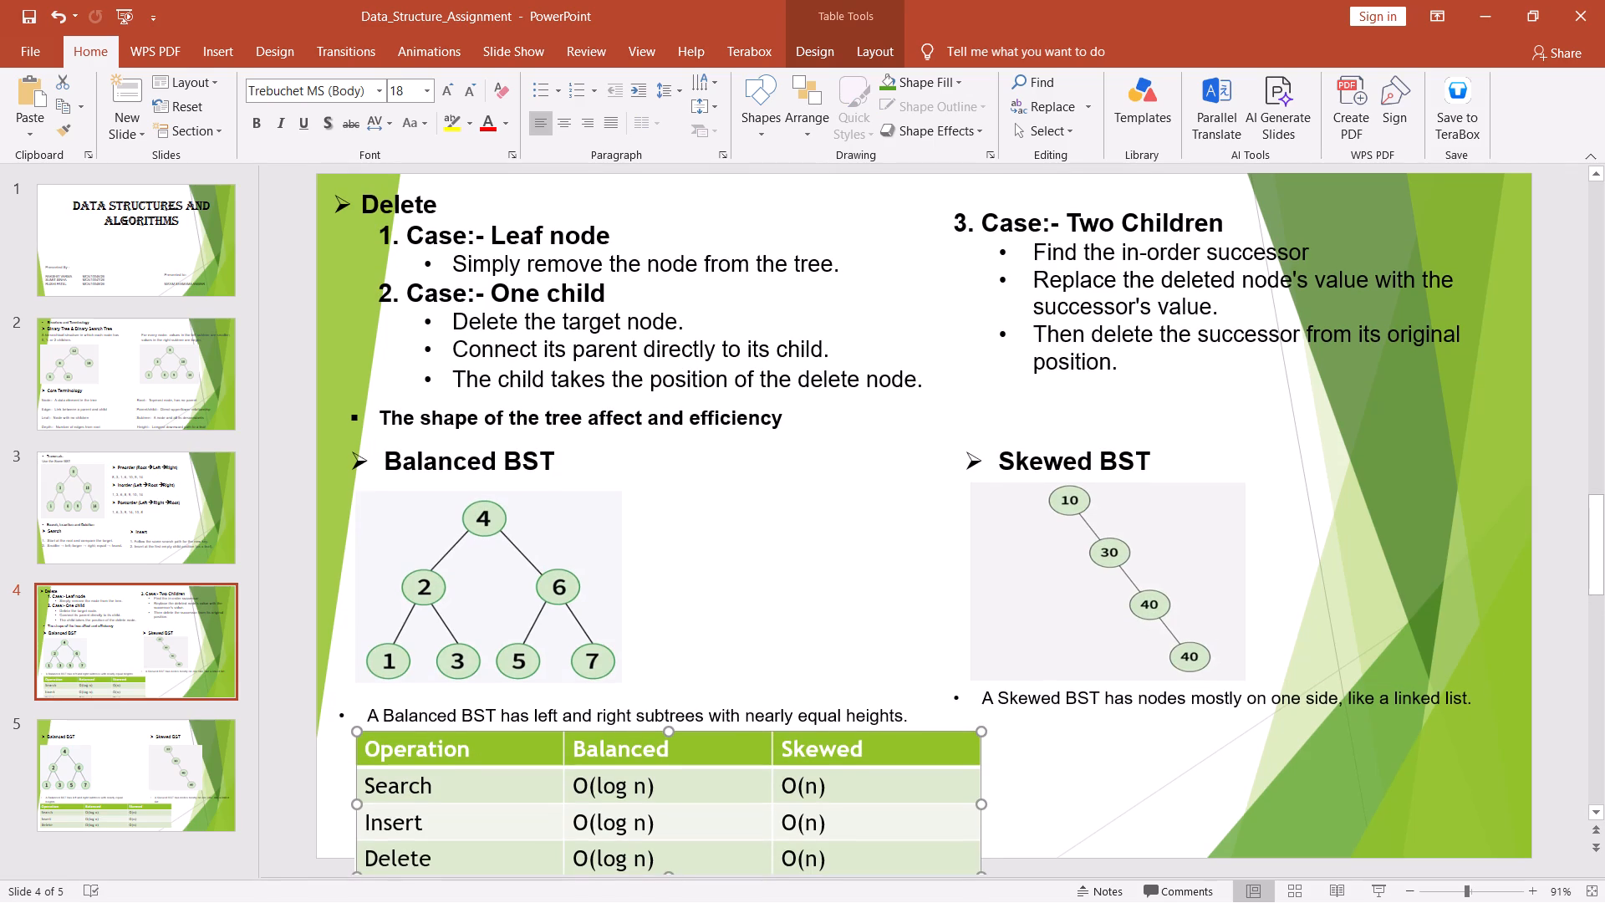
left_click_drag(707, 730, 710, 761)
left_click(710, 722)
left_click_drag(713, 701, 713, 692)
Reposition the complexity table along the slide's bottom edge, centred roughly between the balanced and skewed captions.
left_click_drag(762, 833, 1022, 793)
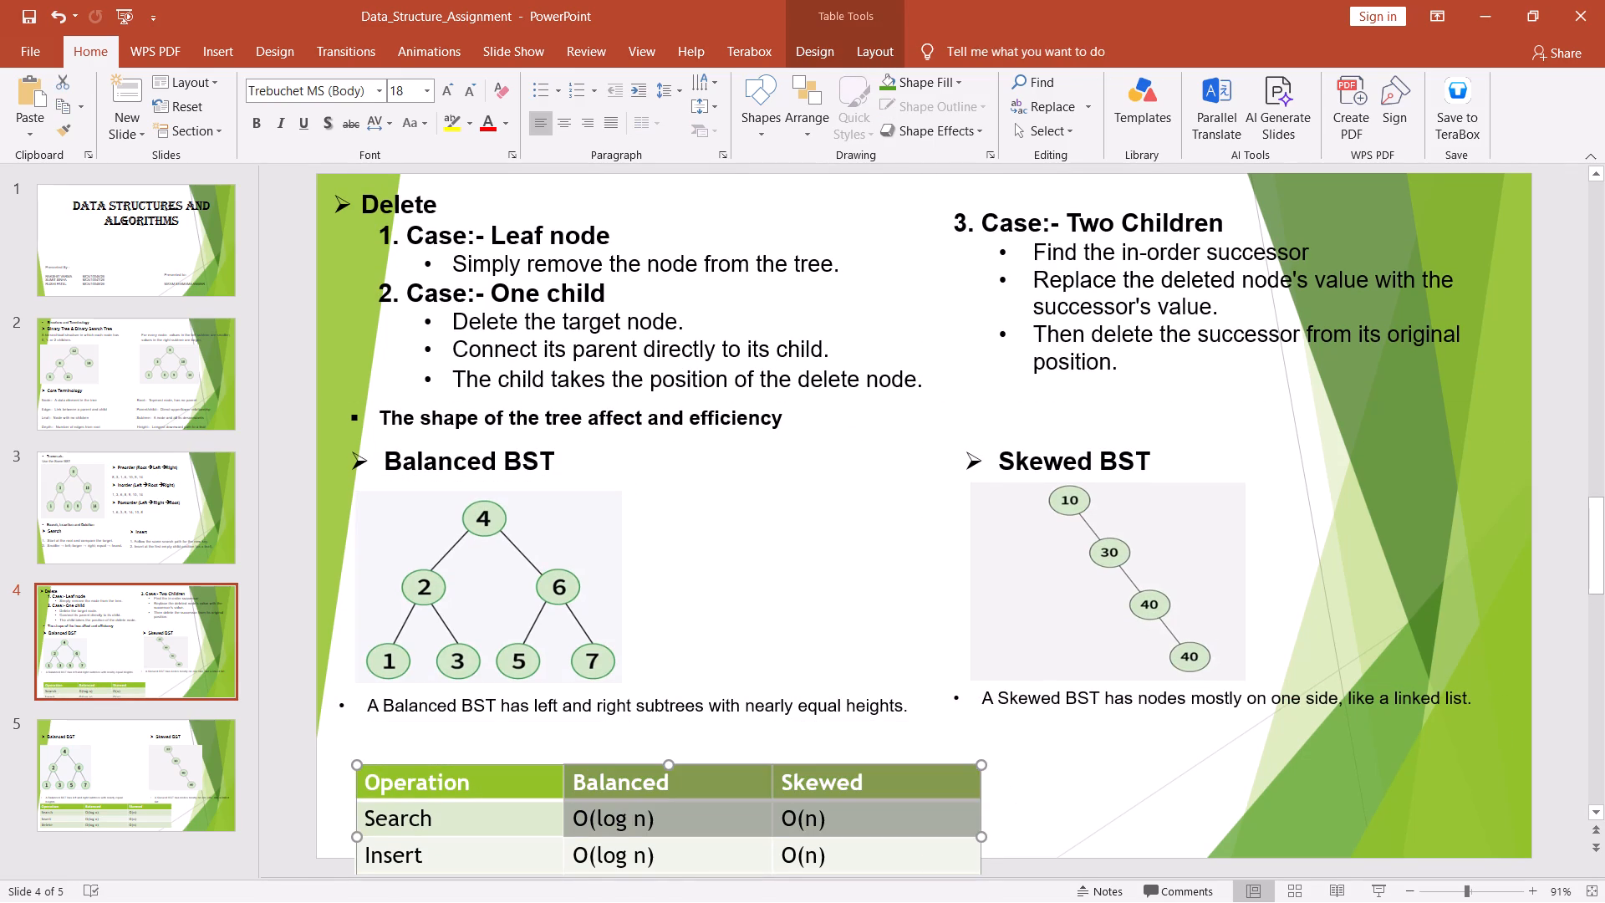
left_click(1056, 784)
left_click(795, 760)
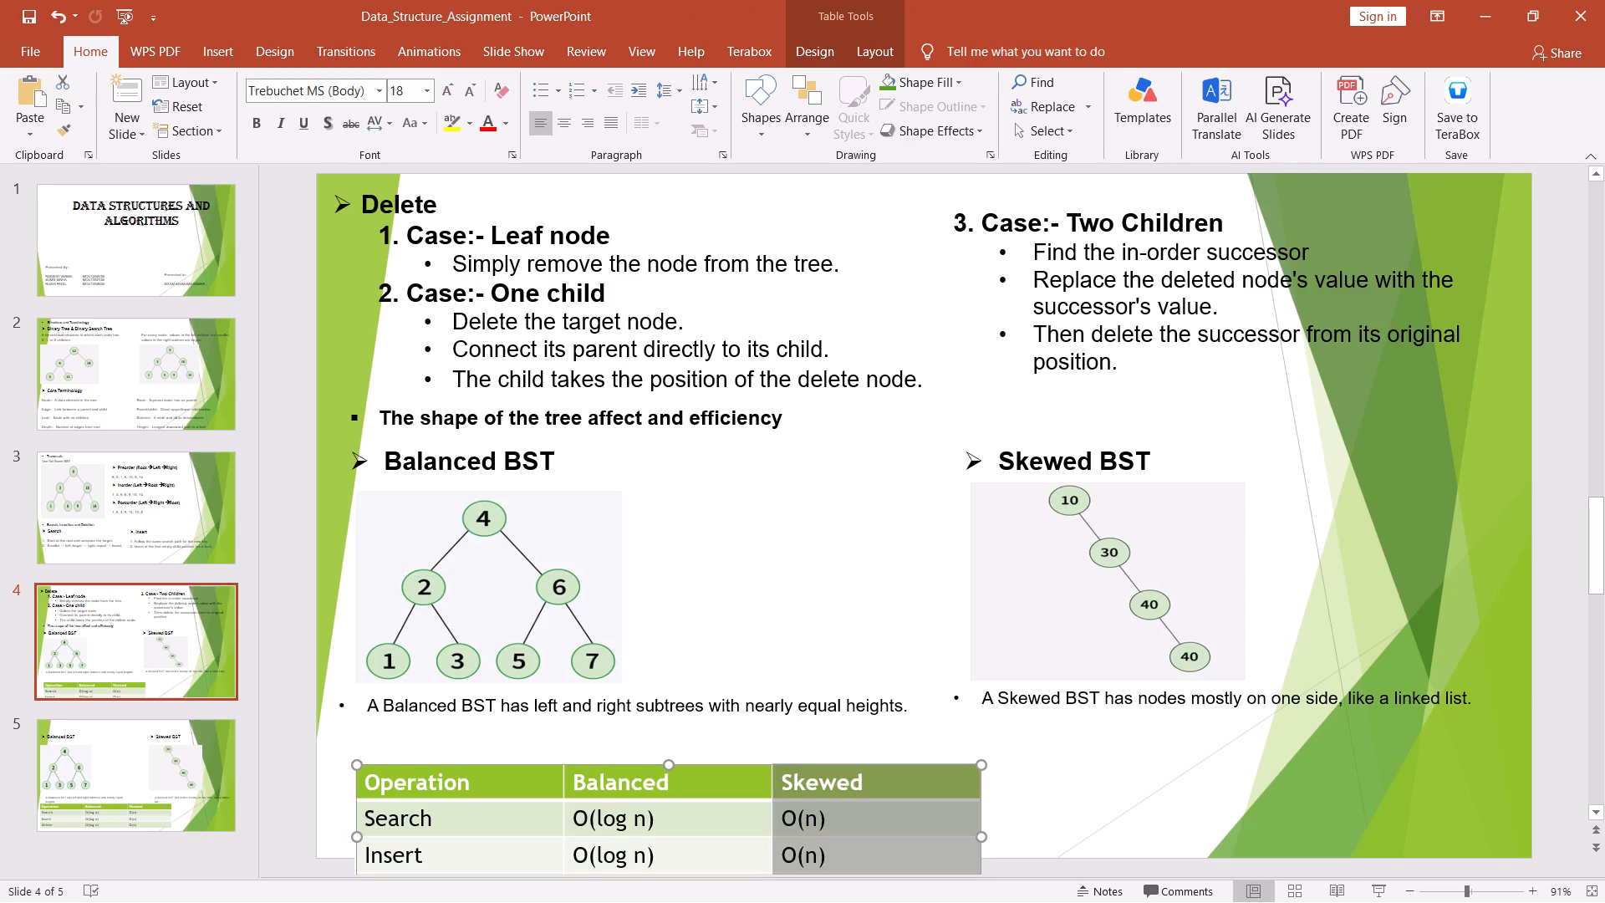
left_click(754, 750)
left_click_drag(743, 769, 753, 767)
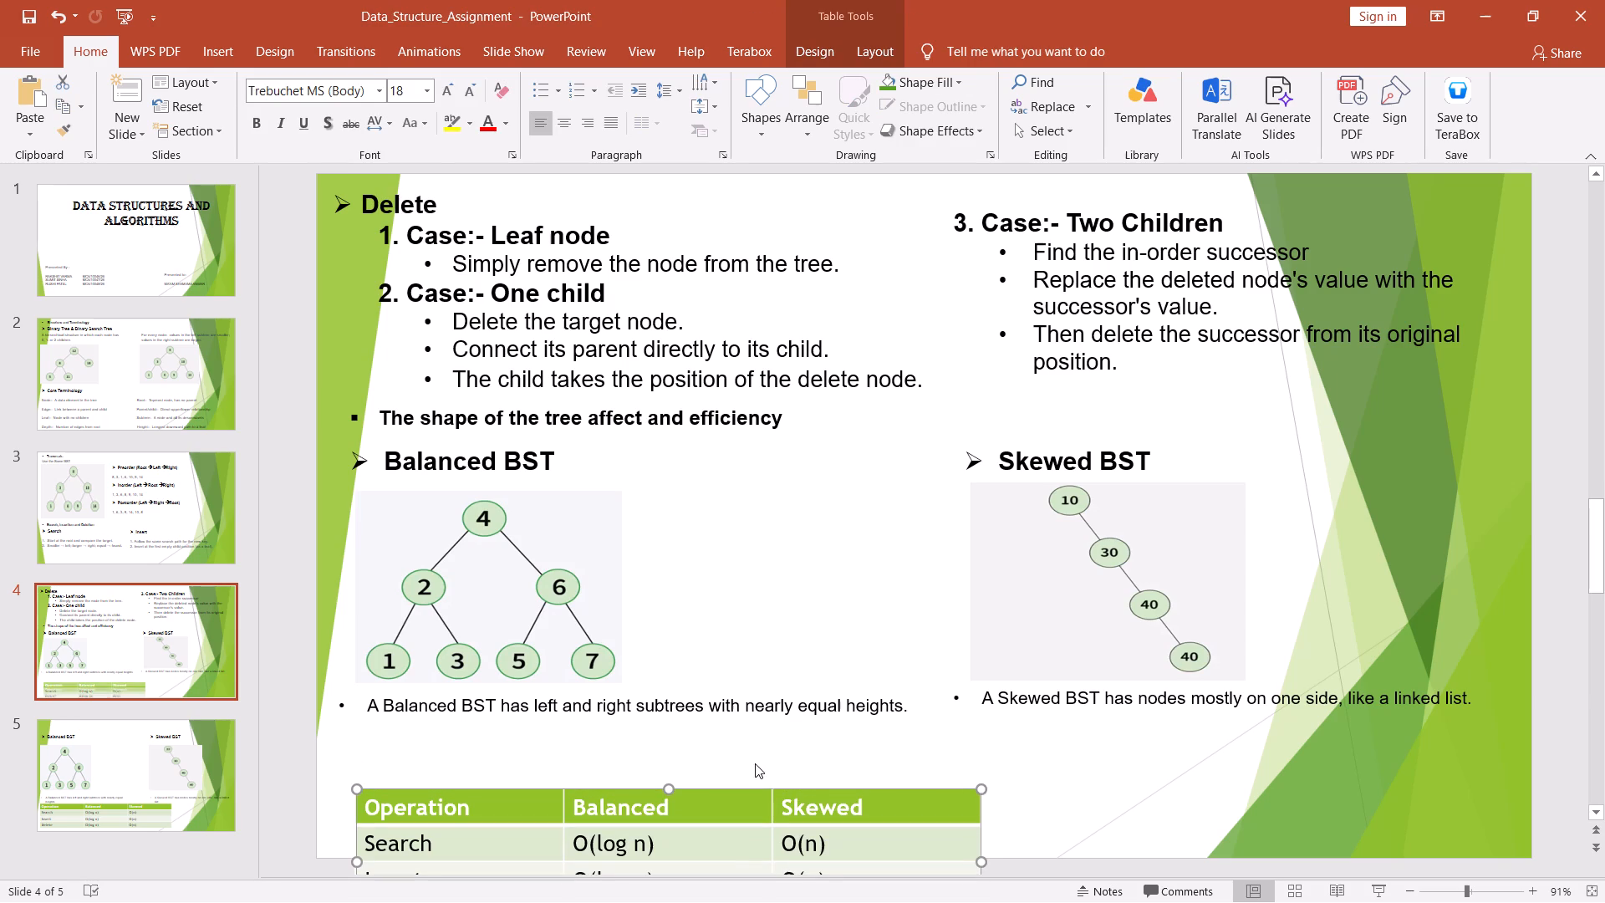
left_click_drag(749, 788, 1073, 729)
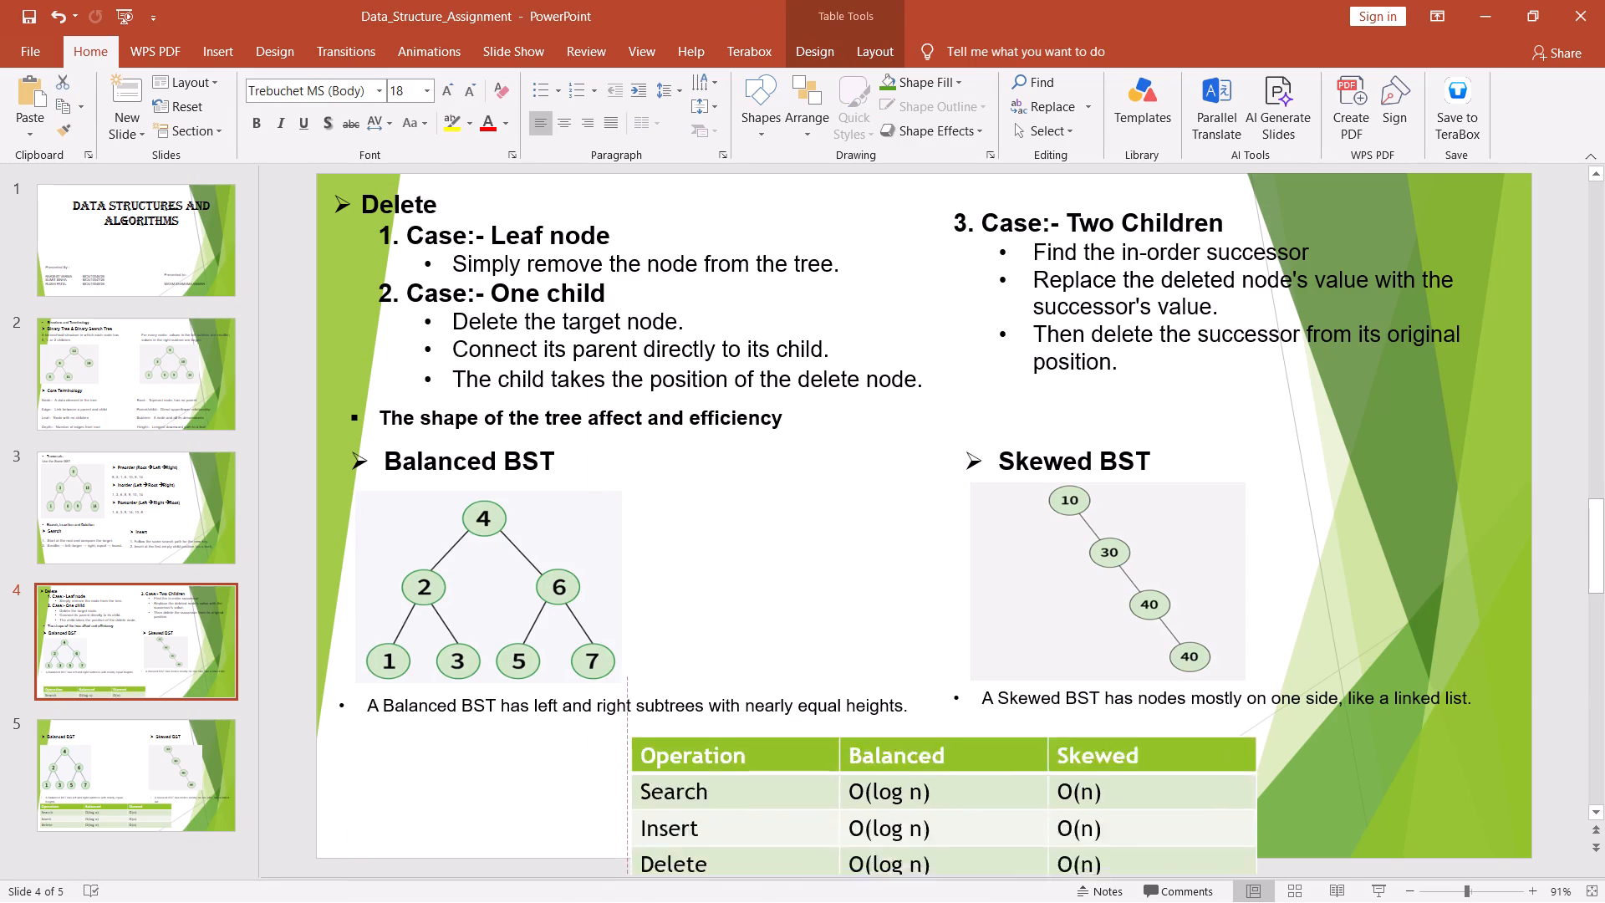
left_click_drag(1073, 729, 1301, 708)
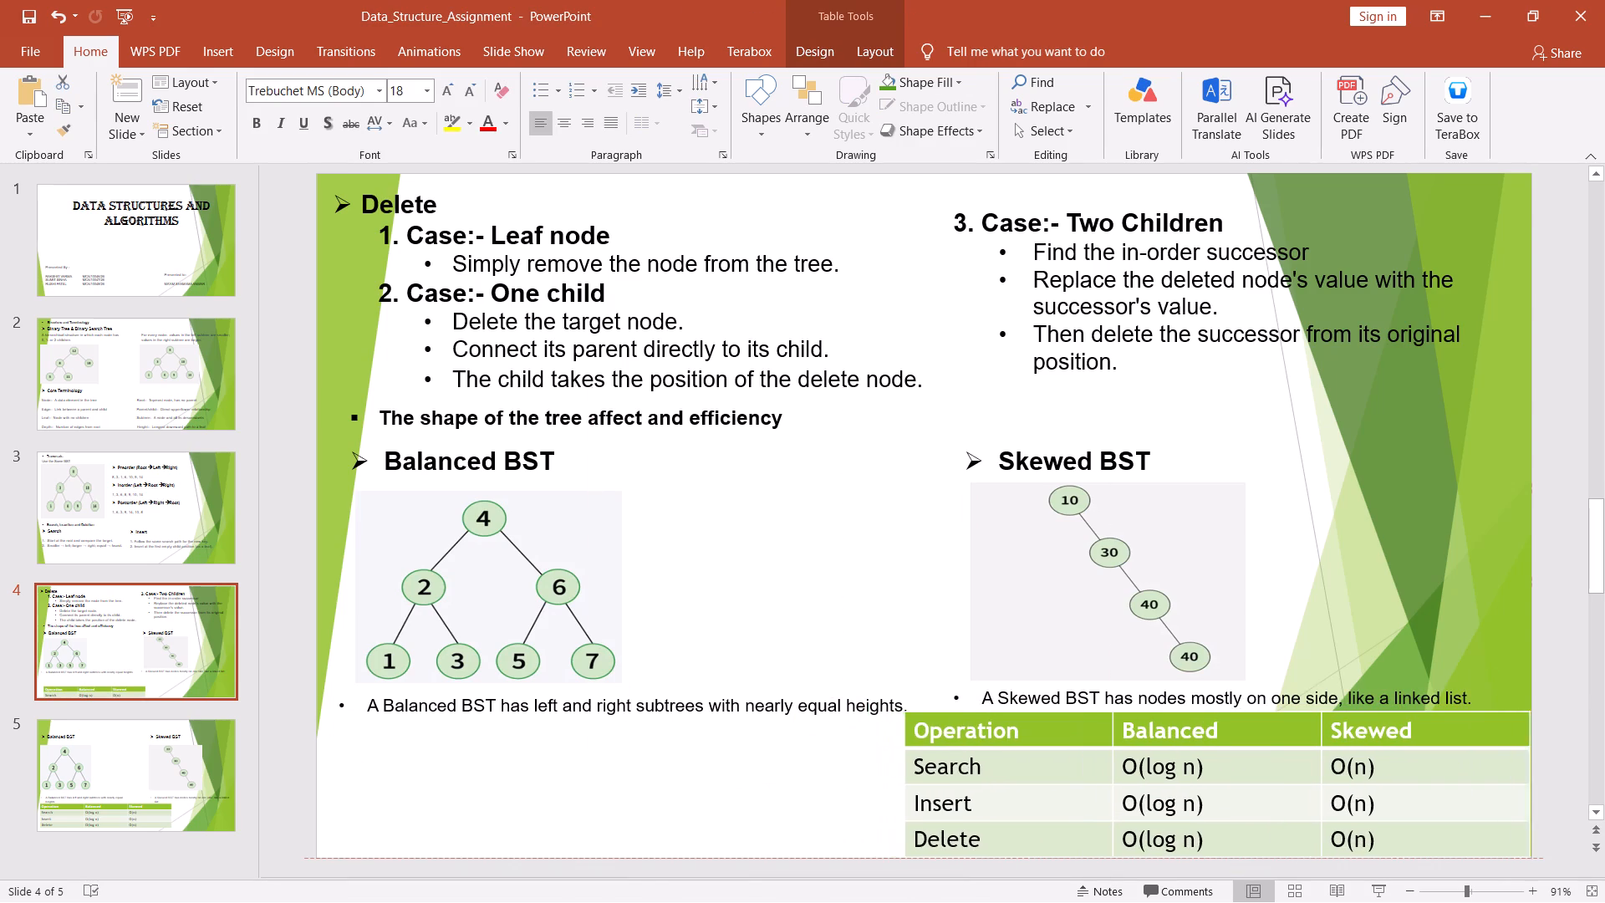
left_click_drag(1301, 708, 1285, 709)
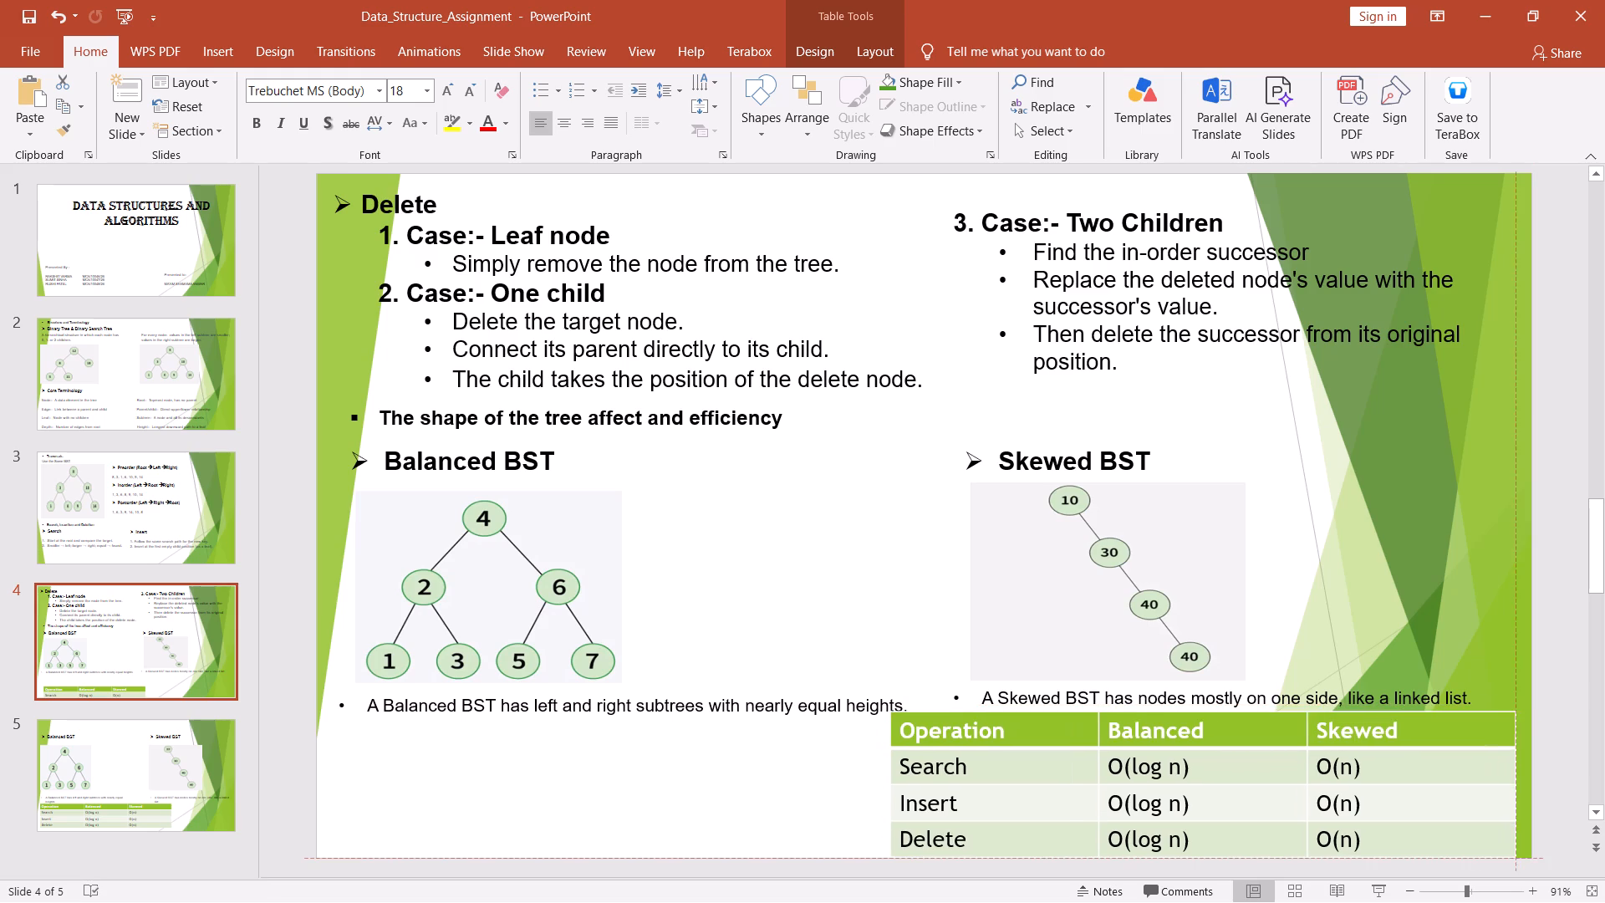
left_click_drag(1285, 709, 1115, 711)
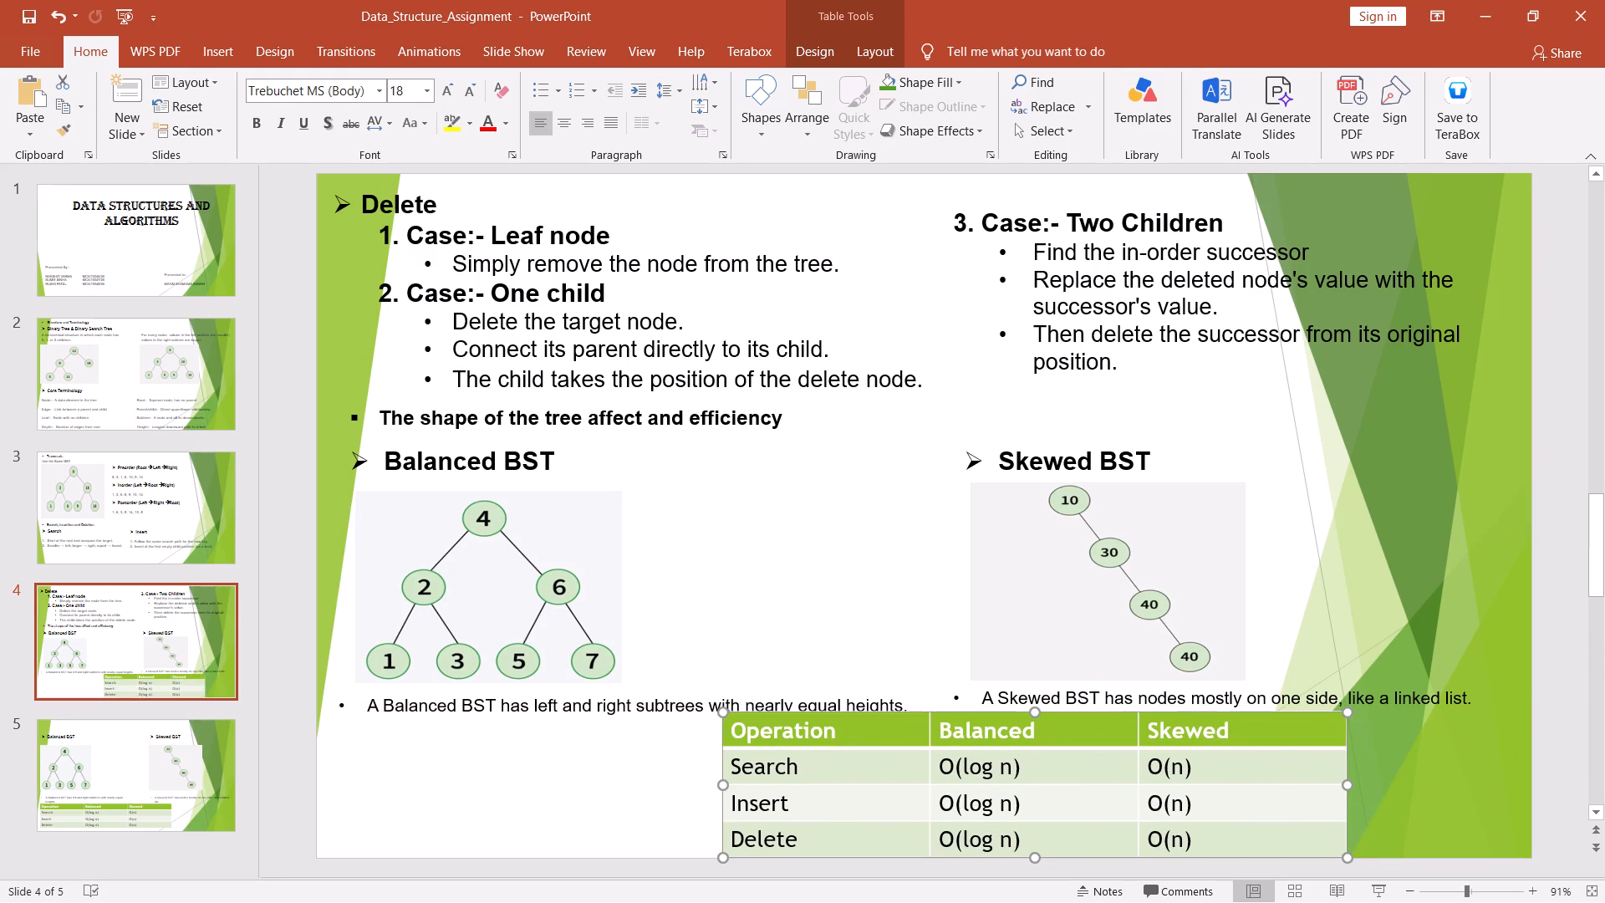
Narrow the complexity table by pulling its right edge inward, keeping all three columns readable.
left_click_drag(1347, 785, 1226, 793)
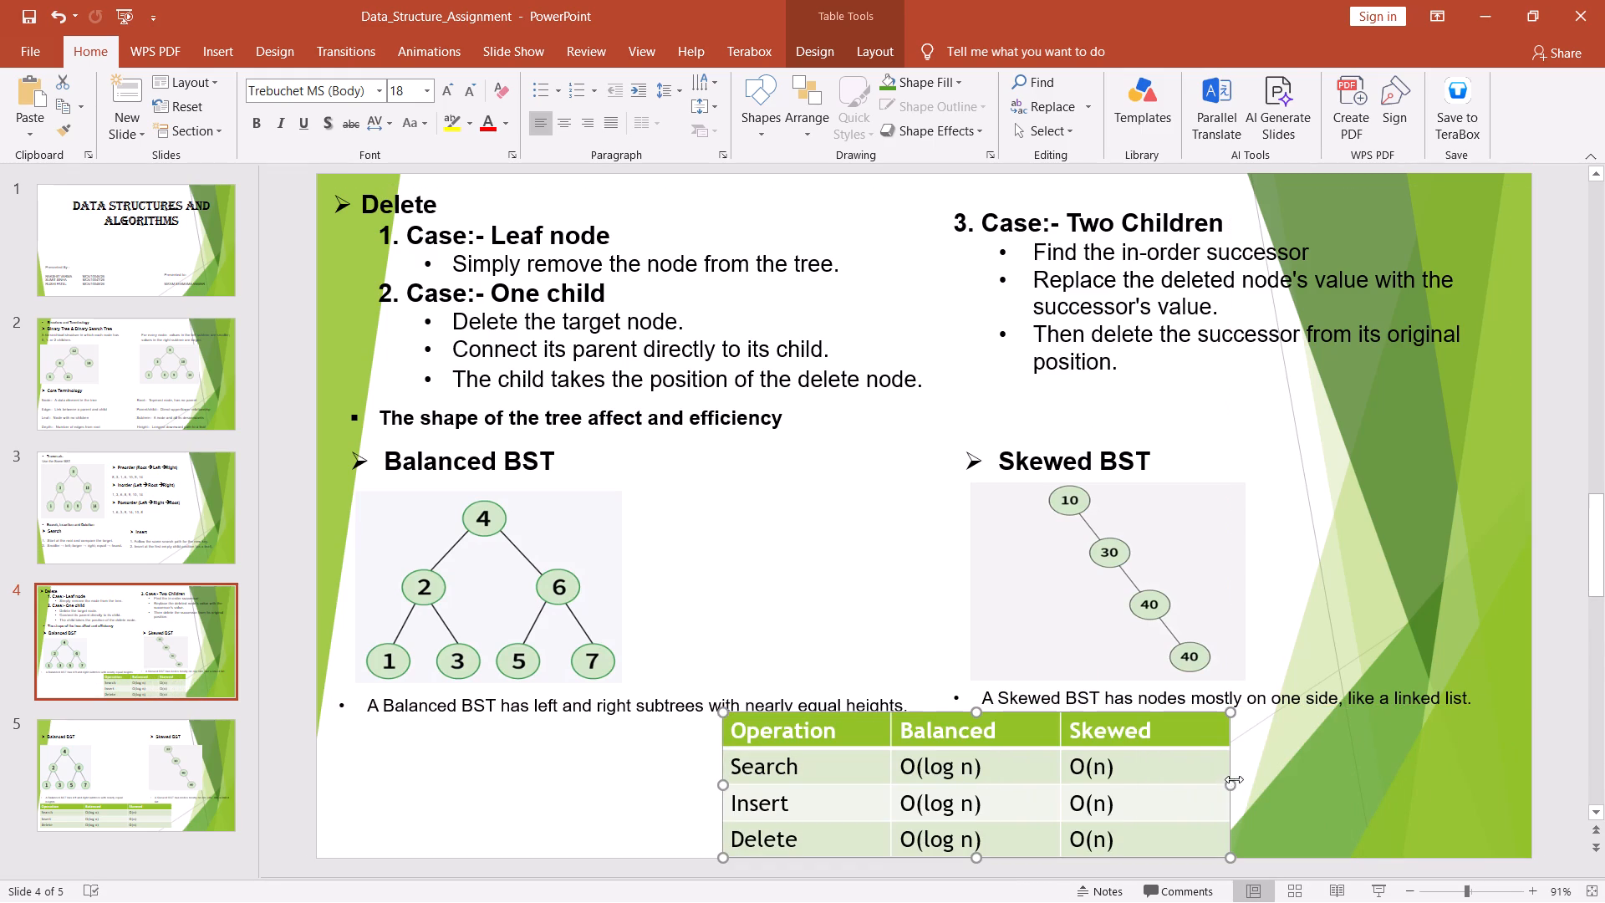
left_click_drag(1033, 742, 1101, 742)
left_click(1317, 769)
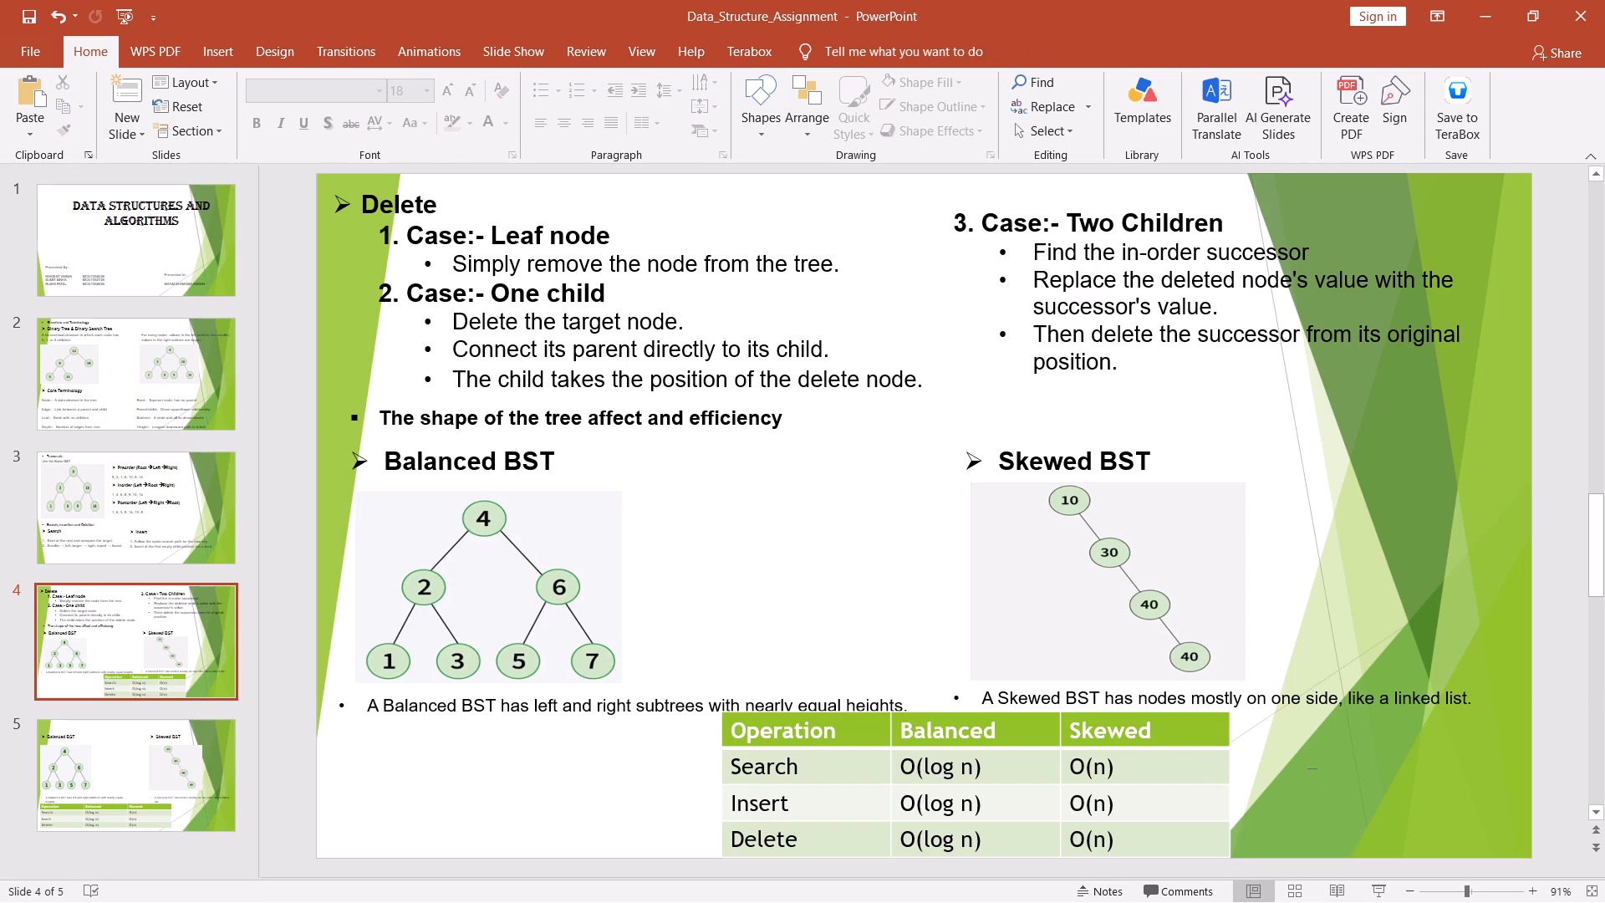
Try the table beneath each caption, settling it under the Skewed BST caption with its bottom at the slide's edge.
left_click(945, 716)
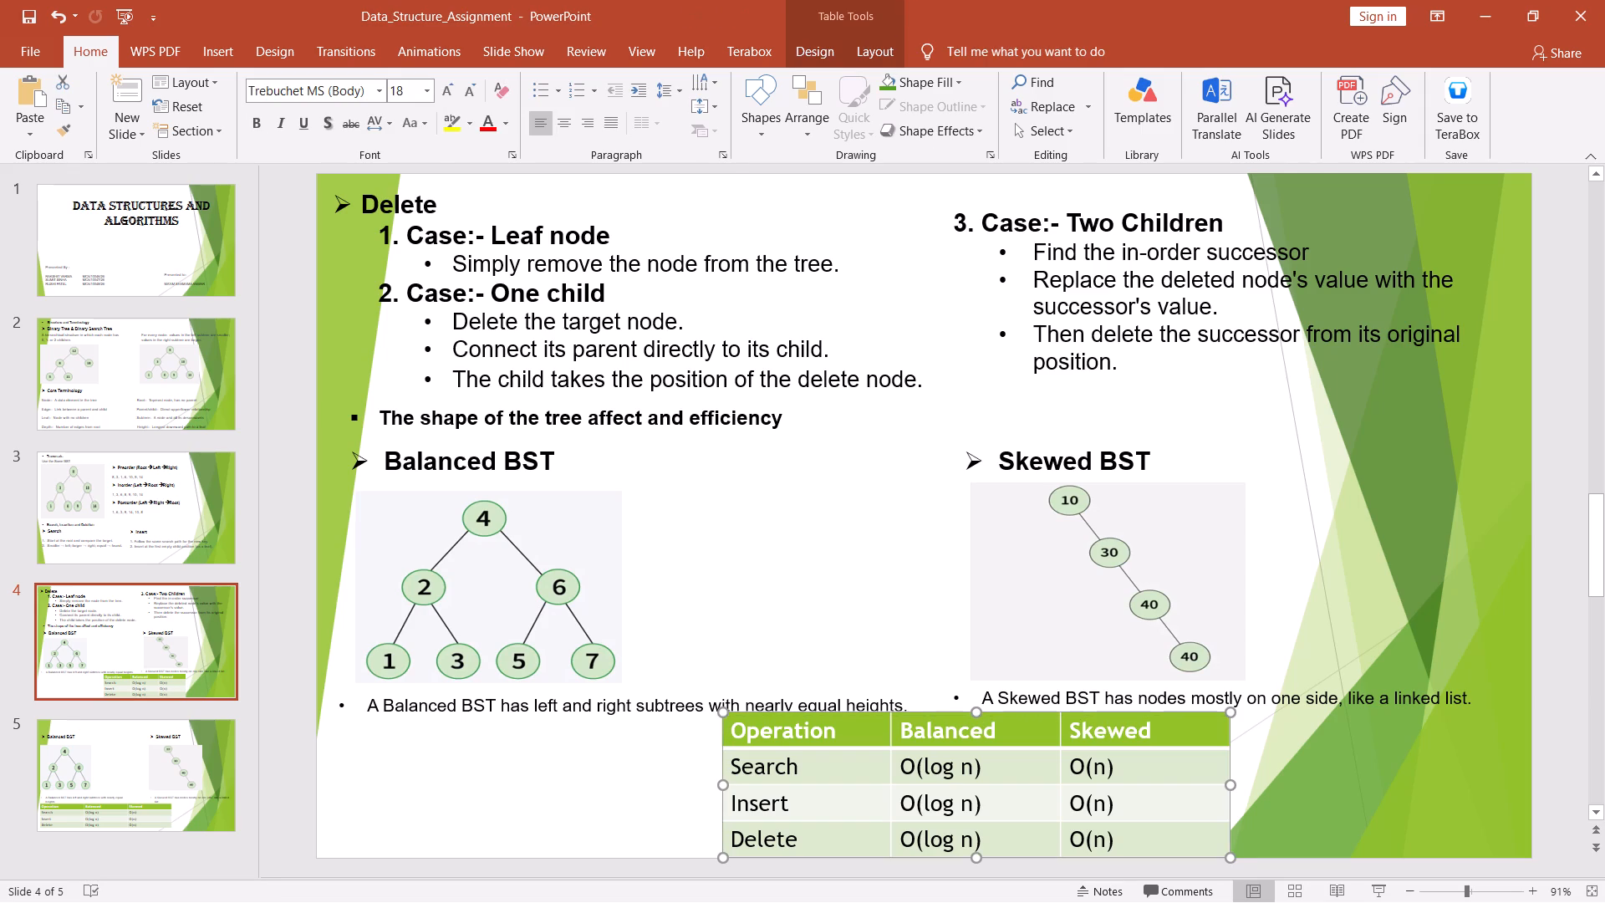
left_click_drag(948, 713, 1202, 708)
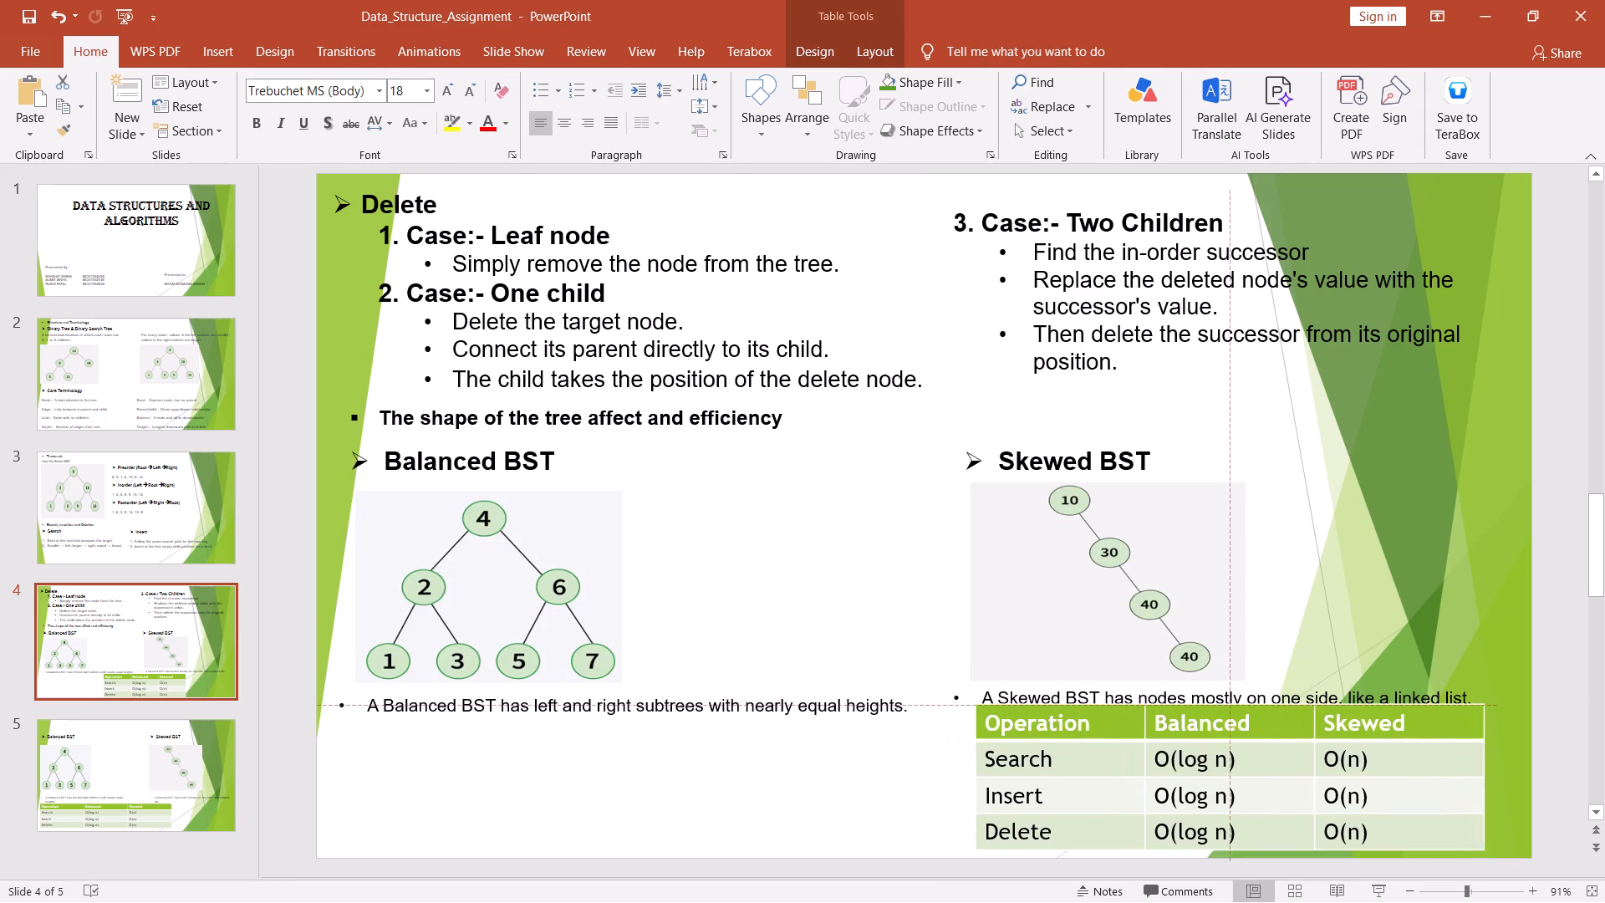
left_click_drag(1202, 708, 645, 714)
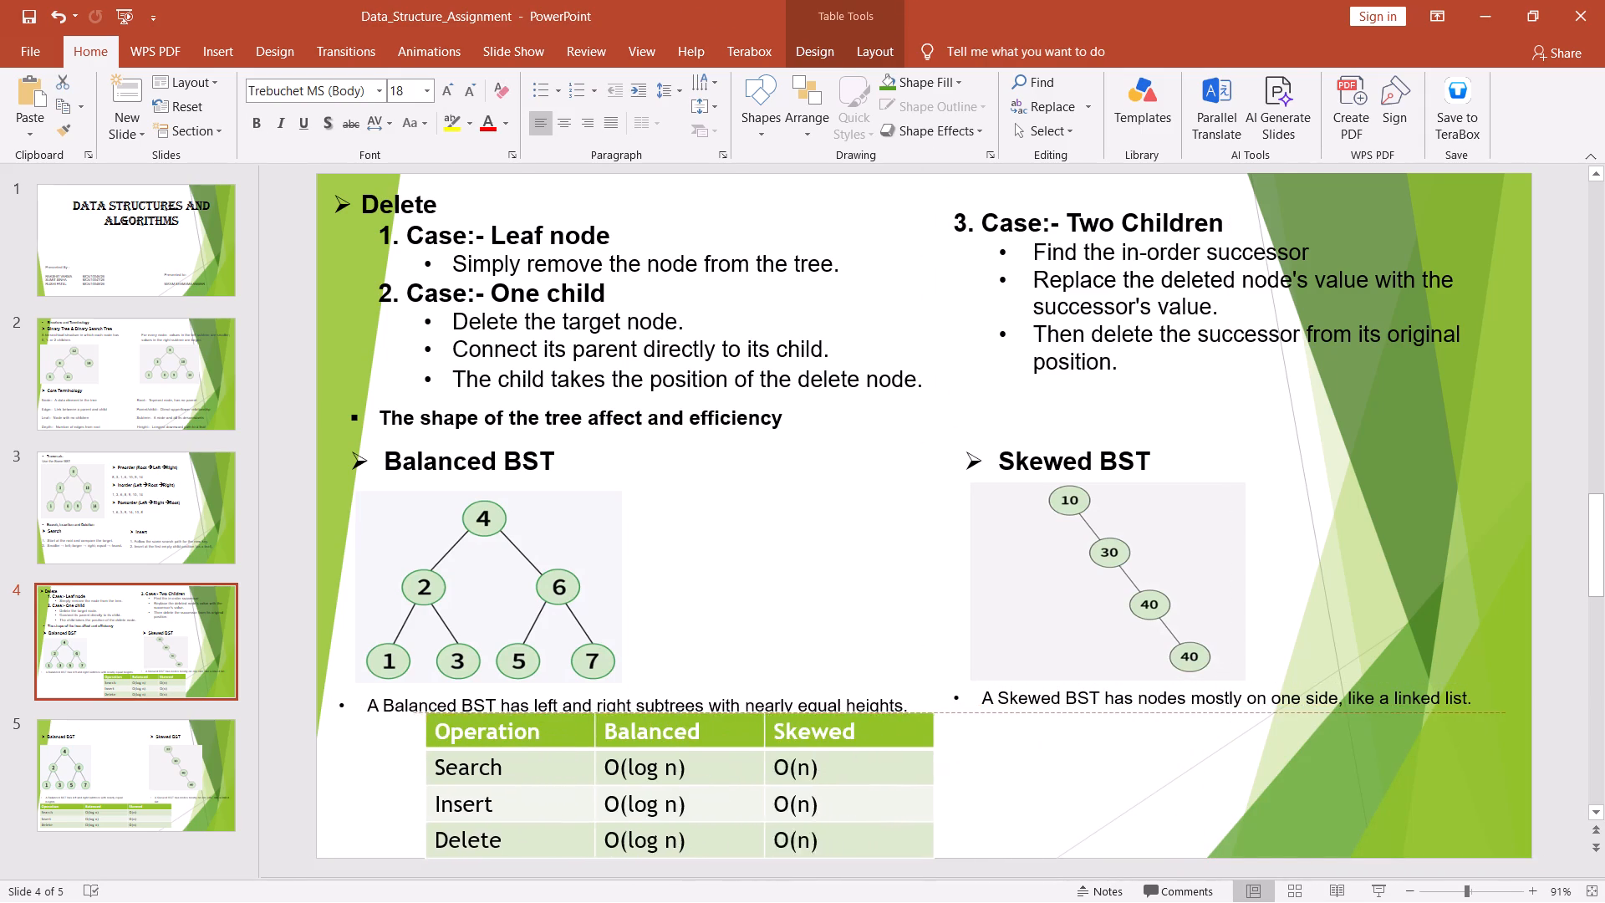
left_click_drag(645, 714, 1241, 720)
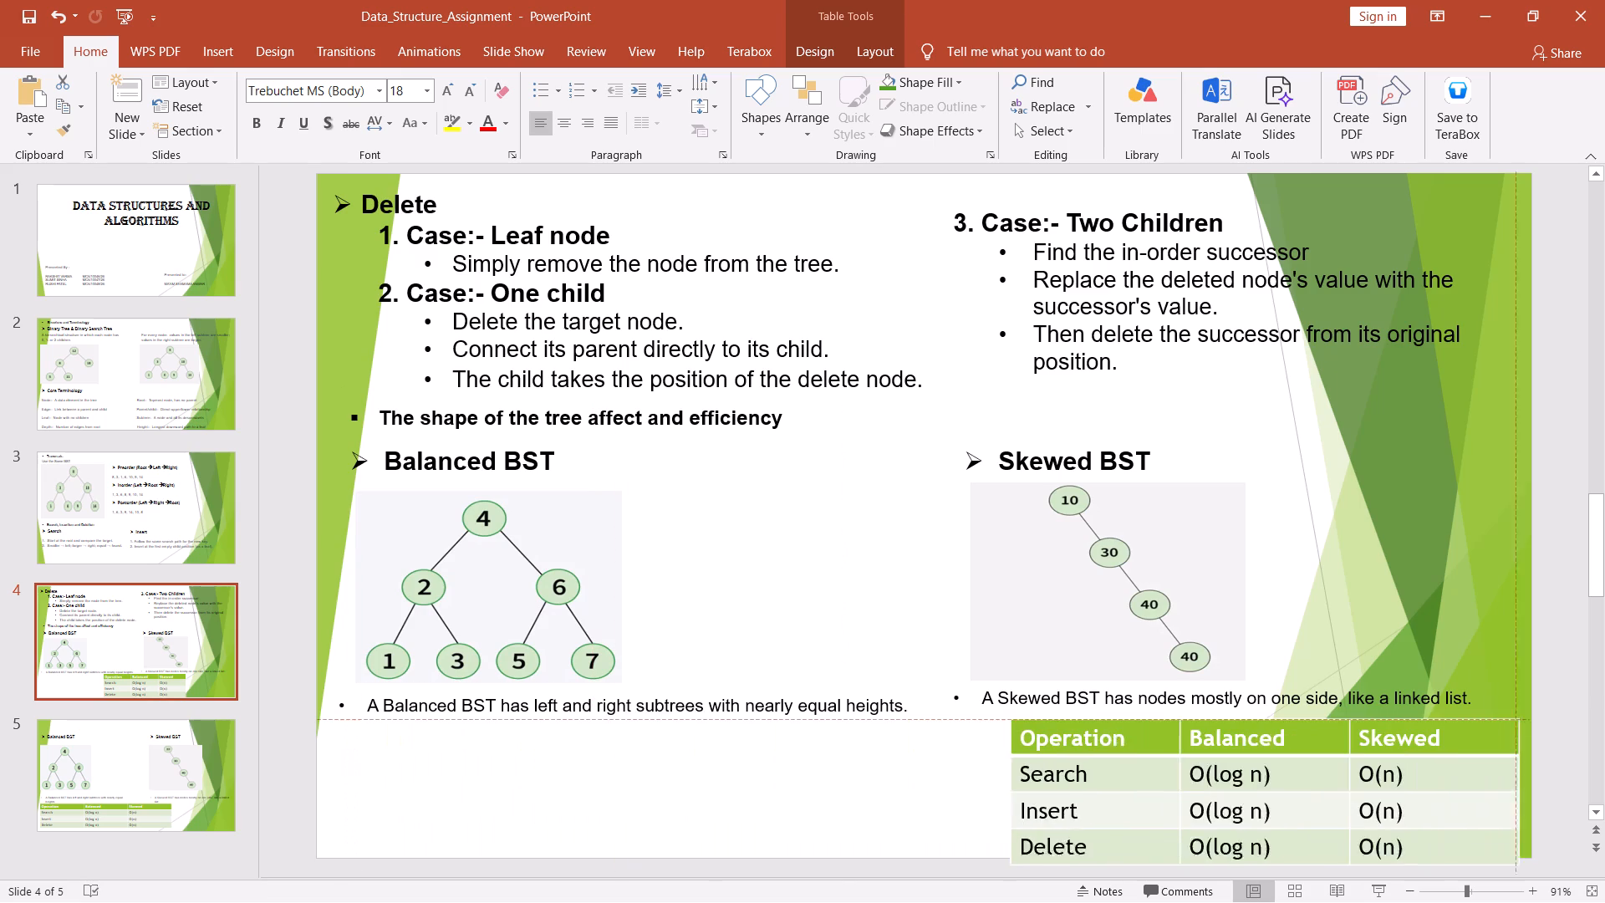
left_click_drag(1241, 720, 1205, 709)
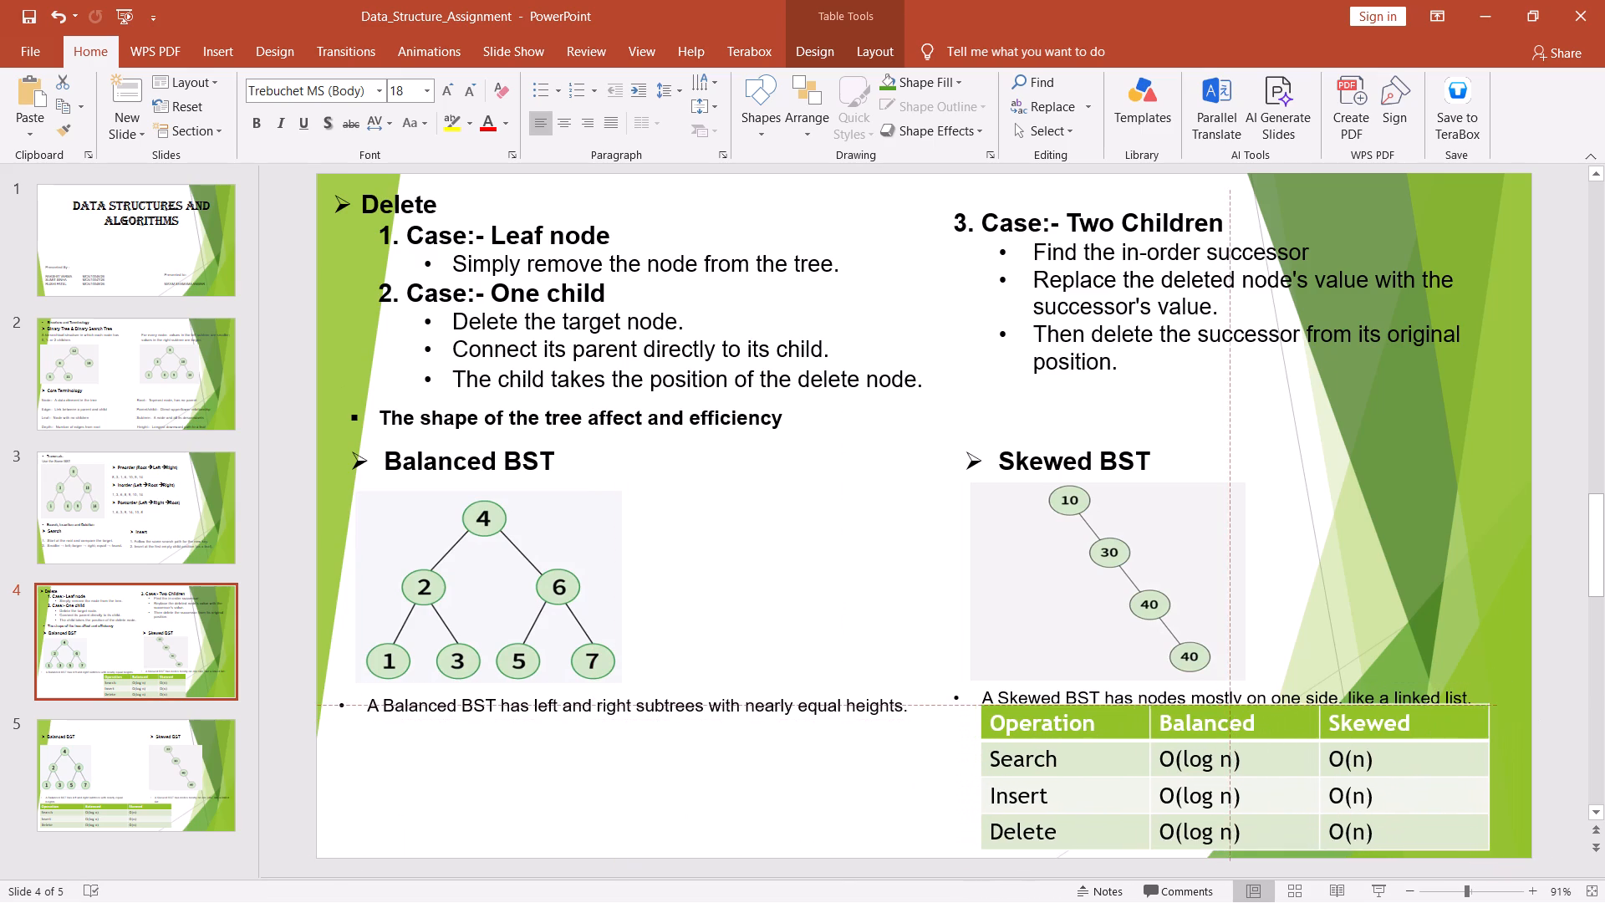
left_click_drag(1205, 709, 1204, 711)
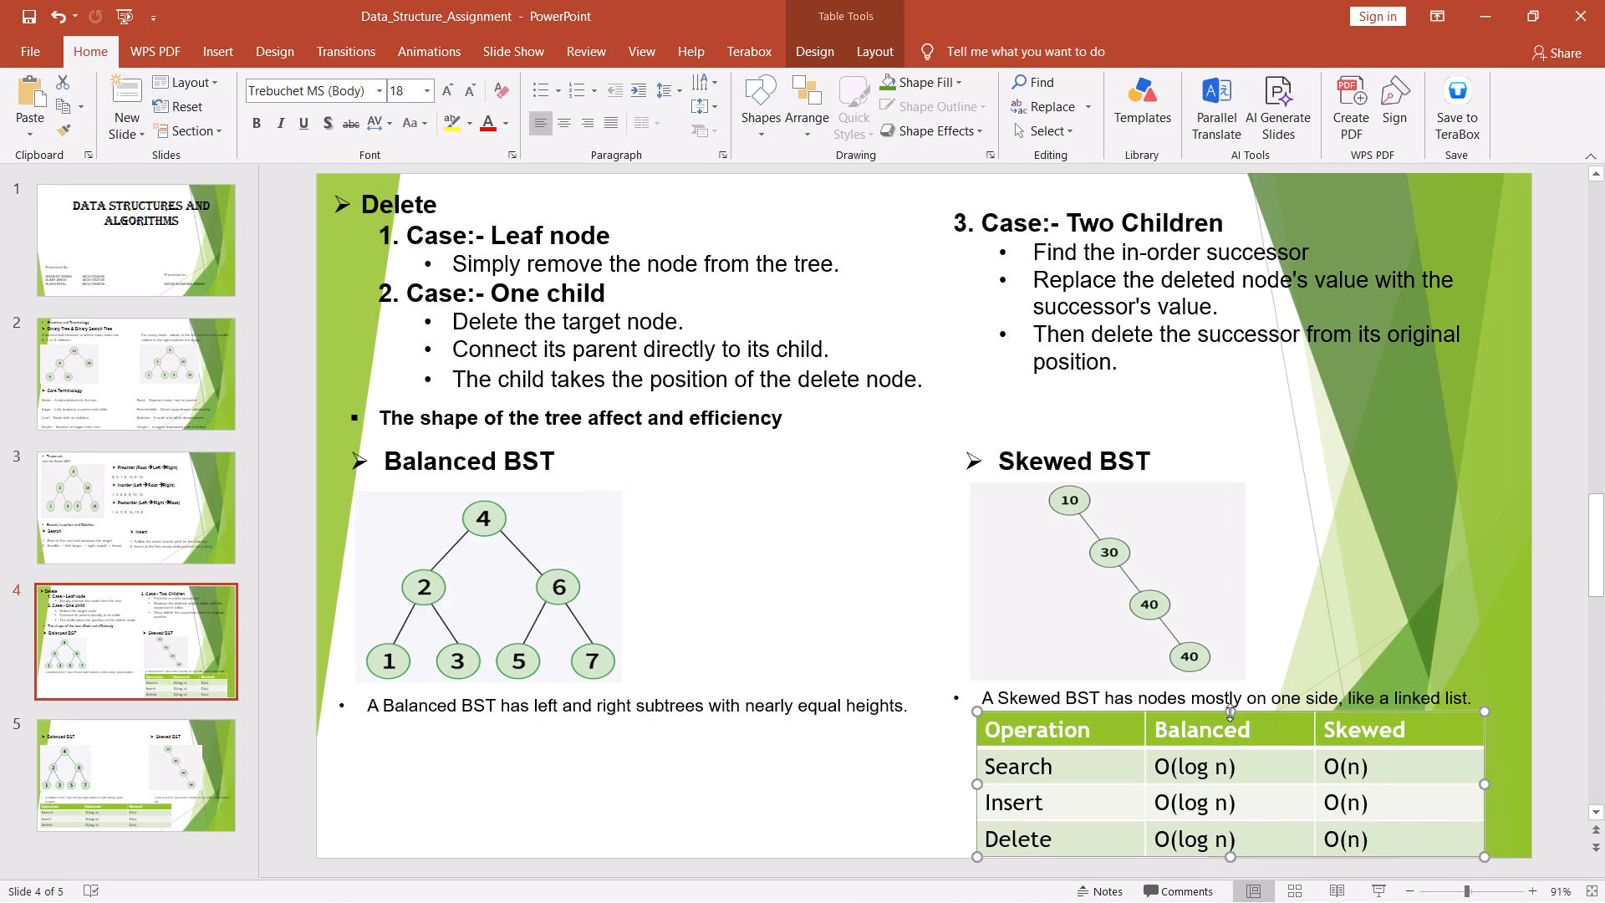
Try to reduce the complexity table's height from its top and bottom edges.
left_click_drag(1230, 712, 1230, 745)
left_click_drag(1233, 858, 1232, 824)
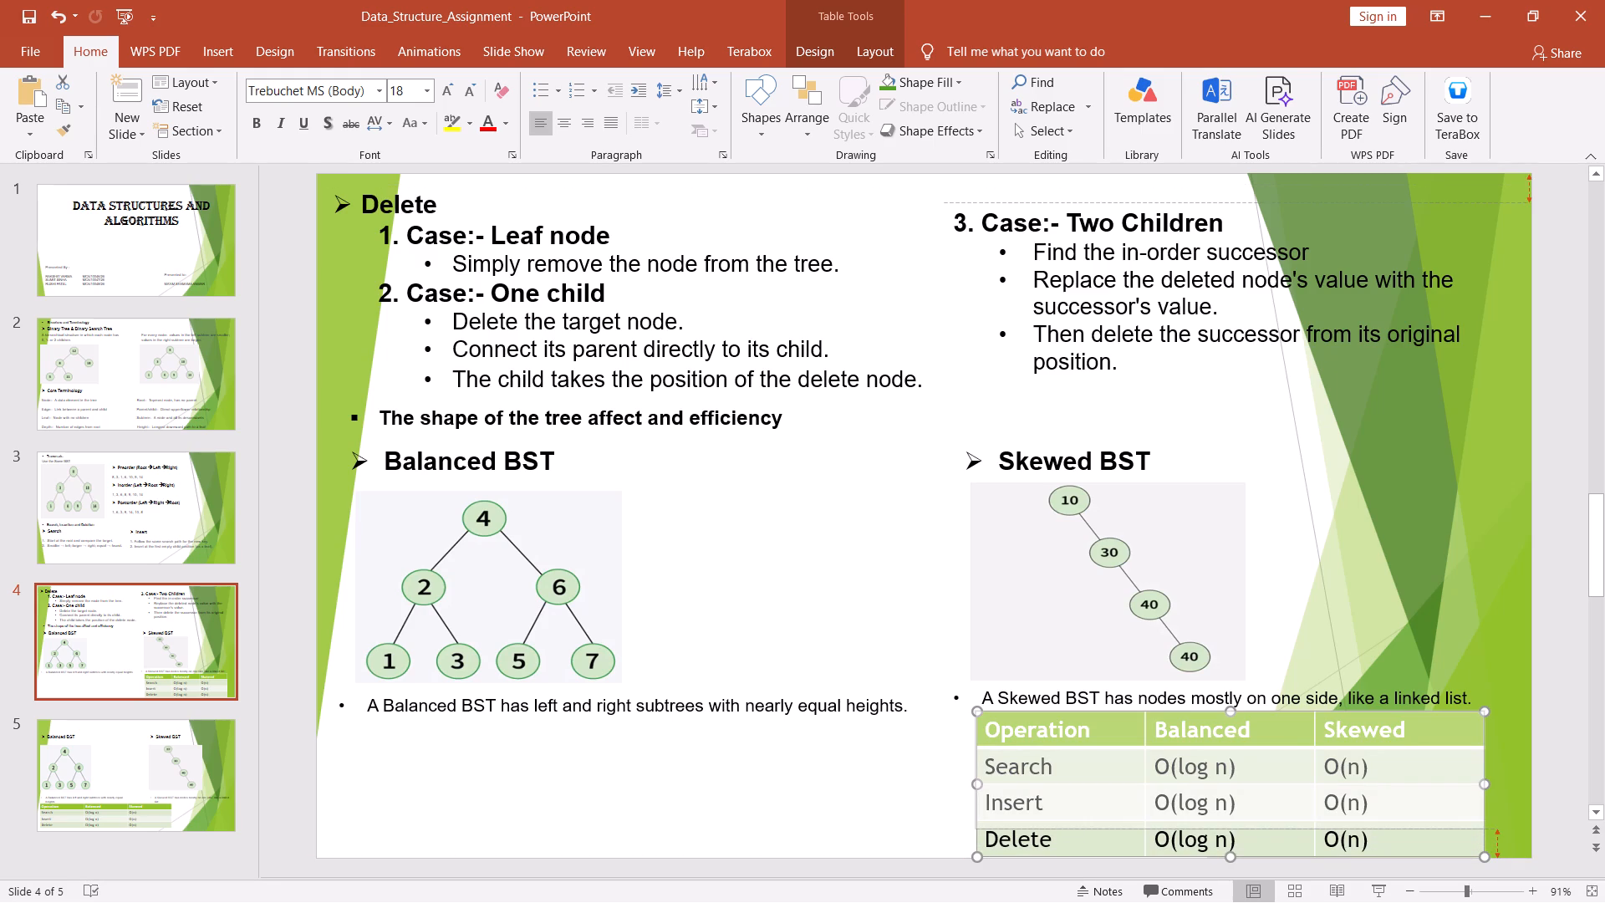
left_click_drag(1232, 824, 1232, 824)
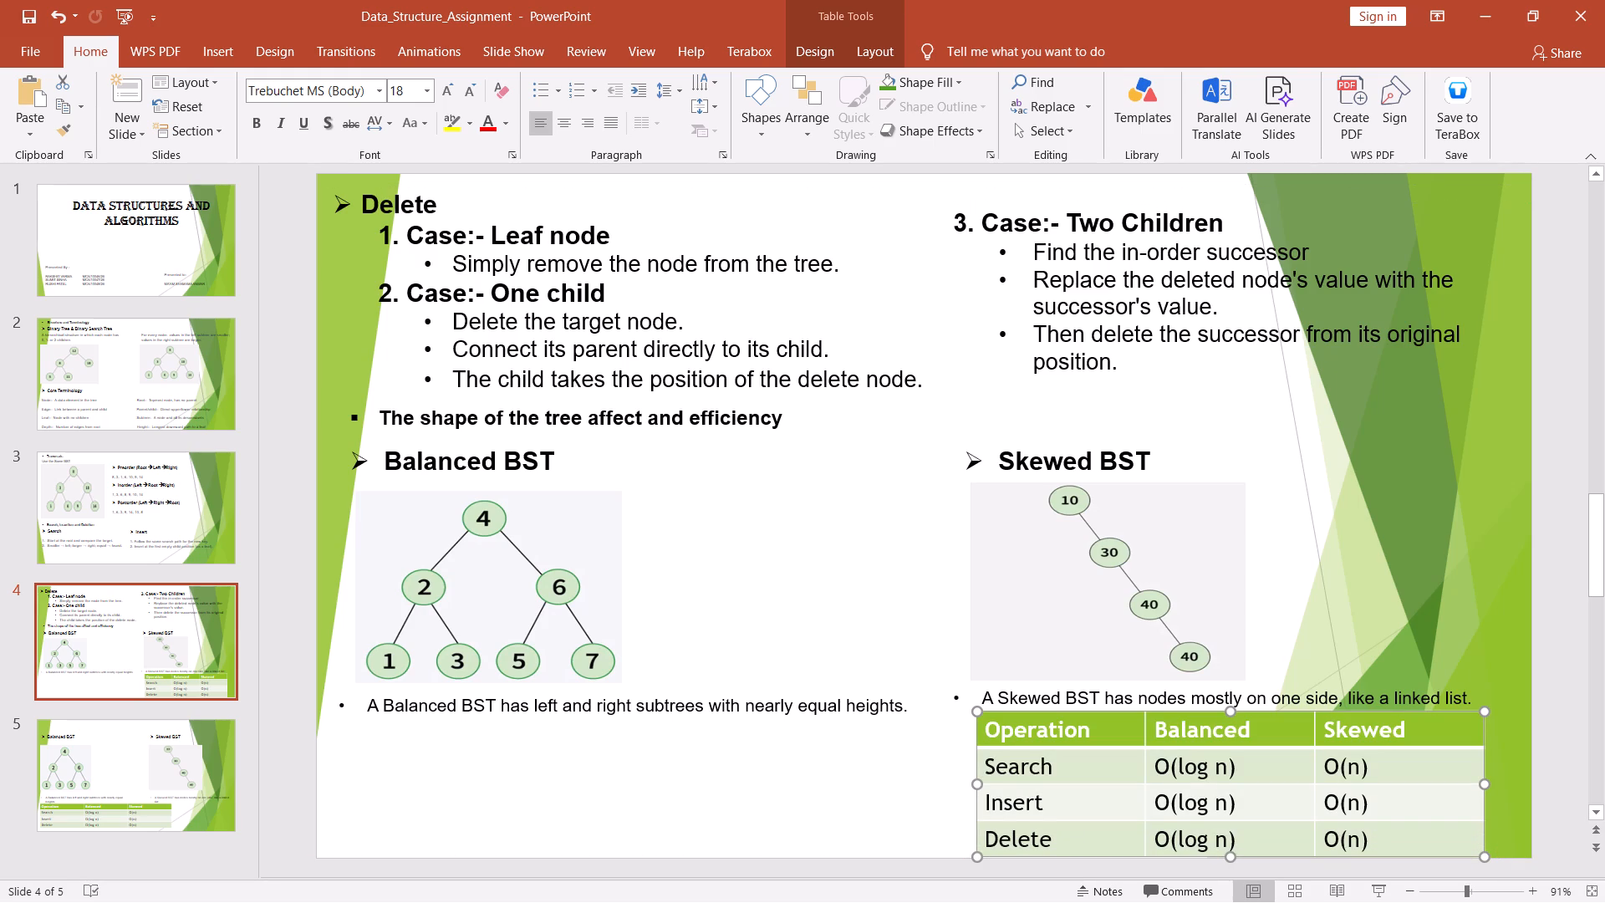
Narrow the complexity table a little further from its right edge.
left_click_drag(1483, 783, 1439, 783)
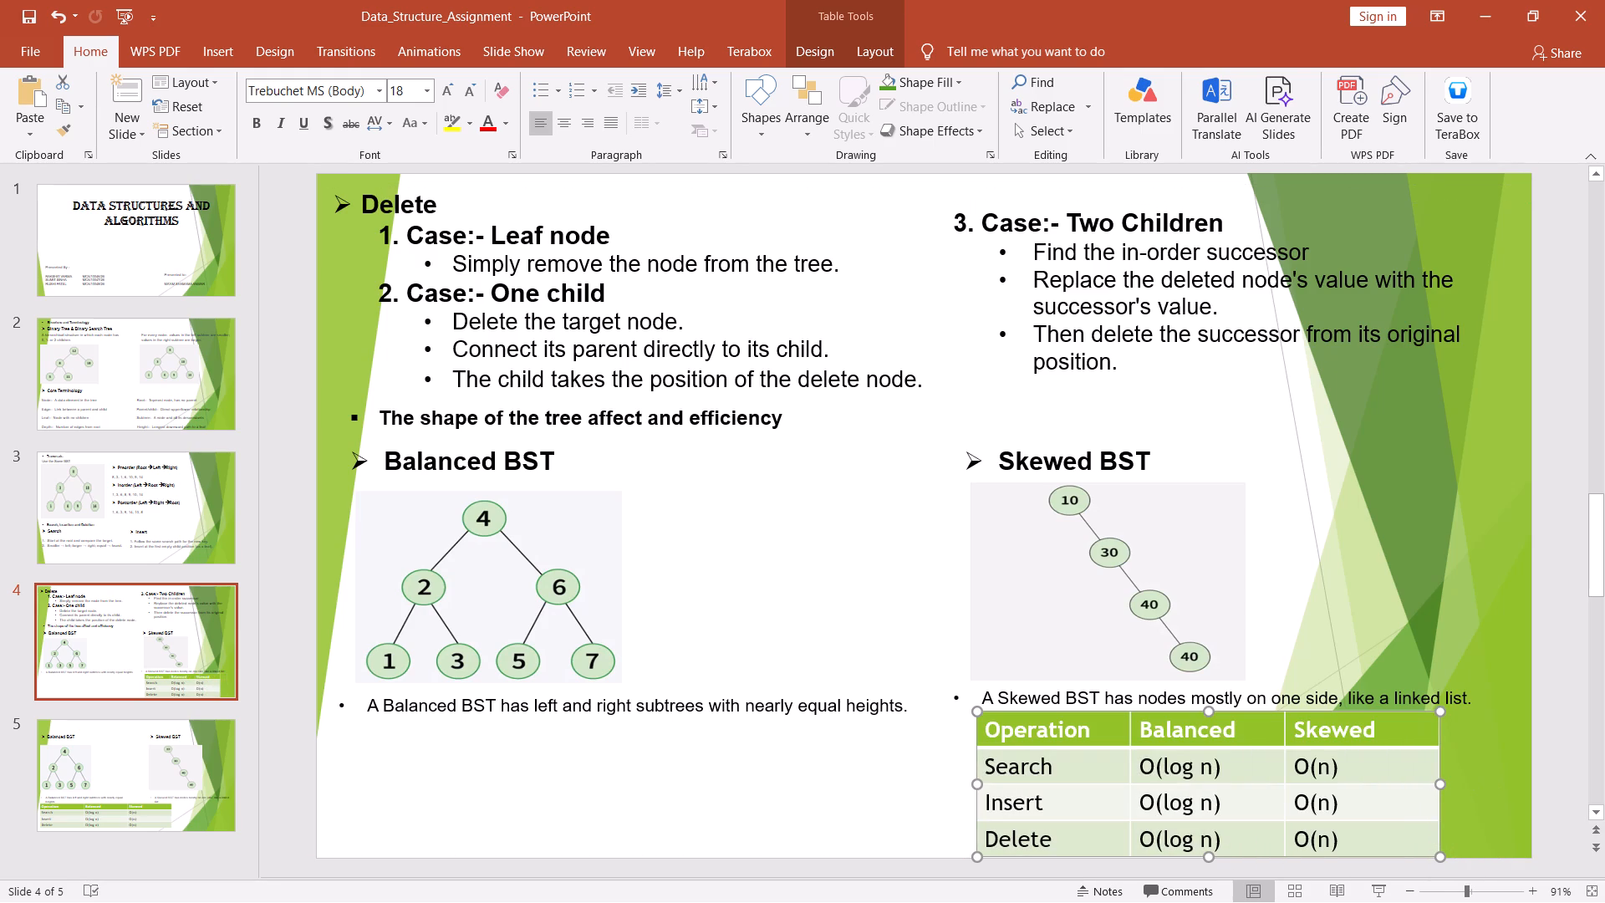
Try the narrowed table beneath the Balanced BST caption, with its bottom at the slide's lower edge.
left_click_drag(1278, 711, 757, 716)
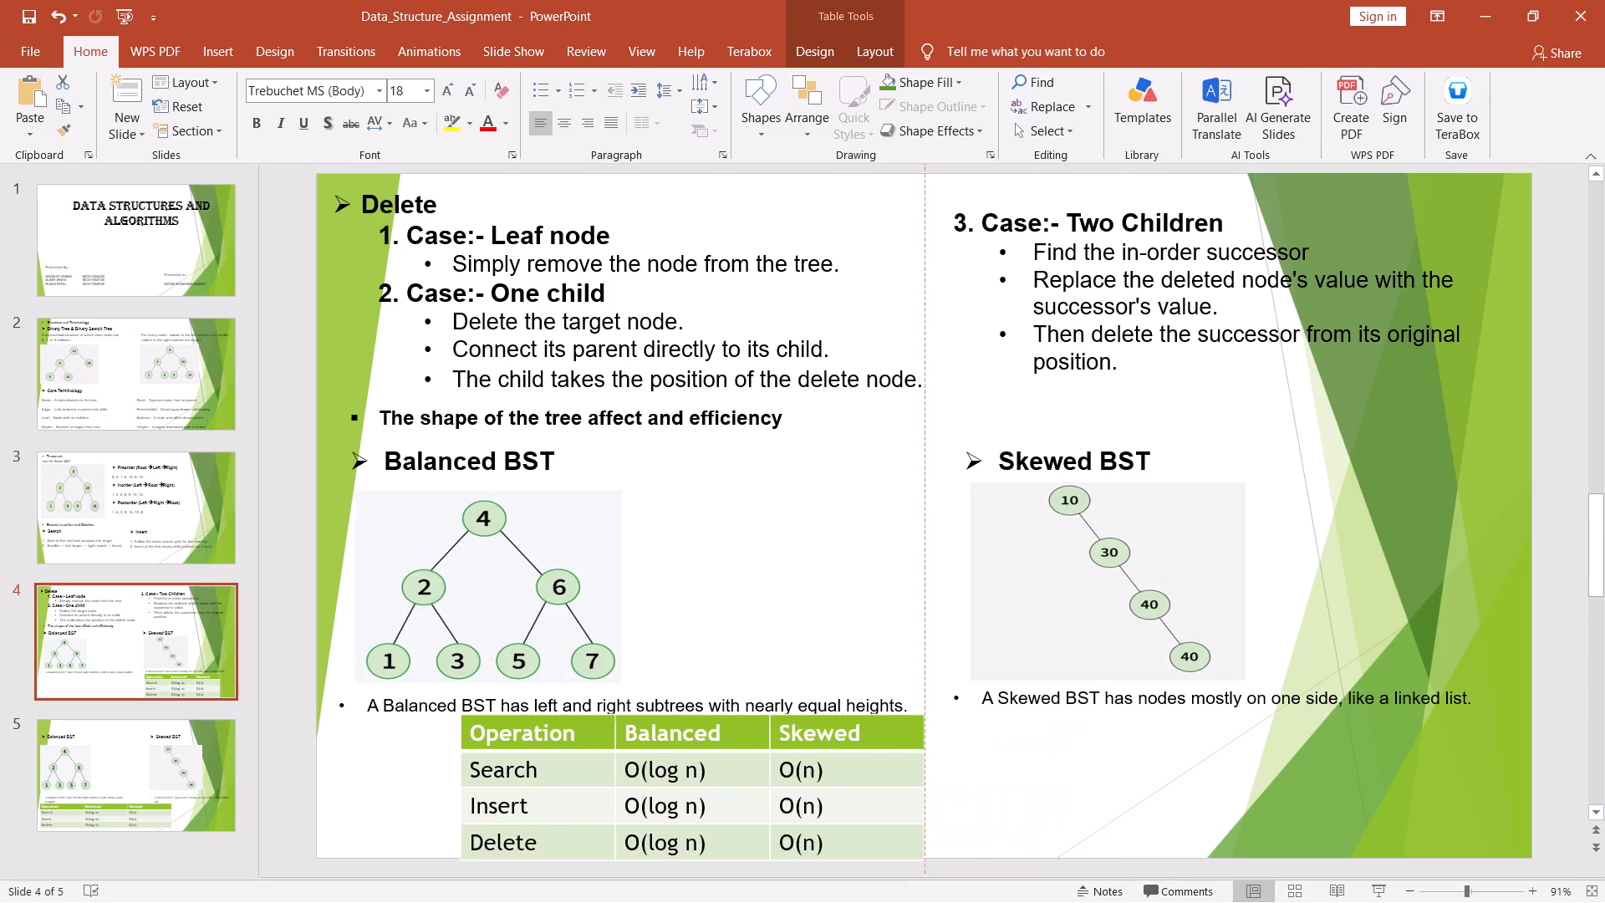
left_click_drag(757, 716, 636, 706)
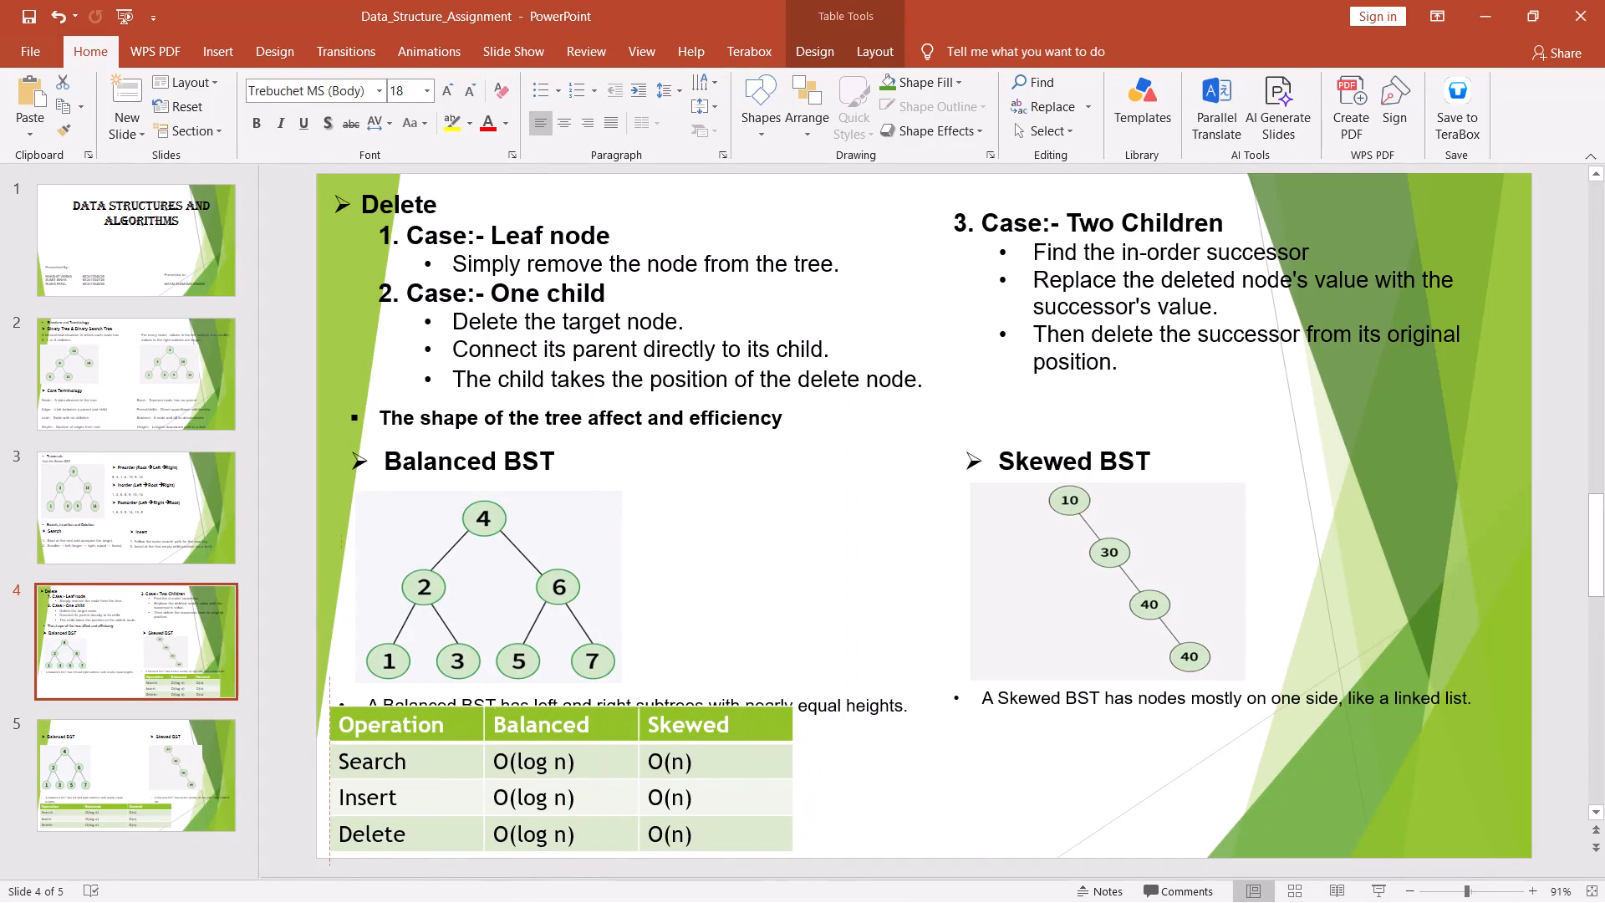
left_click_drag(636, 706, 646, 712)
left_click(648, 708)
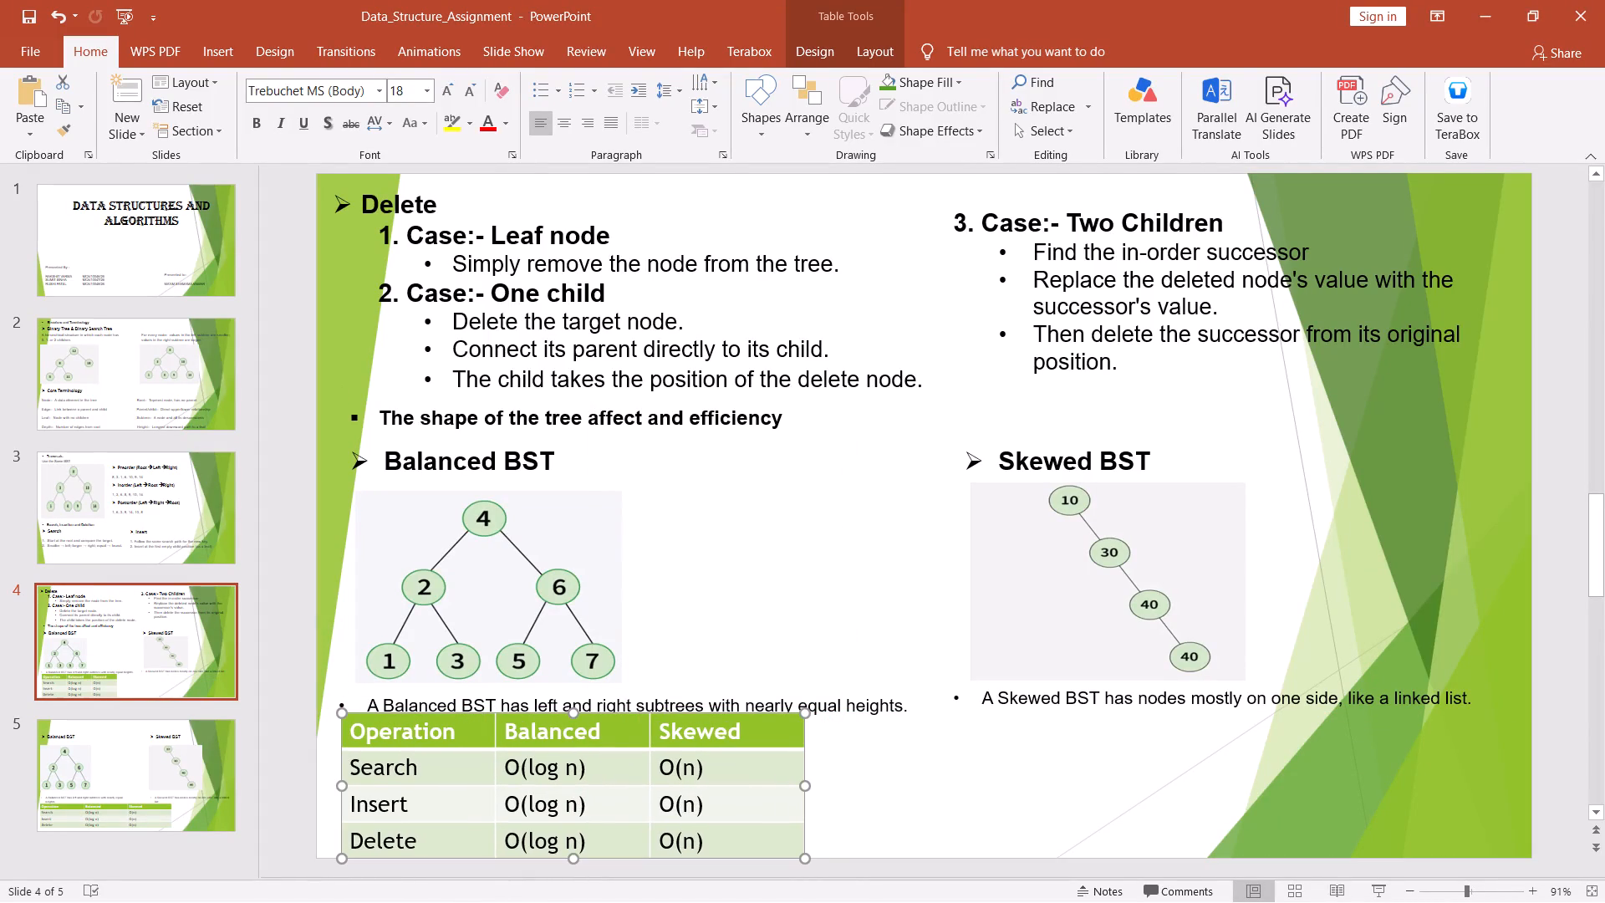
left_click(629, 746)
Place the table directly beneath the Skewed BST caption, left-aligned with the Skewed BST heading box and its bottom at the slide's edge.
left_click_drag(640, 713, 1329, 708)
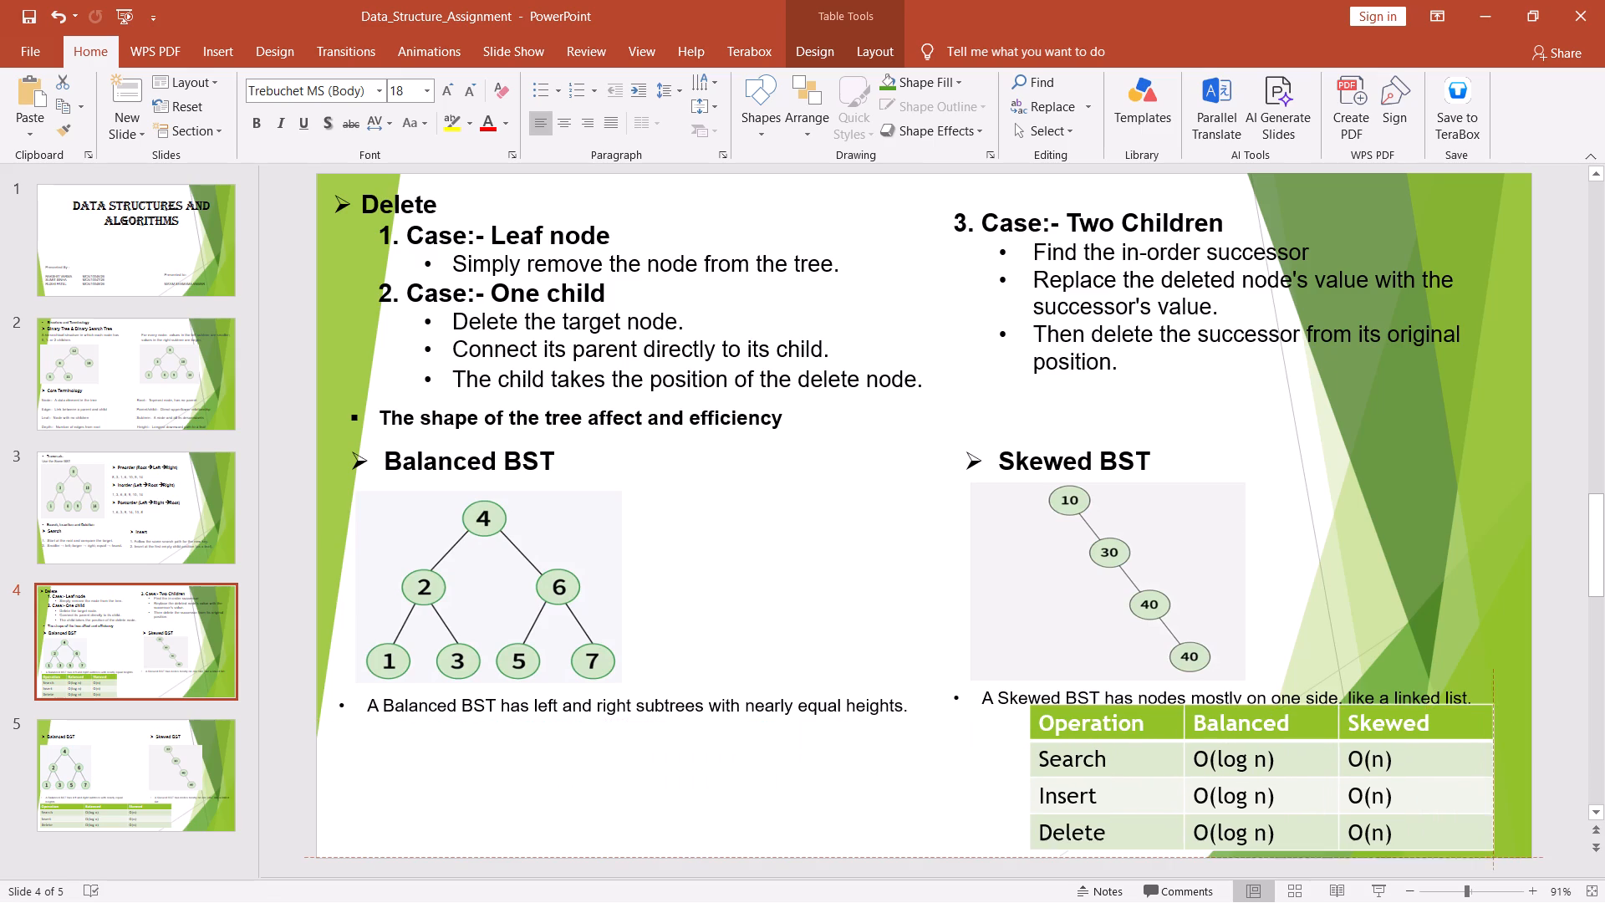
left_click_drag(1329, 708, 1258, 707)
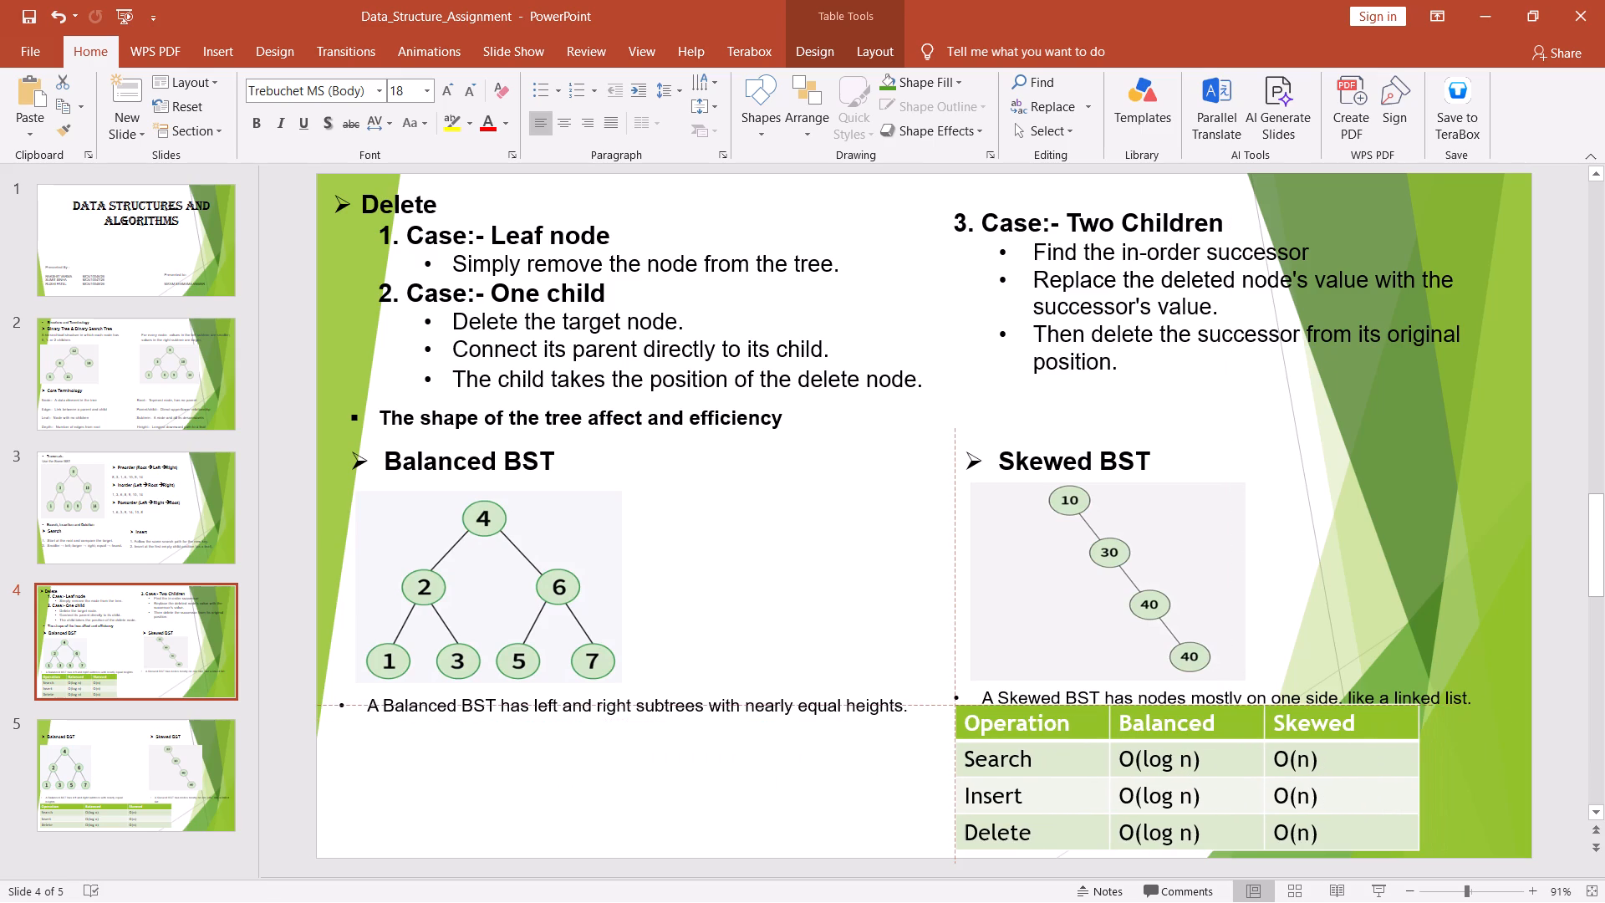
left_click_drag(1258, 707, 1257, 711)
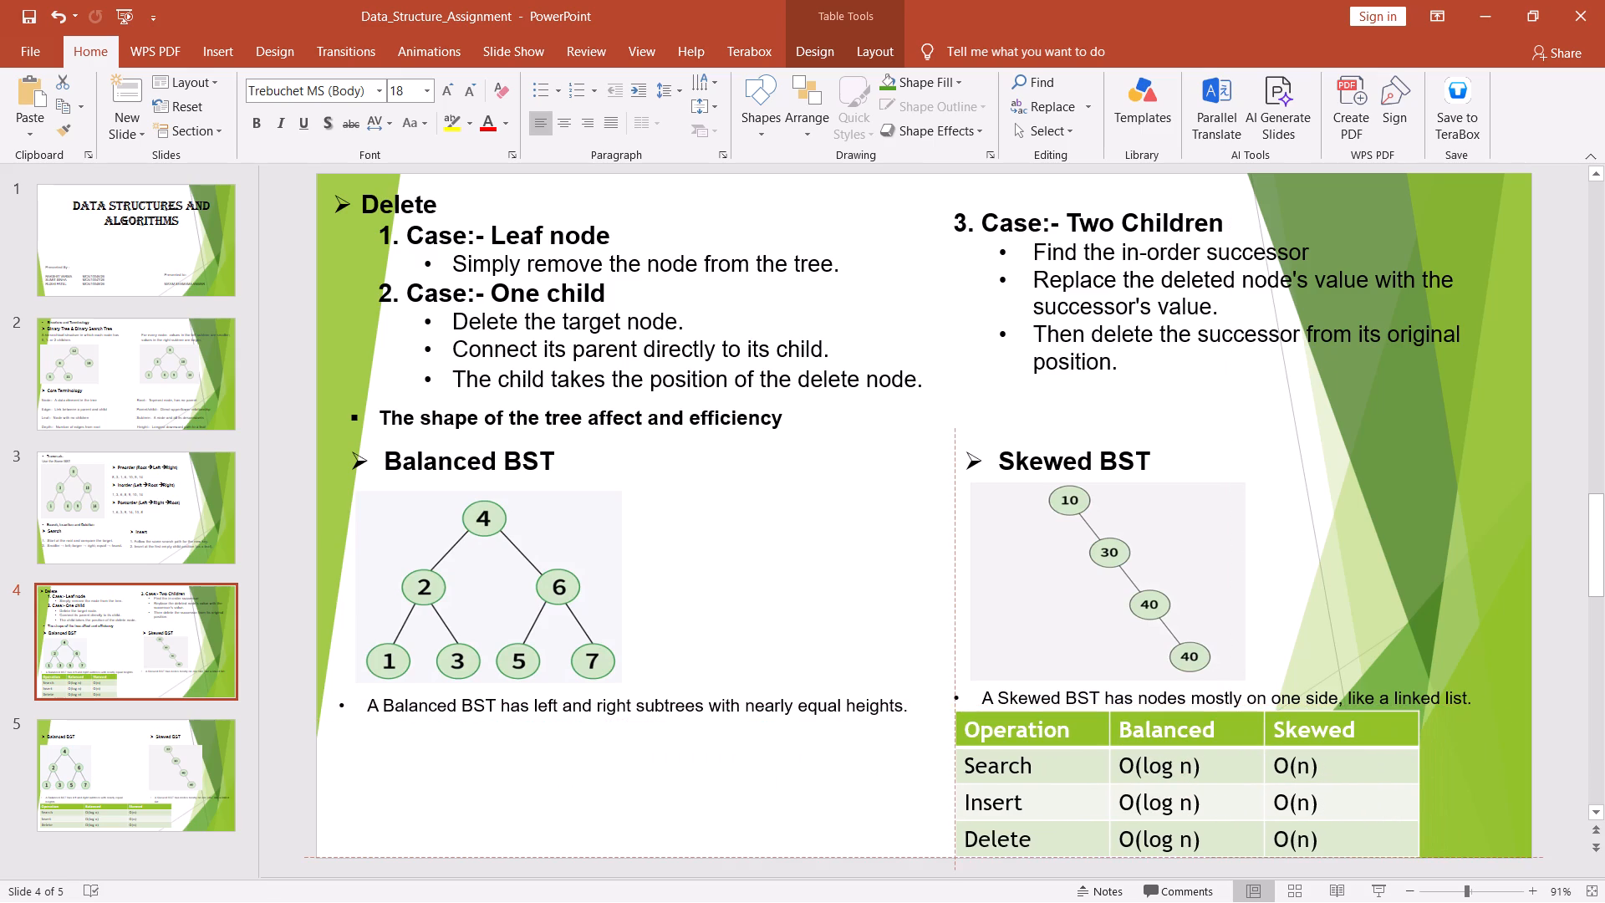
left_click(901, 789)
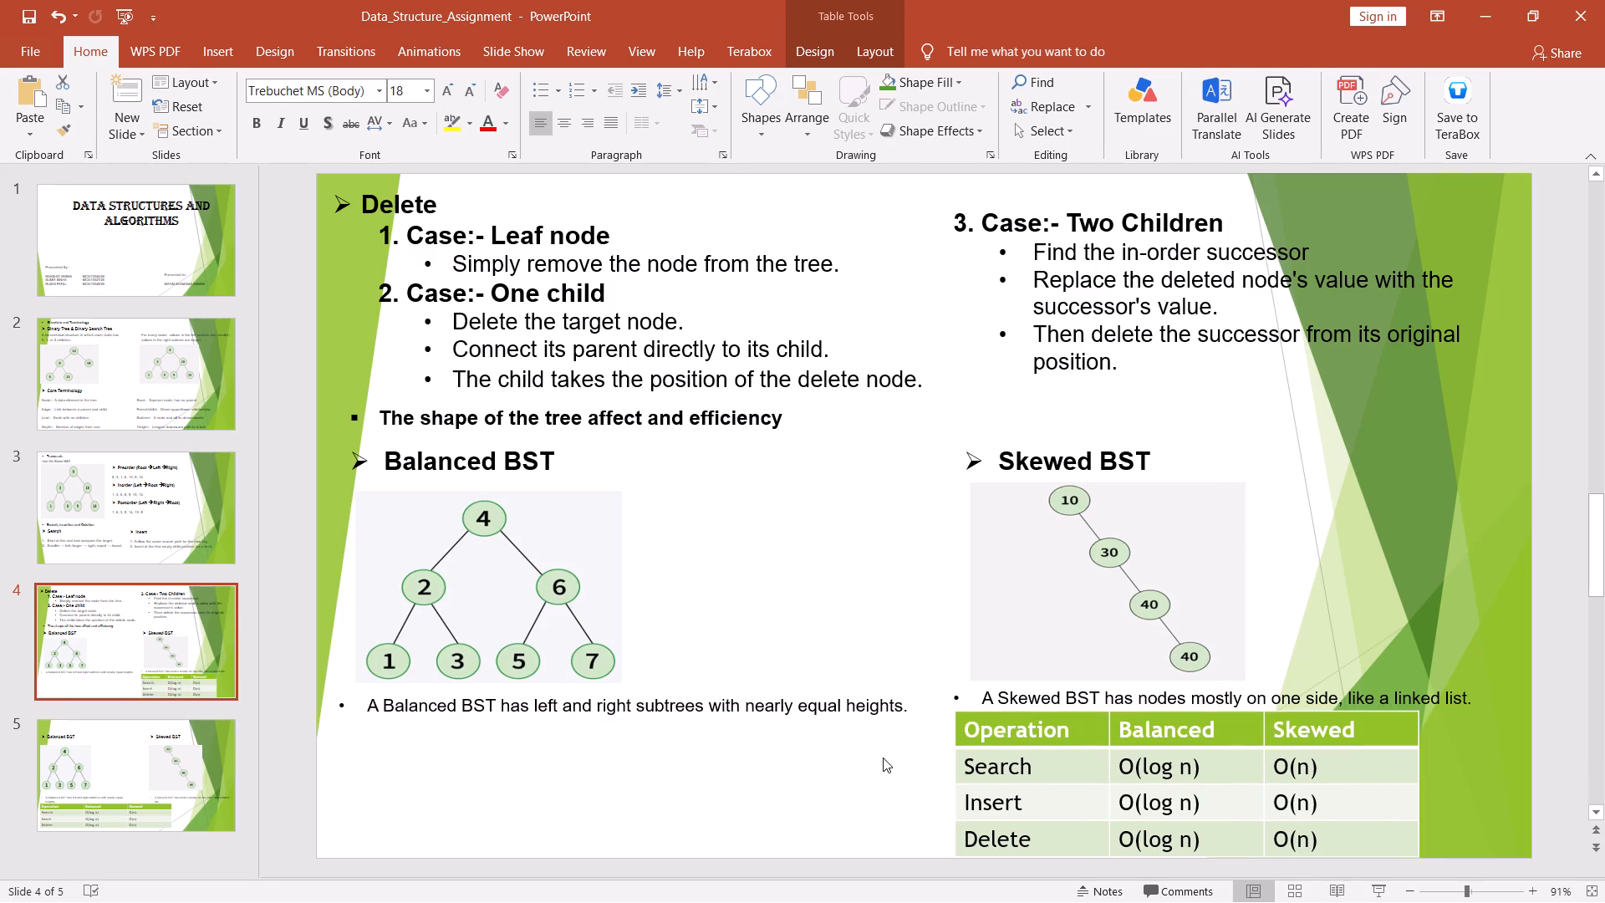
Save the presentation.
key("ctrl+s")
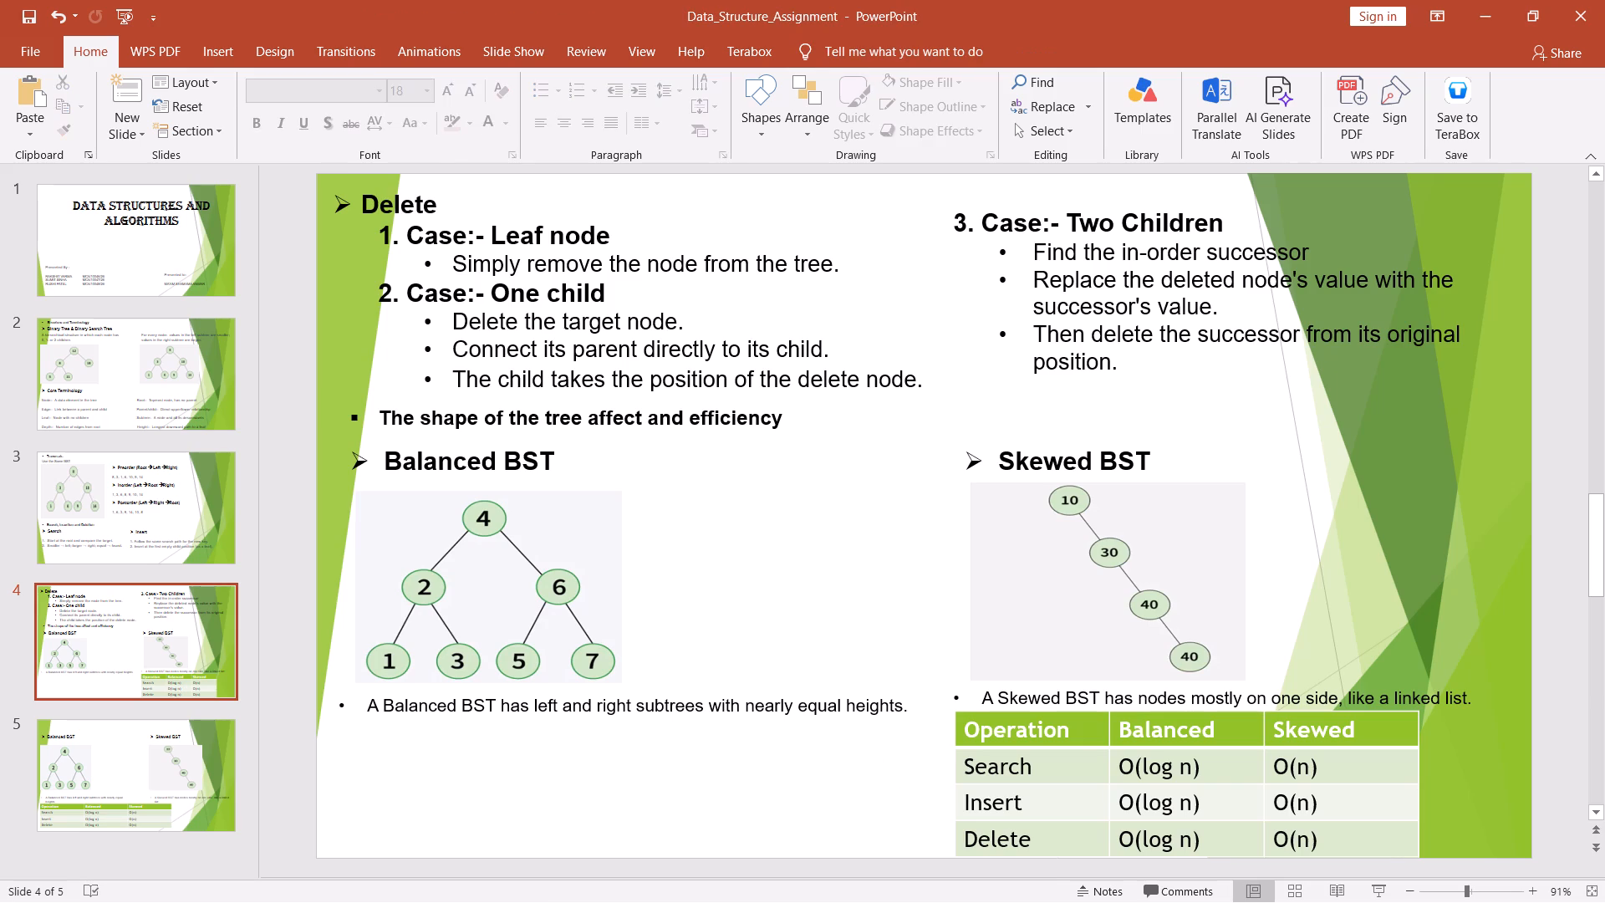
Nudge the Preorder traversal text box on slide 3 very slightly upward.
left_click(157, 503)
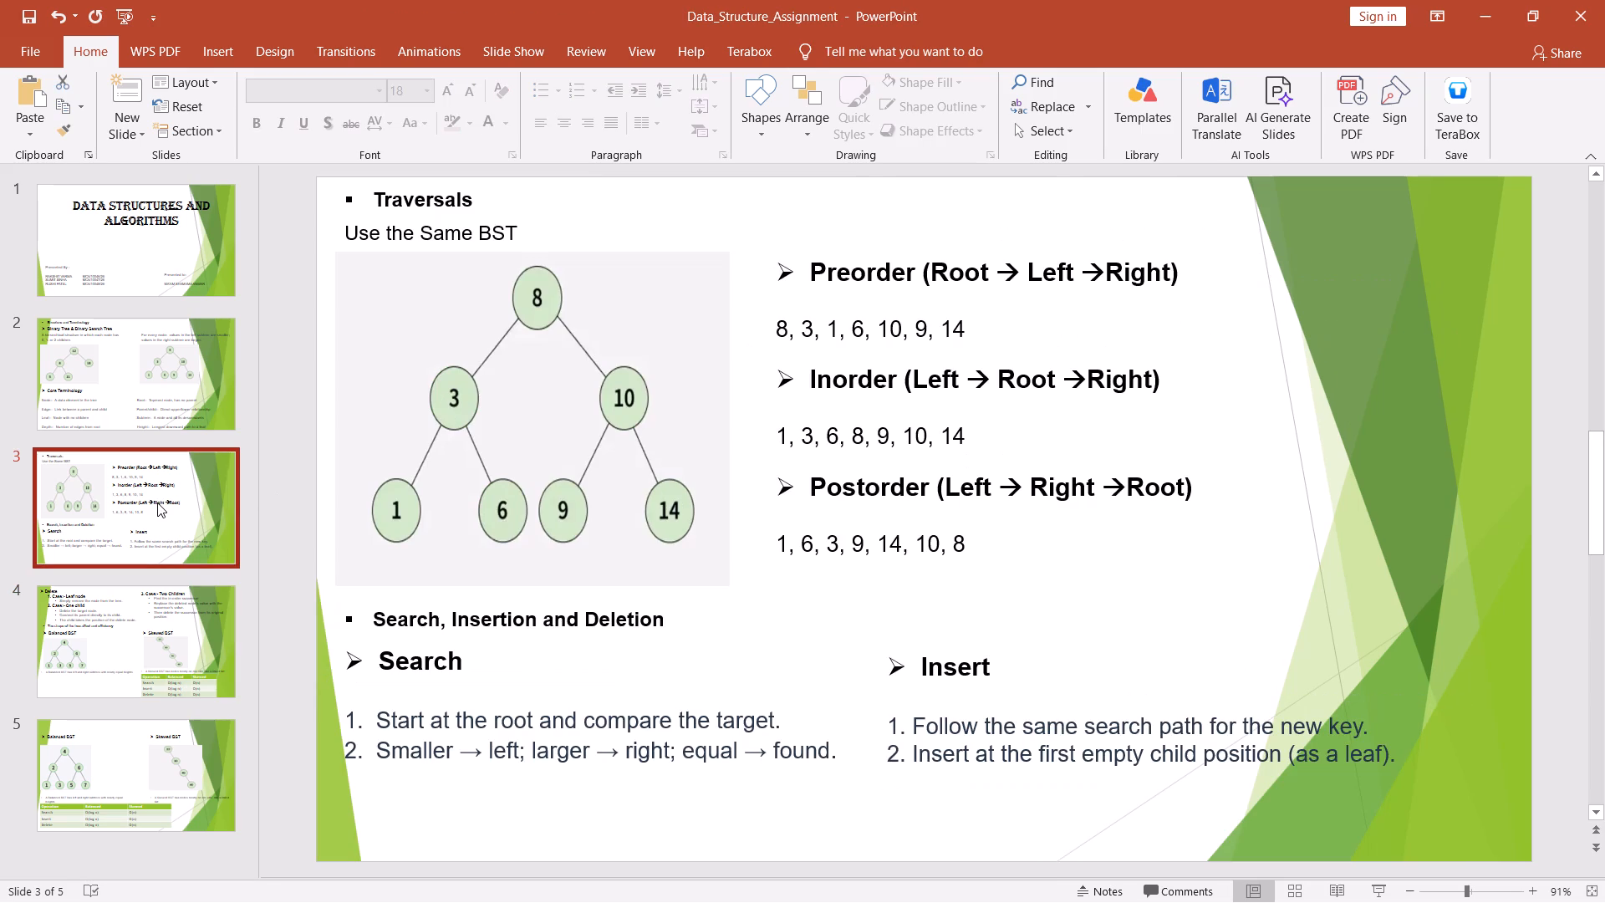
left_click(987, 323)
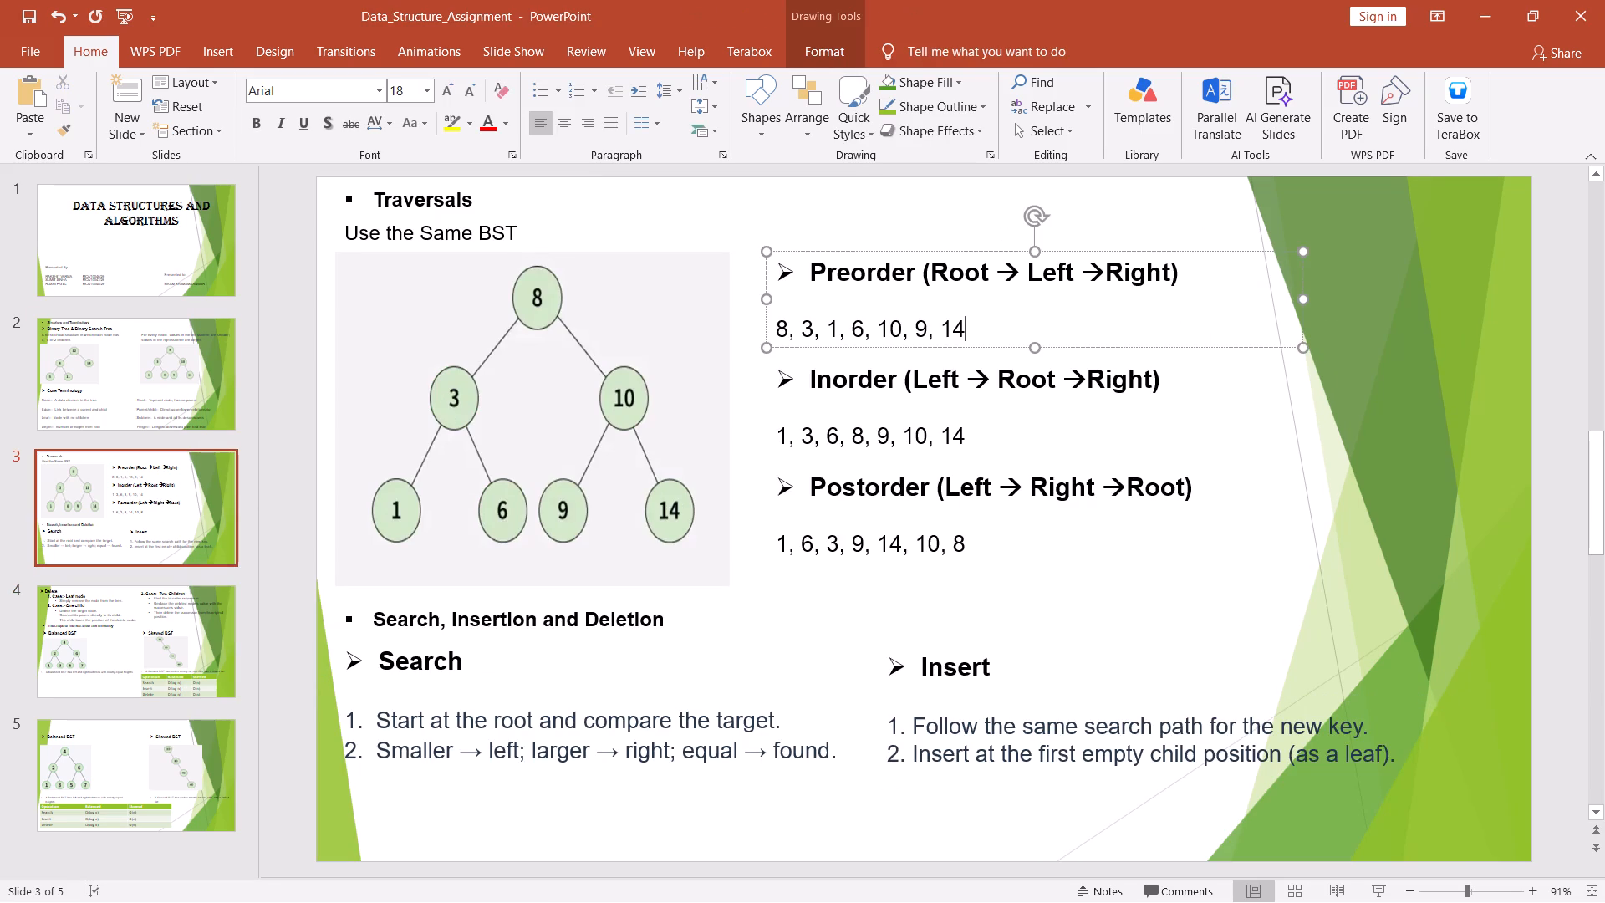
left_click(891, 250)
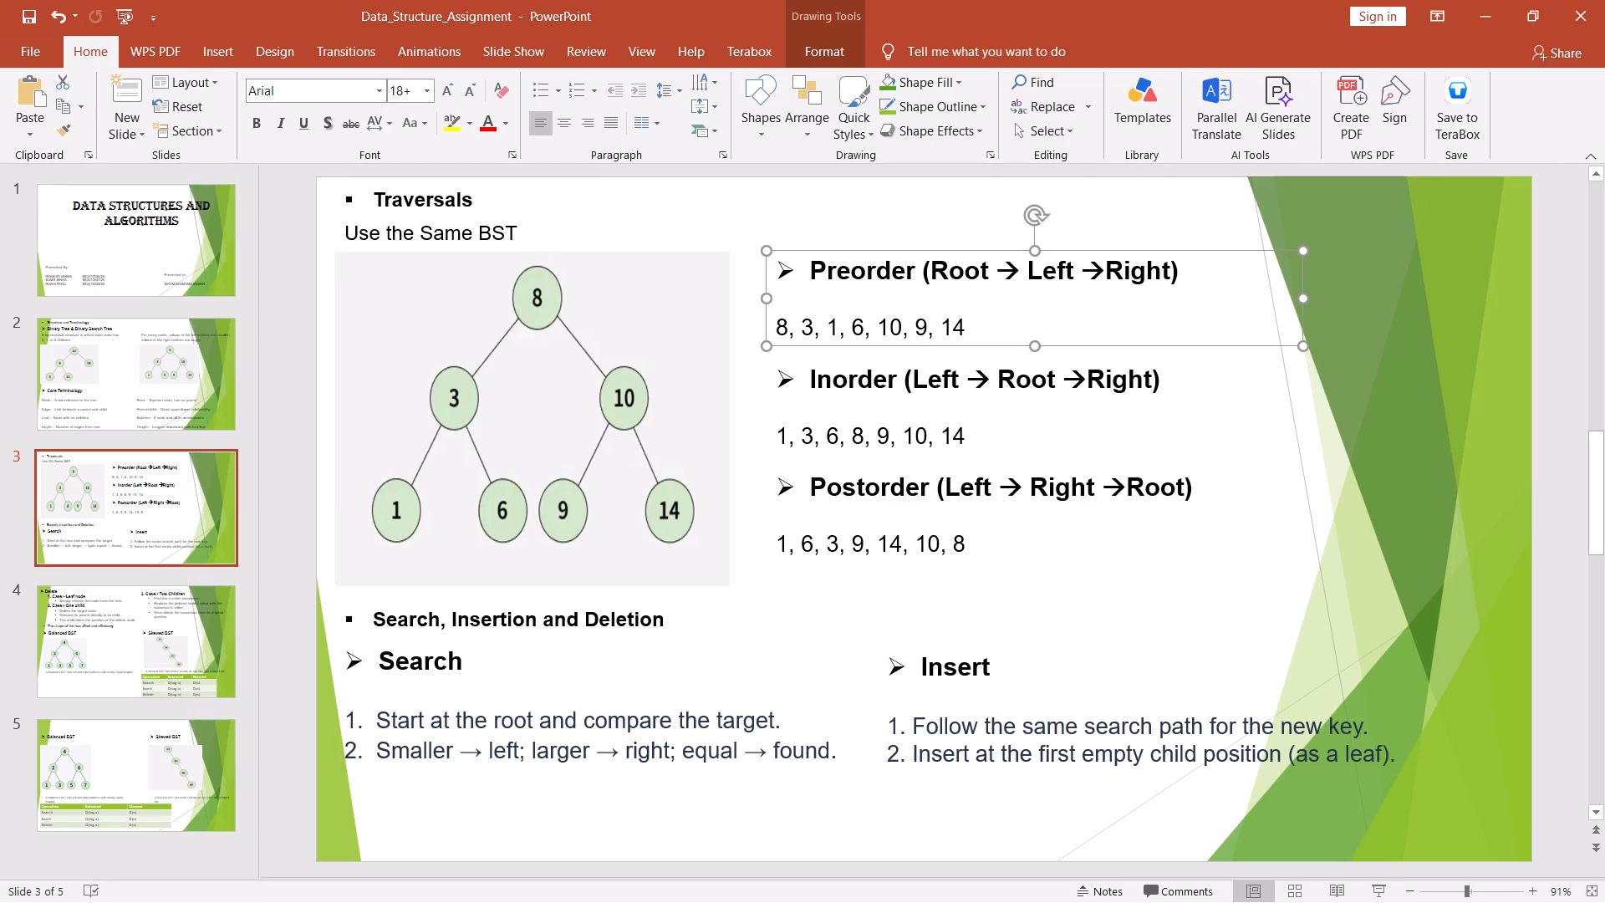
Go to slide 2 and save the presentation.
left_click(158, 371)
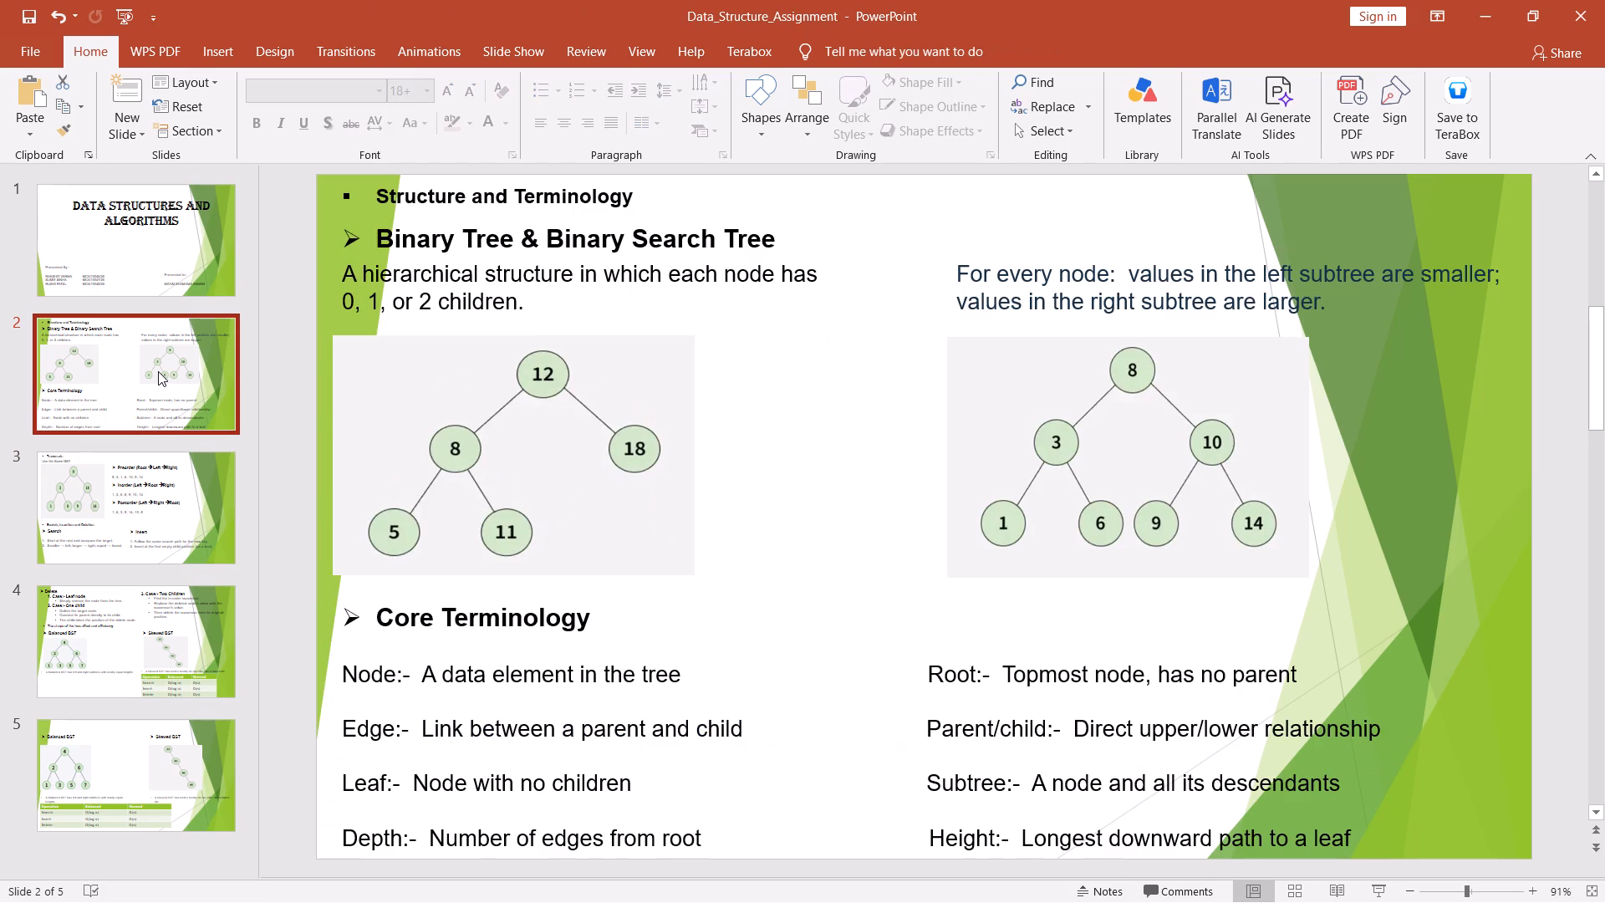
key("ctrl+s")
Delete the Balanced BST tree diagram and its heading from slide 5.
left_click(94, 625)
left_click(142, 722)
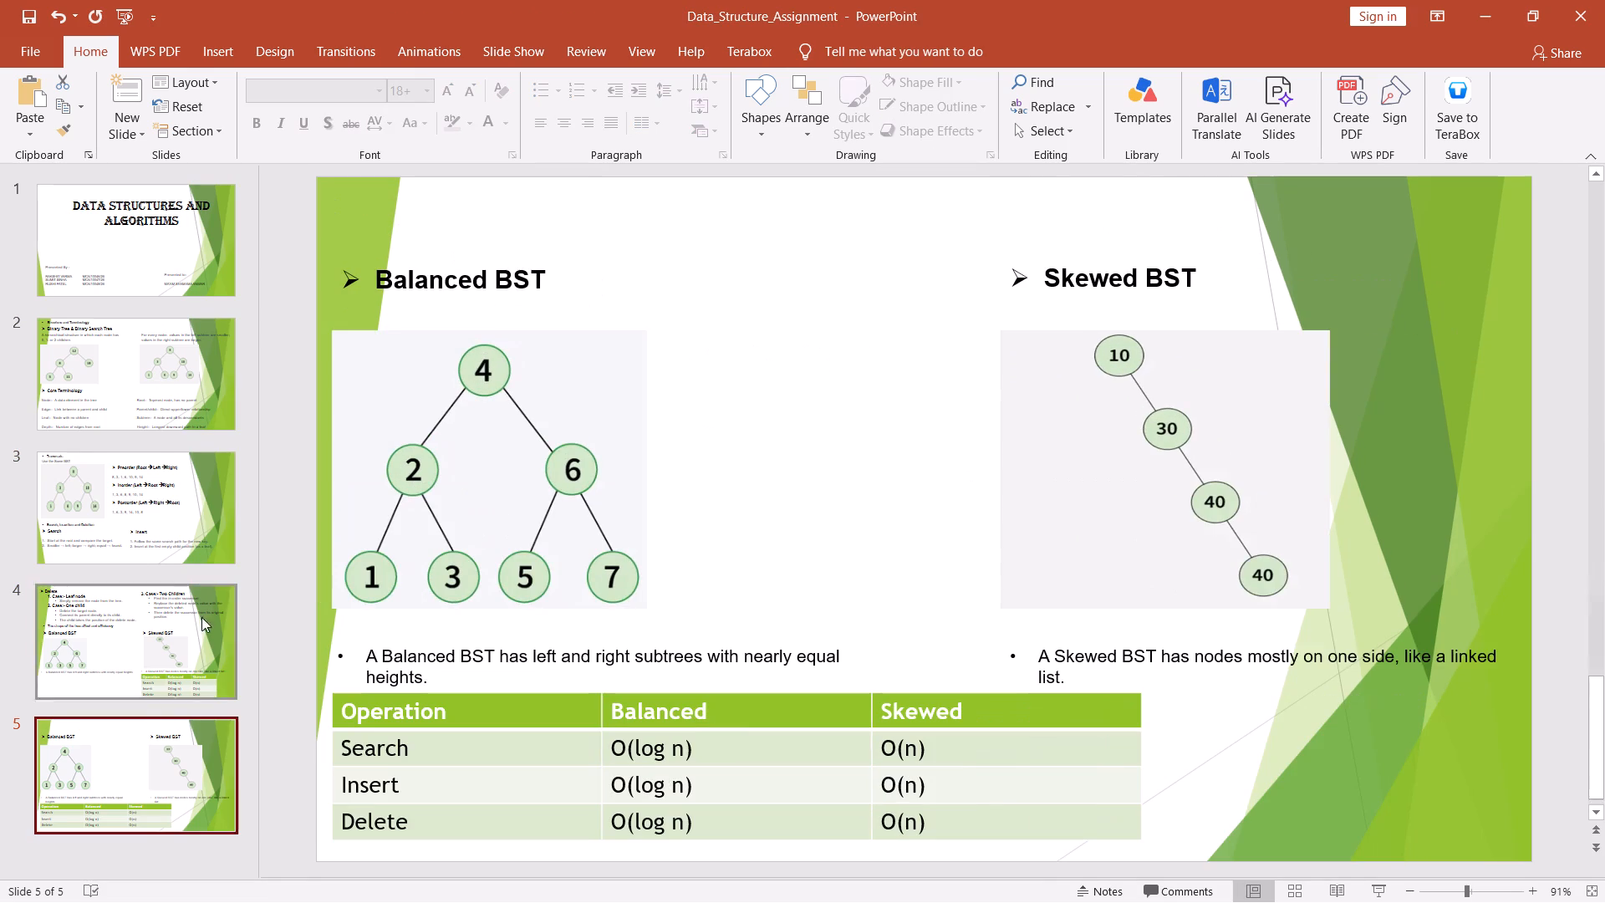
left_click(490, 359)
key("Delete")
left_click(478, 278)
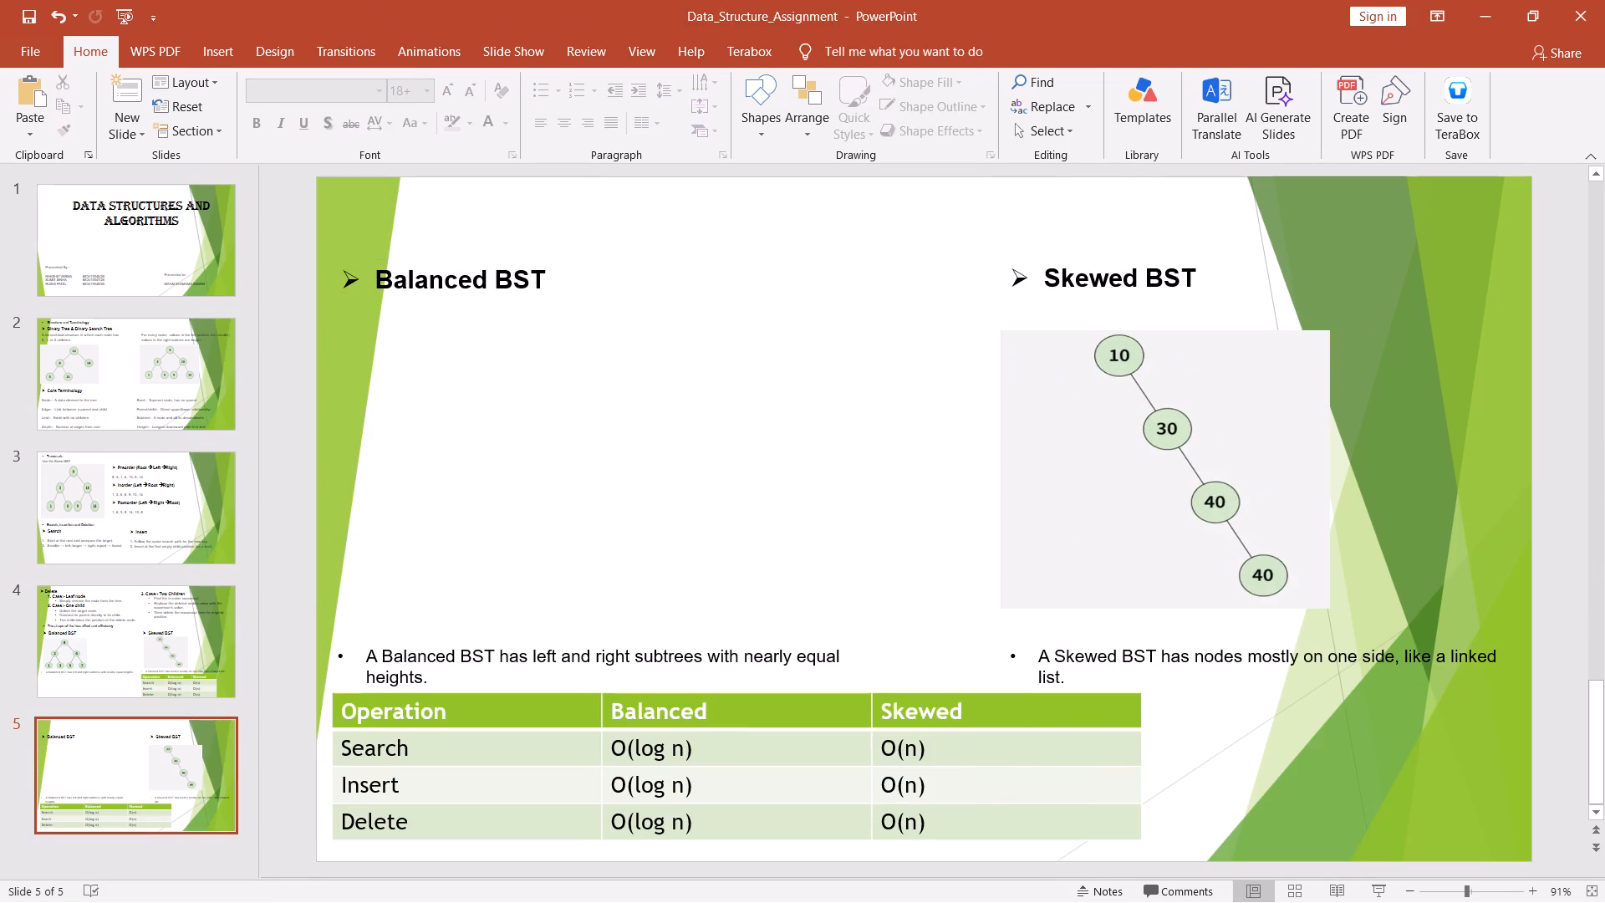
left_click(492, 254)
key("Delete")
Delete the Skewed BST heading and its tree diagram from slide 5.
left_click(1155, 251)
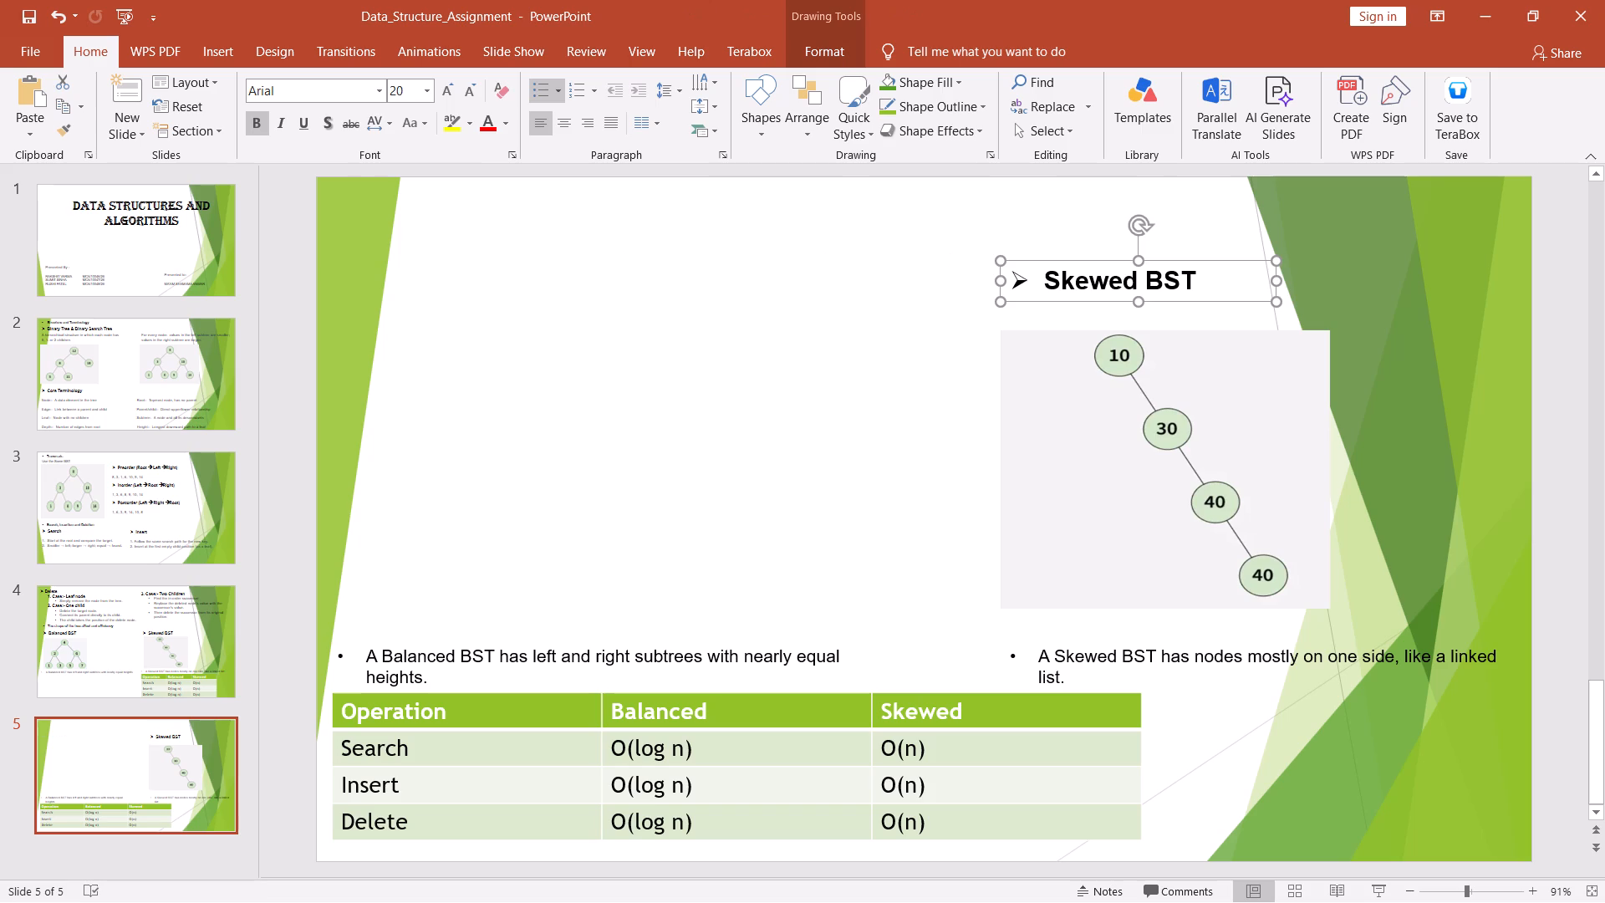
left_click(1151, 261)
key("Delete")
left_click(1133, 334)
key("Delete")
Delete the Skewed BST and Balanced BST caption text boxes from slide 5.
left_click(1136, 661)
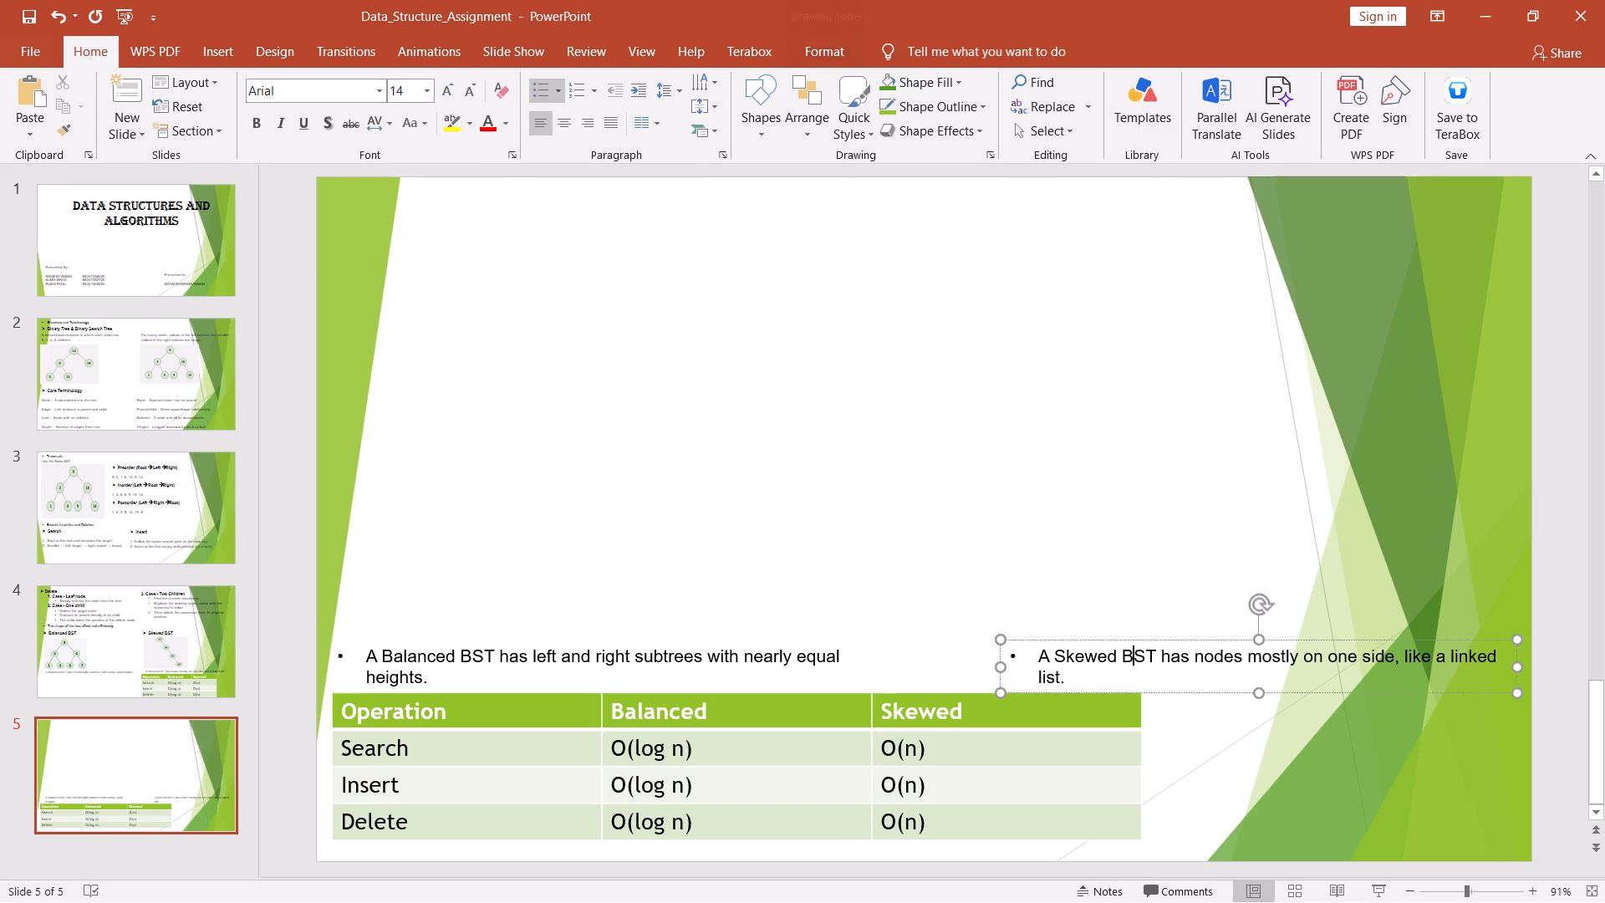
left_click(1136, 638)
key("Delete")
left_click(816, 648)
left_click(816, 637)
key("Delete")
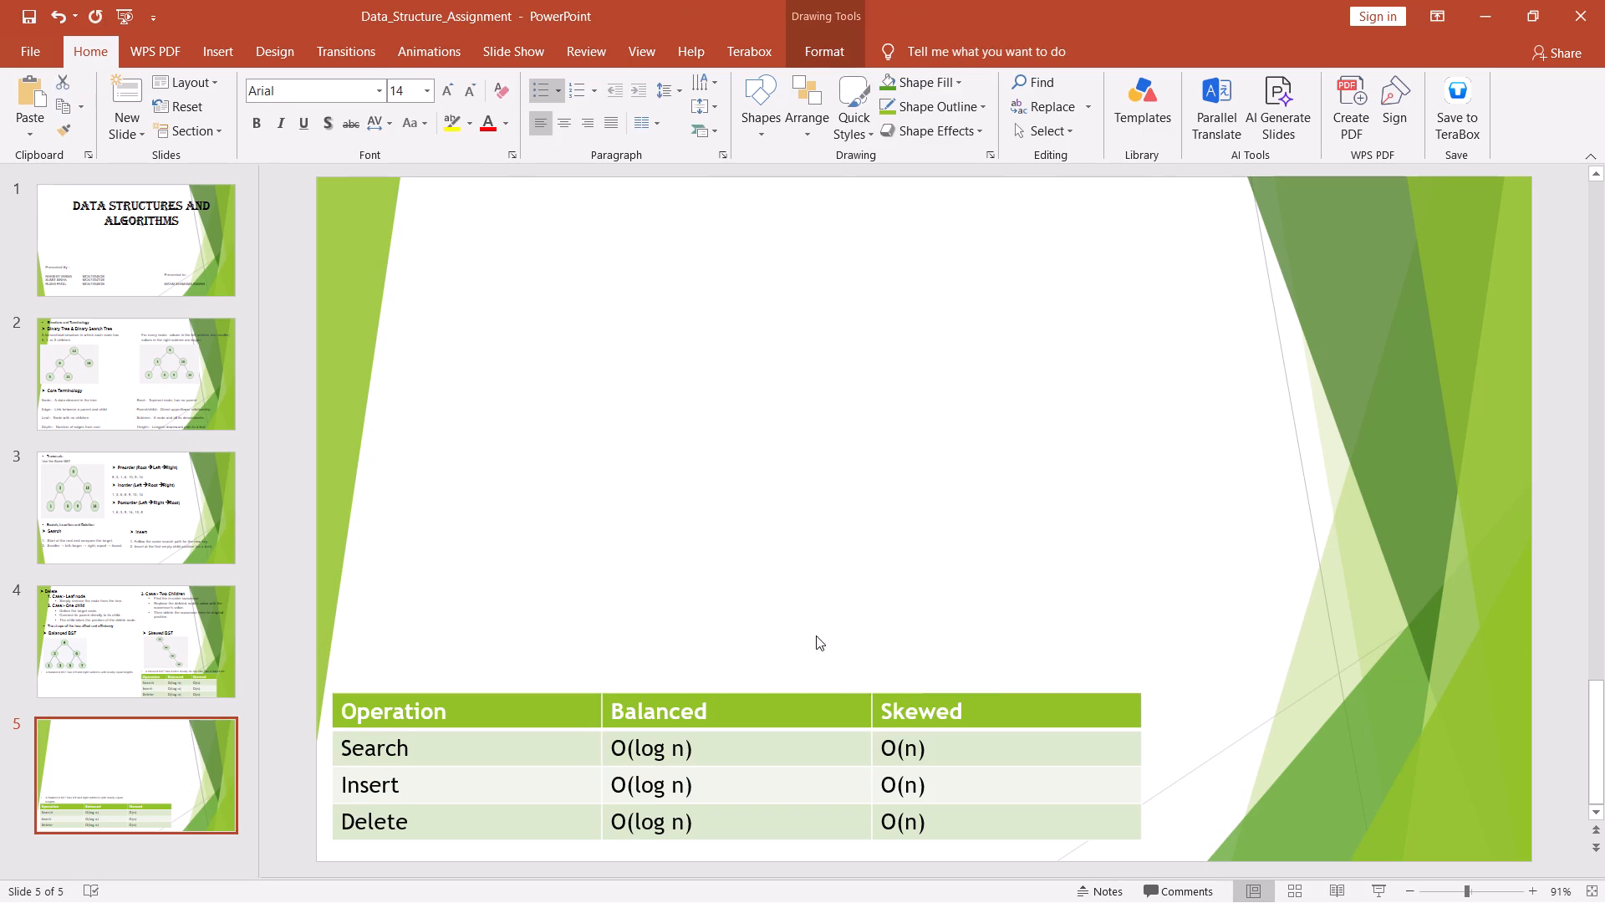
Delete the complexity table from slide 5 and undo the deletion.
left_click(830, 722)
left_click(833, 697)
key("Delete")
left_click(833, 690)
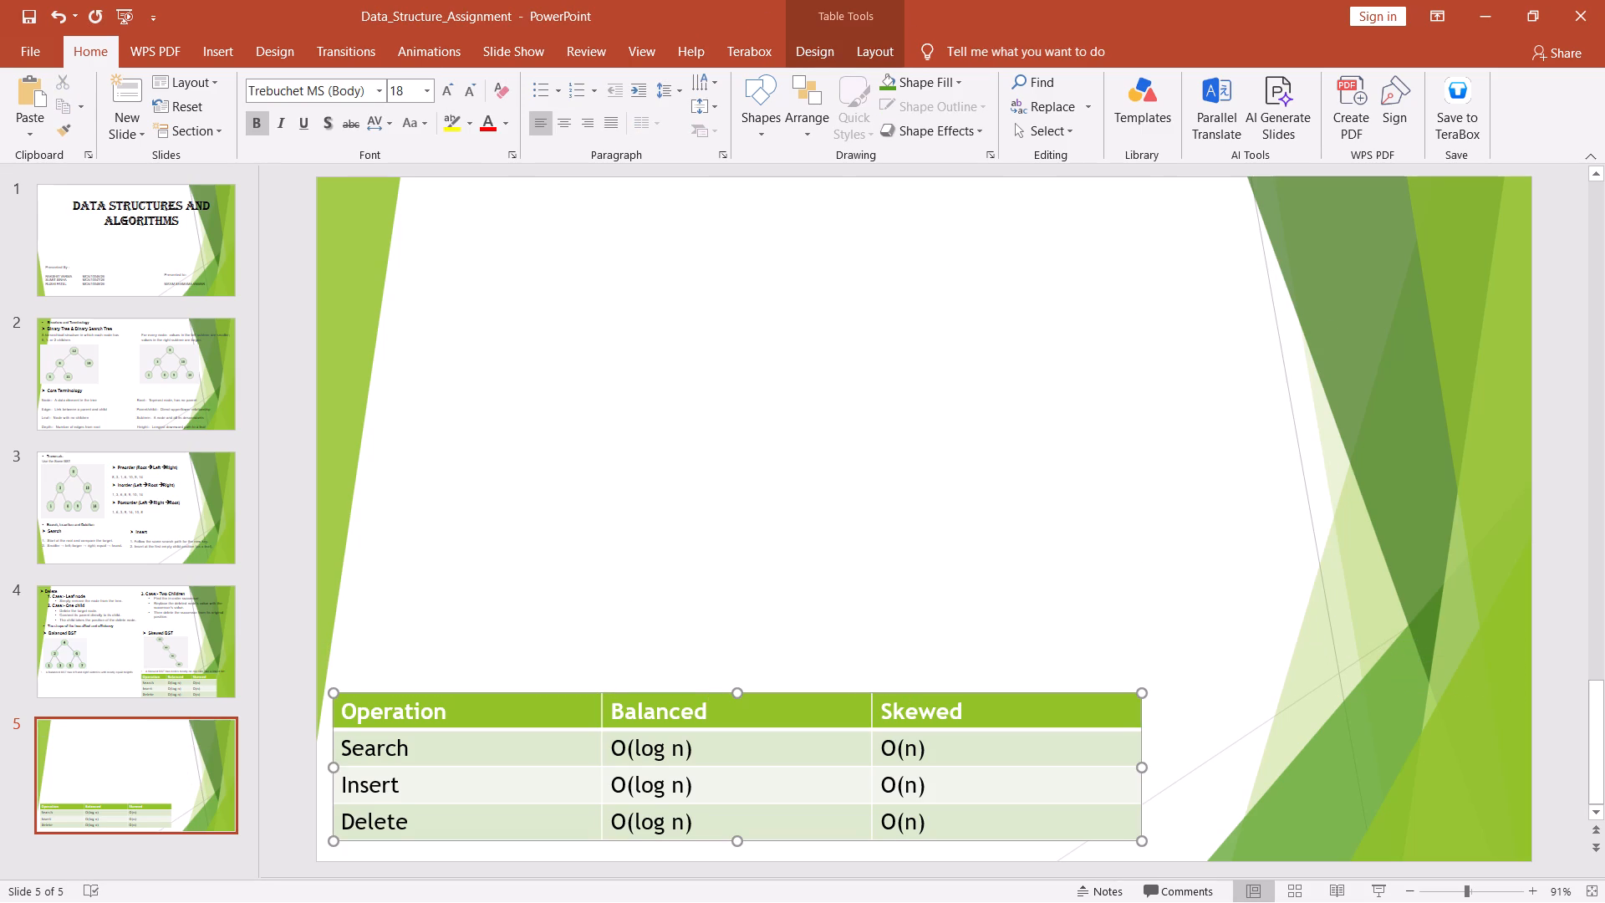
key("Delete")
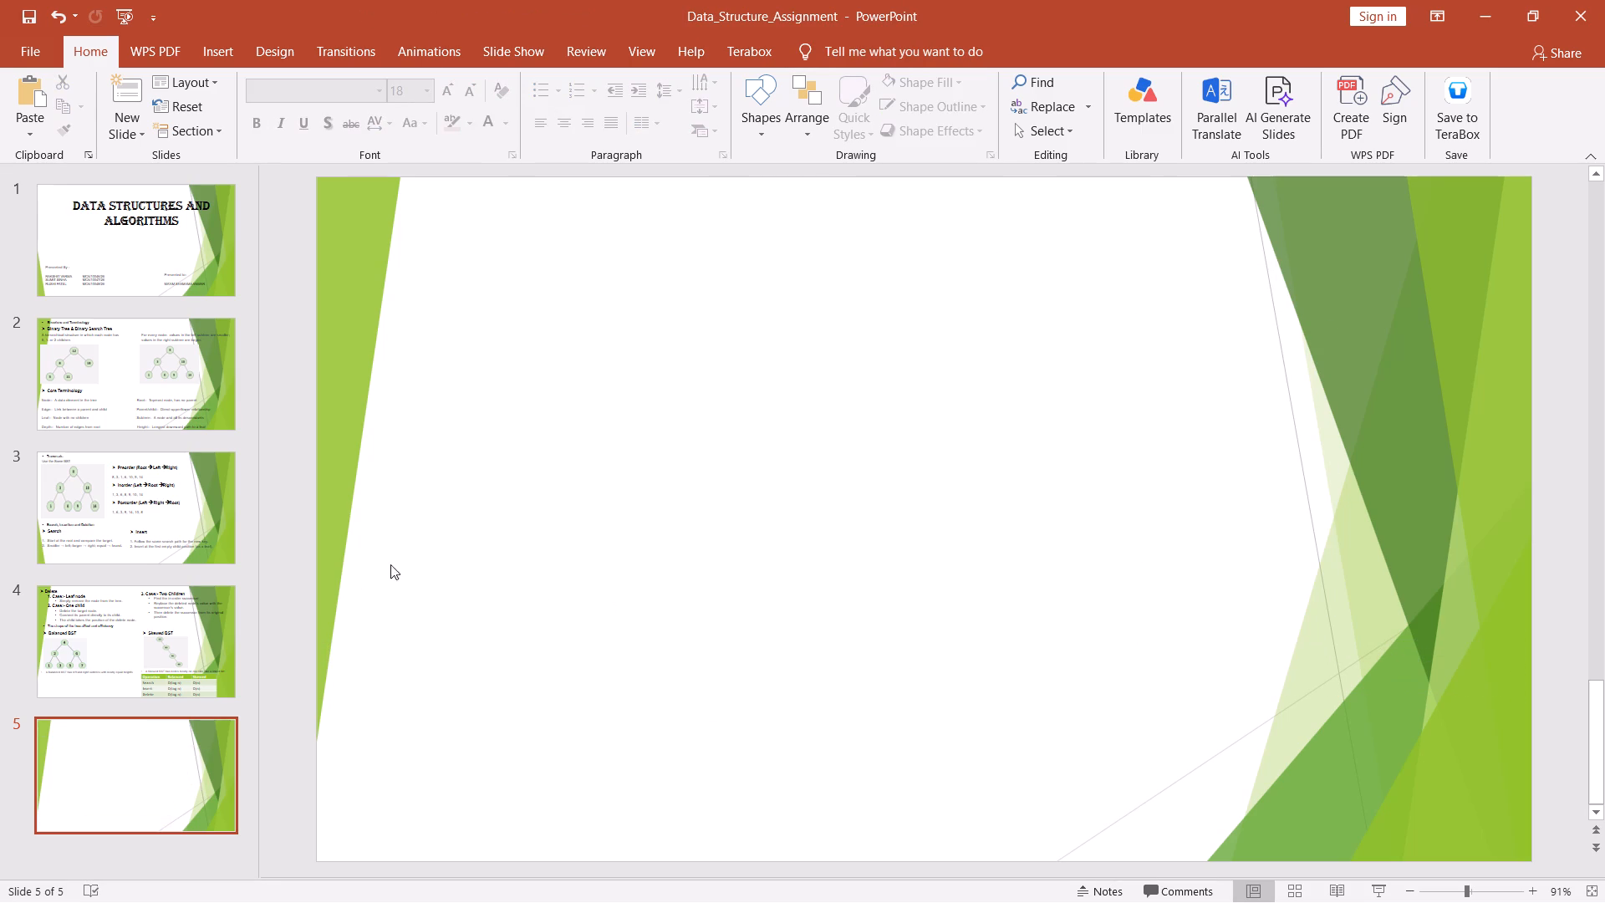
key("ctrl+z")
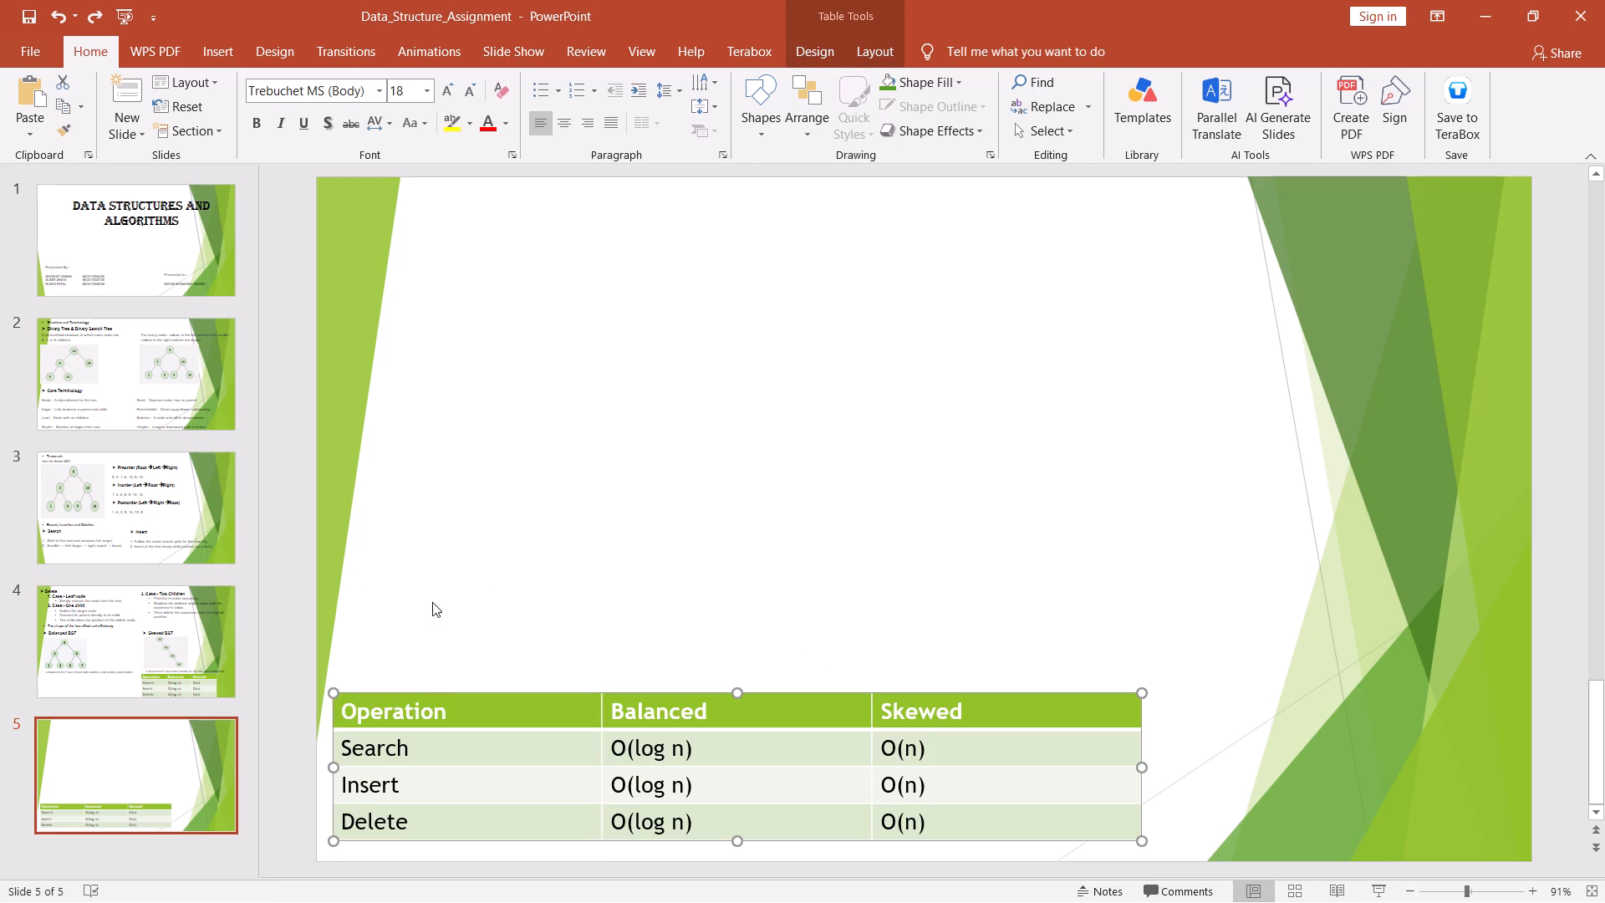
Delete the whole Operation/Balanced/Skewed complexity table from slide 5.
left_click(511, 689)
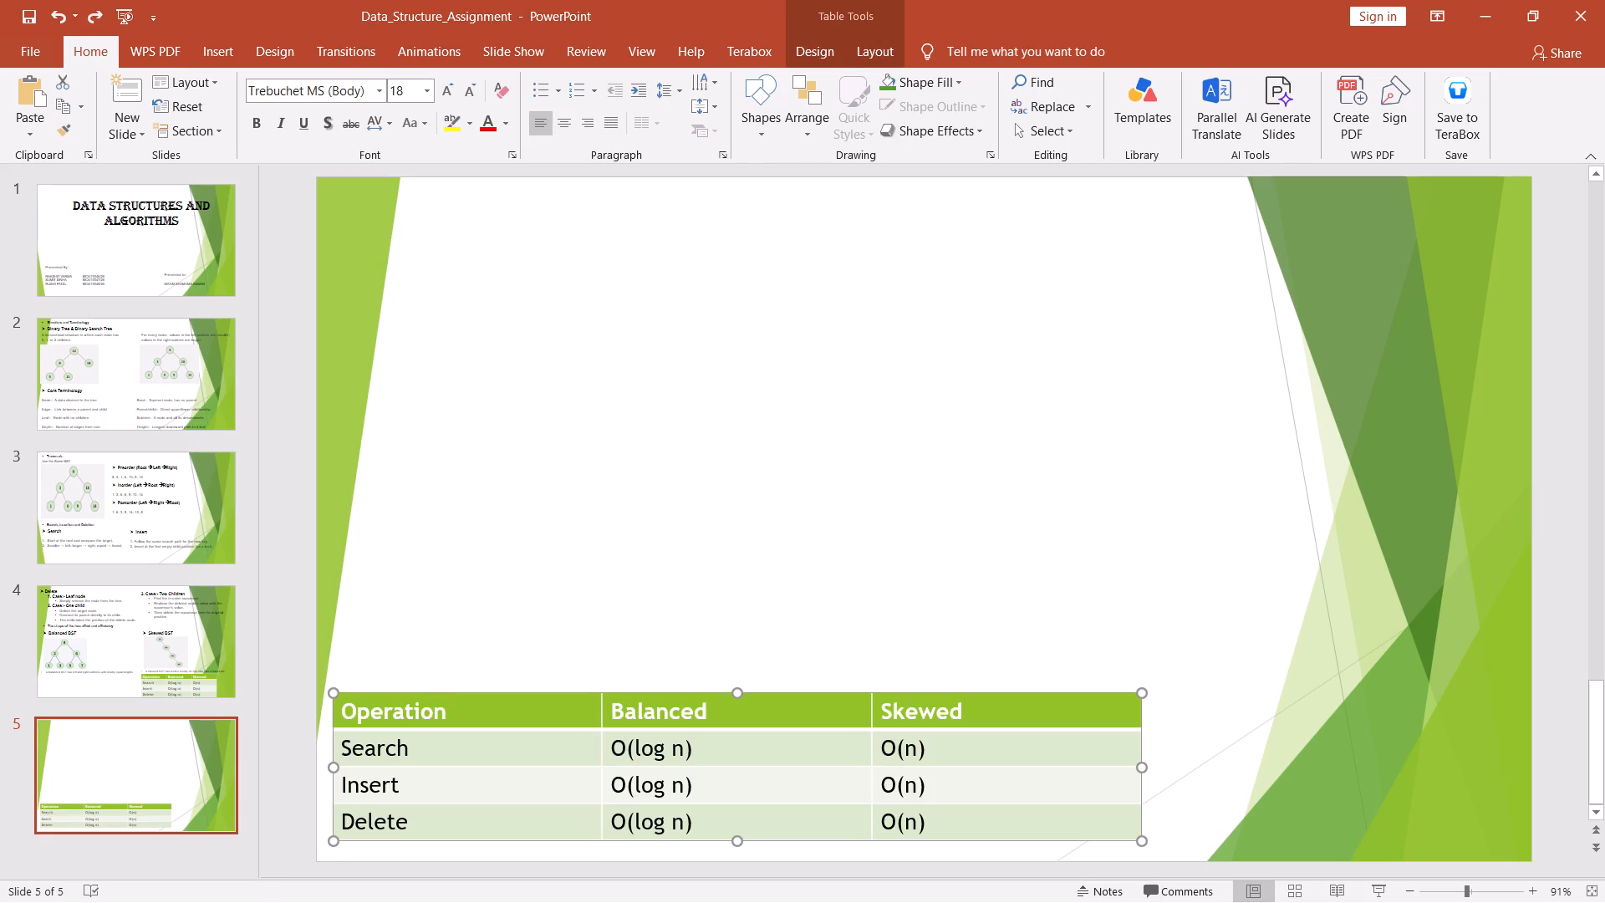
left_click(511, 691)
key("Delete")
left_click(553, 586)
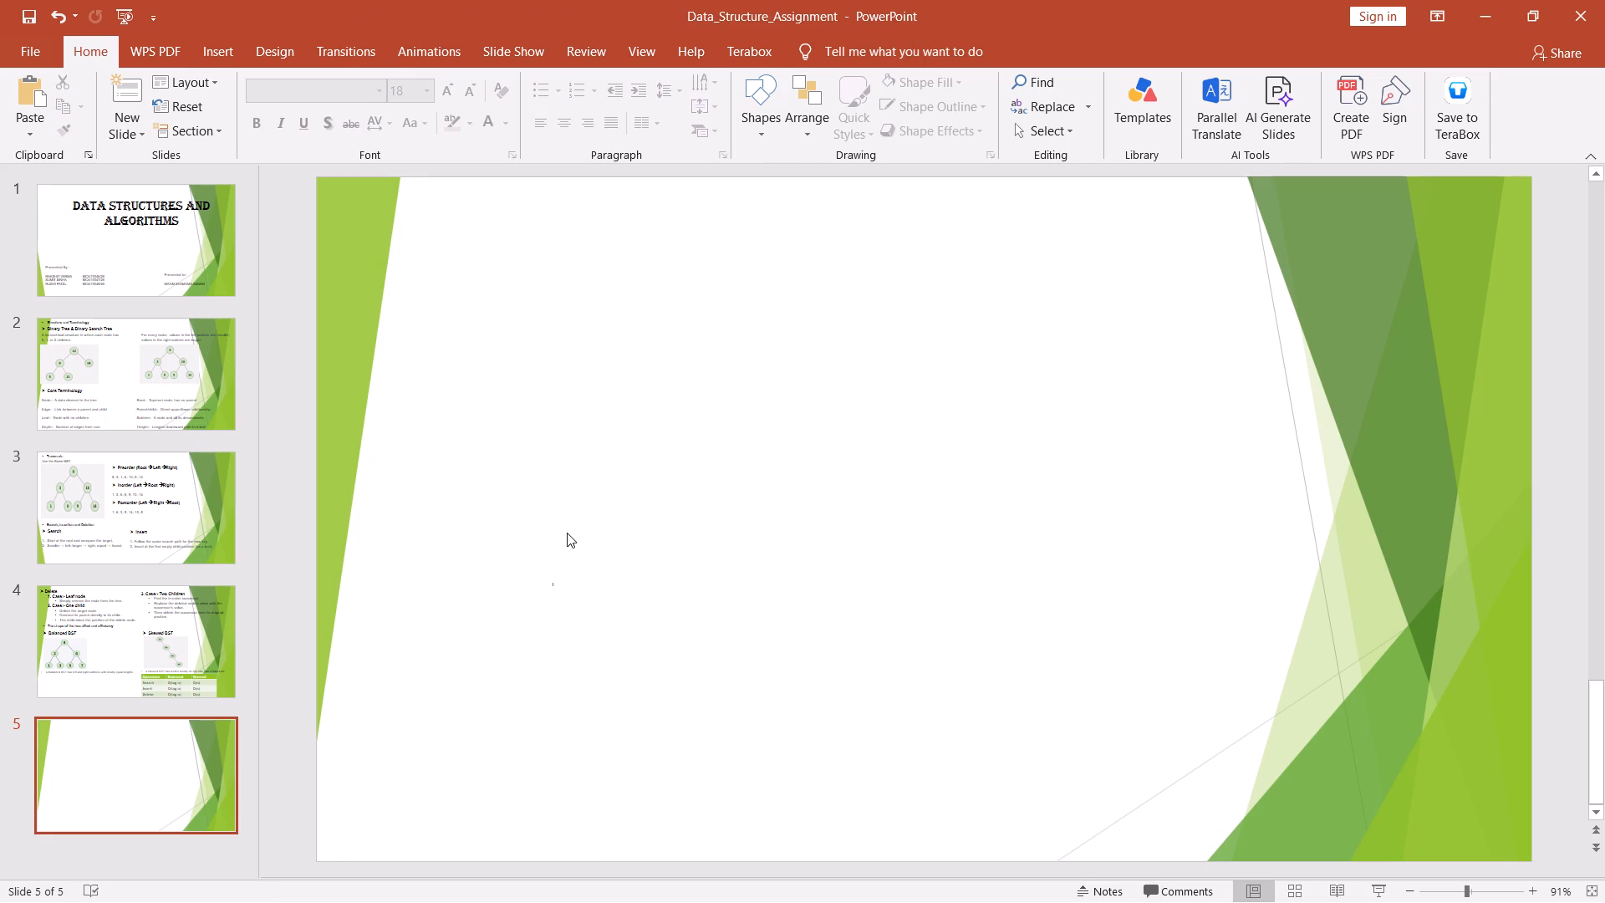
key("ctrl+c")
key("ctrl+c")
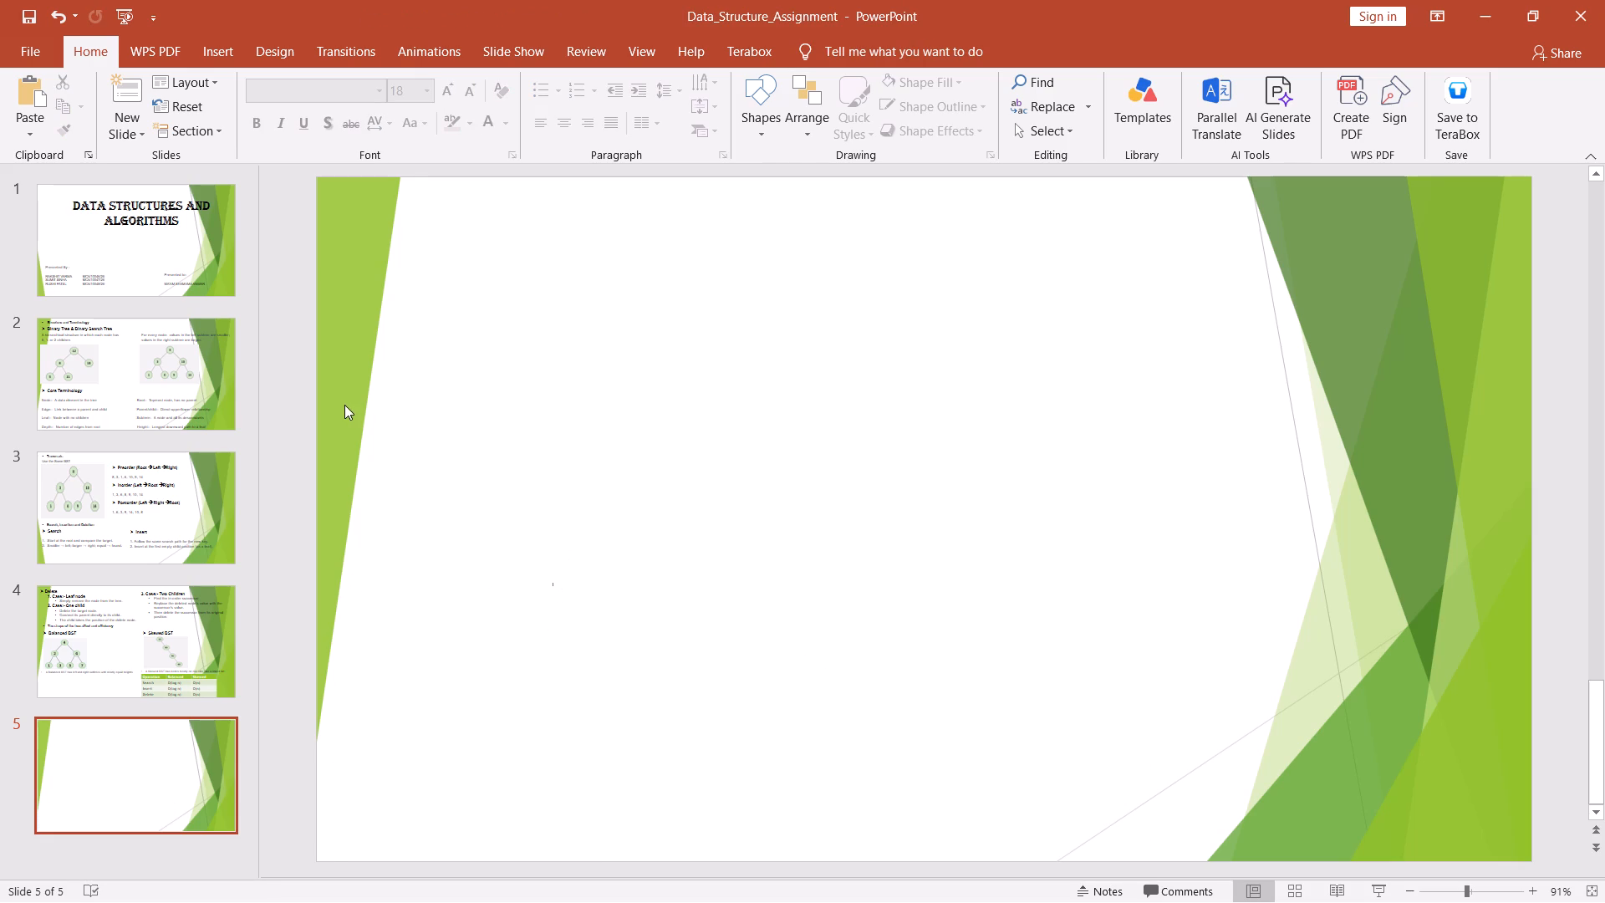
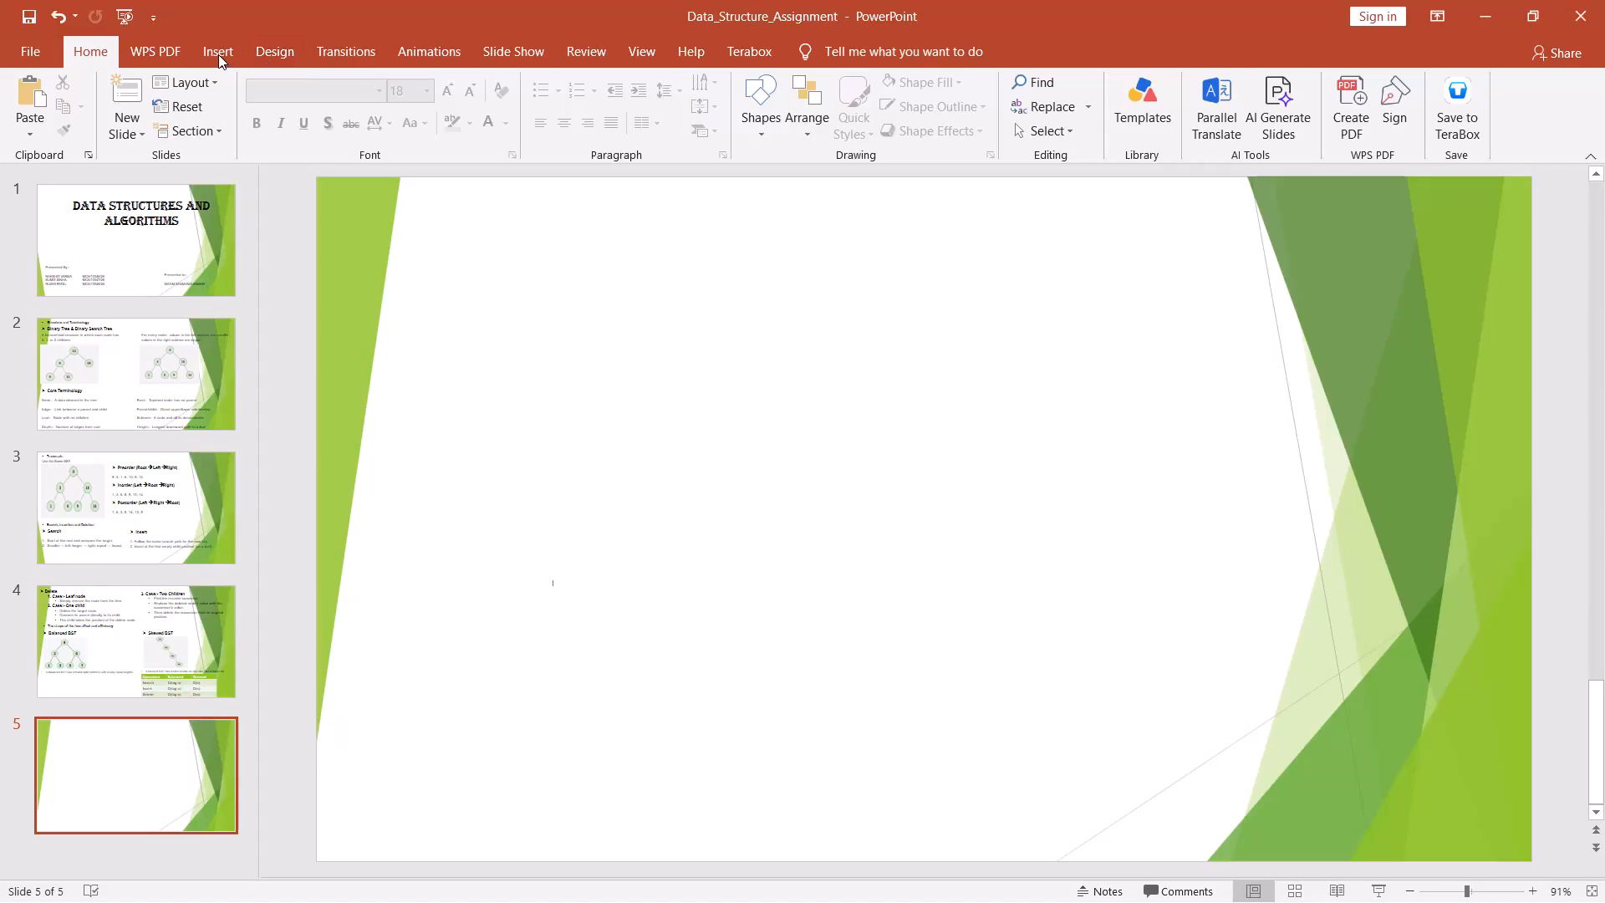
Add a text box across the upper part of the empty slide 5 and enter "Contribution" in it.
left_click(311, 96)
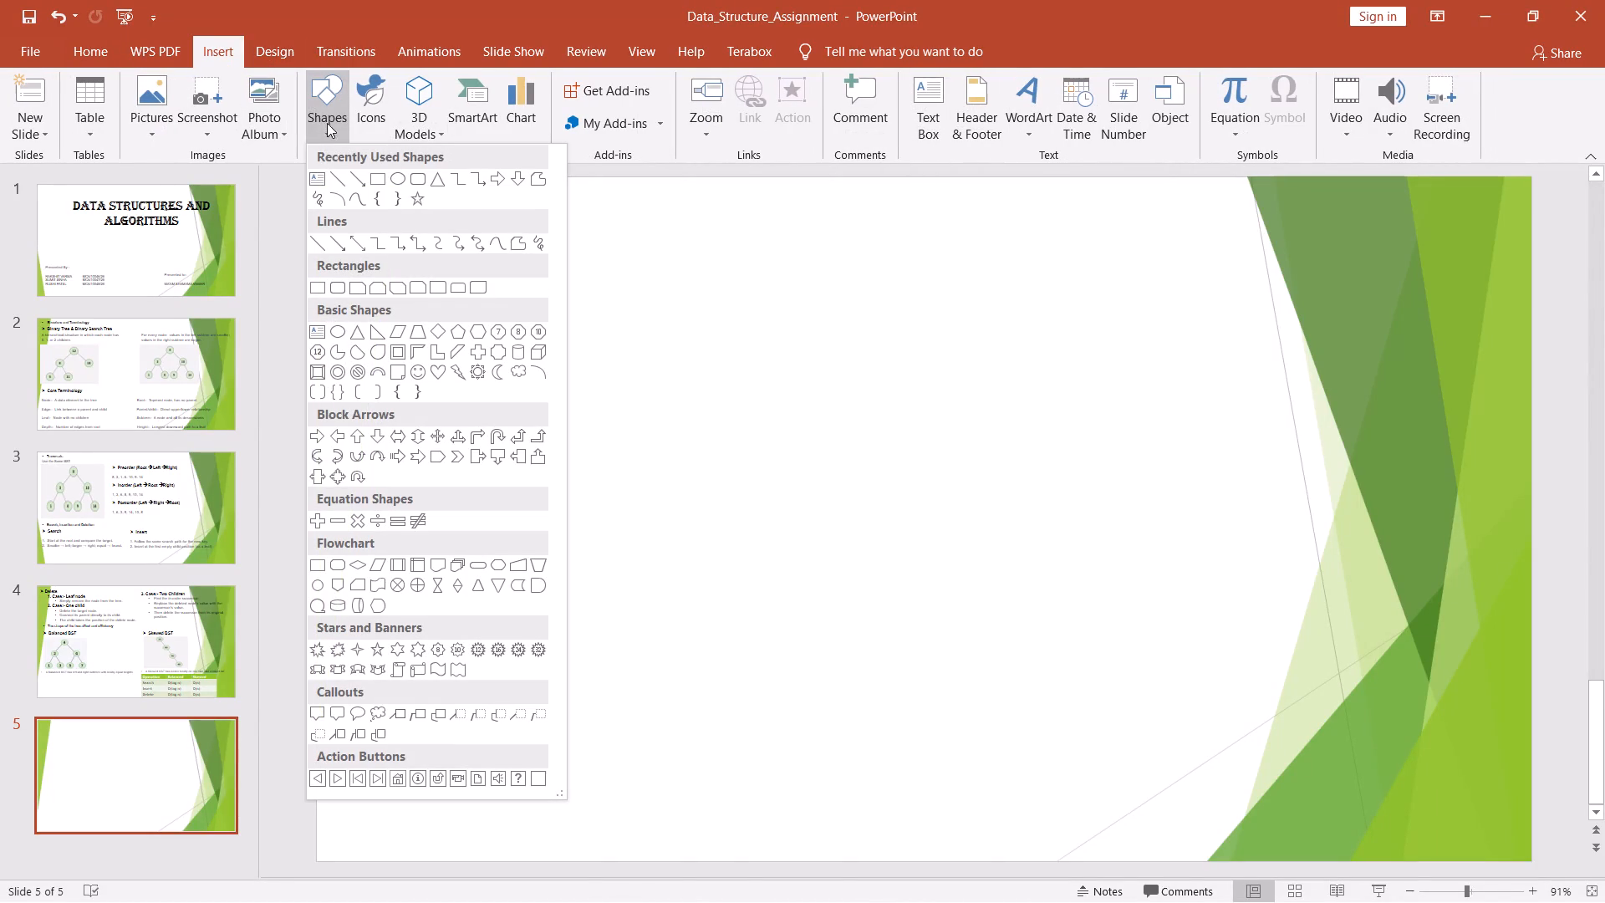
left_click(319, 186)
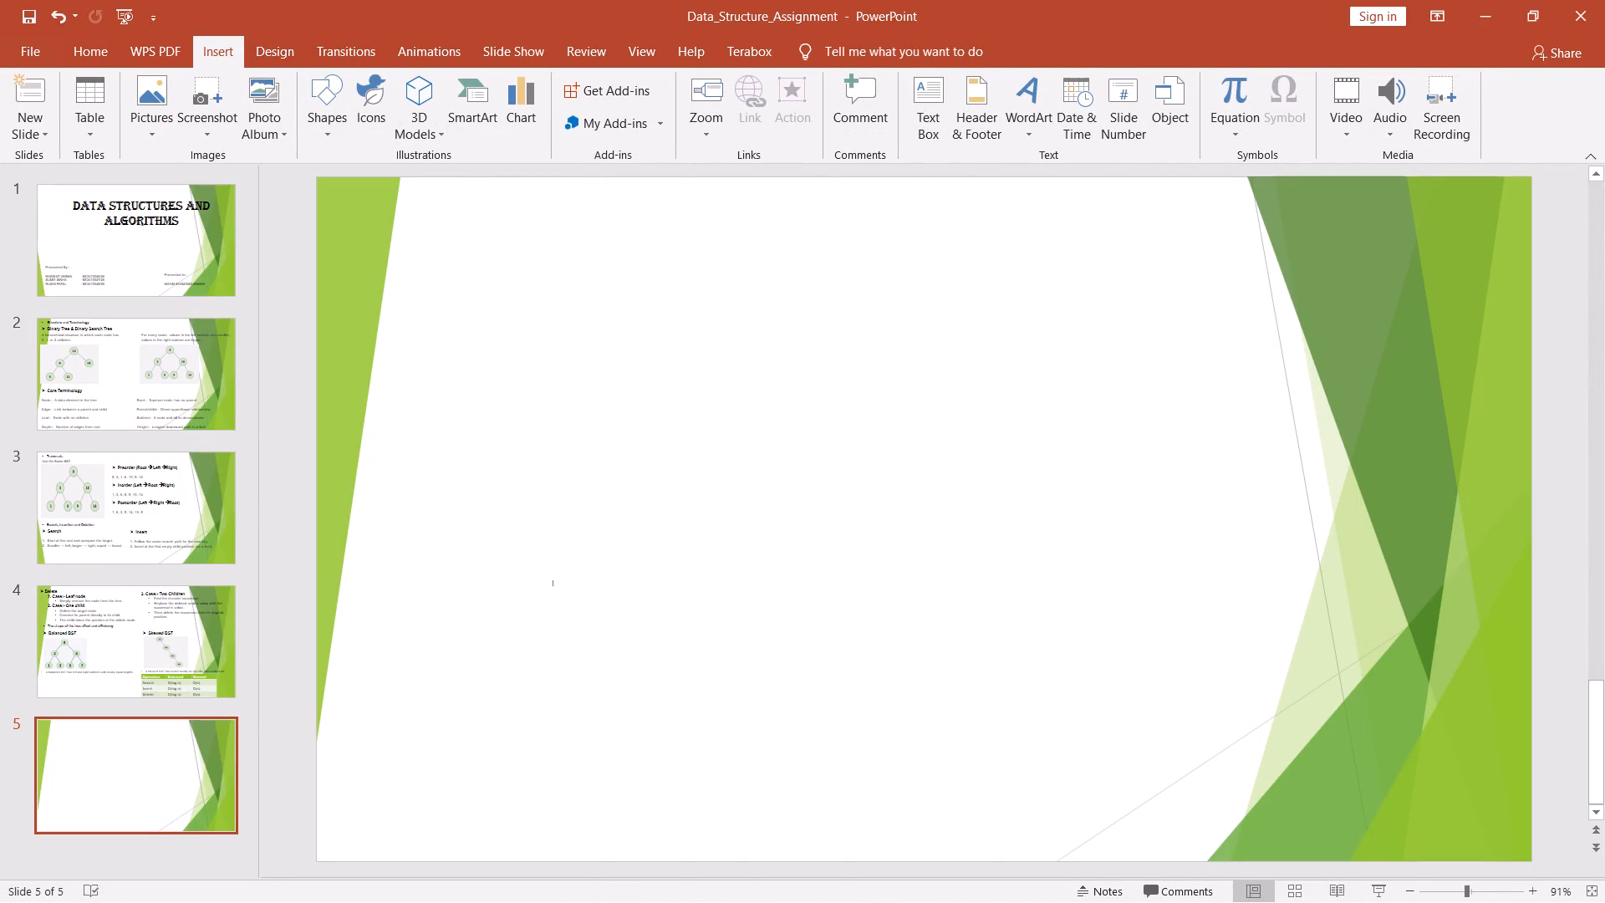
left_click_drag(410, 194, 940, 290)
type("Contribution")
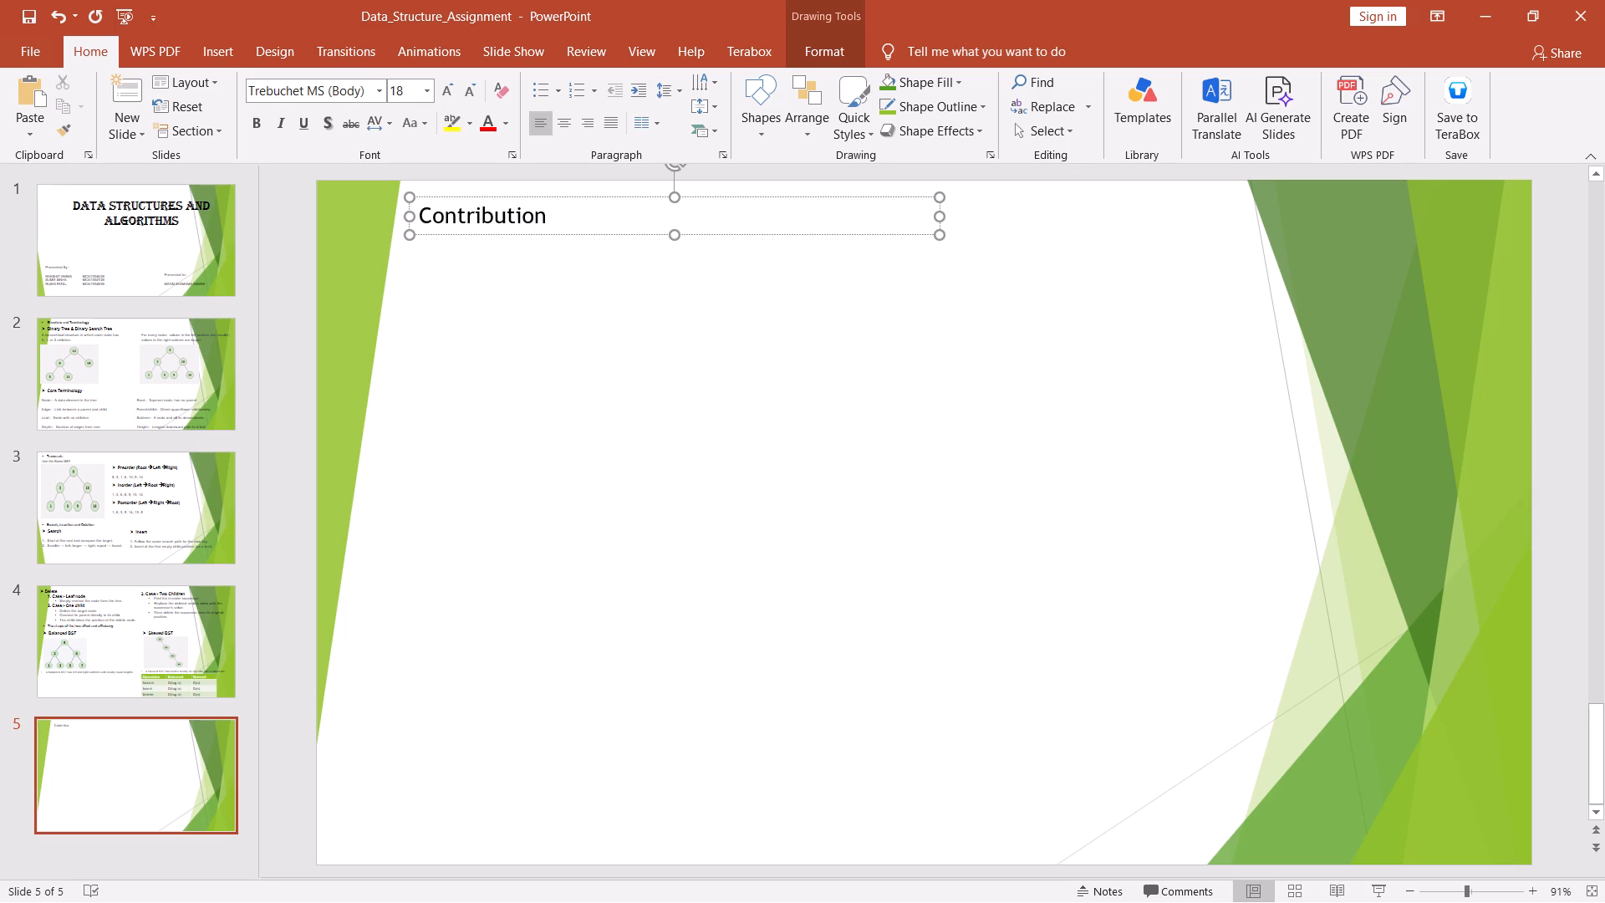
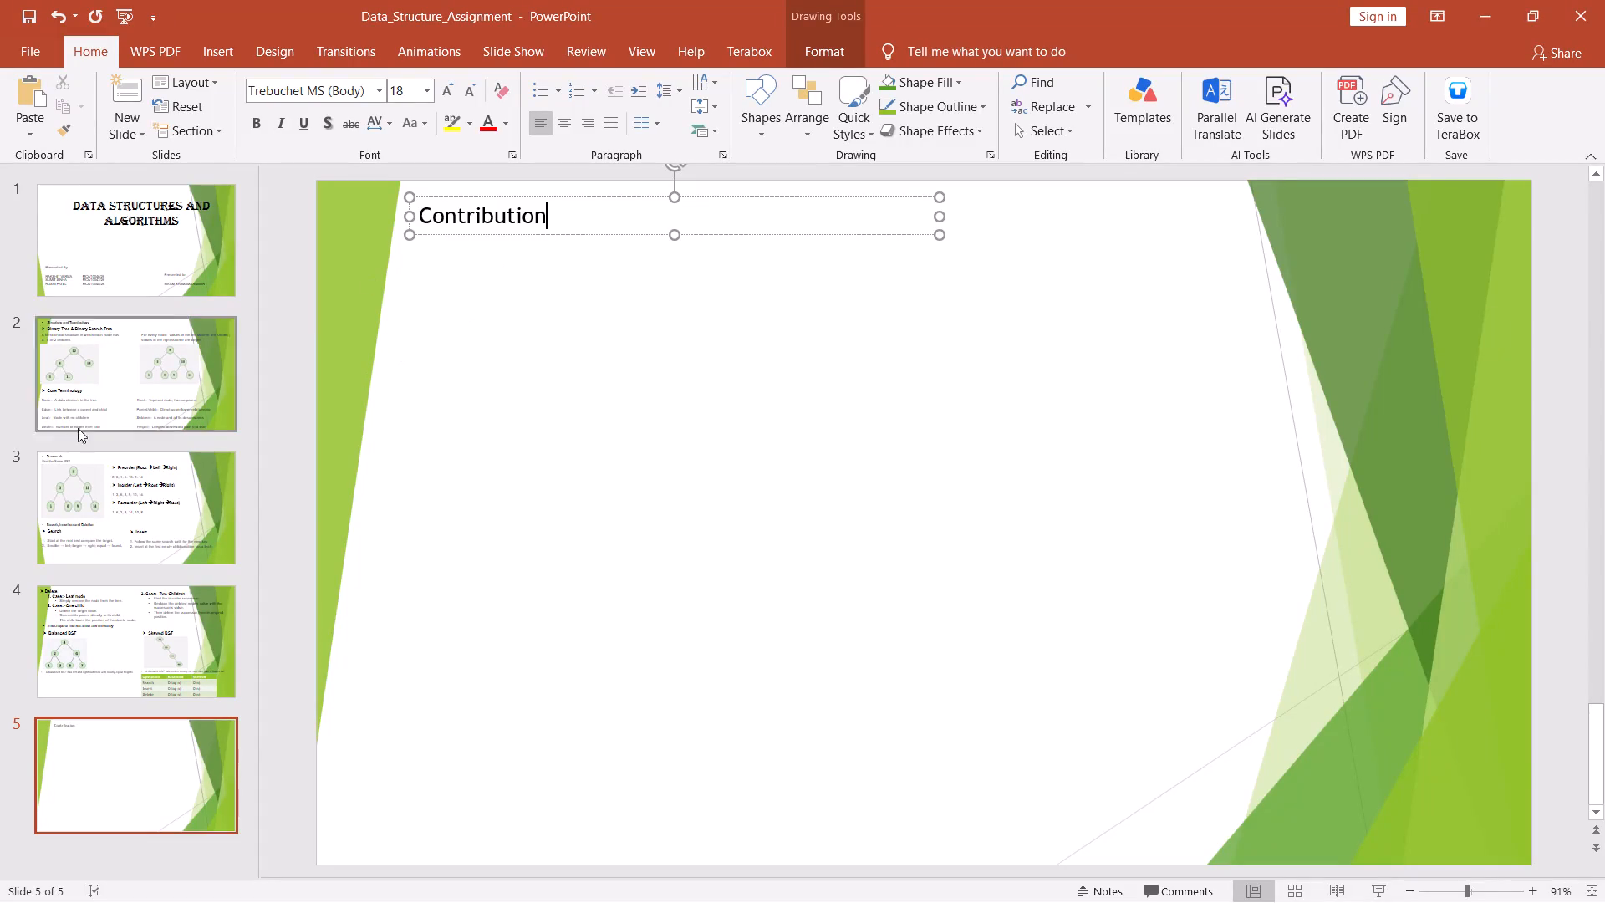
Match slide 5's "Contribution" text to the "Search" heading on slide 3 by setting it to Arial, size 20.
left_click(58, 477)
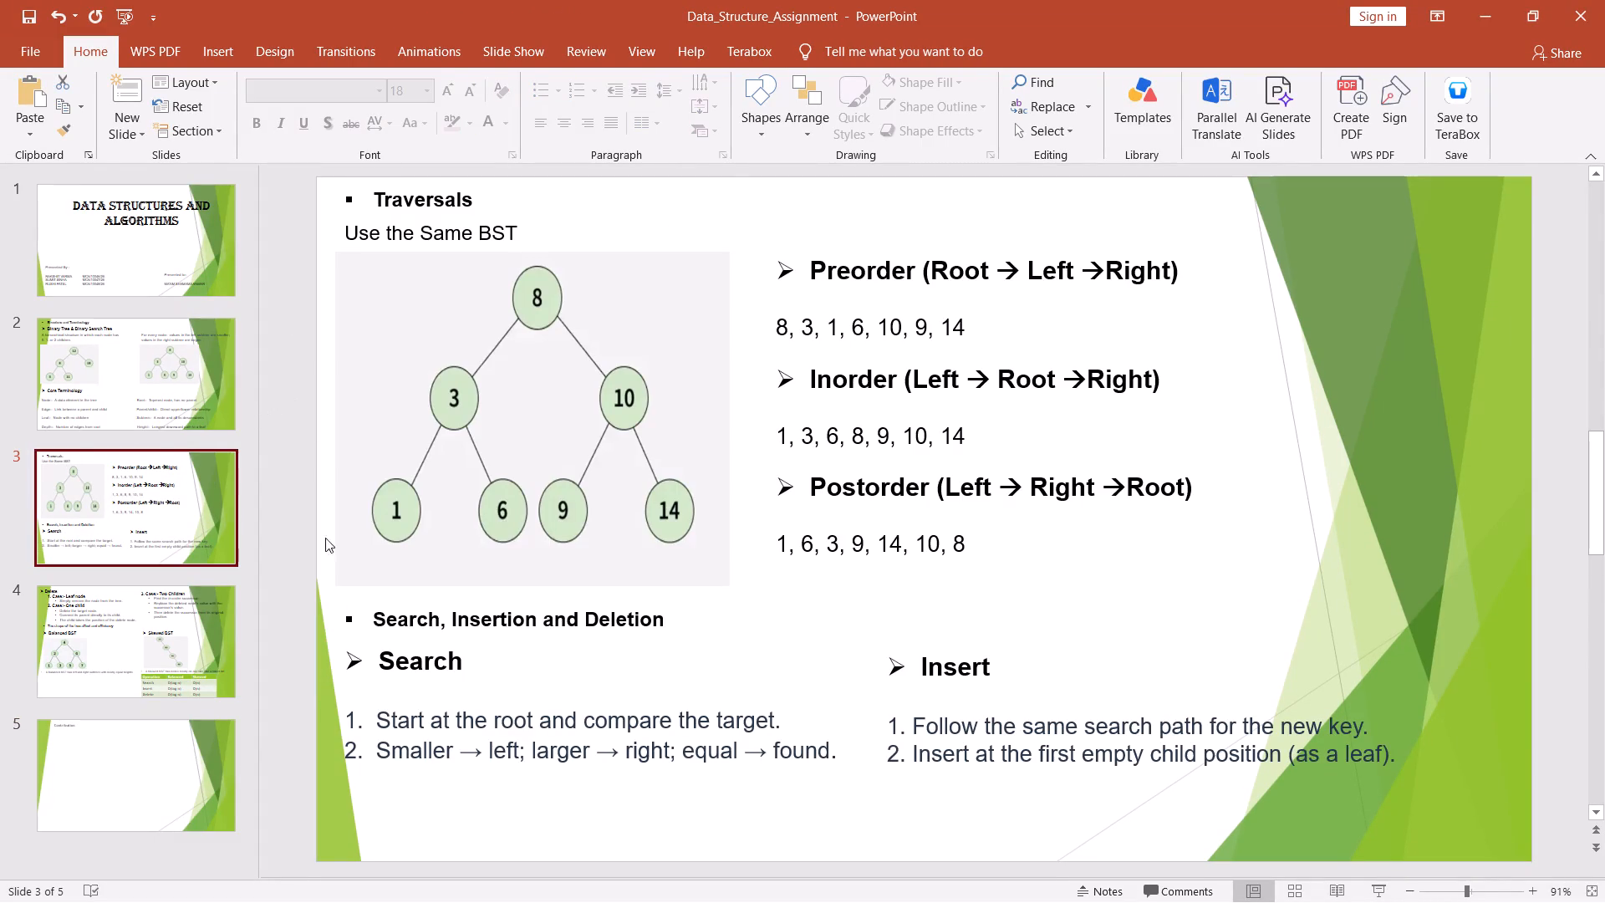
left_click(417, 666)
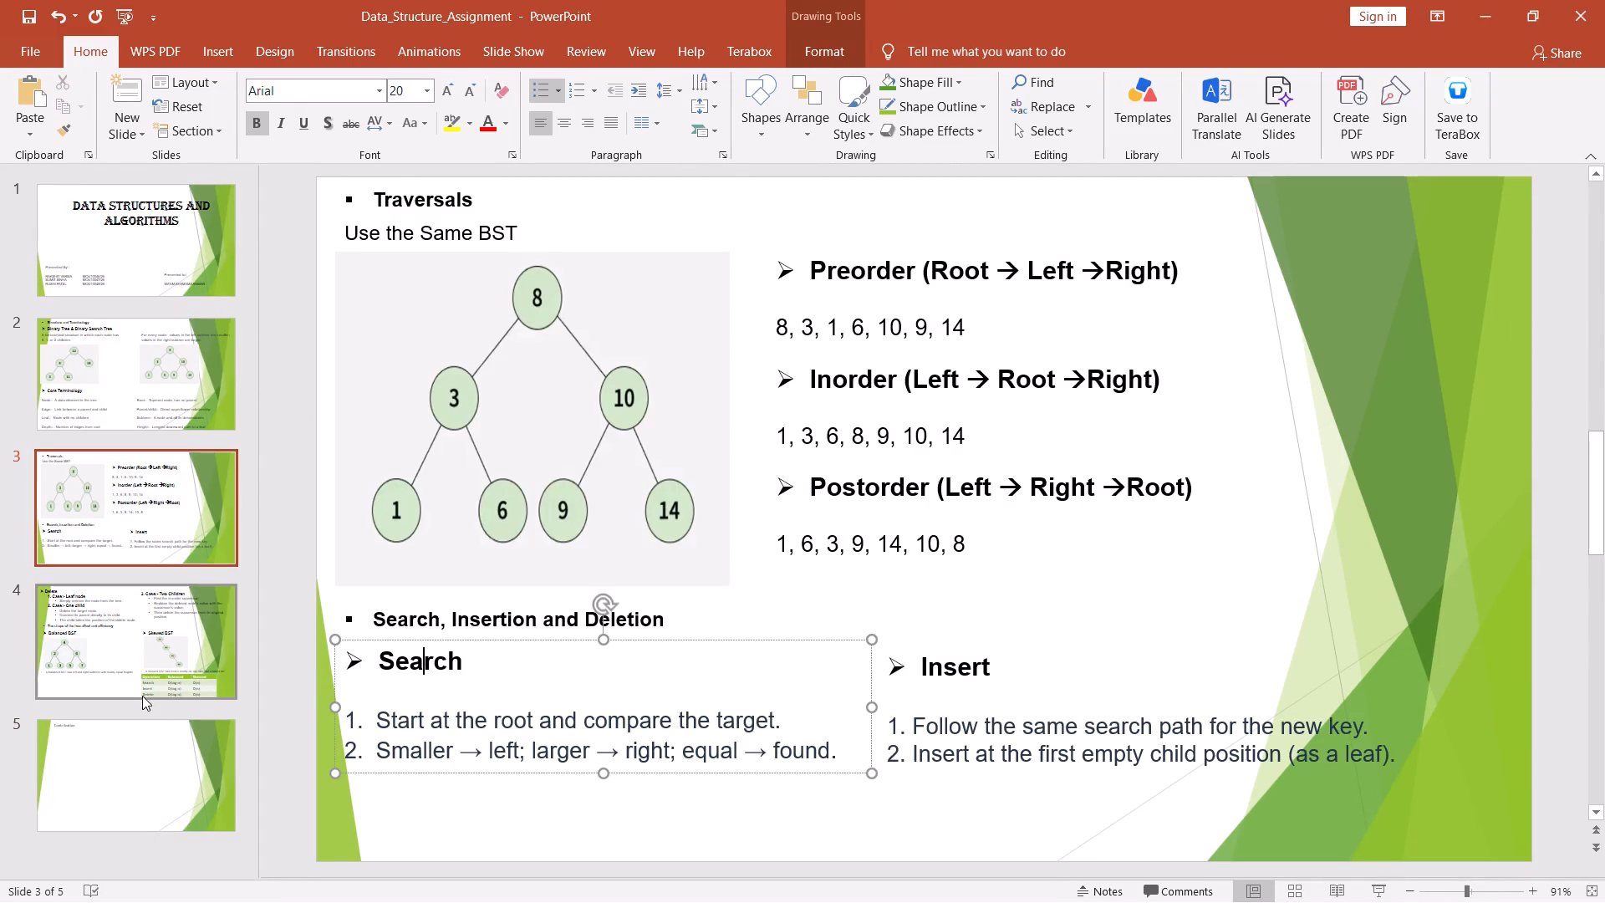
left_click(142, 728)
left_click(510, 223)
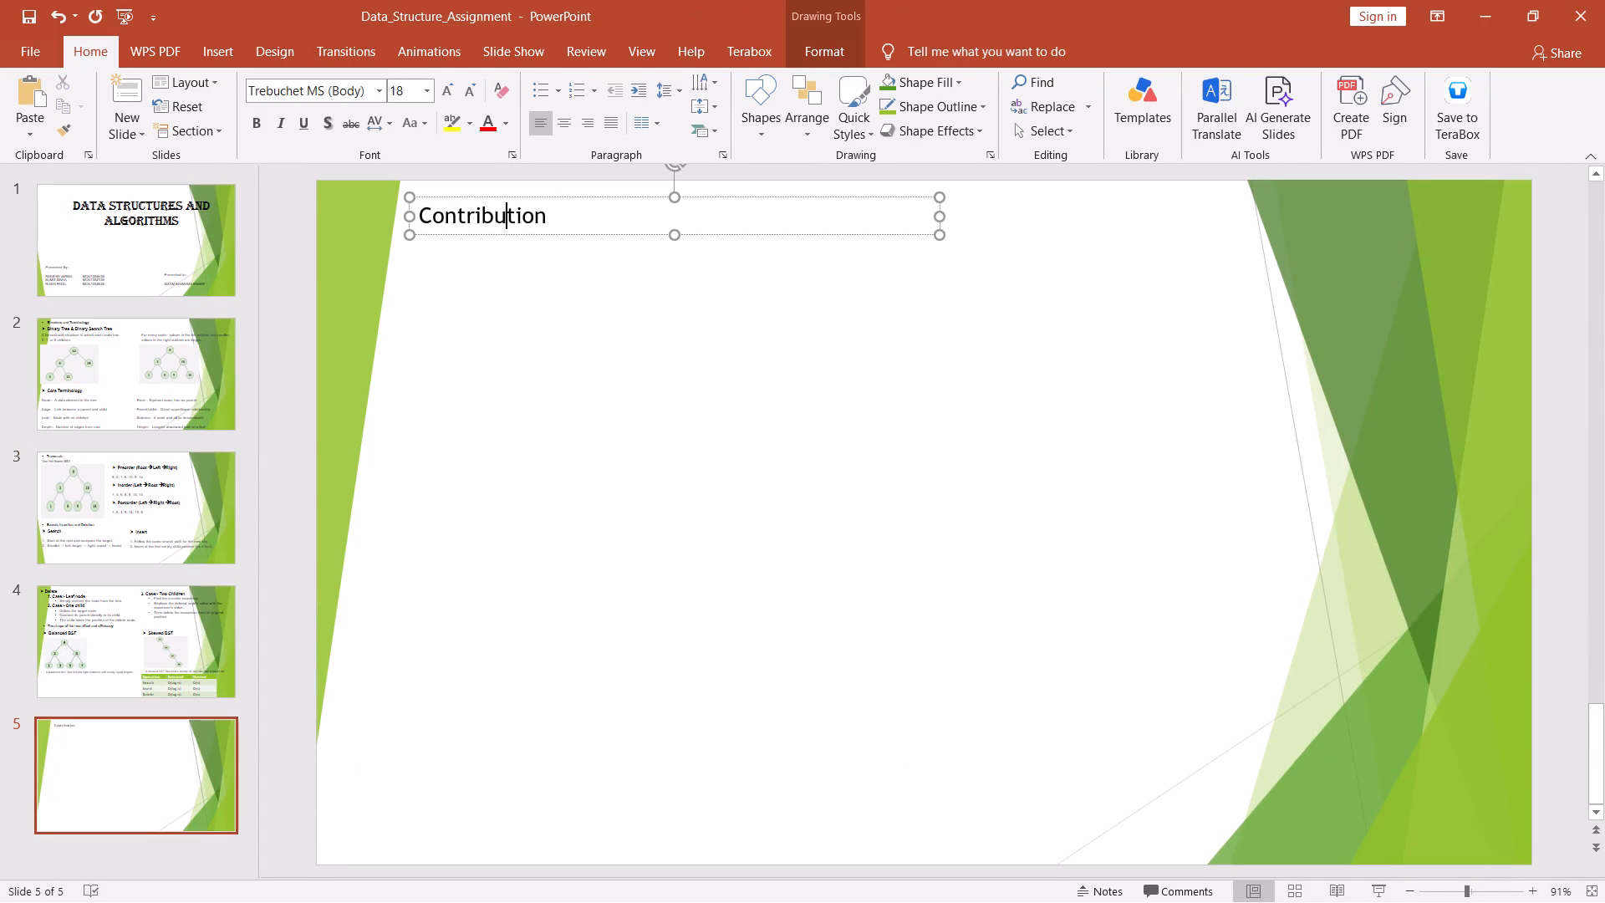
key("ctrl+a")
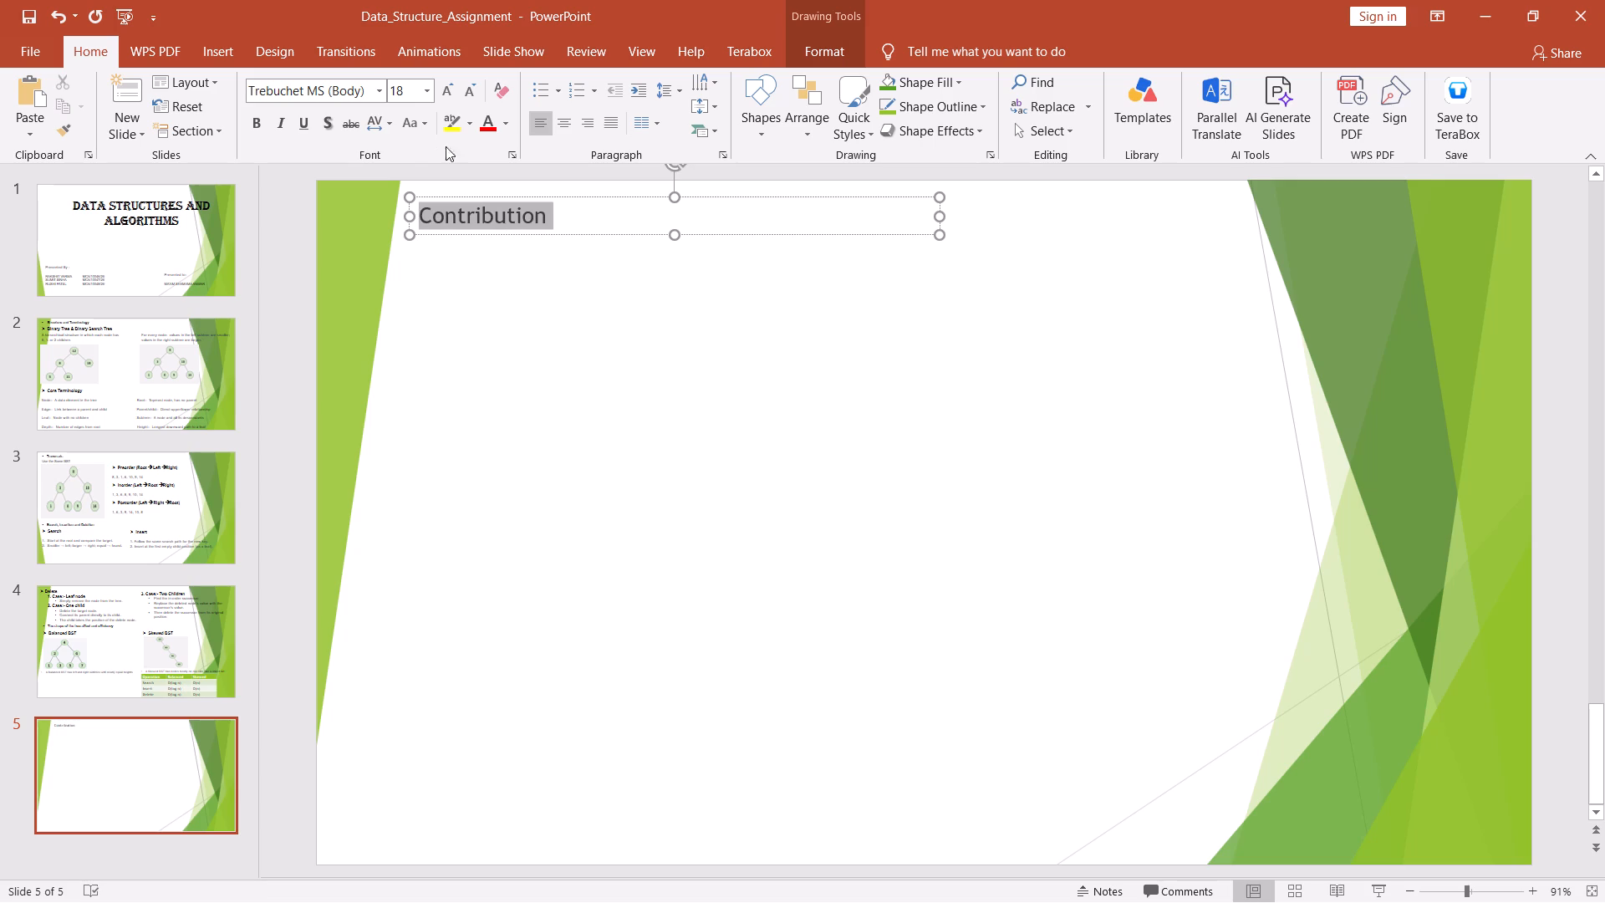
left_click(428, 89)
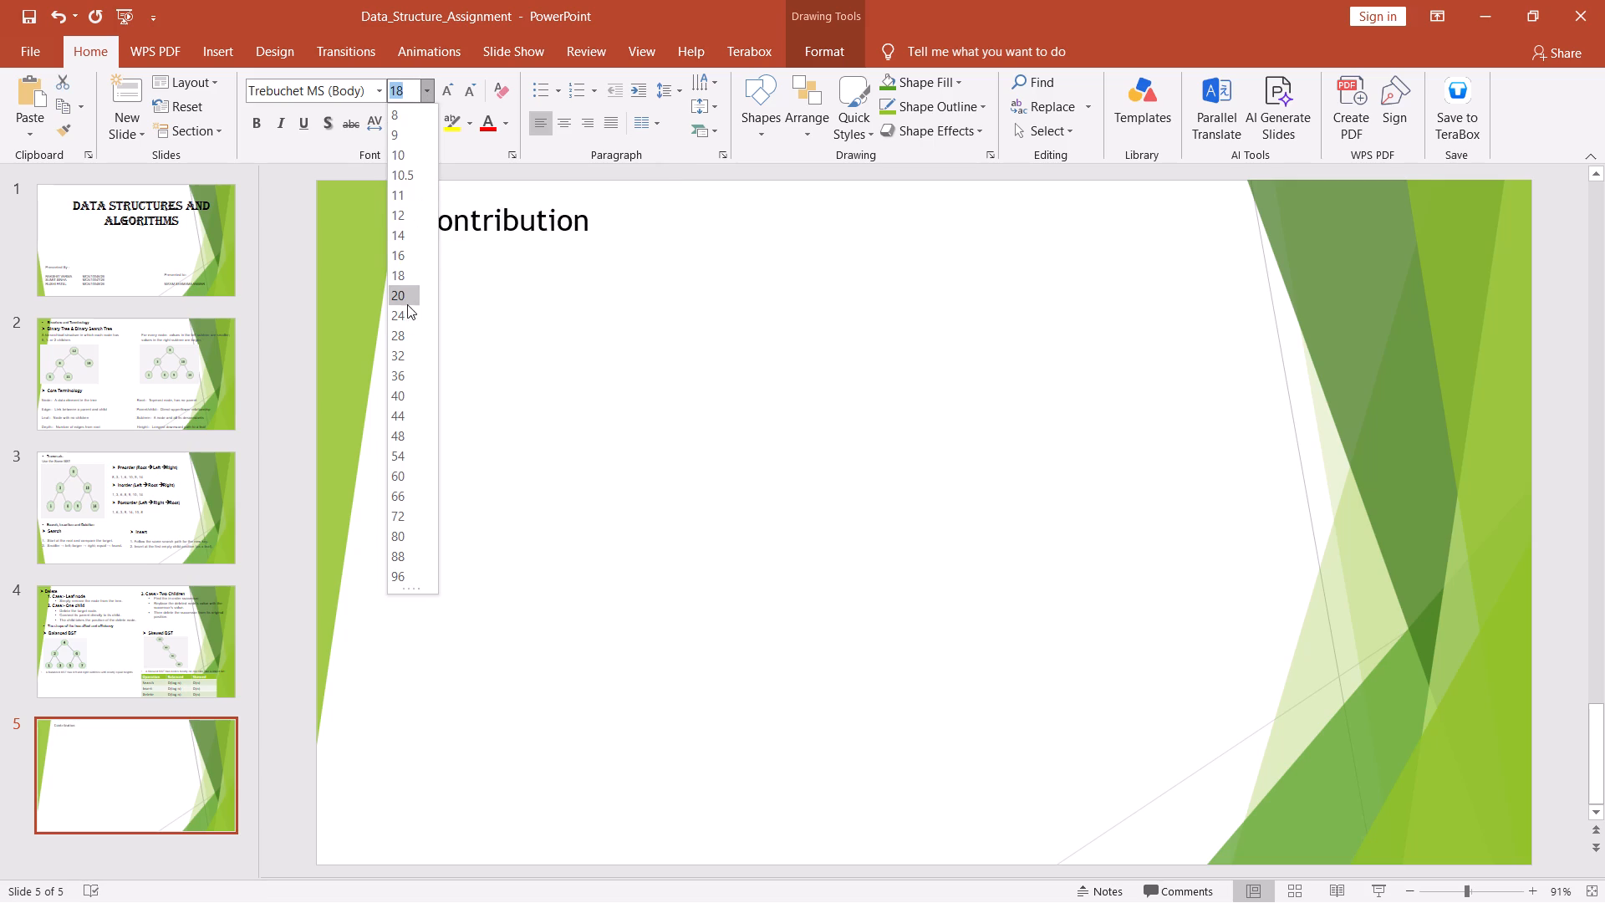
left_click(409, 297)
left_click(376, 90)
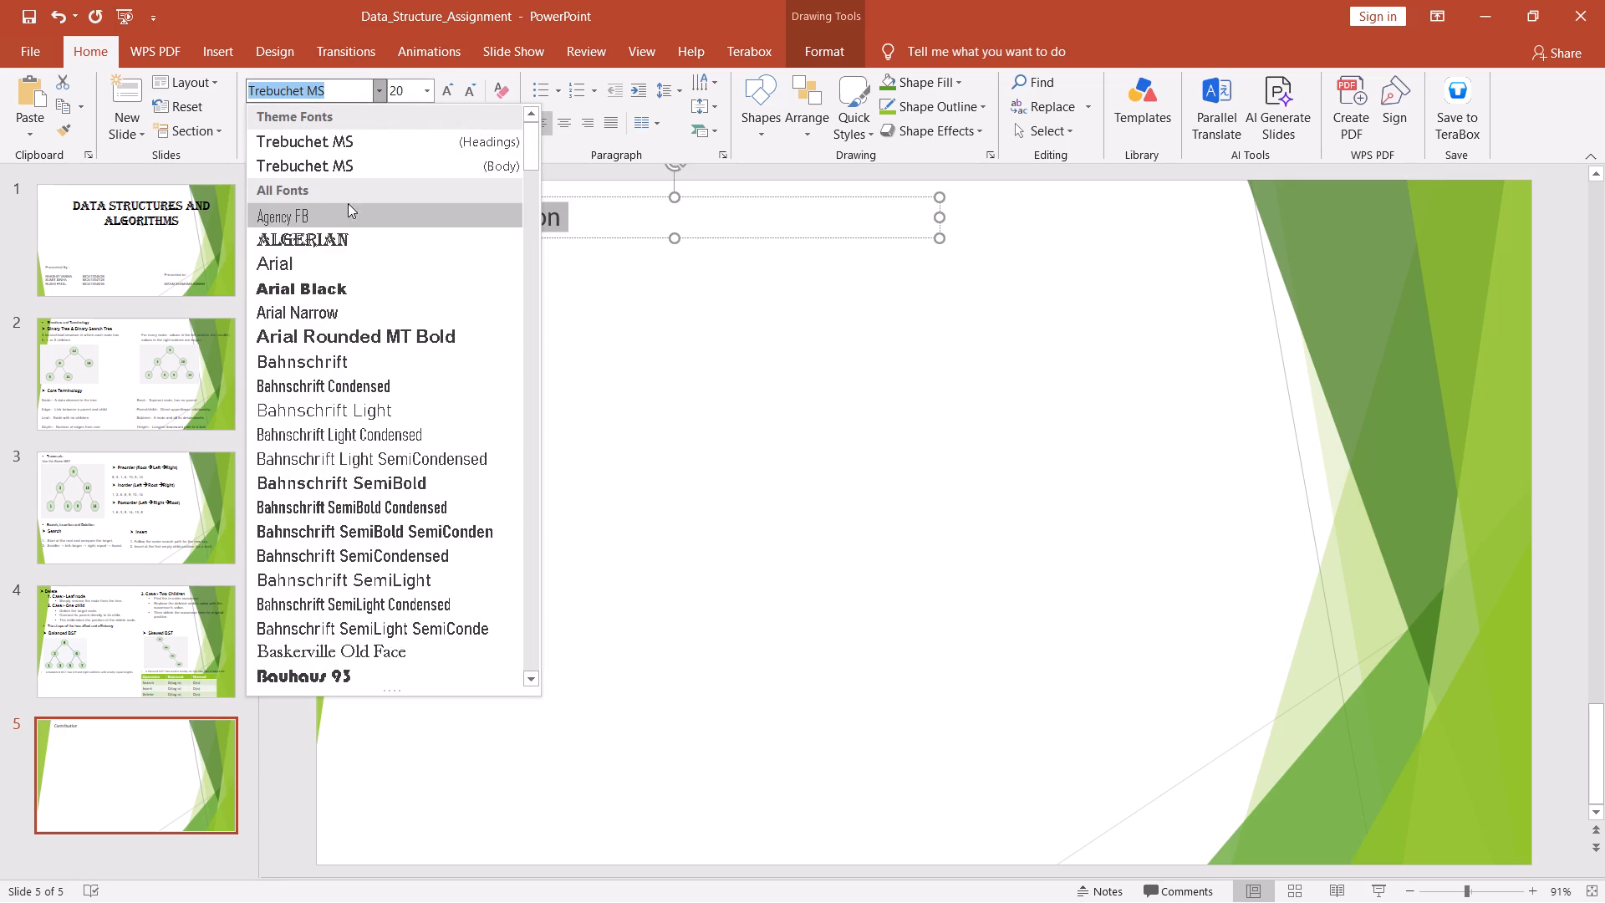
left_click(352, 252)
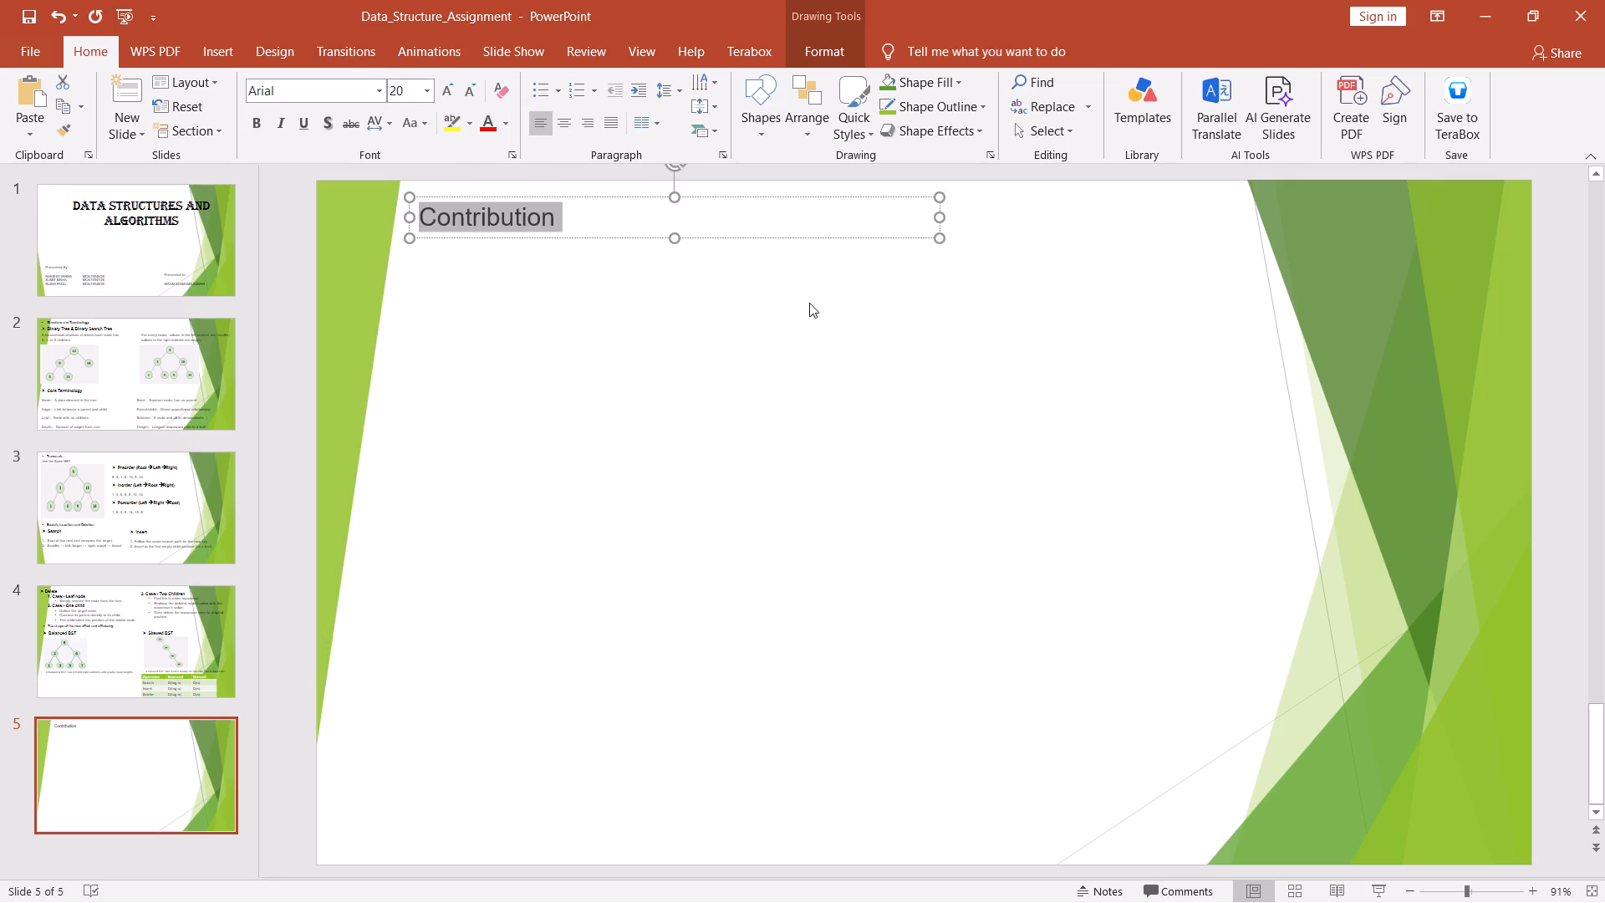
Narrow the "Contribution" text box to fit its text and move it to the slide's upper-left corner.
left_click_drag(936, 219, 587, 200)
left_click_drag(548, 188, 548, 196)
left_click(542, 217)
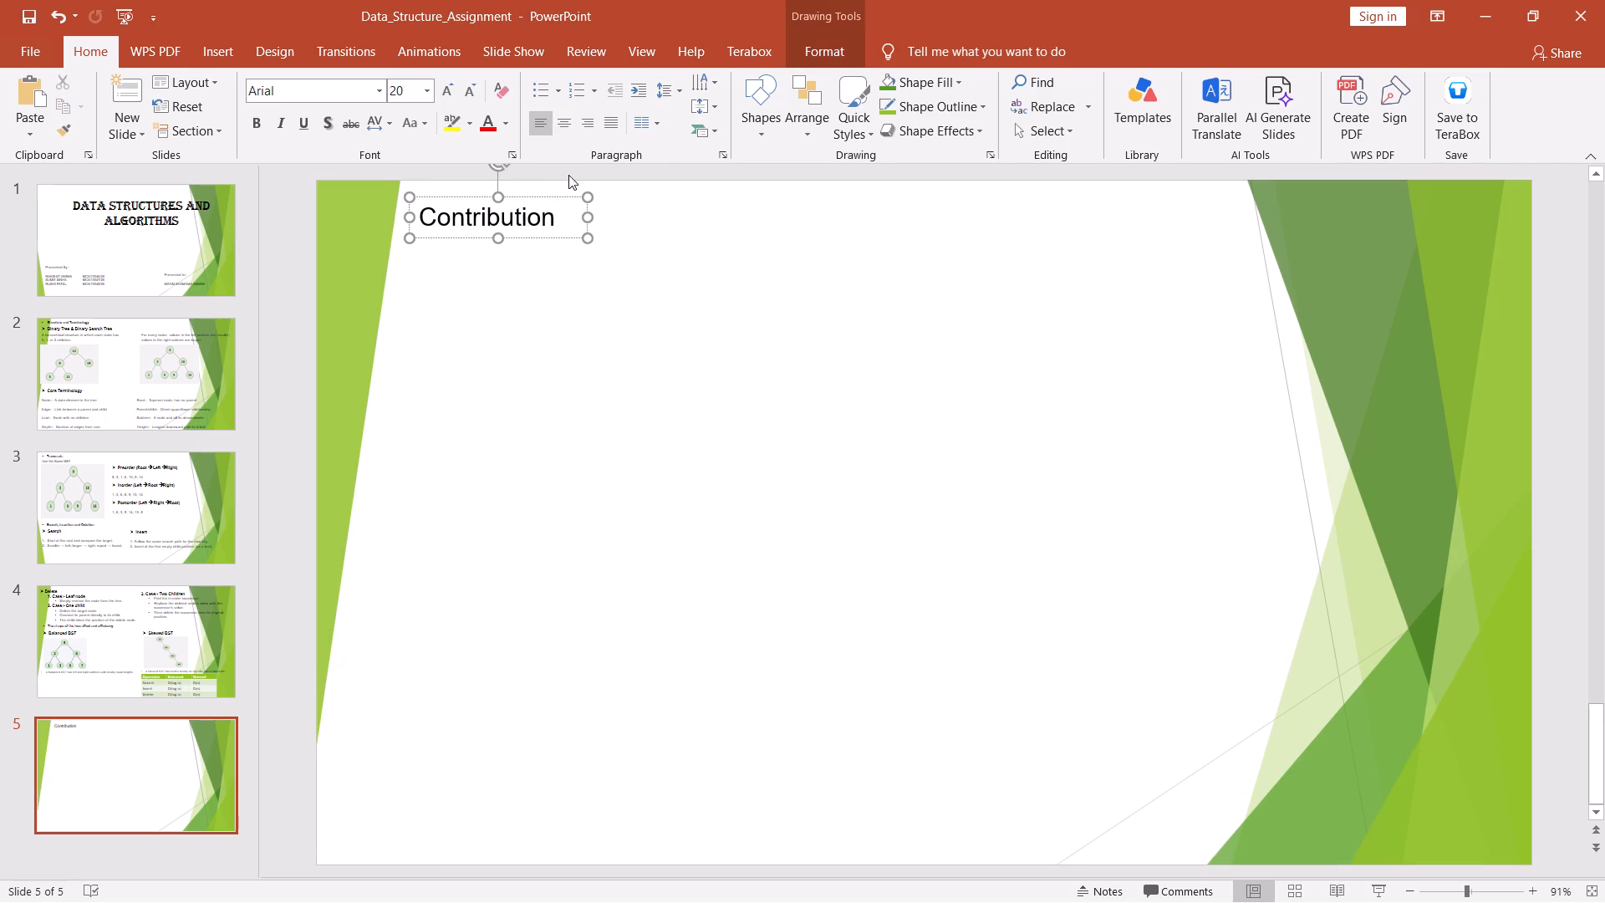
left_click_drag(537, 195, 472, 182)
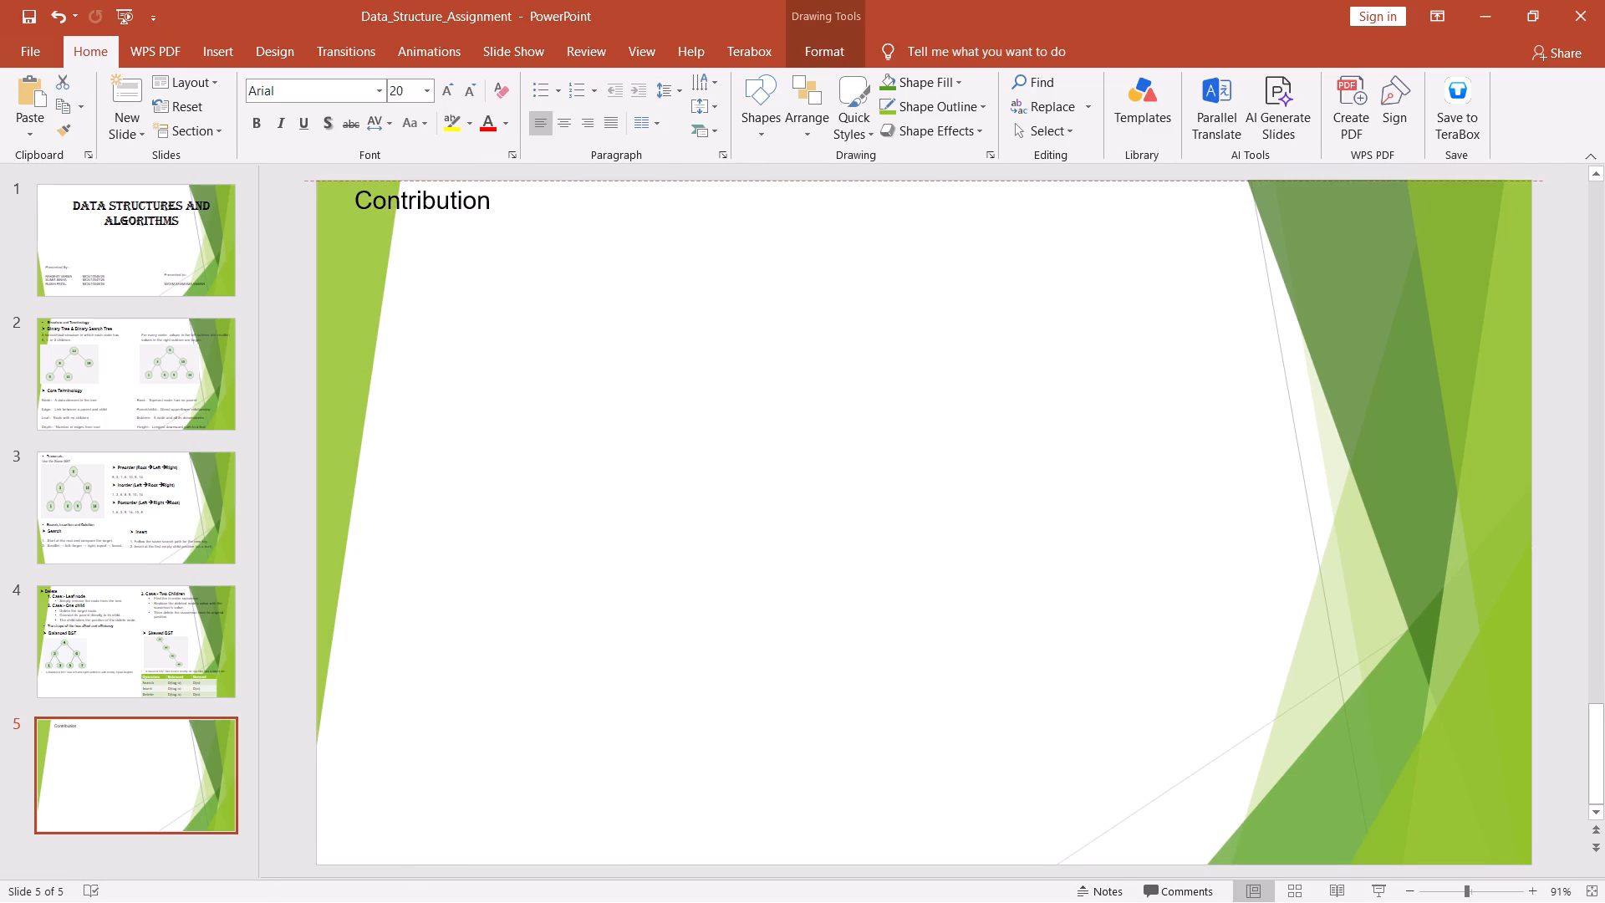
left_click_drag(472, 182, 471, 187)
Make the "Contribution" text bold and give it an arrow bullet.
left_click(466, 212)
key("ctrl+a")
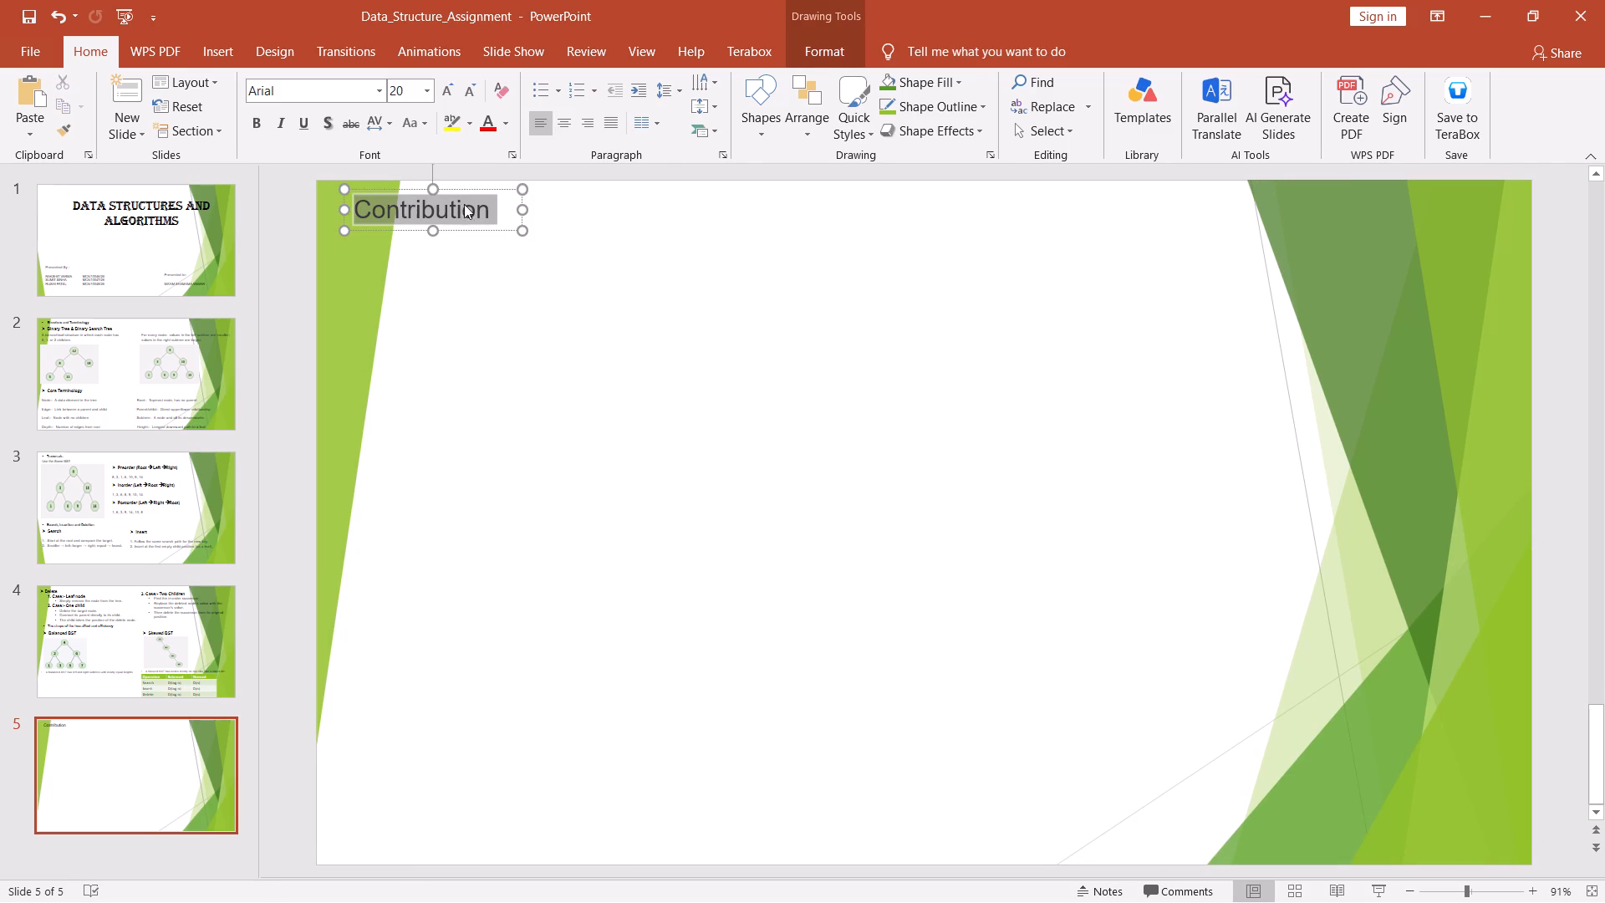
left_click(252, 128)
left_click(558, 94)
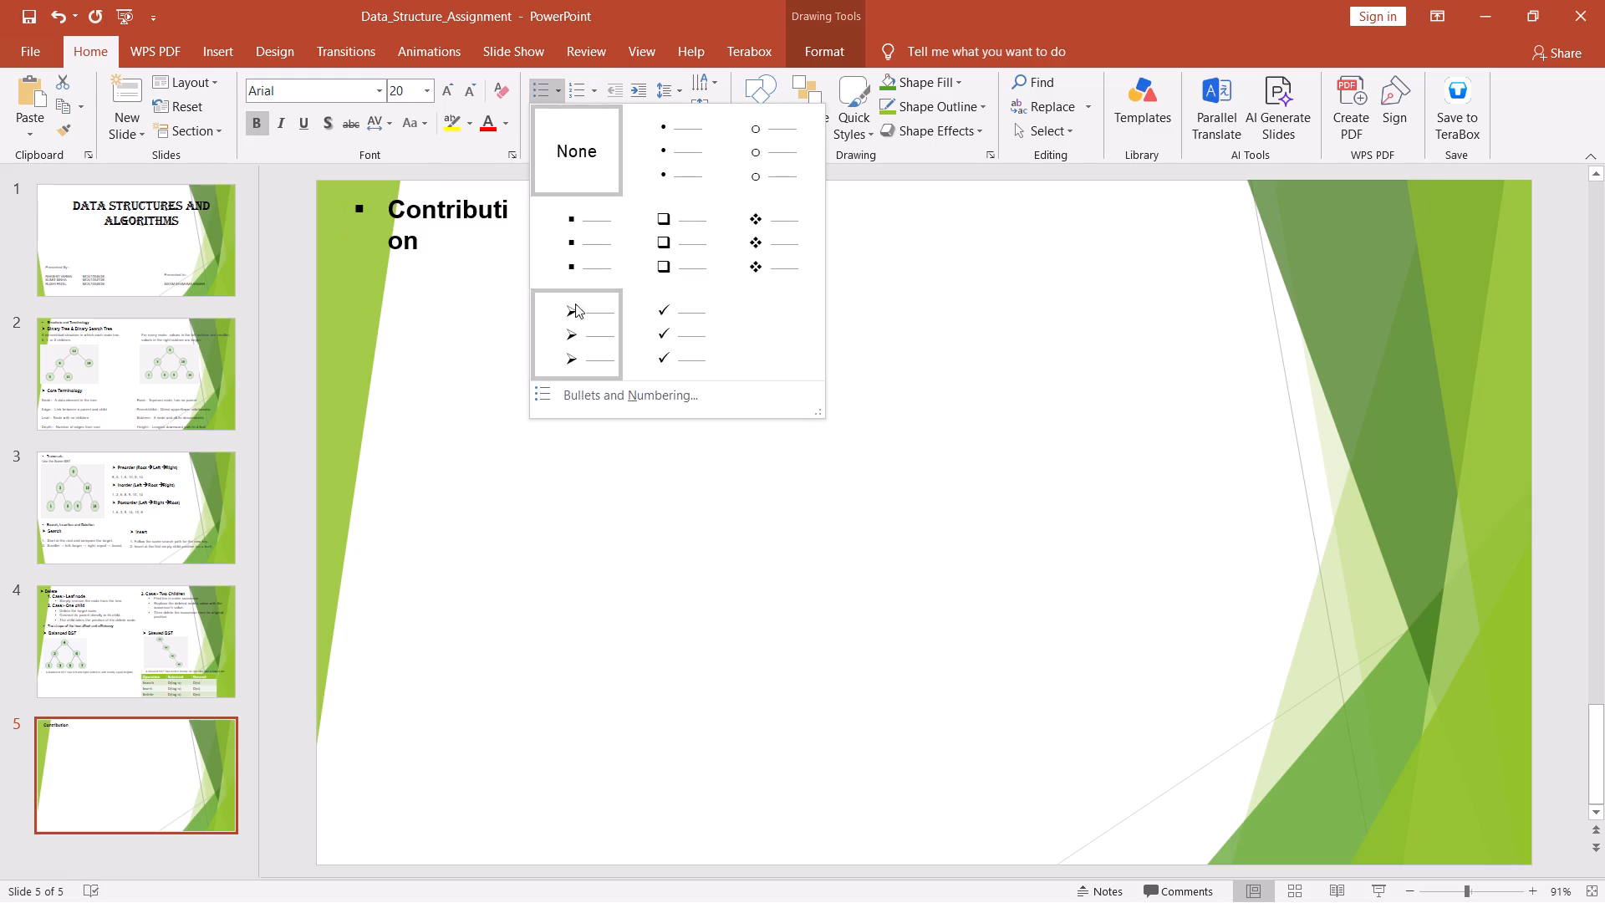
left_click(582, 321)
left_click(369, 385)
Widen the "Contribution" text box so the heading fits on one line, and position it slightly below the slide's top edge.
left_click(449, 202)
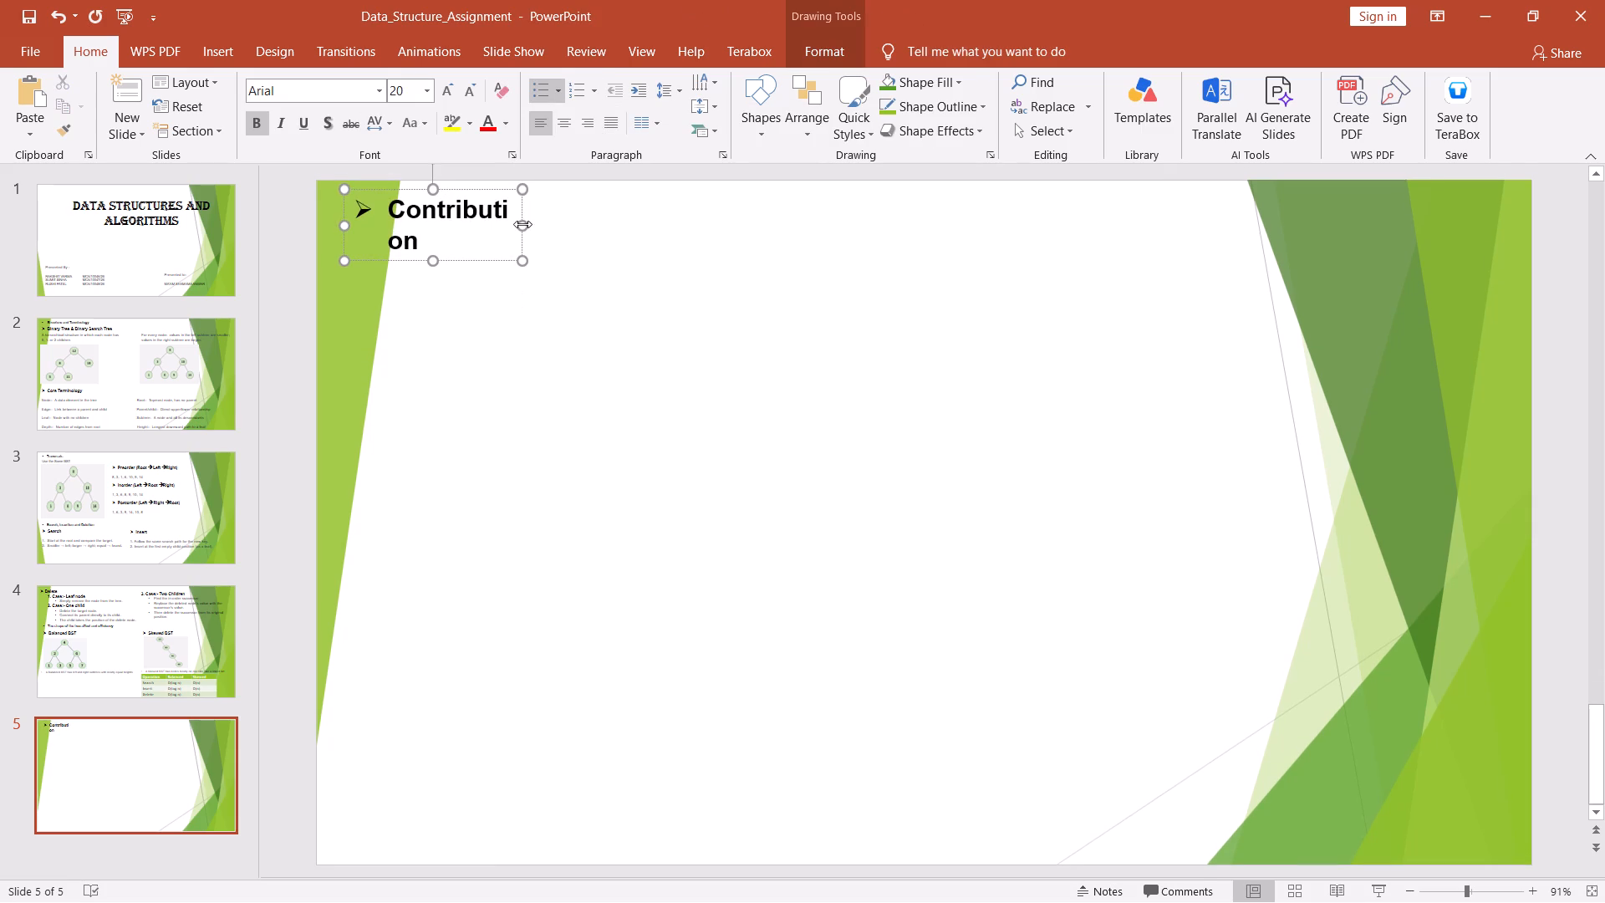
left_click_drag(522, 224, 638, 211)
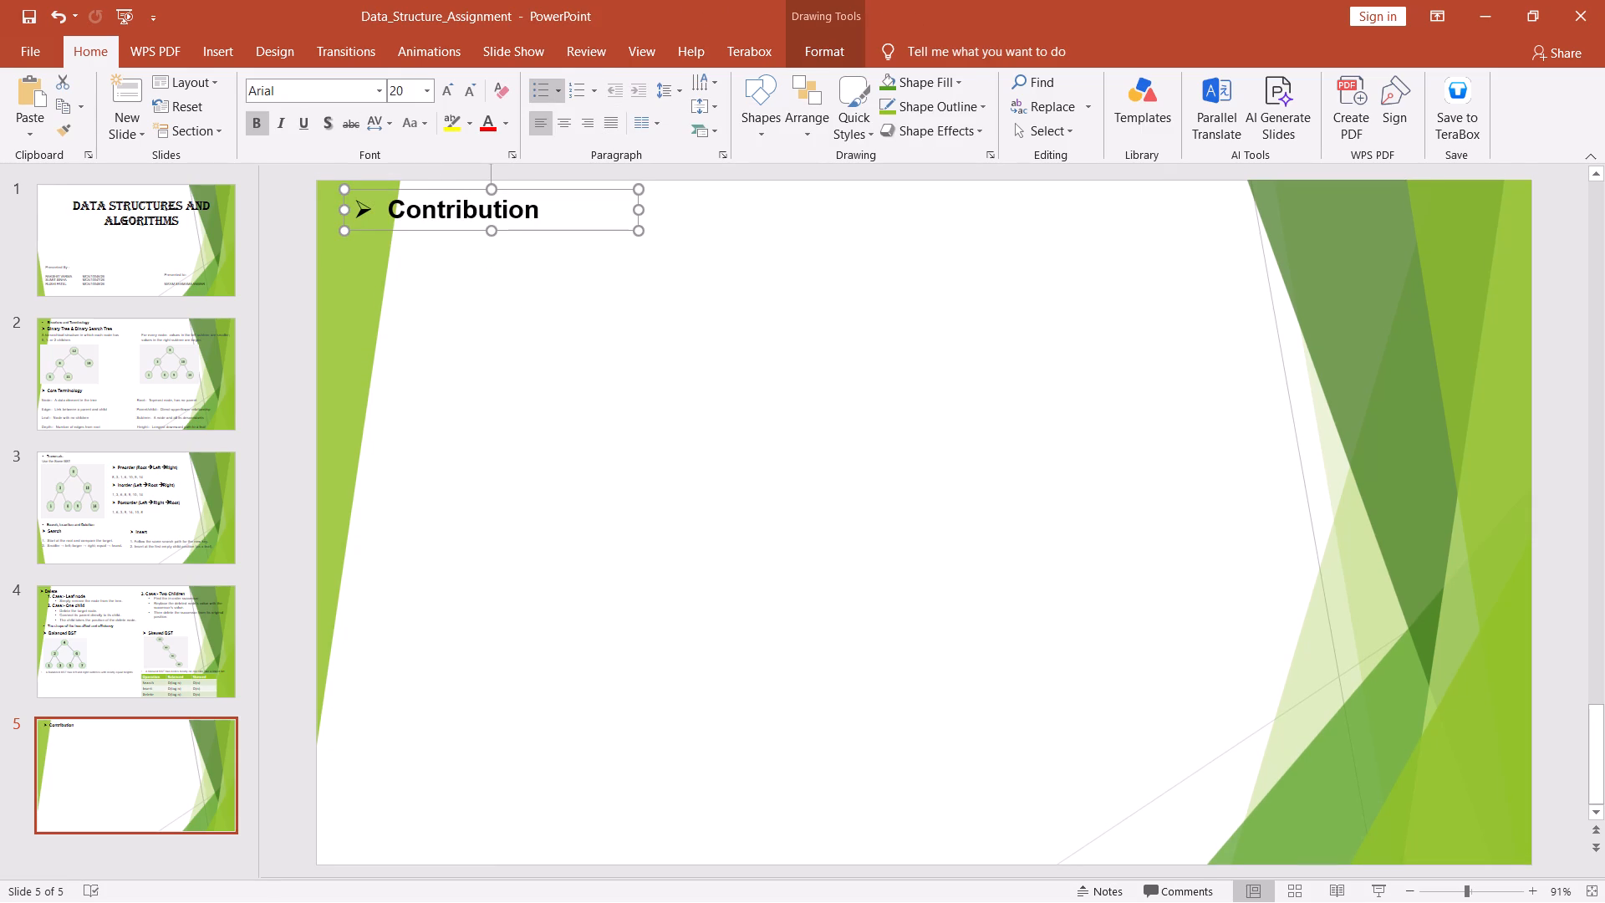
left_click_drag(455, 191, 446, 208)
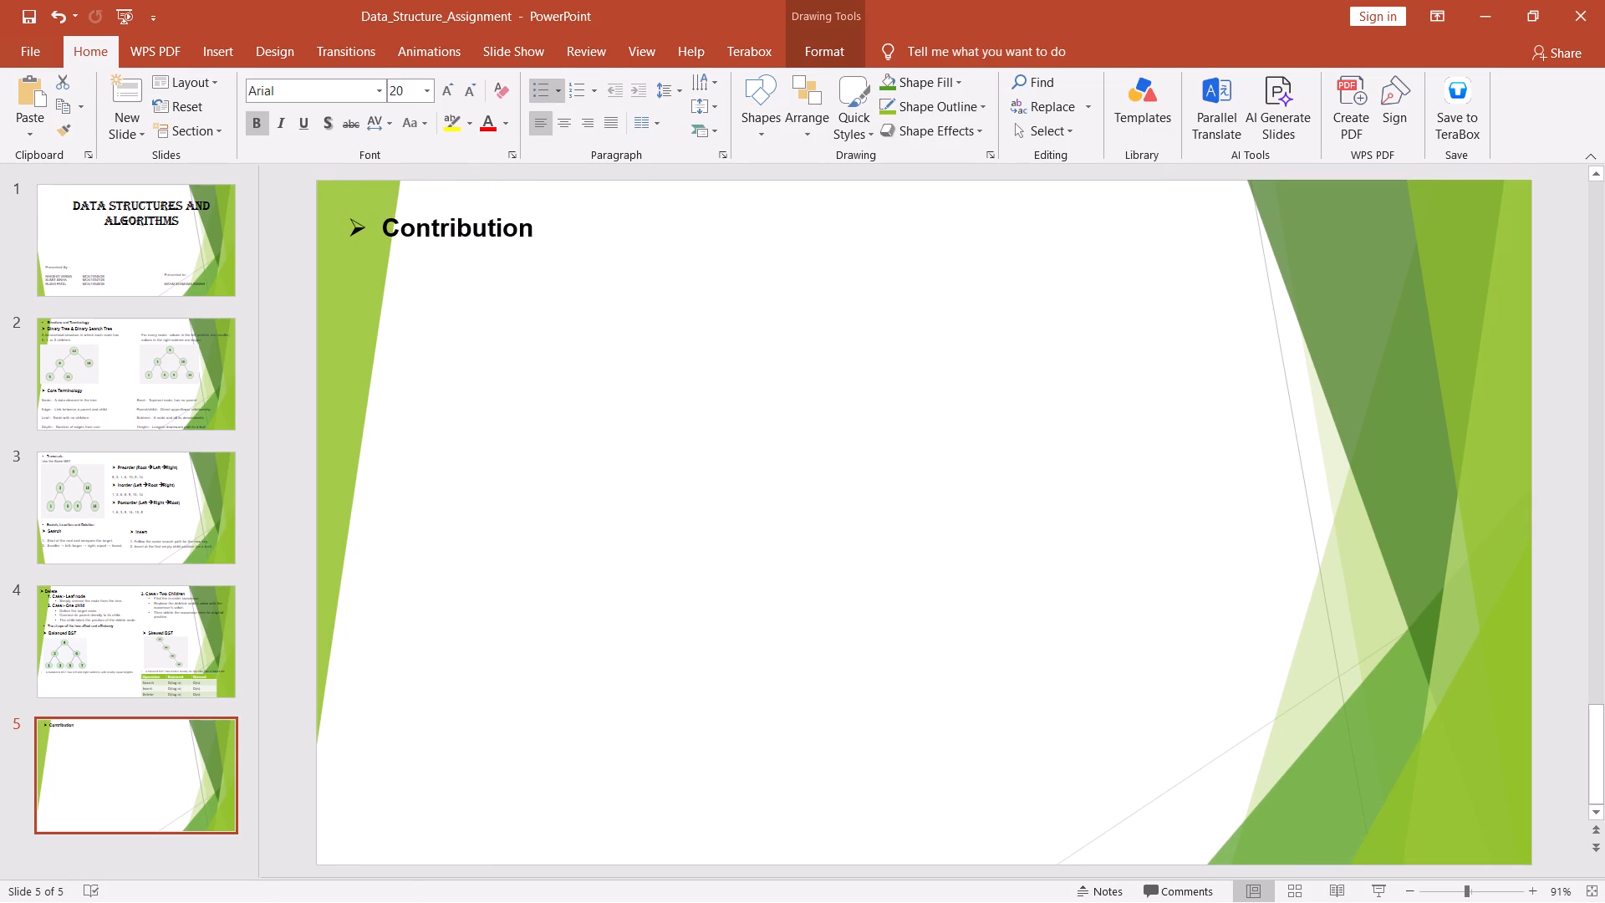
left_click_drag(446, 208, 452, 191)
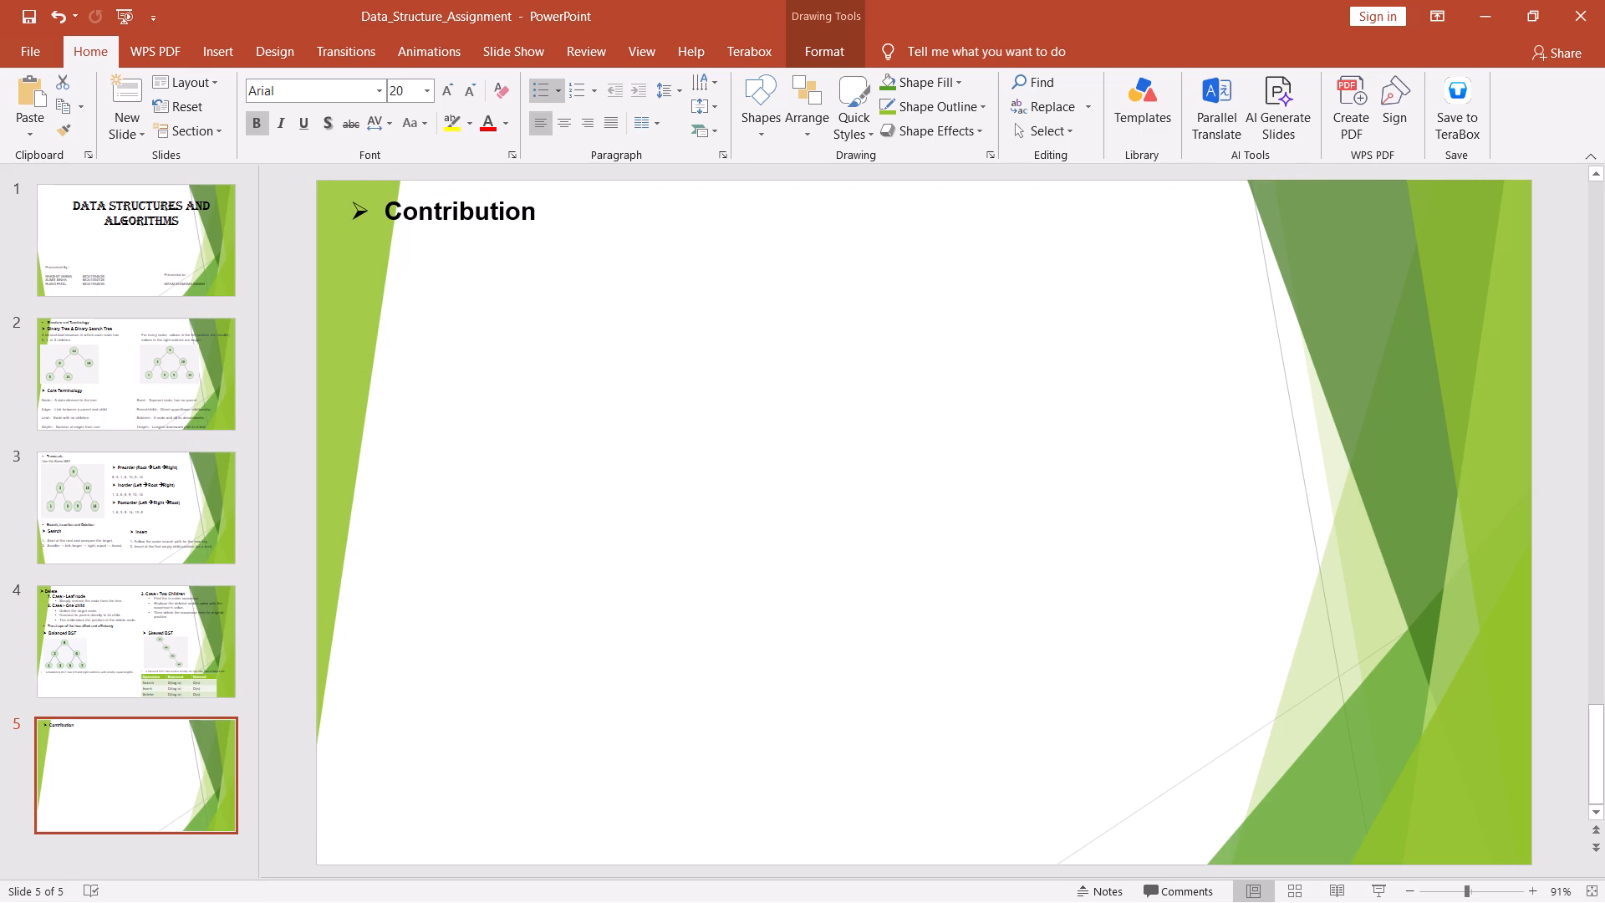
left_click_drag(452, 191, 454, 199)
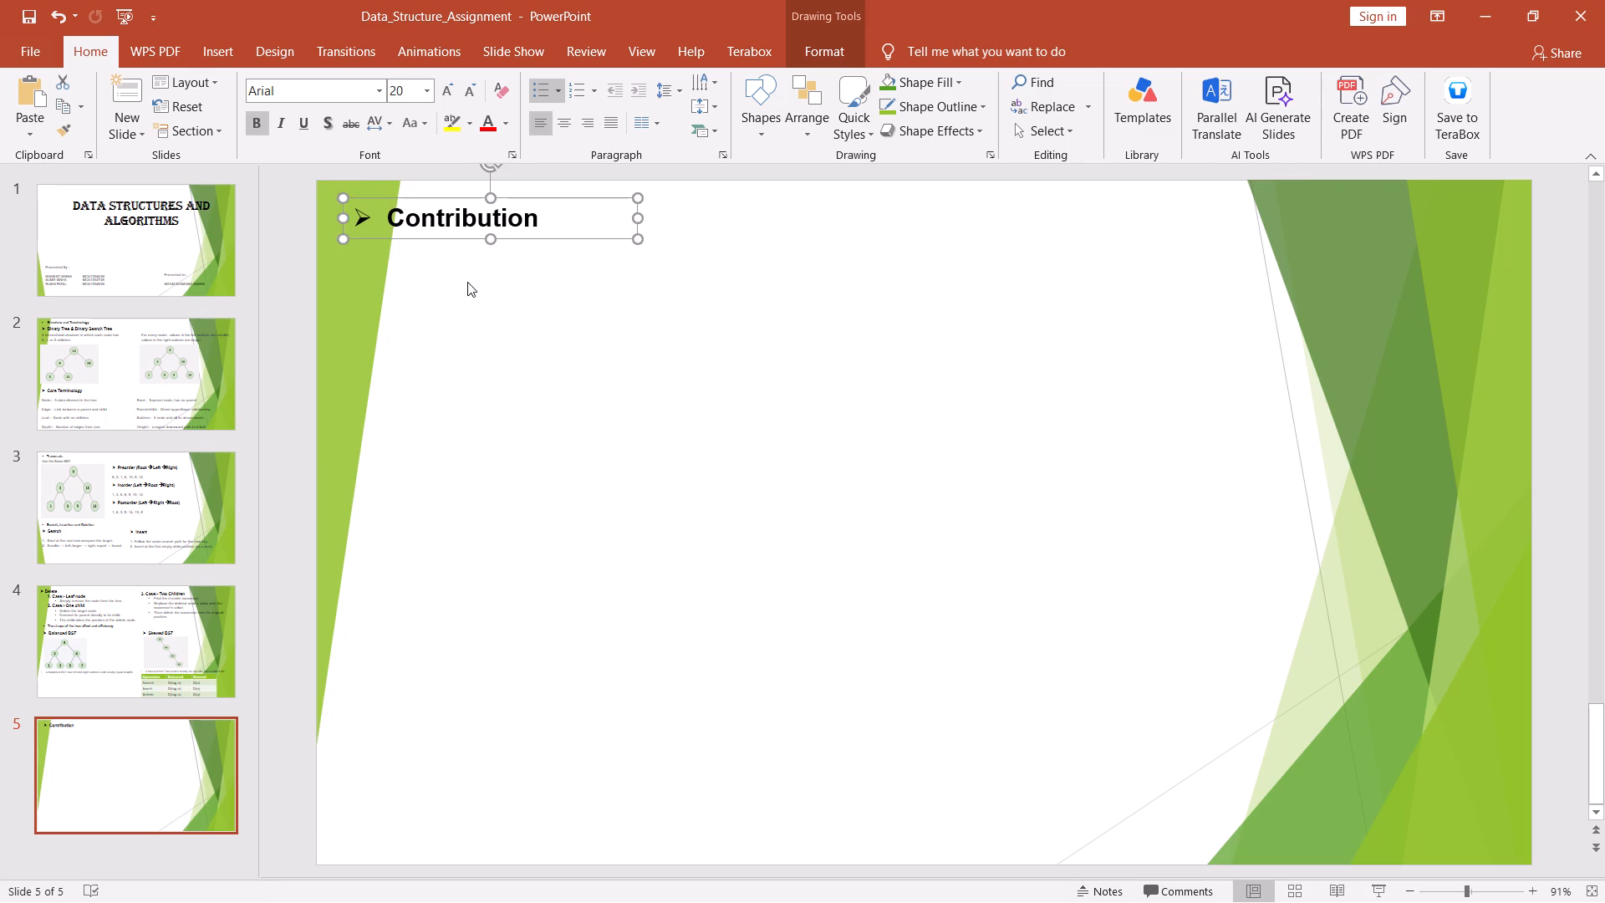
left_click(467, 282)
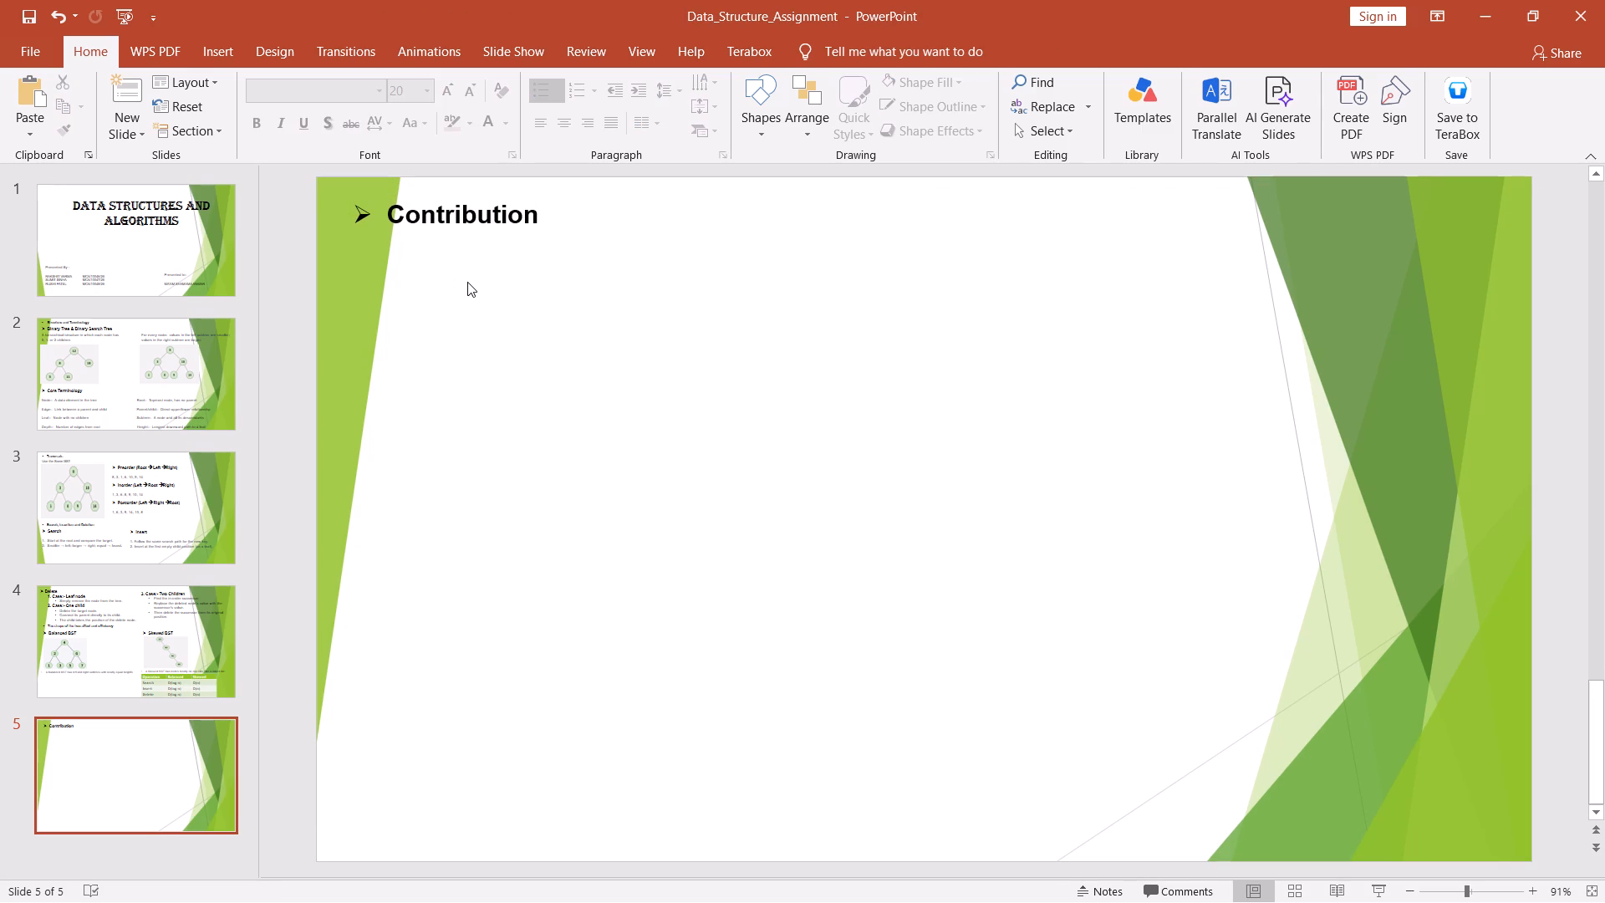
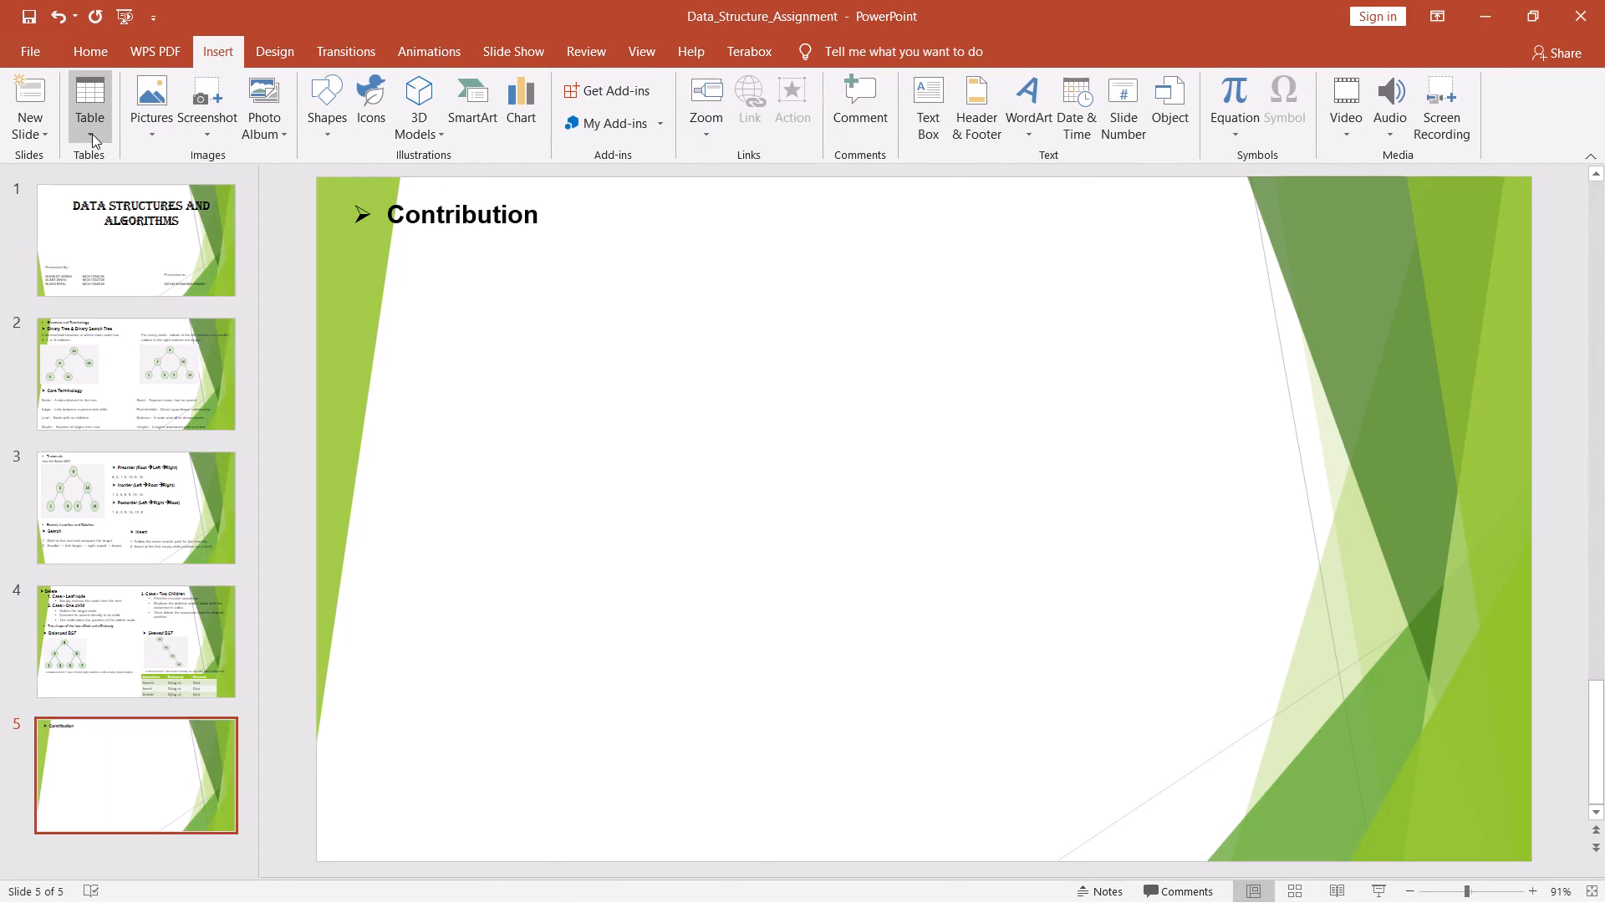
Insert a table below the "Contribution" heading on slide 5.
left_click(92, 134)
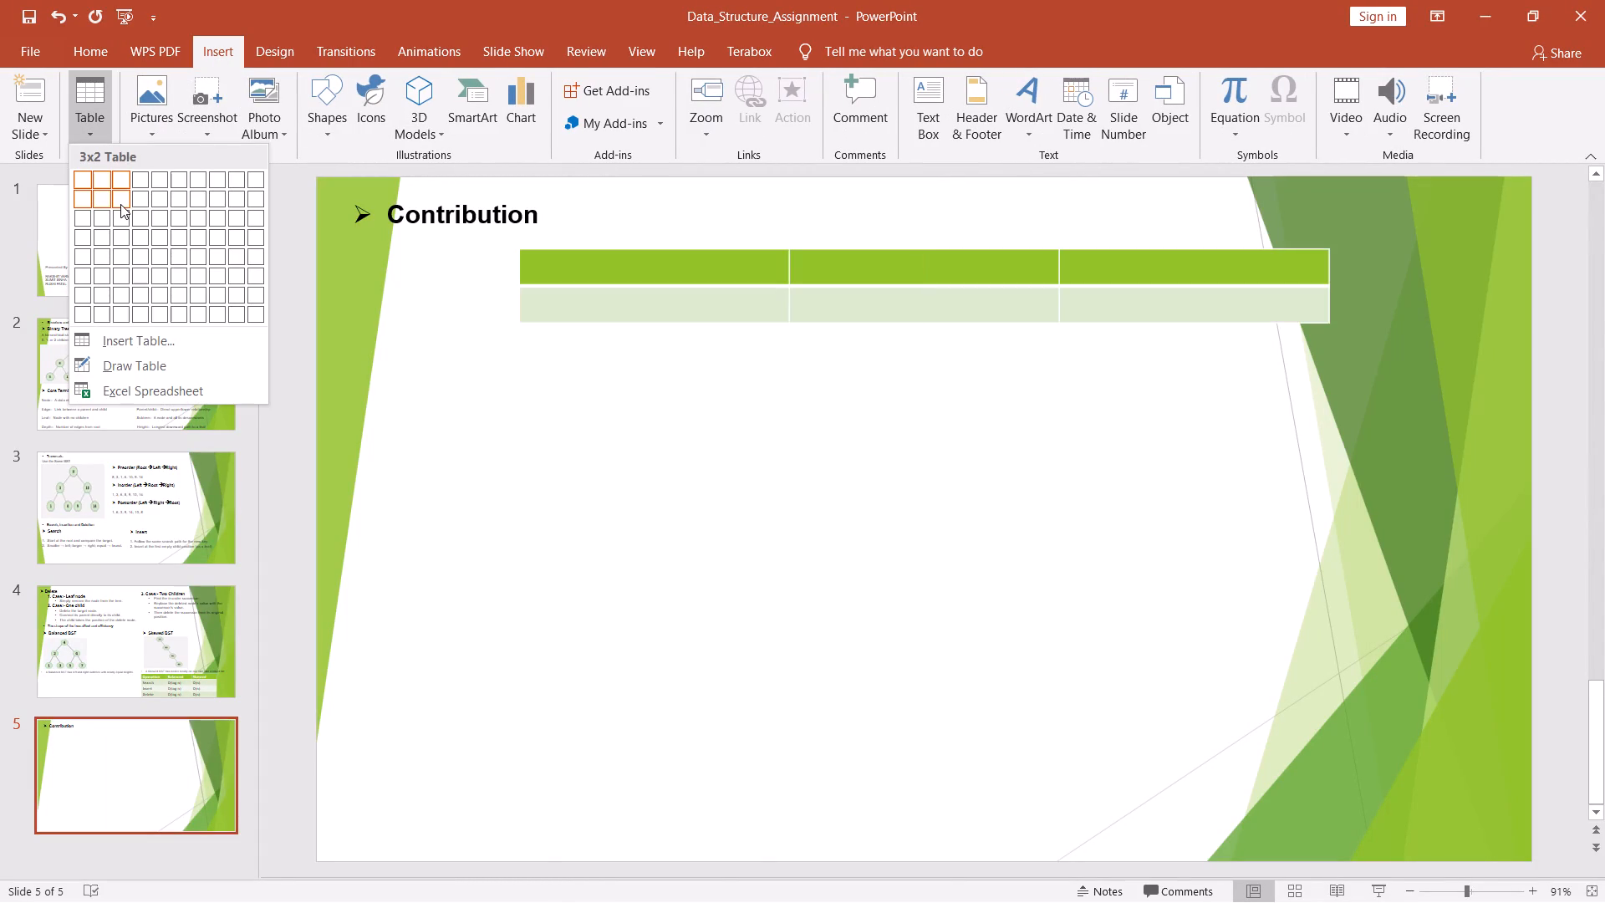
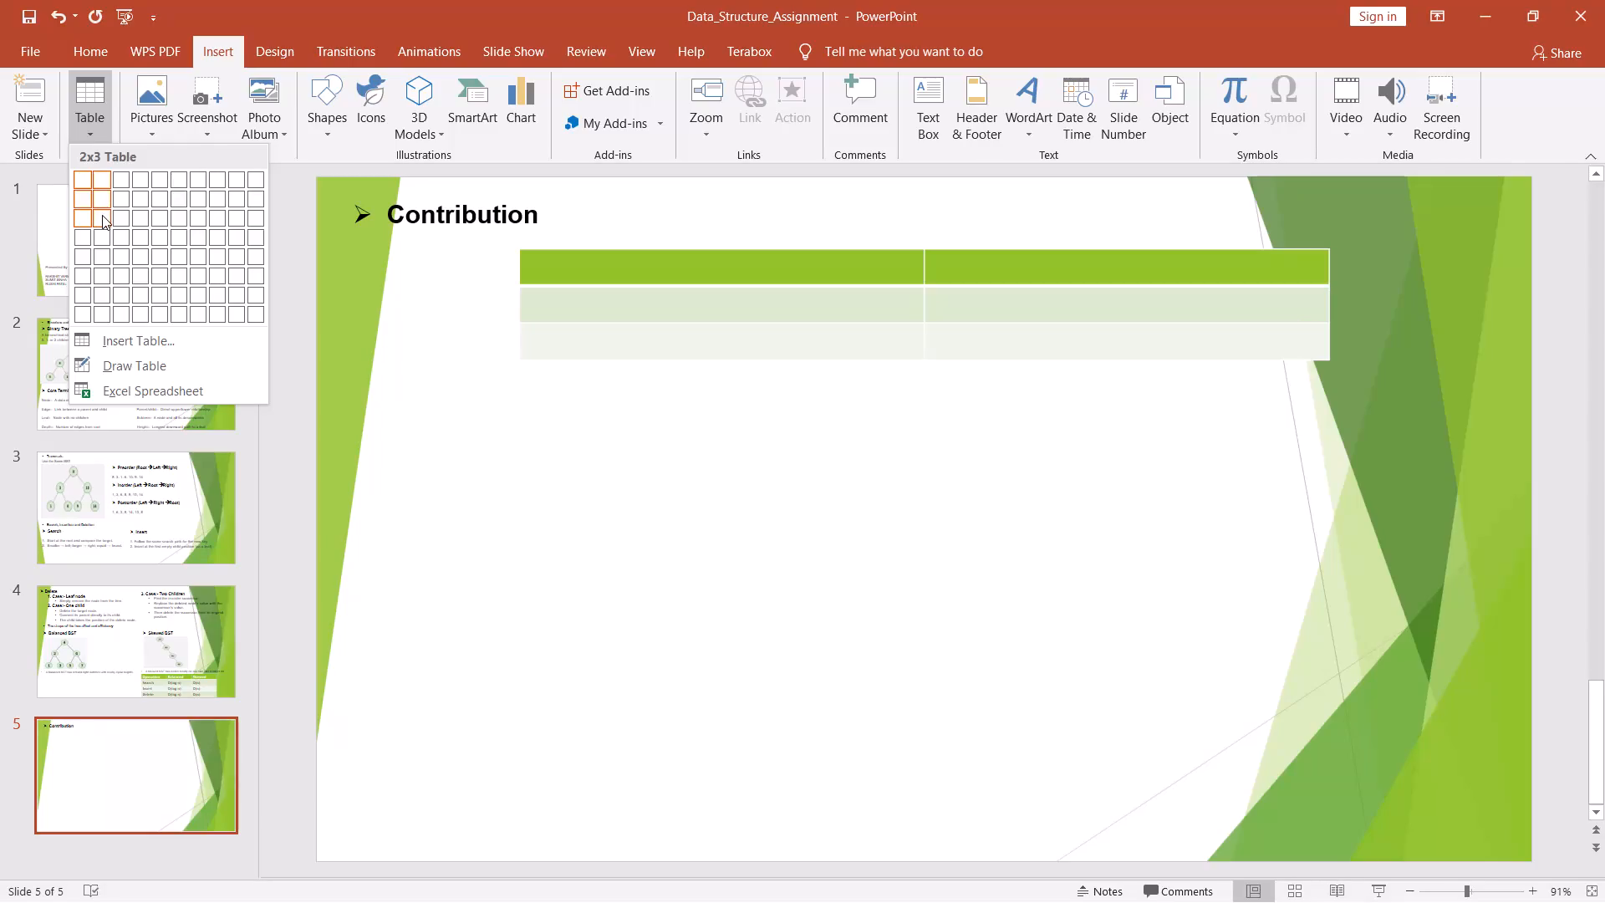
Insert a table of two columns by three rows below the "Contribution" heading on slide 5.
left_click(102, 215)
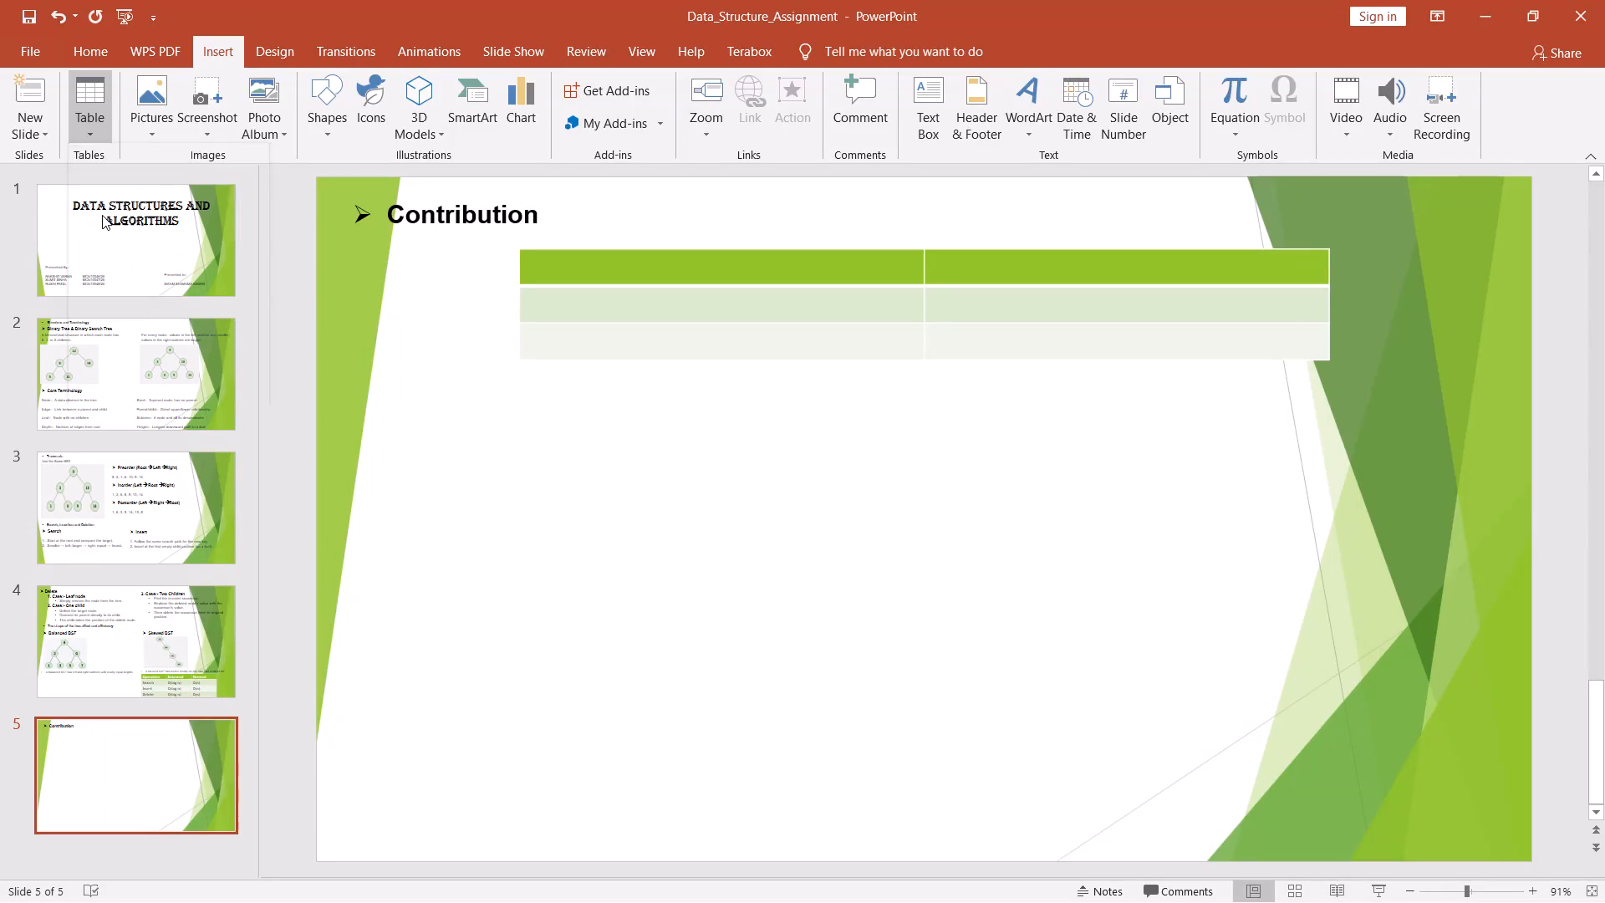
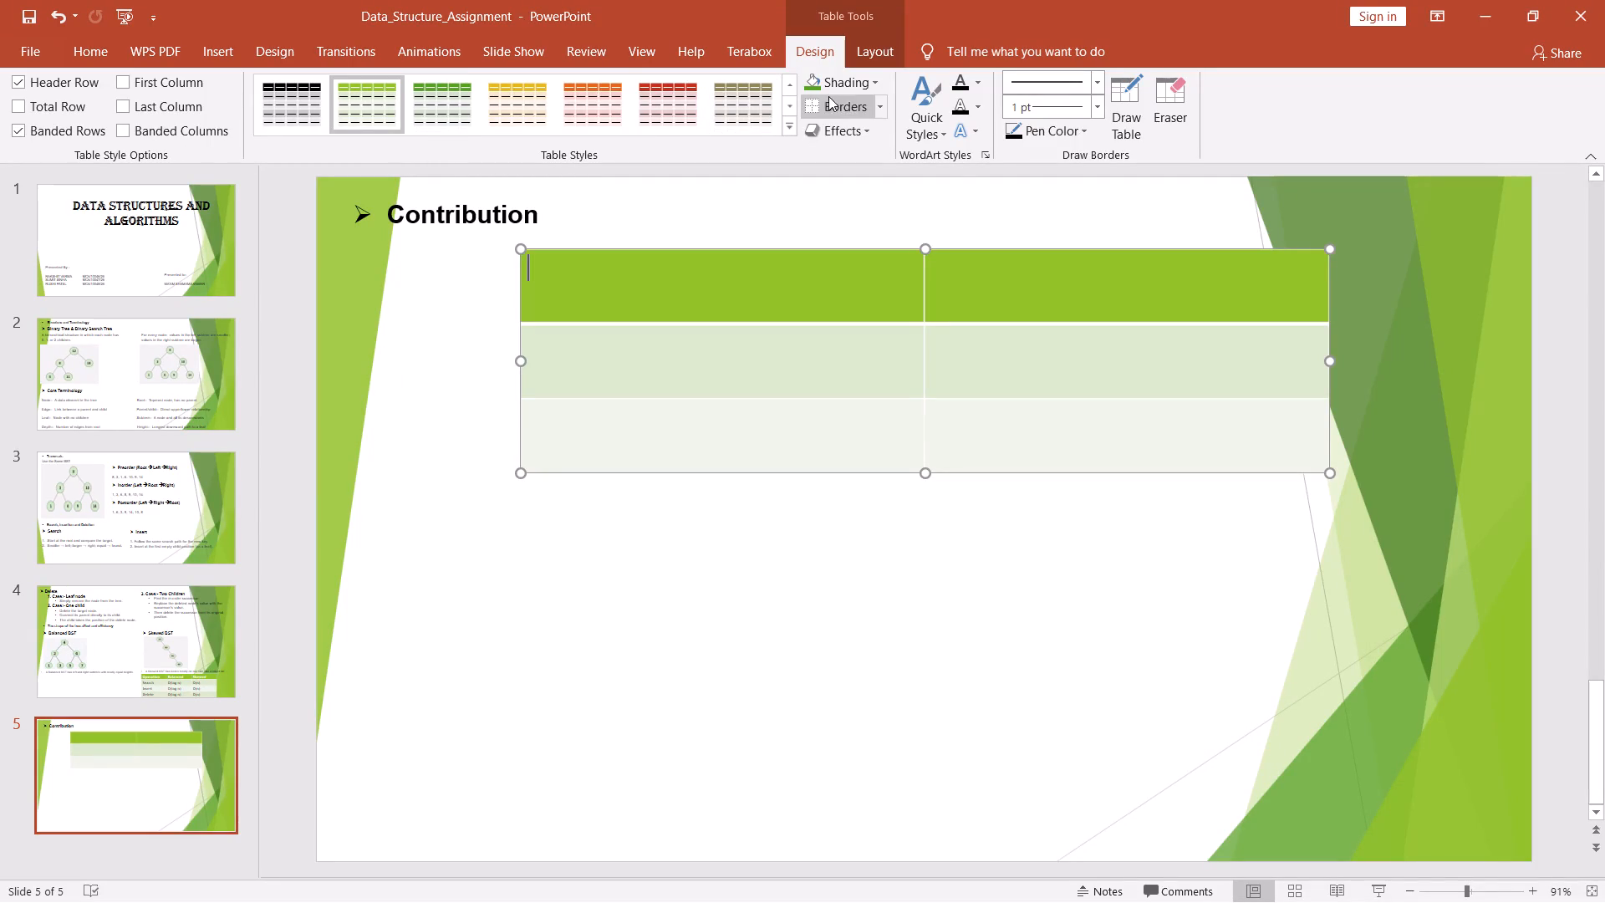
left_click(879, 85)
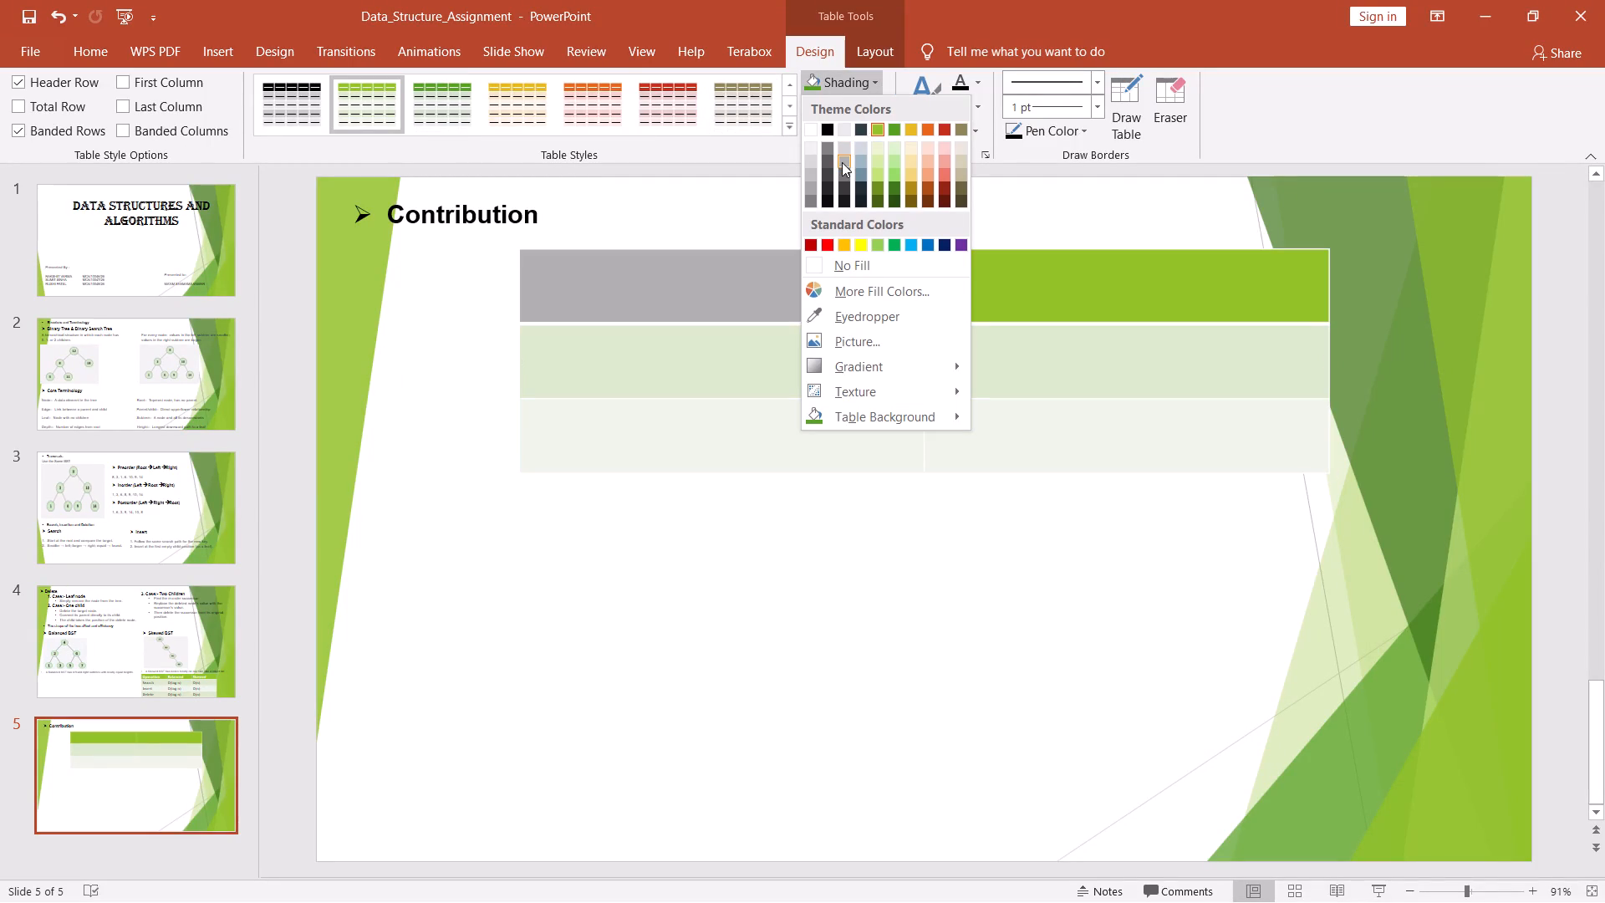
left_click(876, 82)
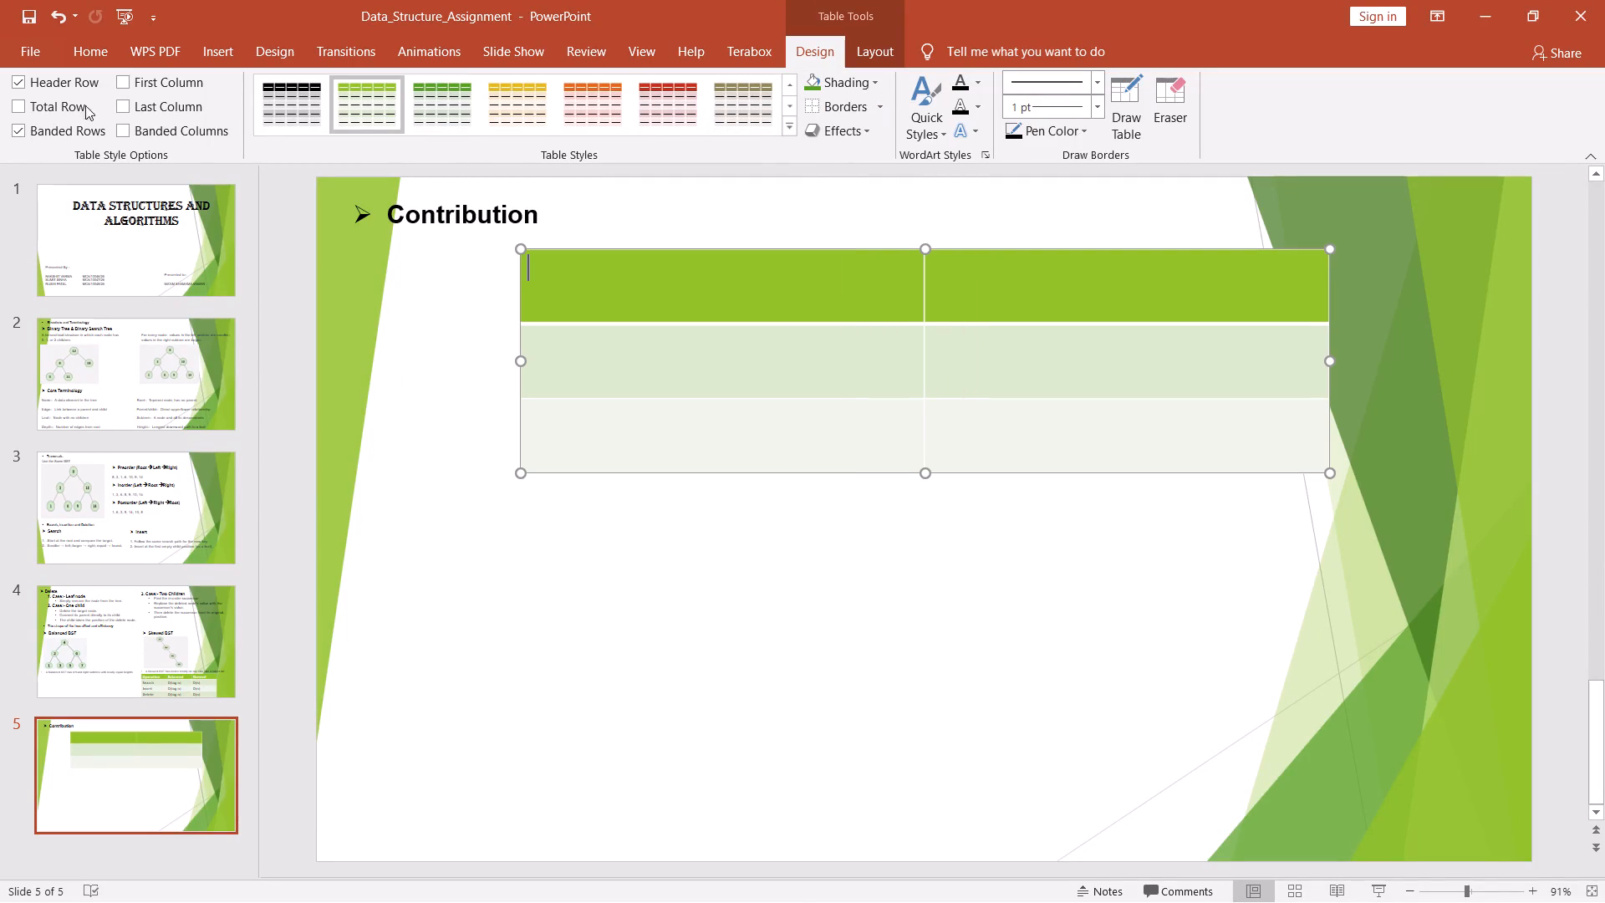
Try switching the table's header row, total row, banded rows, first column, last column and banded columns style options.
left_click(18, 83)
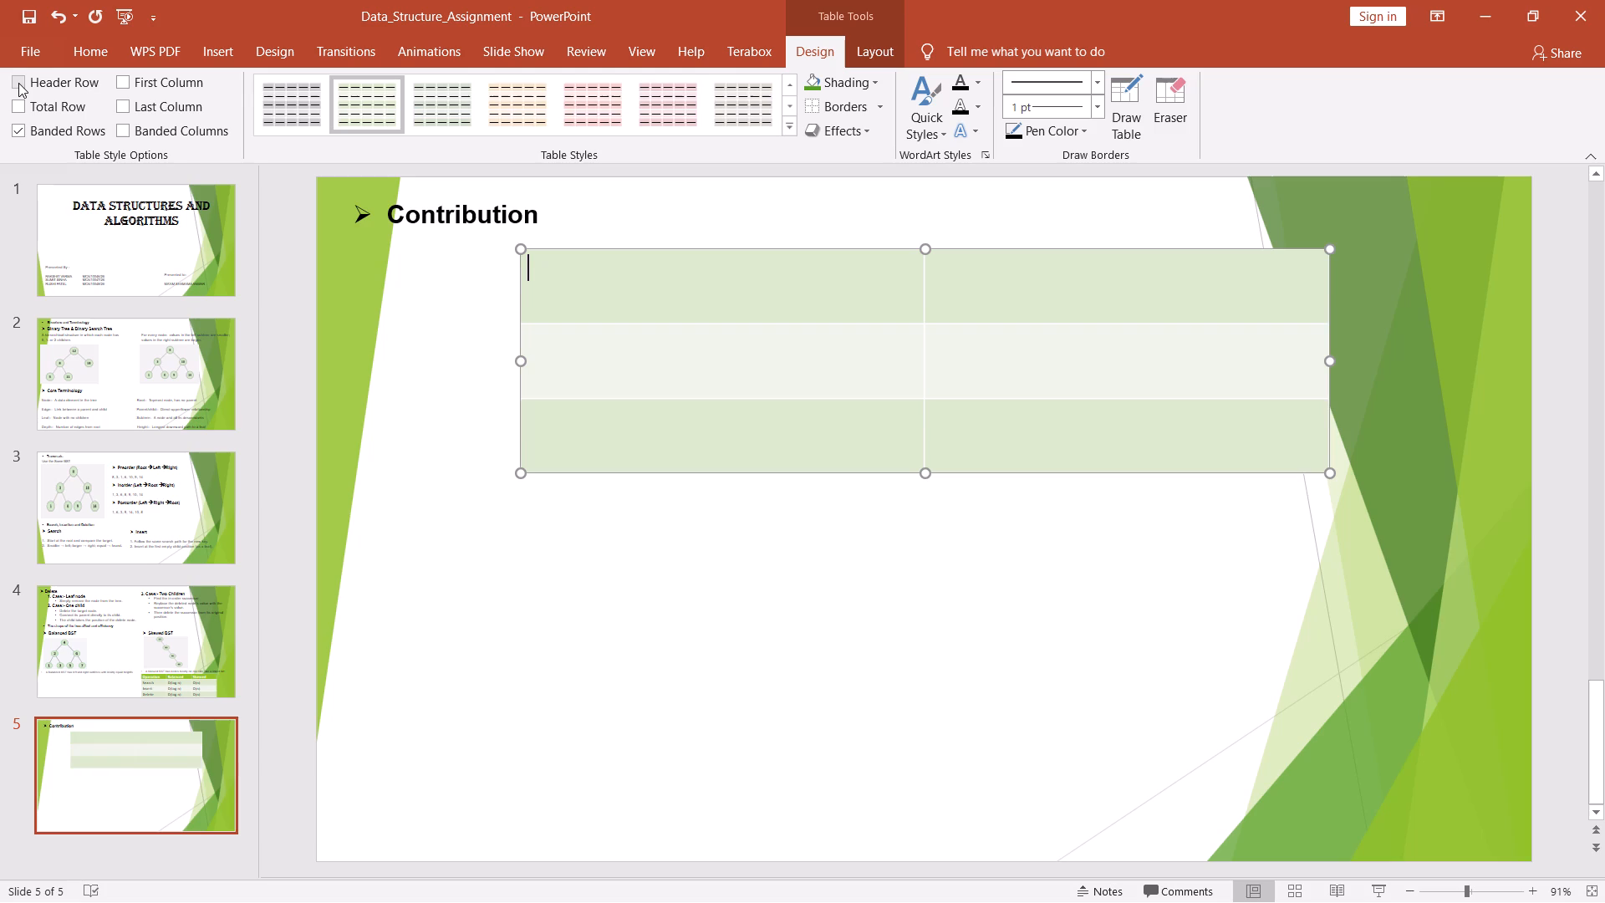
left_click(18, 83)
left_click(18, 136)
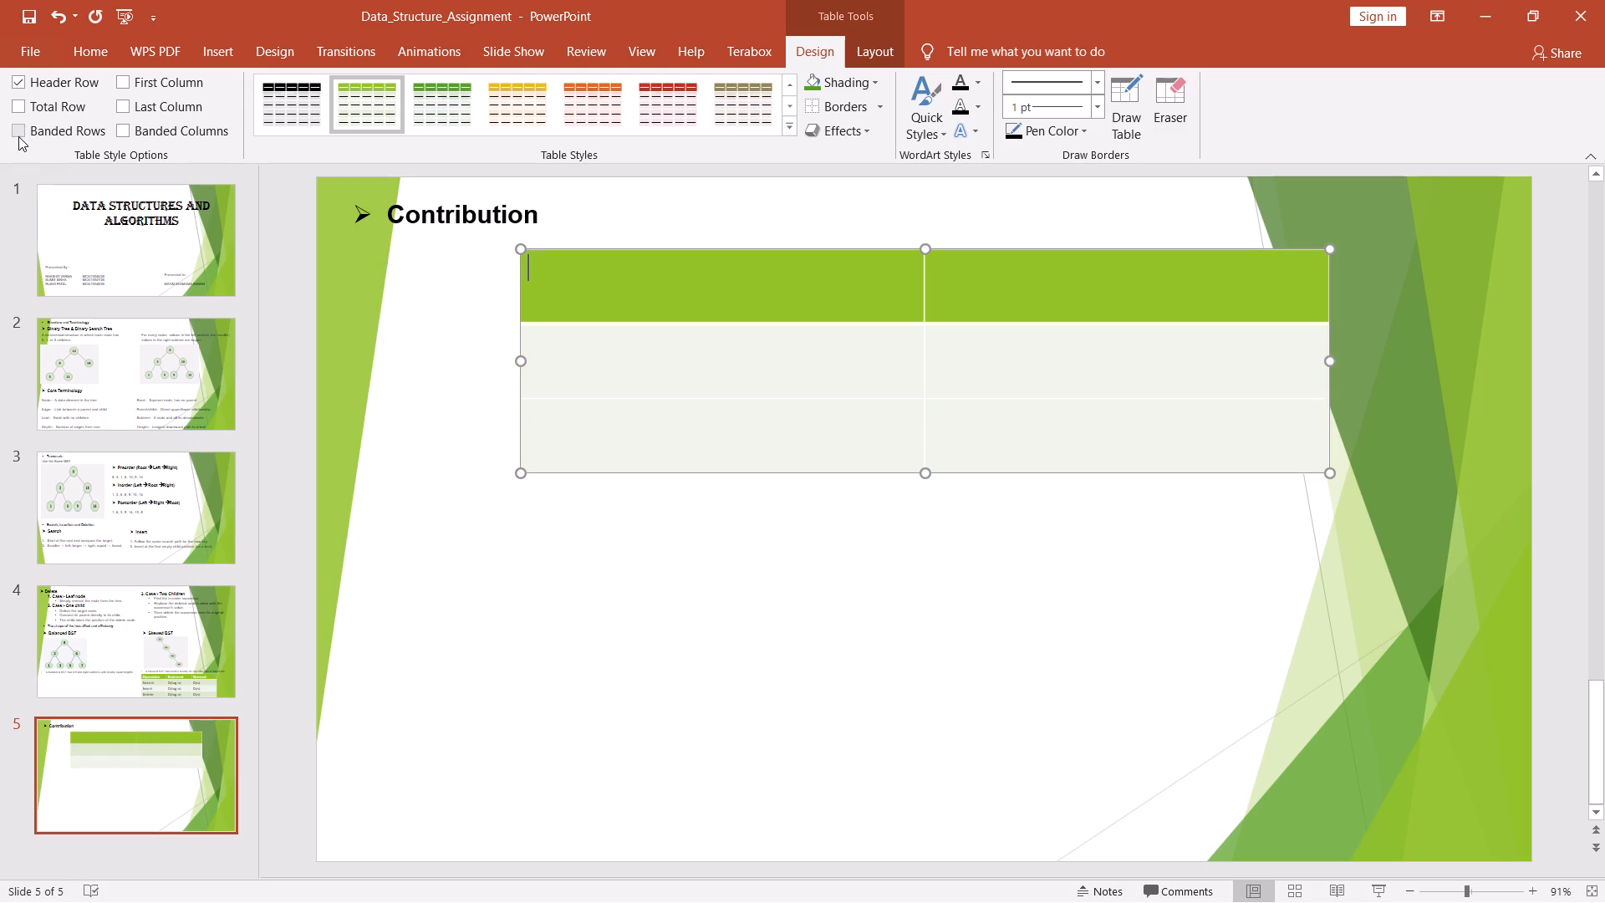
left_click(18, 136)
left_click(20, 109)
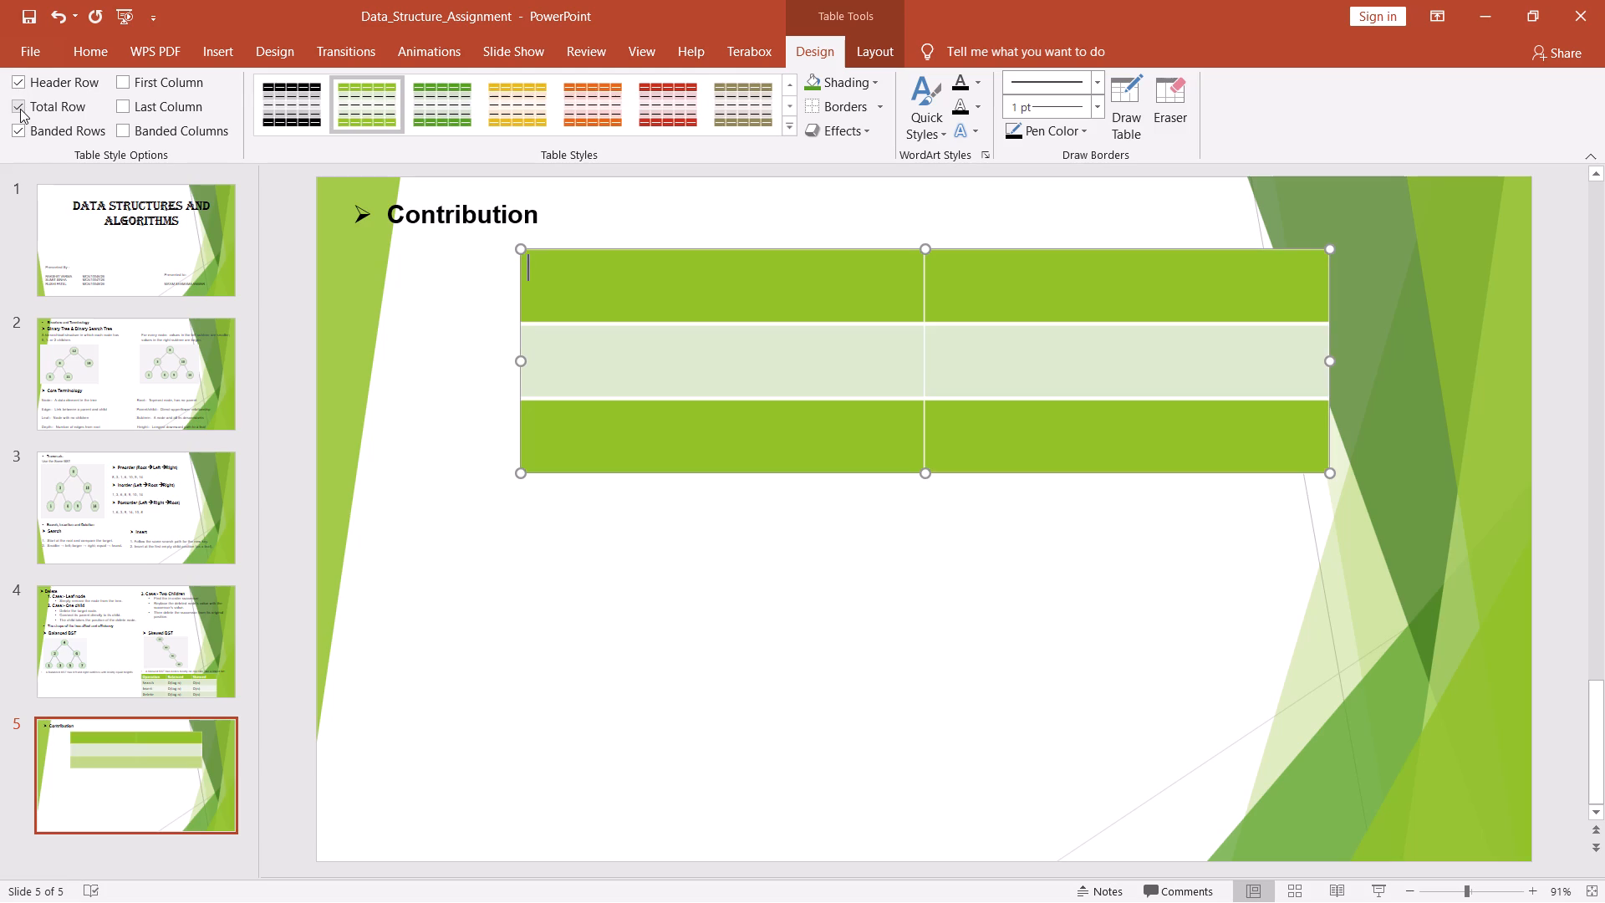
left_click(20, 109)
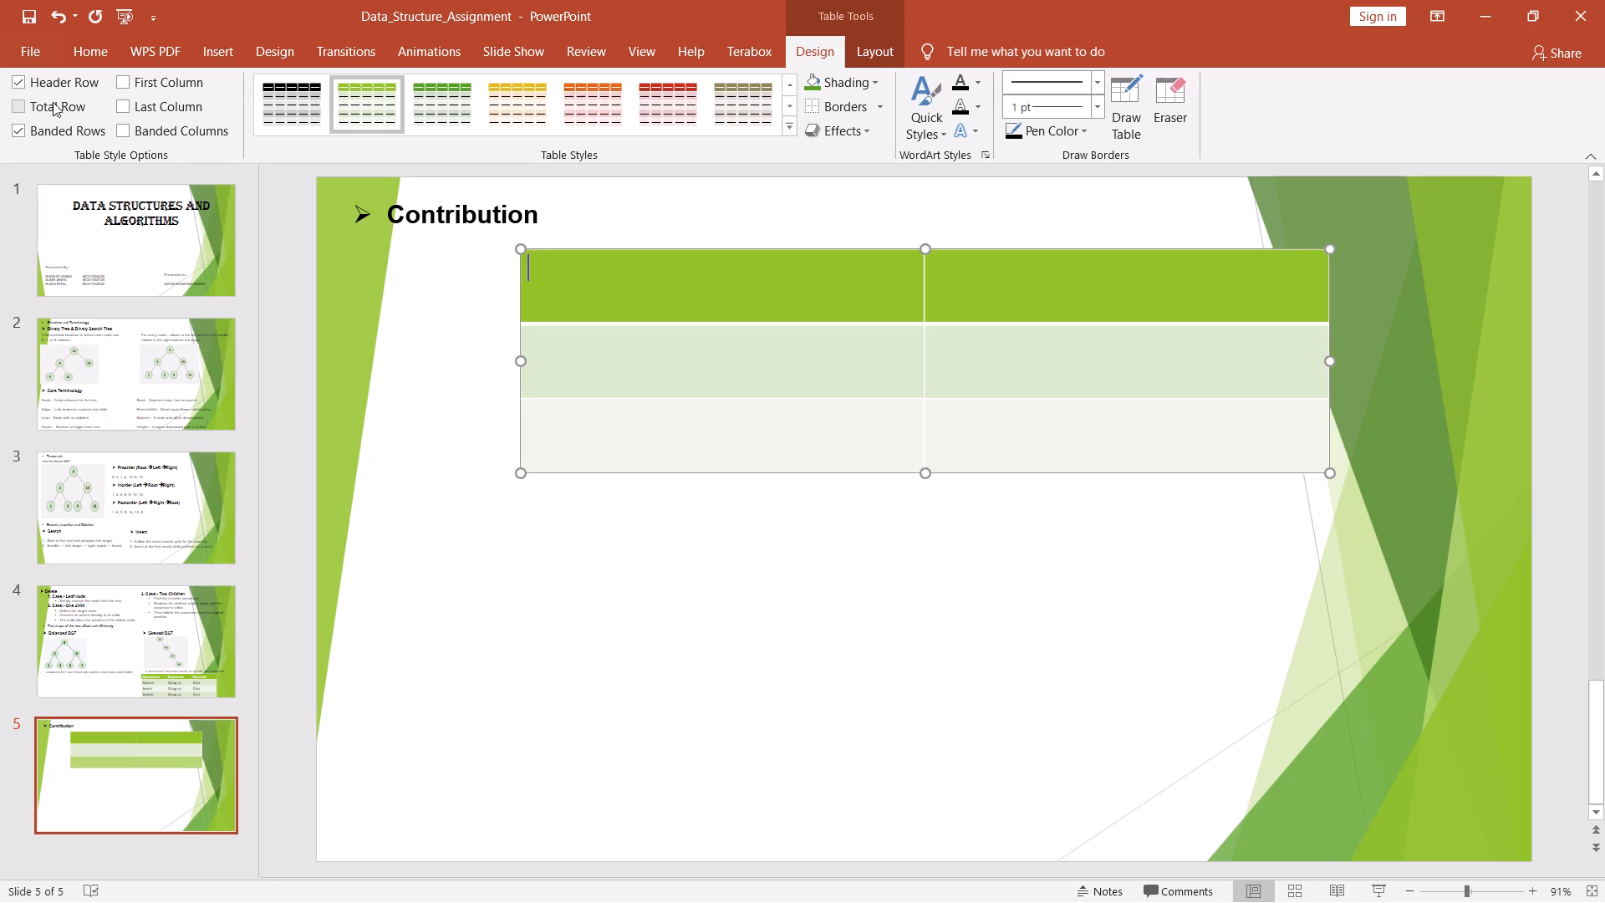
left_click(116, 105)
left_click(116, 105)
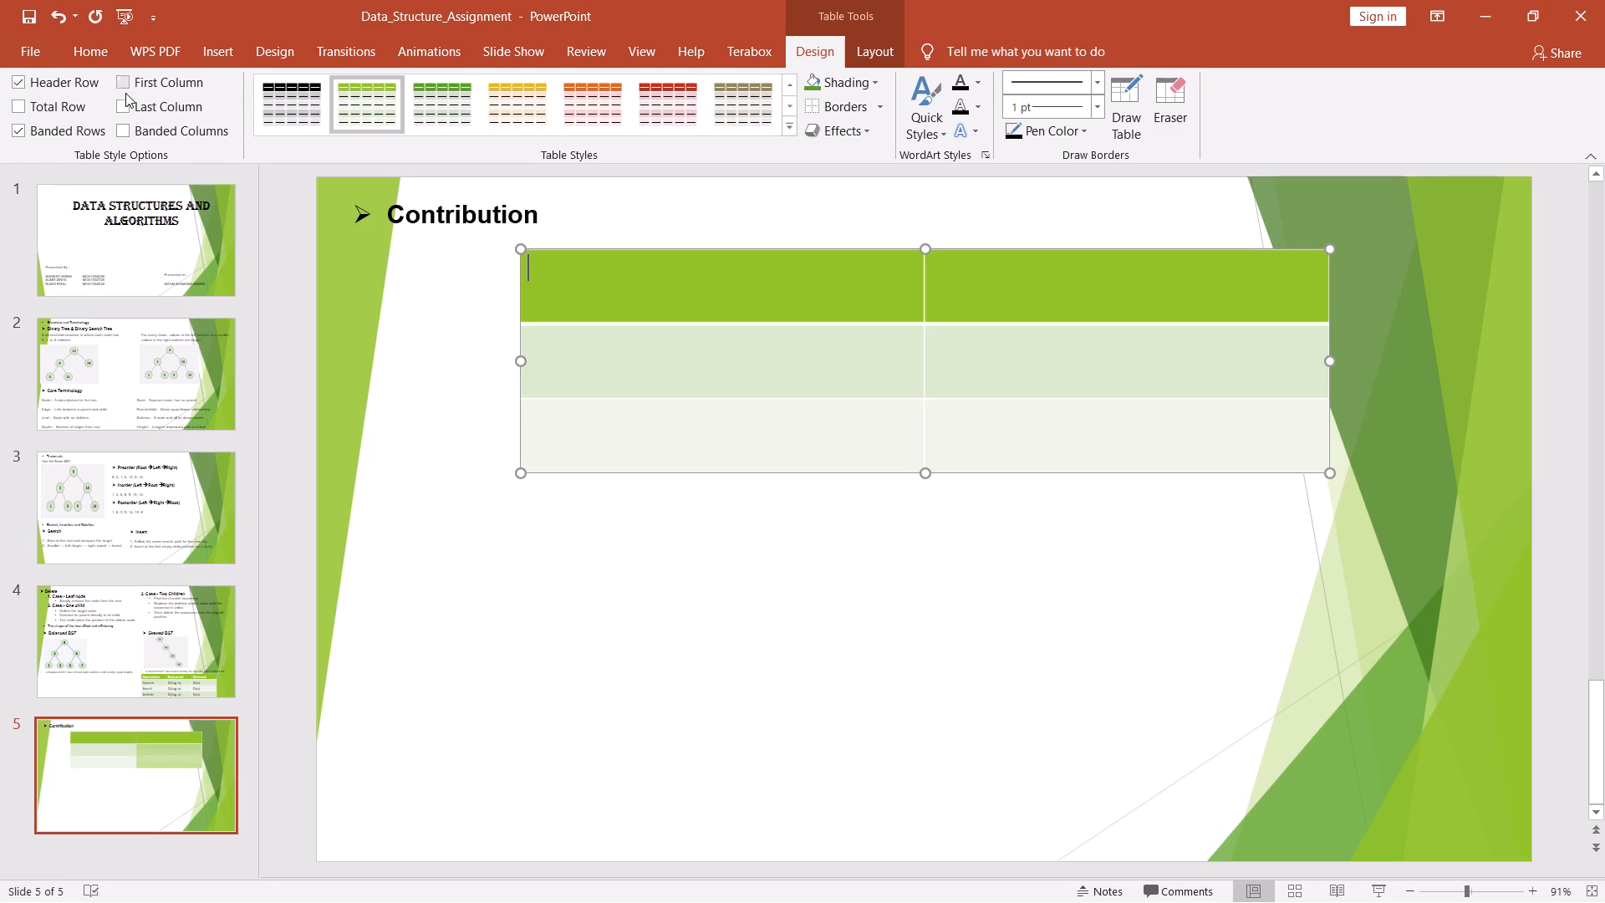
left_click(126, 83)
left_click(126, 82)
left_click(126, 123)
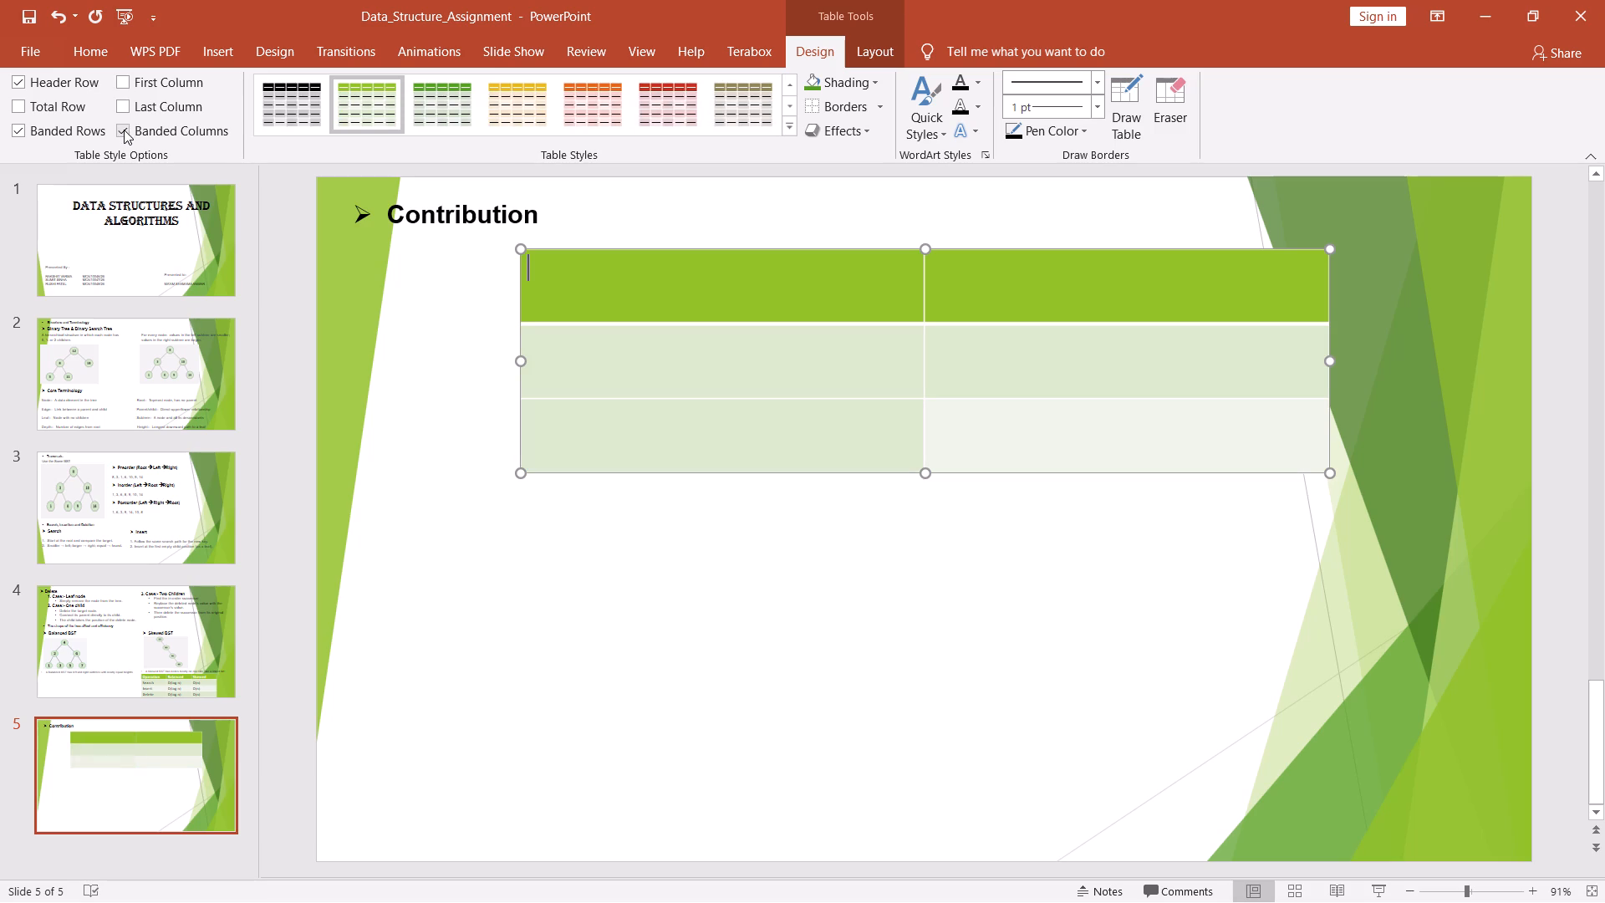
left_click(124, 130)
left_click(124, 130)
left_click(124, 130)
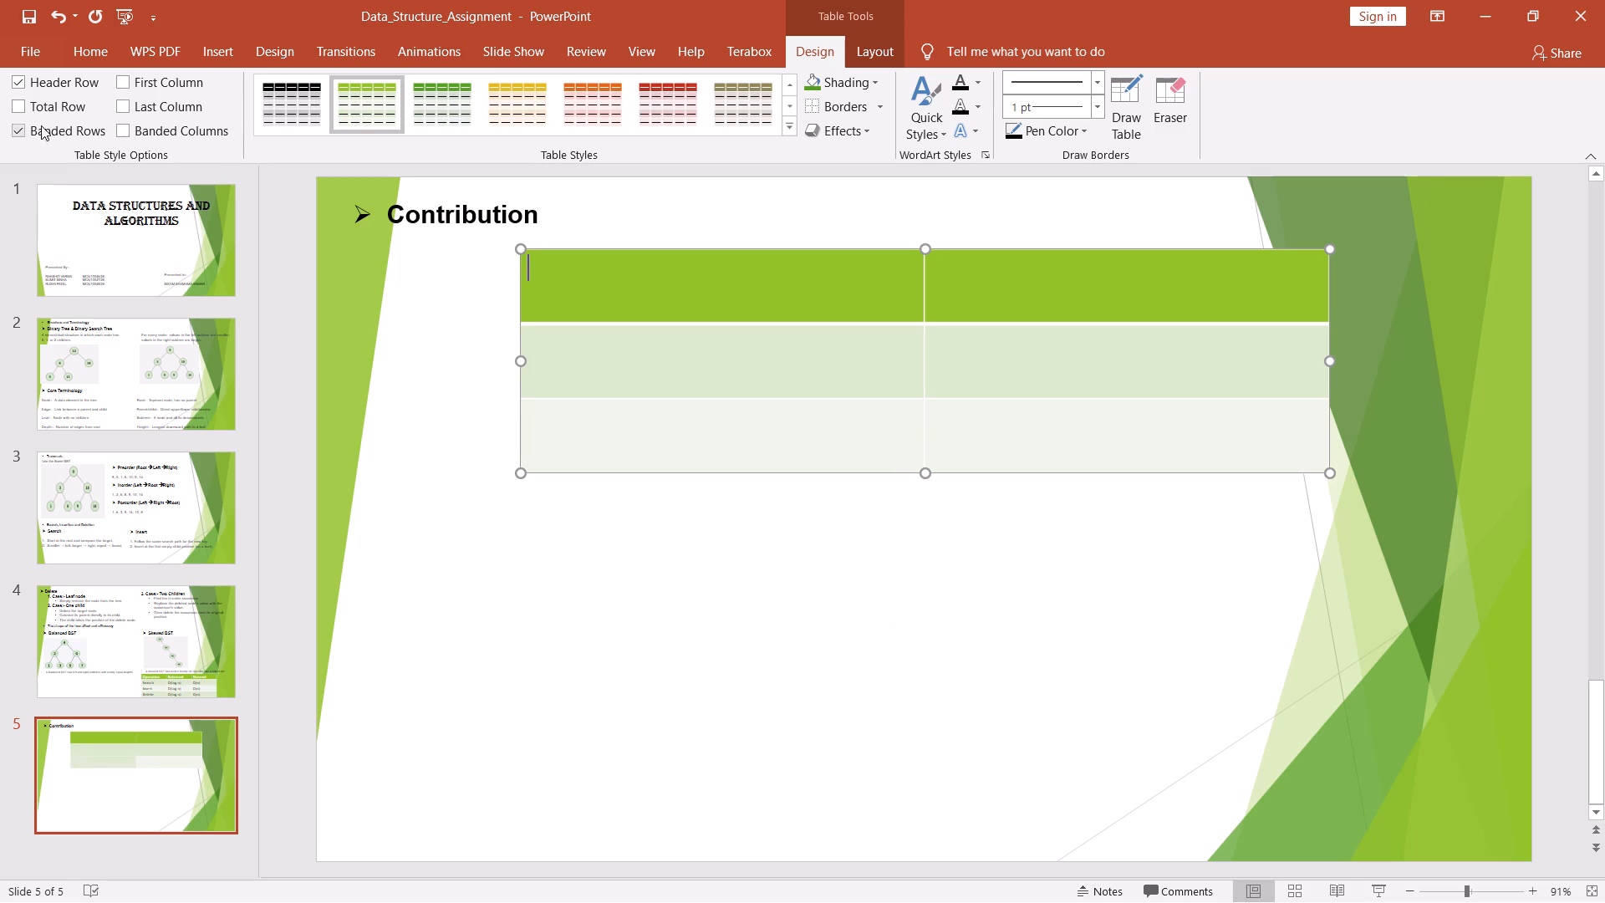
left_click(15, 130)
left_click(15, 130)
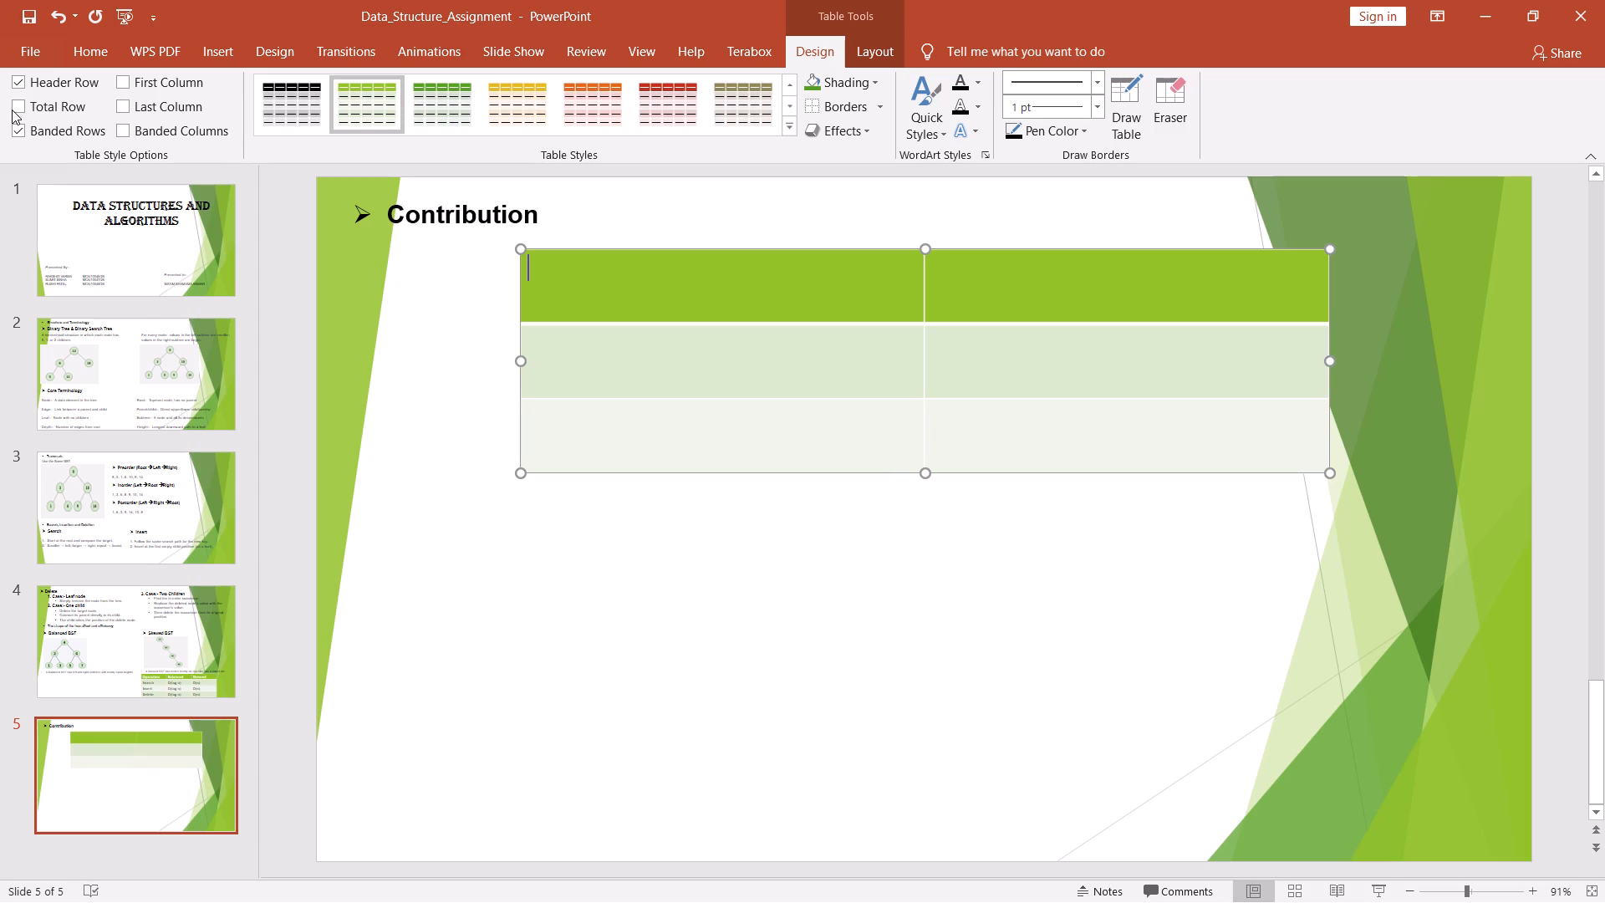
Turn on the total row style for the table on slide 5.
left_click(12, 110)
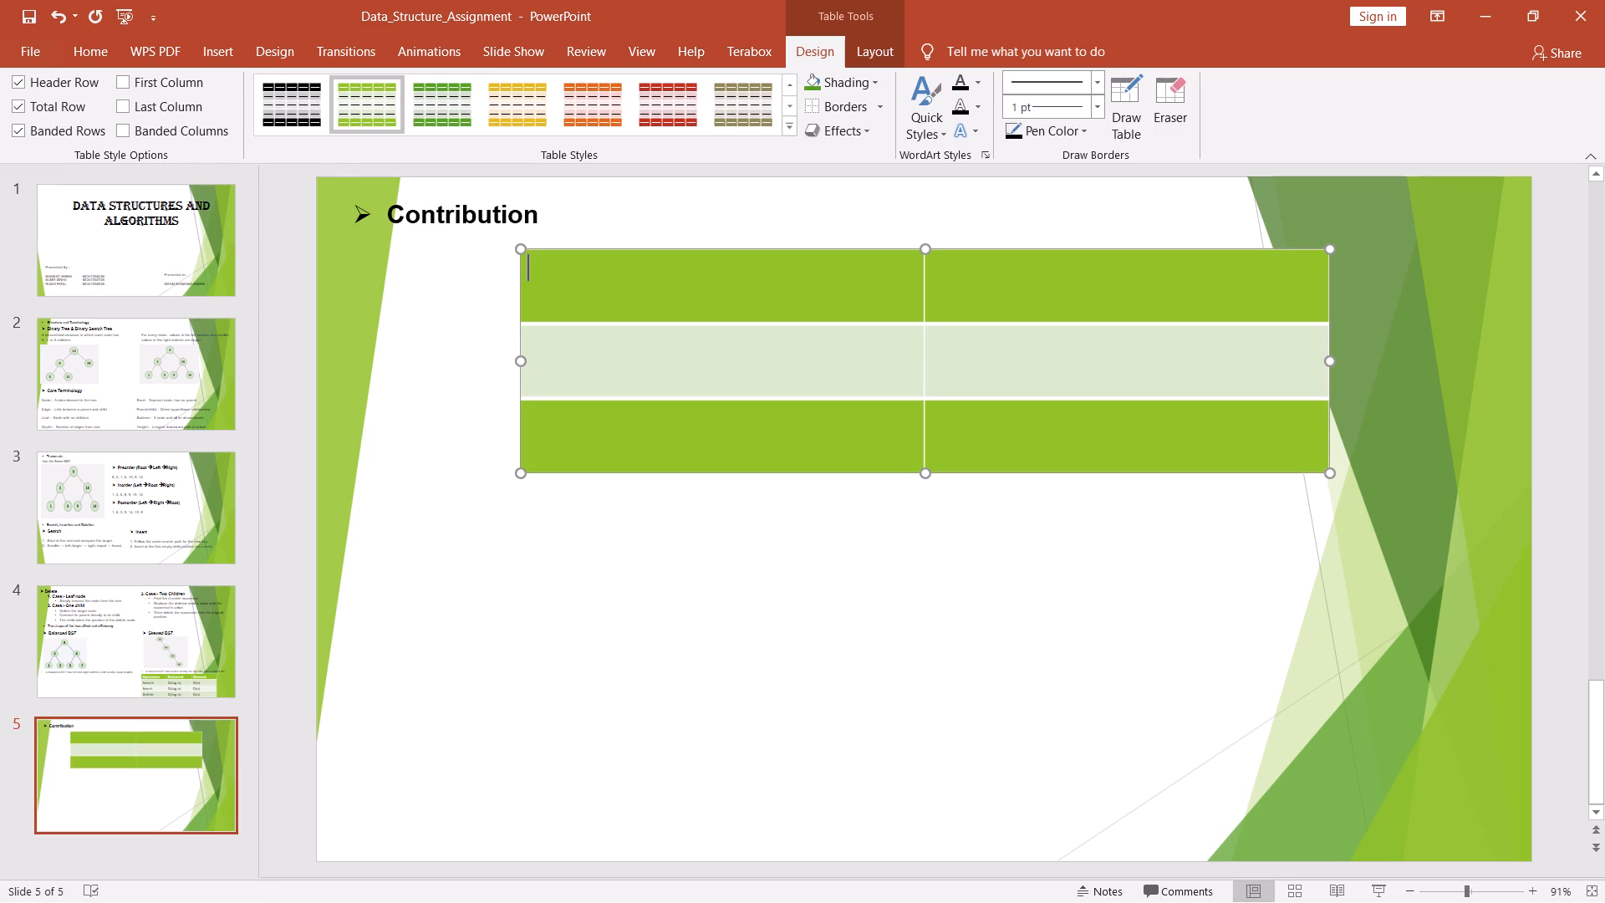
Move the table toward the slide's left edge, directly below the "Contribution" heading, and place the text cursor in its first cell.
left_click_drag(879, 249, 691, 248)
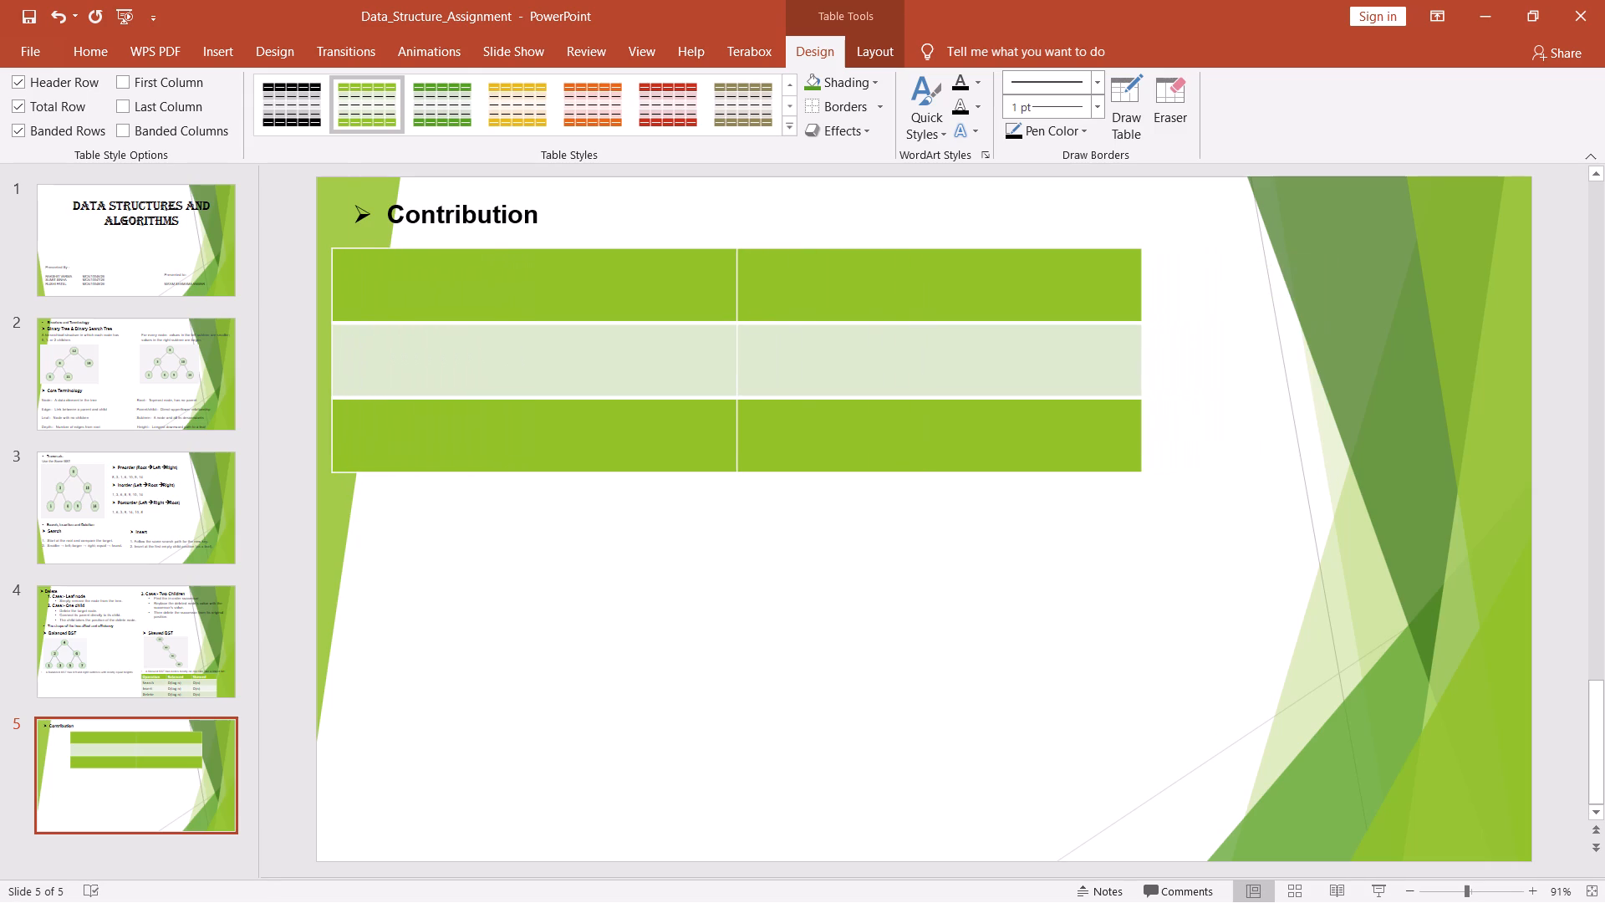
left_click_drag(691, 248, 691, 253)
left_click(613, 274)
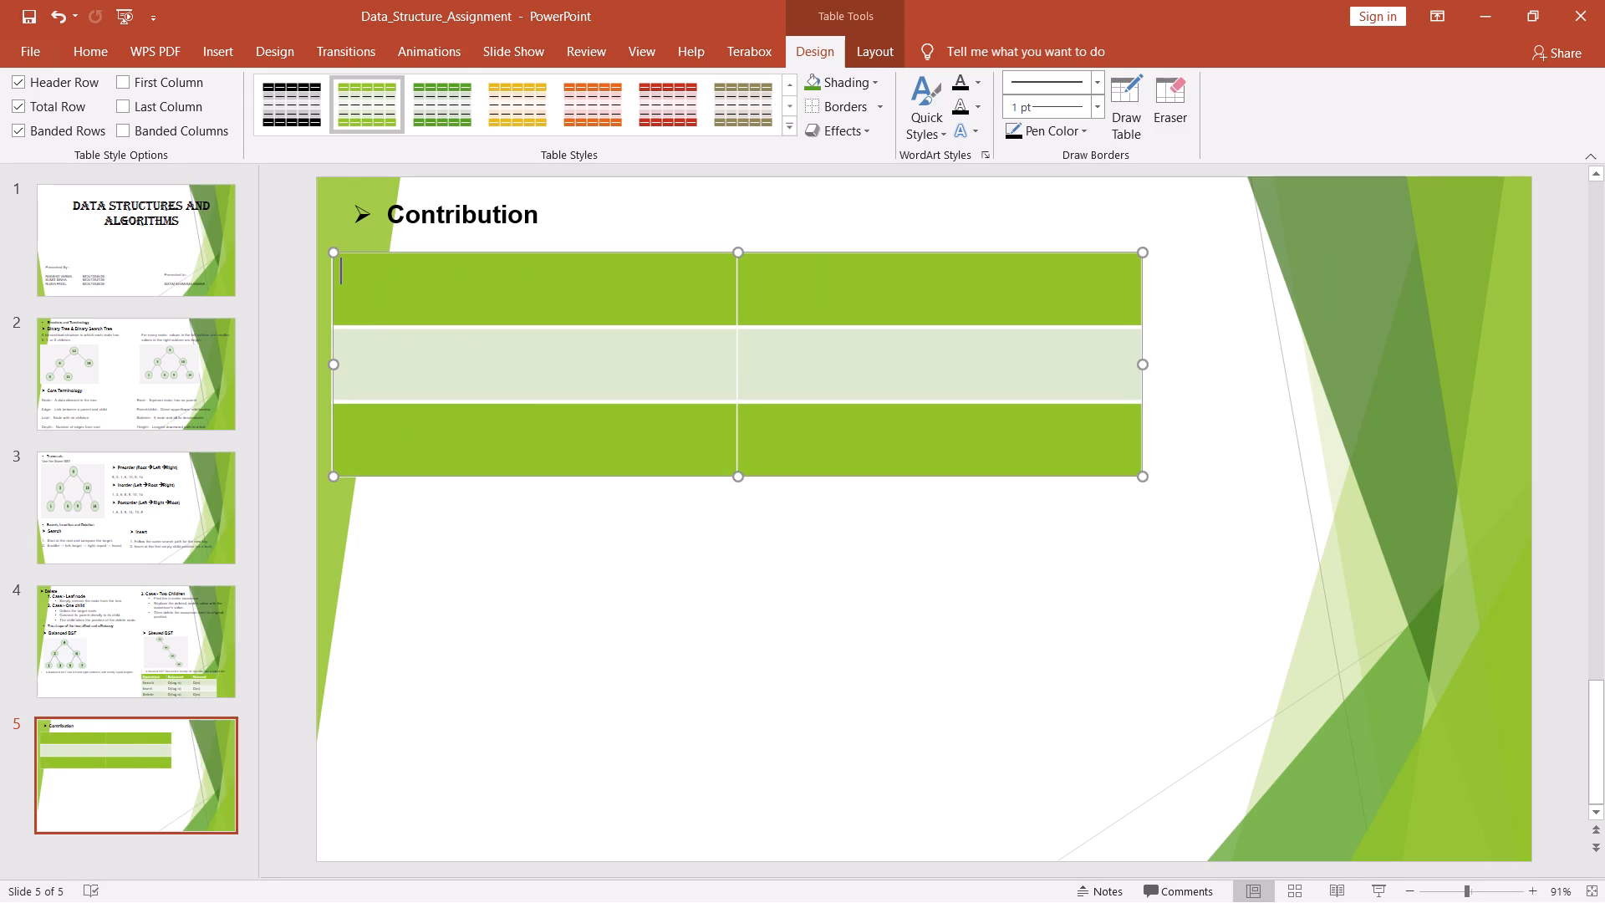
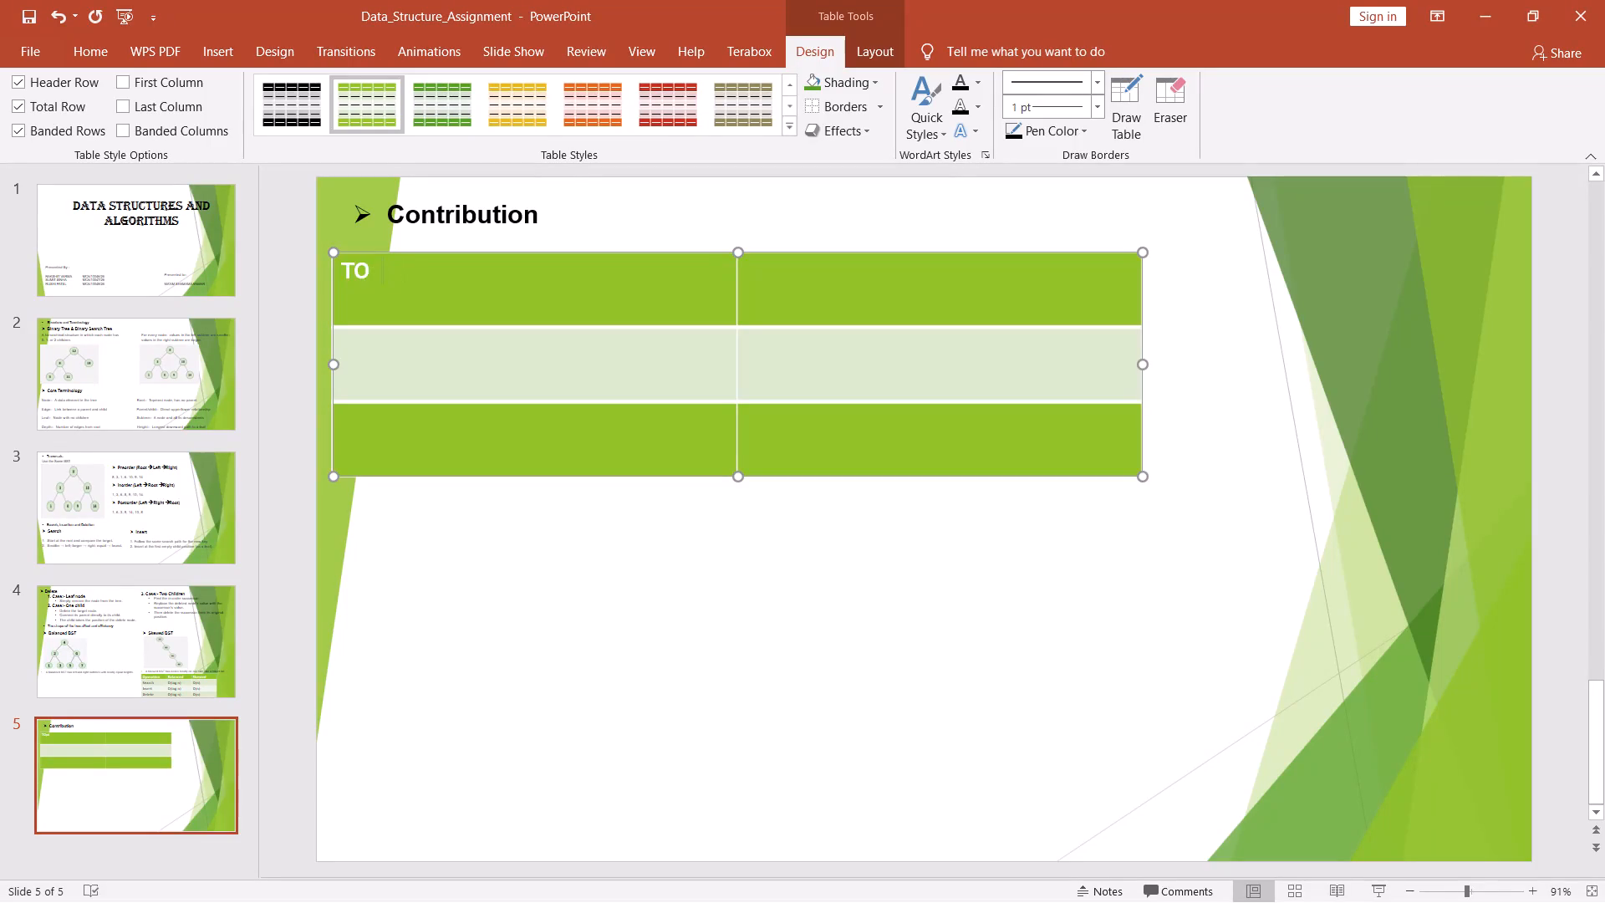
Delete the text "TO" from the first header cell of the table under the "Contribution" heading.
key("BackSpace")
key("BackSpace")
key("BackSpace")
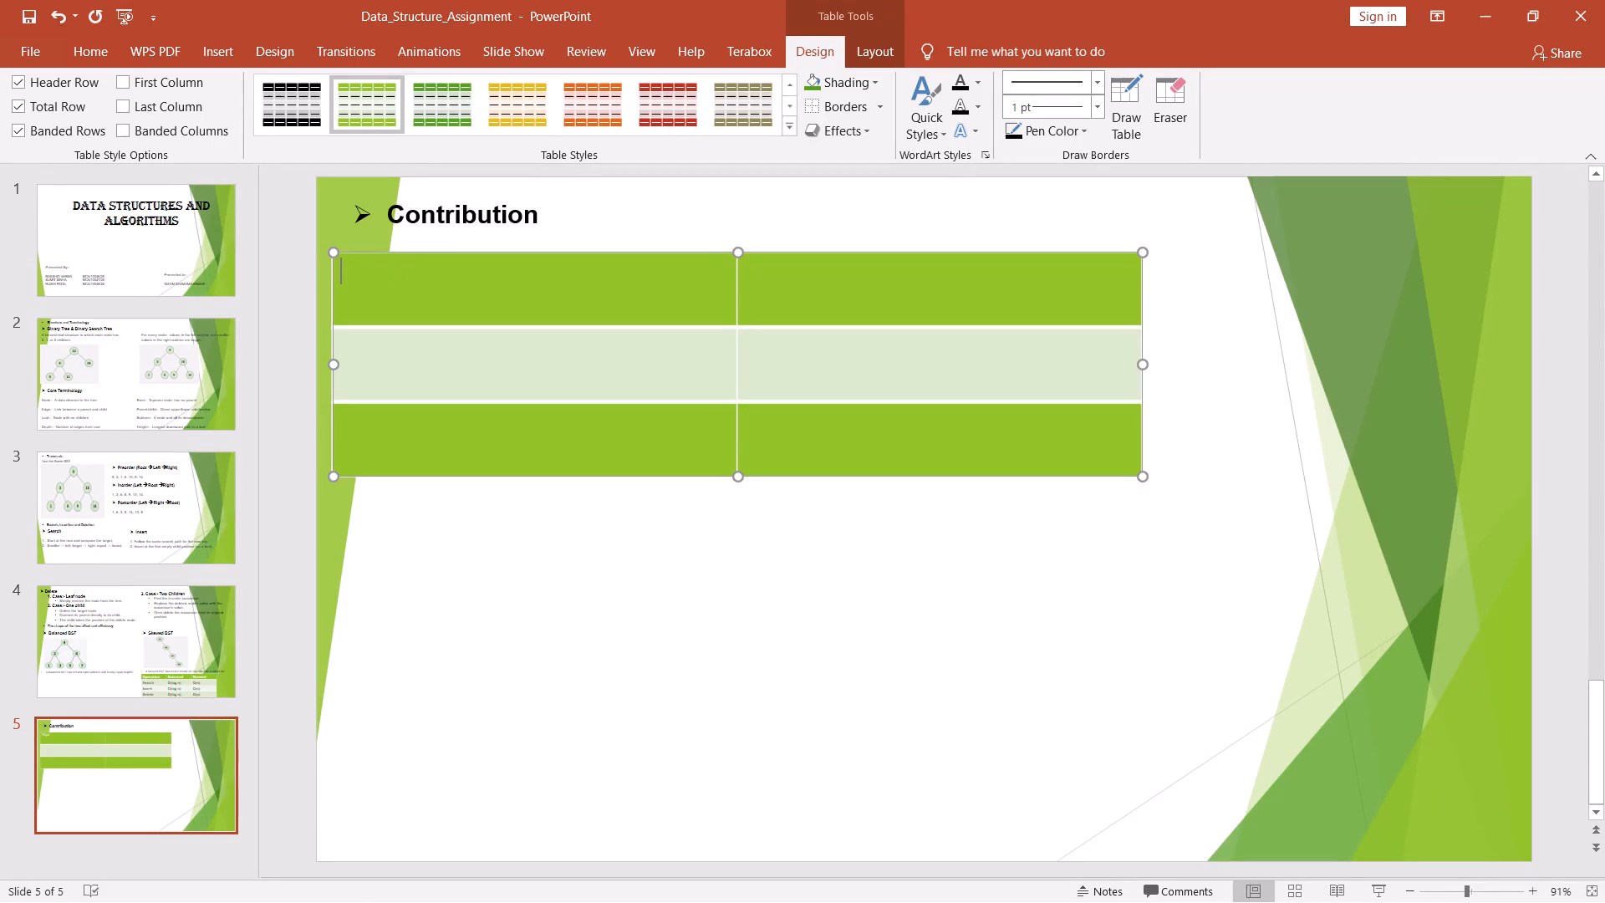
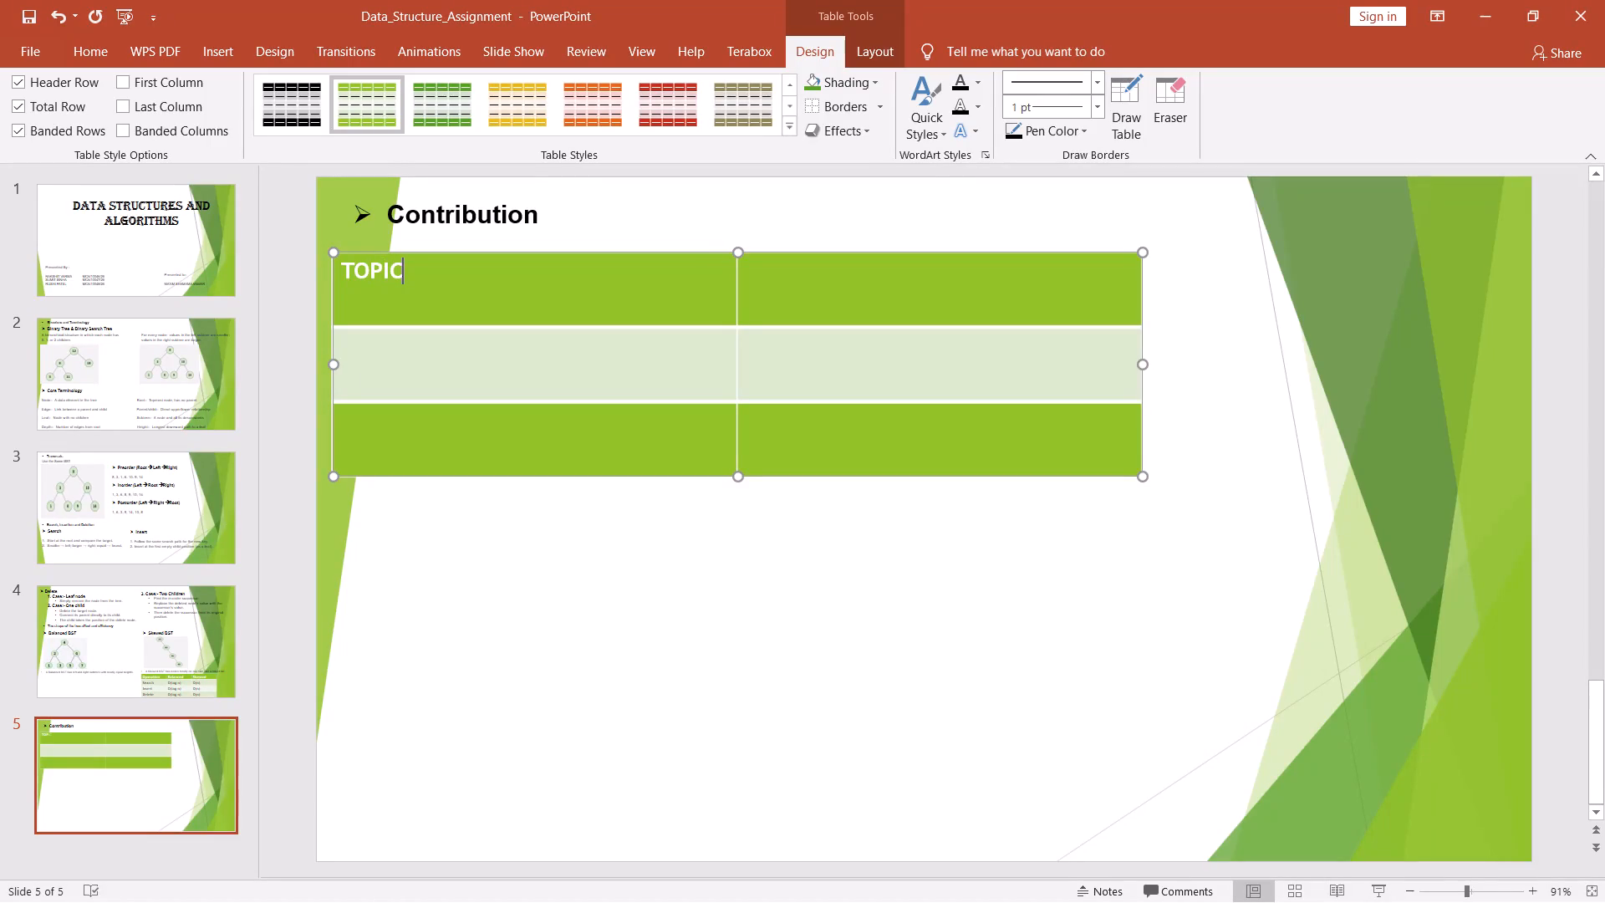
Add a space and "1" after "TOPIC" in the first header cell of the Contribution table.
key("space")
type("1")
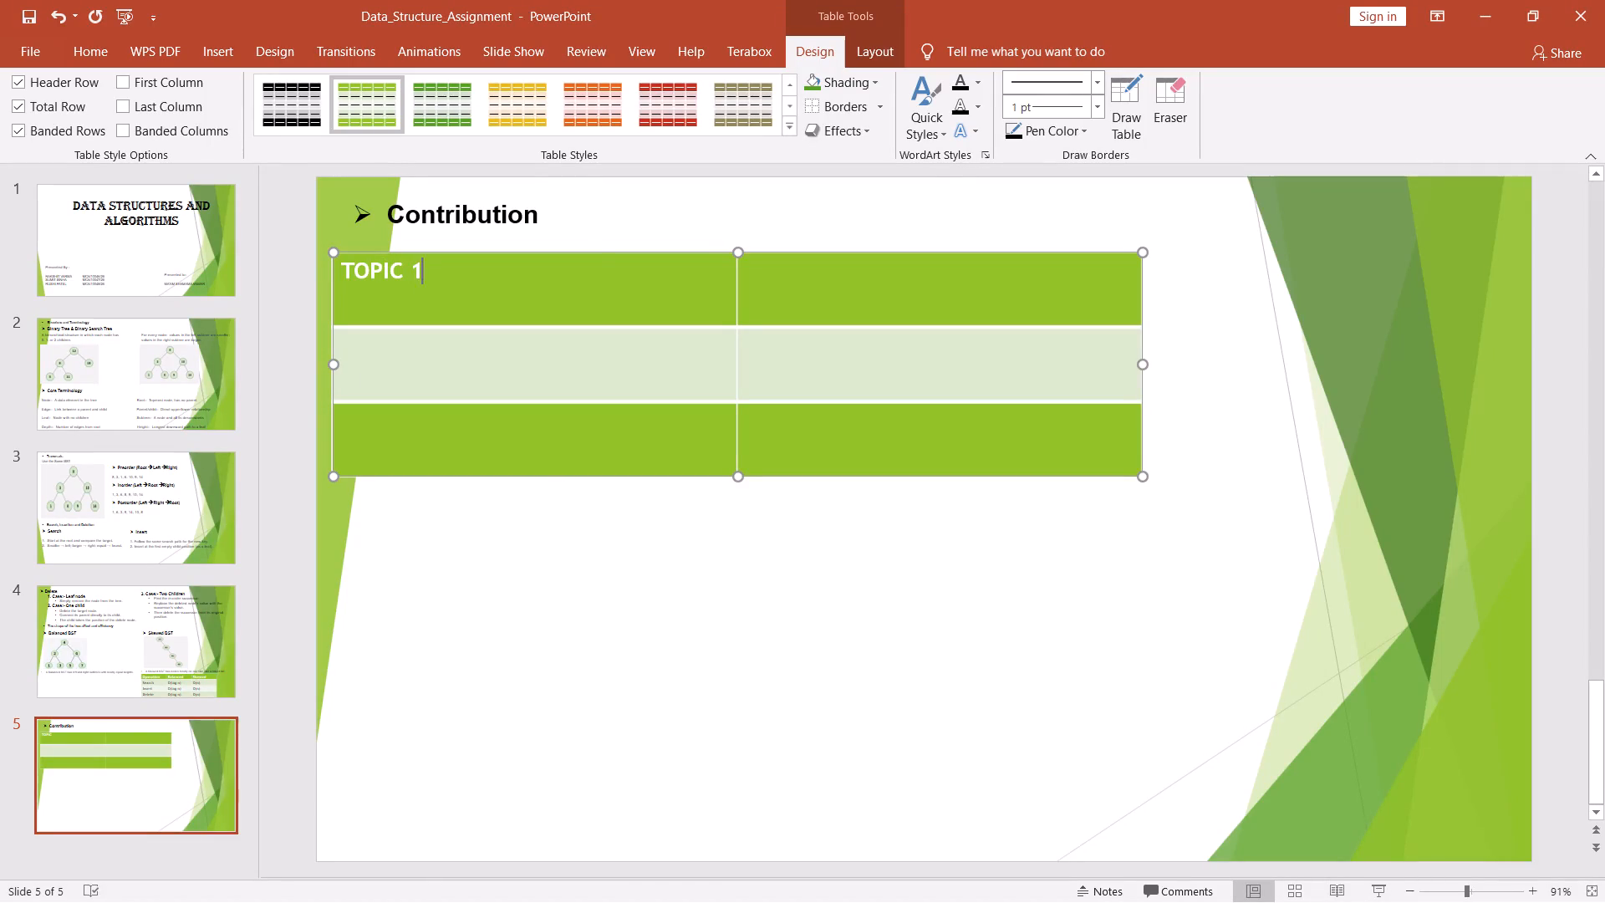
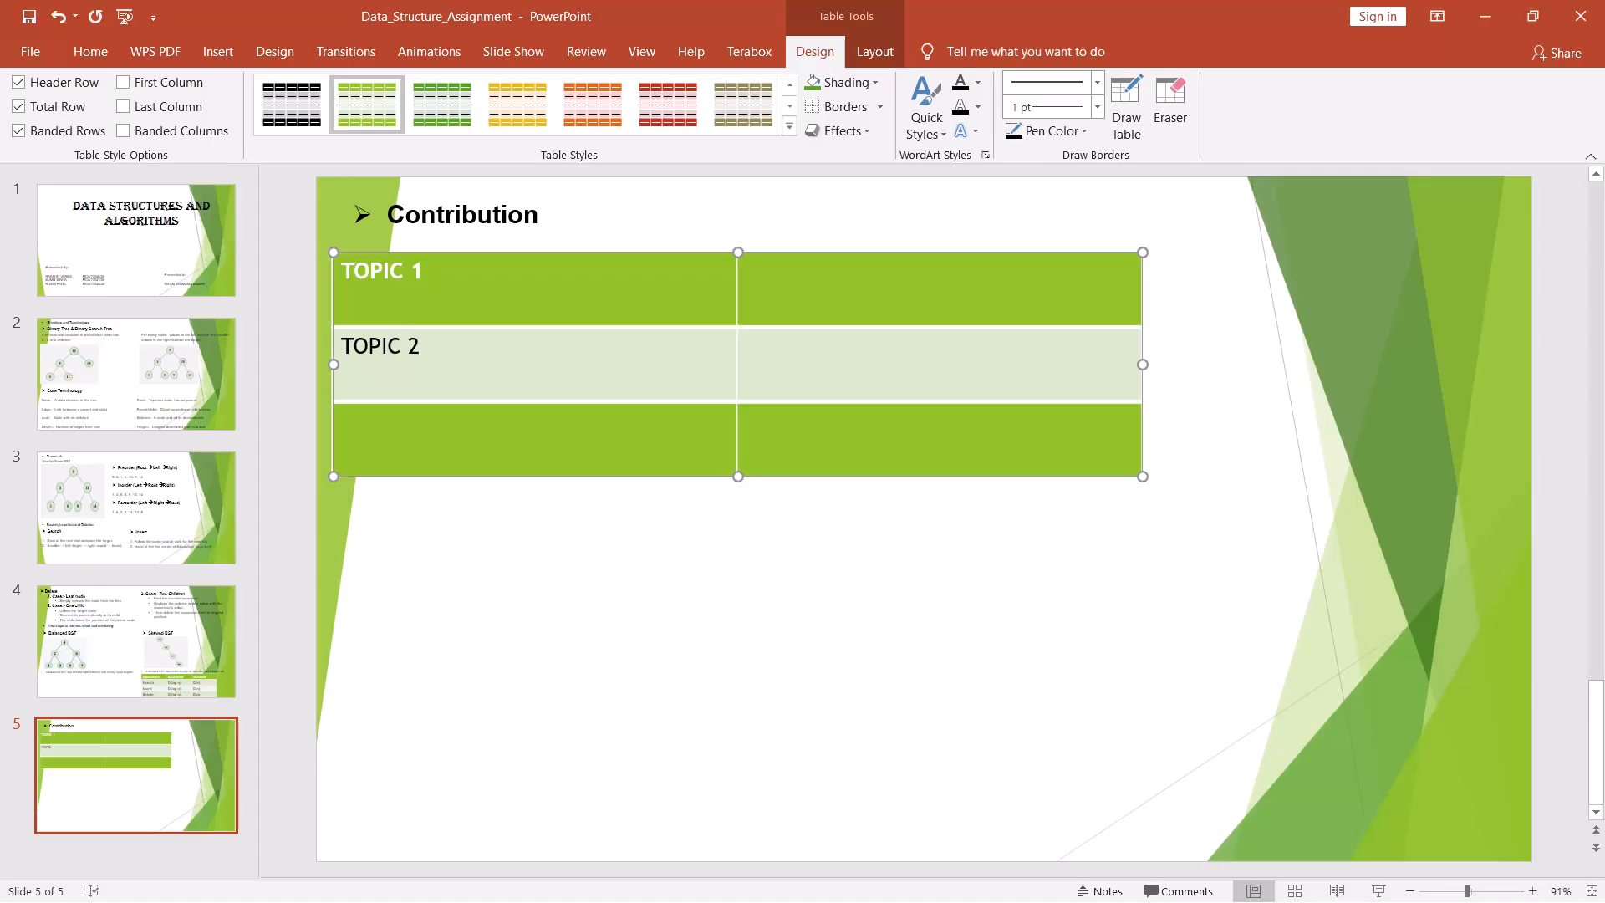
Enter "TOPIC 3" in the first cell of the Contribution table's bottom row.
key("Down")
type("TOPIOC")
key("BackSpace")
key("BackSpace")
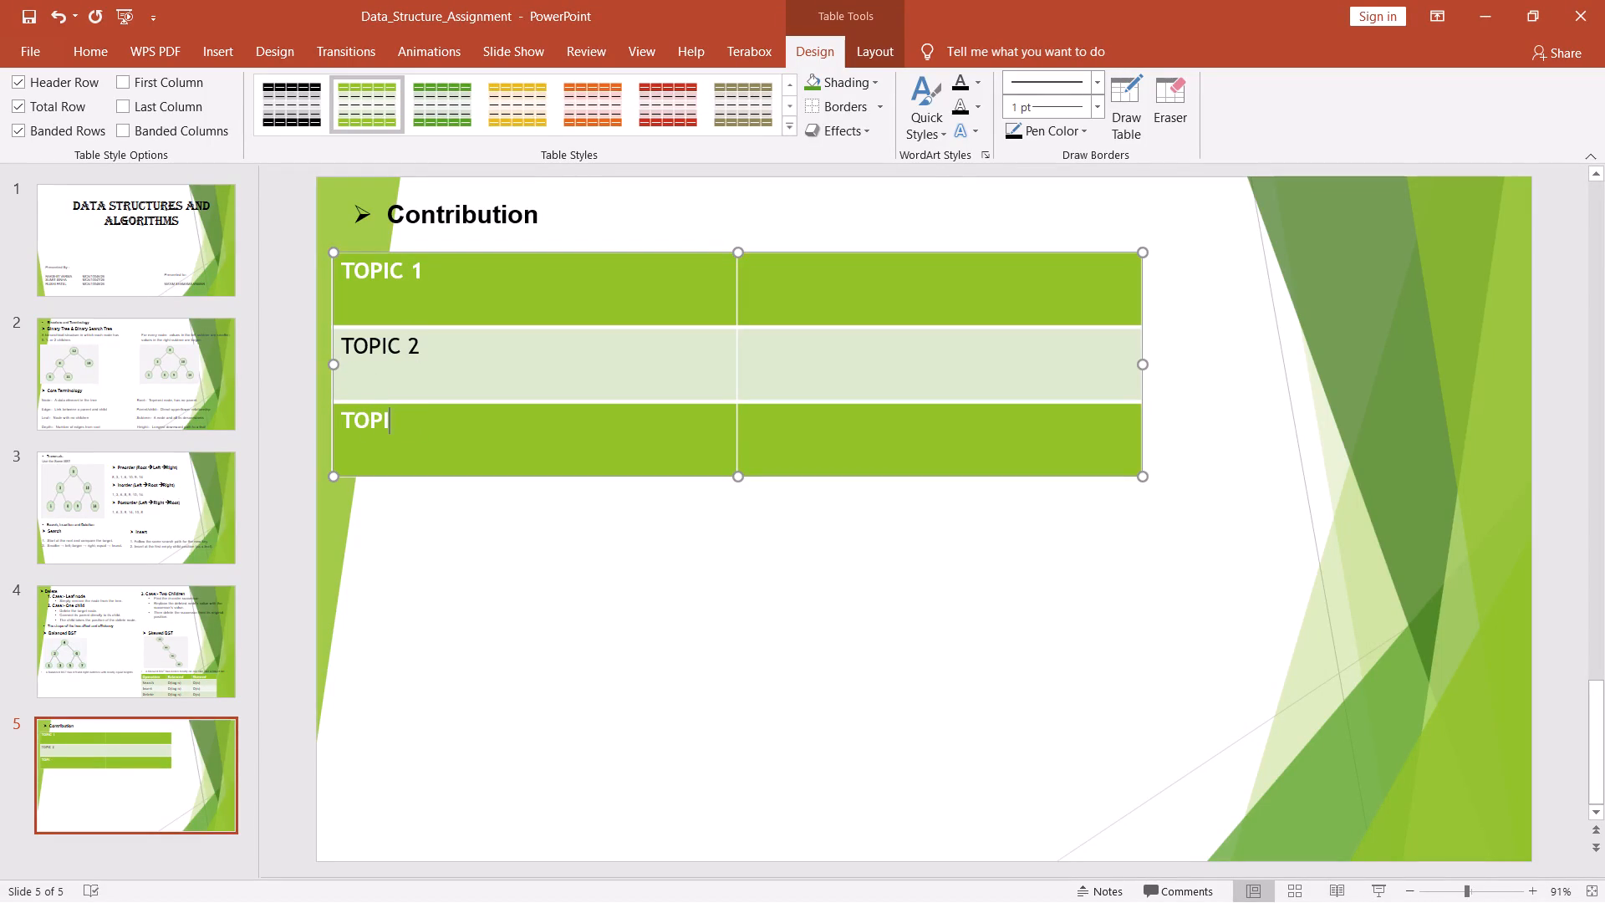
type("C 3")
Save the Data_Structure_Assignment presentation.
key("ctrl+s")
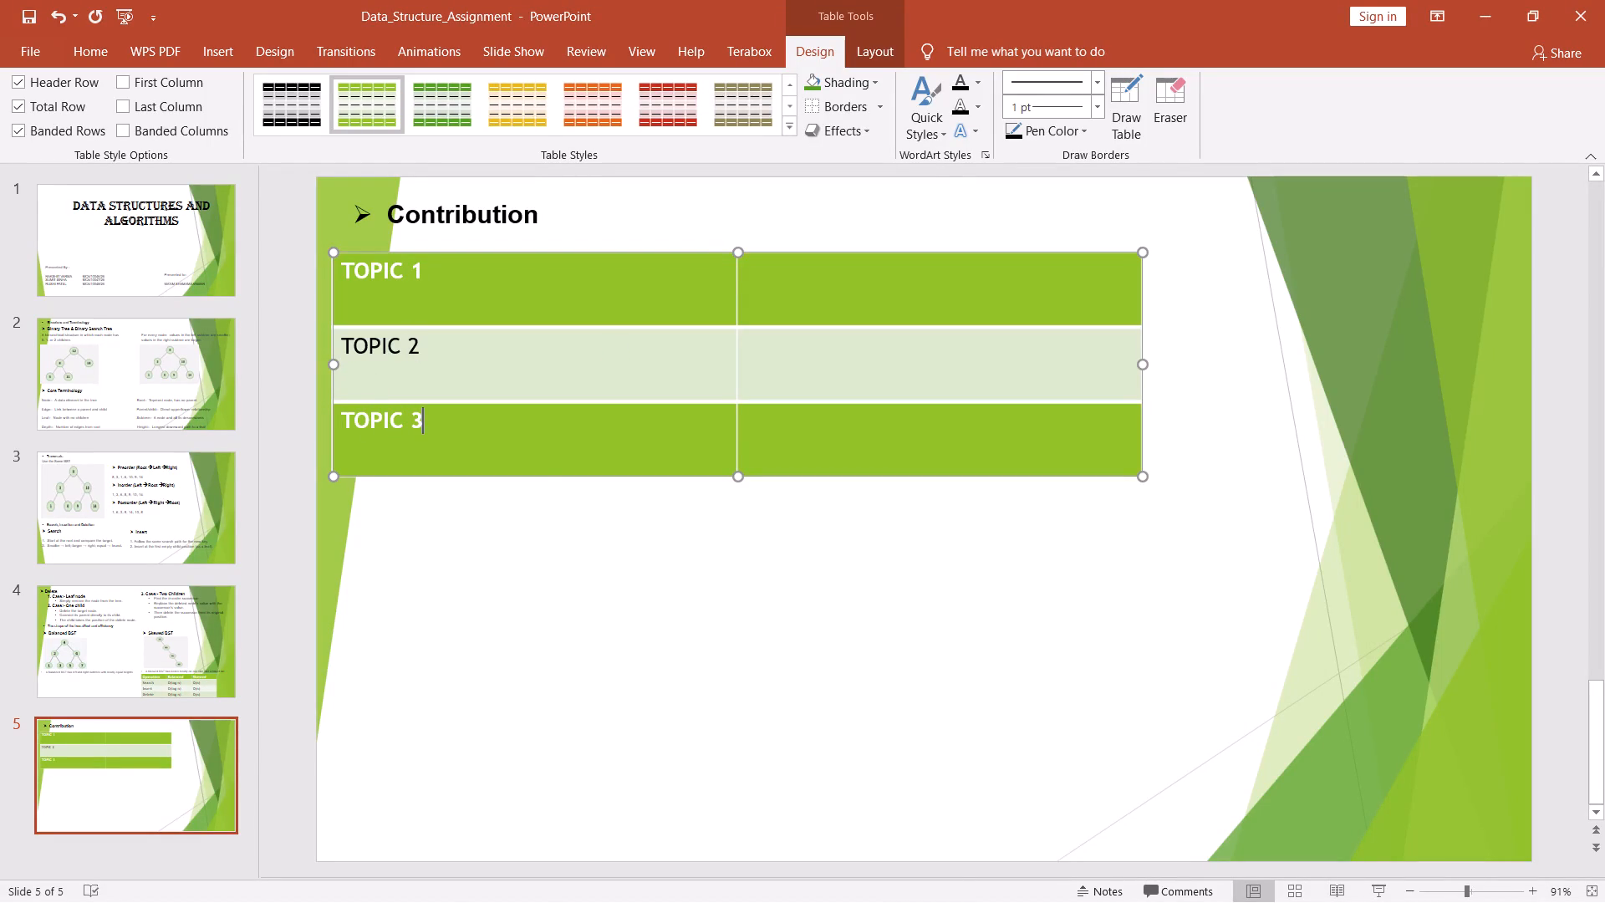
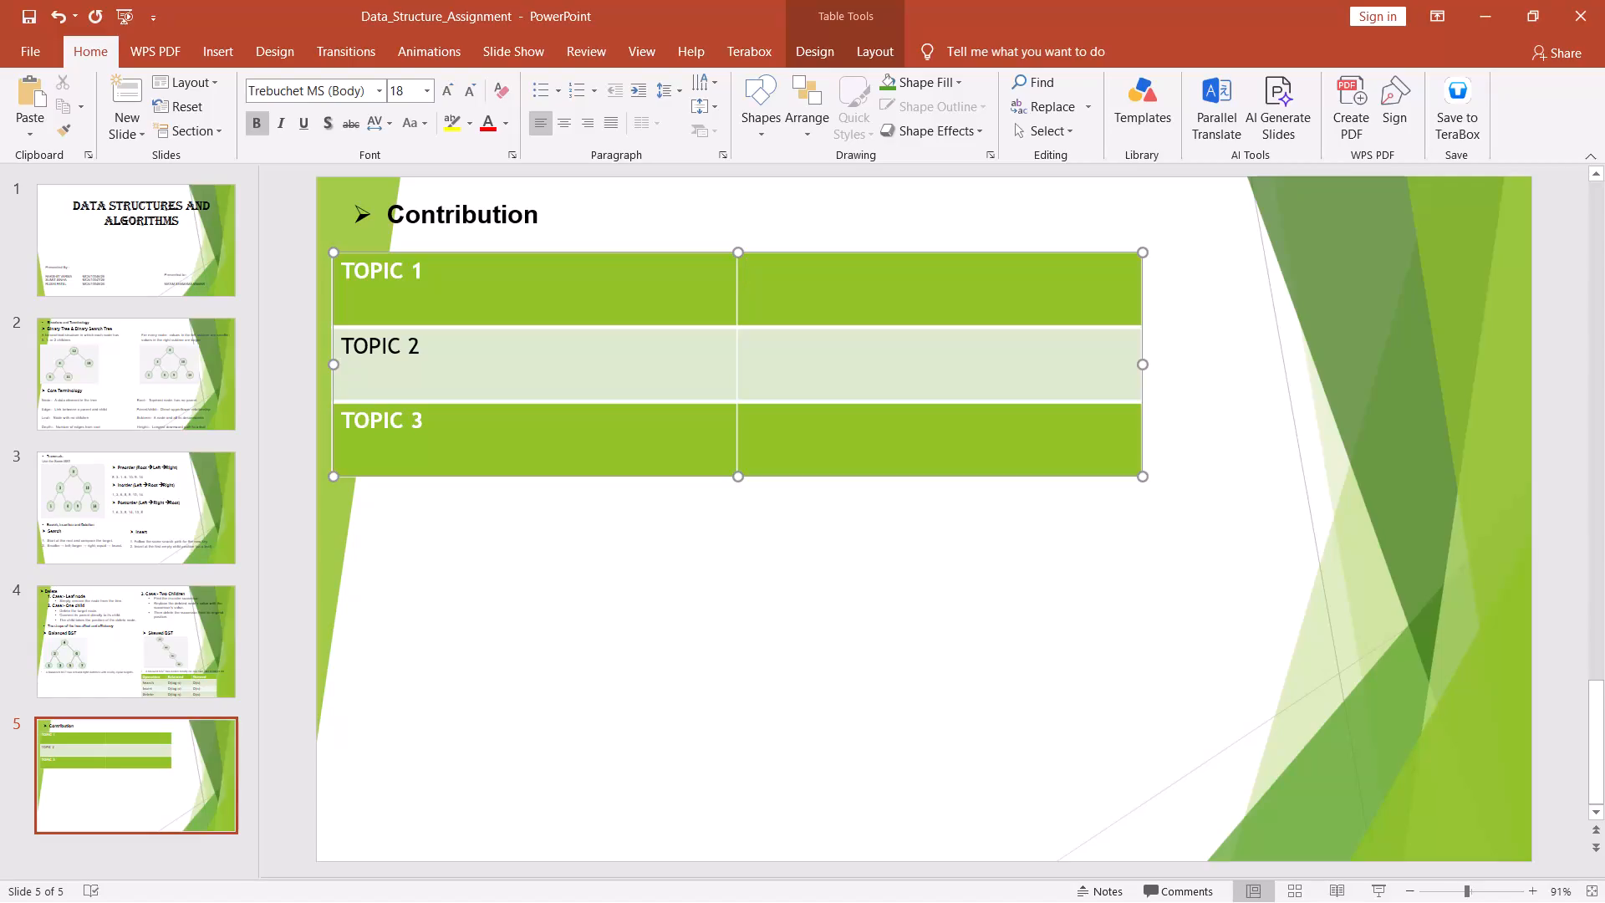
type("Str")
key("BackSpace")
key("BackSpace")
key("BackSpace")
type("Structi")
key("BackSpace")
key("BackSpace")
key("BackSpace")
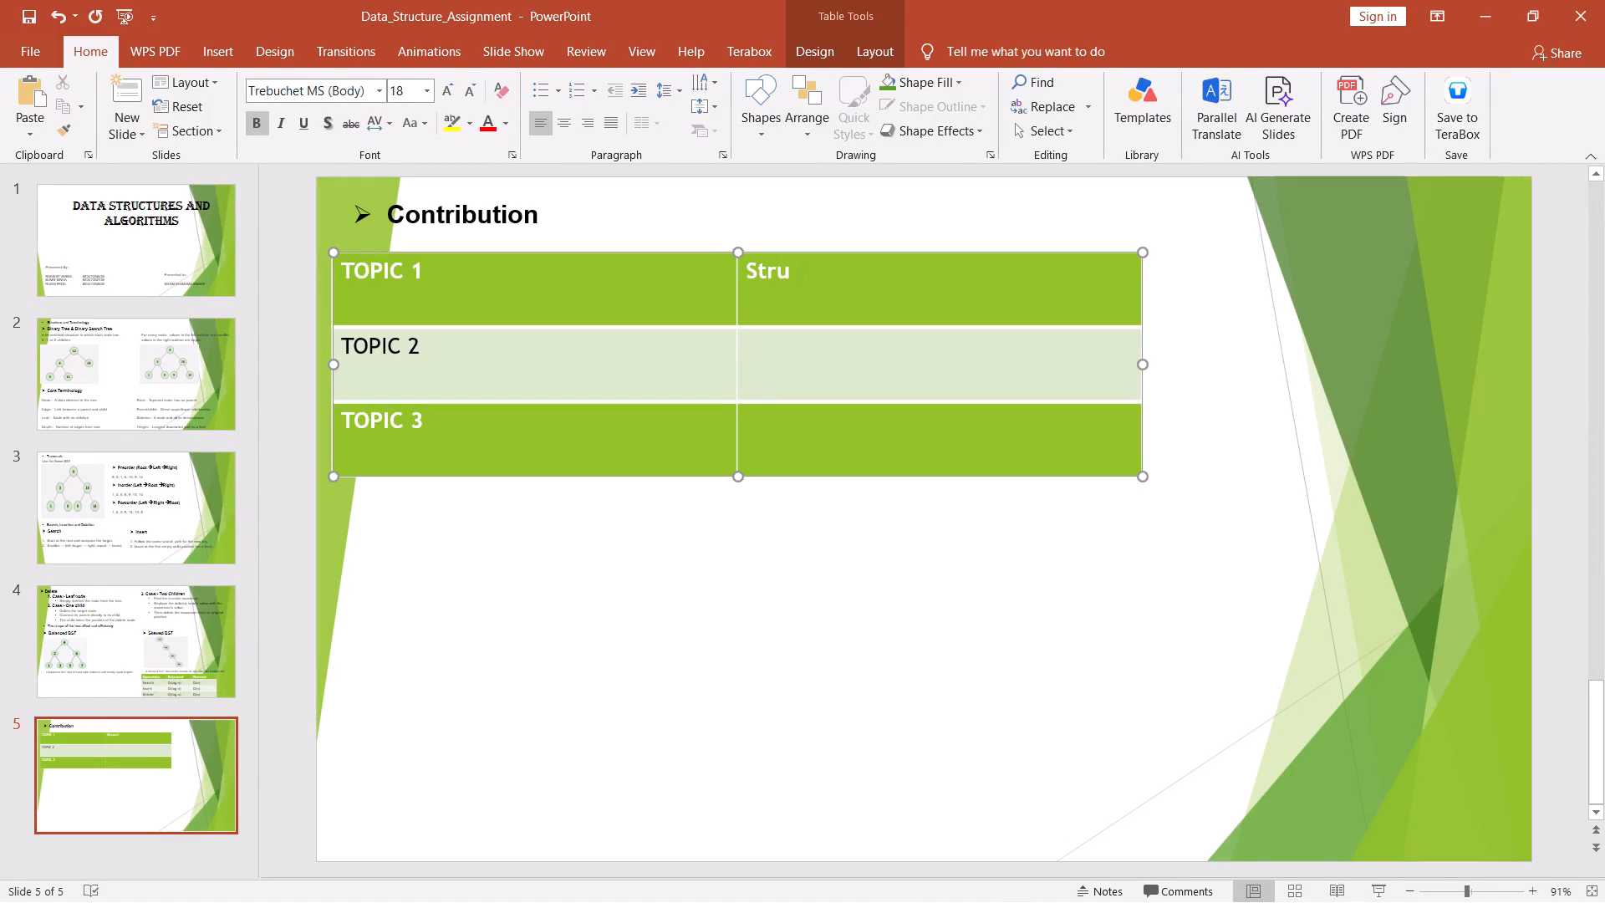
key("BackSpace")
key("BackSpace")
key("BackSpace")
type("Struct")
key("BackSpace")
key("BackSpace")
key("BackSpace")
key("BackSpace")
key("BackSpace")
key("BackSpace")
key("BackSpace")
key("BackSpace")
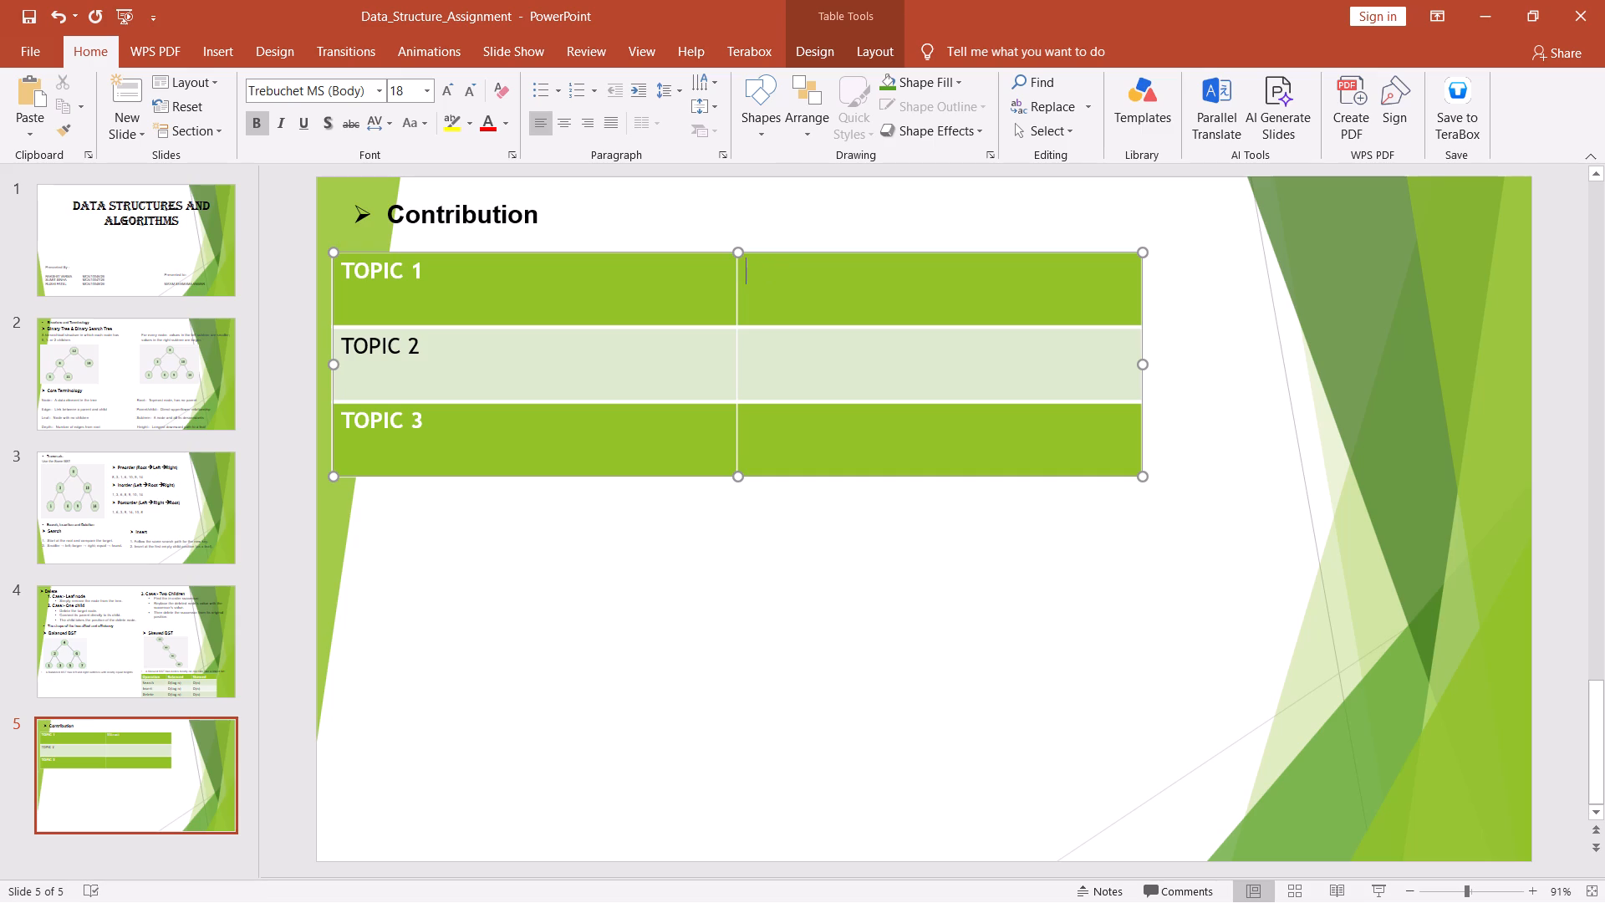
Enter text beginning "Structre" in the second cell of the Contribution table's TOPIC 1 row.
type("Structre")
key("space")
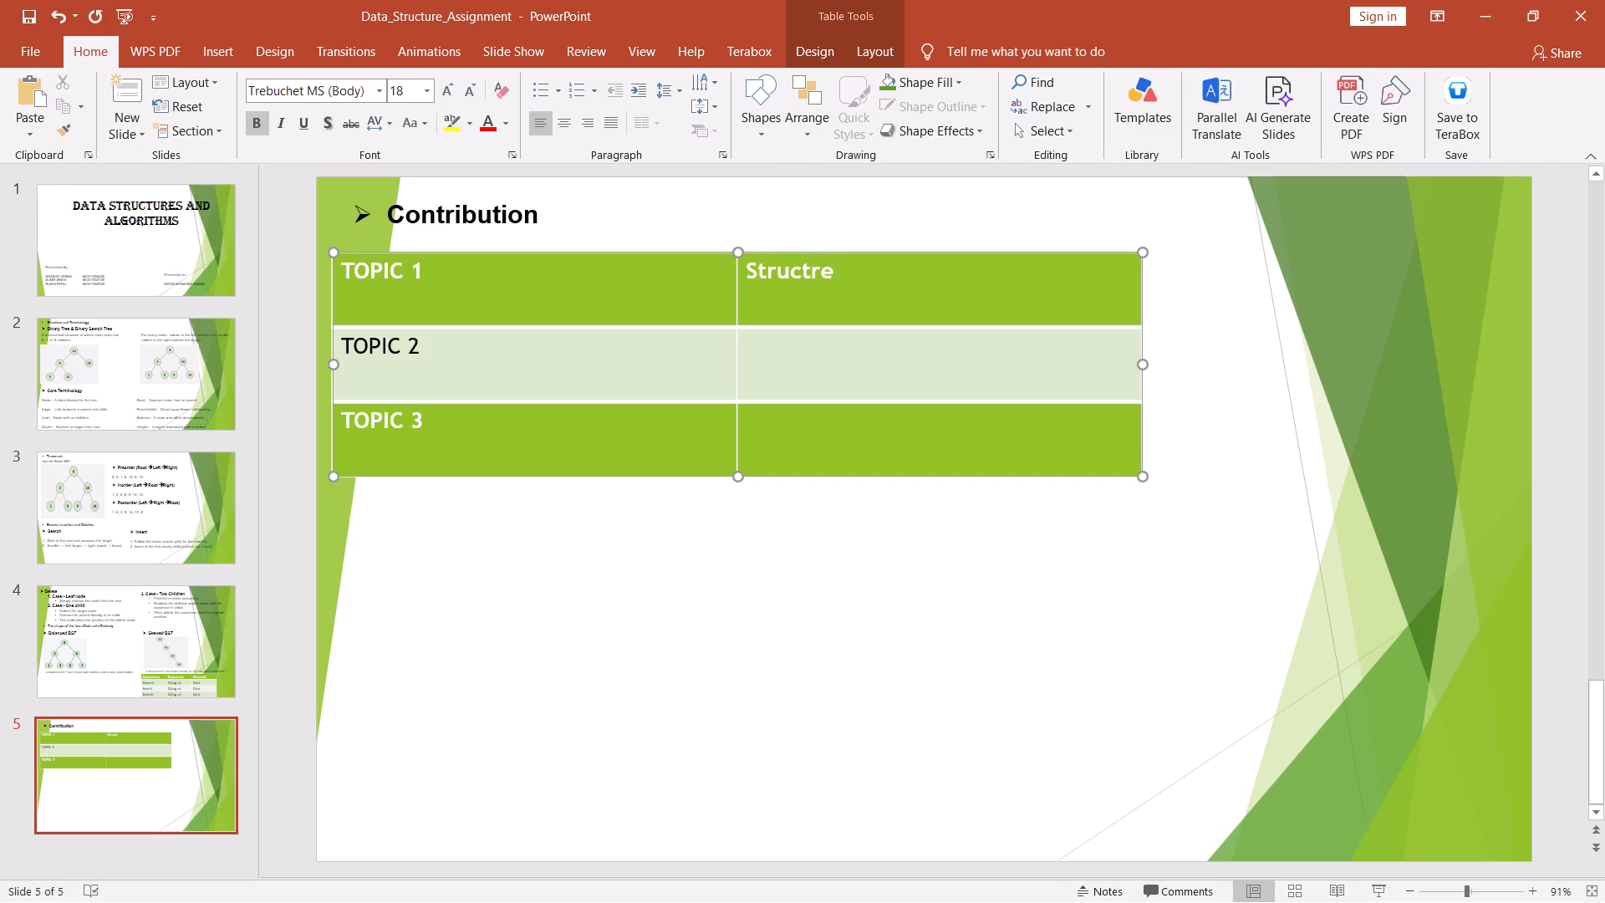
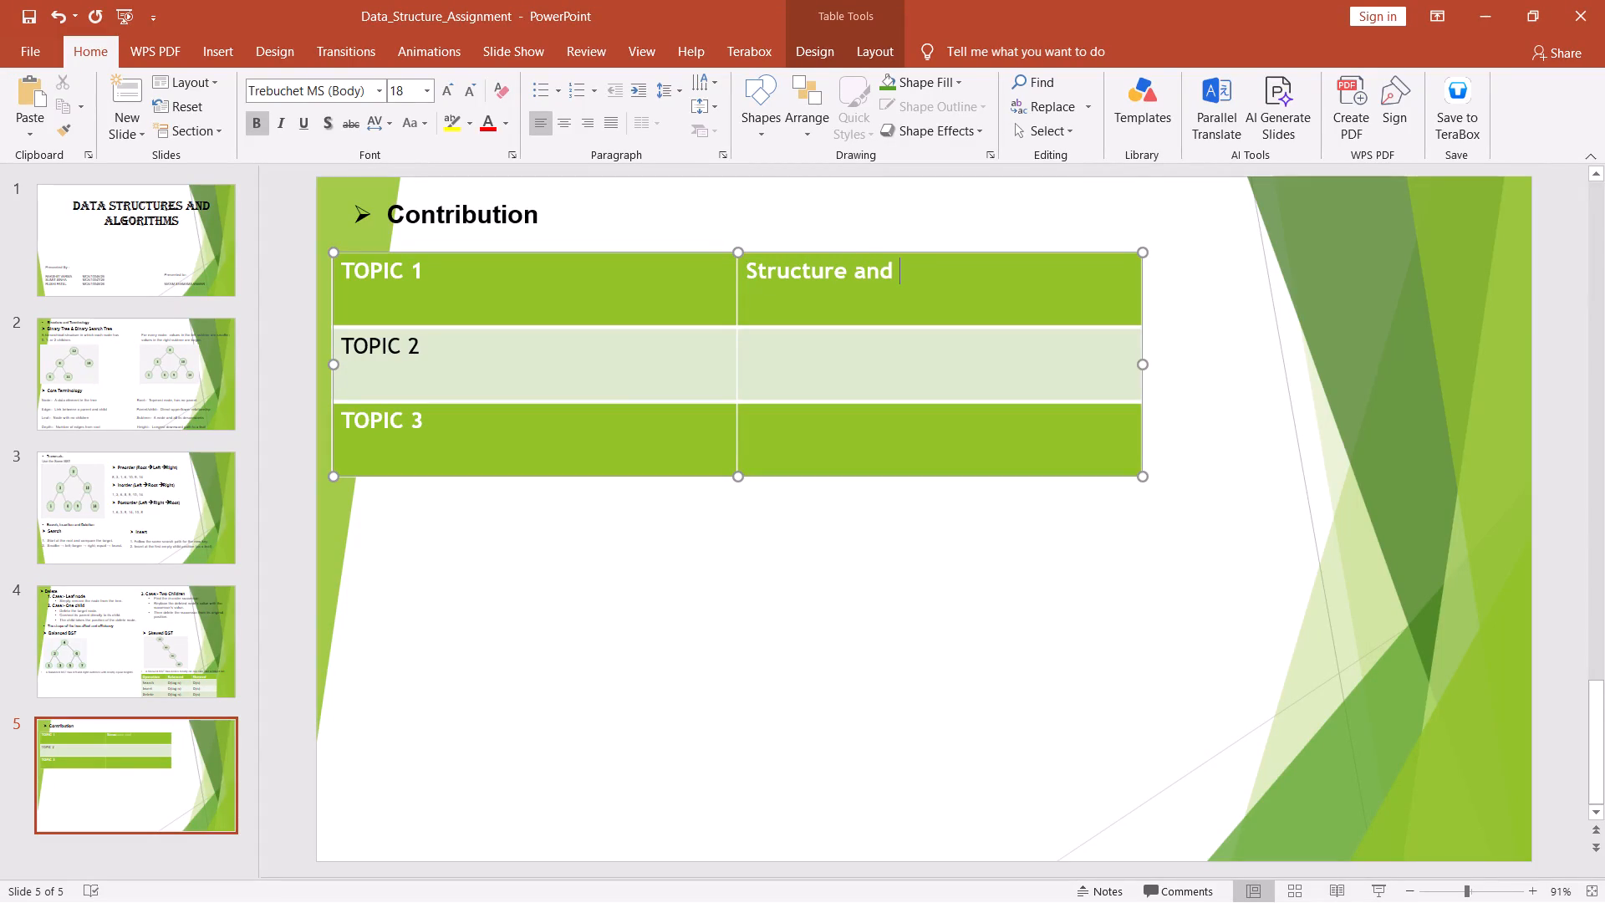
Continue the TOPIC 1 description in the Contribution table after "Structure and" with a word beginning "Terminolog".
key("shift+t")
key("r")
key("BackSpace")
key("r")
key("BackSpace")
type("ermil")
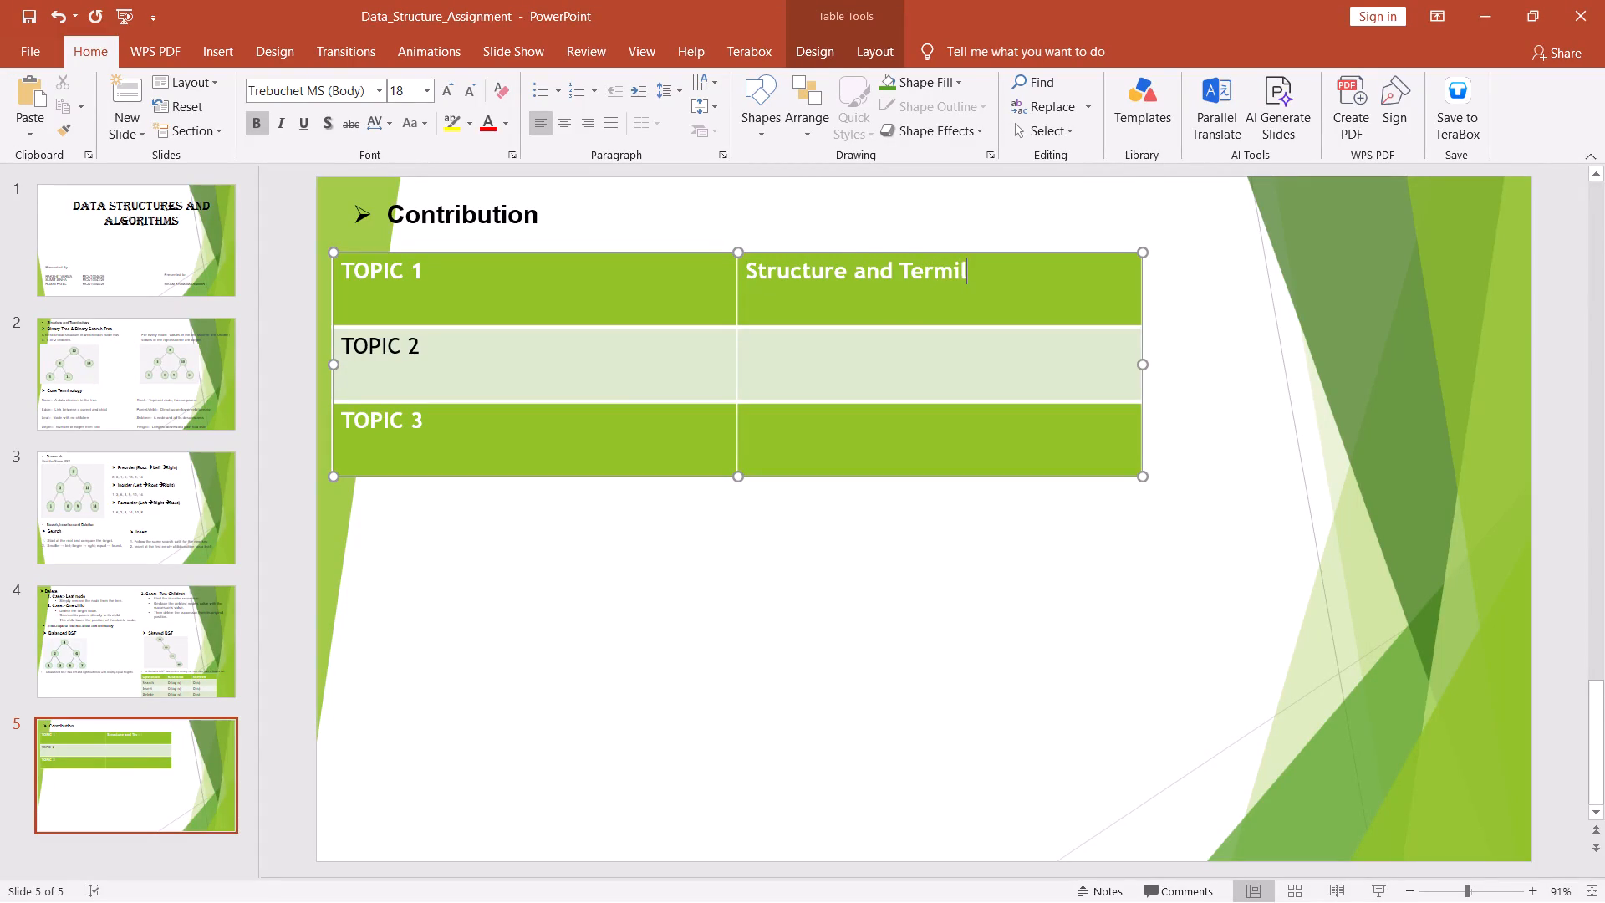
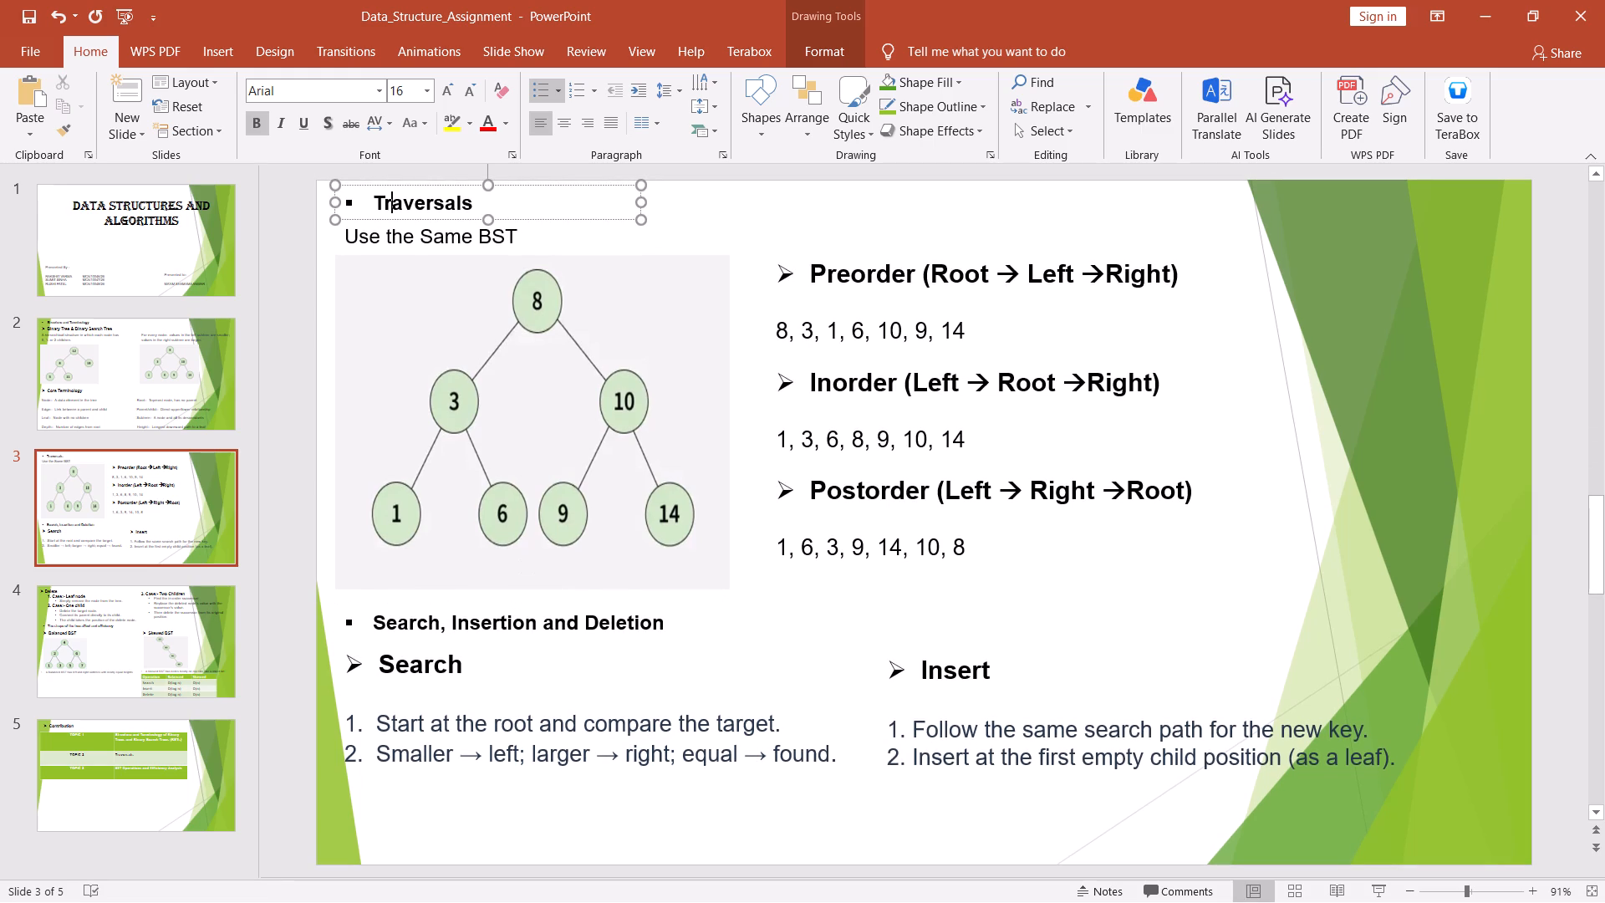
left_click(399, 228)
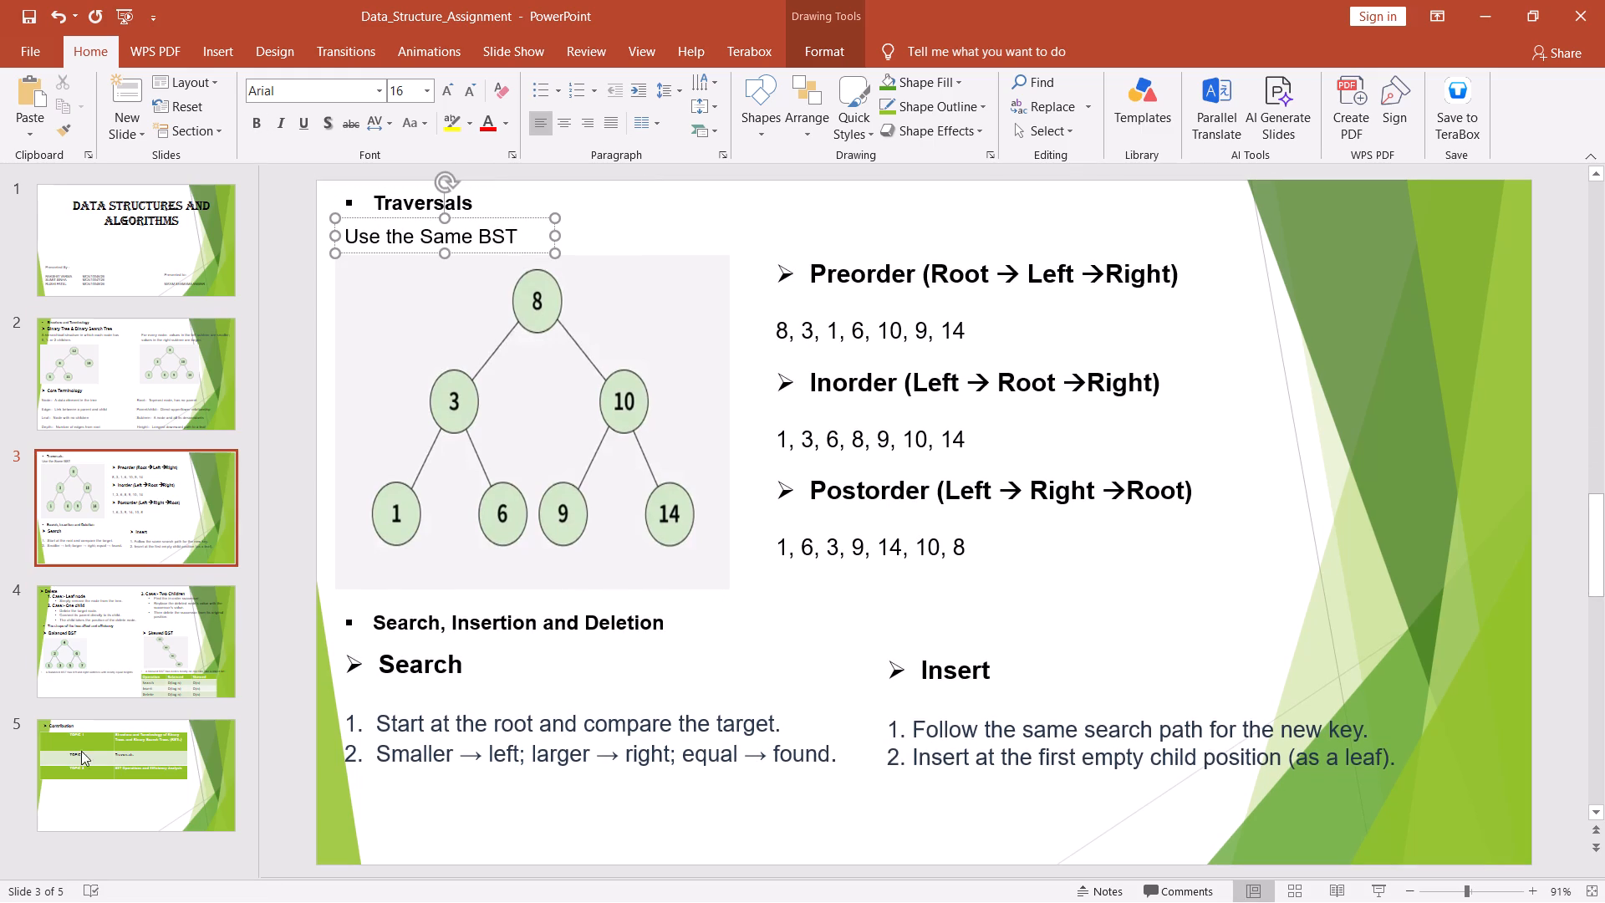
left_click(115, 653)
left_click(437, 467)
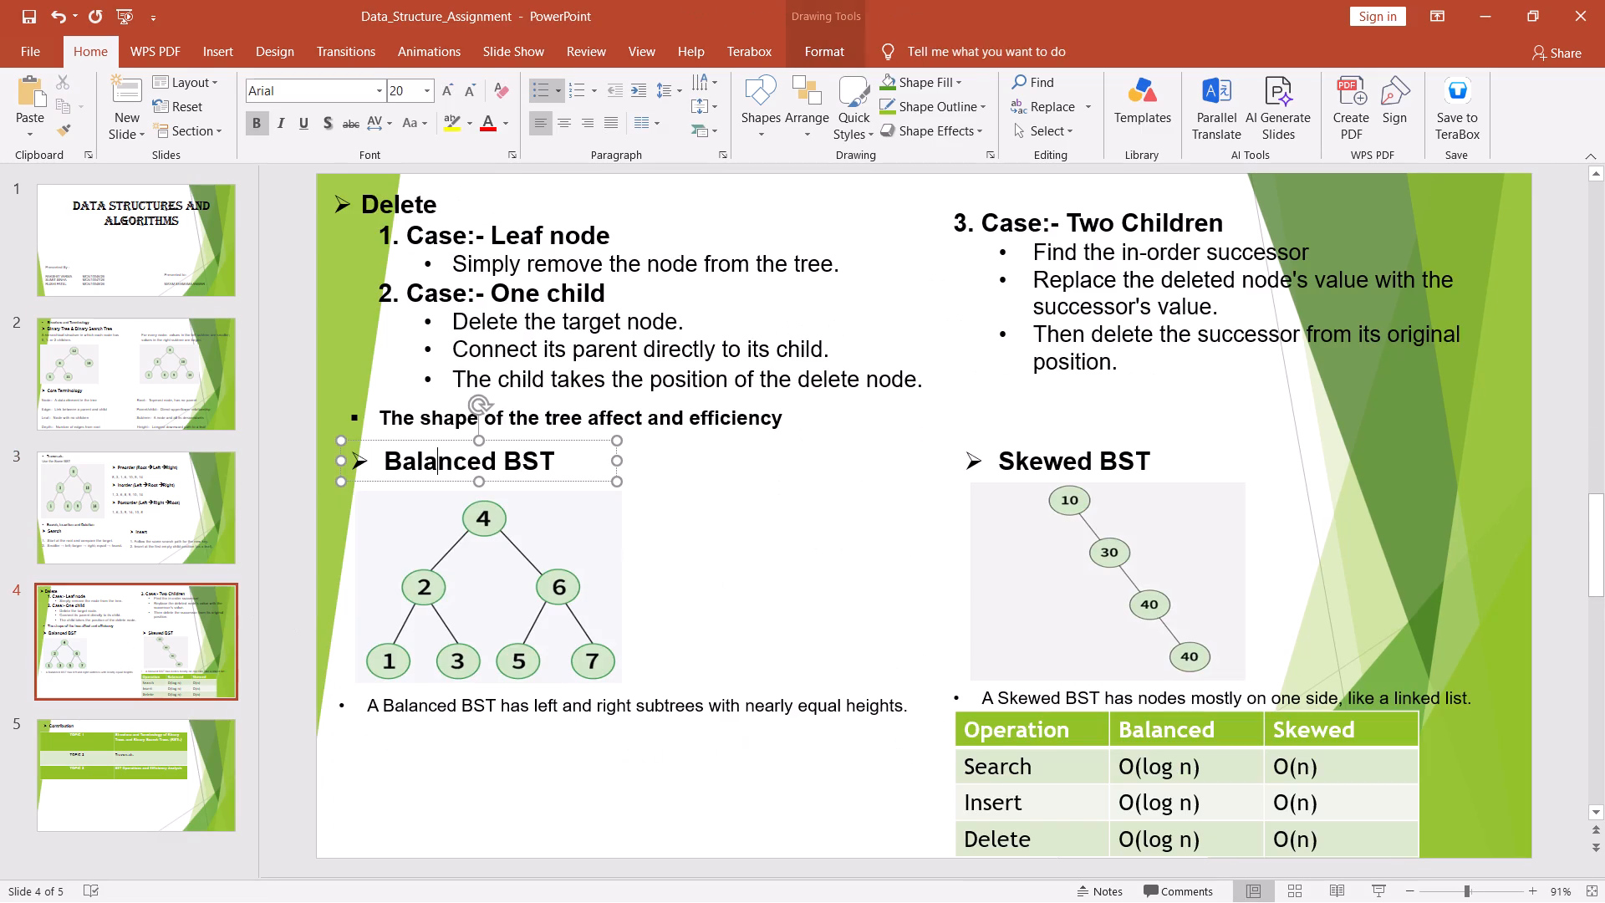
left_click(422, 204)
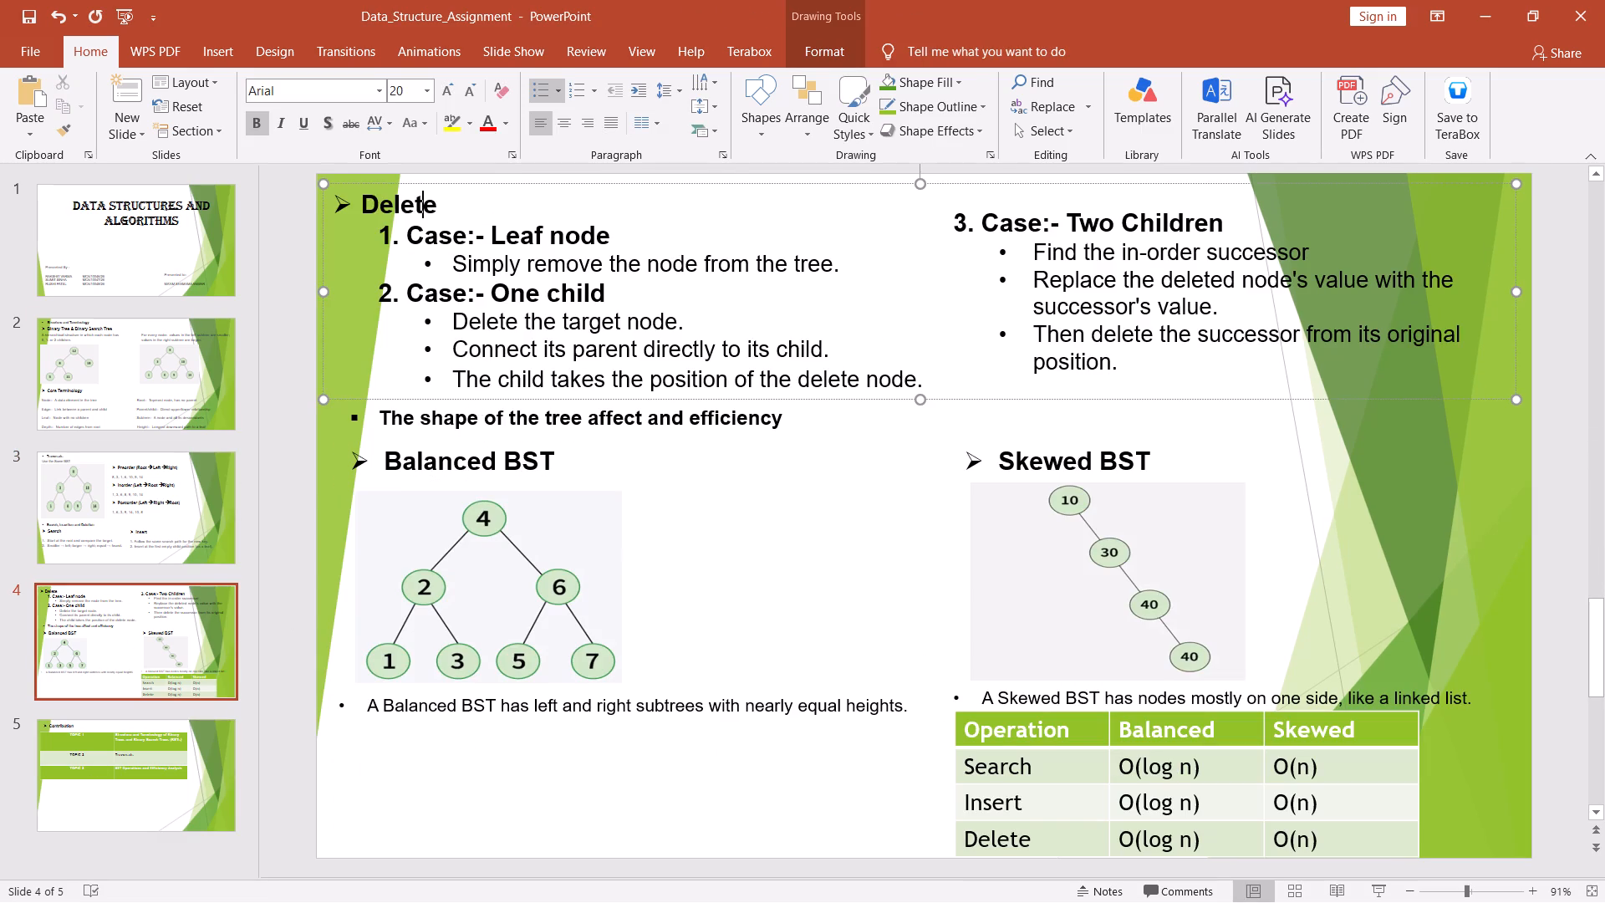
left_click(416, 238)
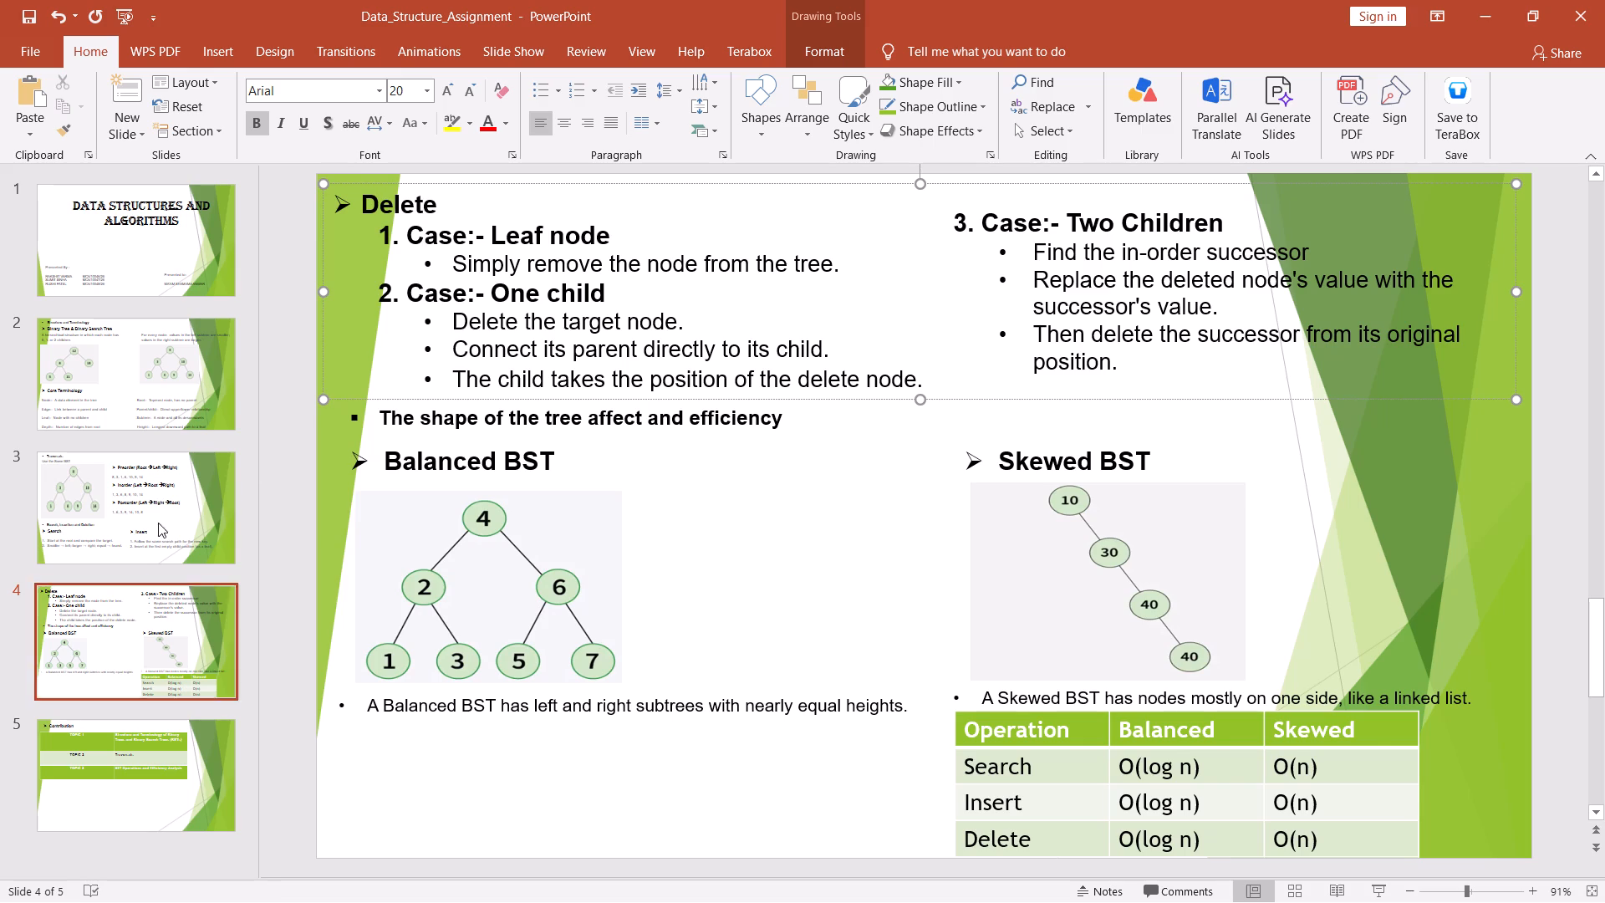
left_click(158, 518)
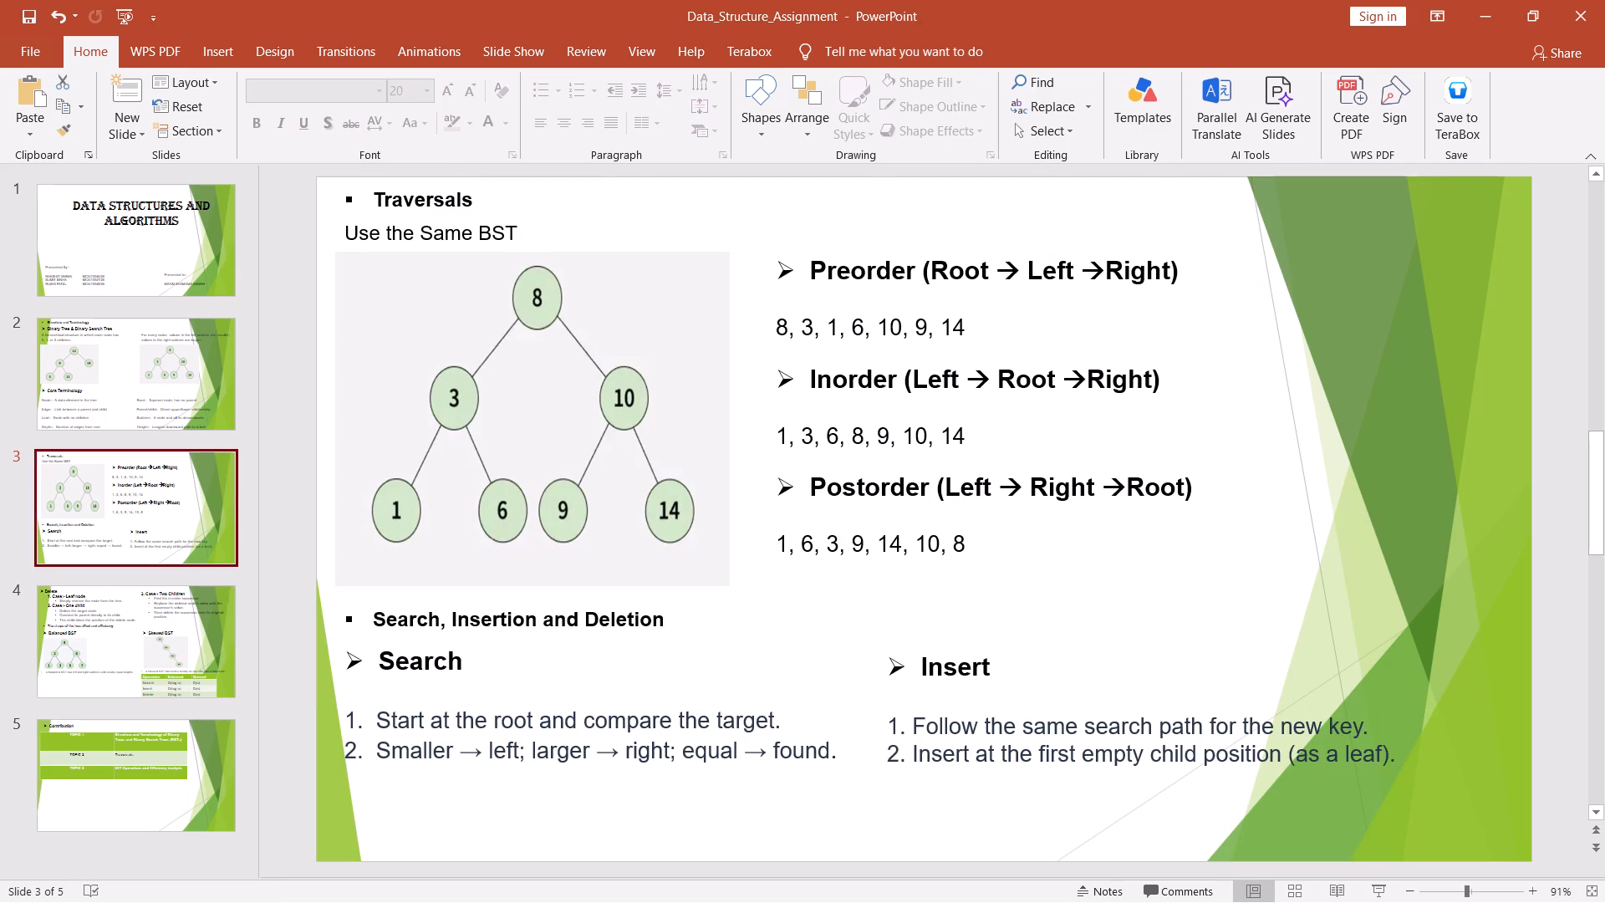
left_click(179, 388)
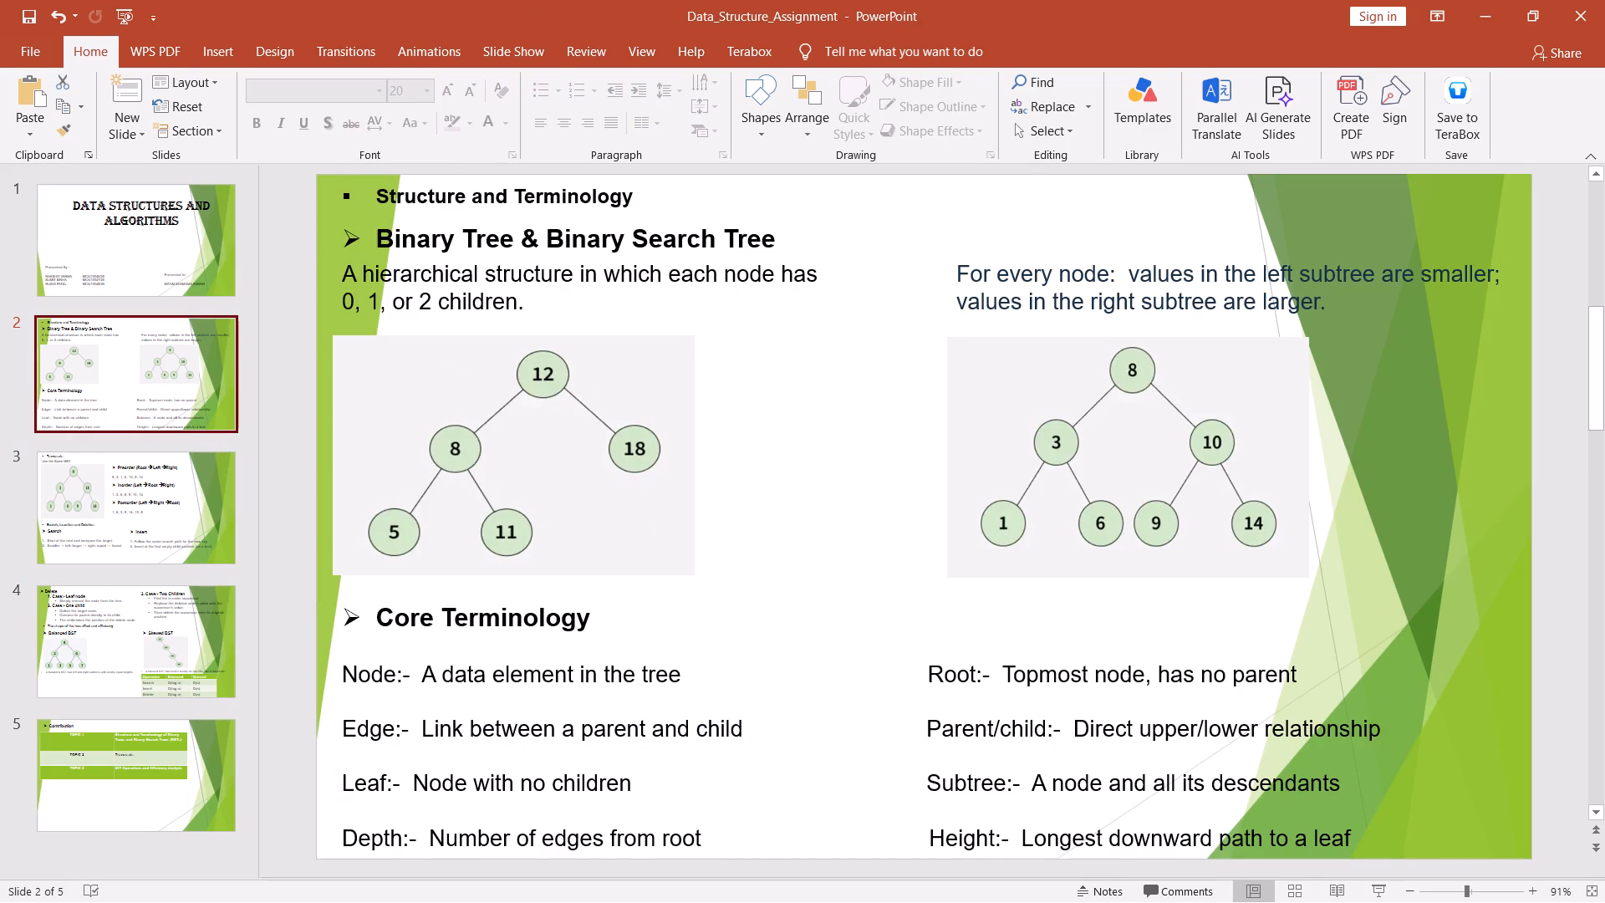
left_click(405, 203)
left_click(166, 534)
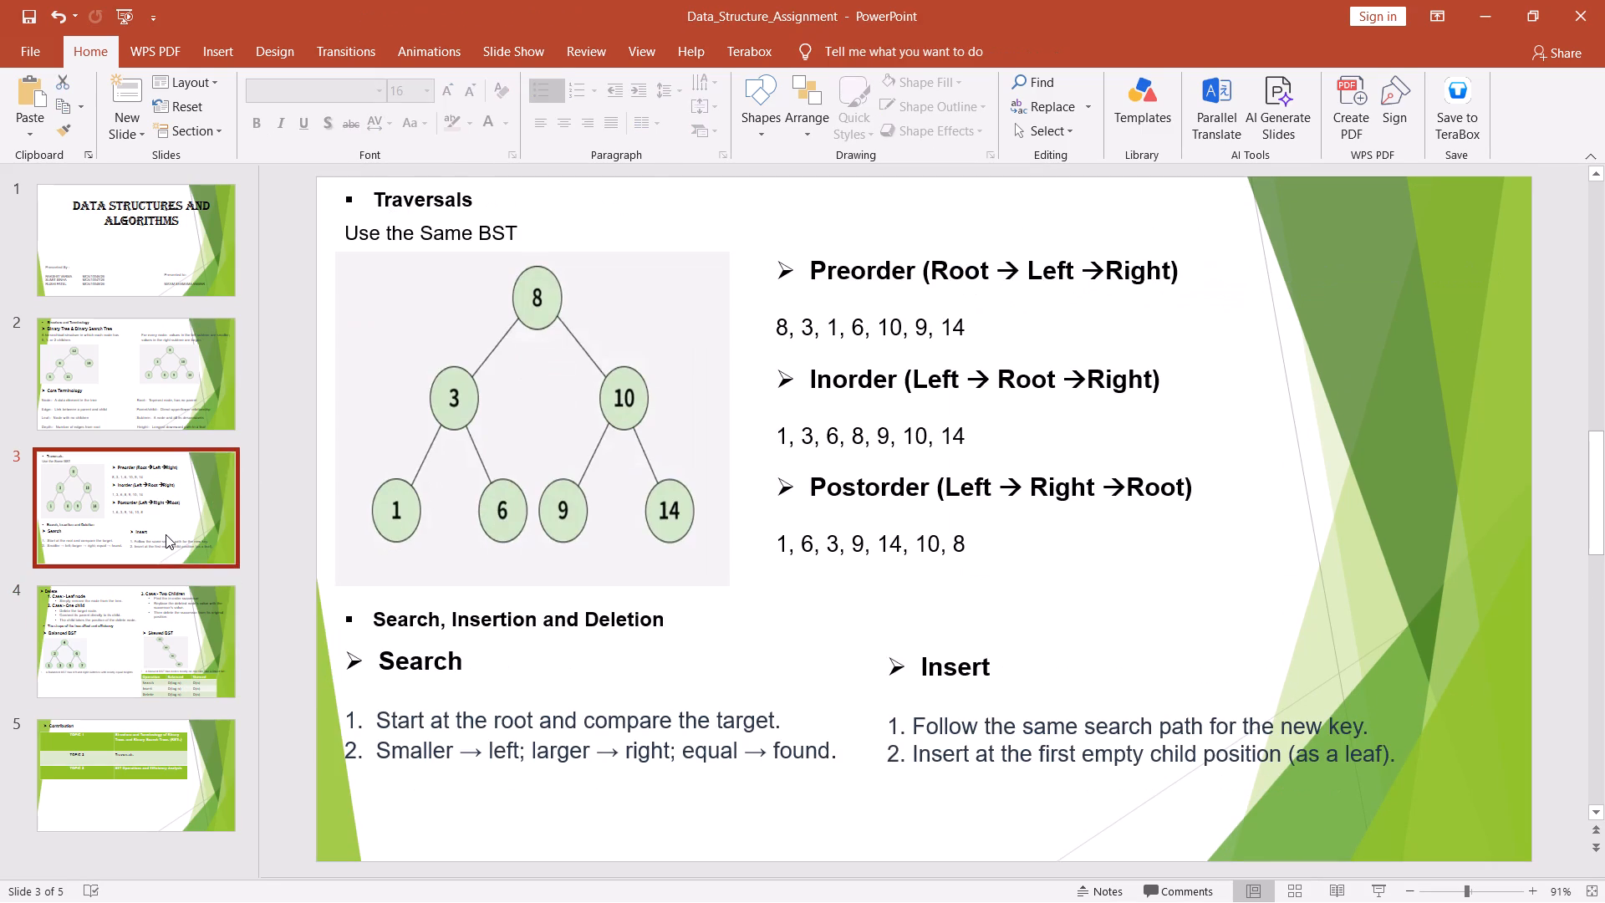
Save the presentation.
key("ctrl+s")
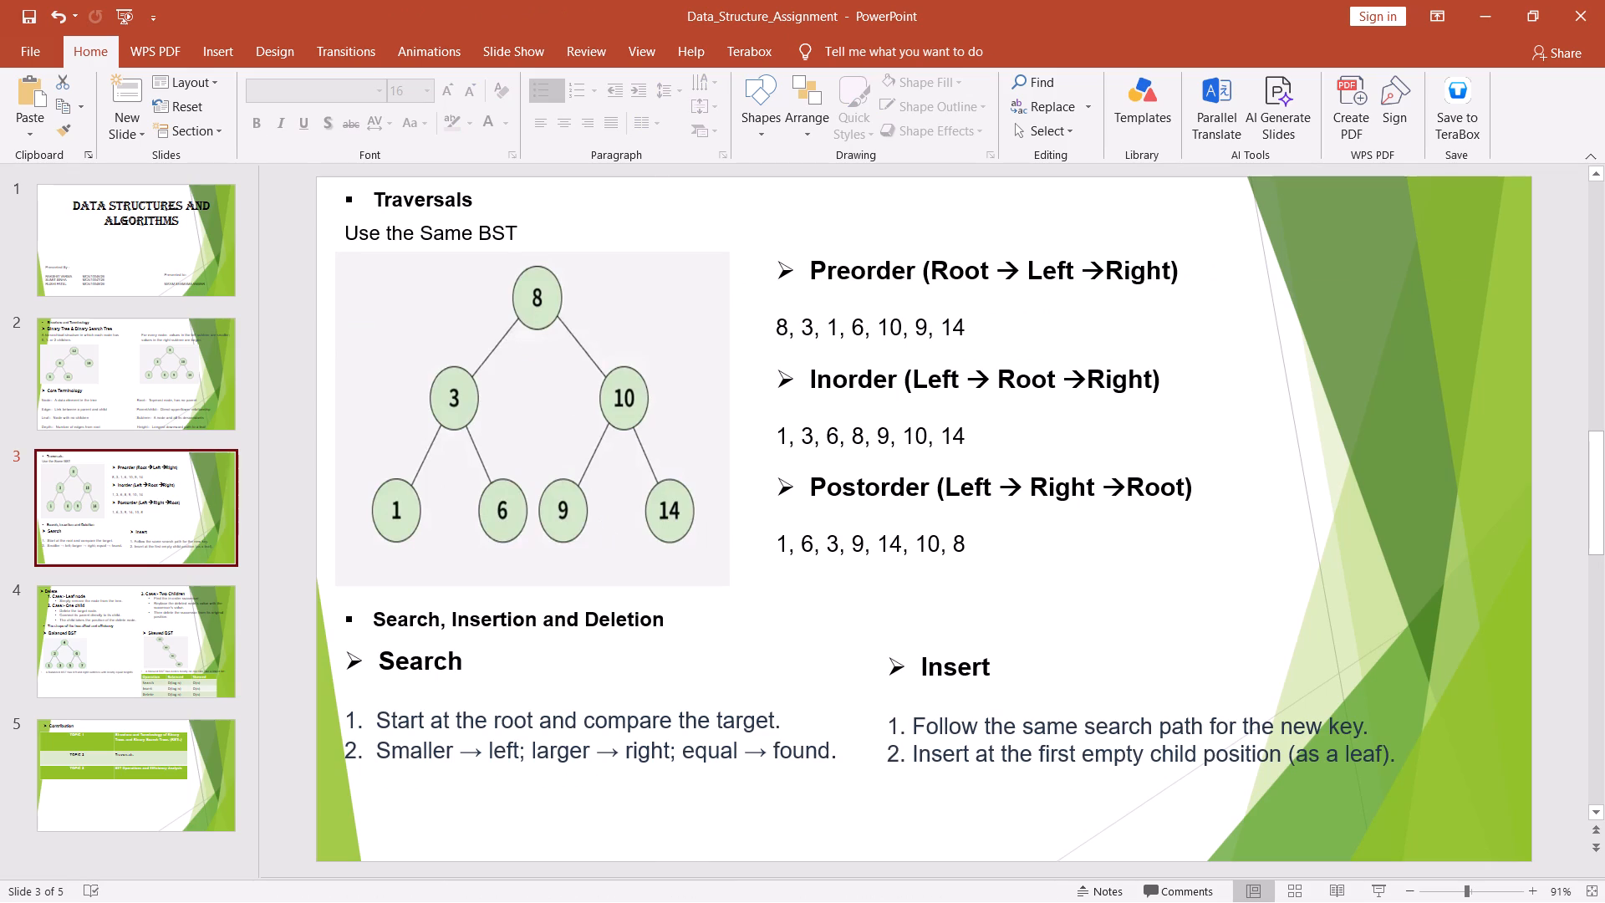
Check the slides from the Contribution slide back to the title slide, saving the presentation along the way.
left_click(124, 747)
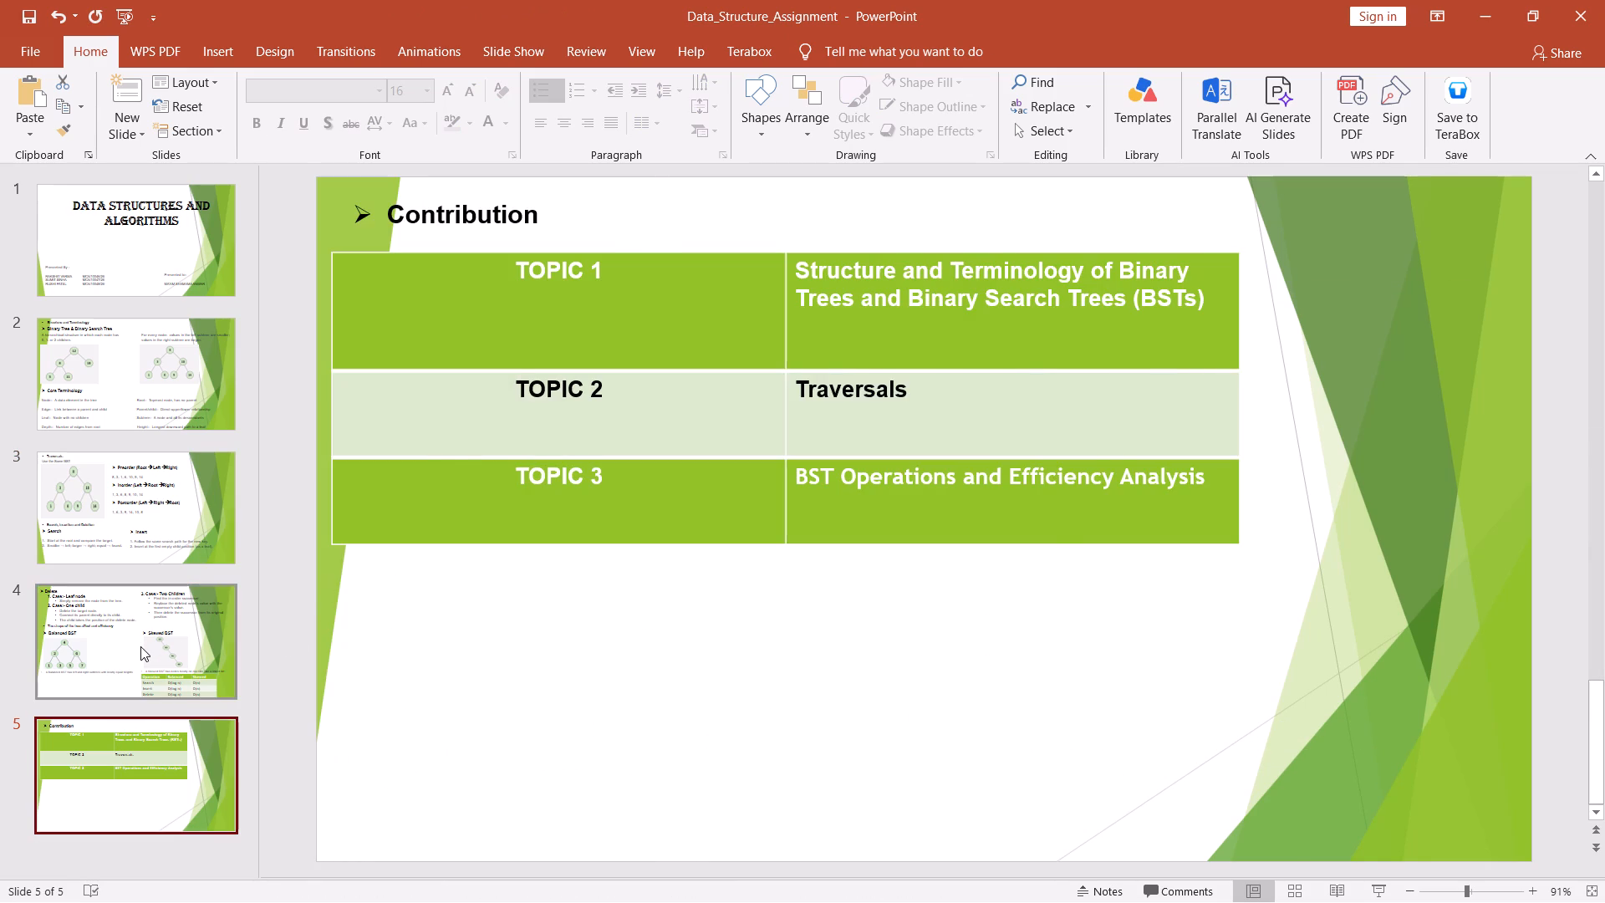
left_click(140, 646)
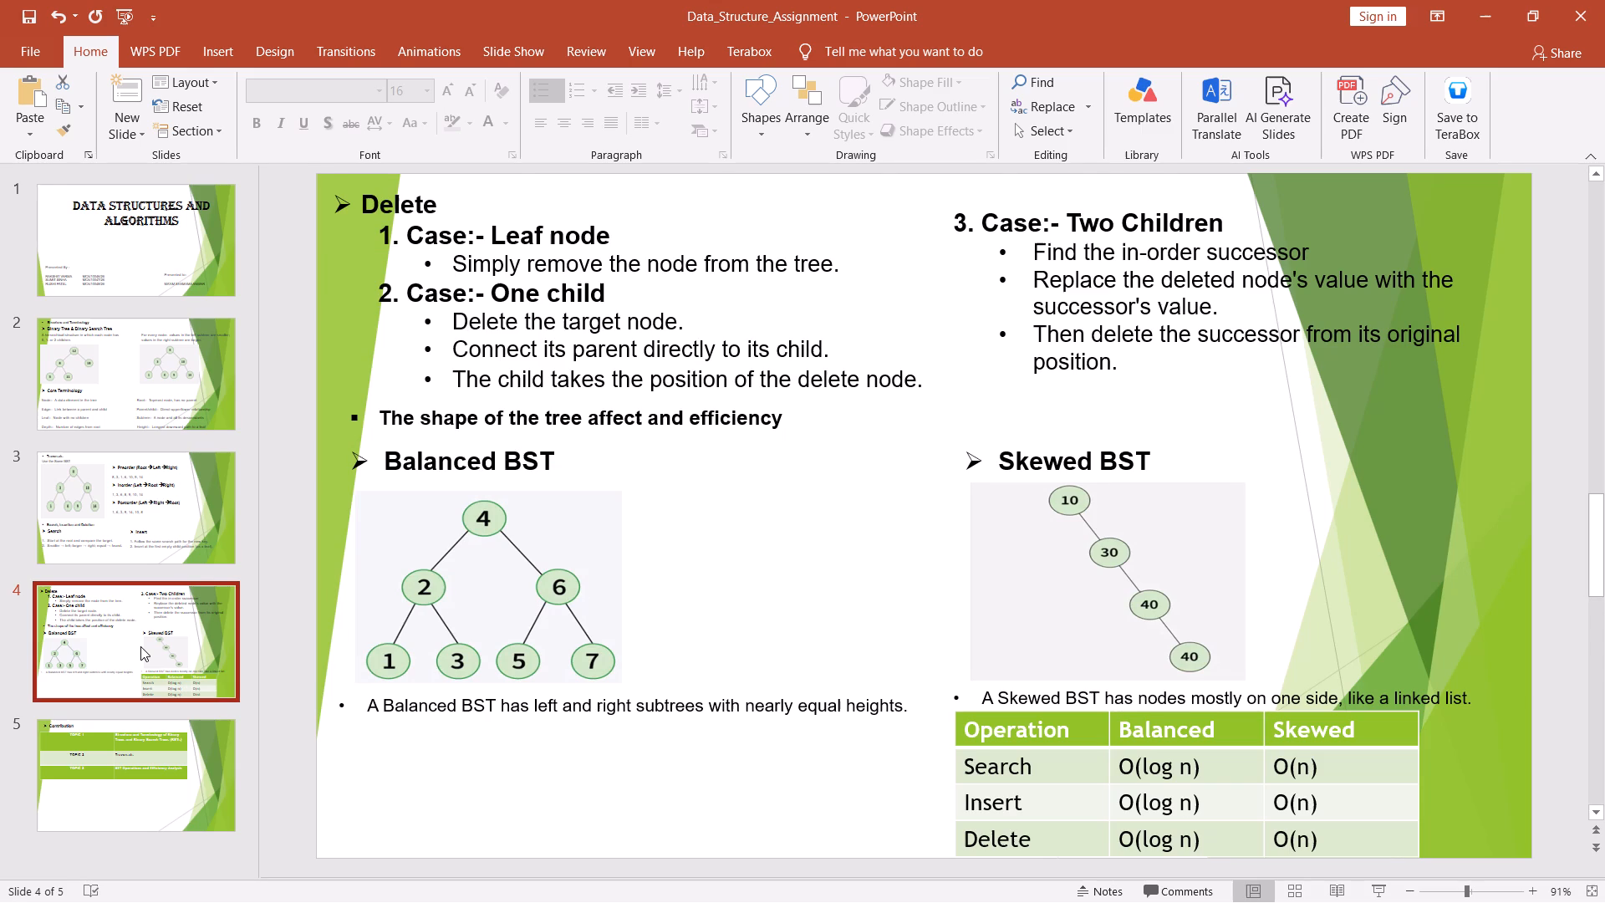
left_click(1014, 599)
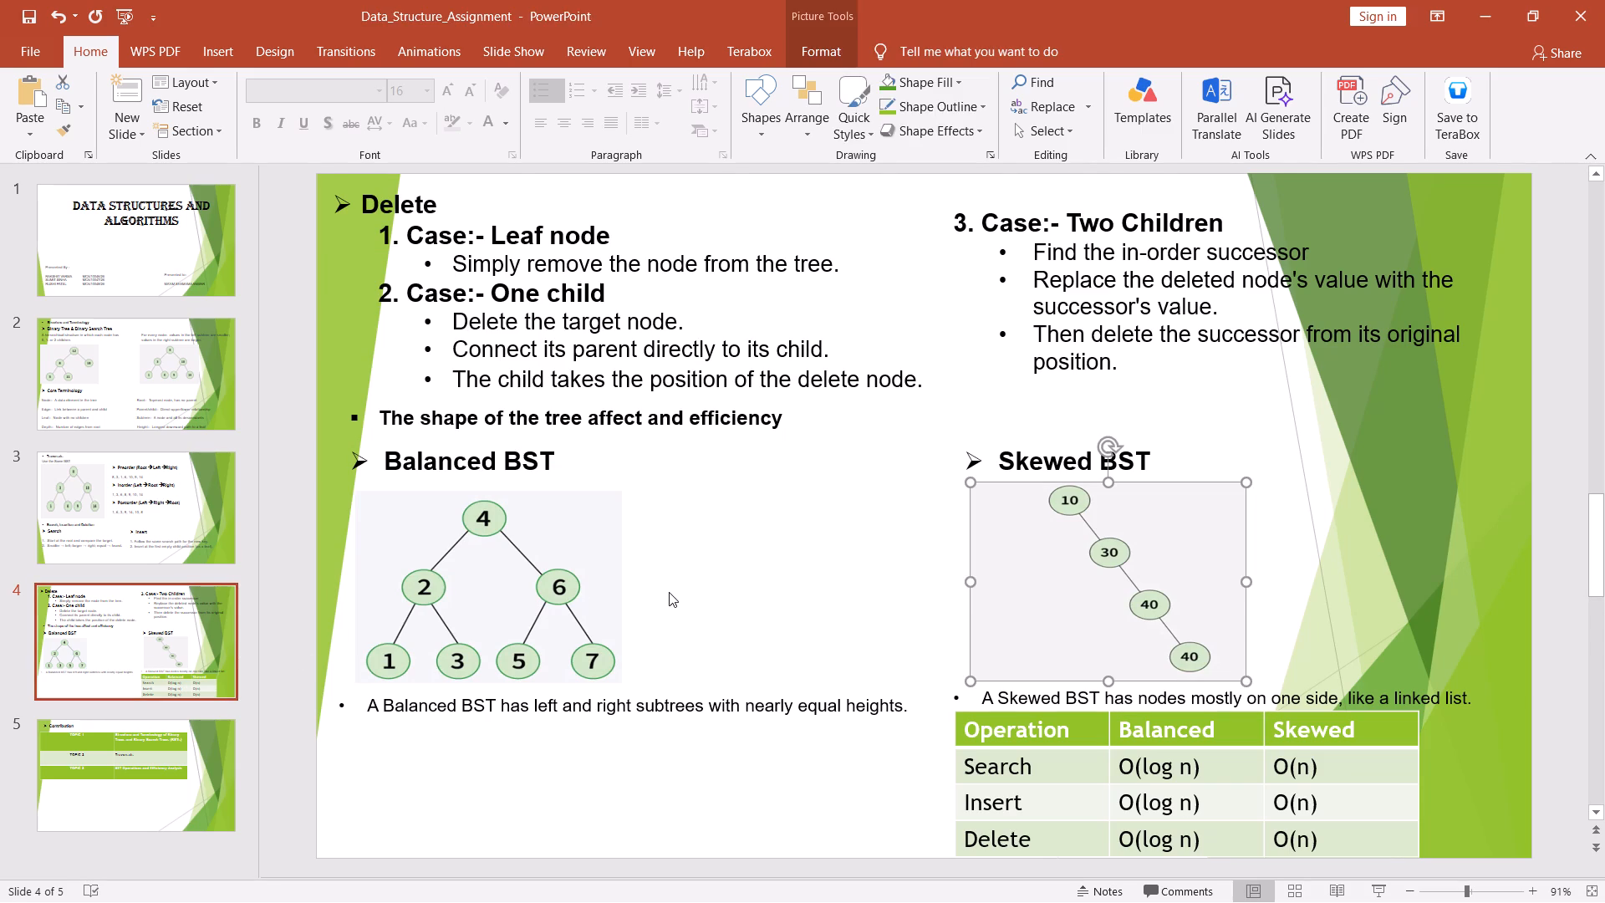
left_click(669, 592)
left_click(531, 580)
left_click(527, 748)
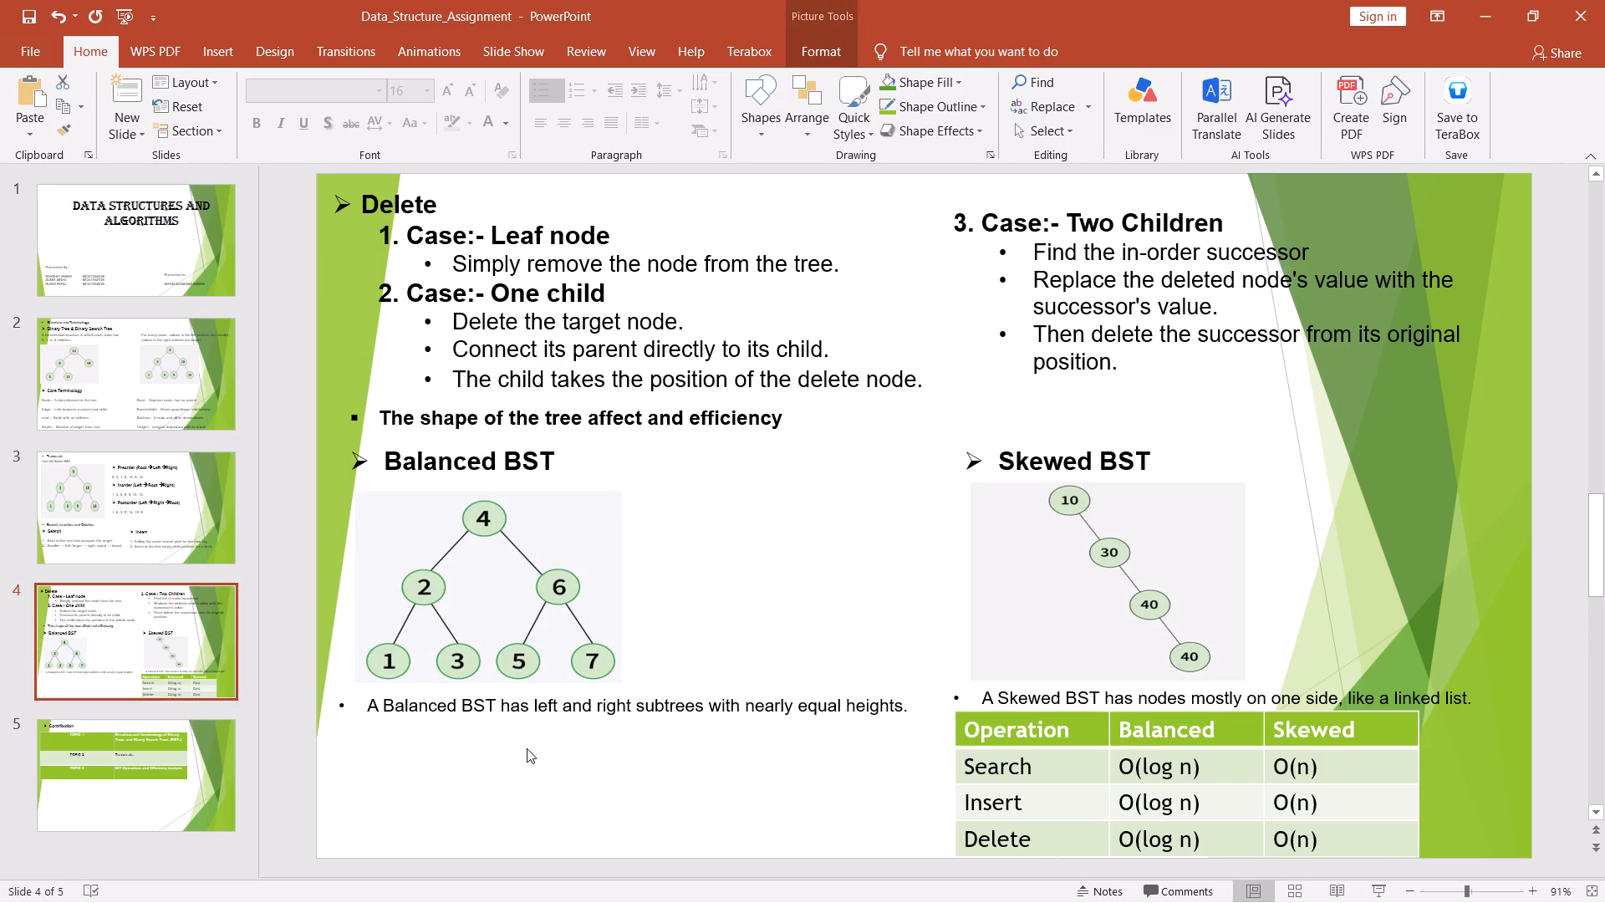
key("ctrl+s")
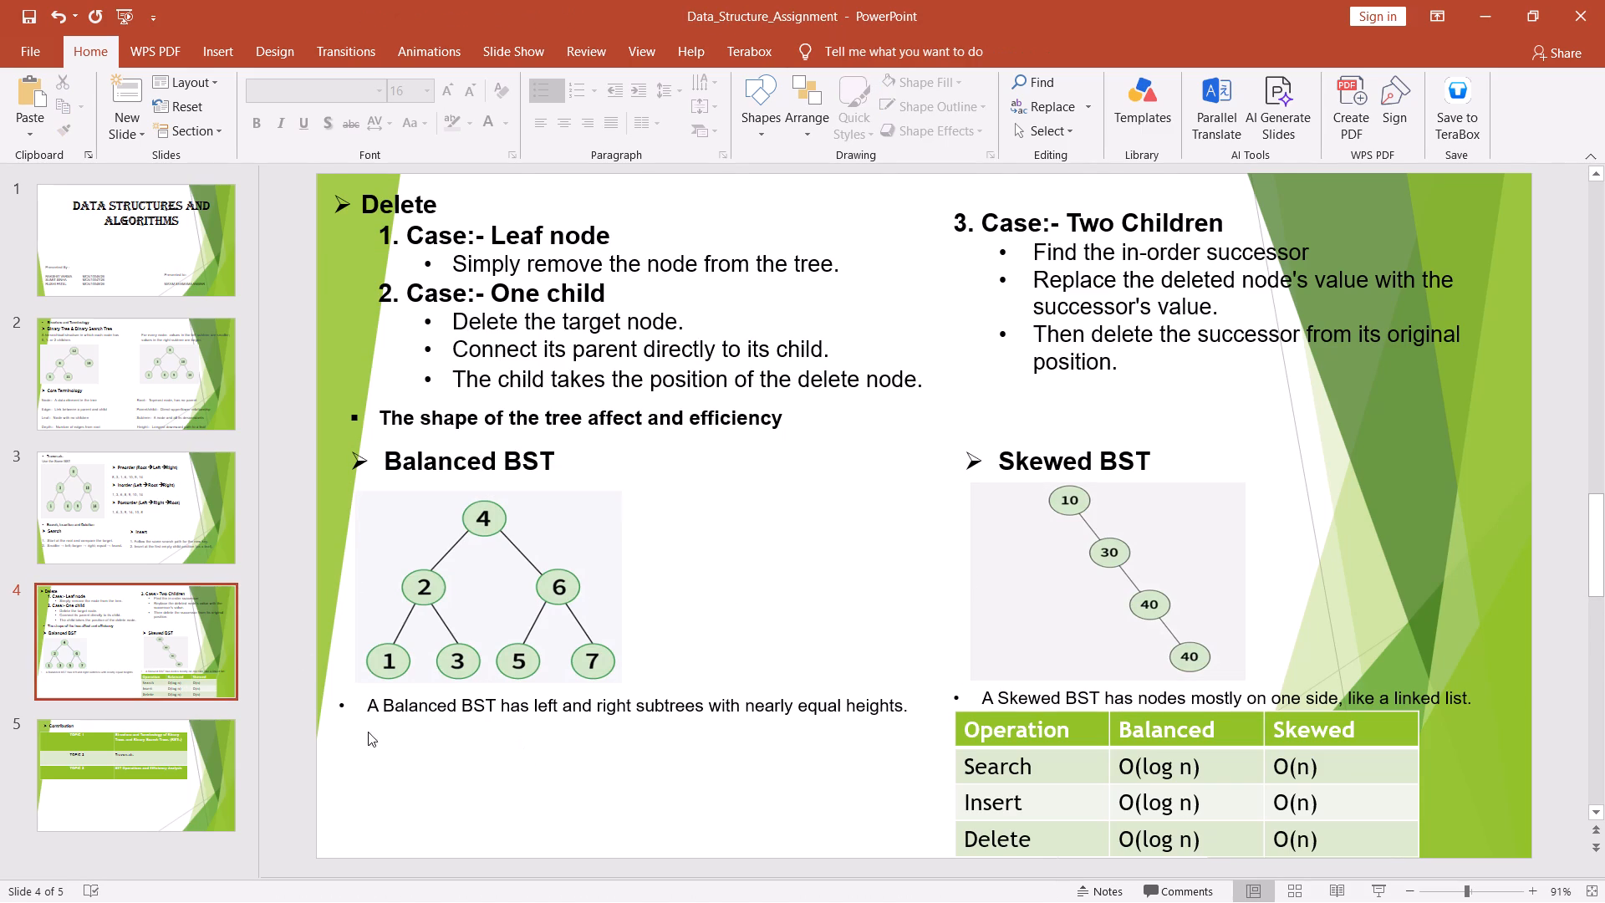
left_click(113, 521)
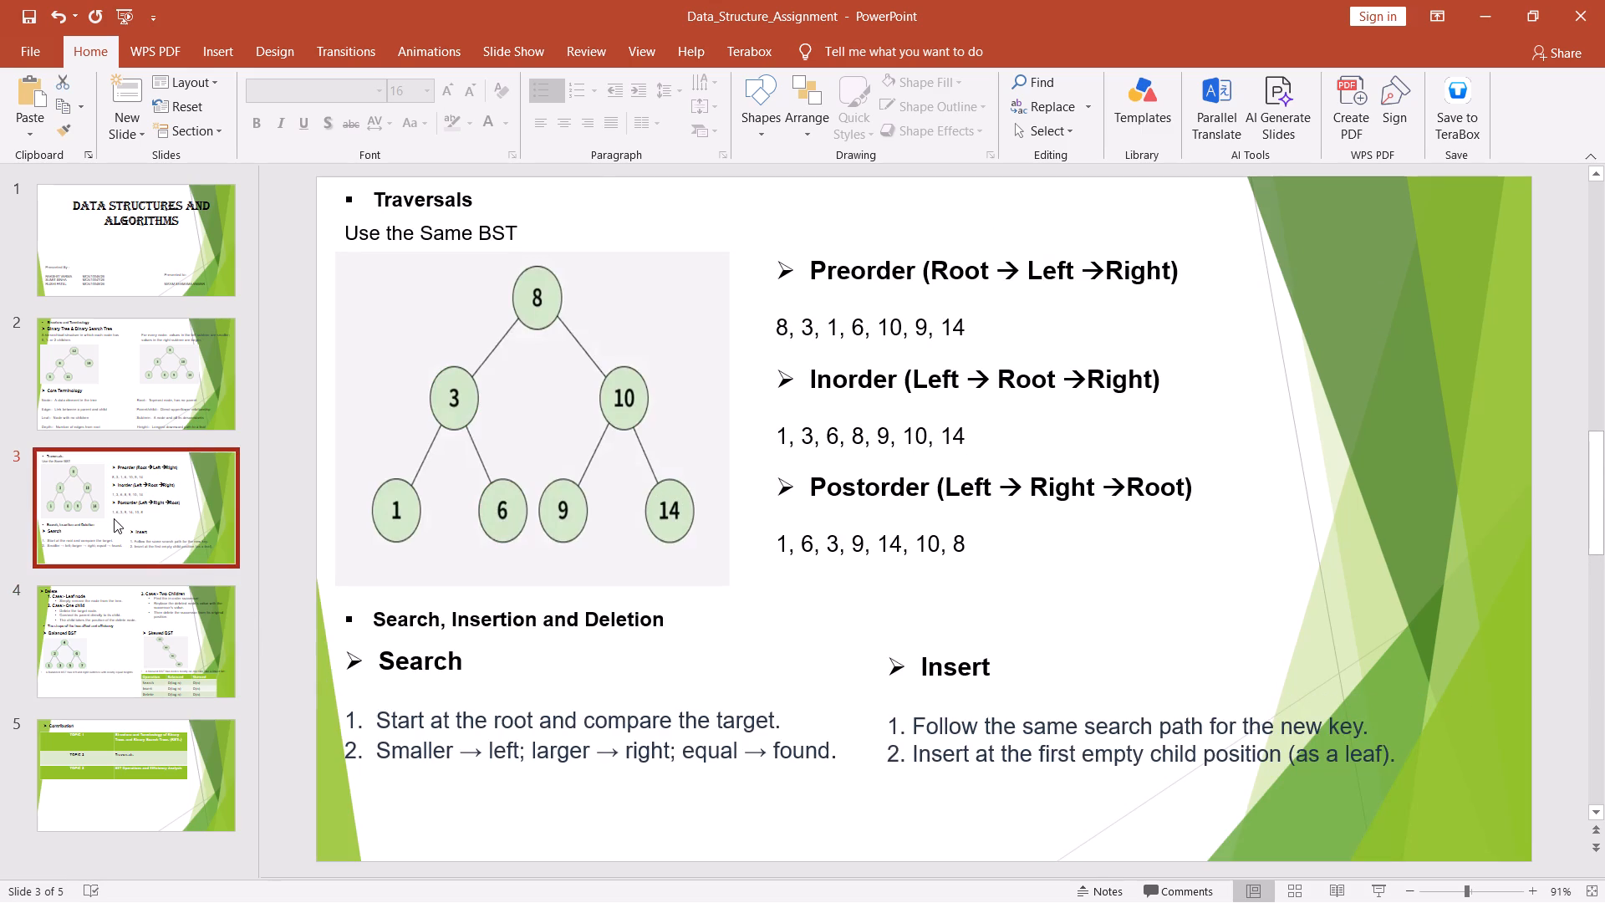
left_click(125, 395)
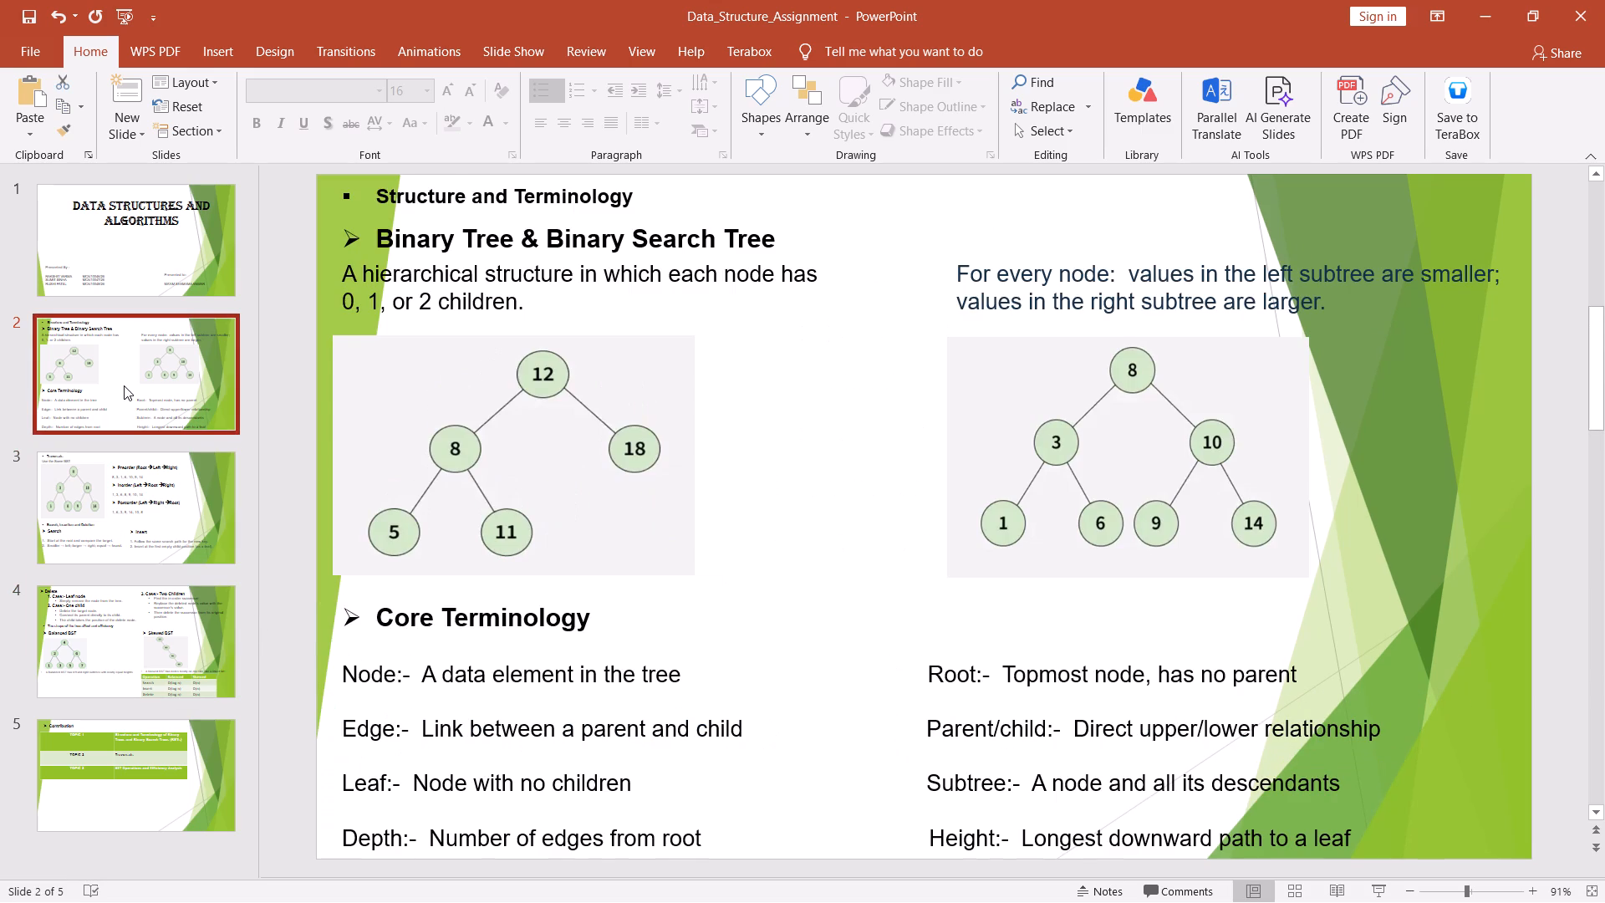
left_click(136, 286)
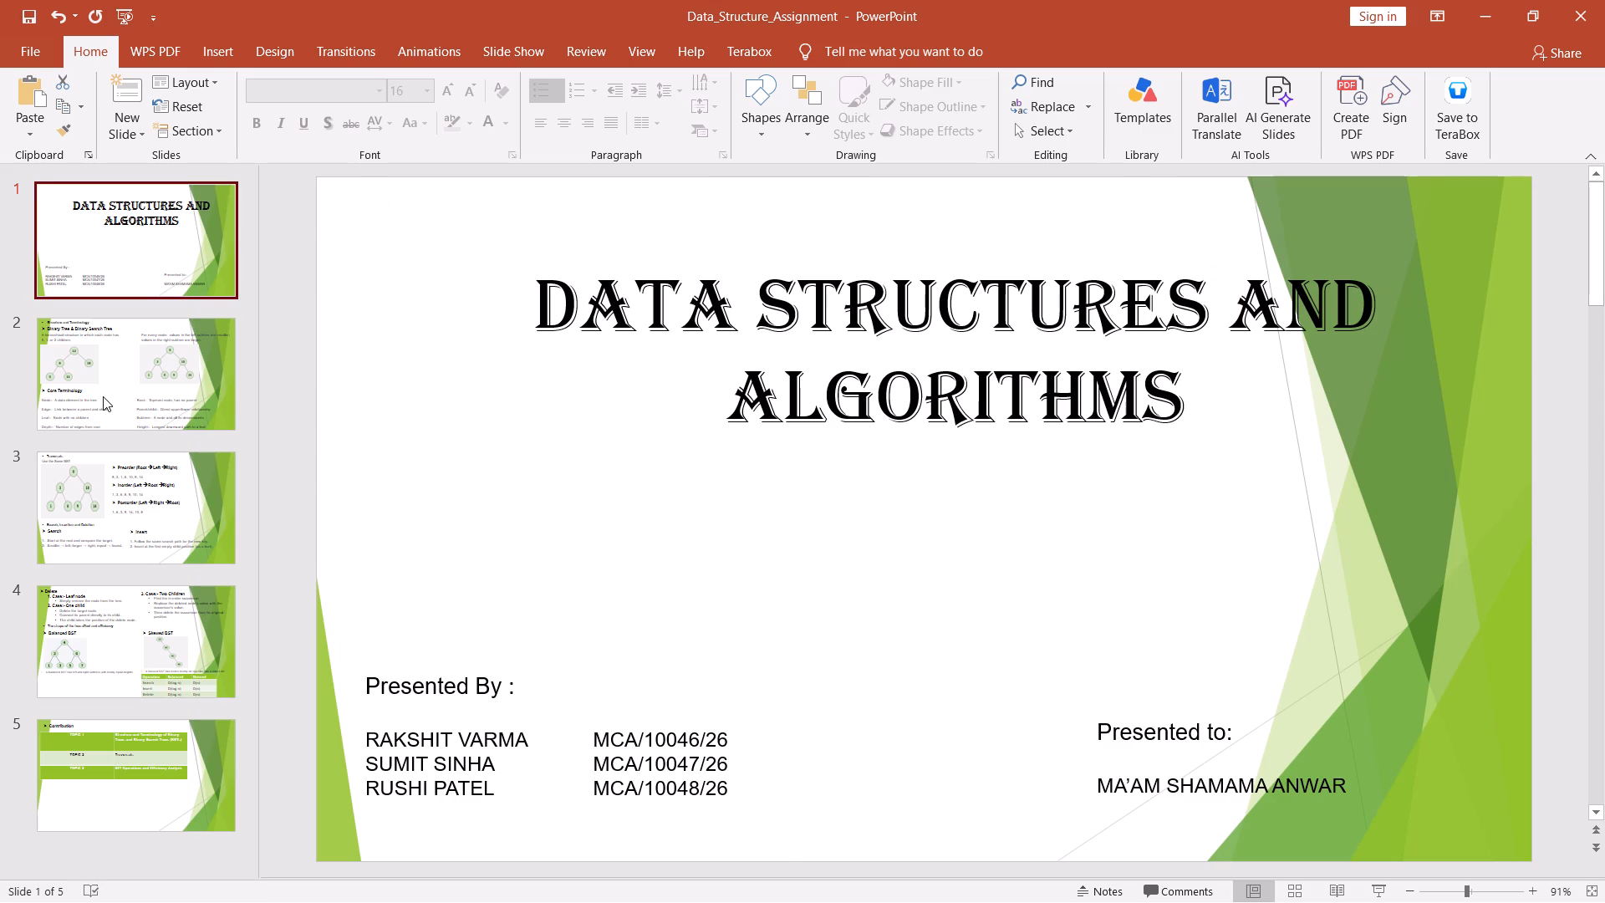
key("ctrl+s")
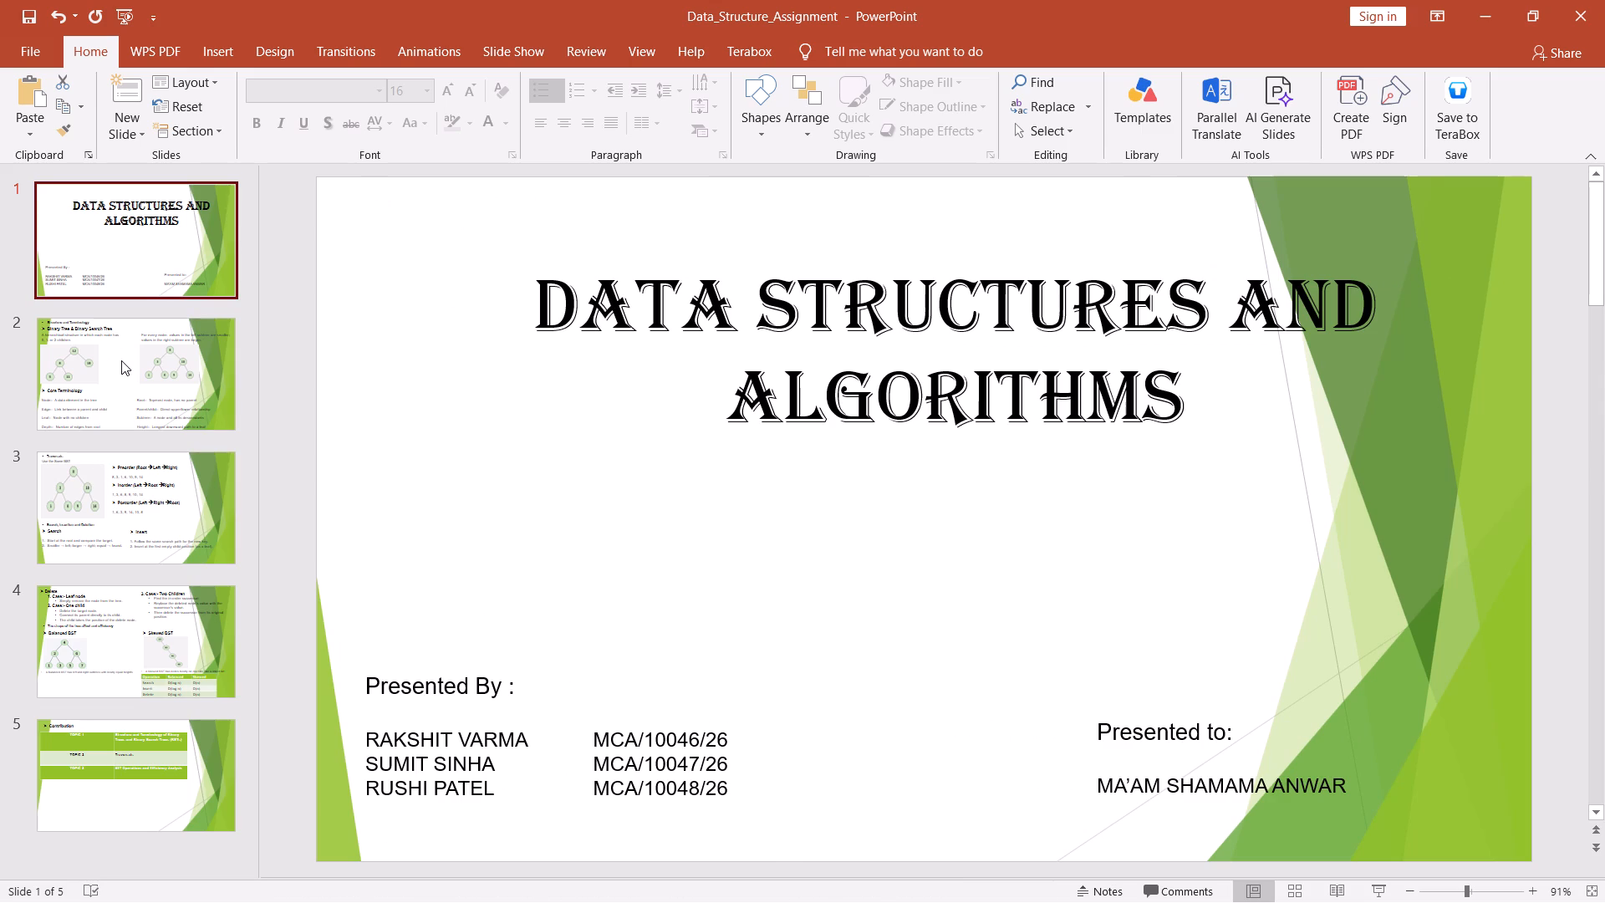
Bold the labels "Node:-", "Edge:-", "Leaf:-" and "Depth:-" under Core Terminology on slide 2.
left_click(121, 360)
left_click(106, 484)
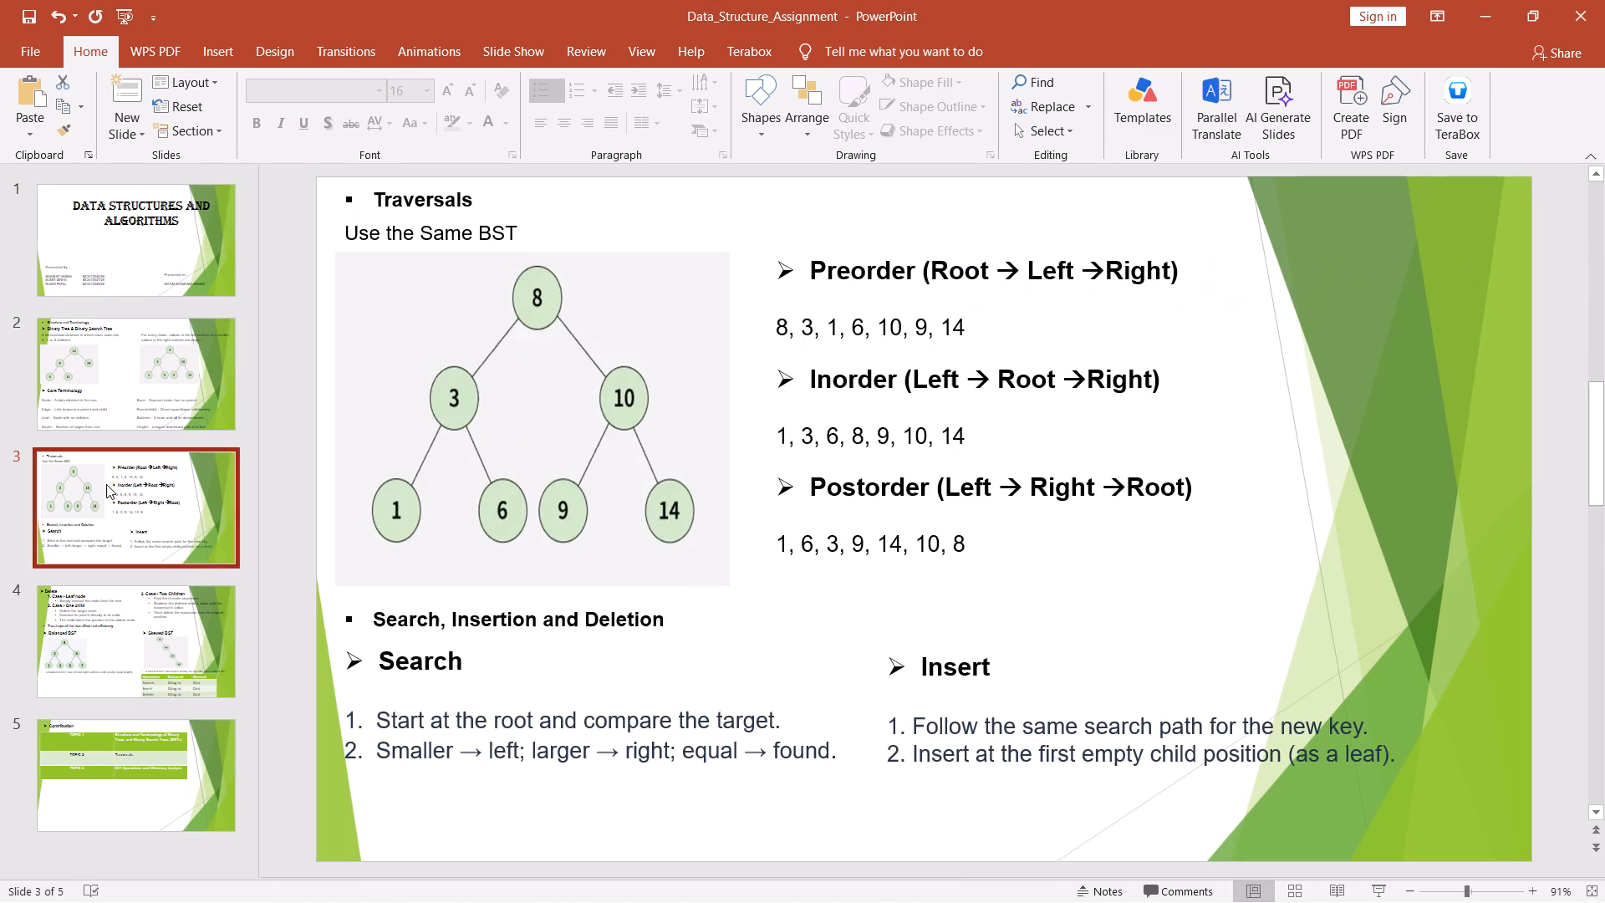
left_click(109, 407)
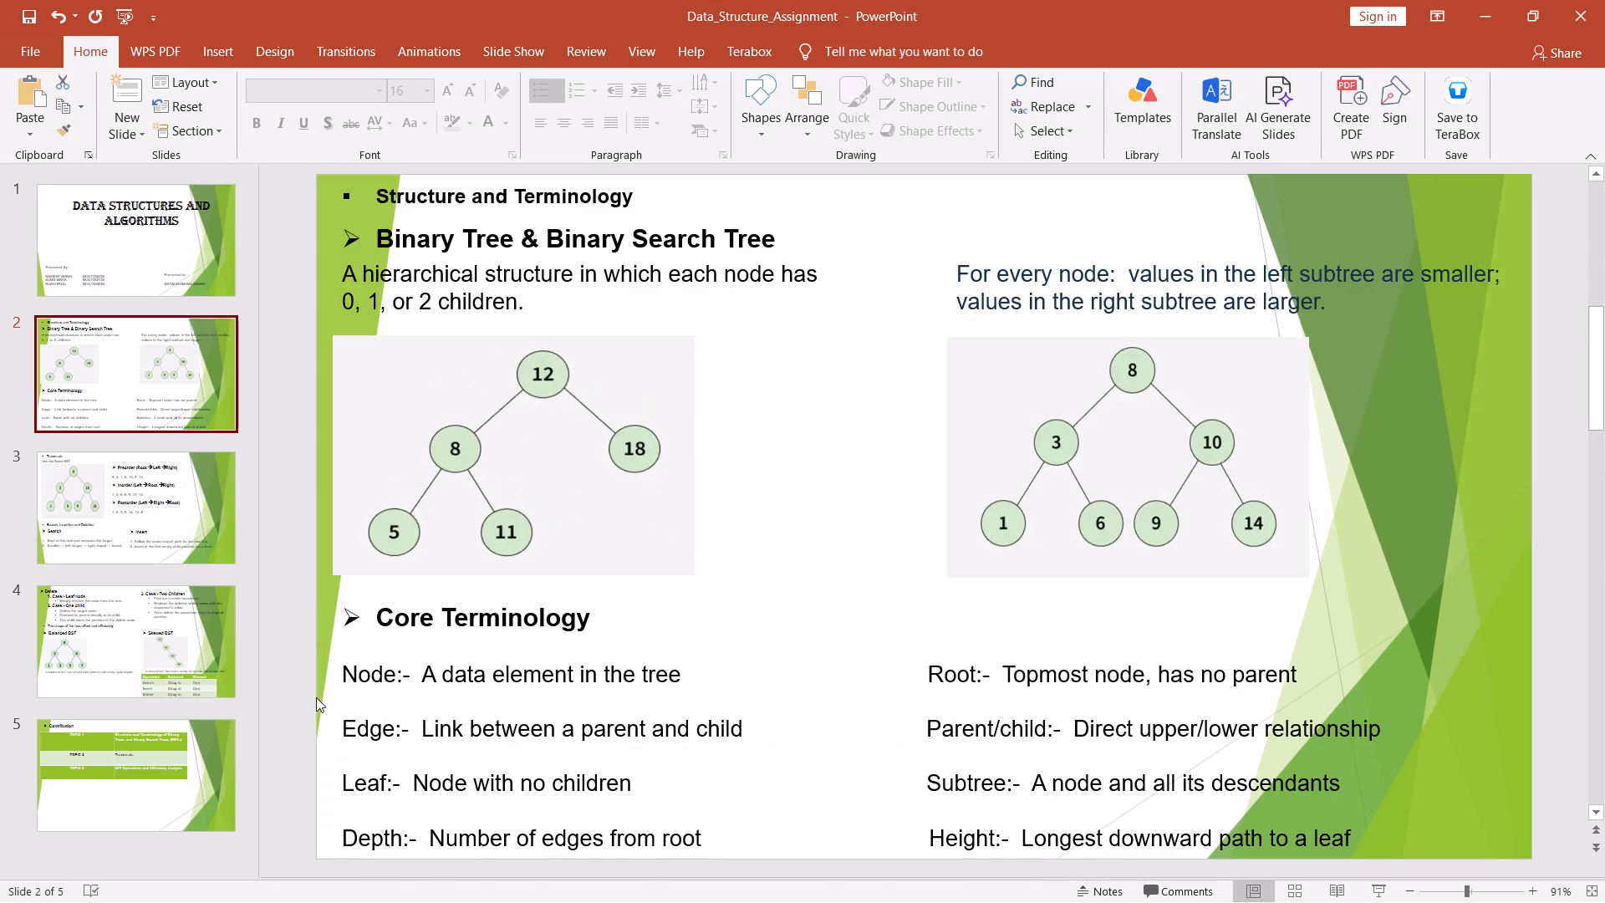
left_click_drag(343, 674, 393, 674)
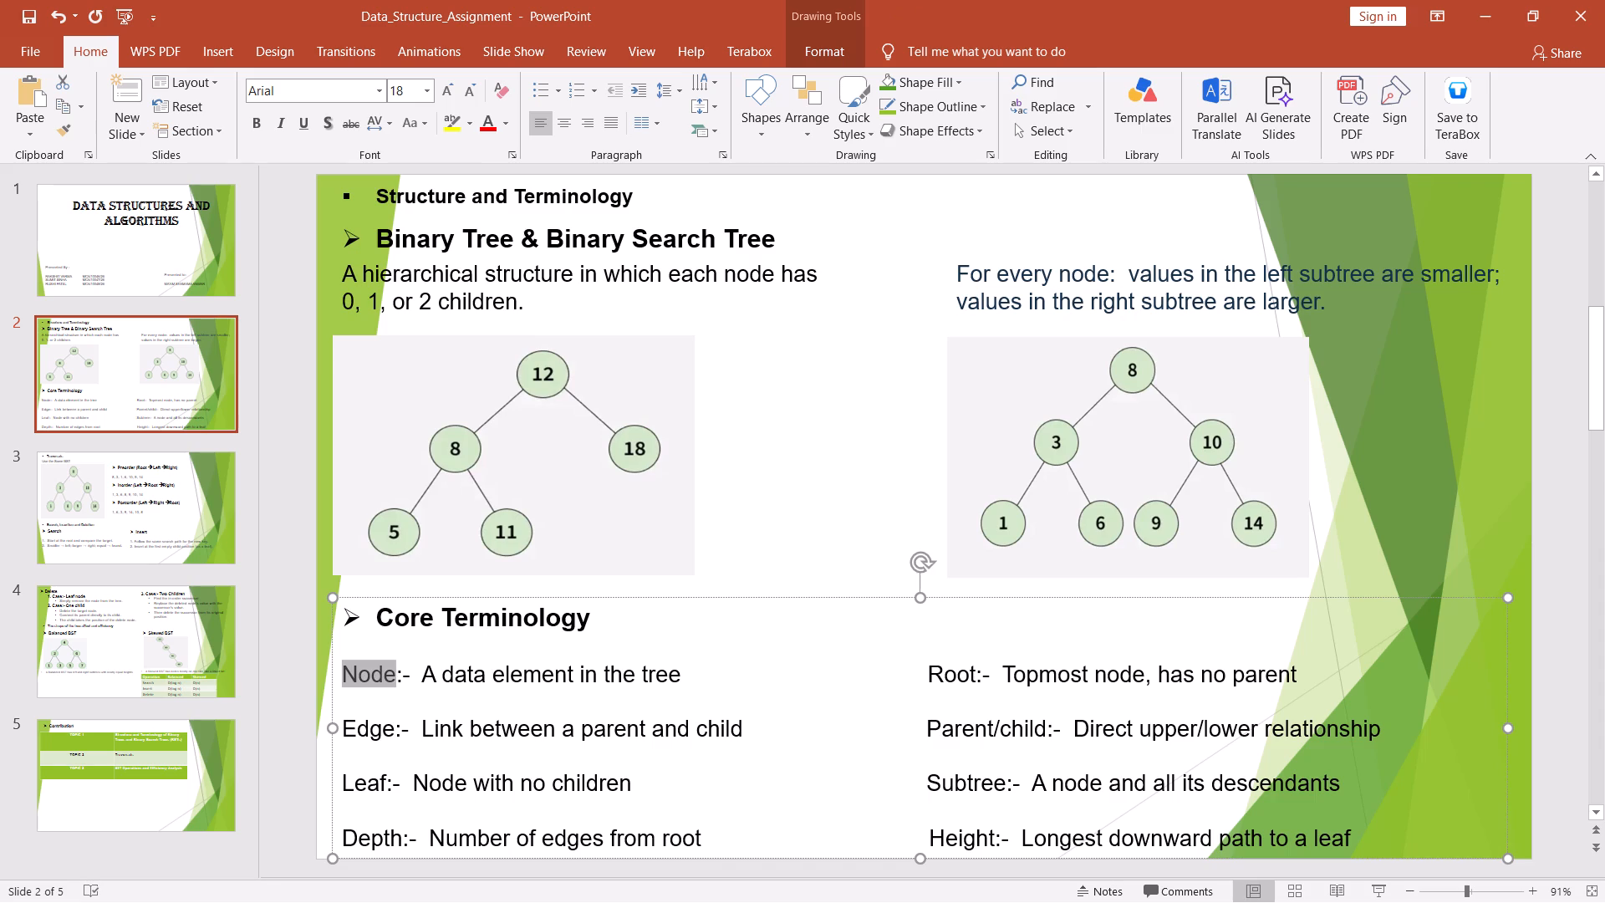
left_click_drag(393, 674, 409, 674)
left_click(427, 628)
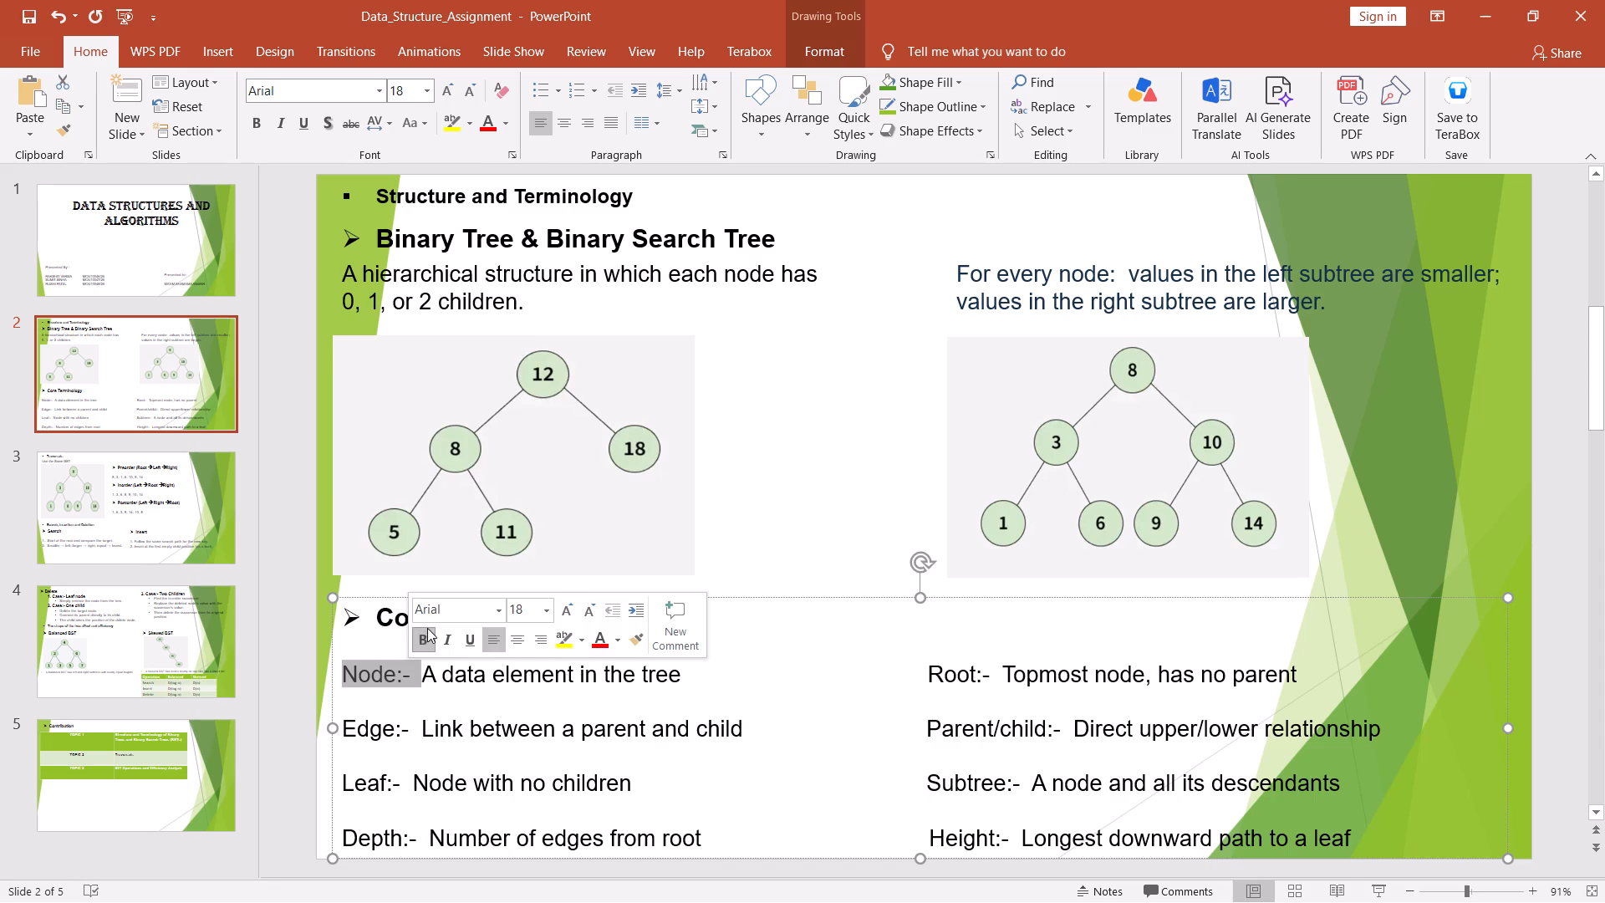
left_click_drag(404, 729, 343, 731)
left_click(360, 692)
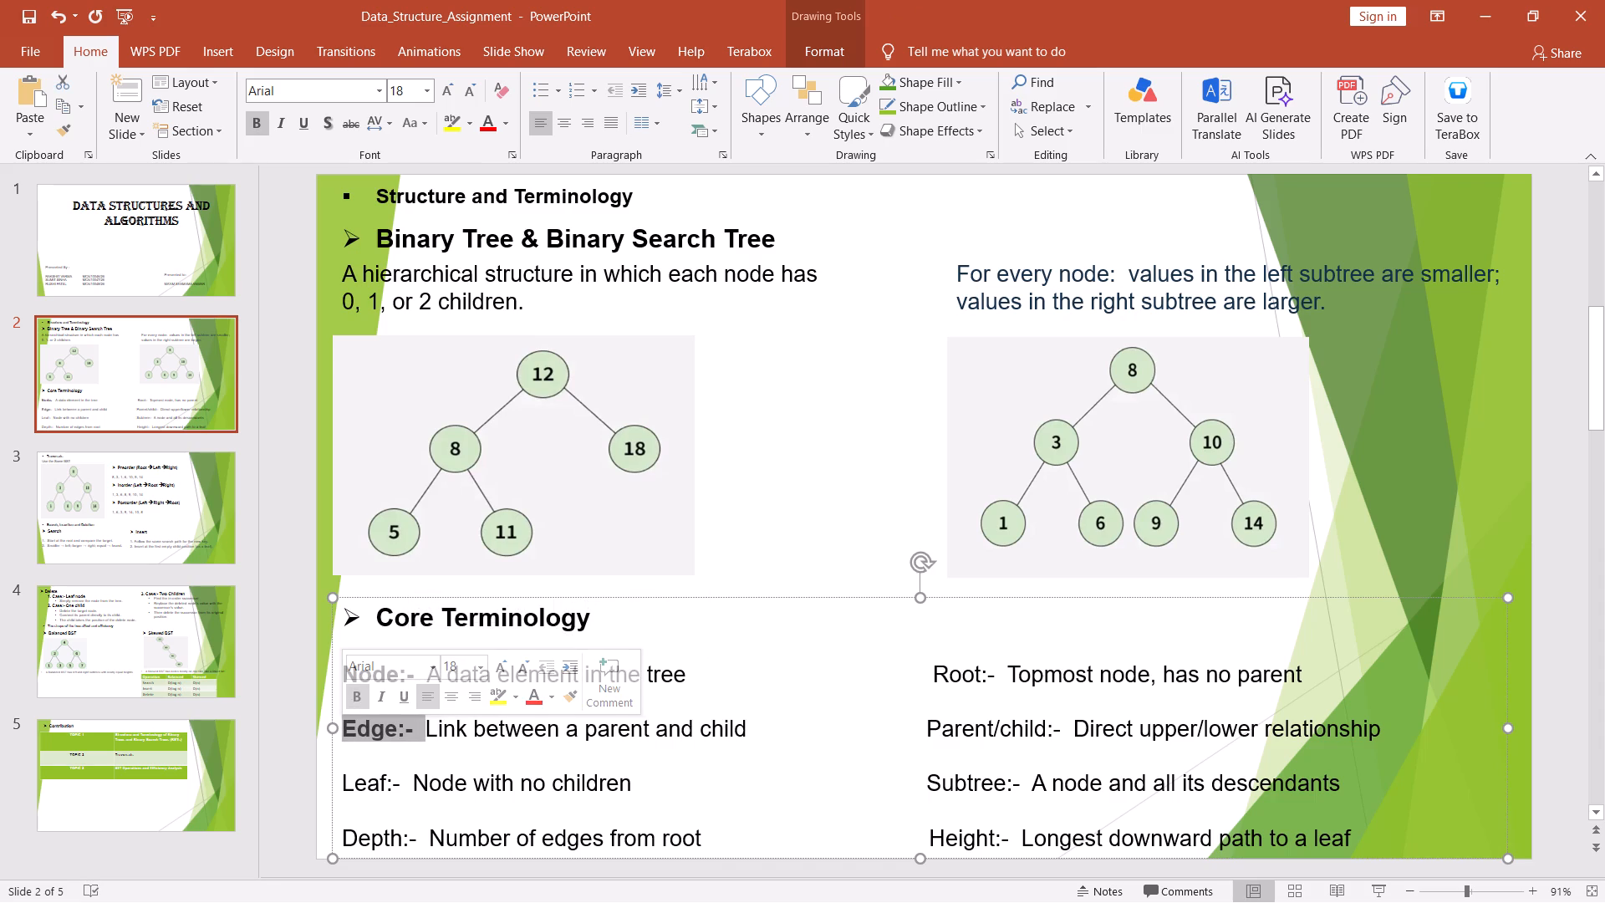
left_click_drag(403, 781, 362, 783)
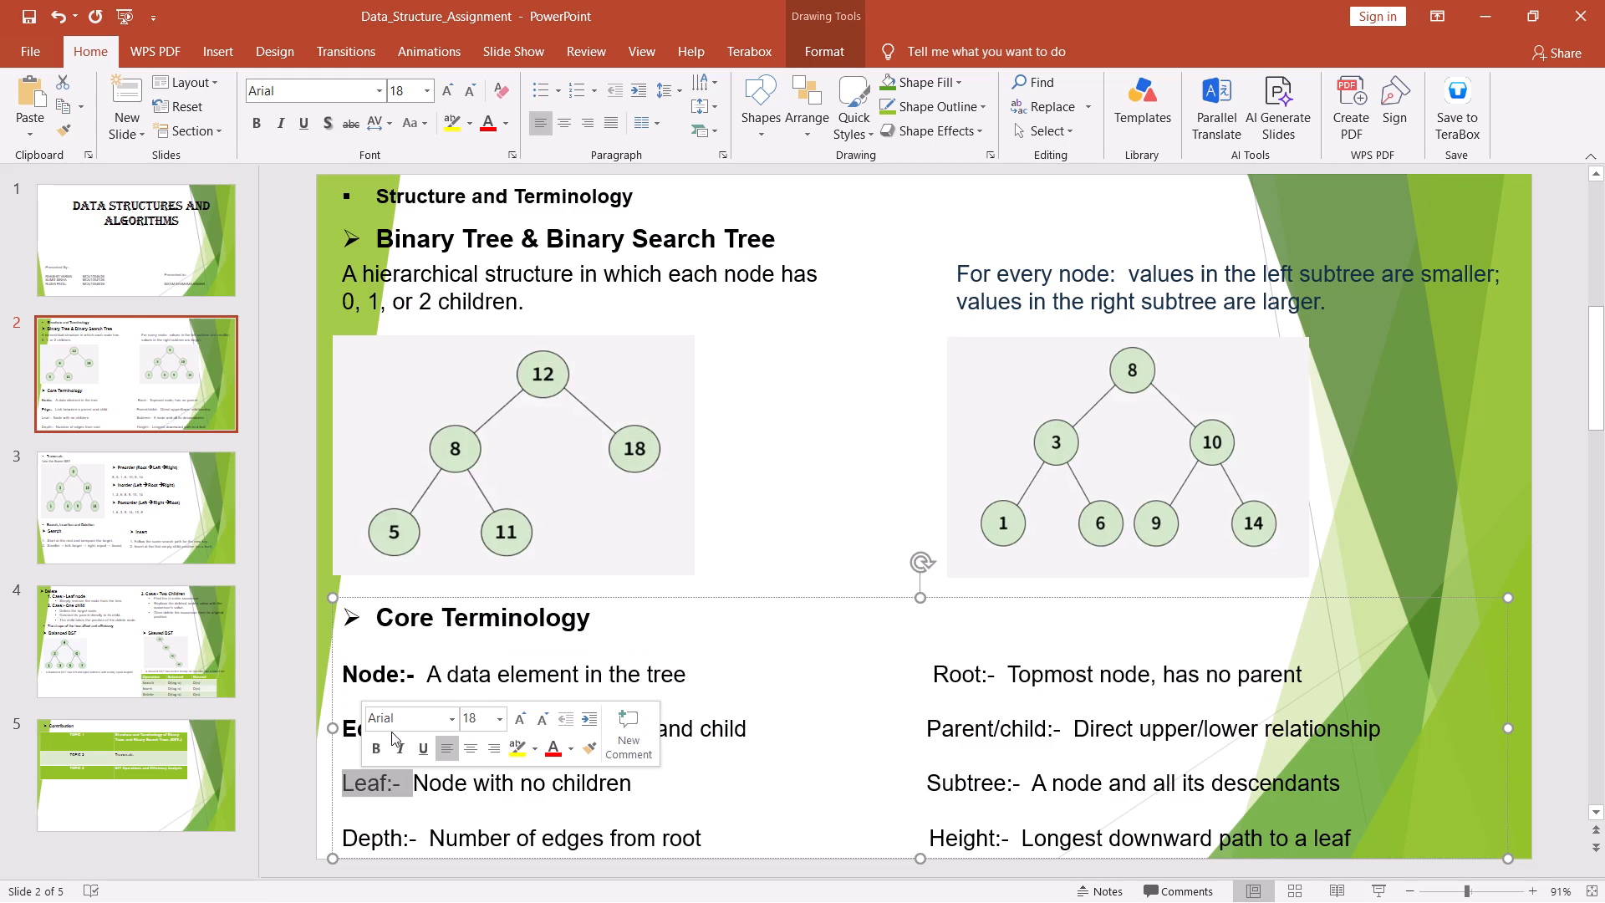
left_click(376, 748)
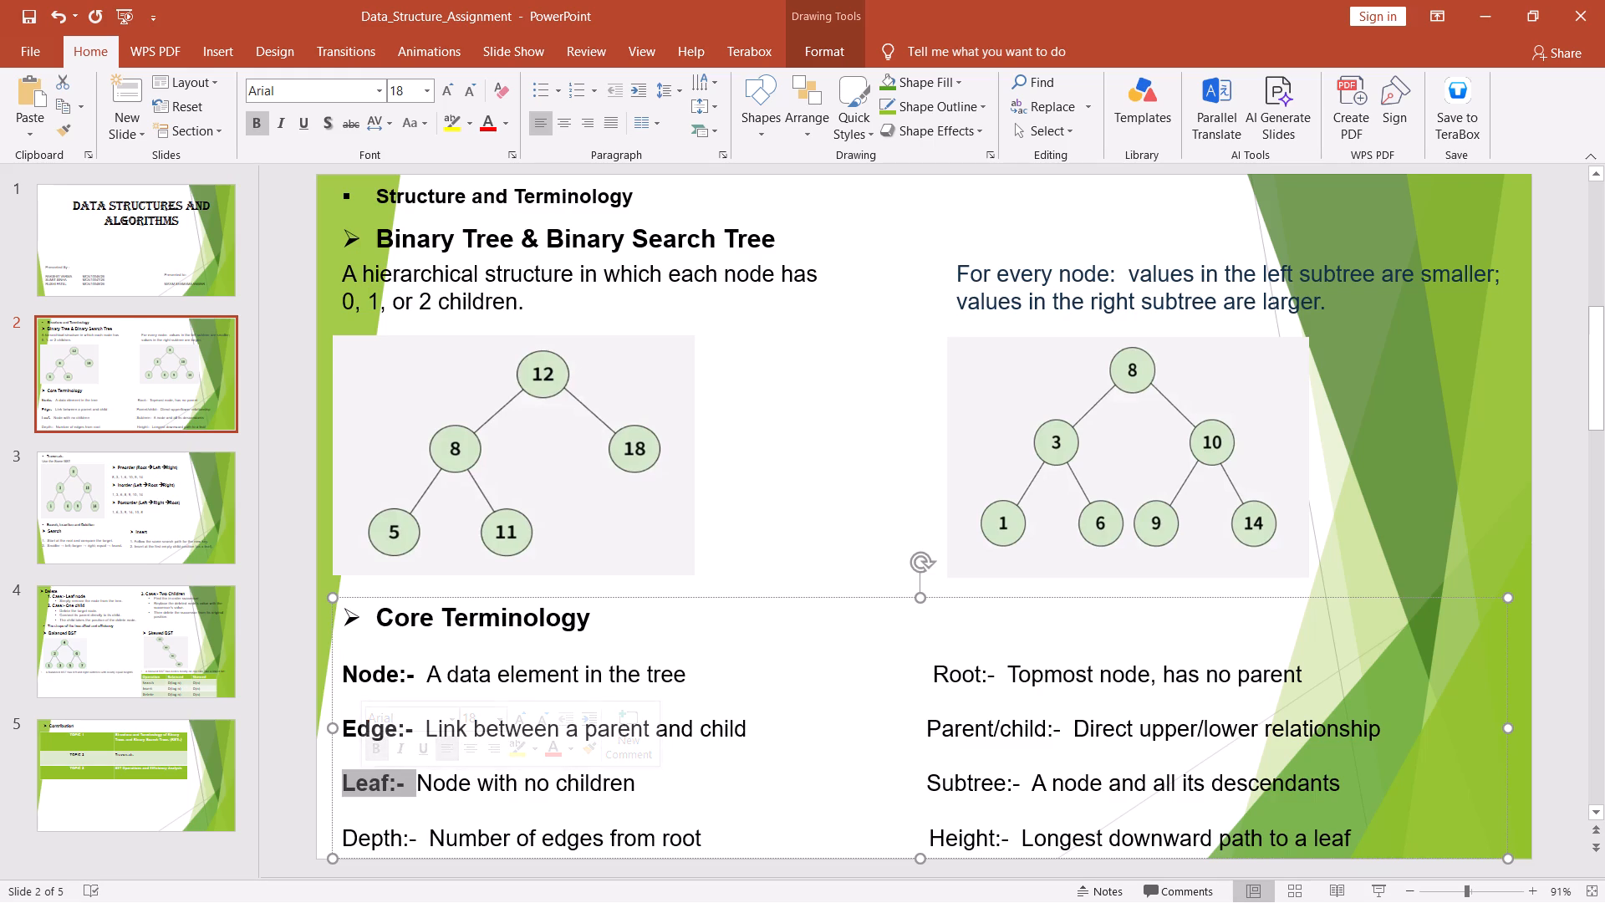
left_click_drag(415, 838, 346, 845)
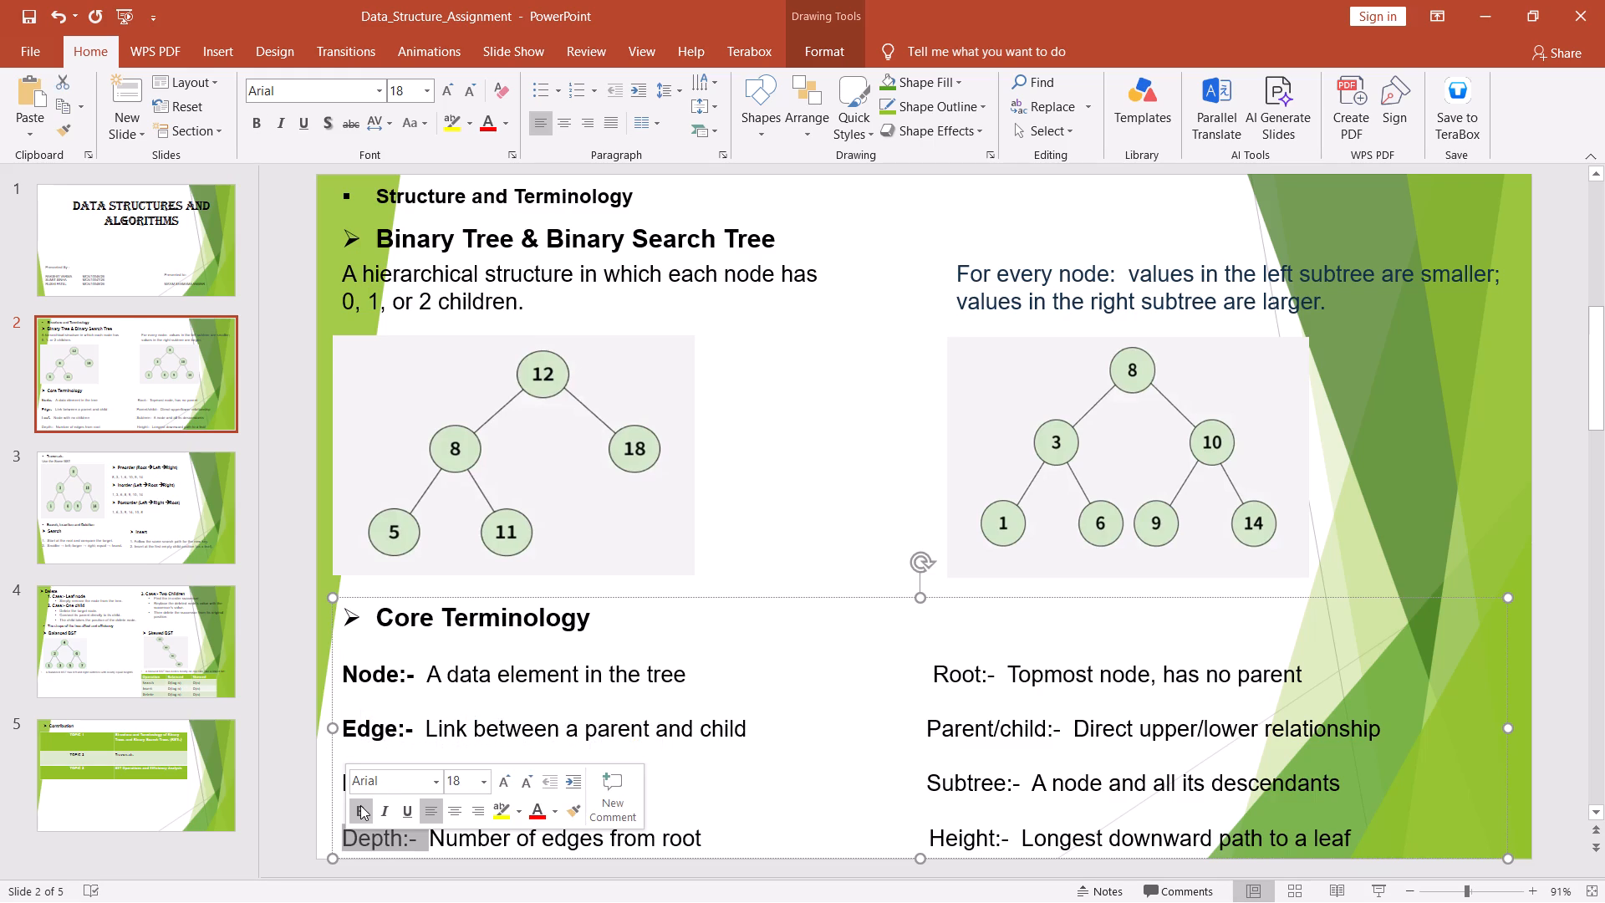
left_click(360, 805)
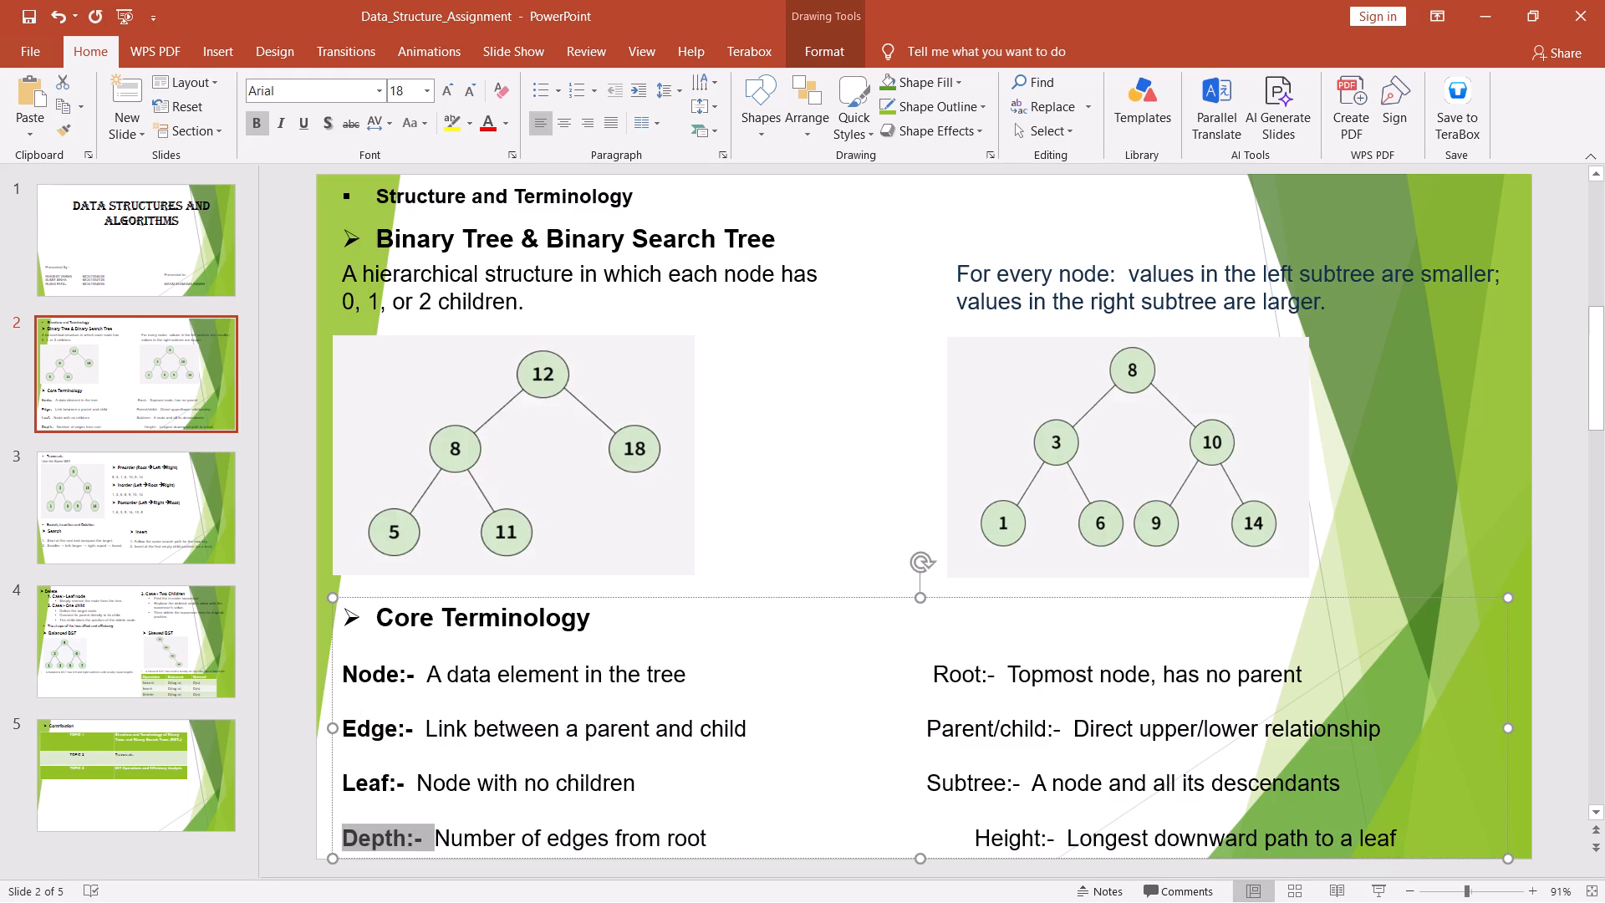
Bold only the "Root:-" label under Core Terminology on slide 2.
left_click_drag(993, 675, 928, 675)
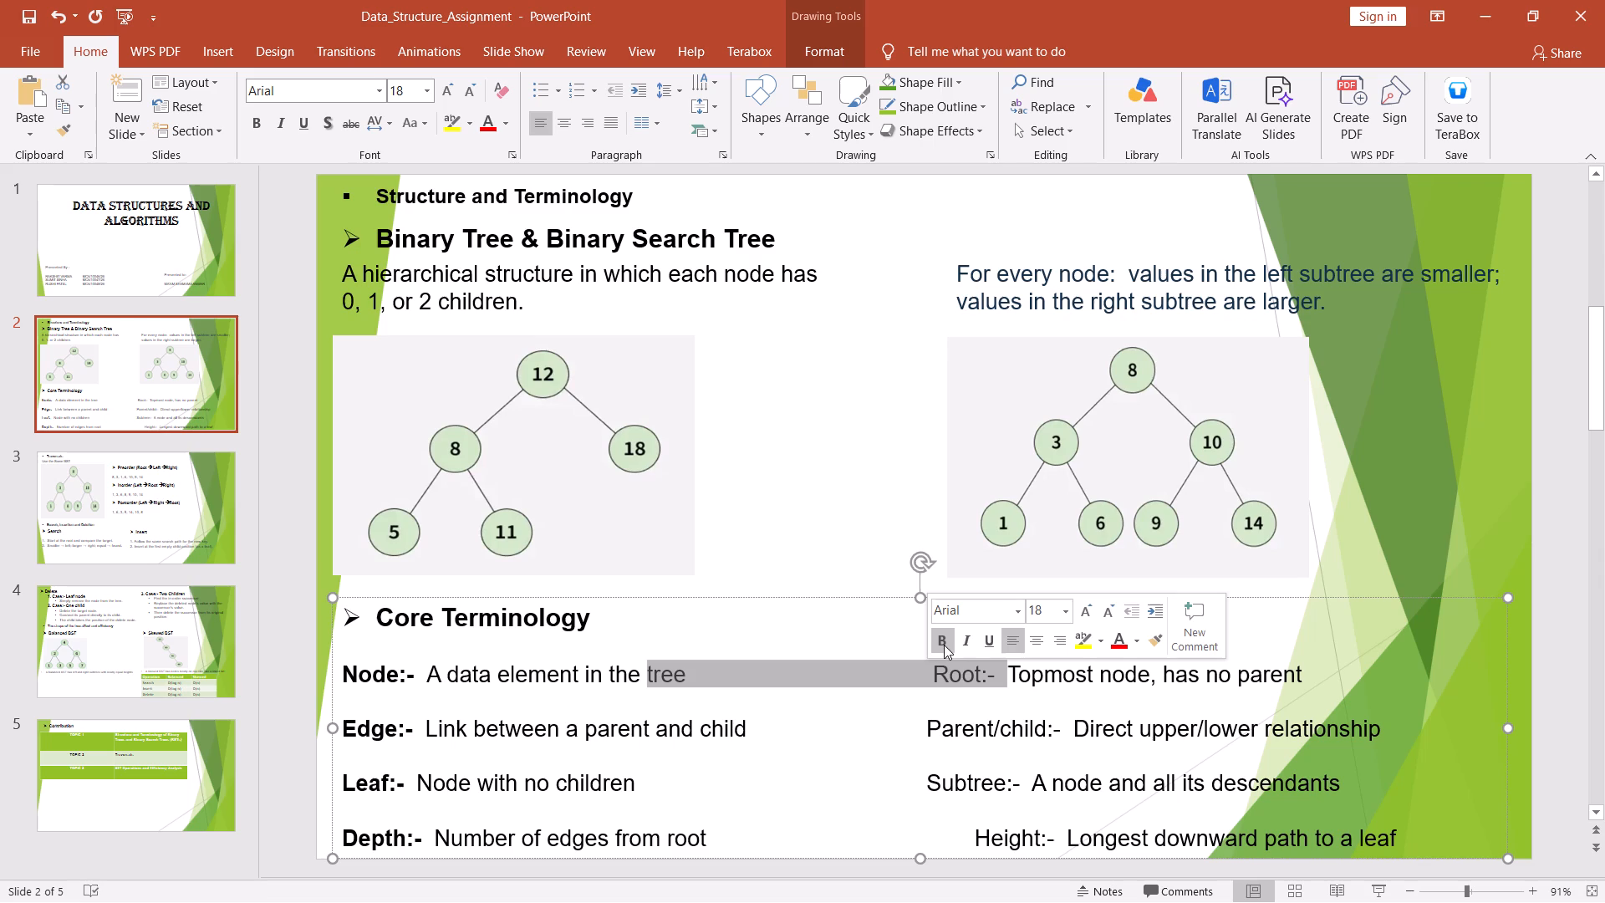
left_click(955, 674)
left_click_drag(930, 677, 990, 677)
left_click(991, 677)
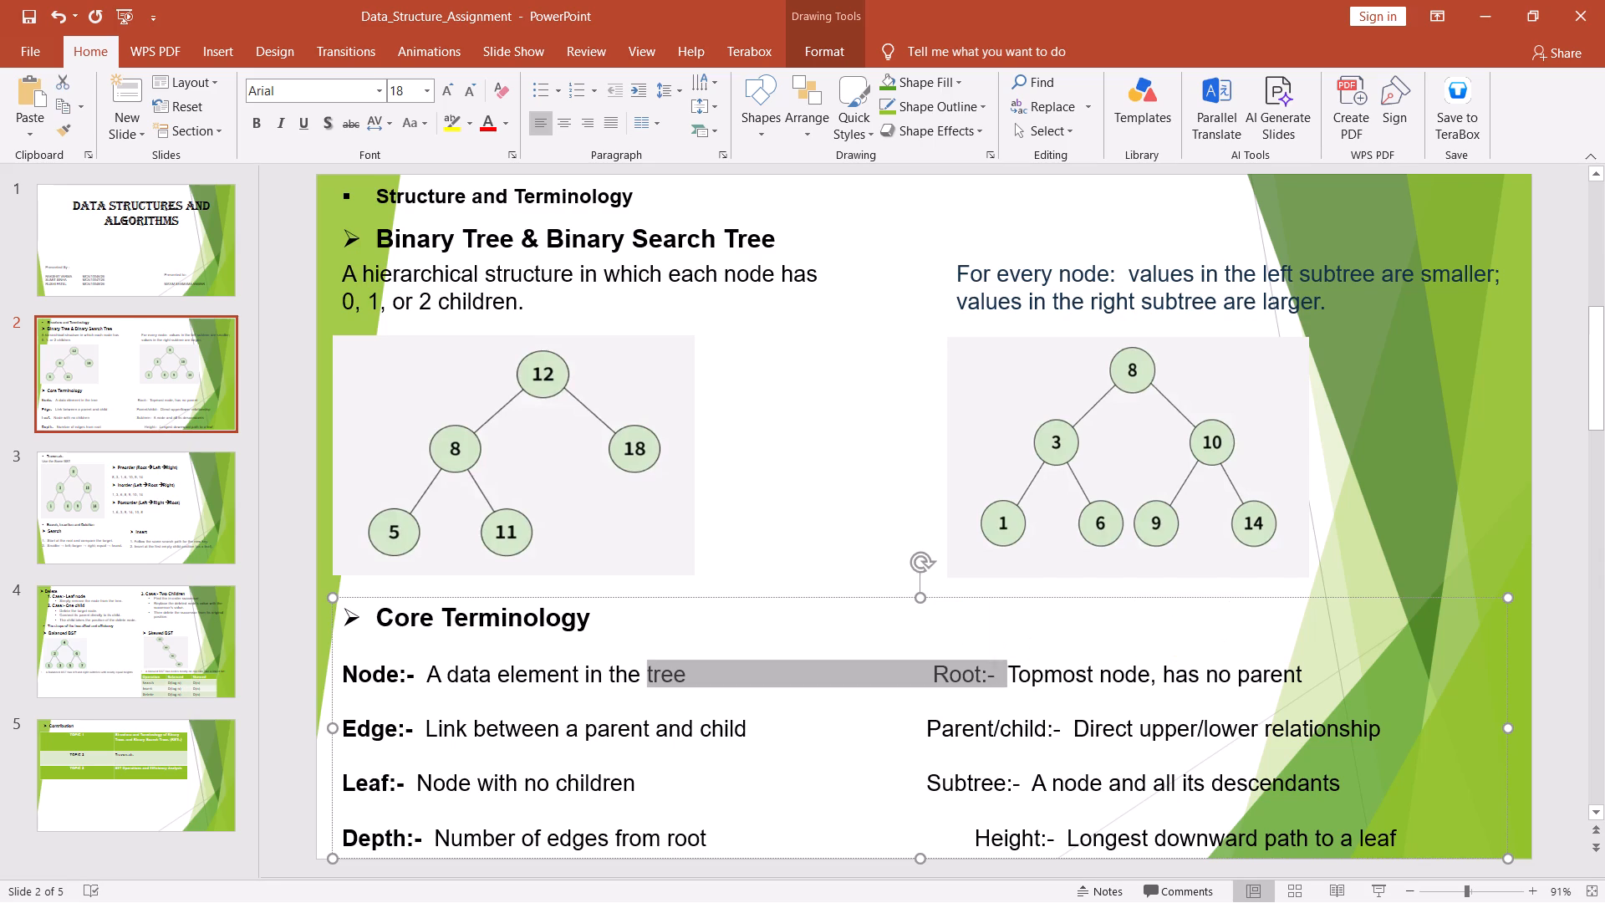
left_click_drag(994, 674, 948, 674)
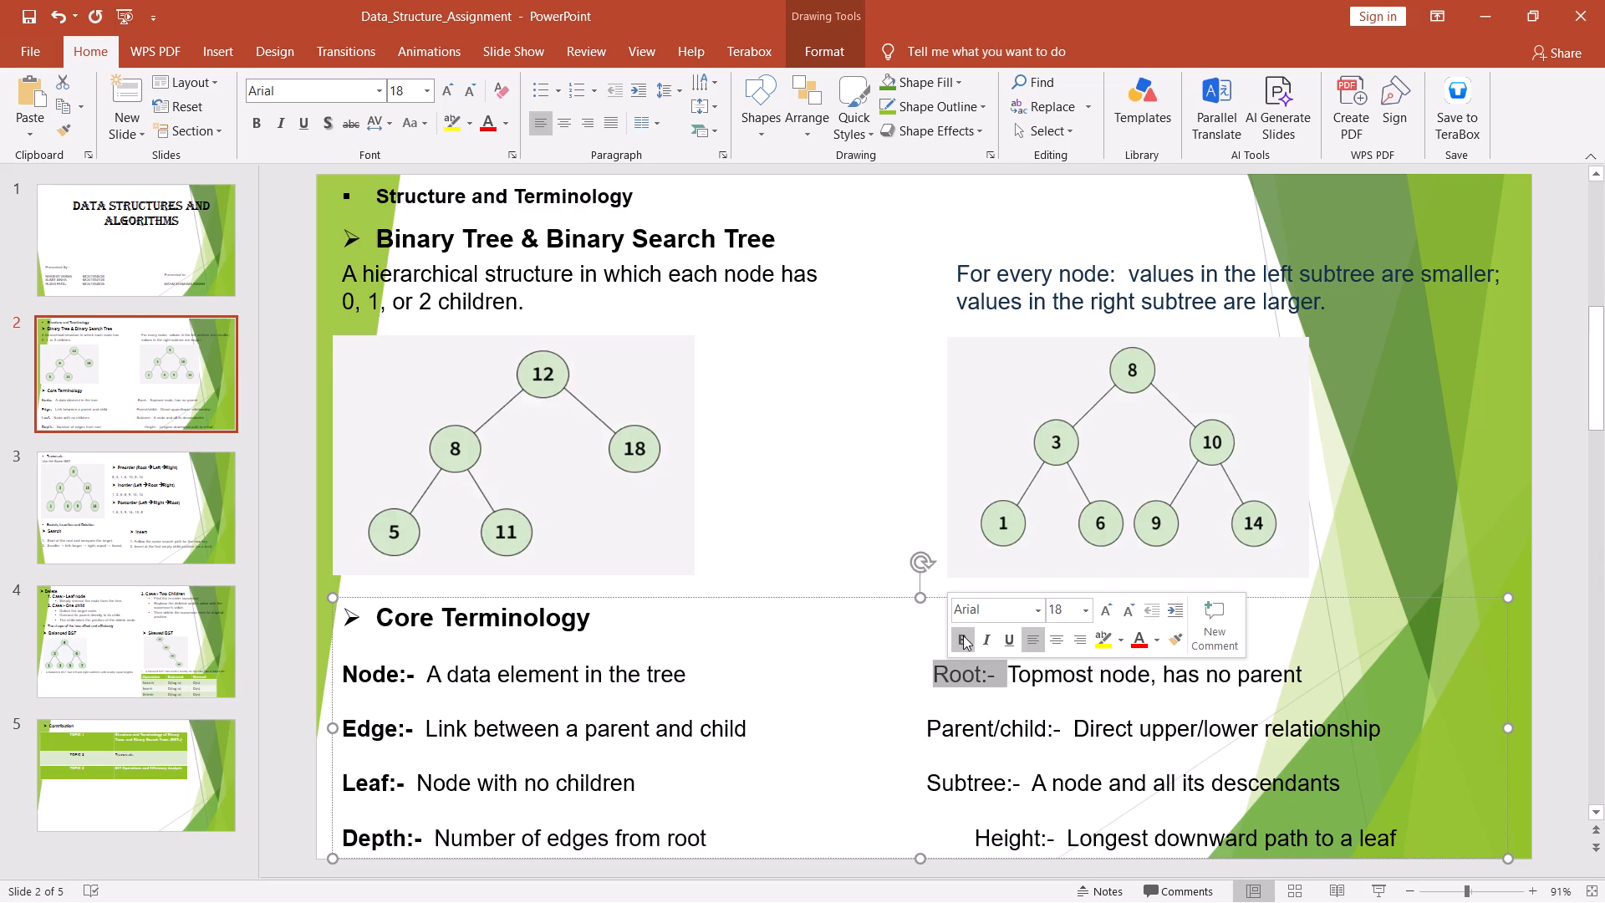
left_click(963, 635)
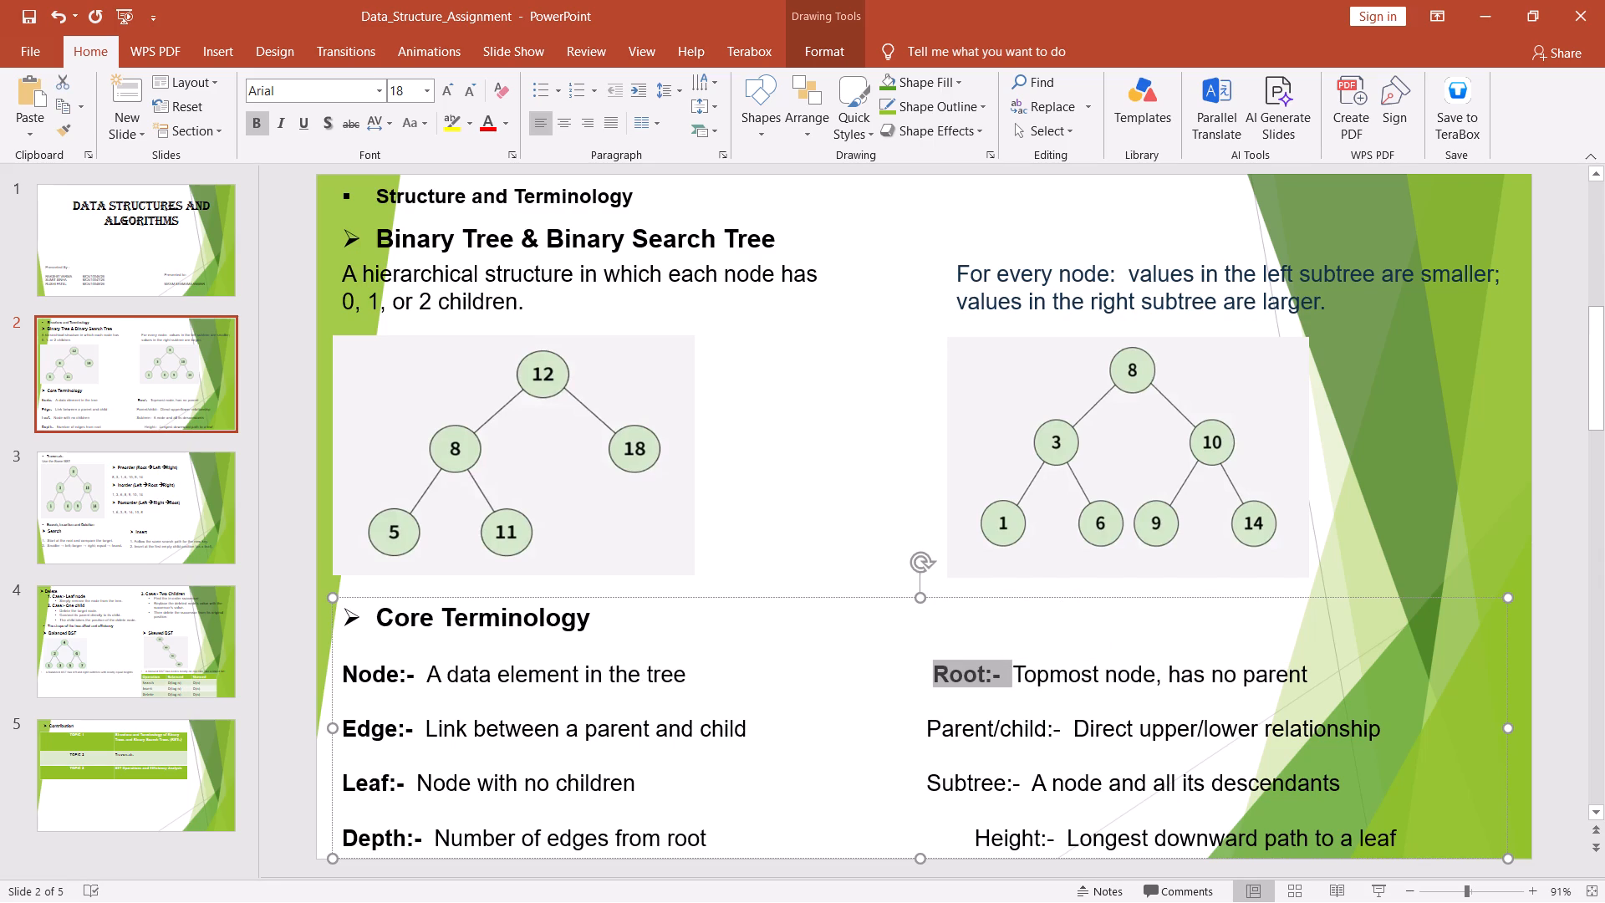
Bold the "Parent/child:-" and "Subtree:-" labels under Core Terminology on slide 2.
left_click_drag(1059, 732, 952, 732)
left_click(968, 707)
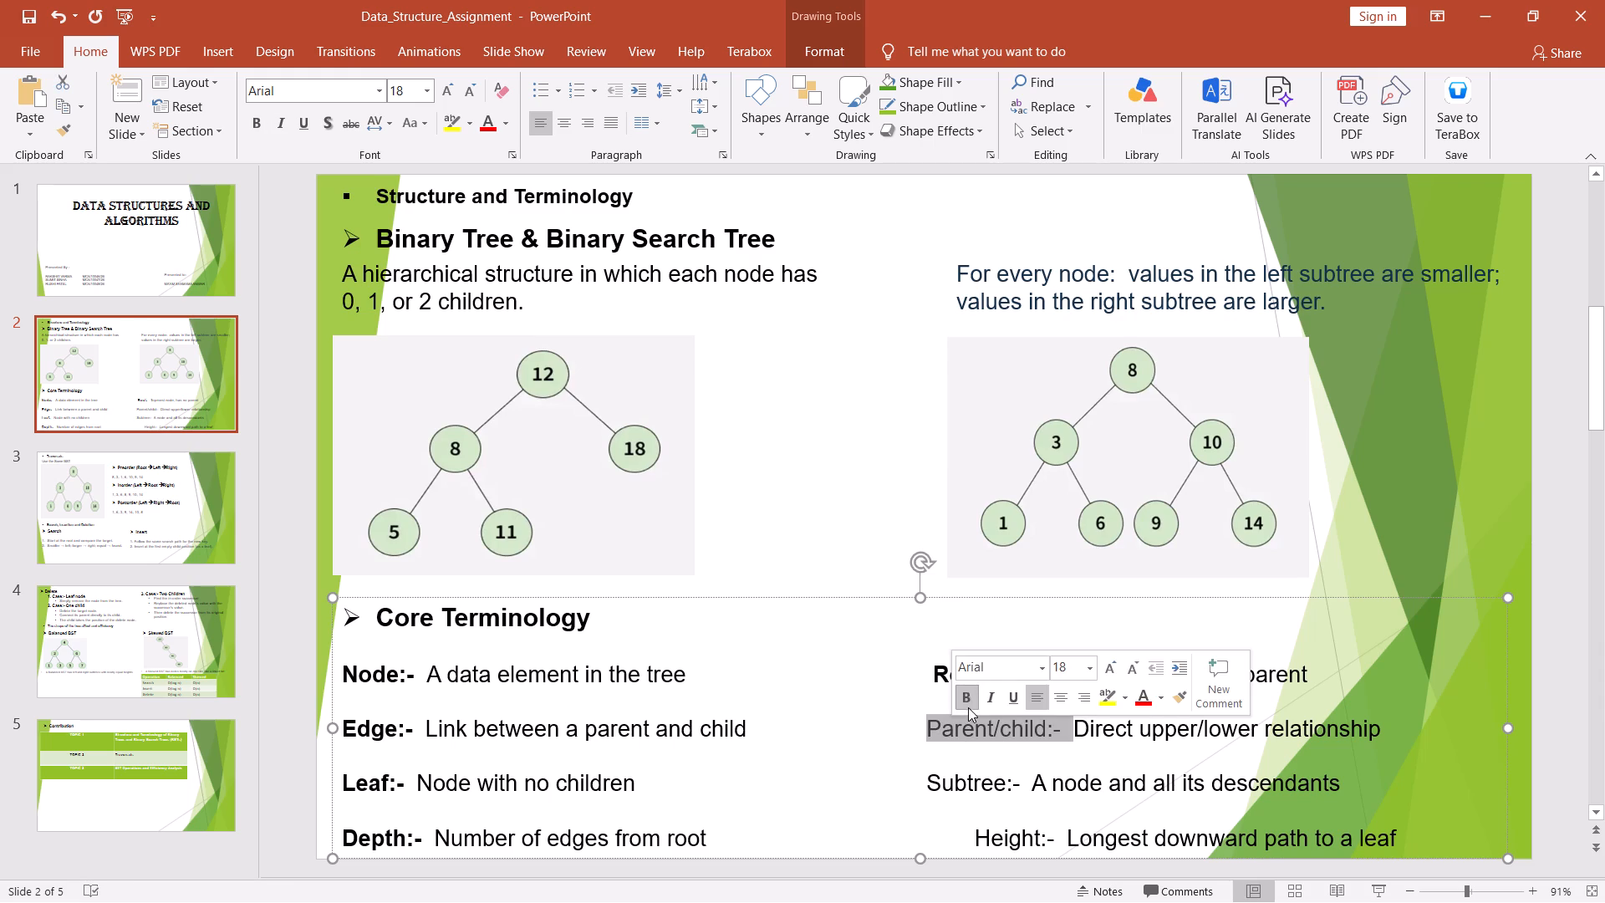
left_click_drag(1022, 783, 930, 783)
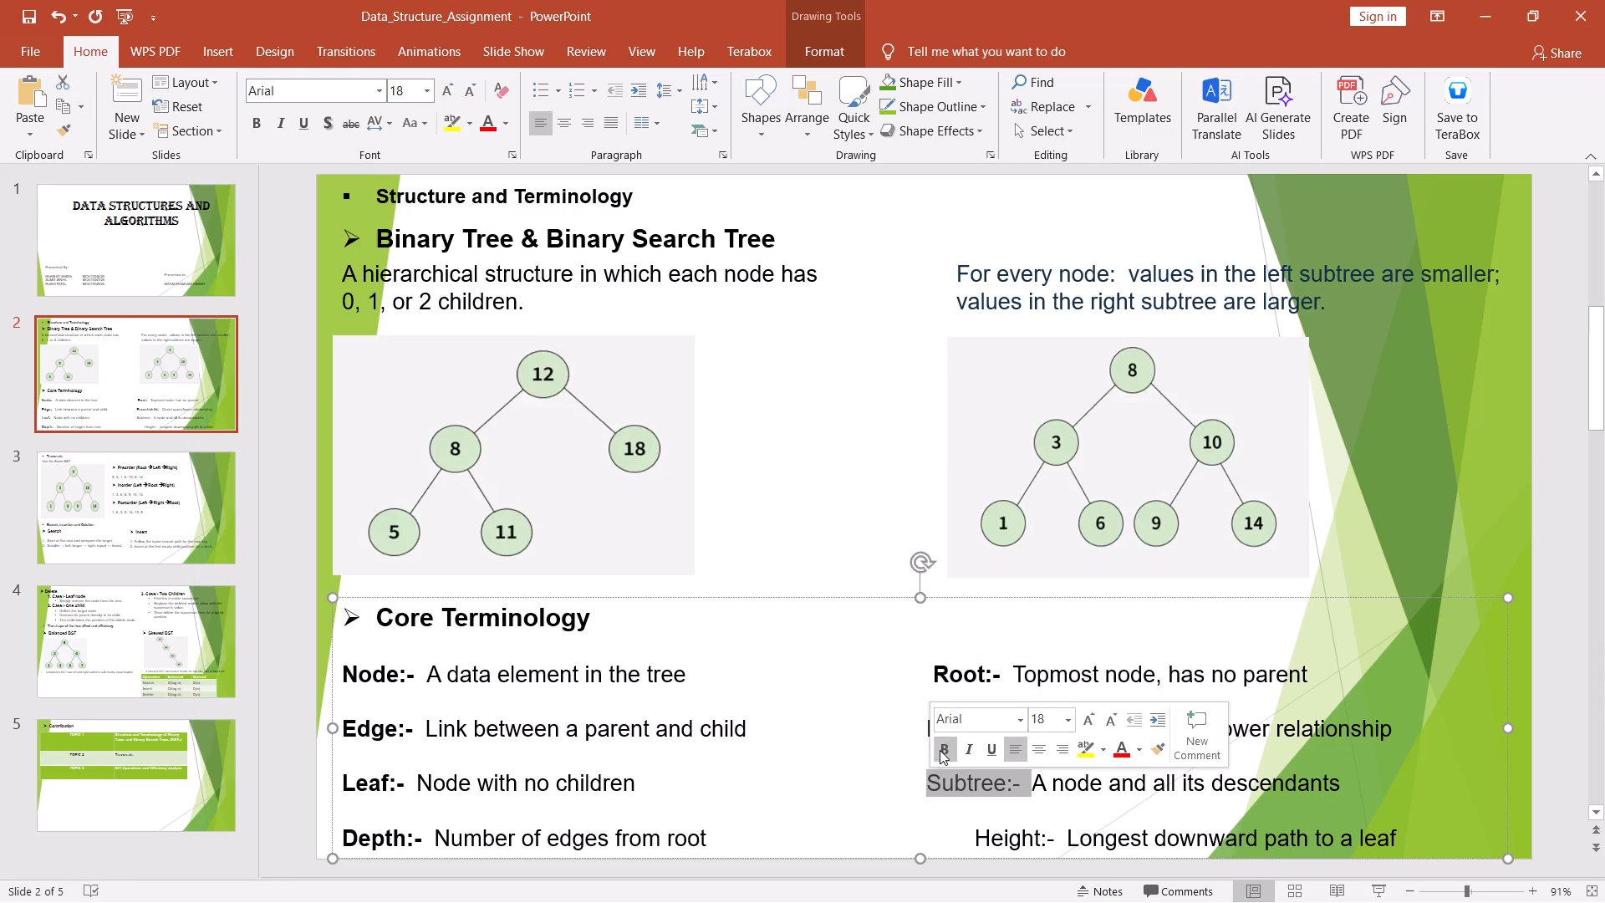
left_click(940, 747)
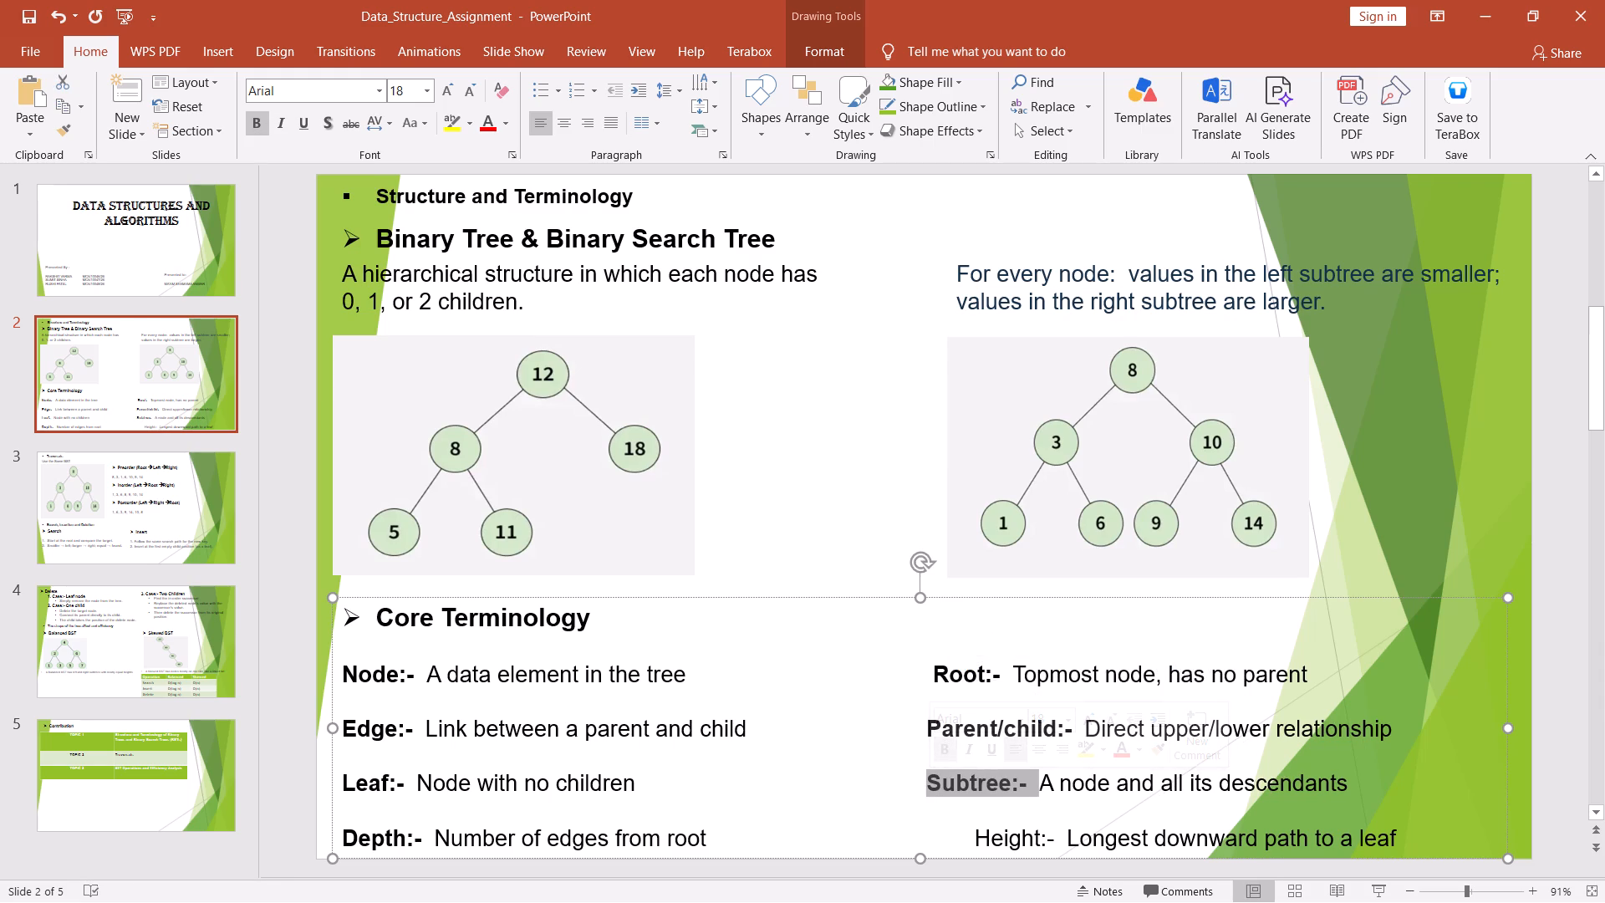
Remove the extra spaces before "Height:-" on slide 2 to line it up with the labels above.
left_click(966, 837)
left_click(974, 835)
key("BackSpace")
key("BackSpace")
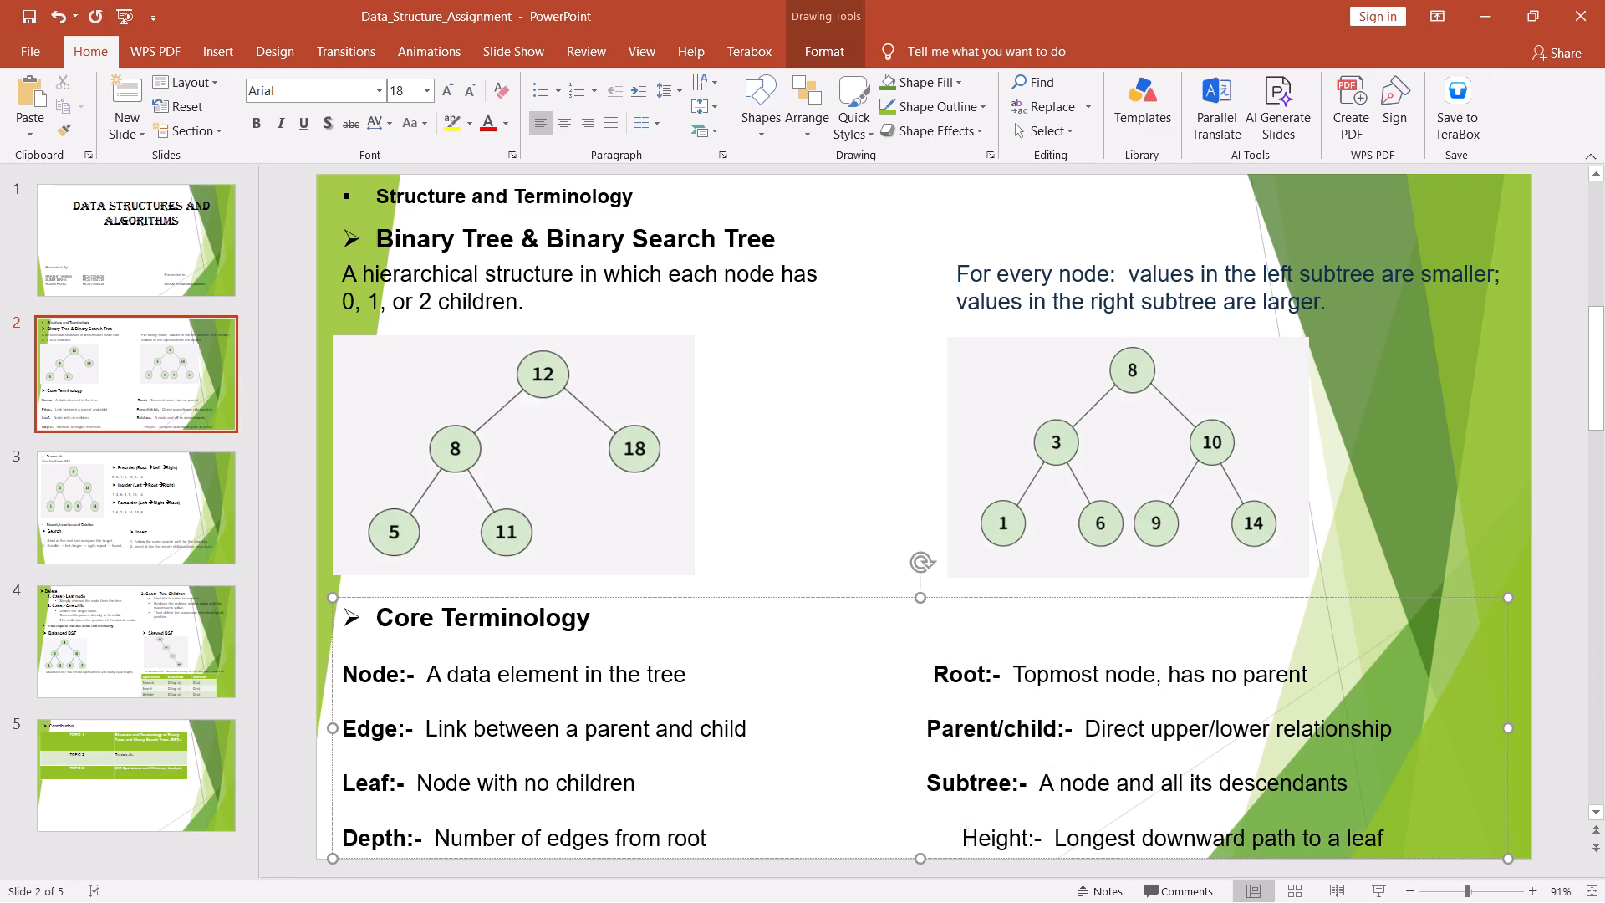
key("BackSpace")
key("BackSpace")
key("BackSpace")
key("BackSpace")
key("BackSpace")
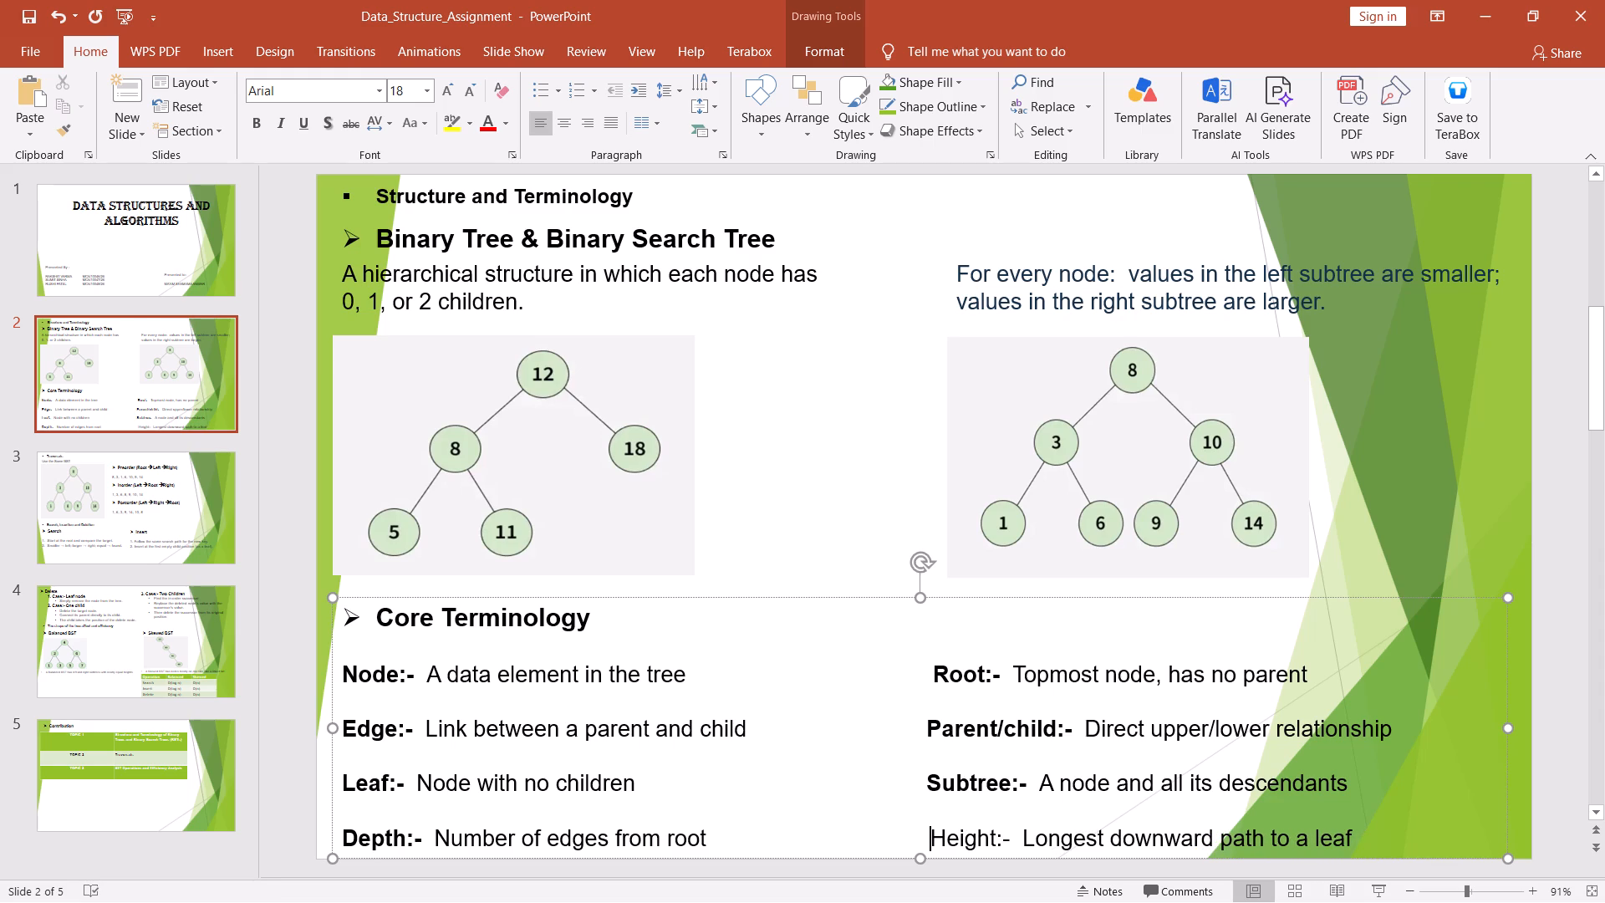
Bold the "Height:-" label under Core Terminology and save the presentation.
left_click_drag(1010, 840, 947, 847)
left_click(953, 809)
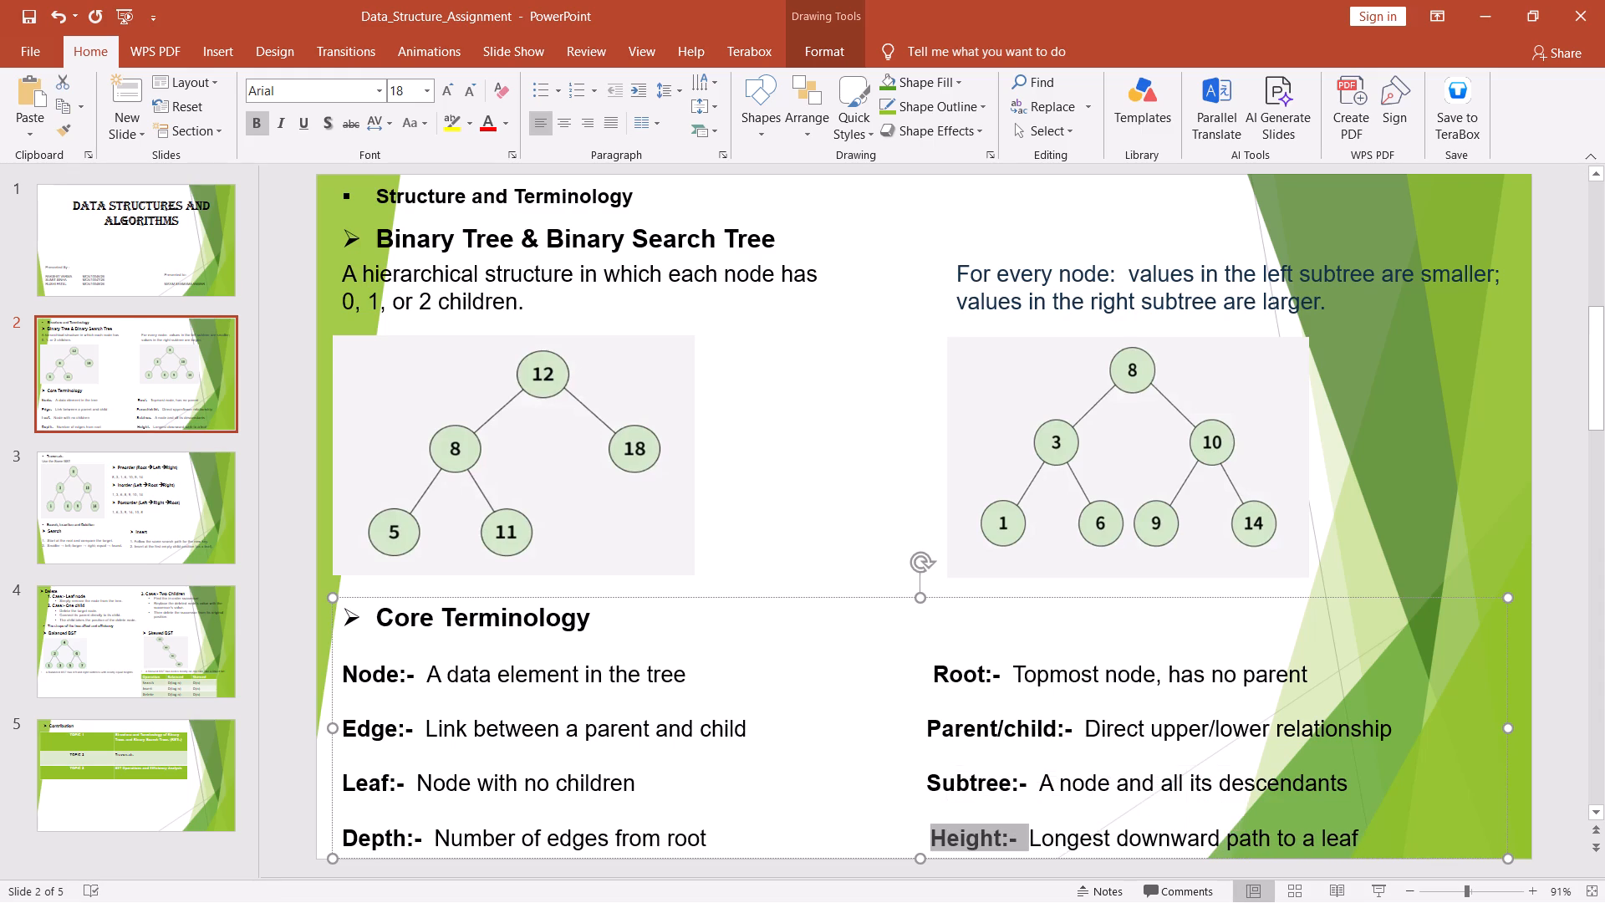
left_click(824, 552)
key("ctrl+s")
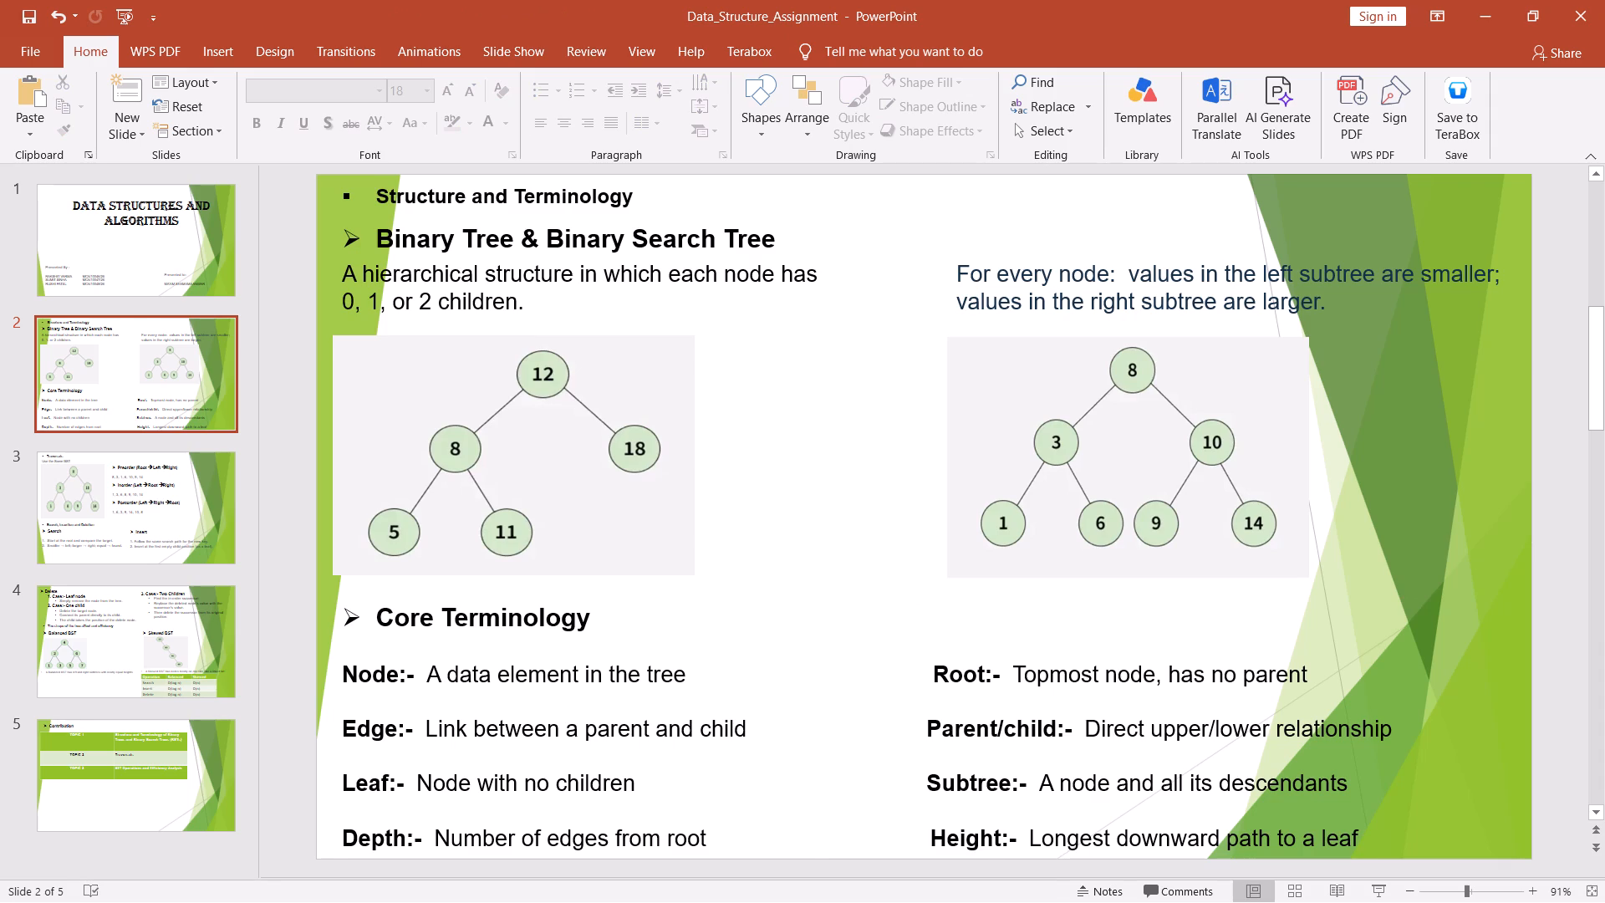
Change the font of the entire Operation/Balanced/Skewed table on slide 4 to Arial and save the presentation.
left_click(155, 498)
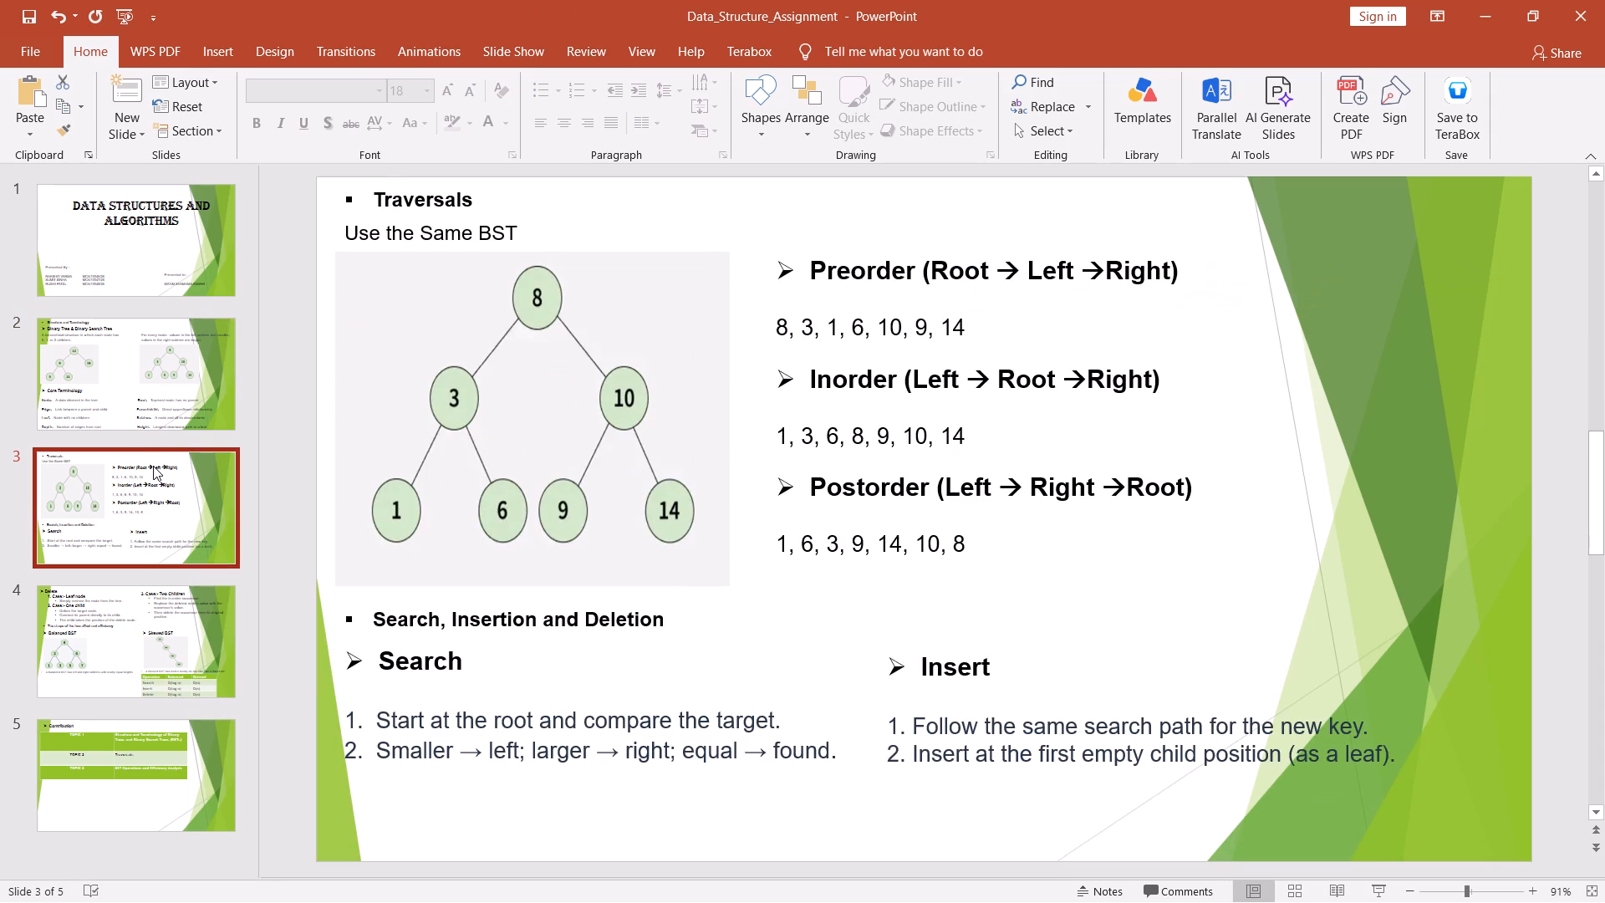
key("ctrl+s")
left_click(72, 665)
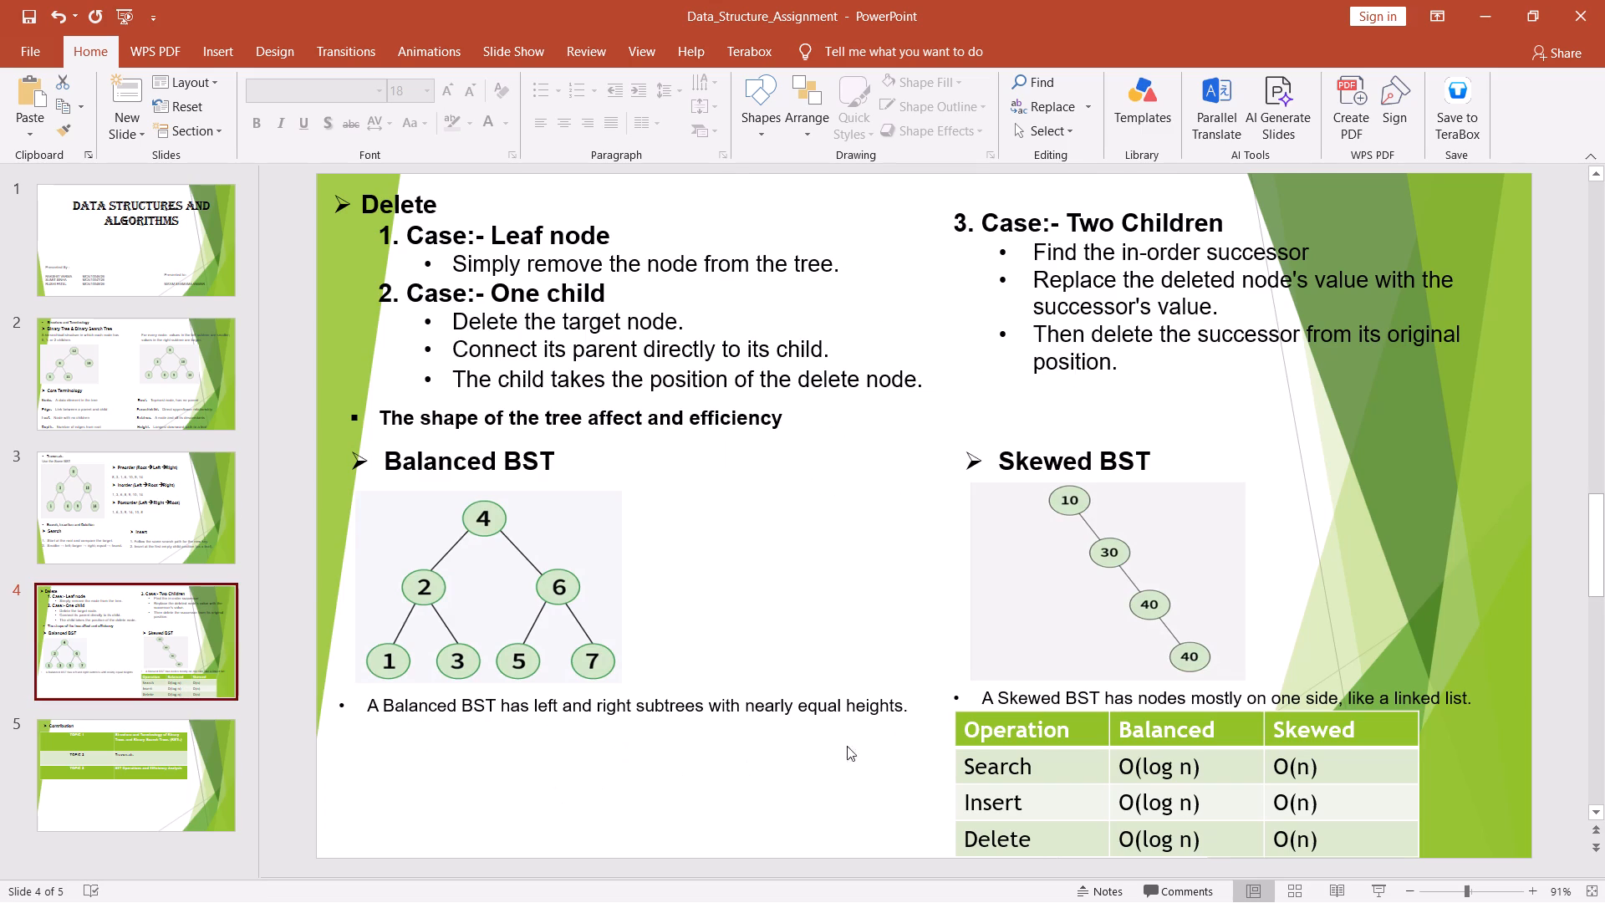
left_click(1023, 736)
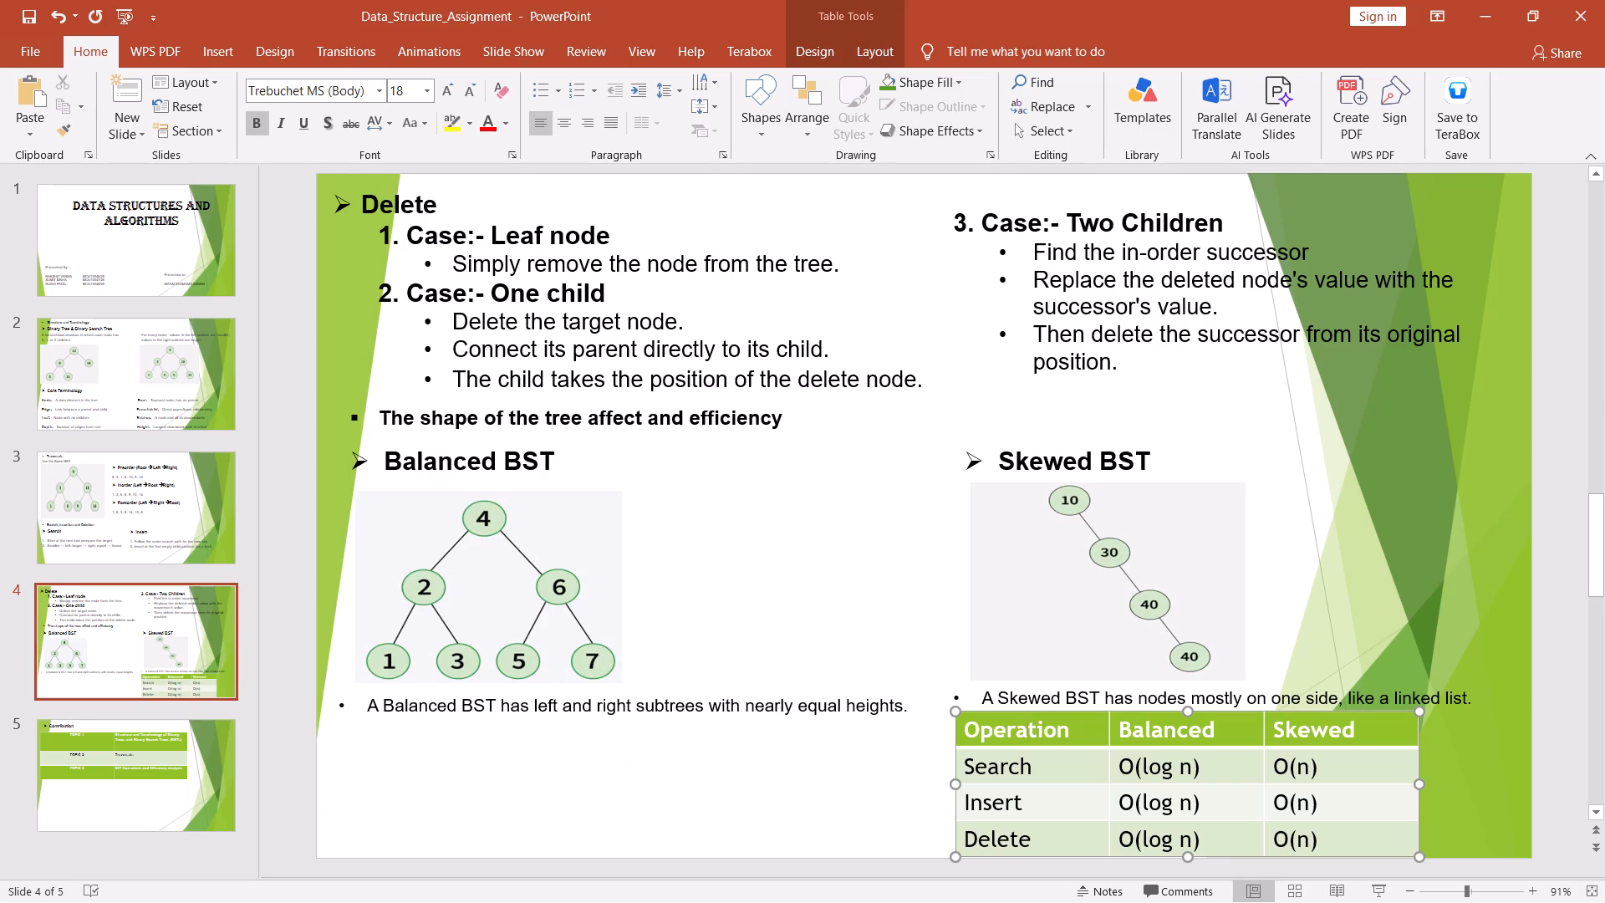
key("ctrl+a")
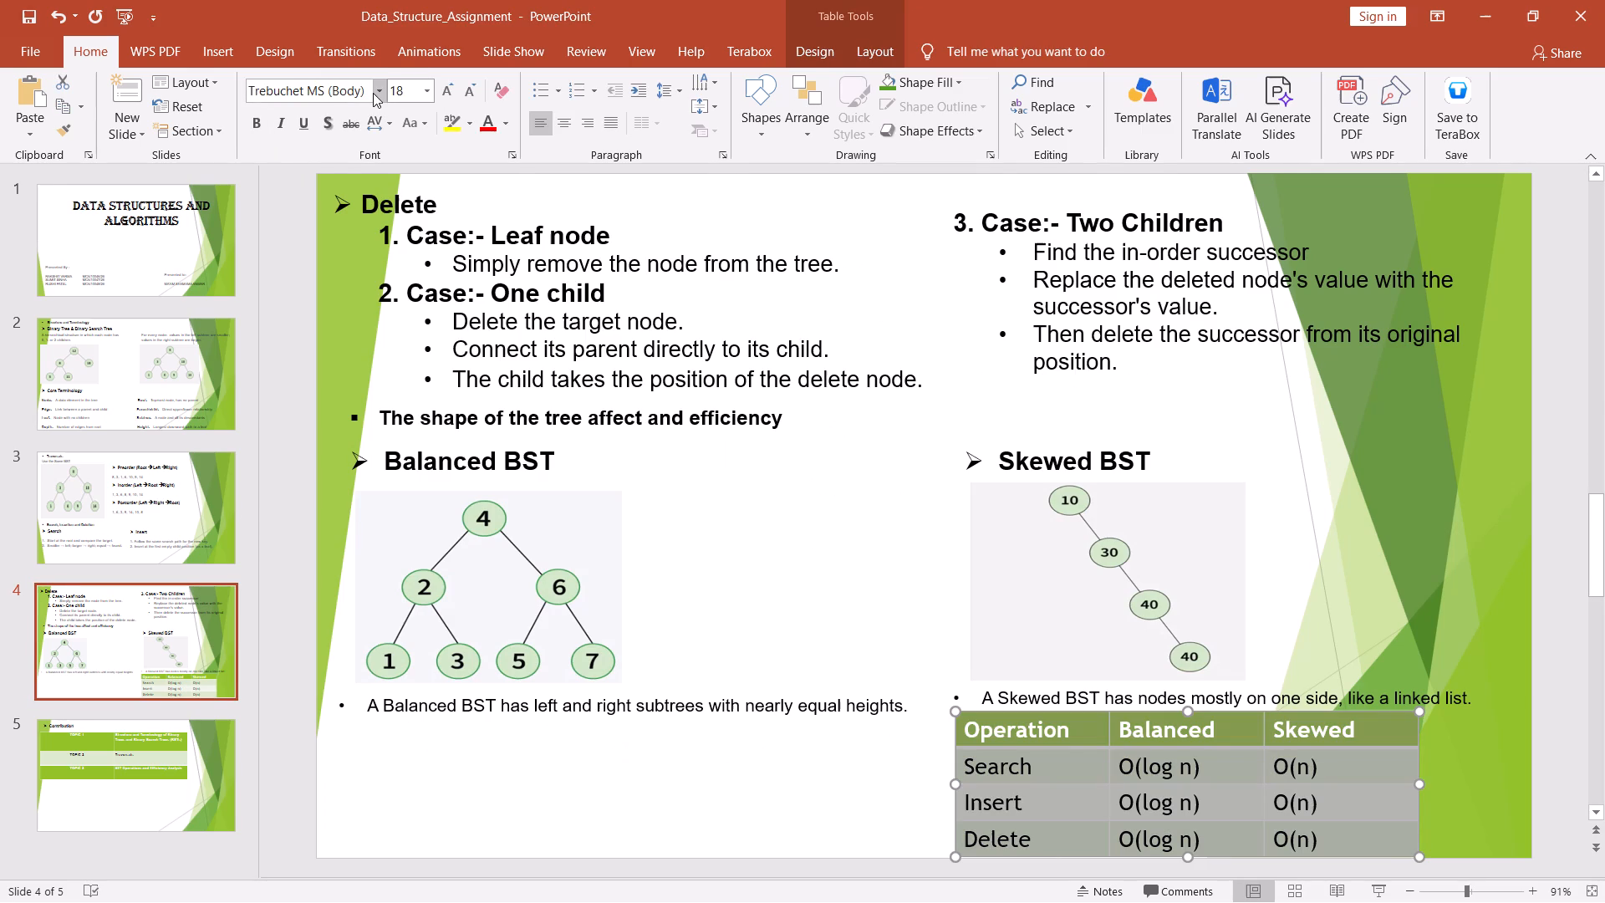
left_click(373, 93)
left_click(304, 314)
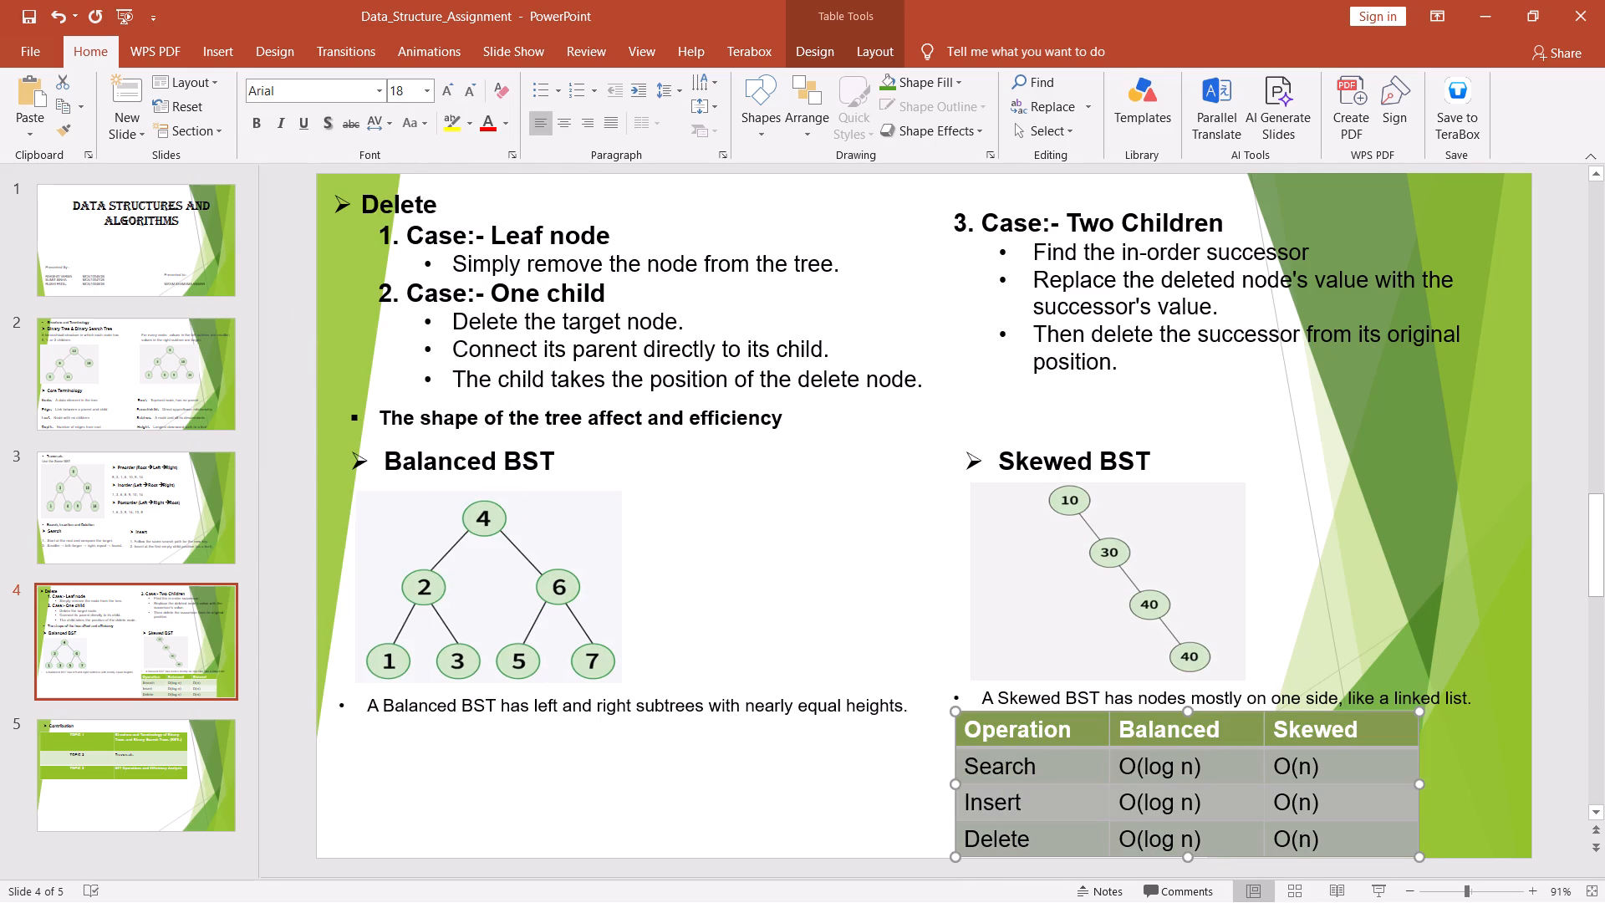
left_click(586, 756)
key("ctrl+s")
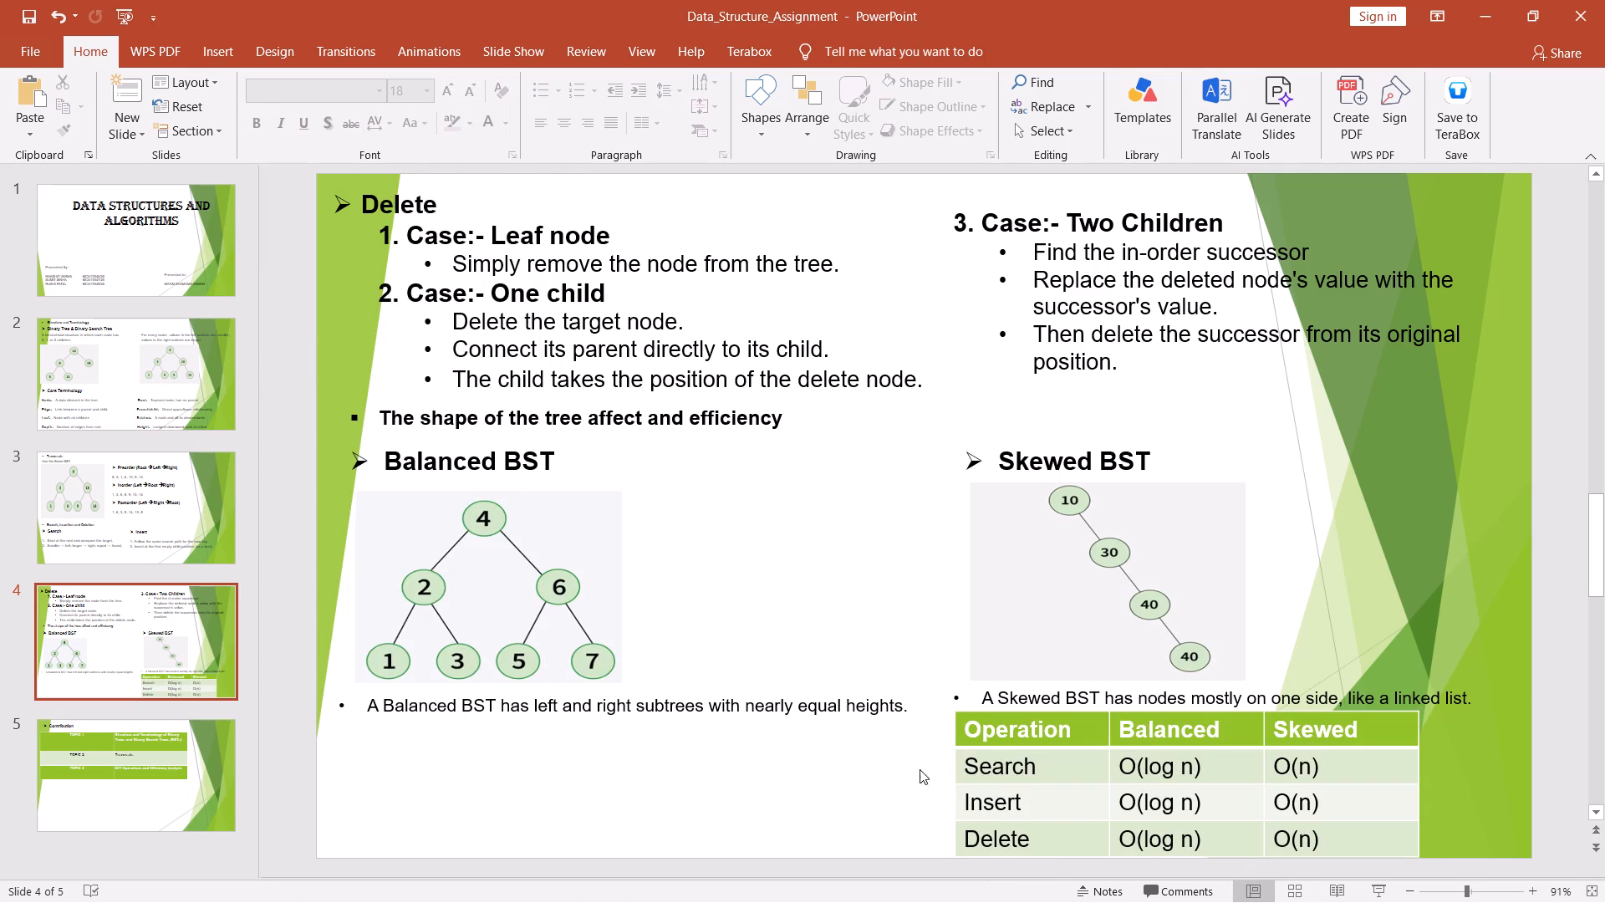
Bold the row labels "Search", "Insert" and "Delete" in slide 4's table and save the presentation.
left_click(961, 767)
left_click(990, 764)
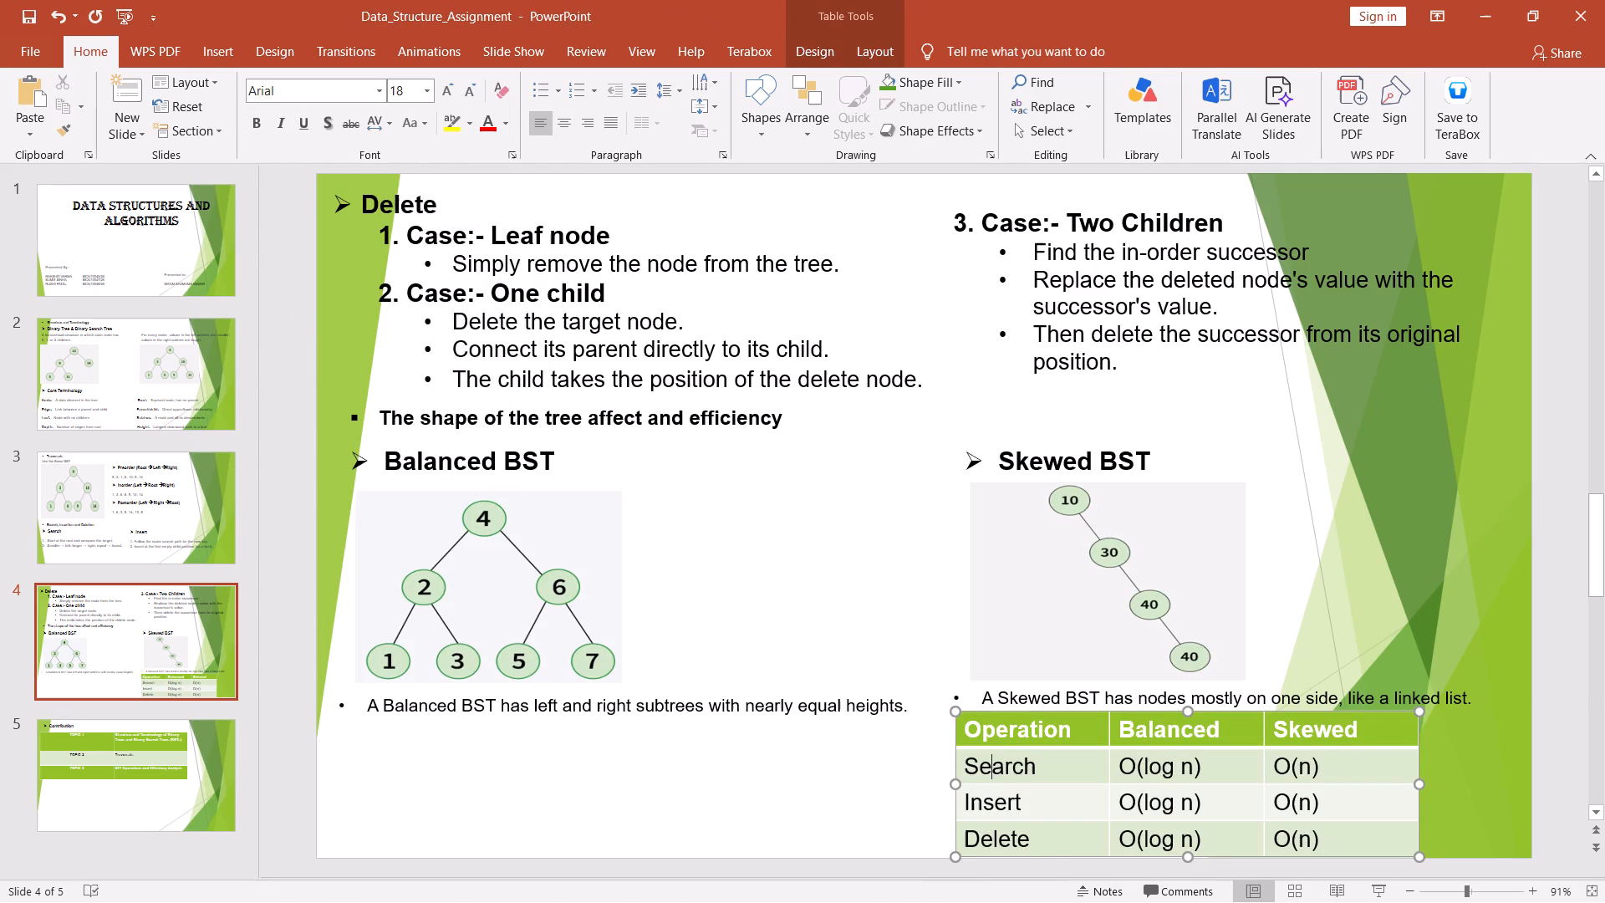
left_click_drag(1037, 763, 975, 765)
left_click(981, 735)
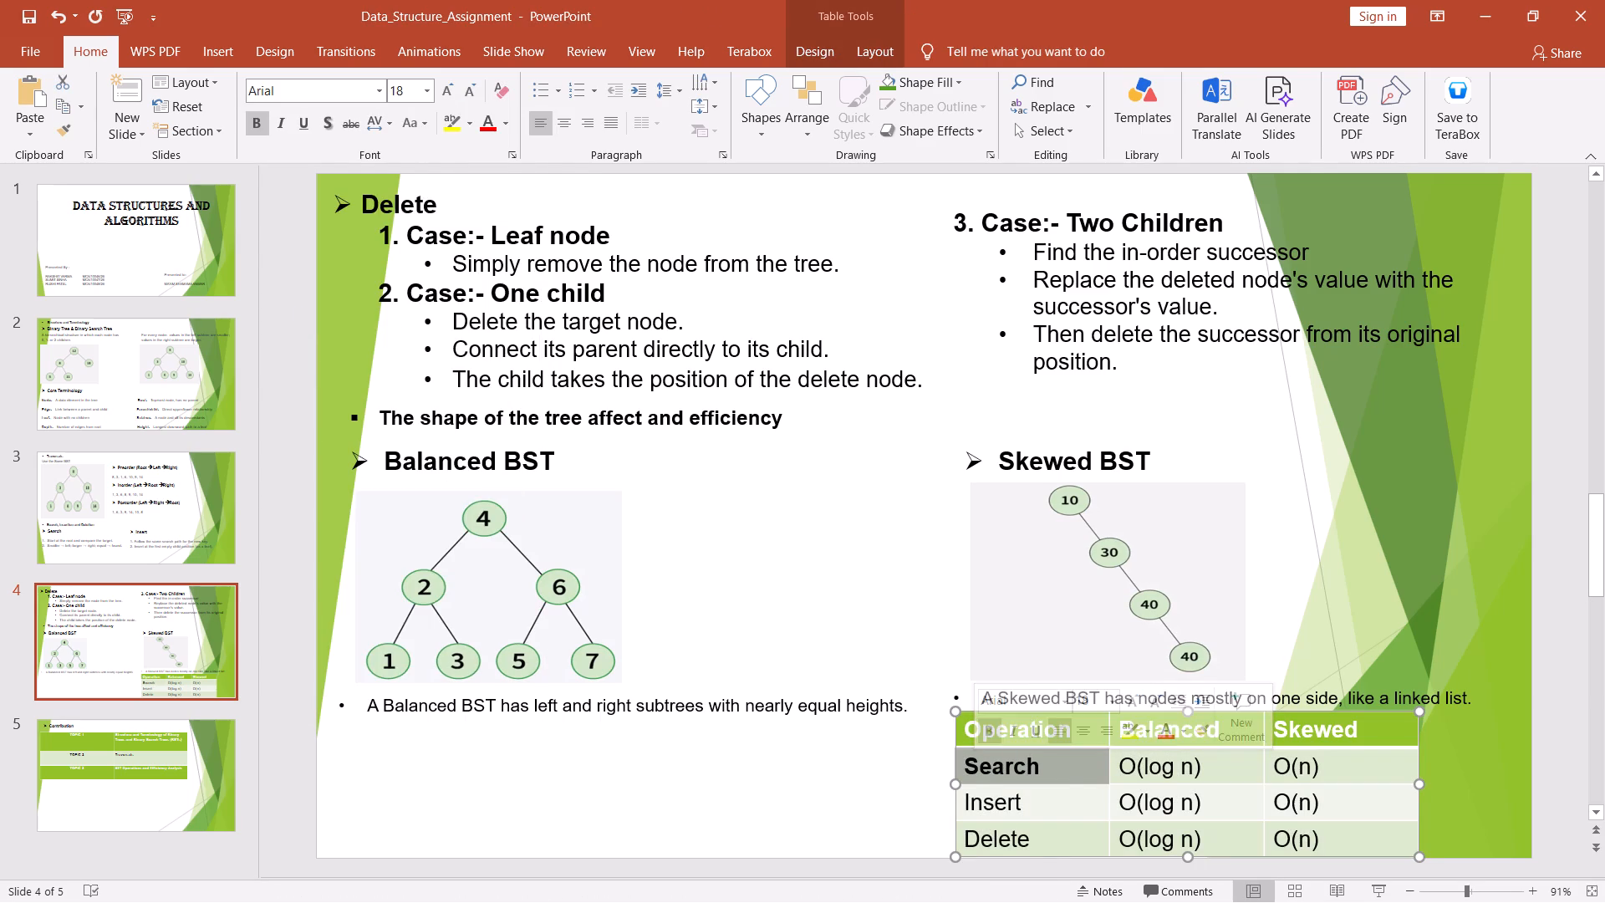
left_click_drag(1023, 807, 940, 802)
left_click(944, 773)
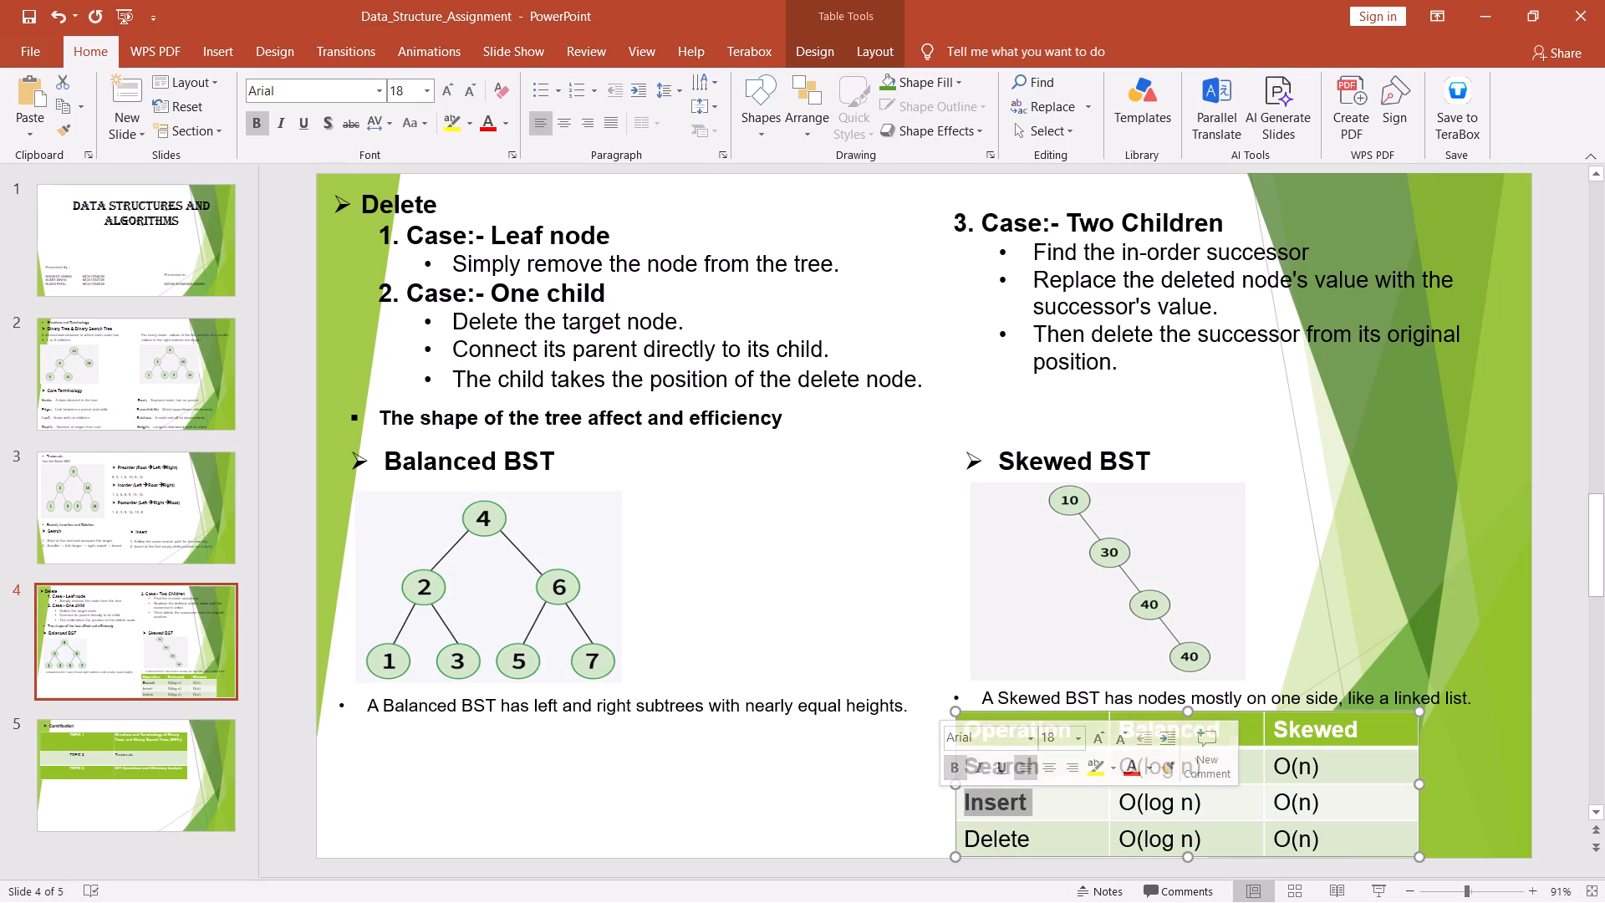
left_click(1050, 825)
left_click_drag(1032, 839, 971, 839)
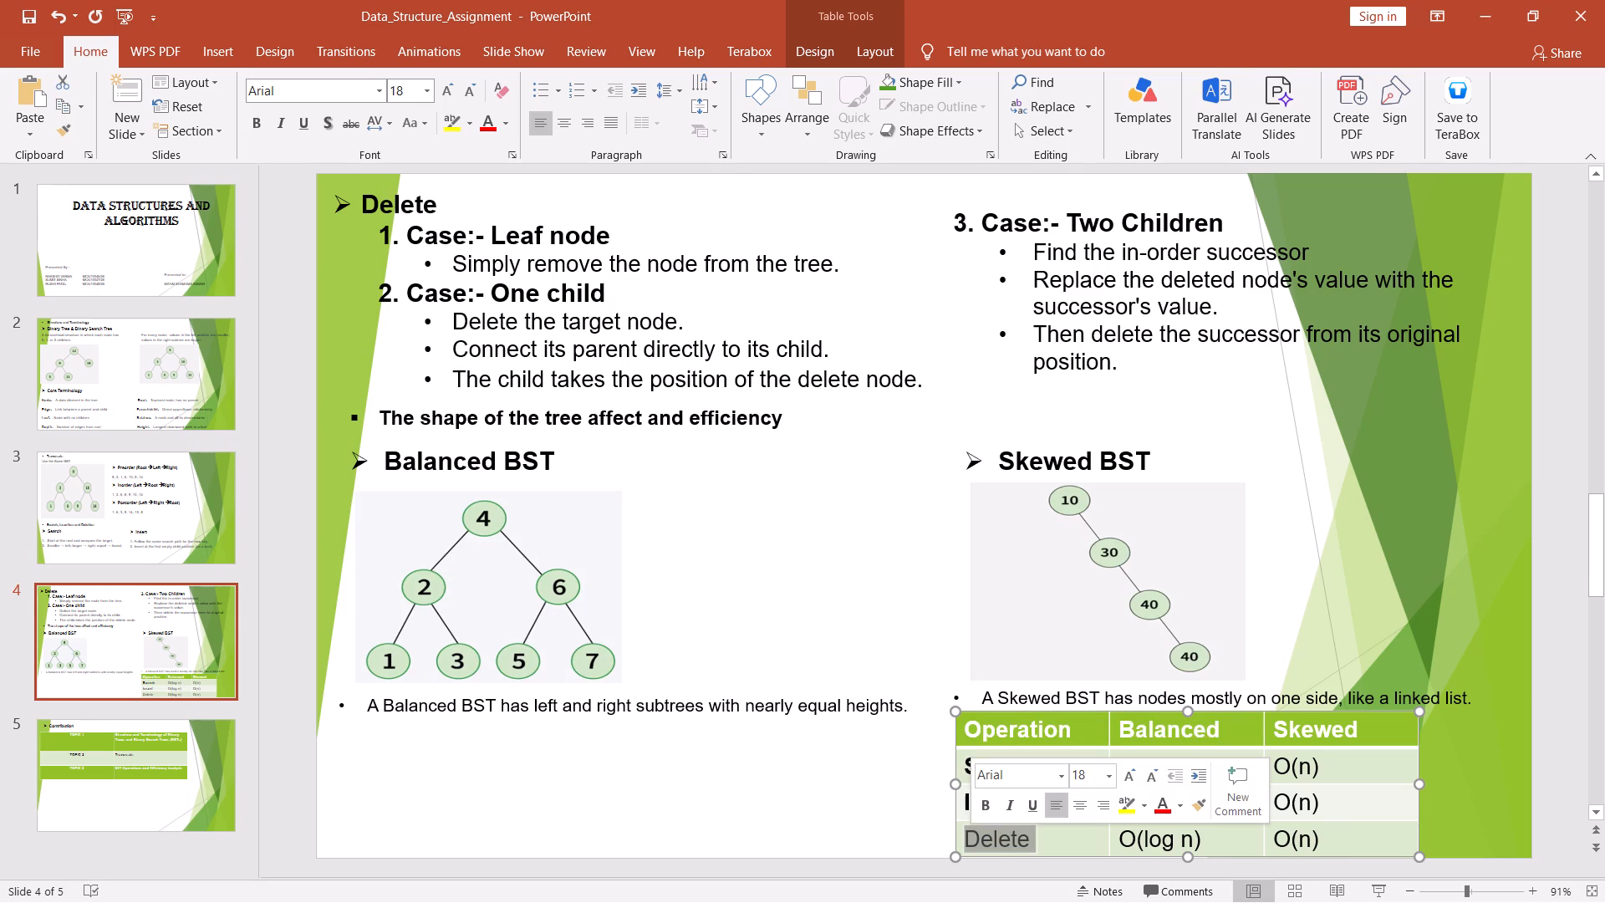
left_click(981, 812)
left_click(895, 809)
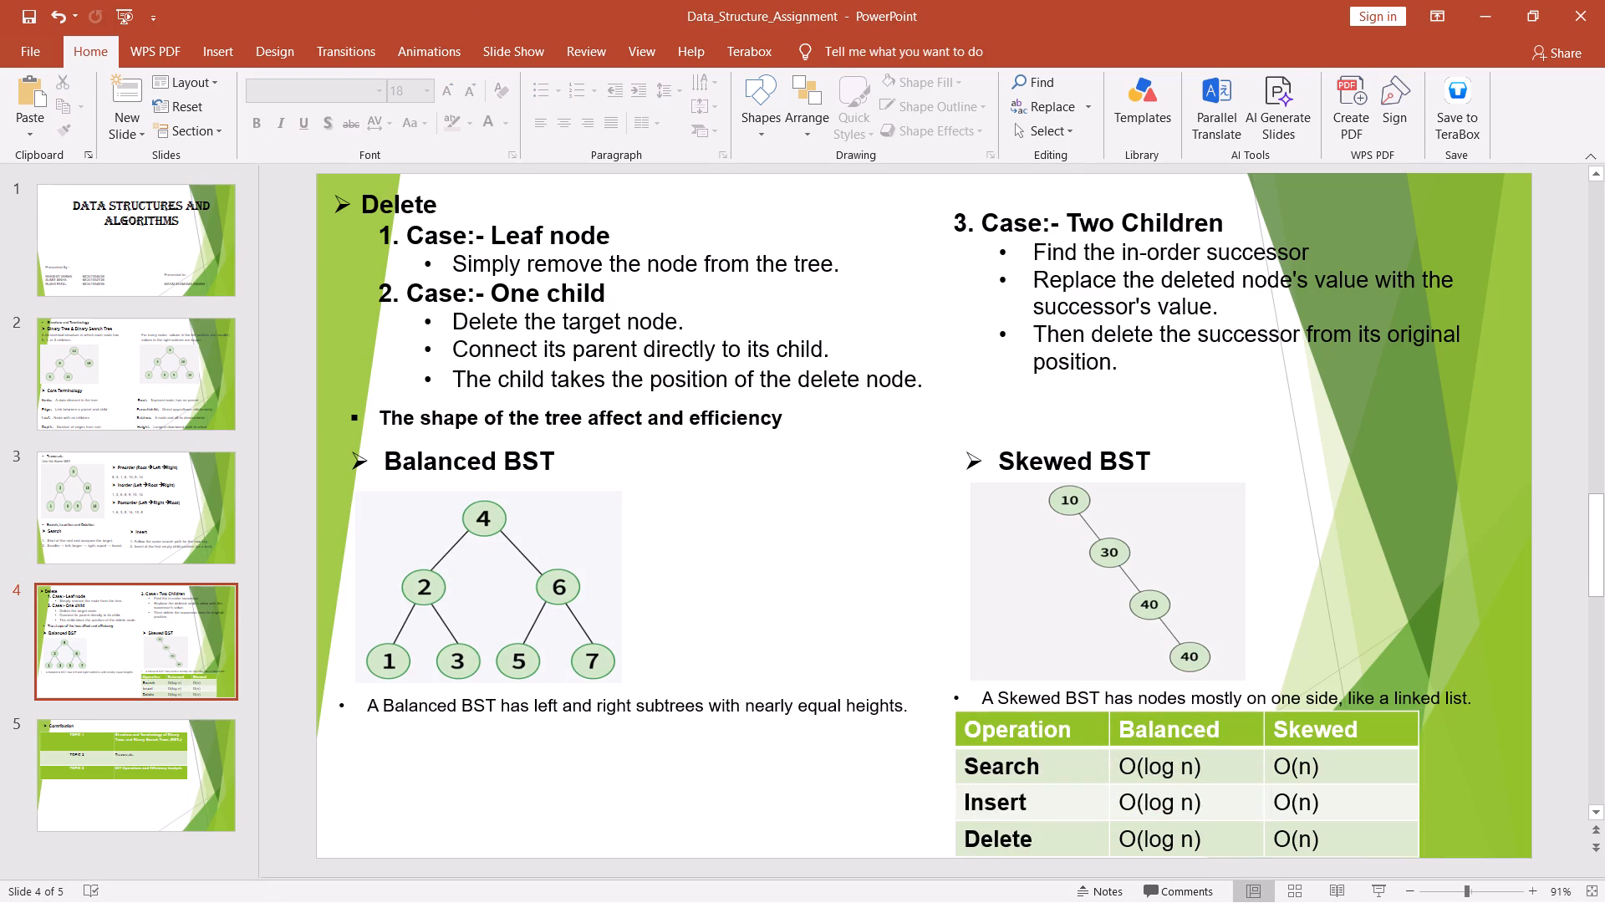
left_click(1139, 725)
left_click(746, 782)
key("ctrl+s")
Check slides 3 and 2 back to the title slide, saving the presentation there.
left_click(77, 481)
left_click(129, 385)
left_click(148, 253)
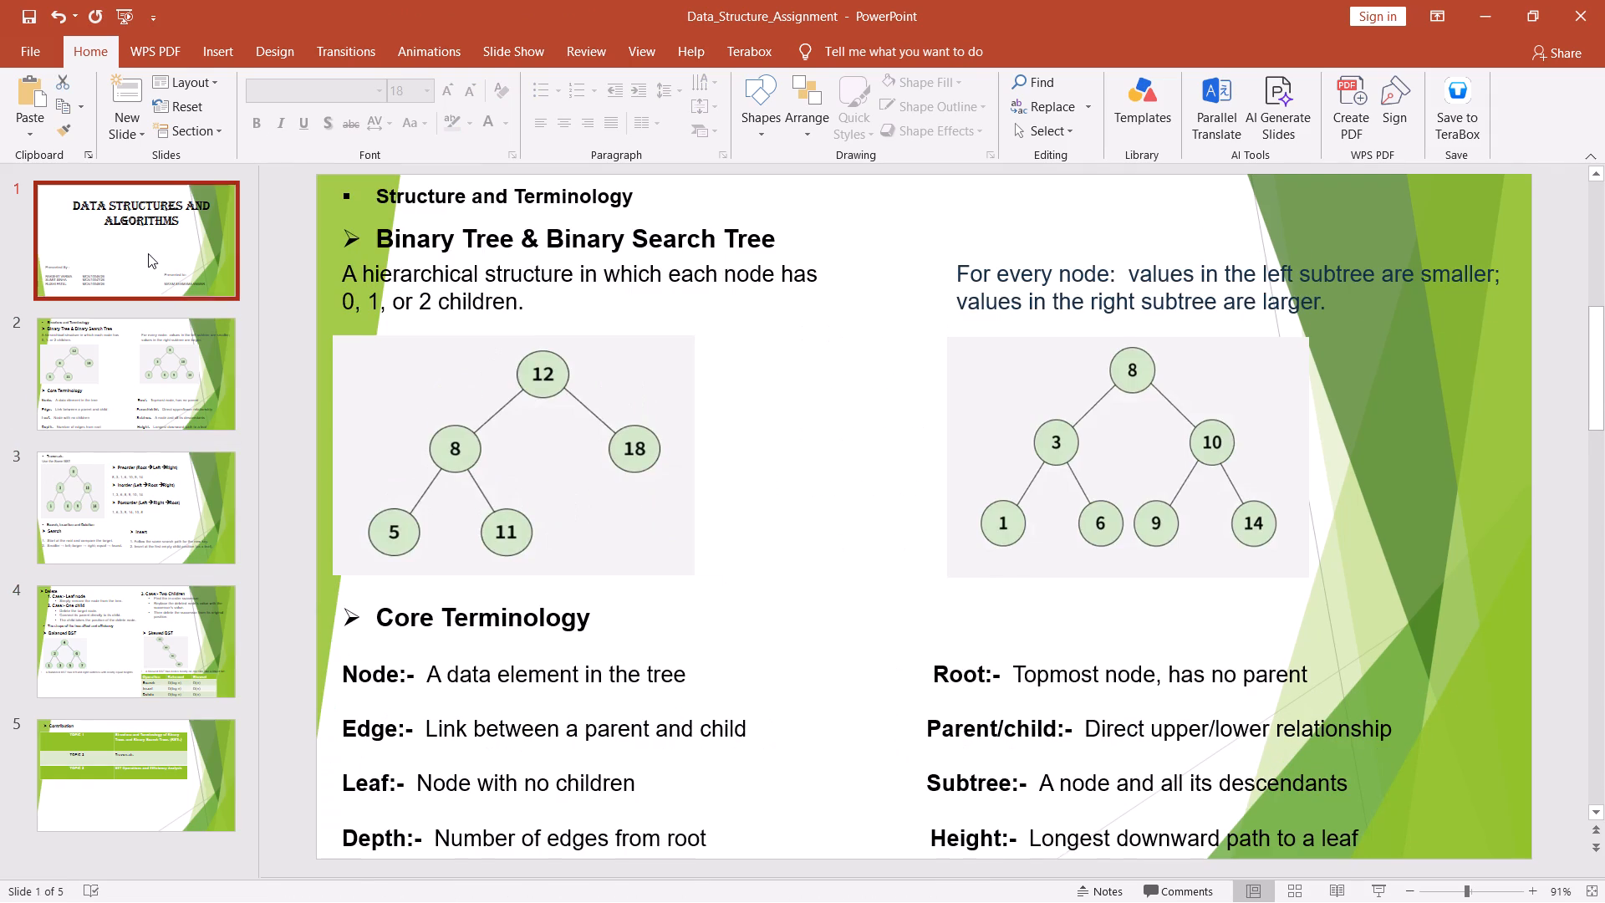
key("ctrl+s")
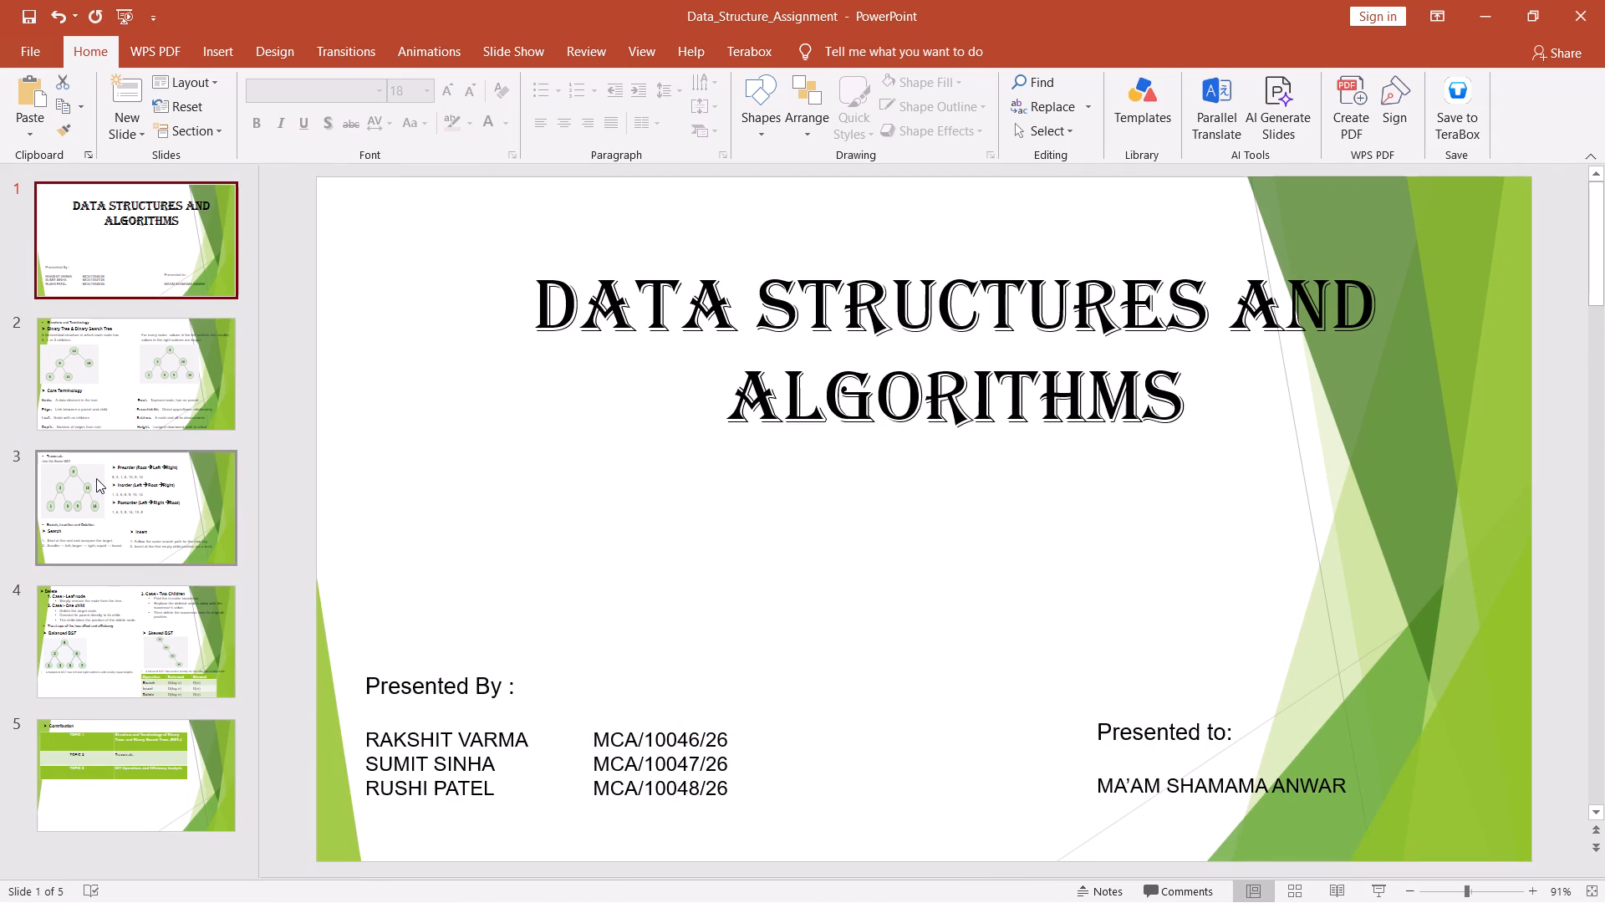
Select the word "Operations" in the TOPIC 3 description of slide 5's Contribution table.
left_click(86, 745)
left_click(894, 513)
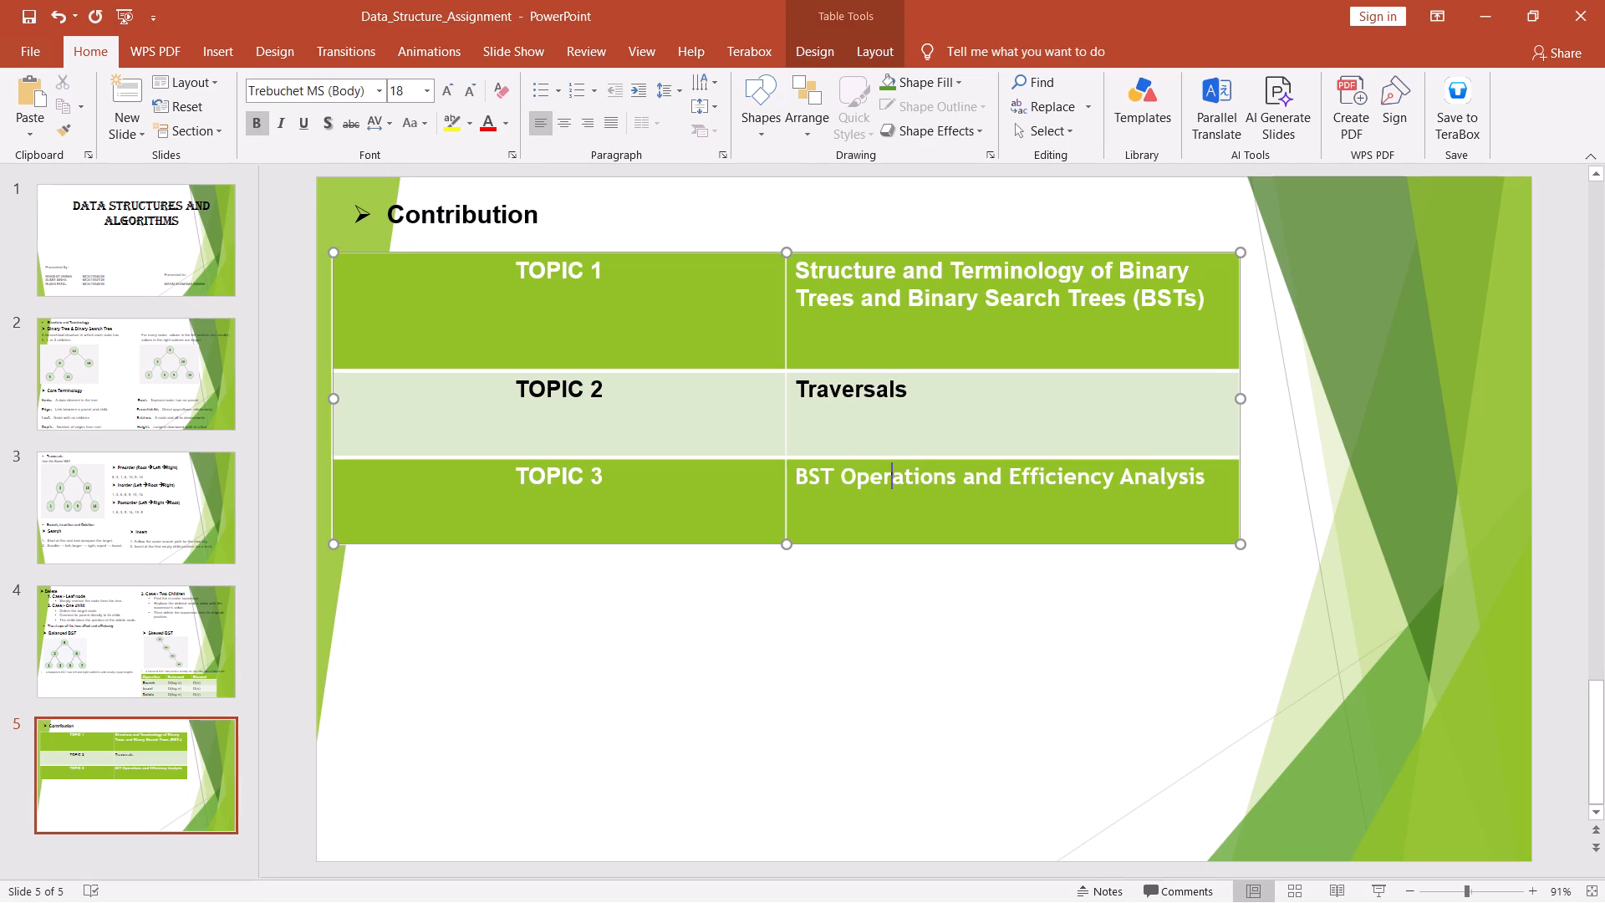
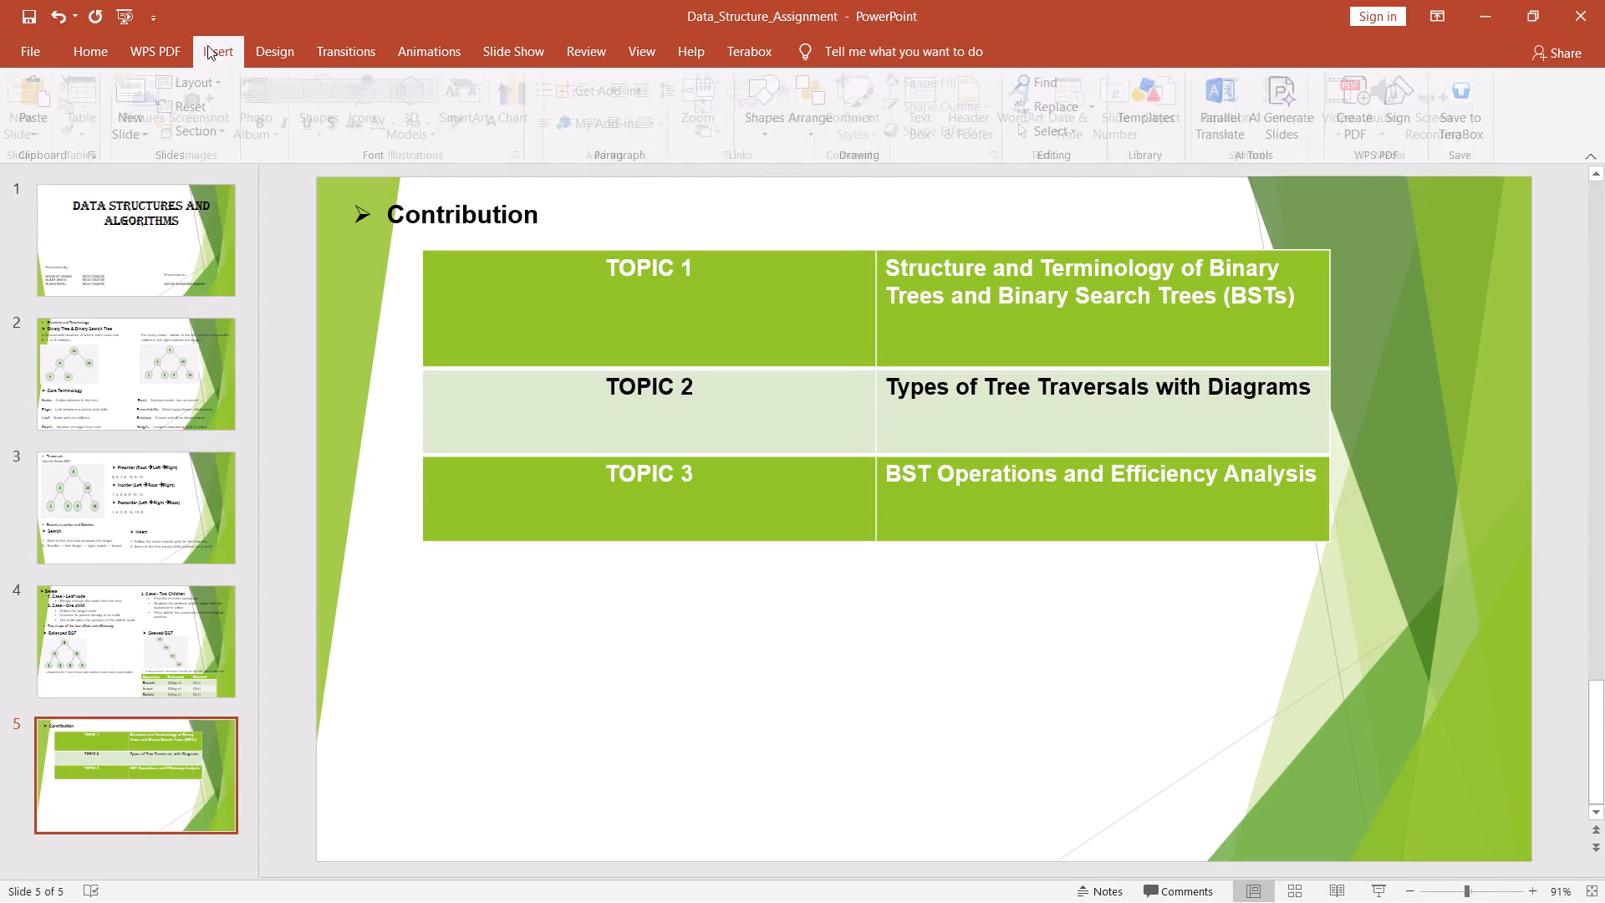
left_click(309, 79)
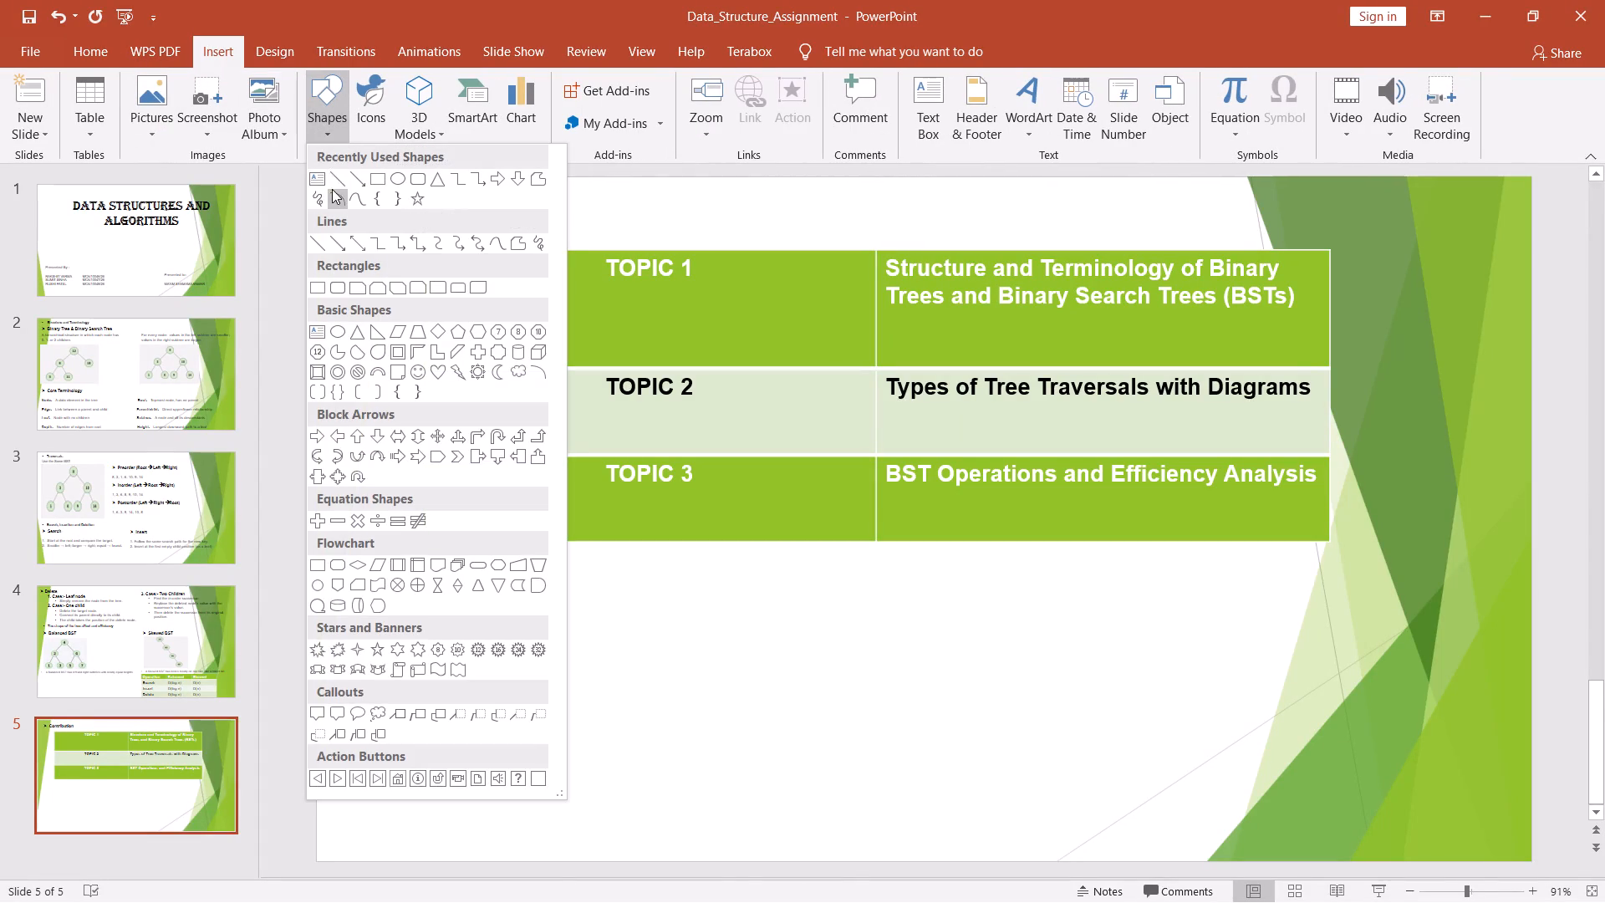
left_click(325, 176)
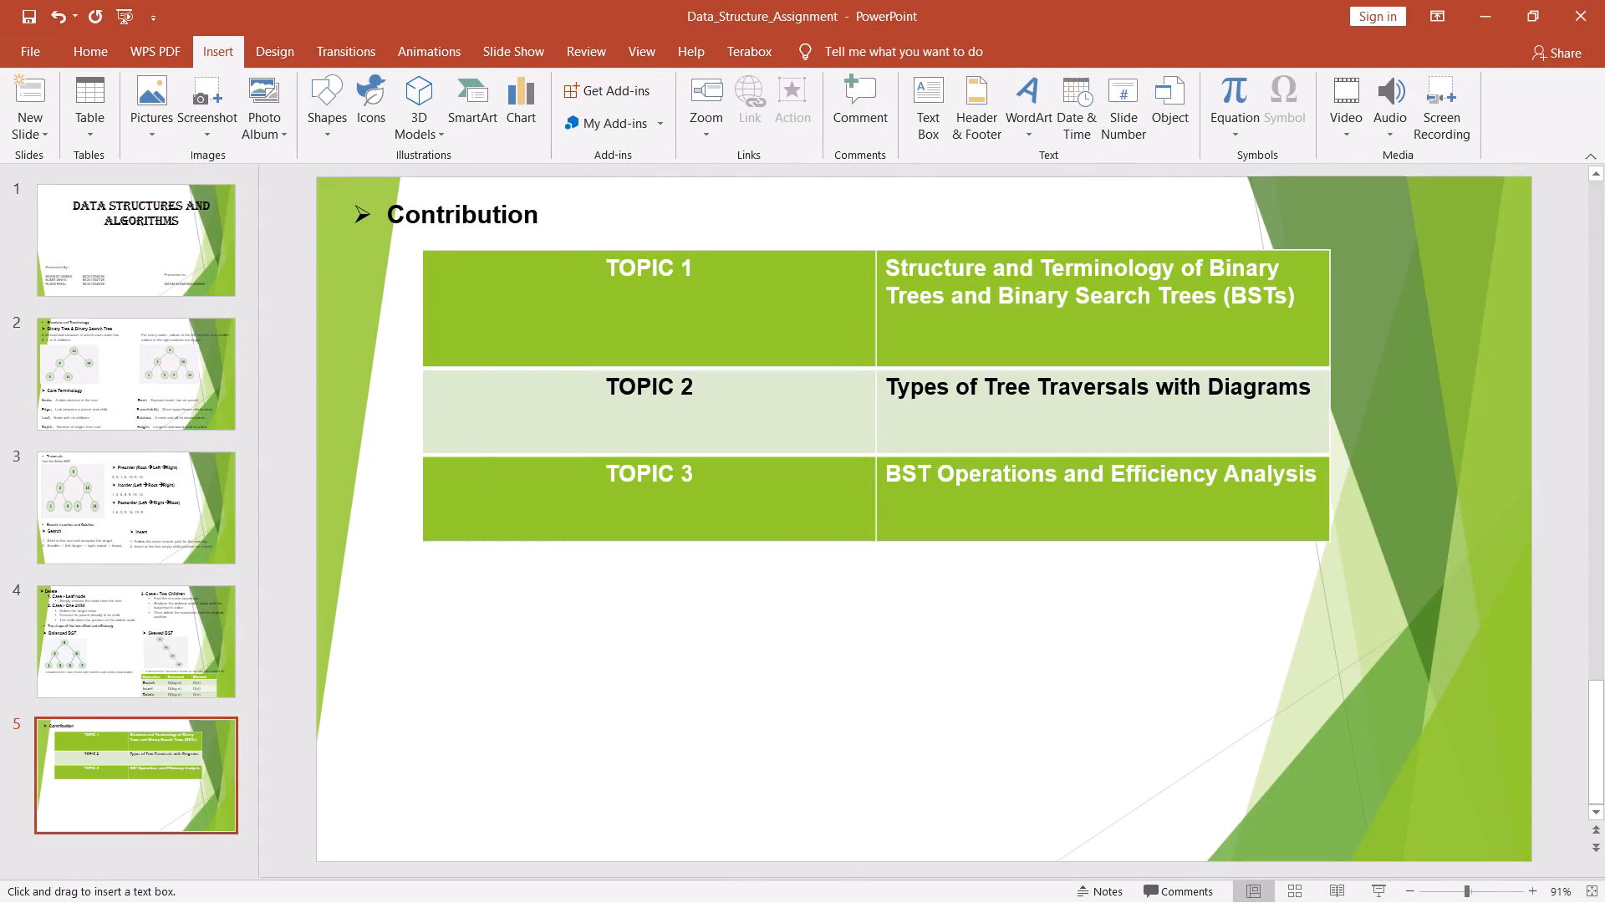
left_click_drag(629, 687, 1193, 852)
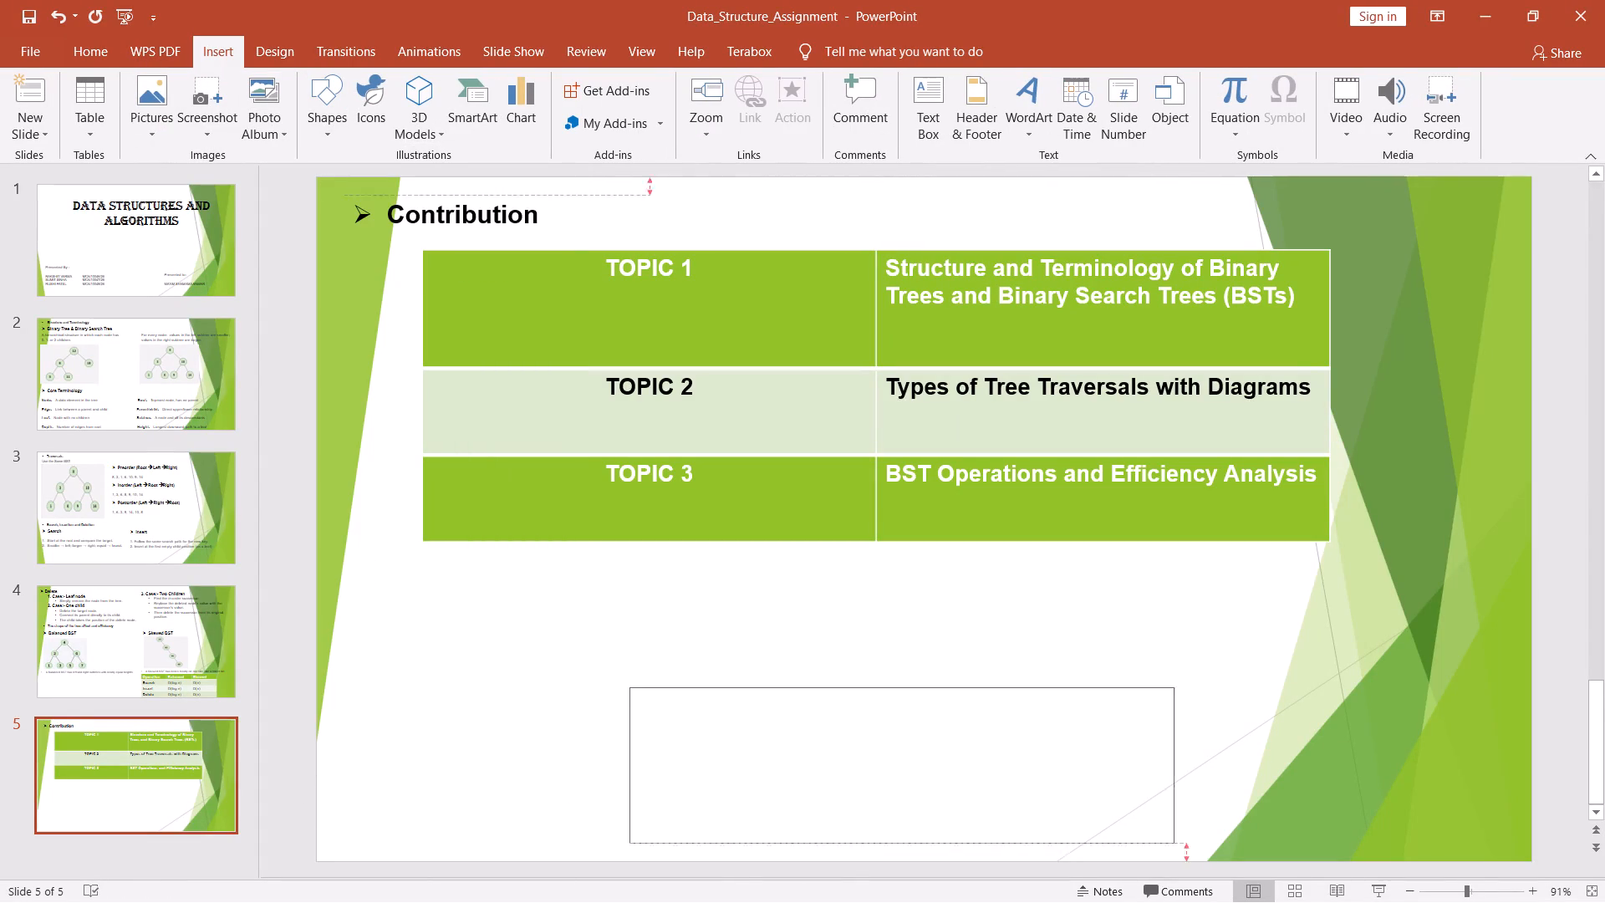
left_click_drag(1193, 852, 1139, 841)
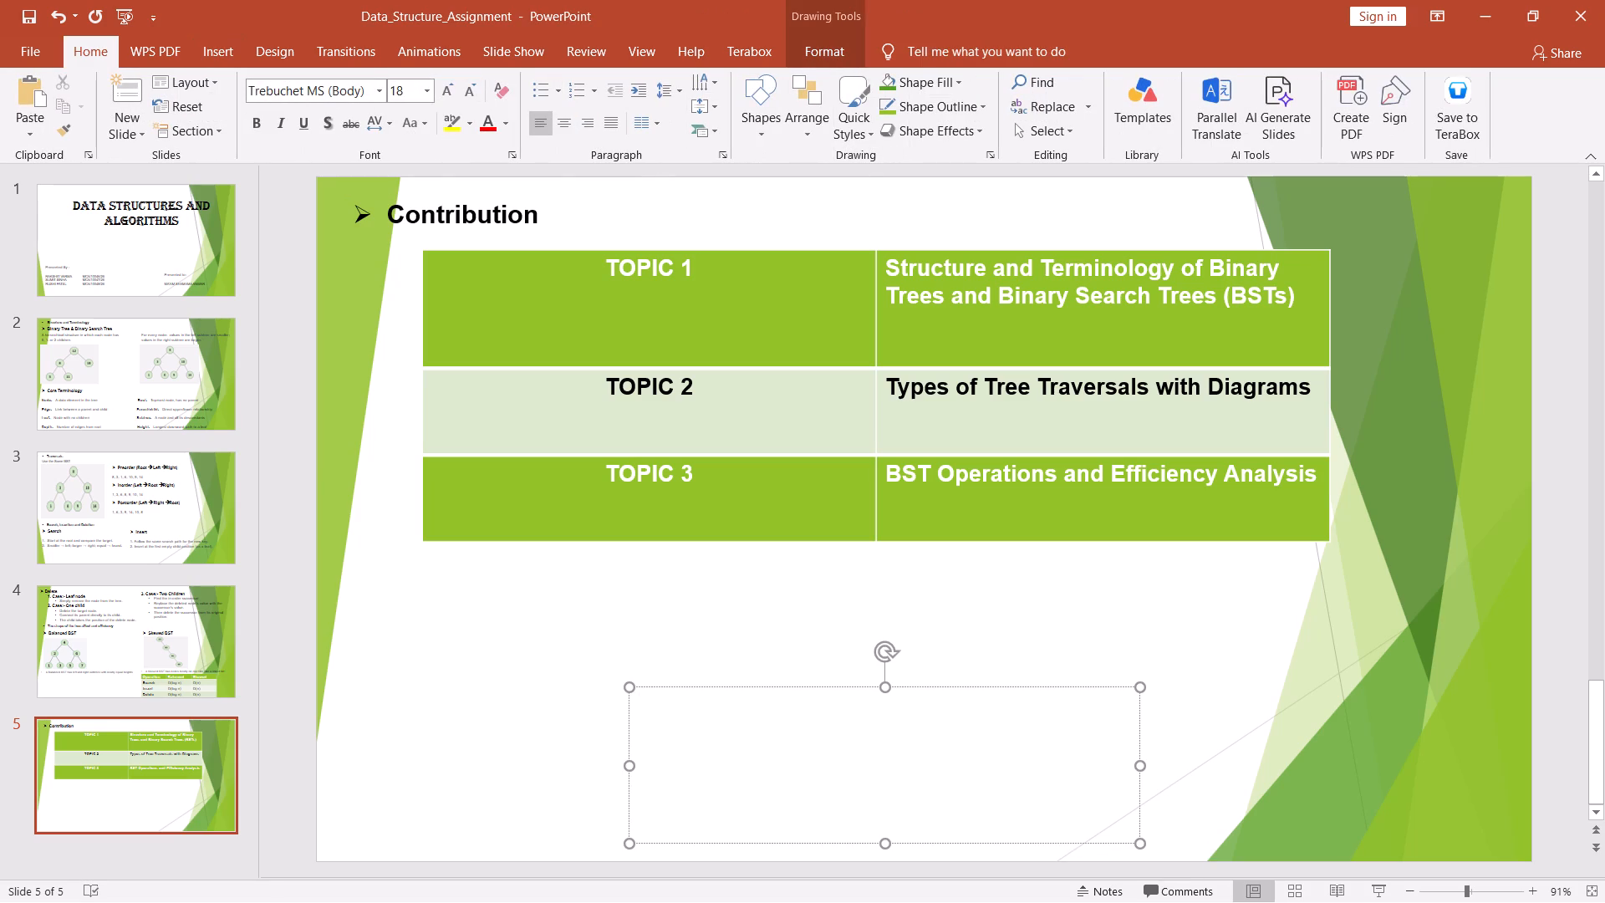
type("Thank U")
key("shift+BackSpace")
type("You")
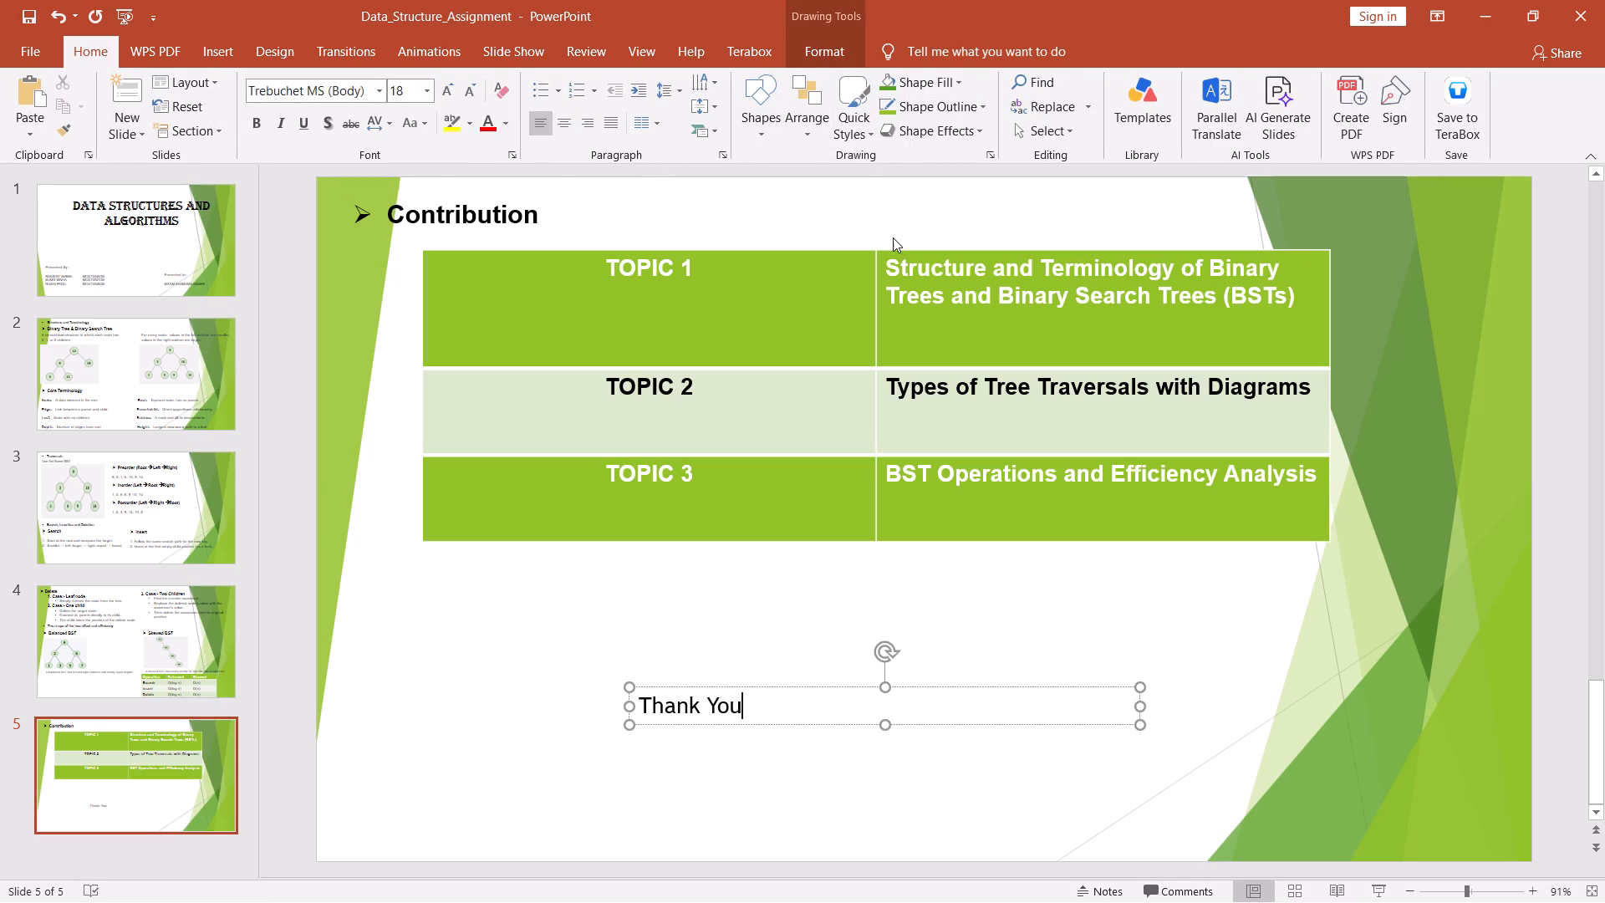
Format the "Thank You" text as bold Arial at size 60.
key("ctrl+a")
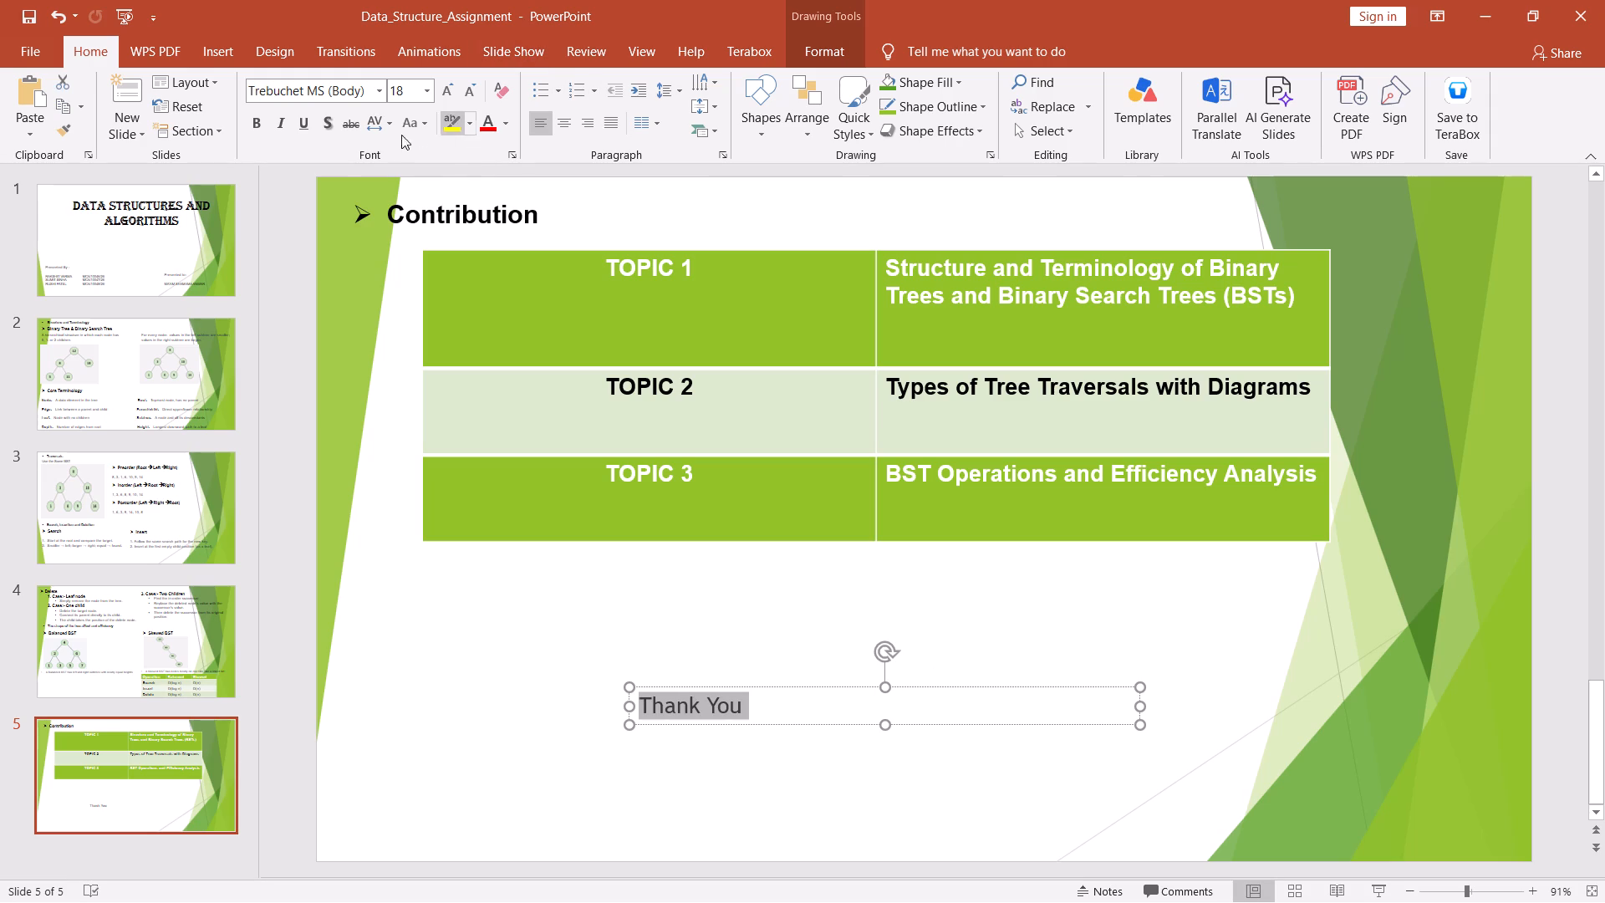
left_click(426, 94)
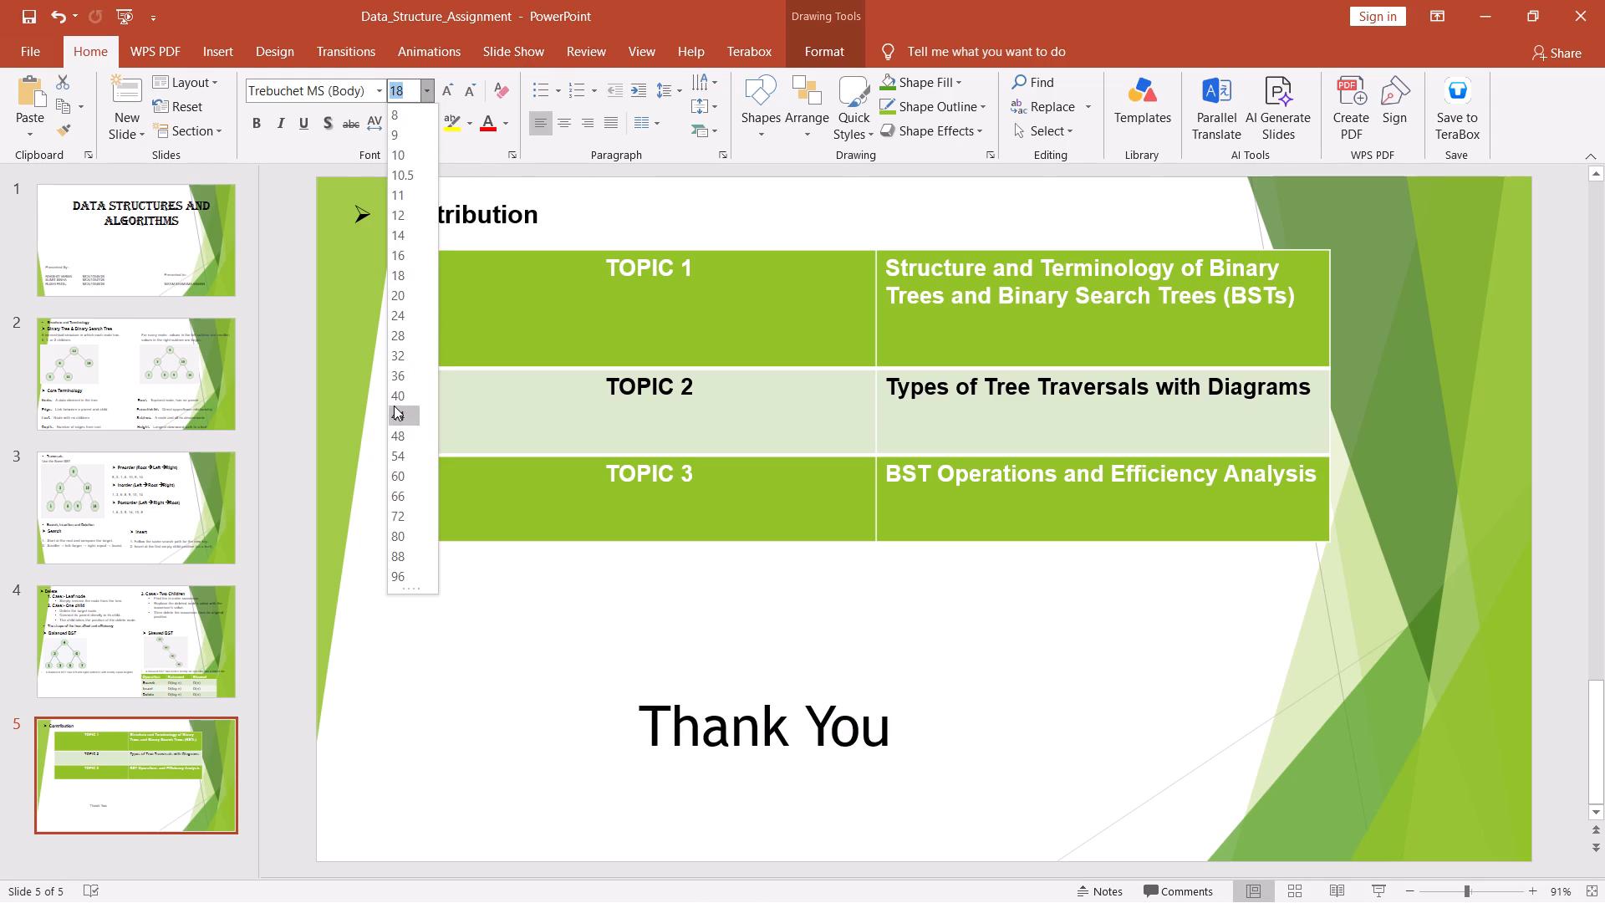
left_click(395, 476)
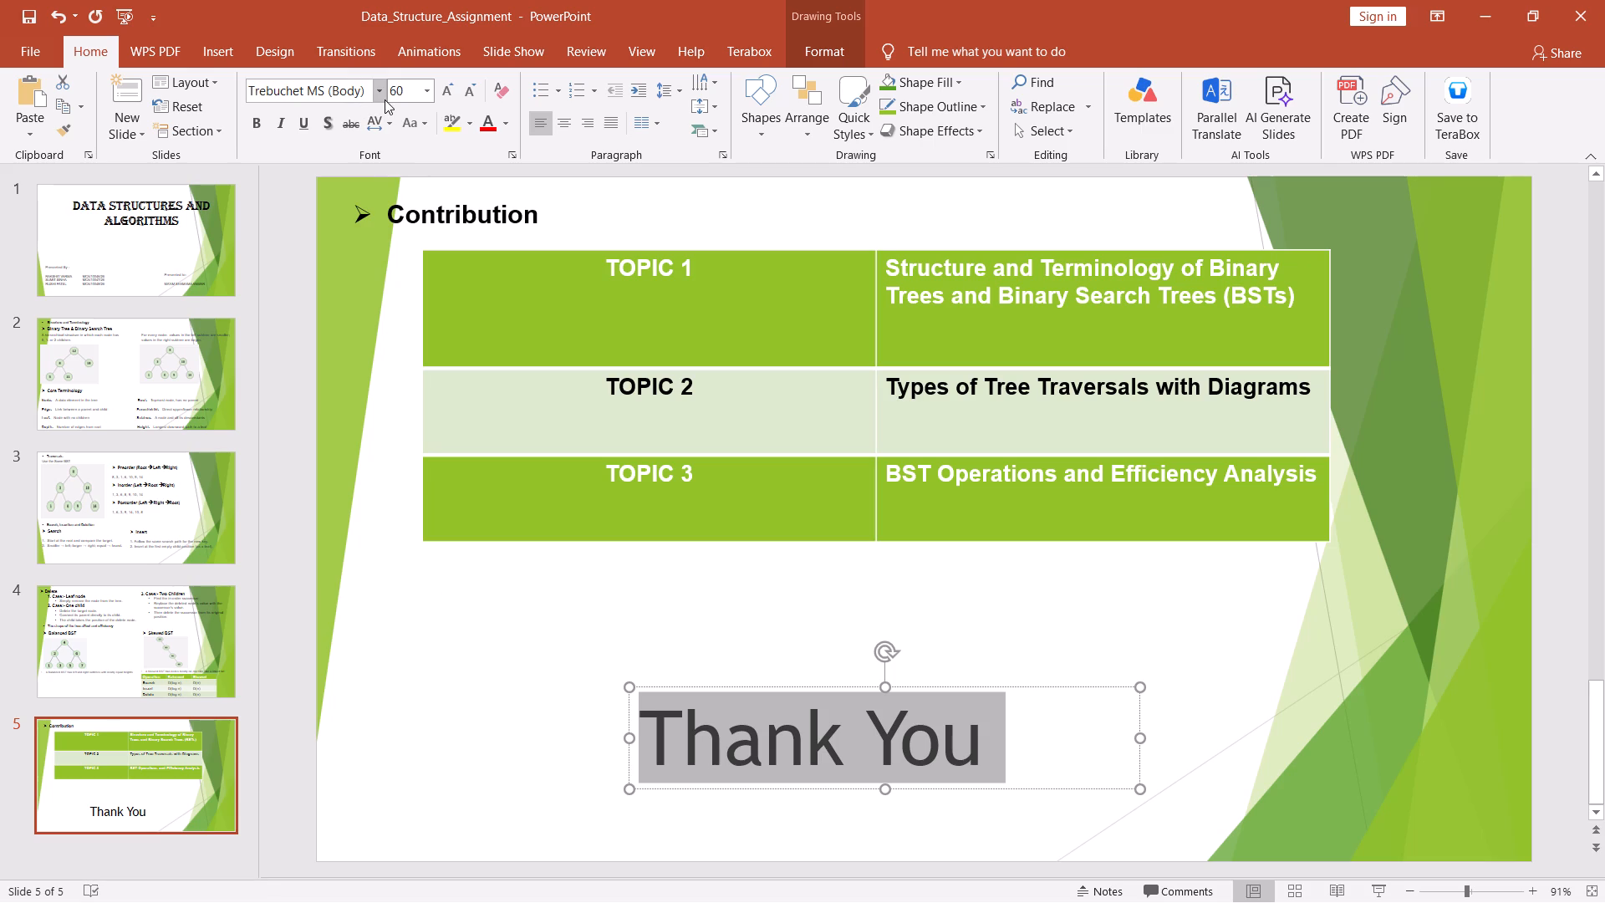
left_click(373, 93)
left_click(347, 222)
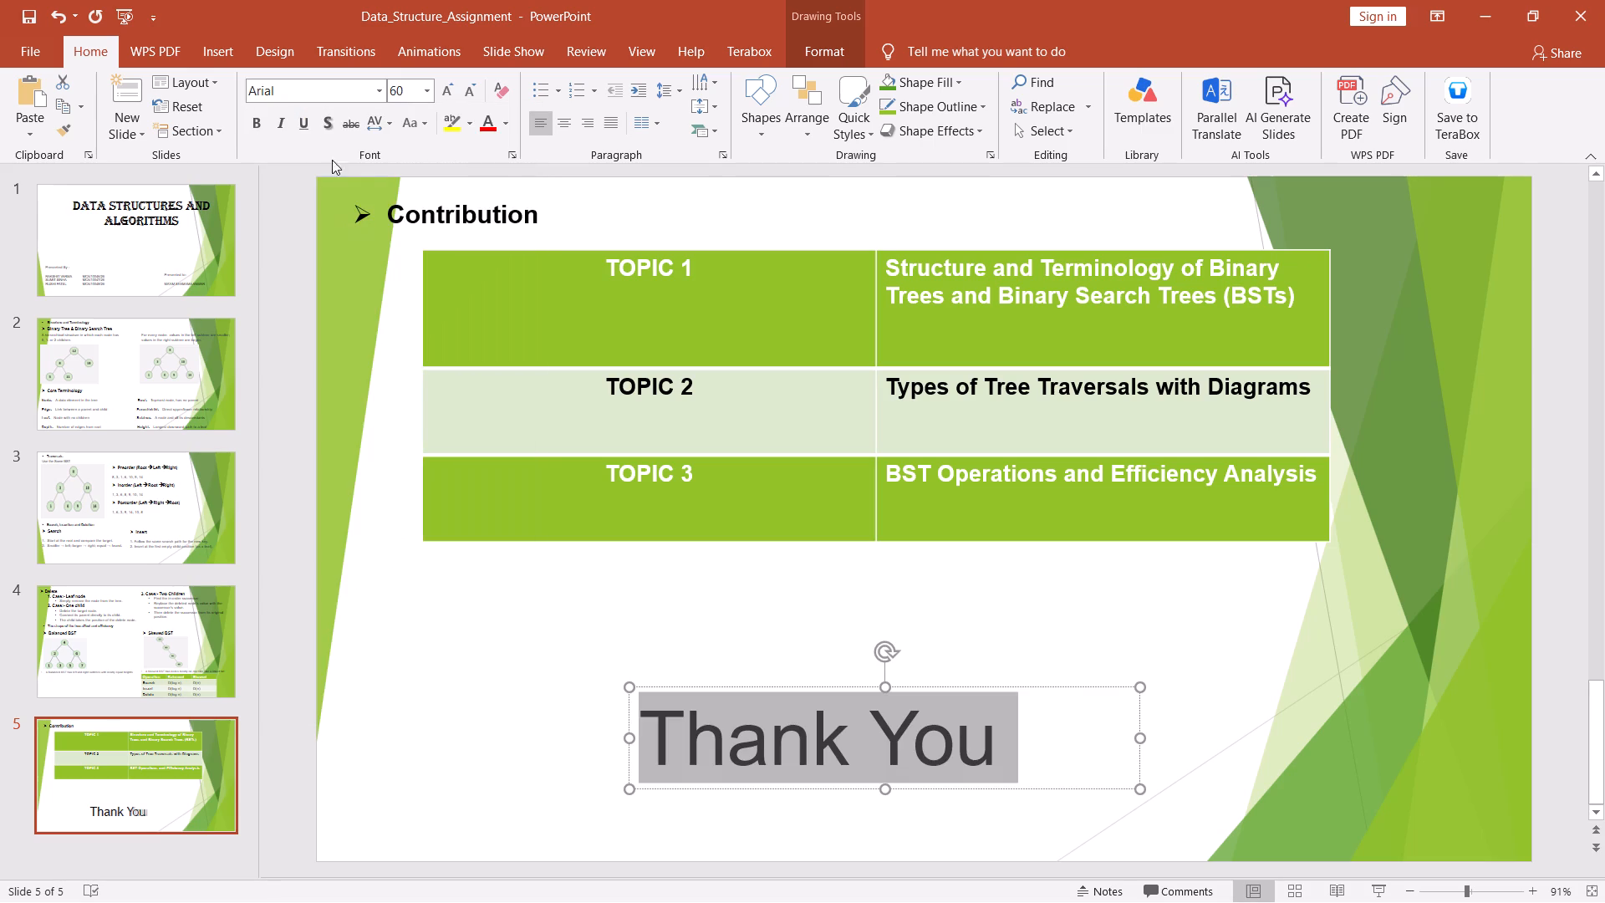
left_click(260, 121)
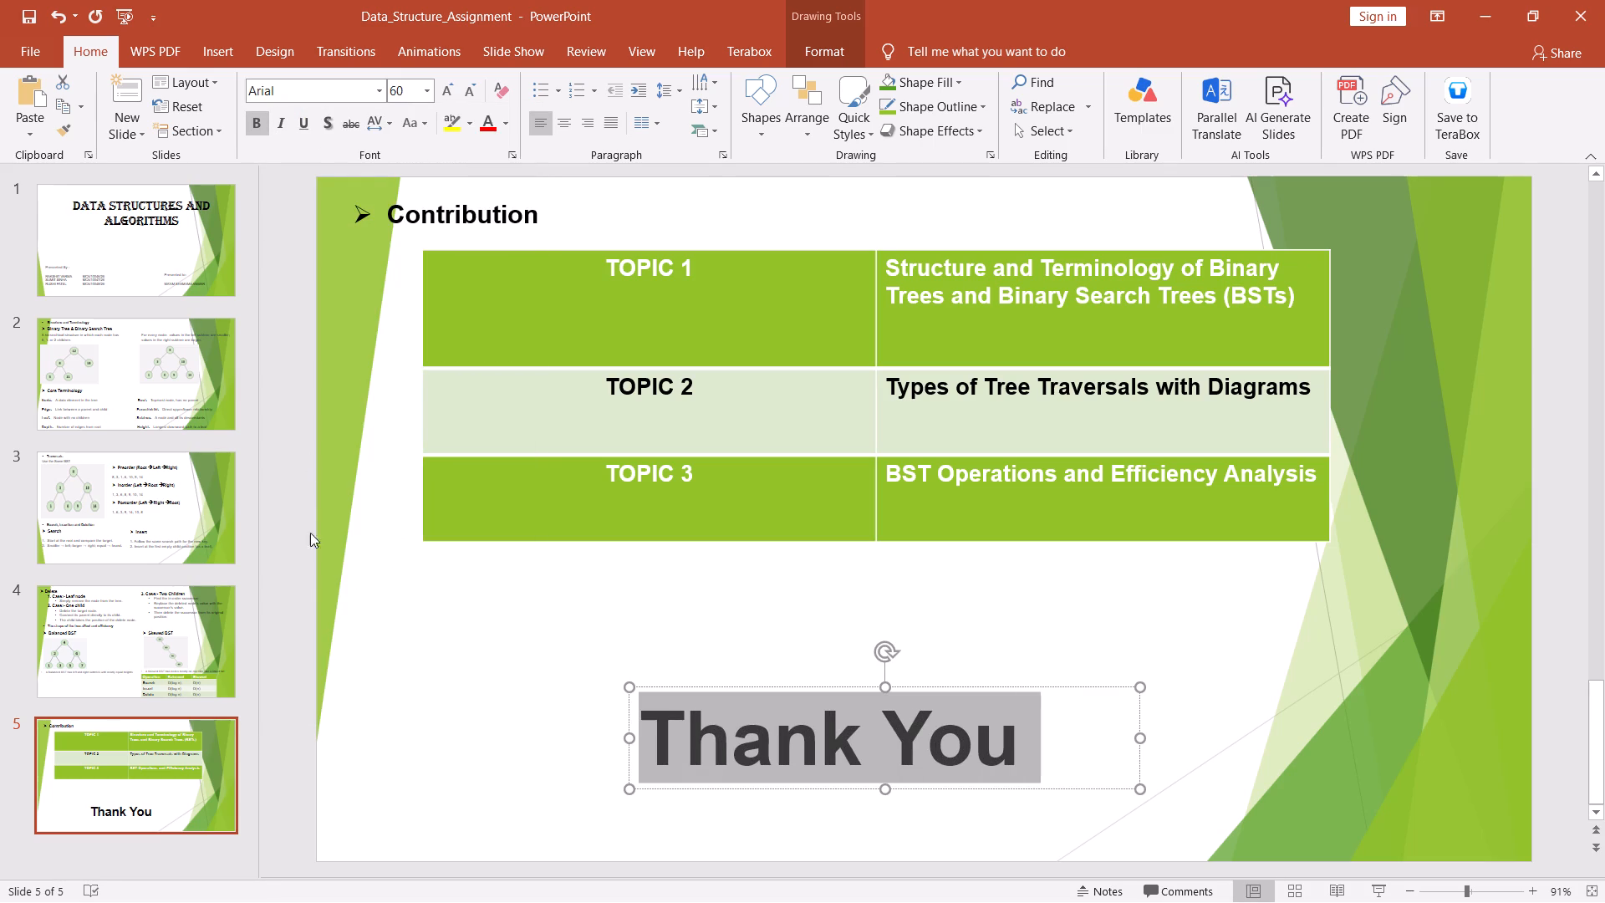
Narrow the "Thank You" text box to fit its text on one line and move it near the slide's bottom edge.
left_click(548, 728)
left_click(726, 707)
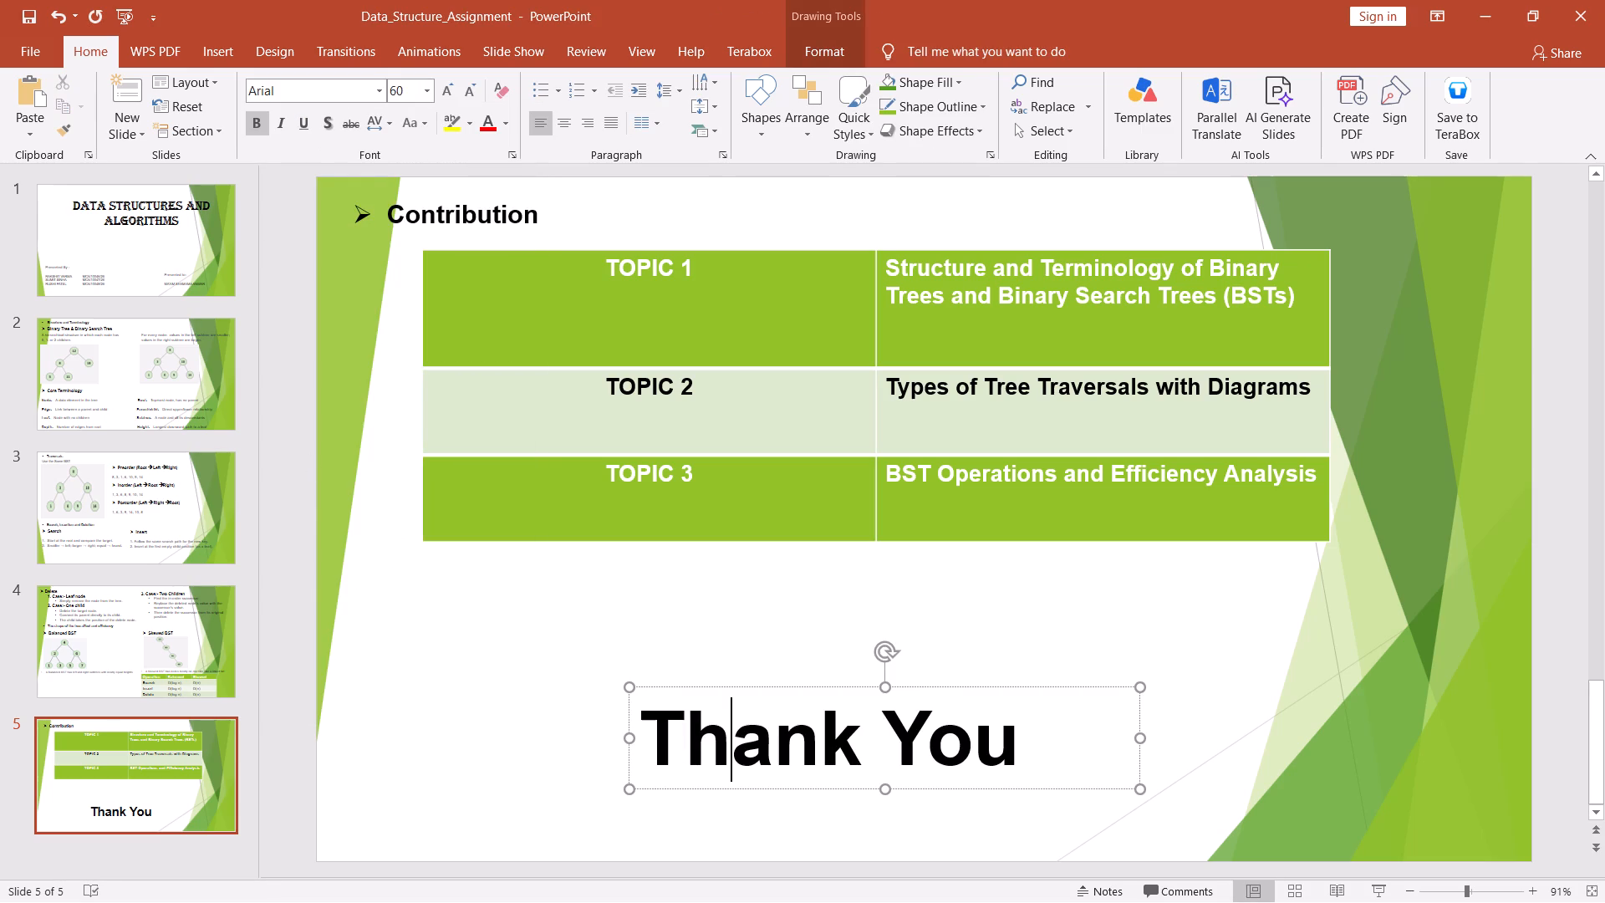
left_click_drag(1142, 737, 1024, 737)
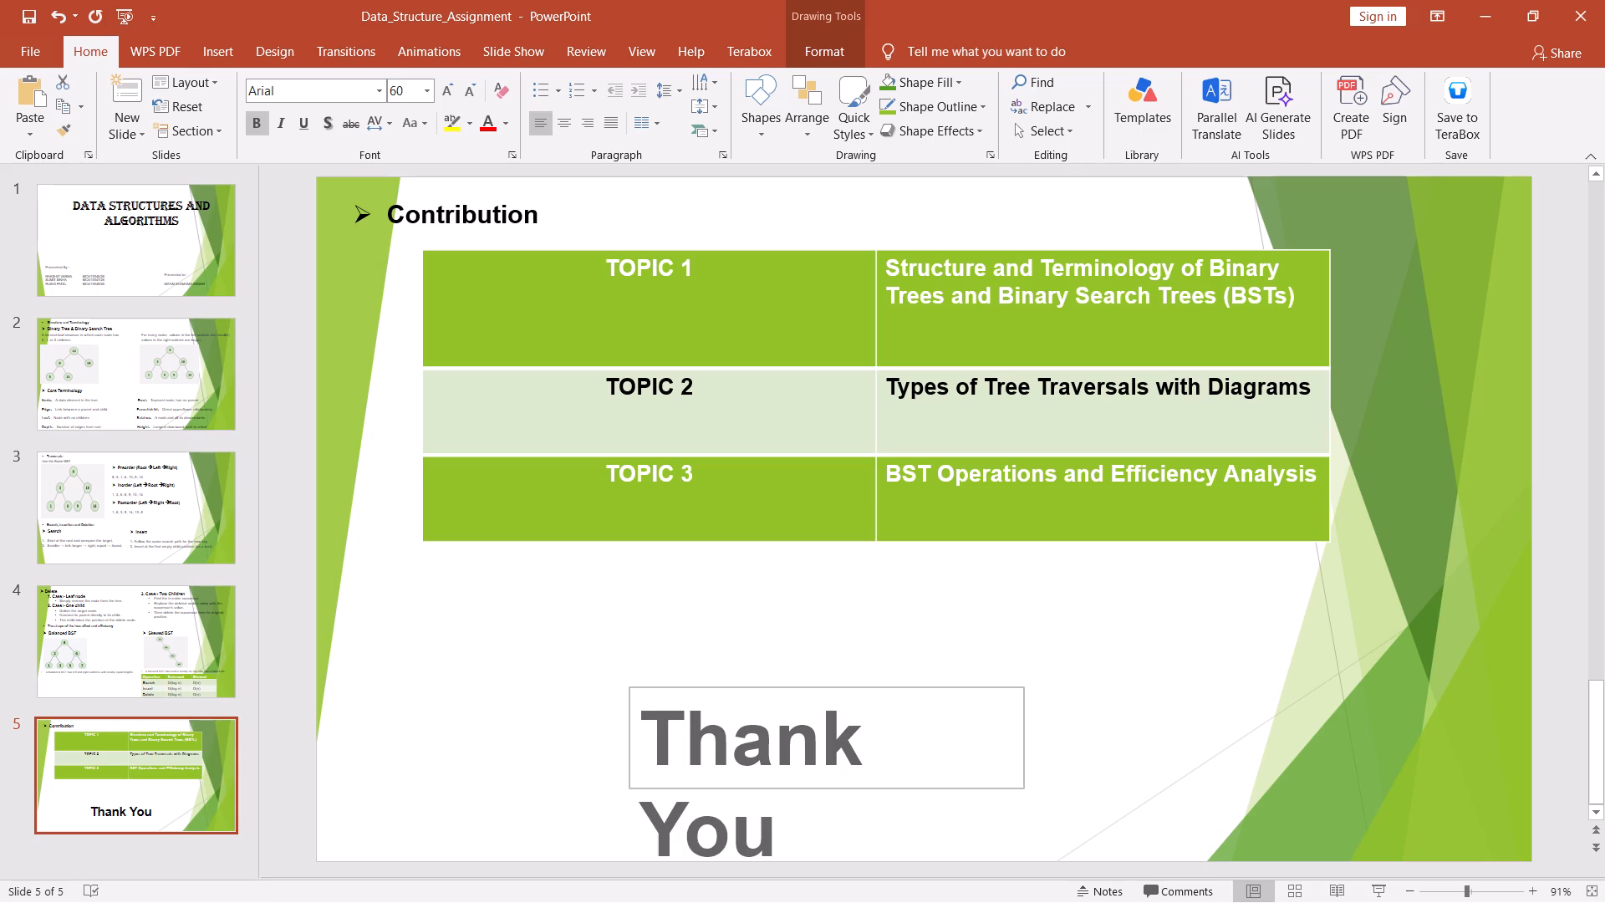
left_click_drag(1024, 737, 1050, 727)
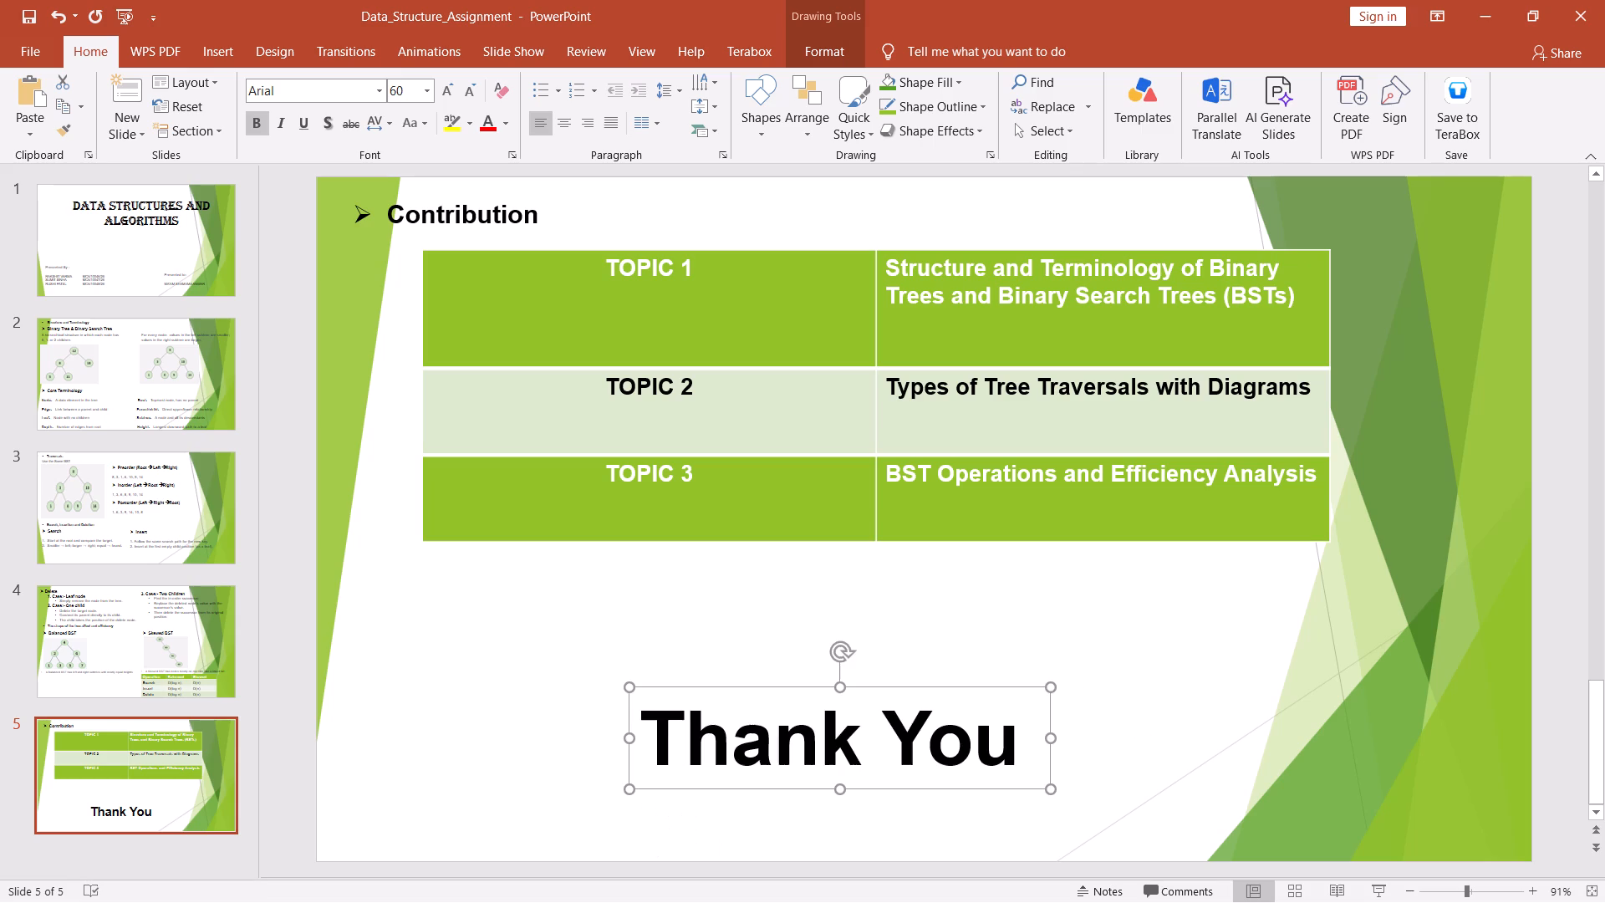
left_click_drag(881, 684, 978, 676)
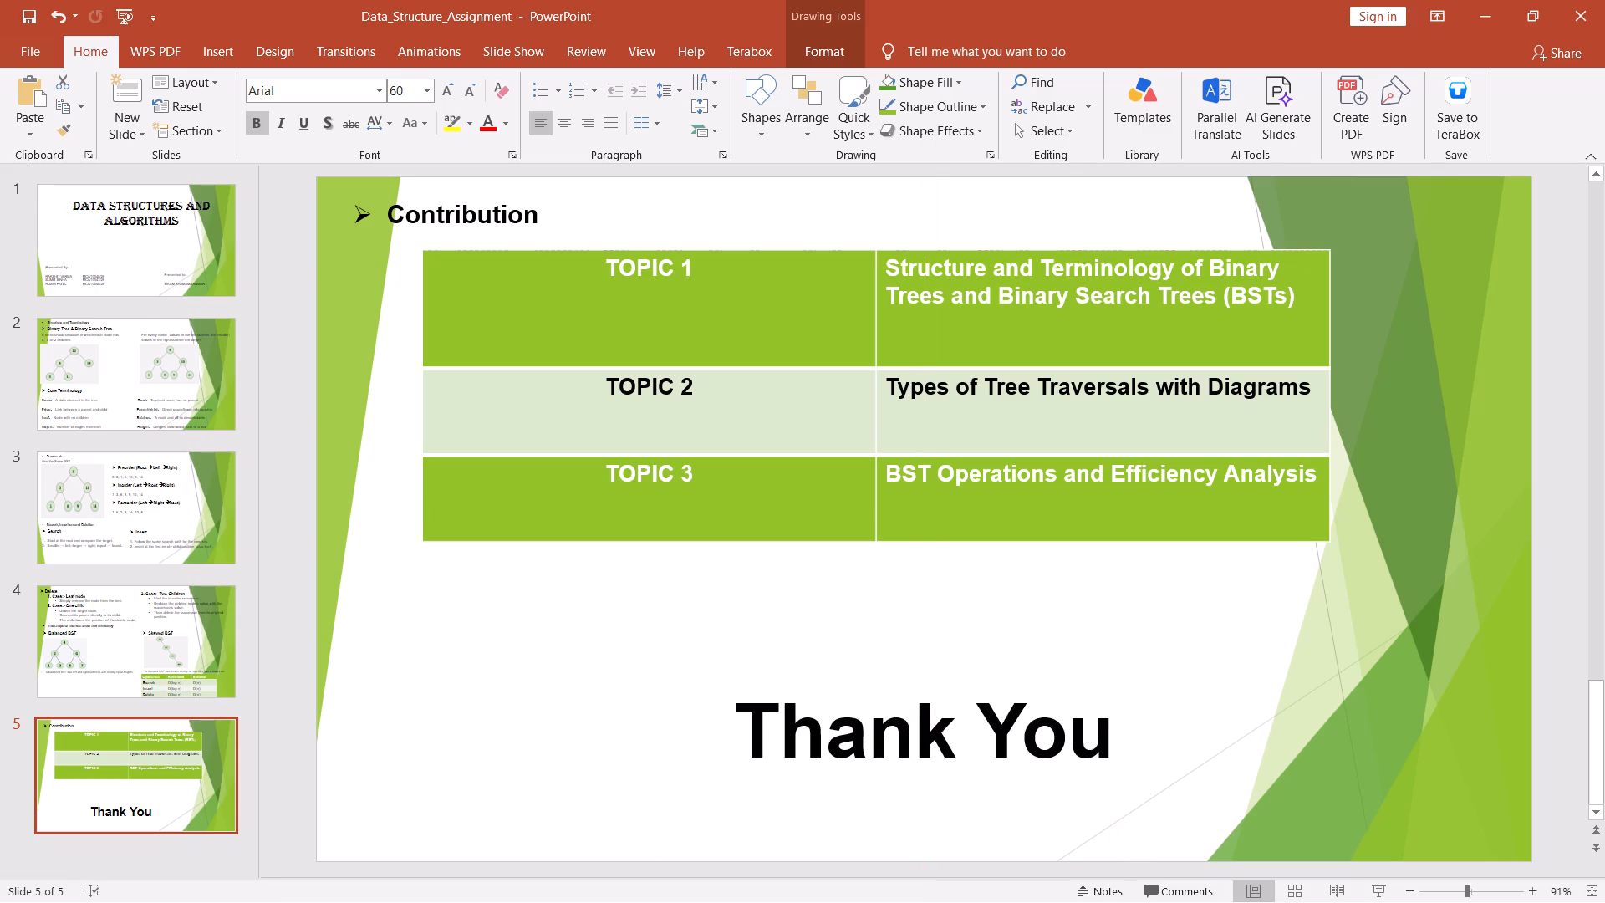
left_click_drag(978, 676, 977, 767)
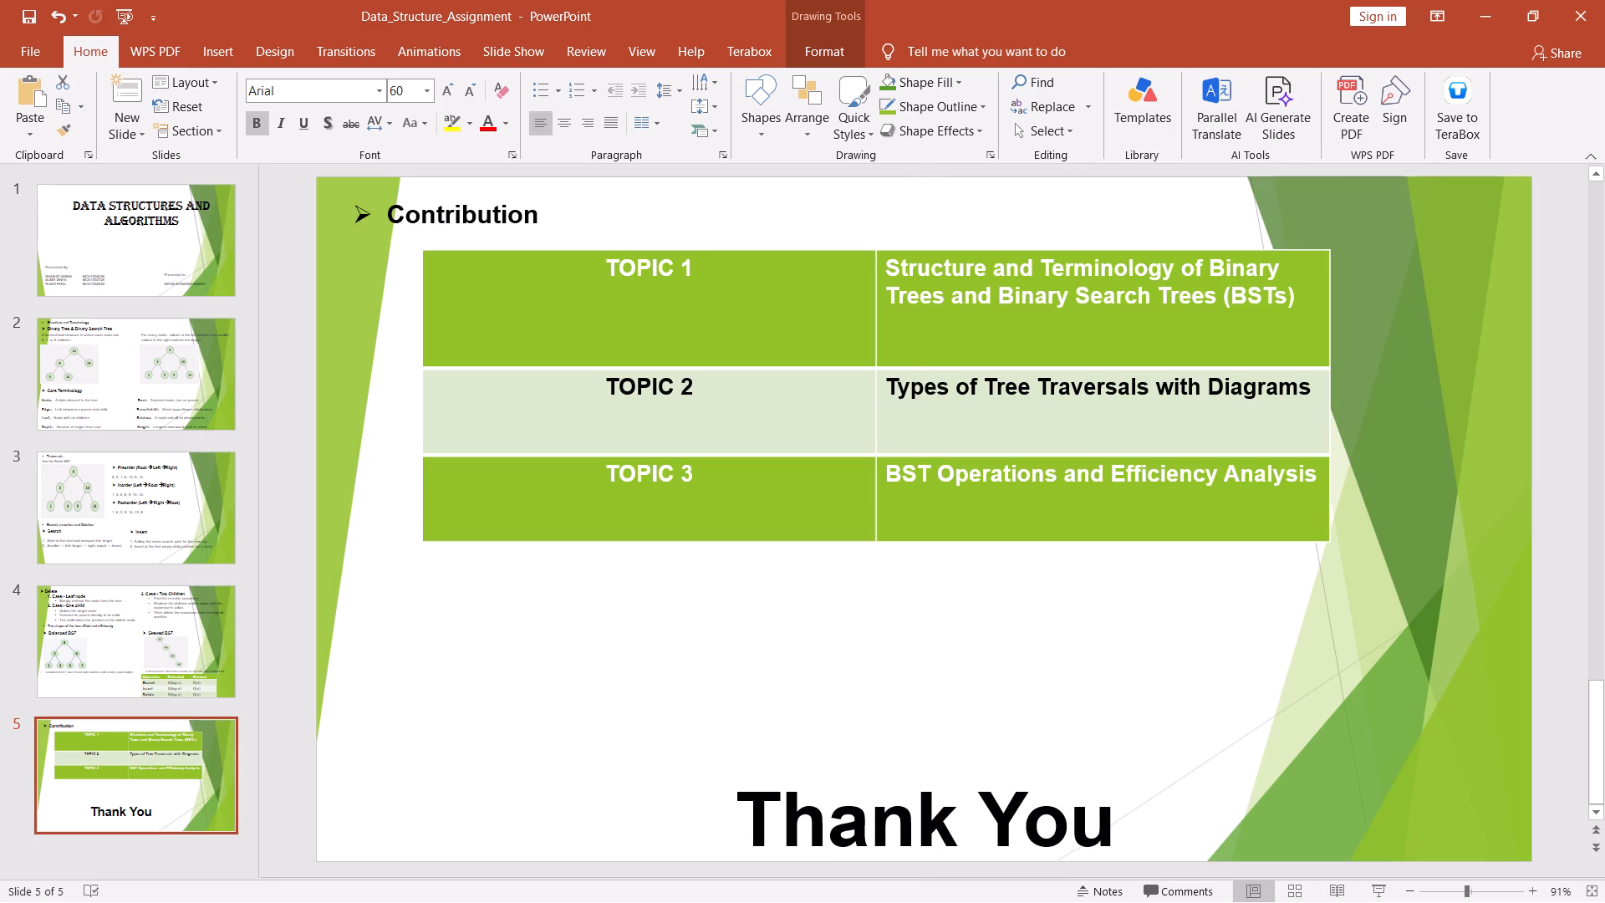
left_click_drag(977, 767, 987, 749)
Move the Contribution table slightly down from its heading and stretch its top edge up a little.
left_click(568, 253)
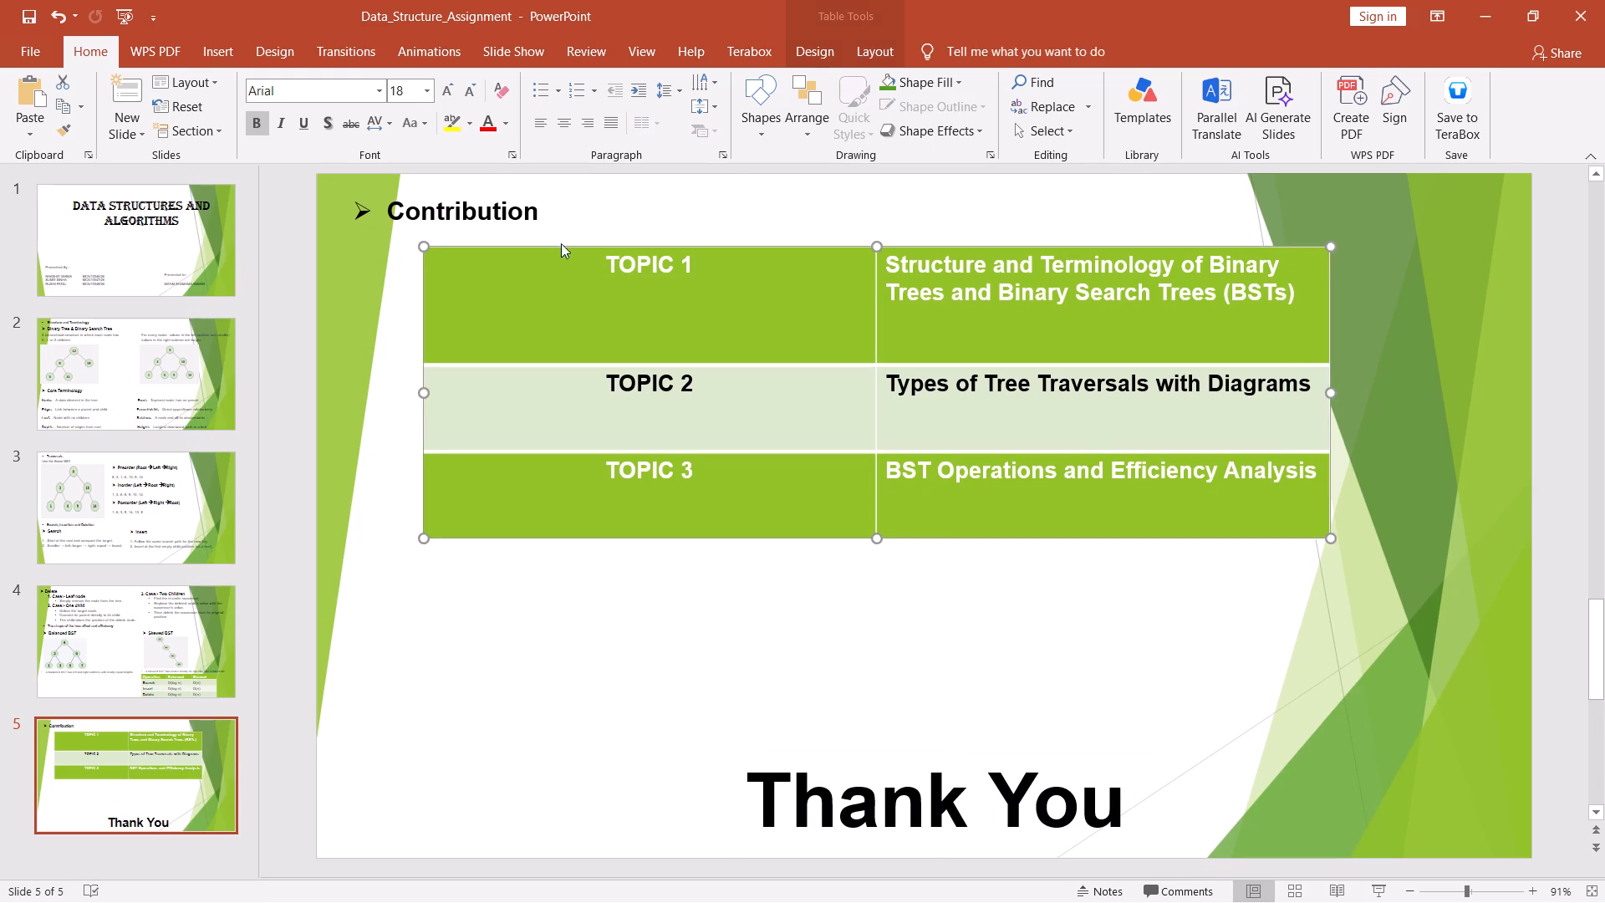
left_click(503, 202)
left_click(802, 251)
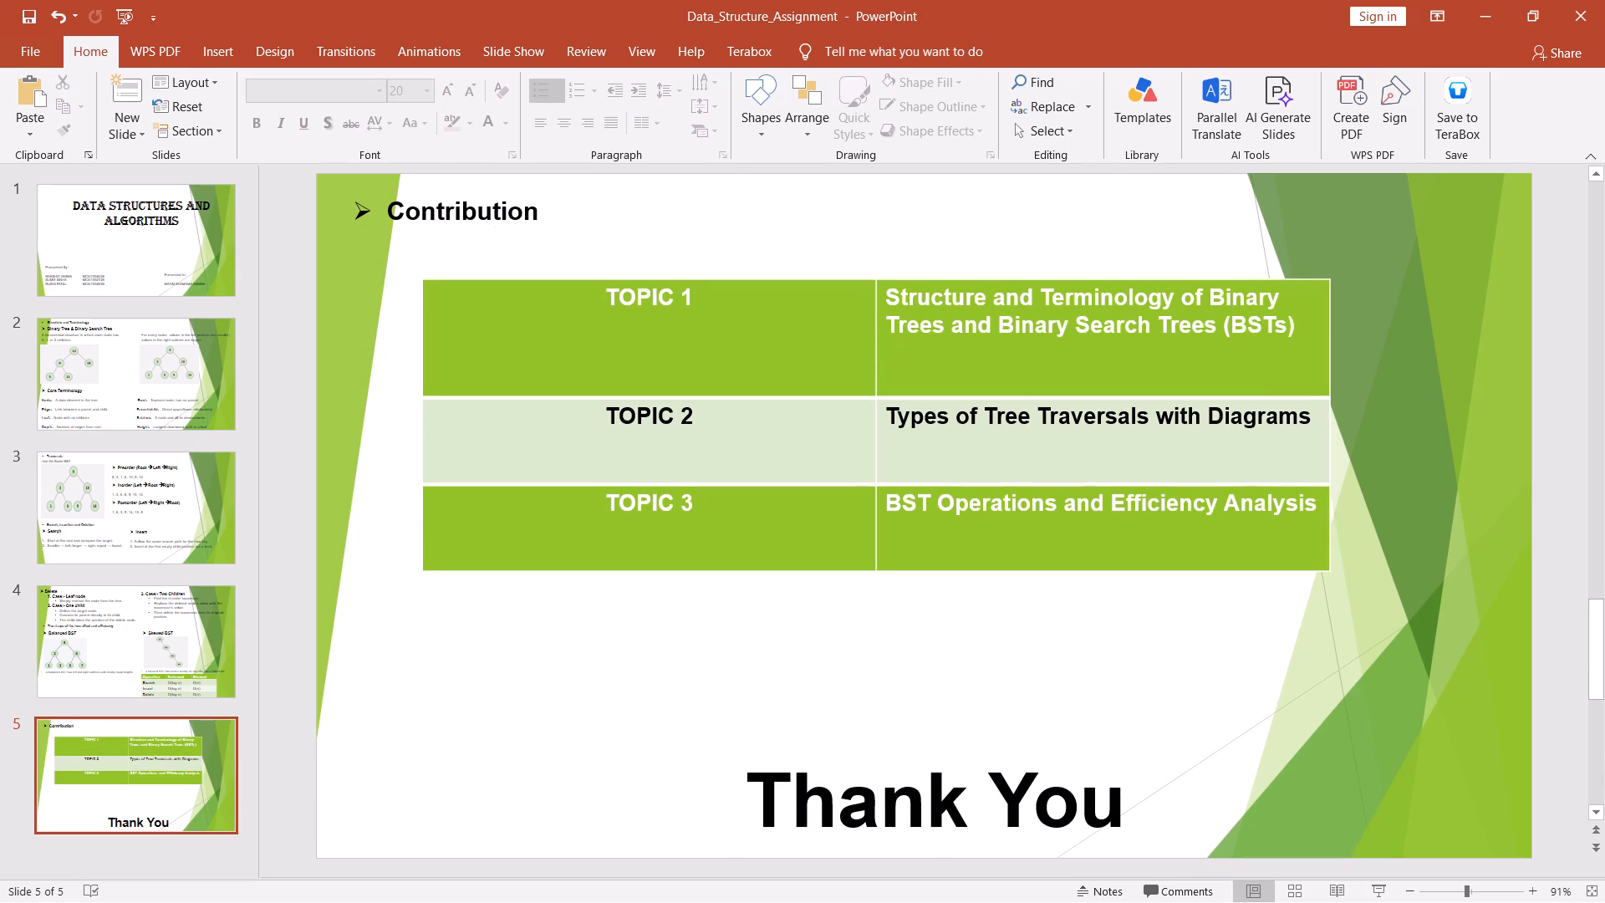
left_click(827, 293)
left_click(827, 281)
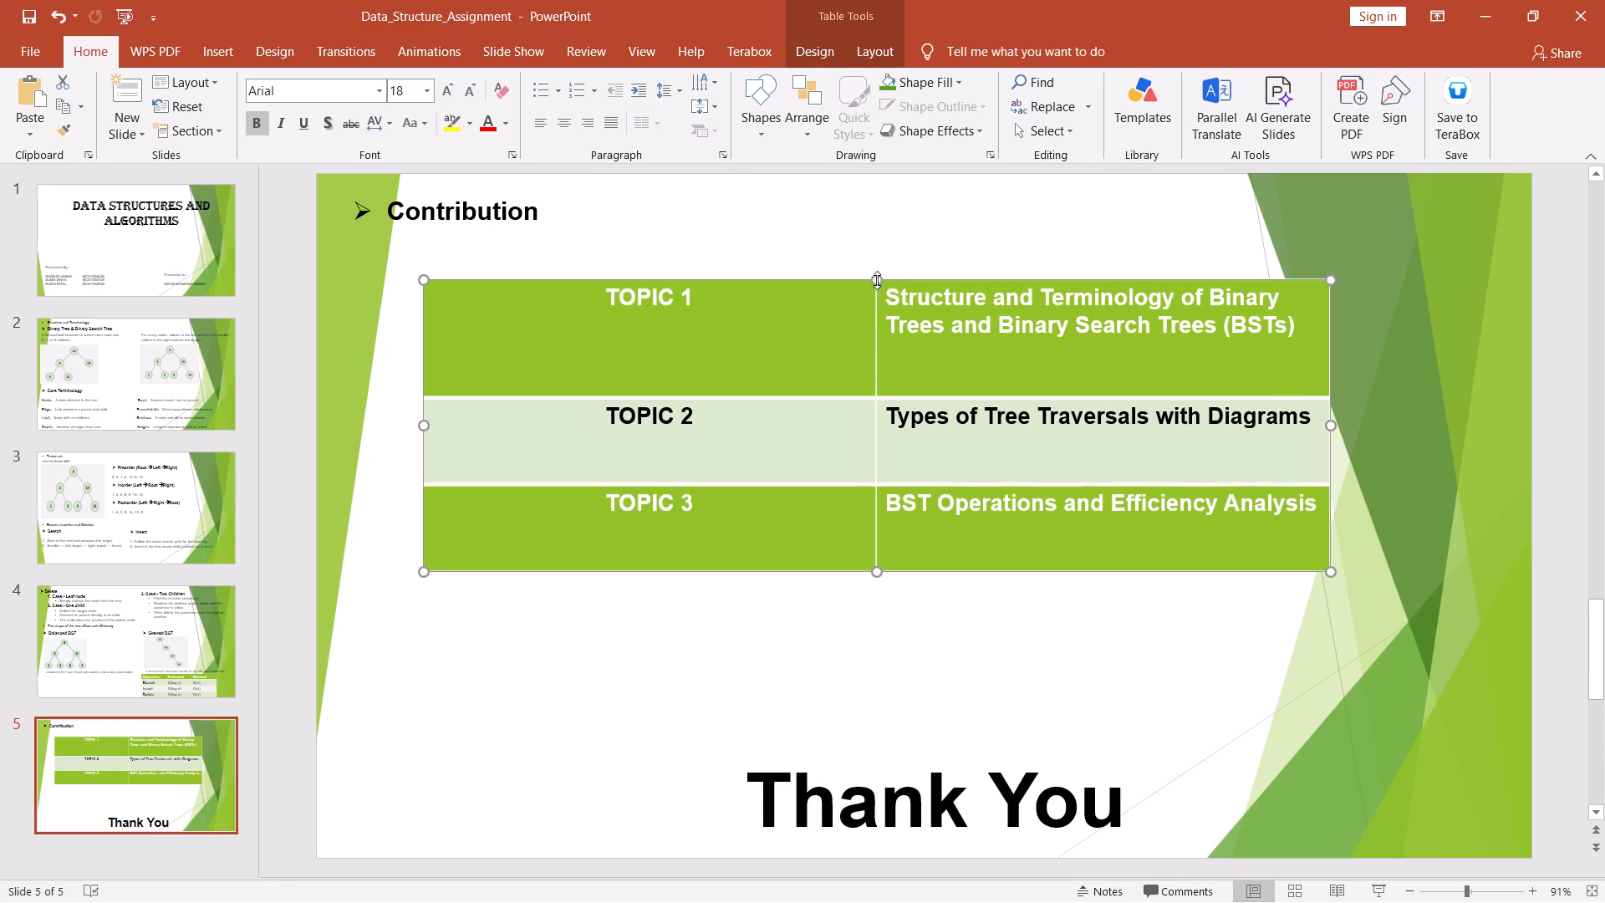
left_click_drag(872, 278, 872, 268)
Toggle the mobile hotspot in the Windows quick settings and return to the presentation.
left_click(1414, 880)
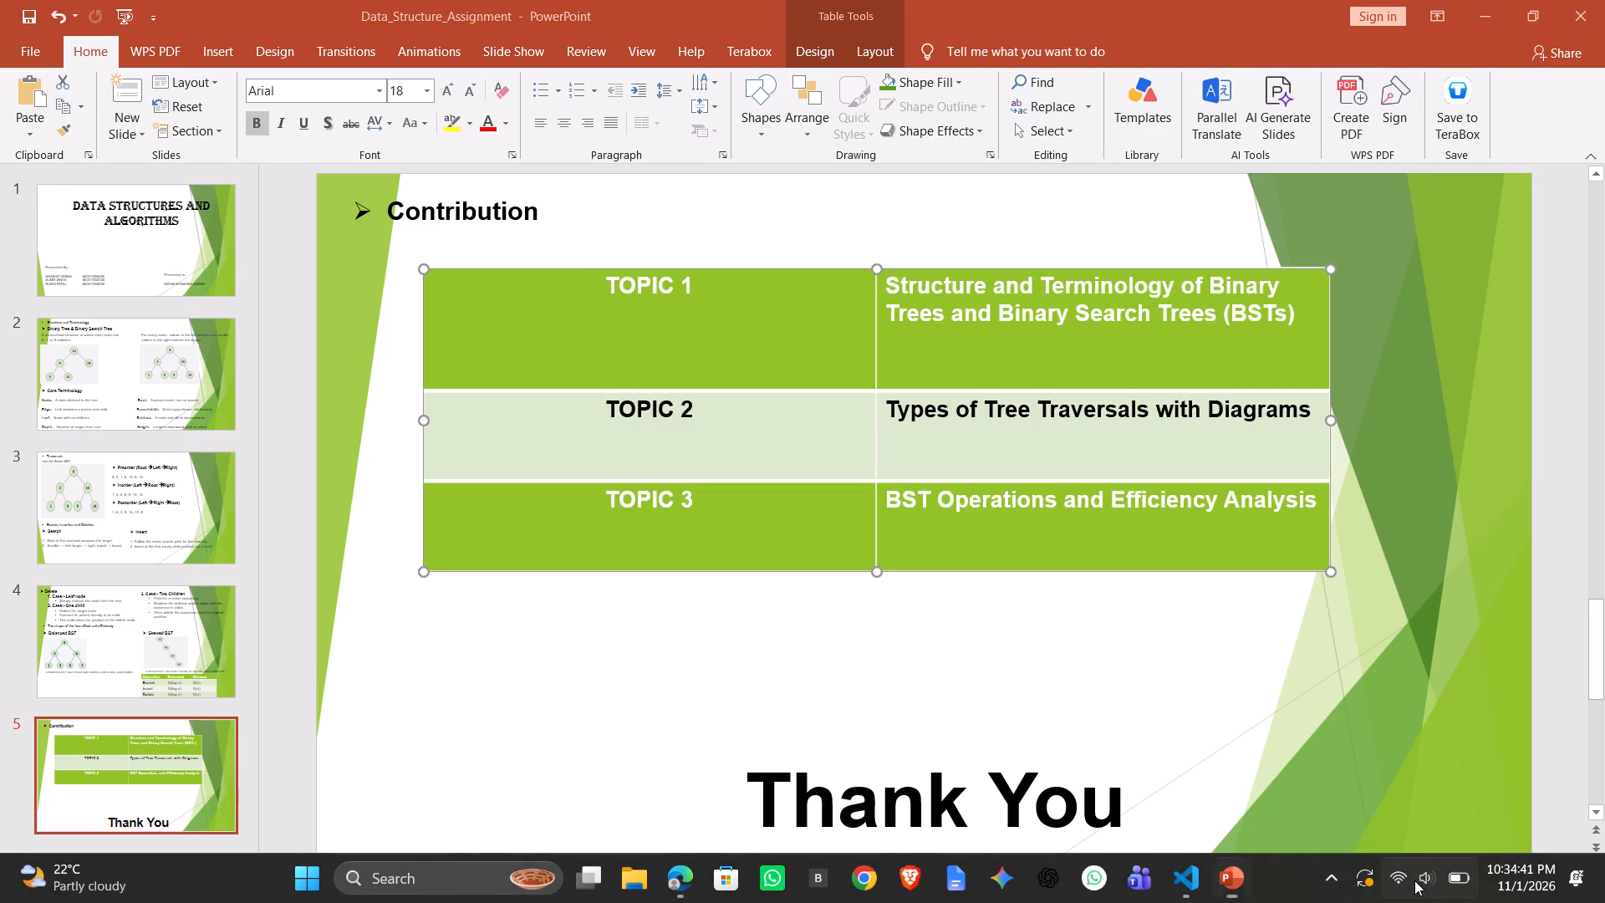
left_click(1404, 870)
scroll(1363, 575, "down", 2)
left_click(1380, 478)
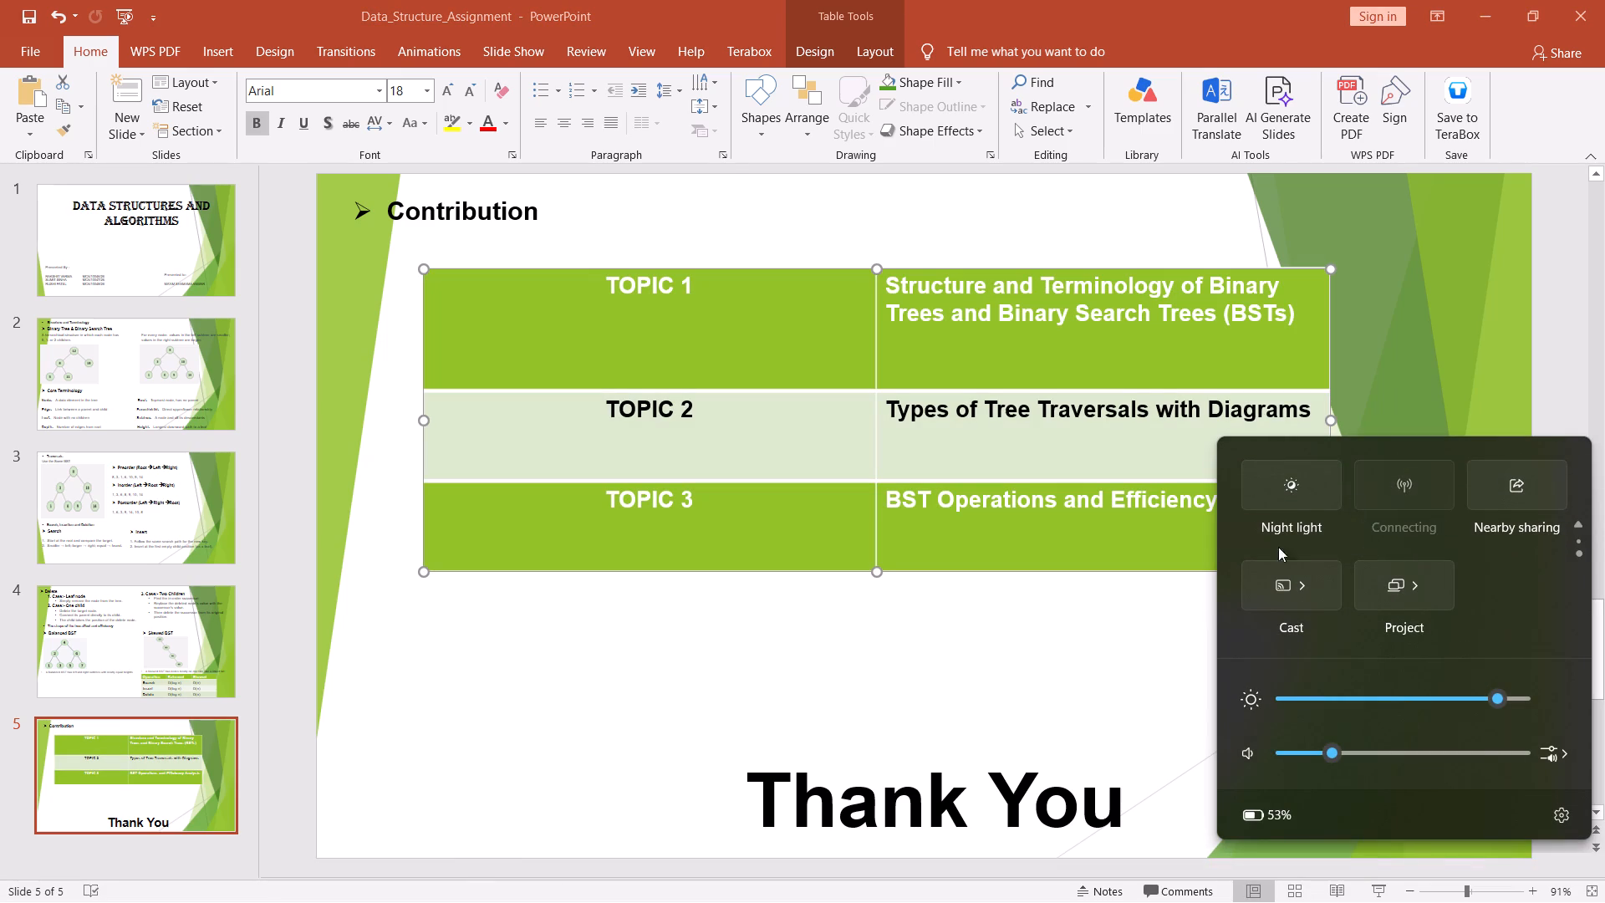
left_click(1126, 631)
Nudge the "Contribution" heading text box slightly down and toward the slide's left edge.
left_click(380, 147)
left_click(398, 211)
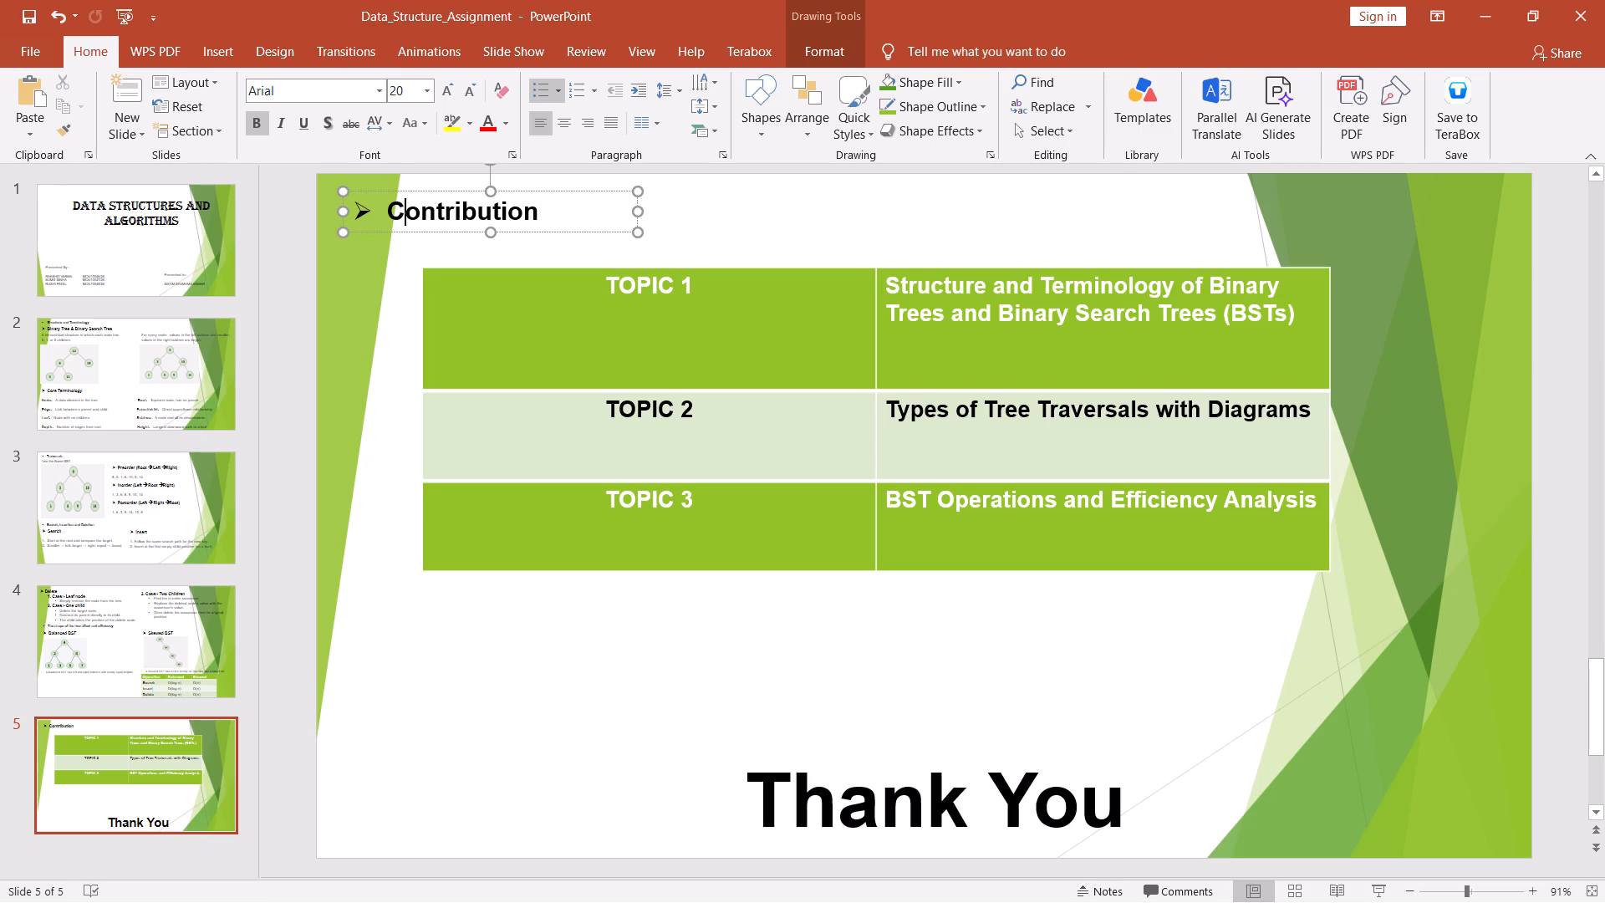
left_click_drag(416, 191, 431, 198)
left_click_drag(431, 198, 419, 193)
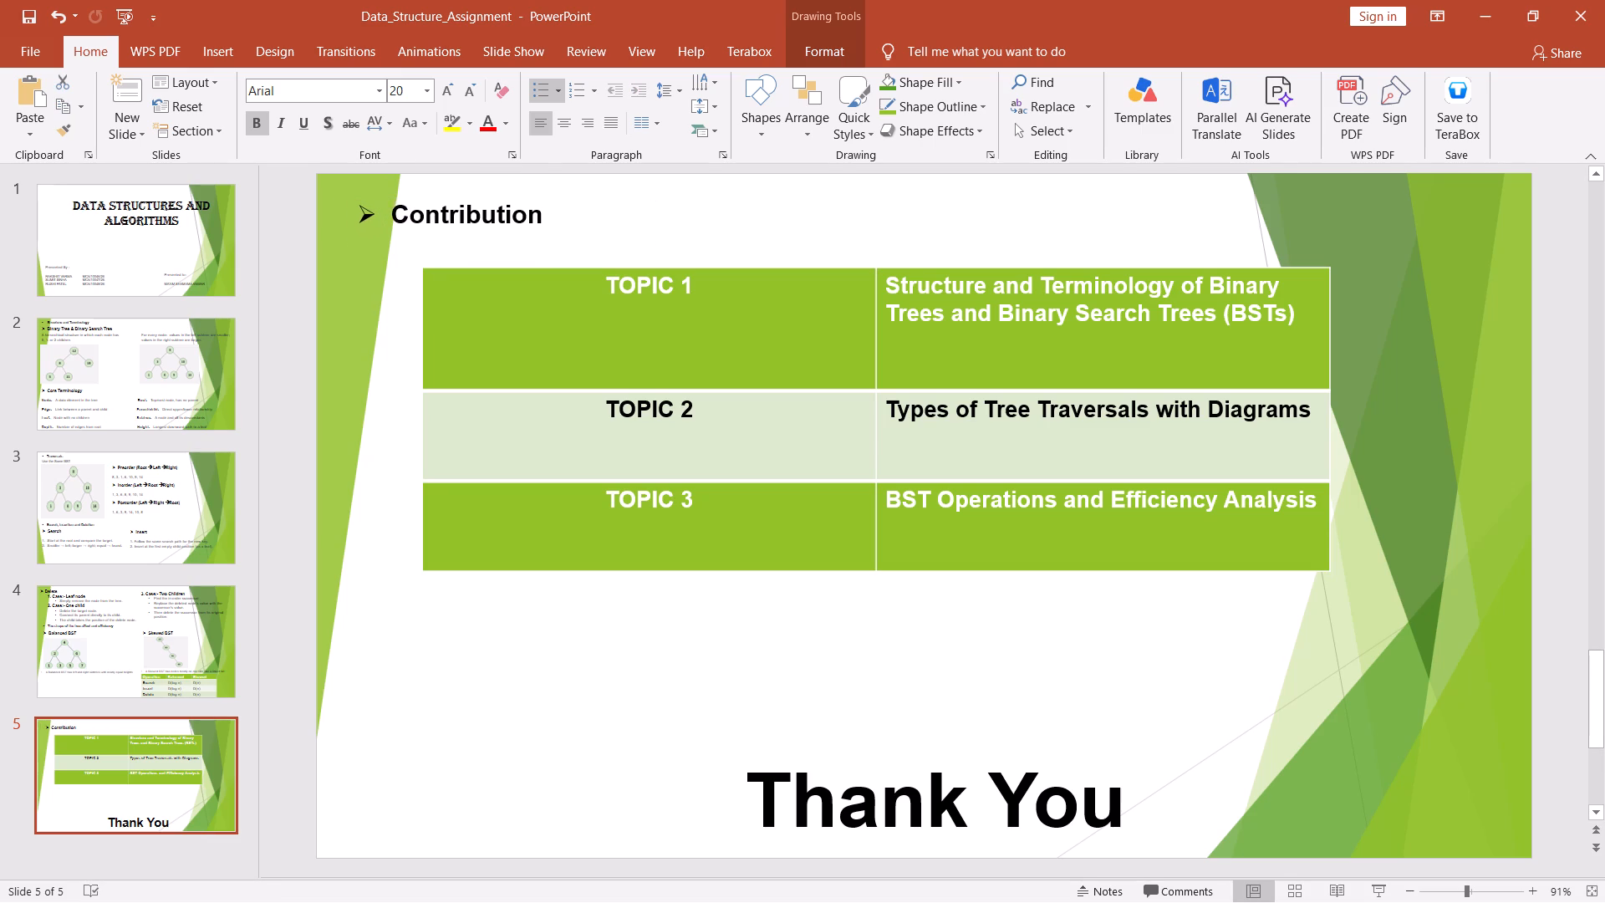
left_click_drag(419, 193, 412, 193)
Move the Contribution table toward the slide's left edge so it lines up beneath the "Contribution" heading.
left_click(568, 325)
left_click_drag(650, 268, 563, 261)
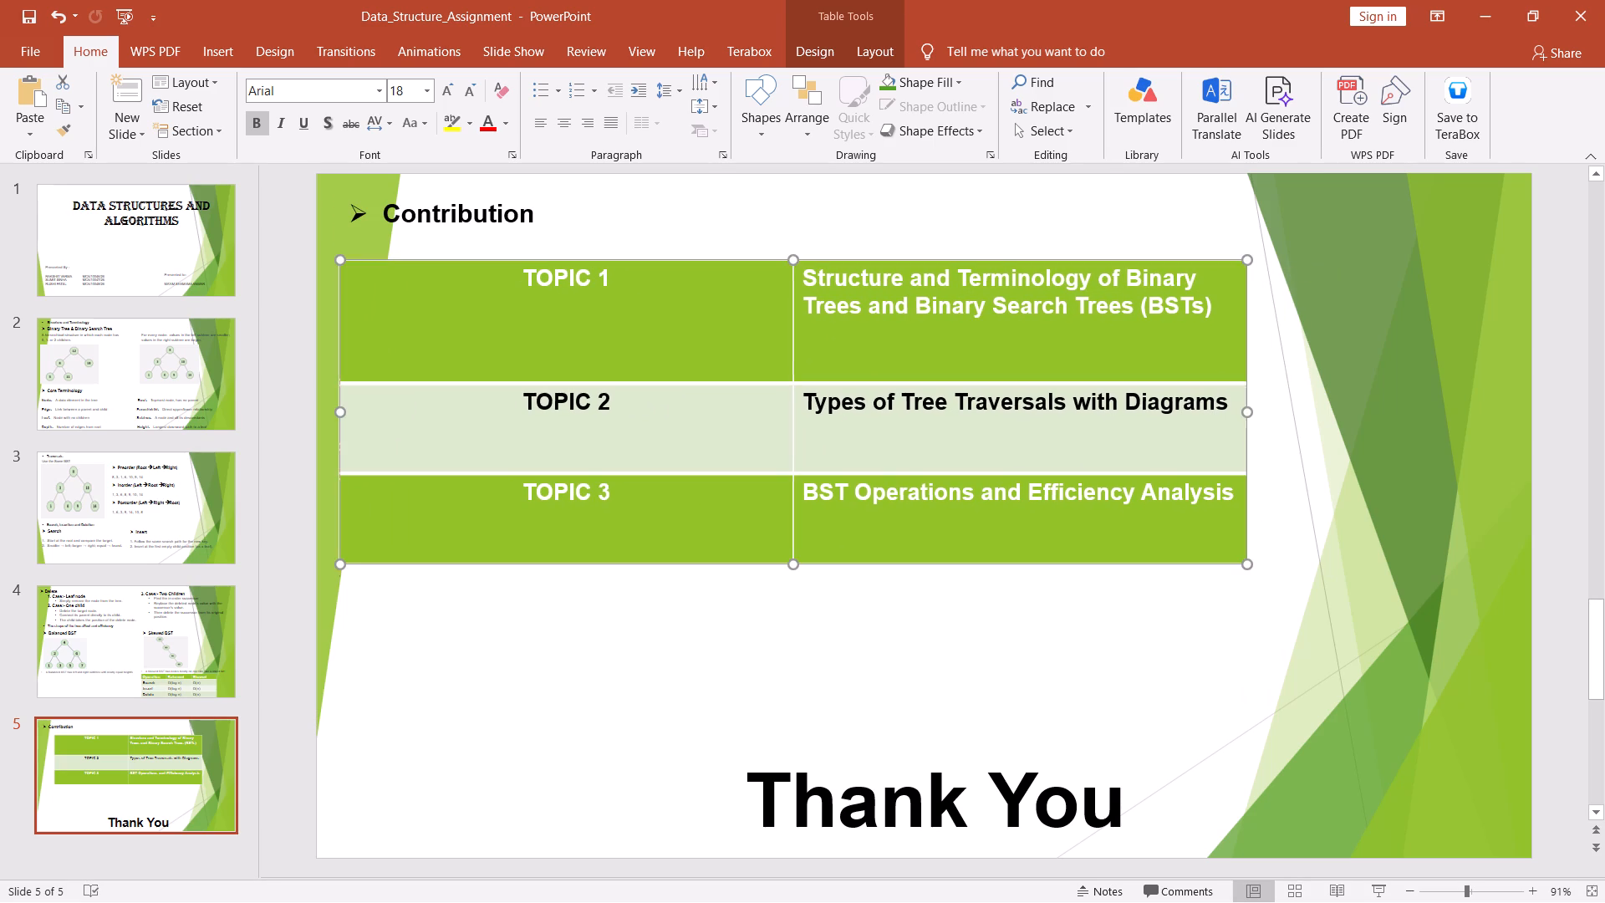
left_click(494, 694)
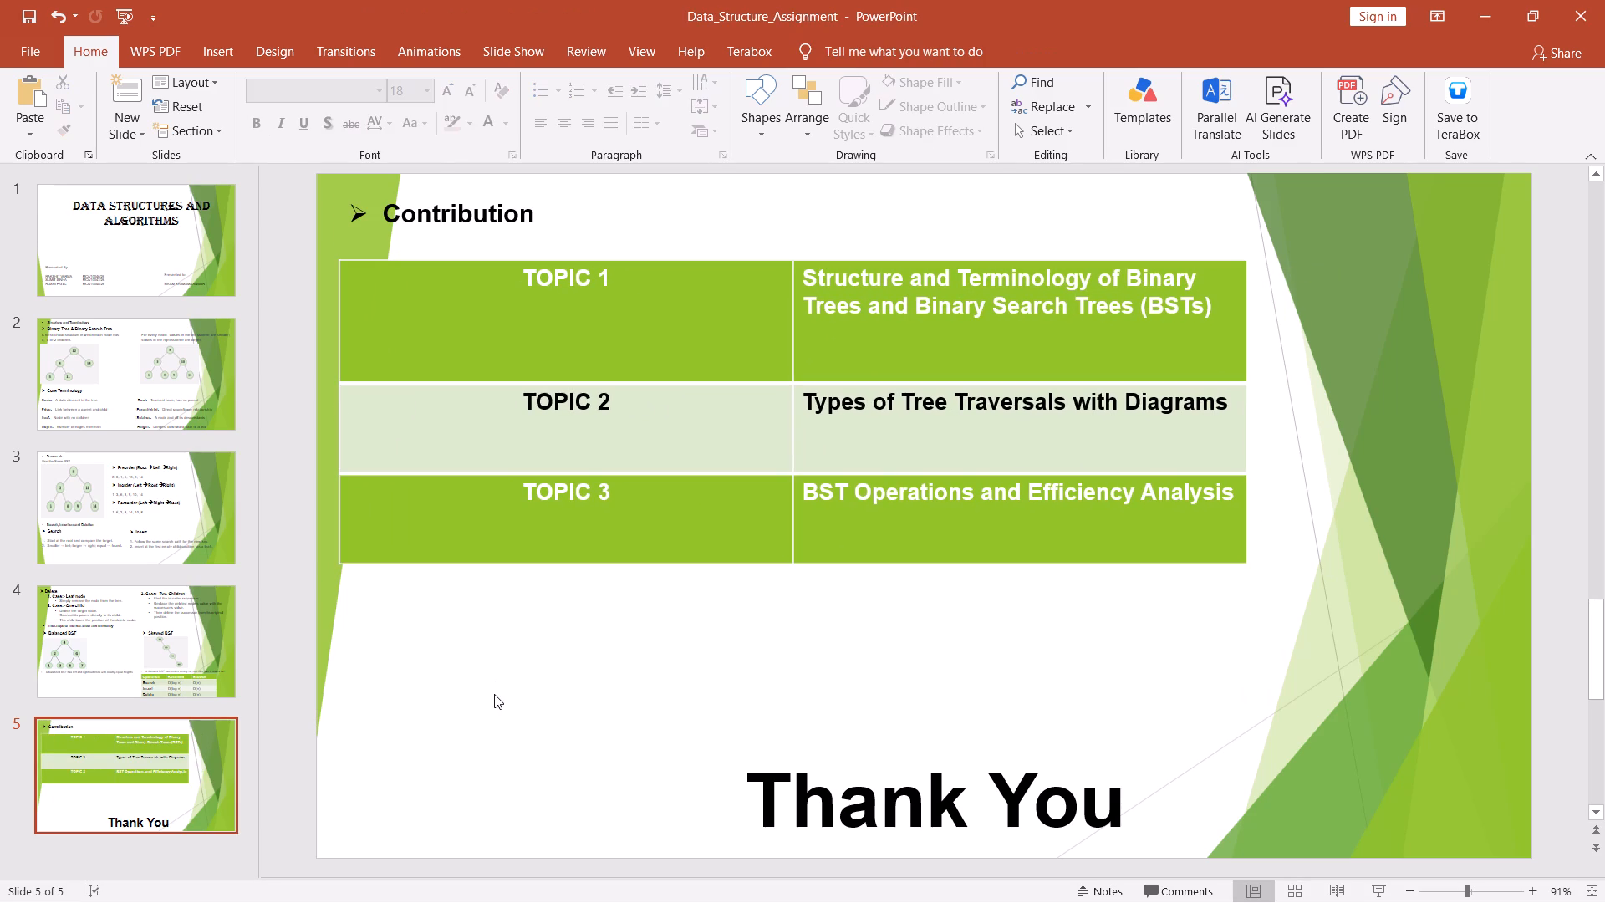
Save the presentation.
key("ctrl+s")
Shift the "Thank You" text box slightly toward the slide's left side, keeping it near the bottom edge.
left_click(908, 818)
left_click_drag(910, 746, 878, 747)
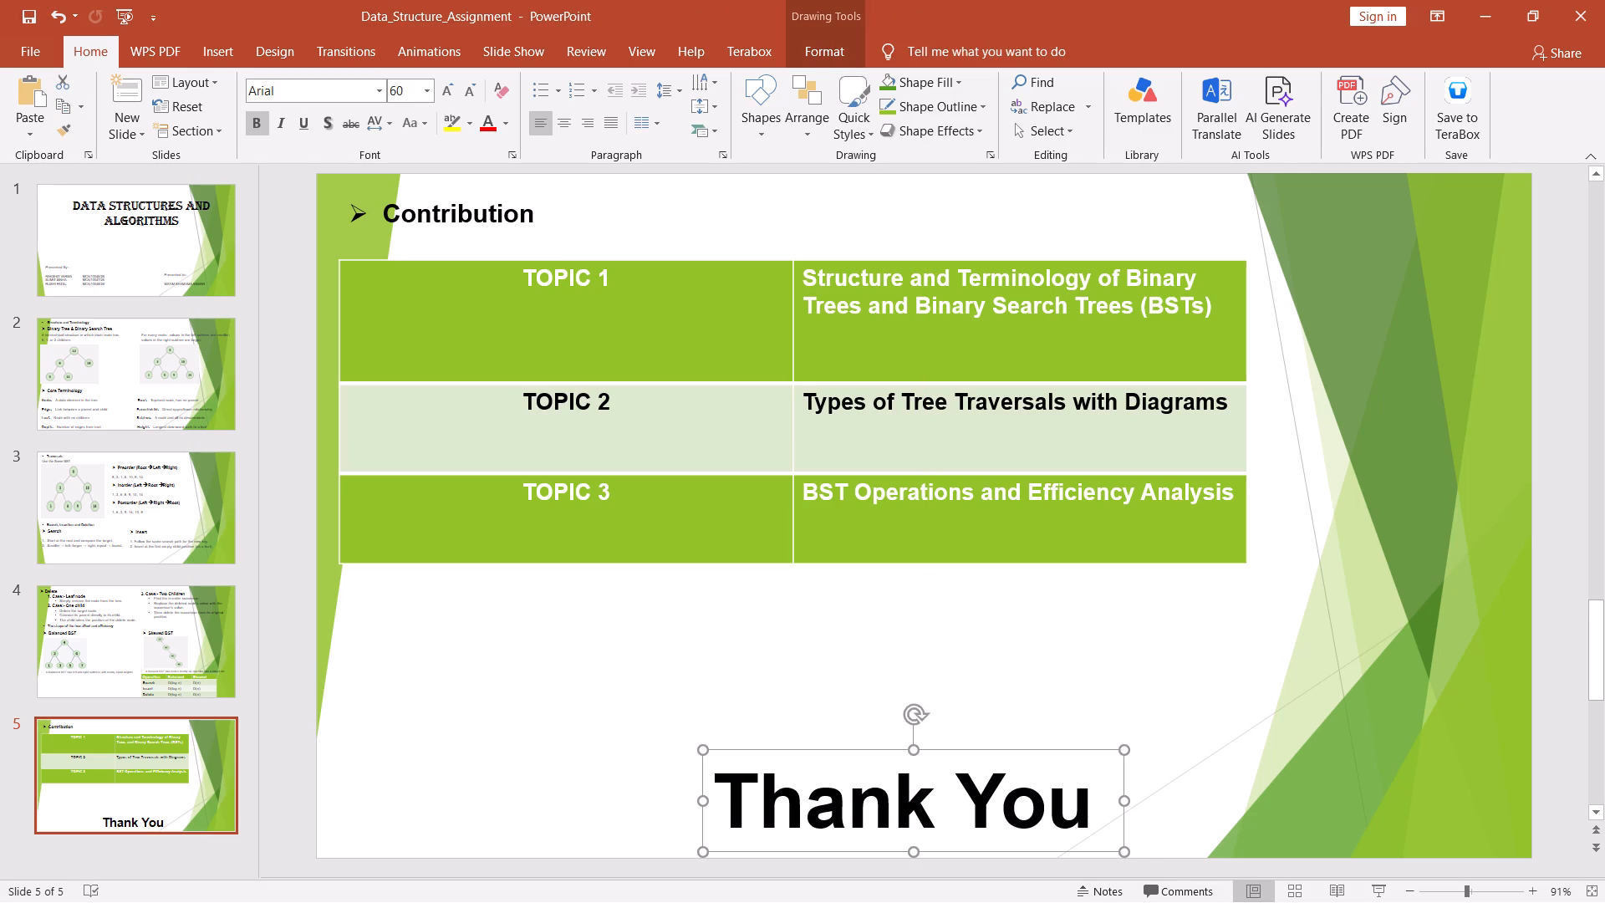
left_click(884, 746)
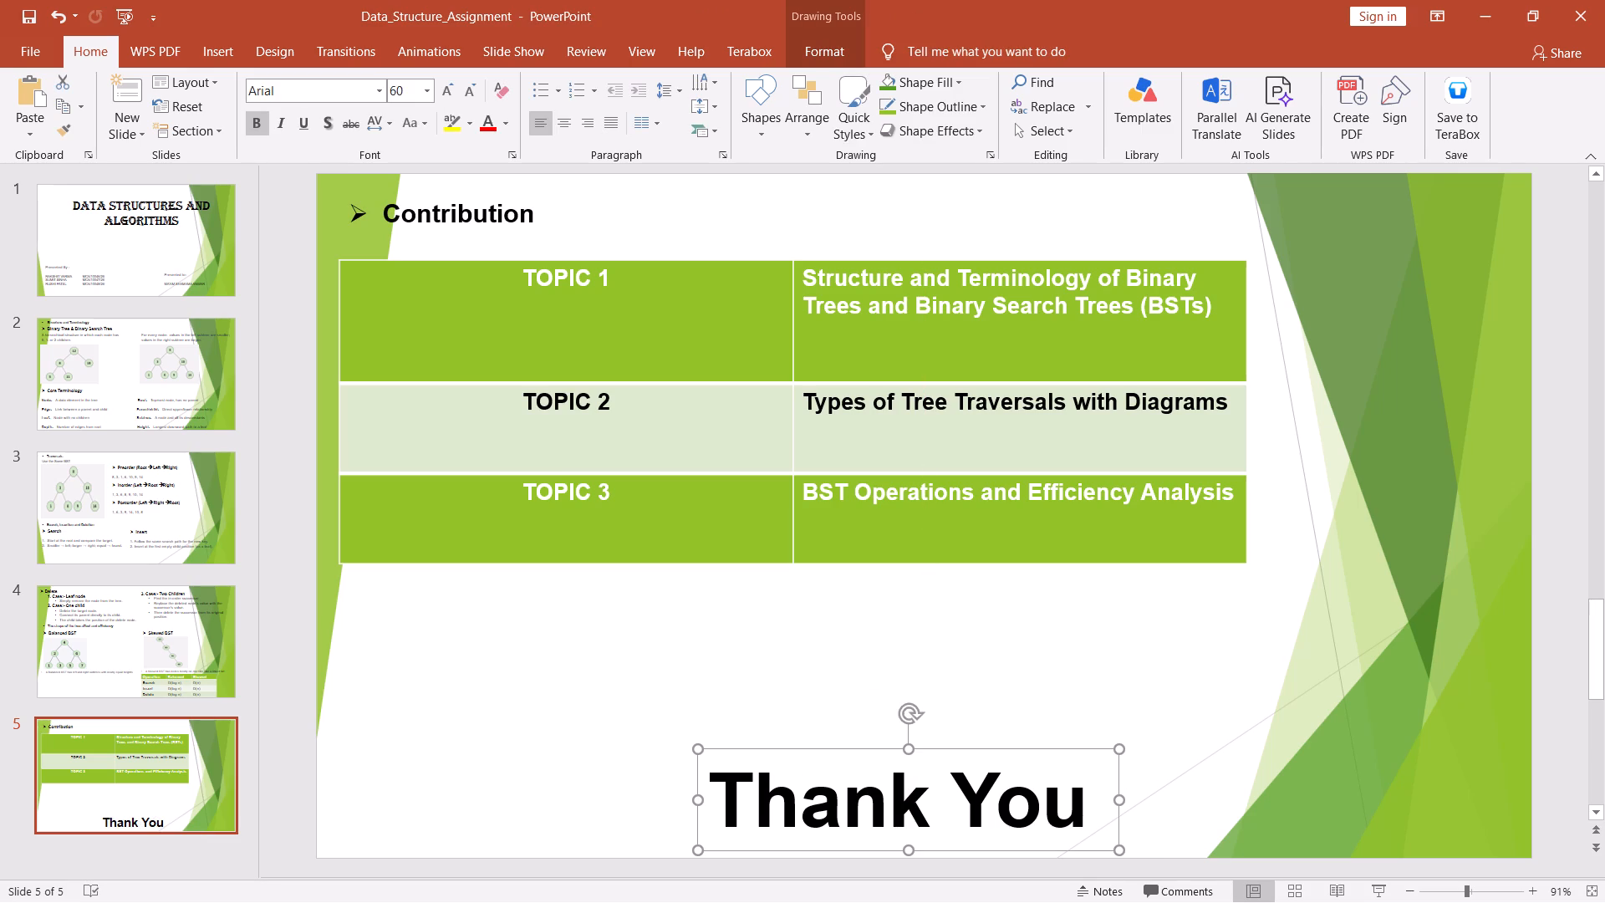
Center-align the "Thank You" text within its text box and deselect the box.
left_click(775, 790)
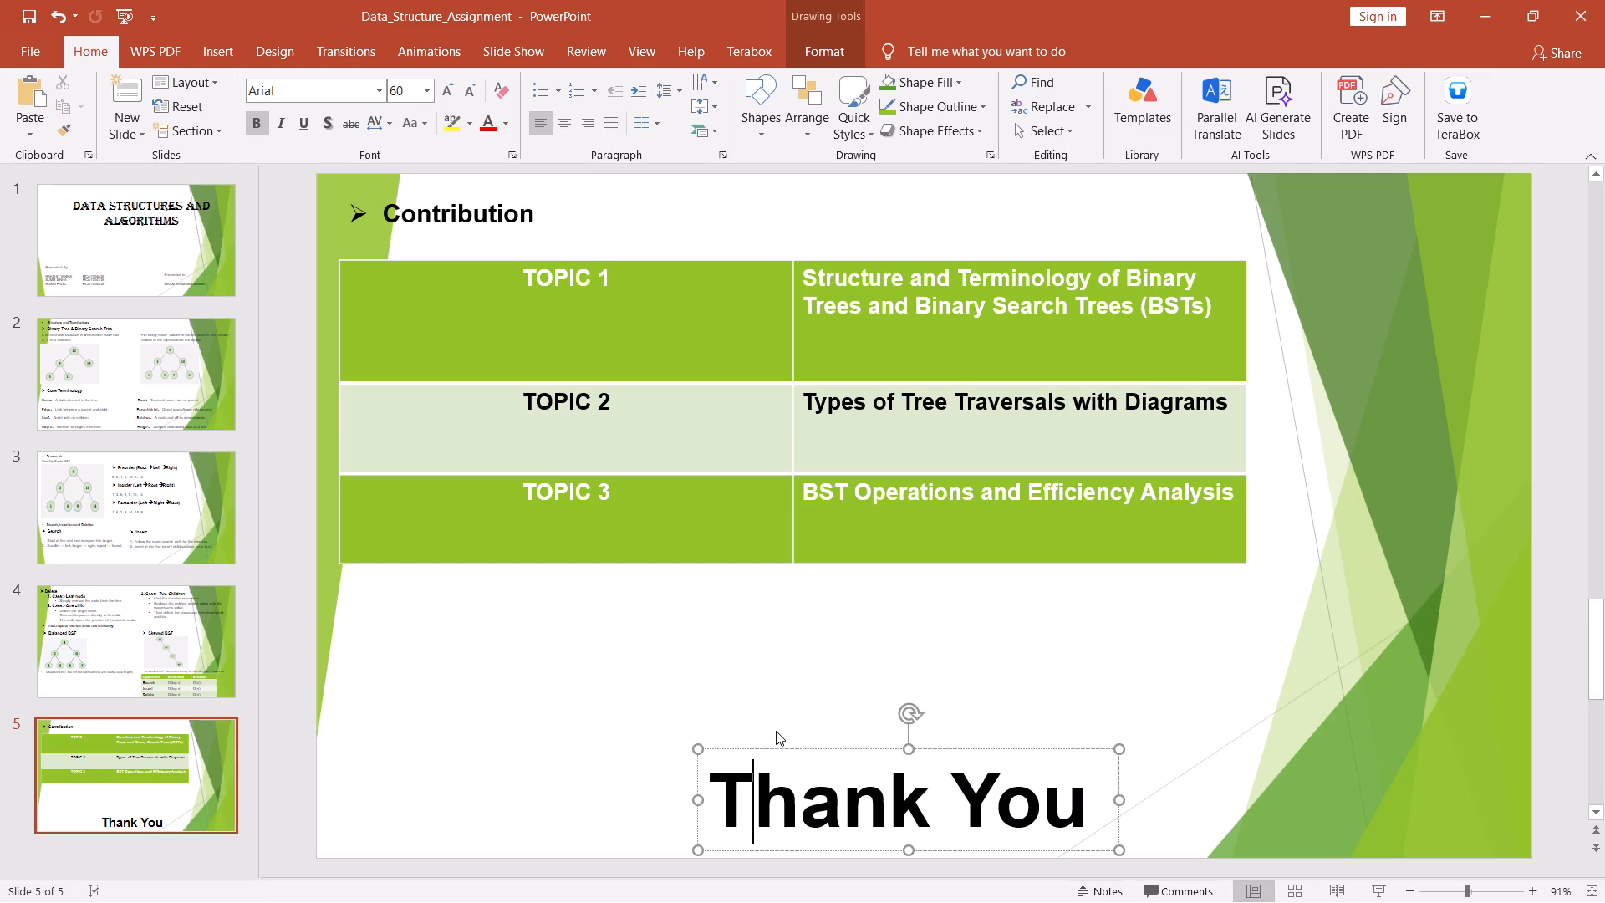
left_click(777, 727)
left_click(777, 727)
left_click(789, 774)
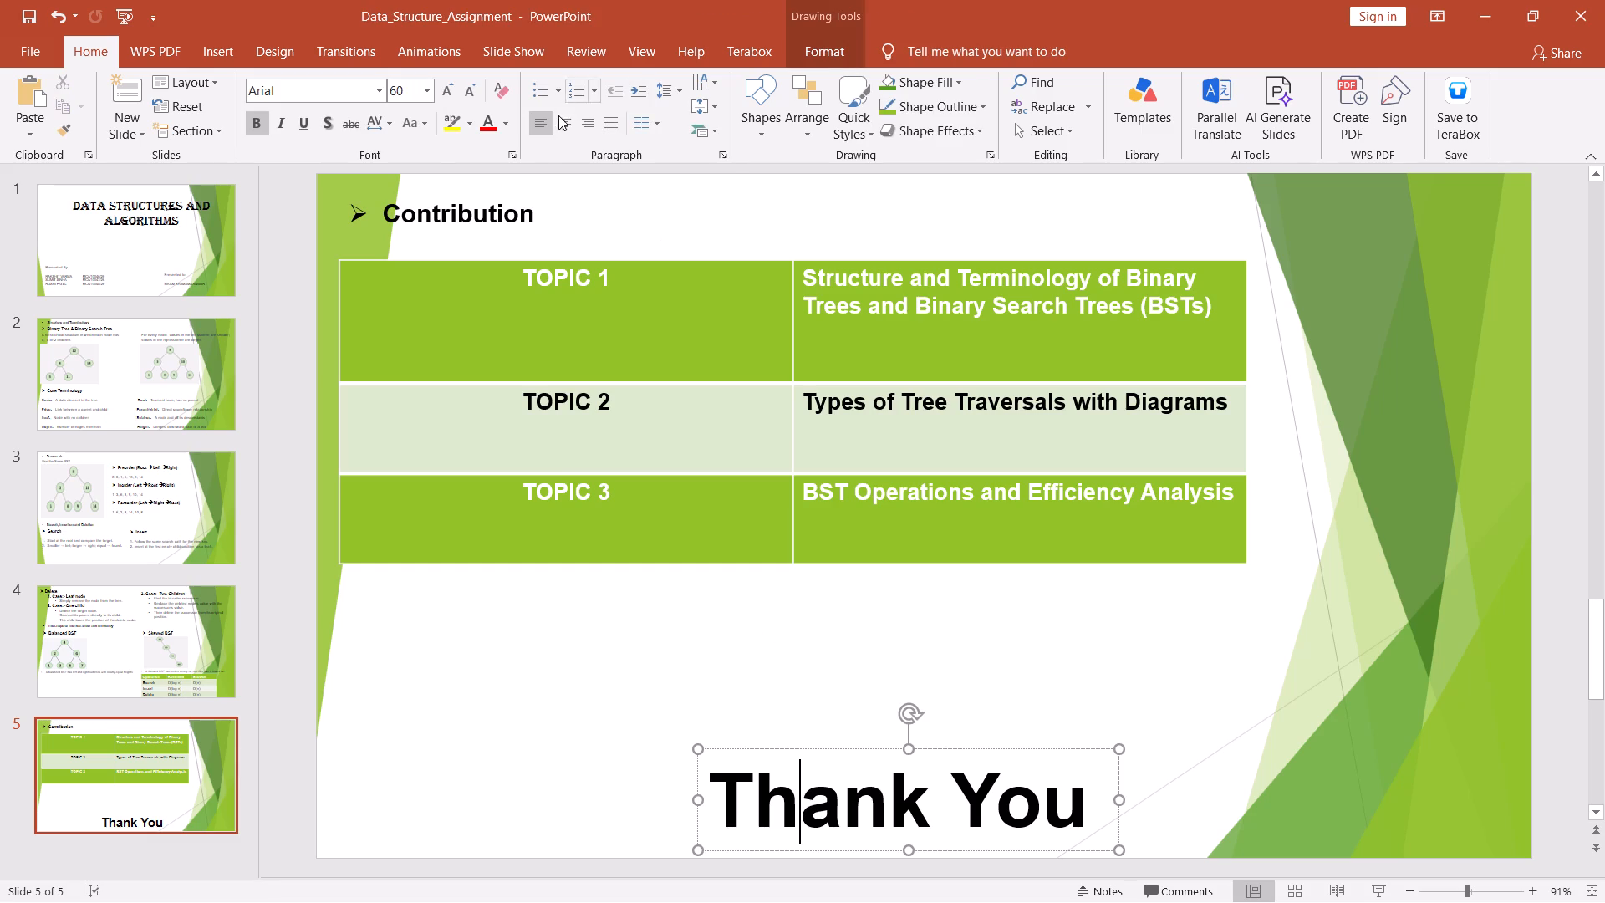
left_click(558, 121)
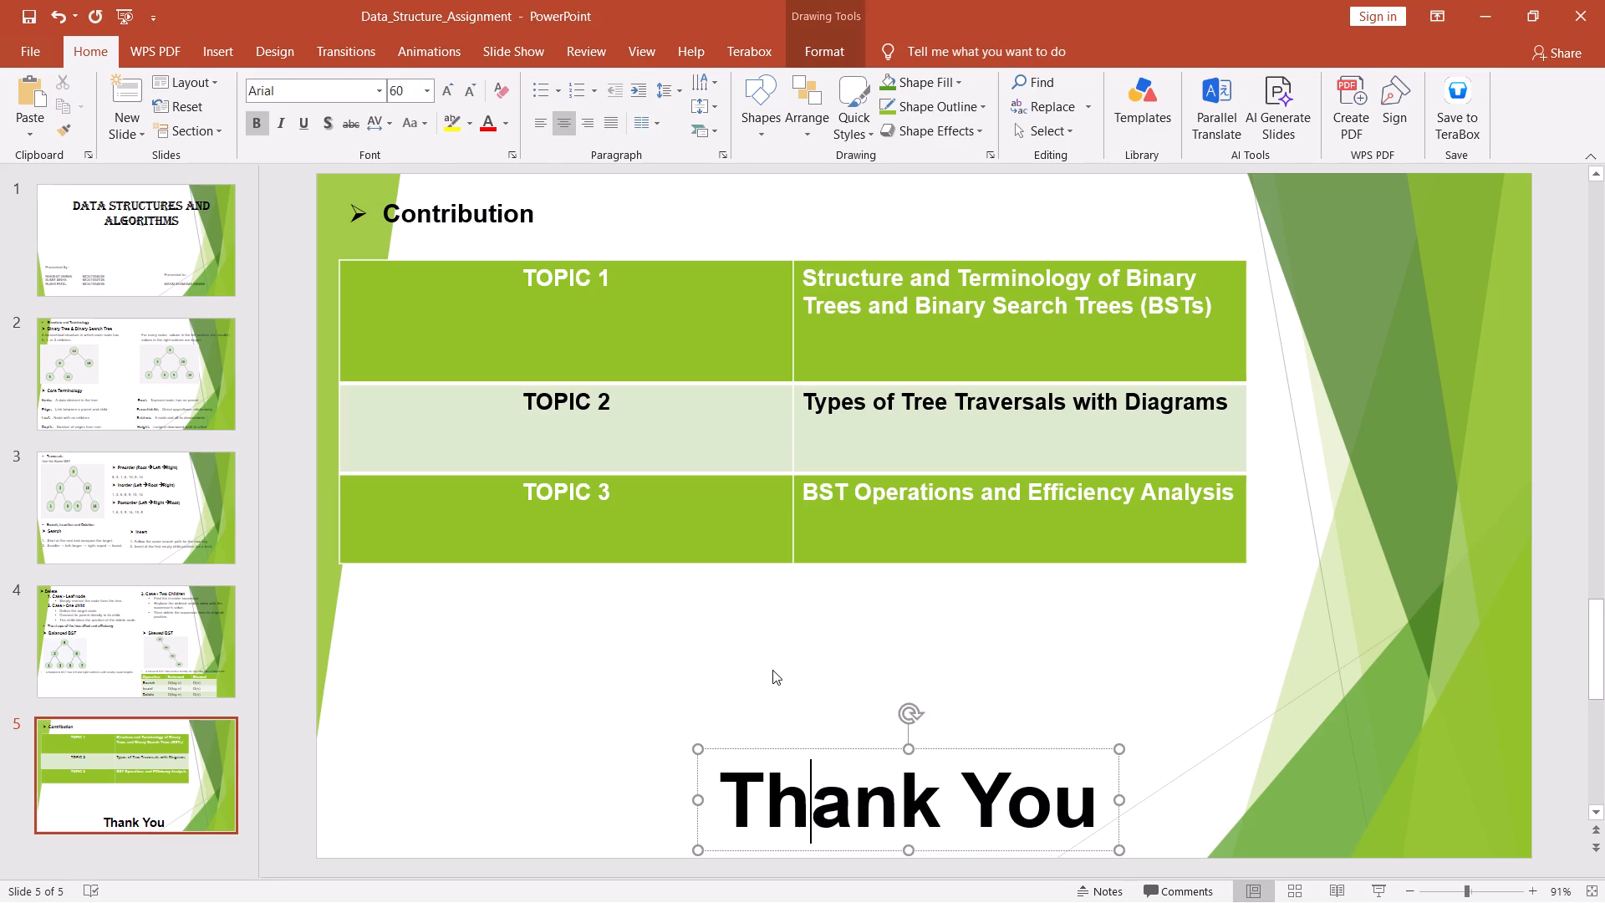
left_click(588, 121)
left_click(560, 125)
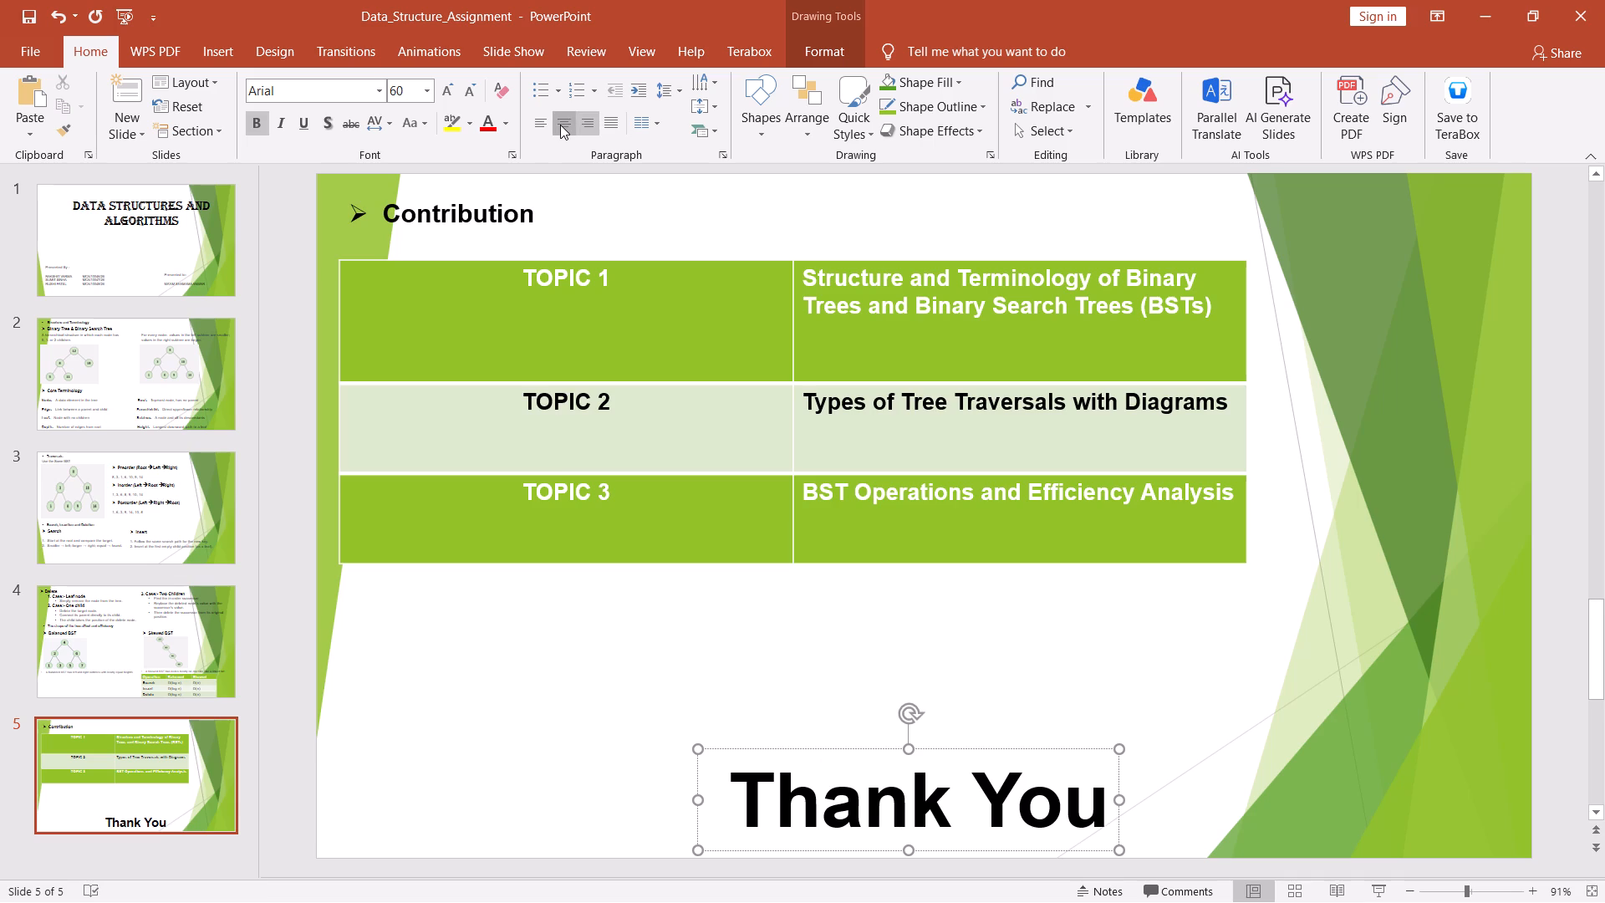
left_click(714, 668)
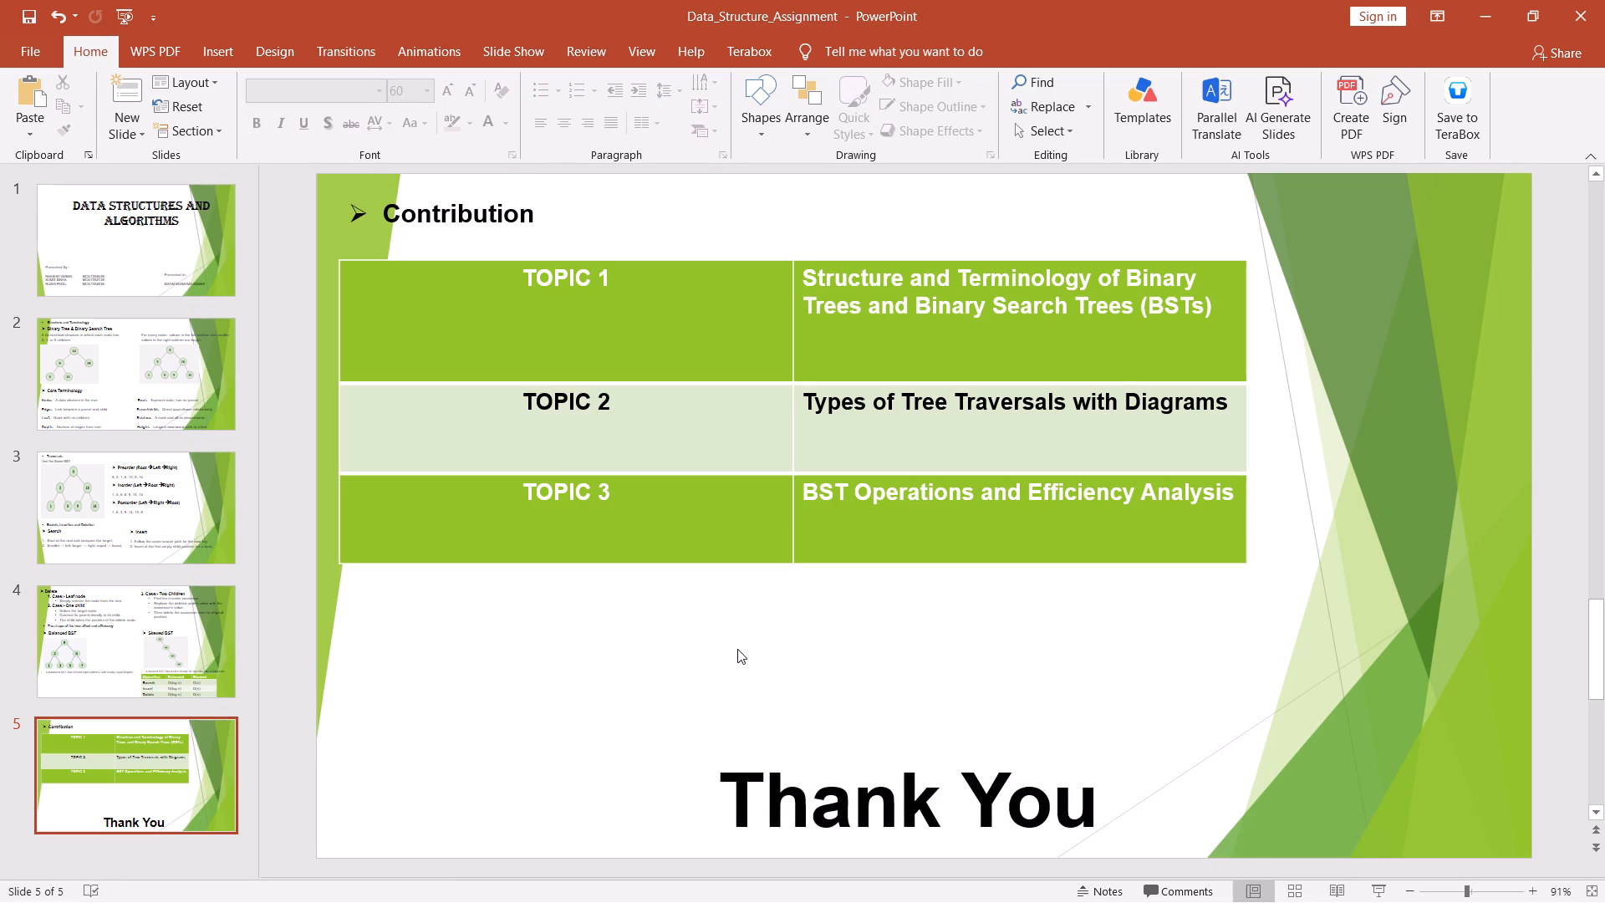
Save the presentation.
key("ctrl+s")
Nudge the "Thank You" text box slightly toward the slide's left side, deselect it and save the presentation.
left_click(819, 775)
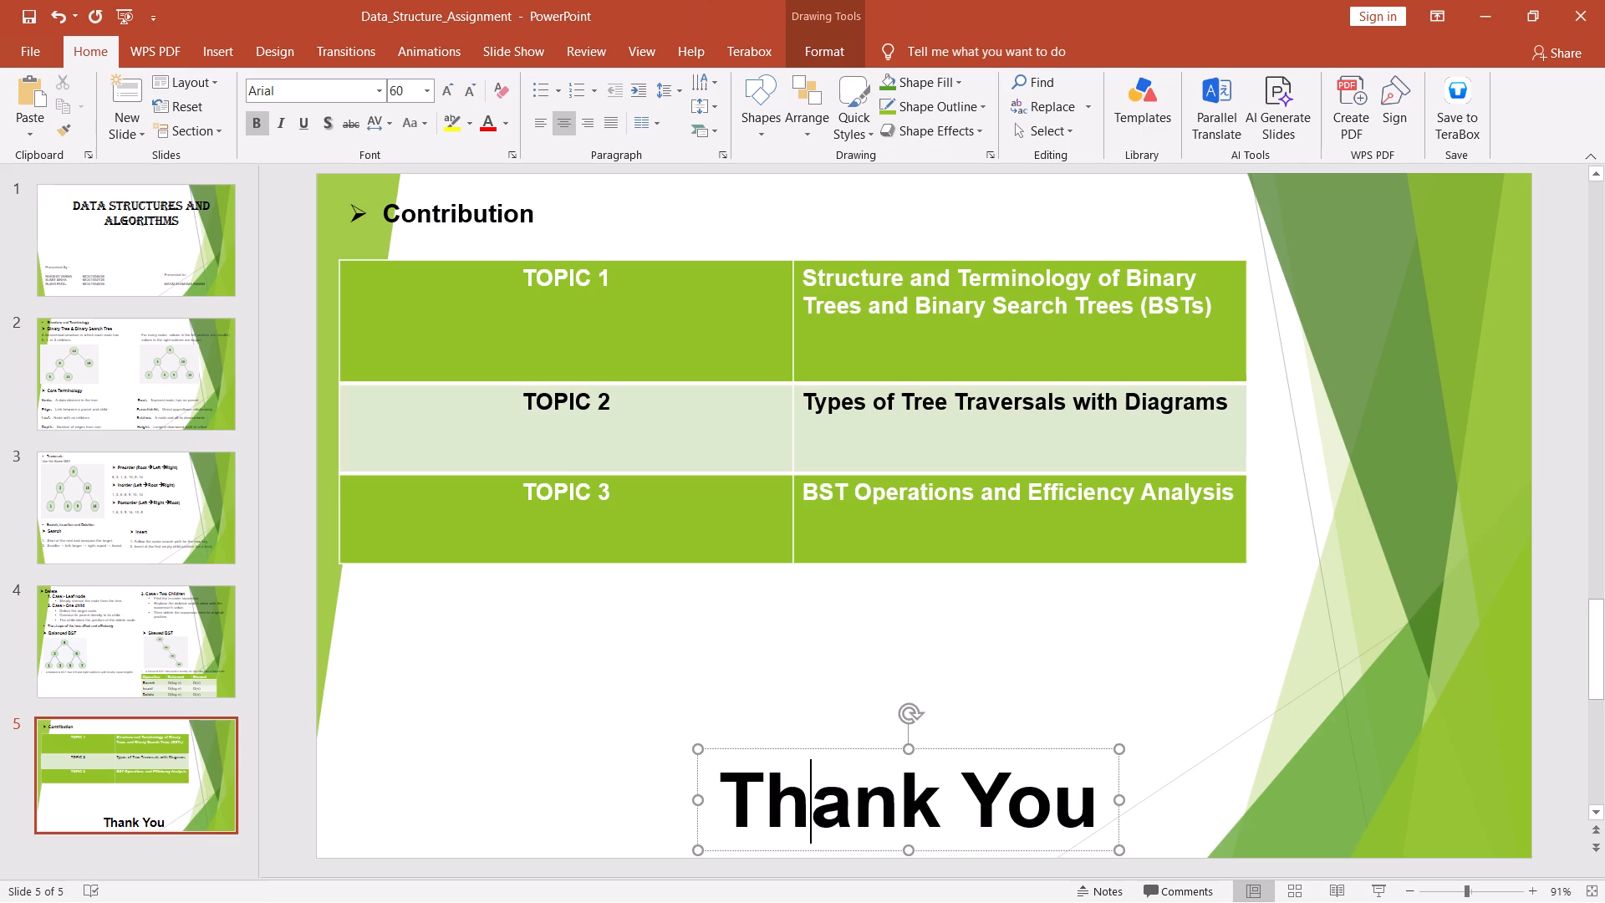
left_click_drag(828, 747, 823, 748)
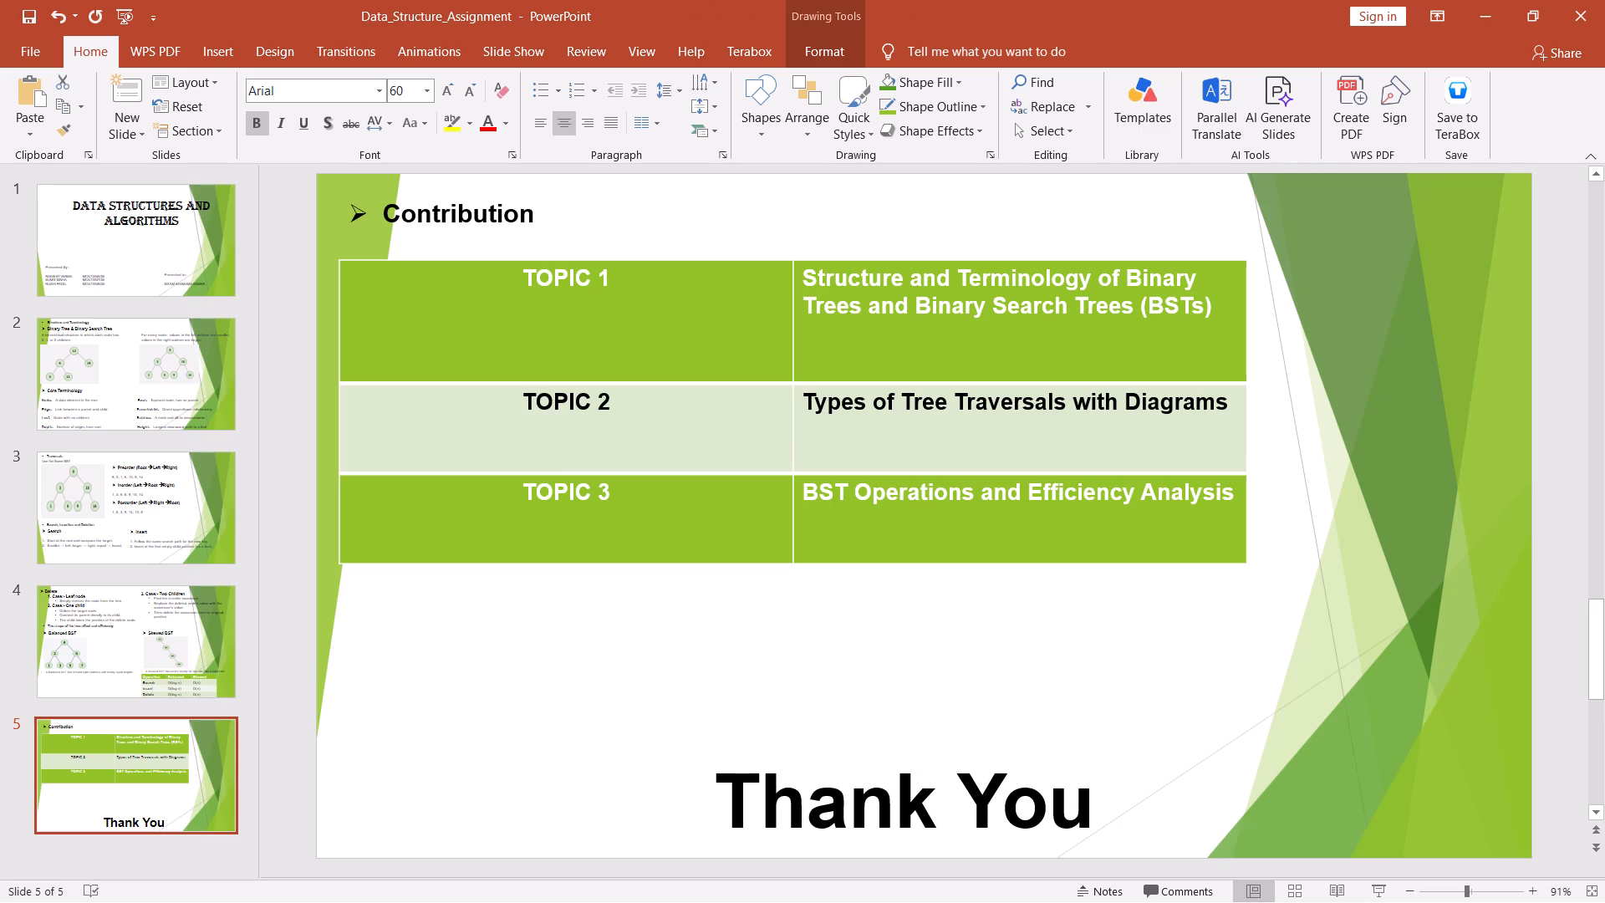
left_click_drag(823, 748, 815, 748)
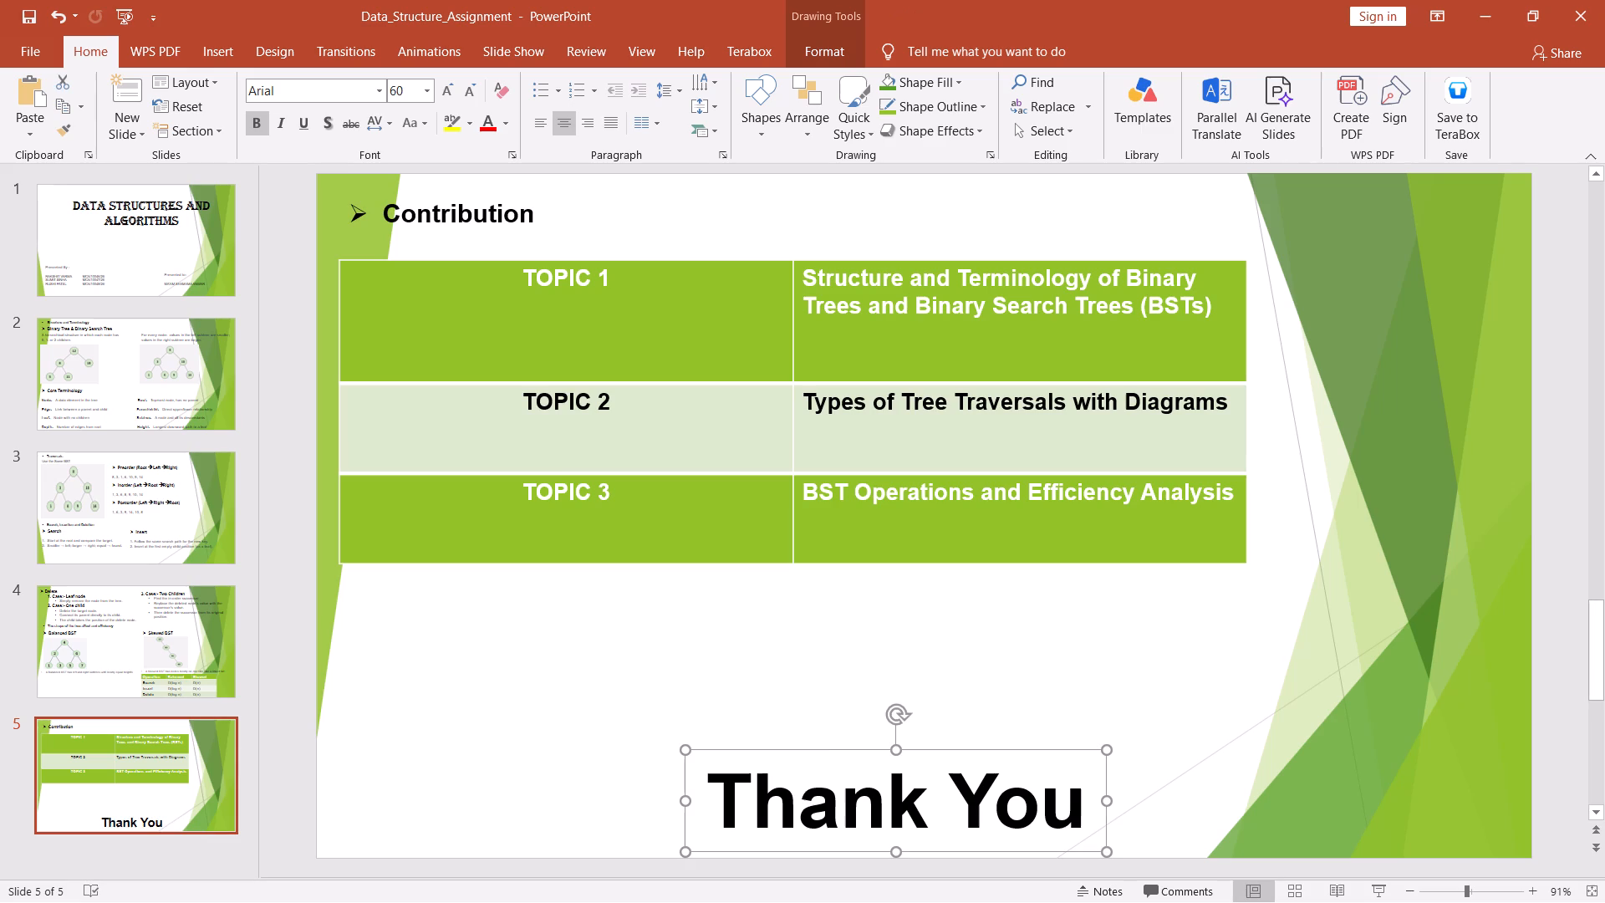
left_click(700, 651)
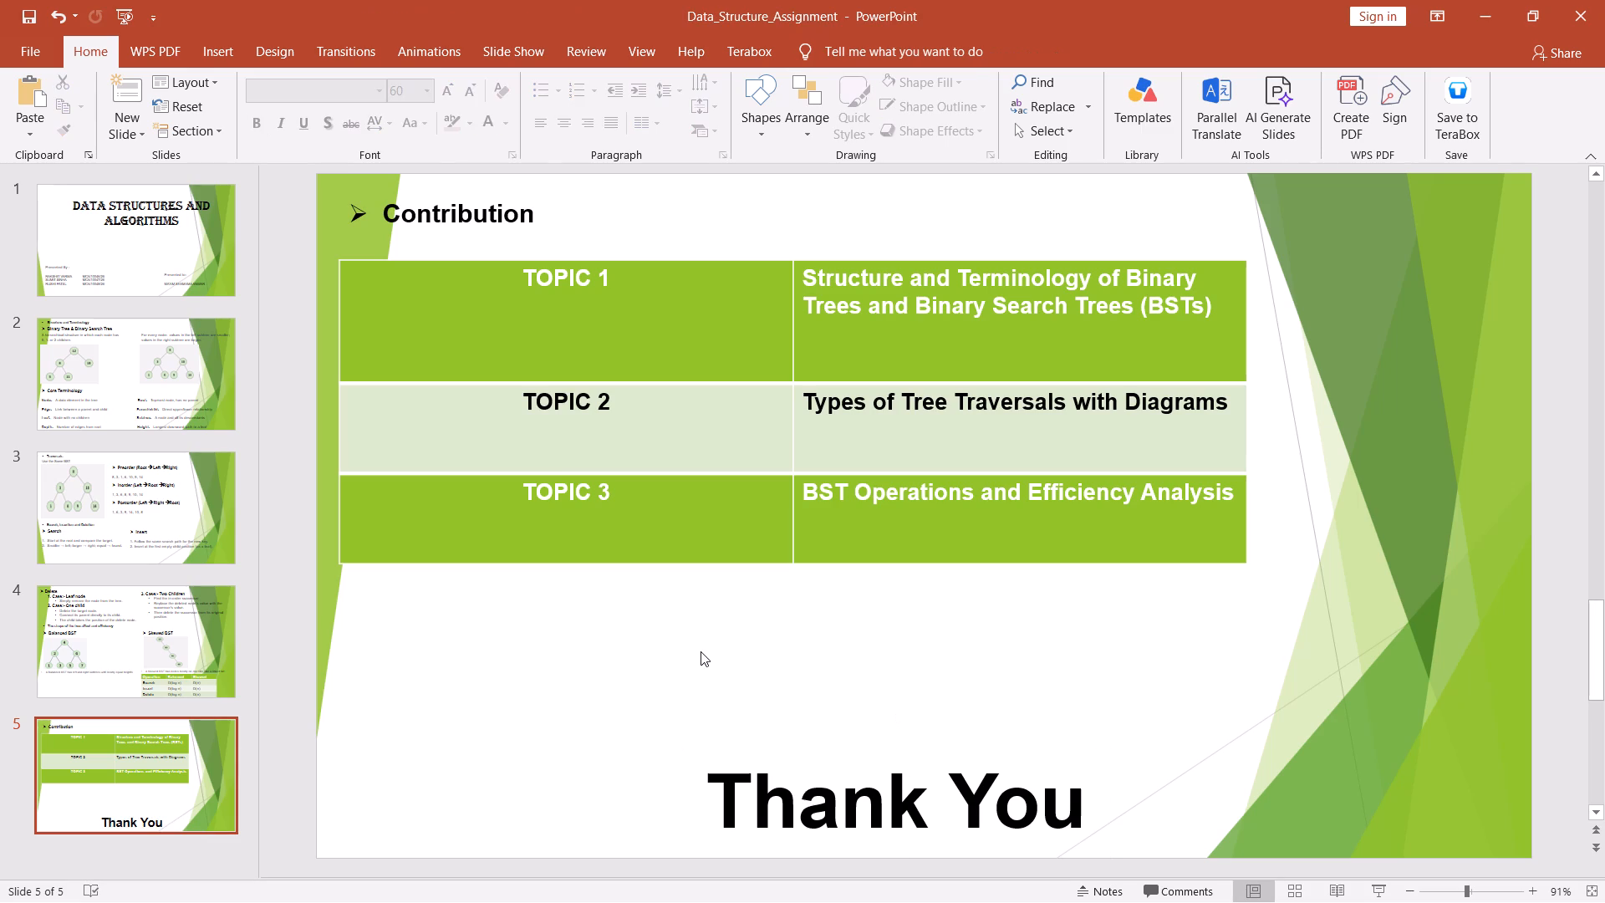
key("ctrl+s")
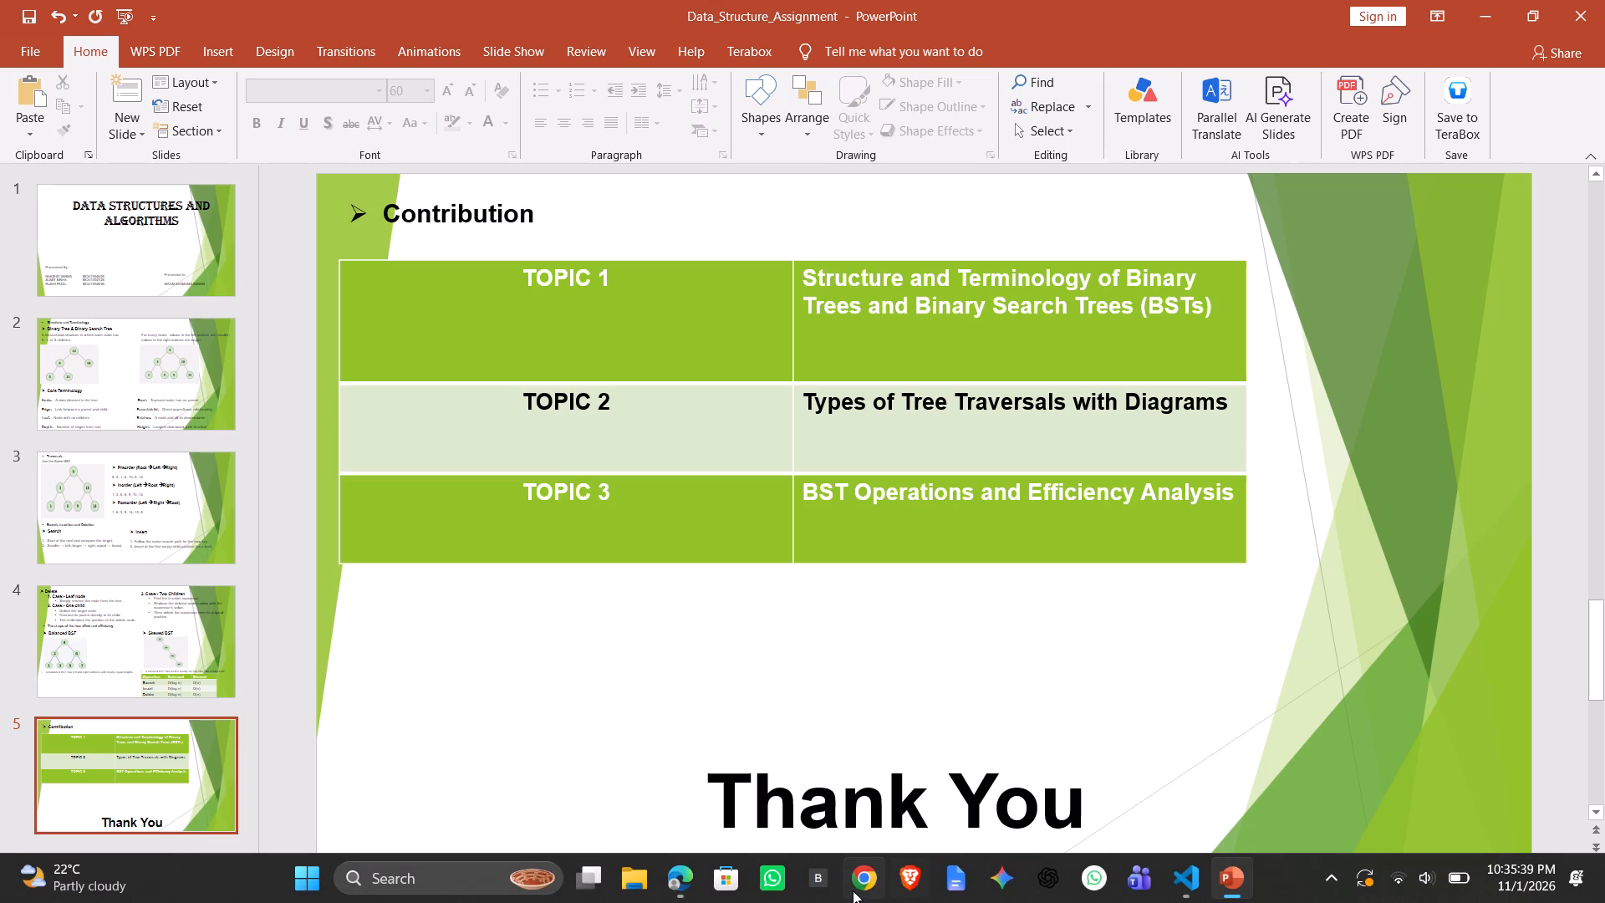
Nudge the "Thank You" text box a little further toward the slide's left side and slightly lower, then save the presentation.
left_click(804, 697)
left_click(813, 770)
left_click_drag(816, 748, 814, 747)
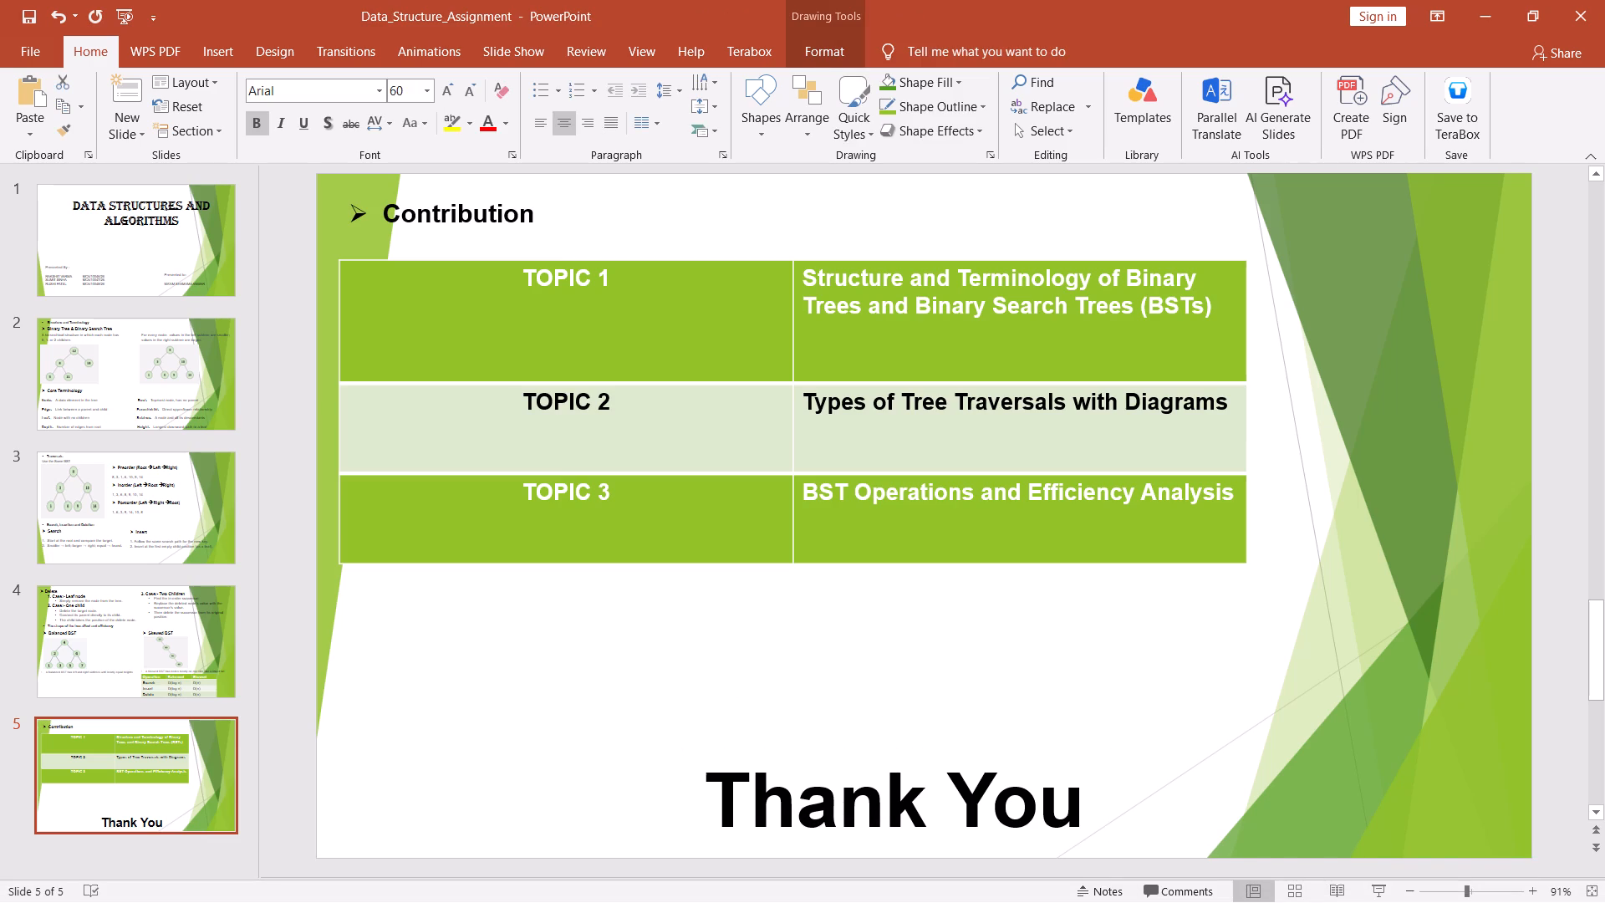
left_click_drag(814, 747, 801, 752)
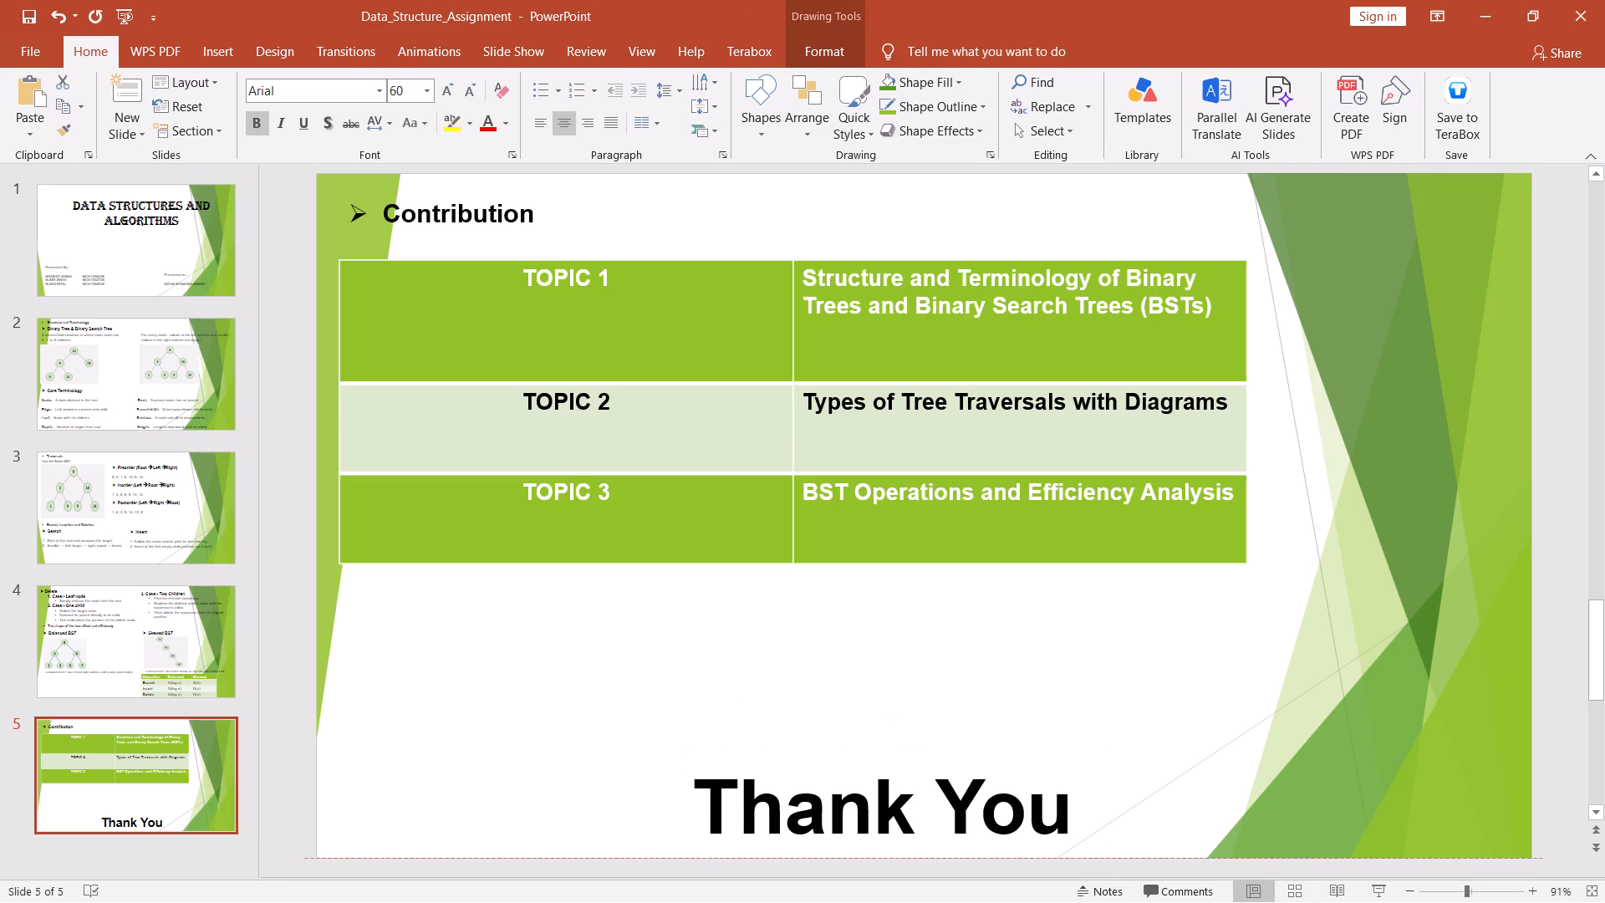
left_click_drag(801, 752, 799, 752)
left_click(751, 715)
key("ctrl+s")
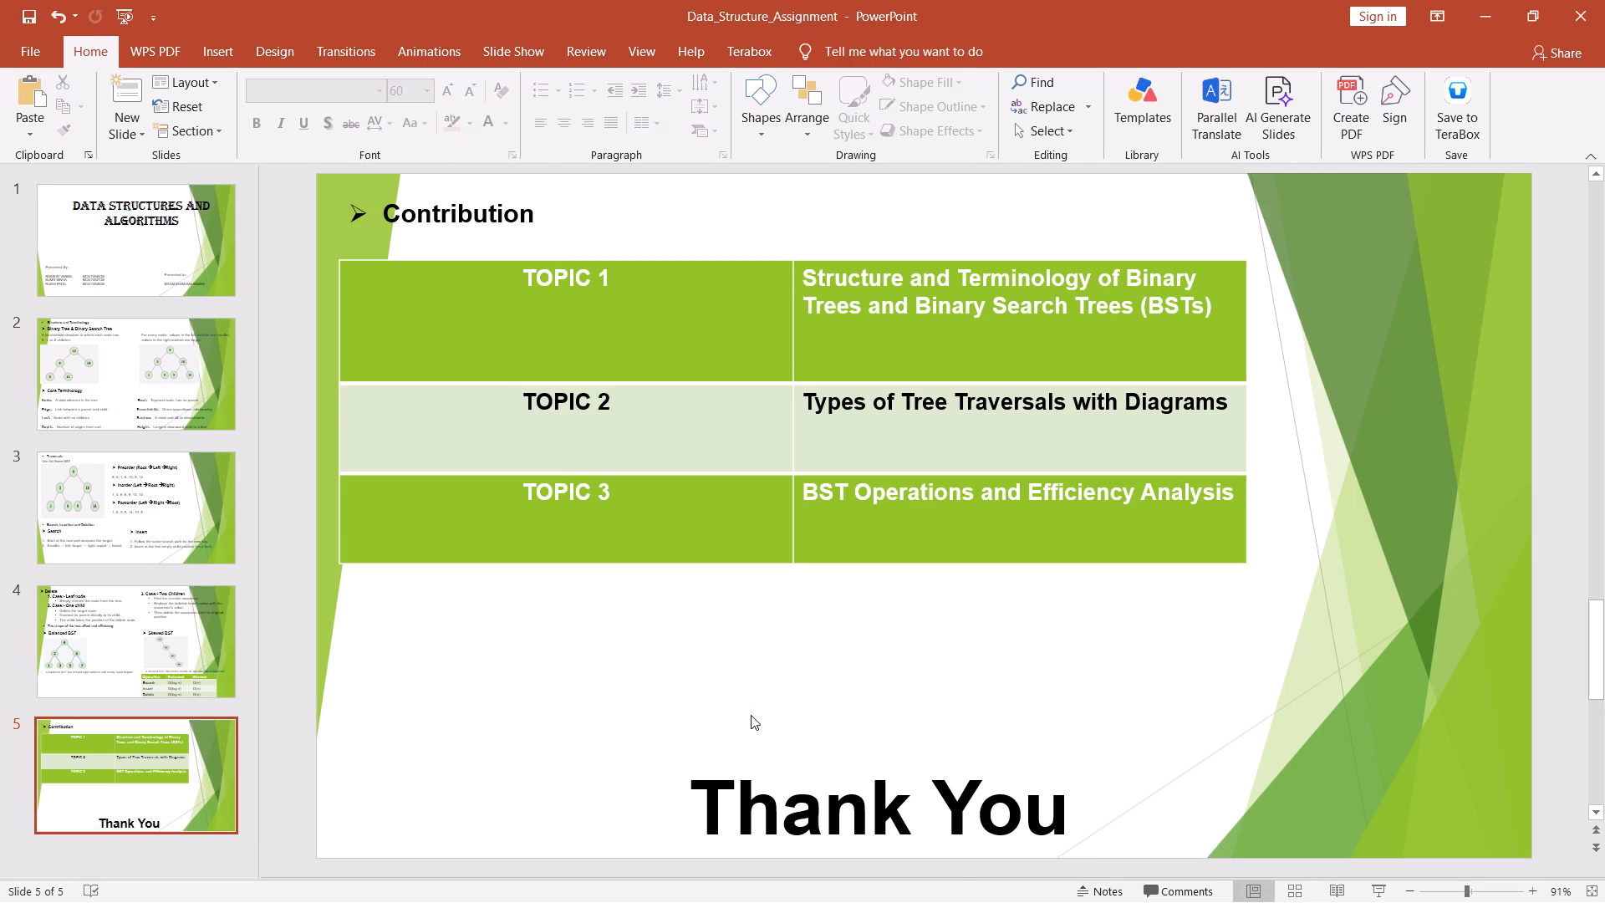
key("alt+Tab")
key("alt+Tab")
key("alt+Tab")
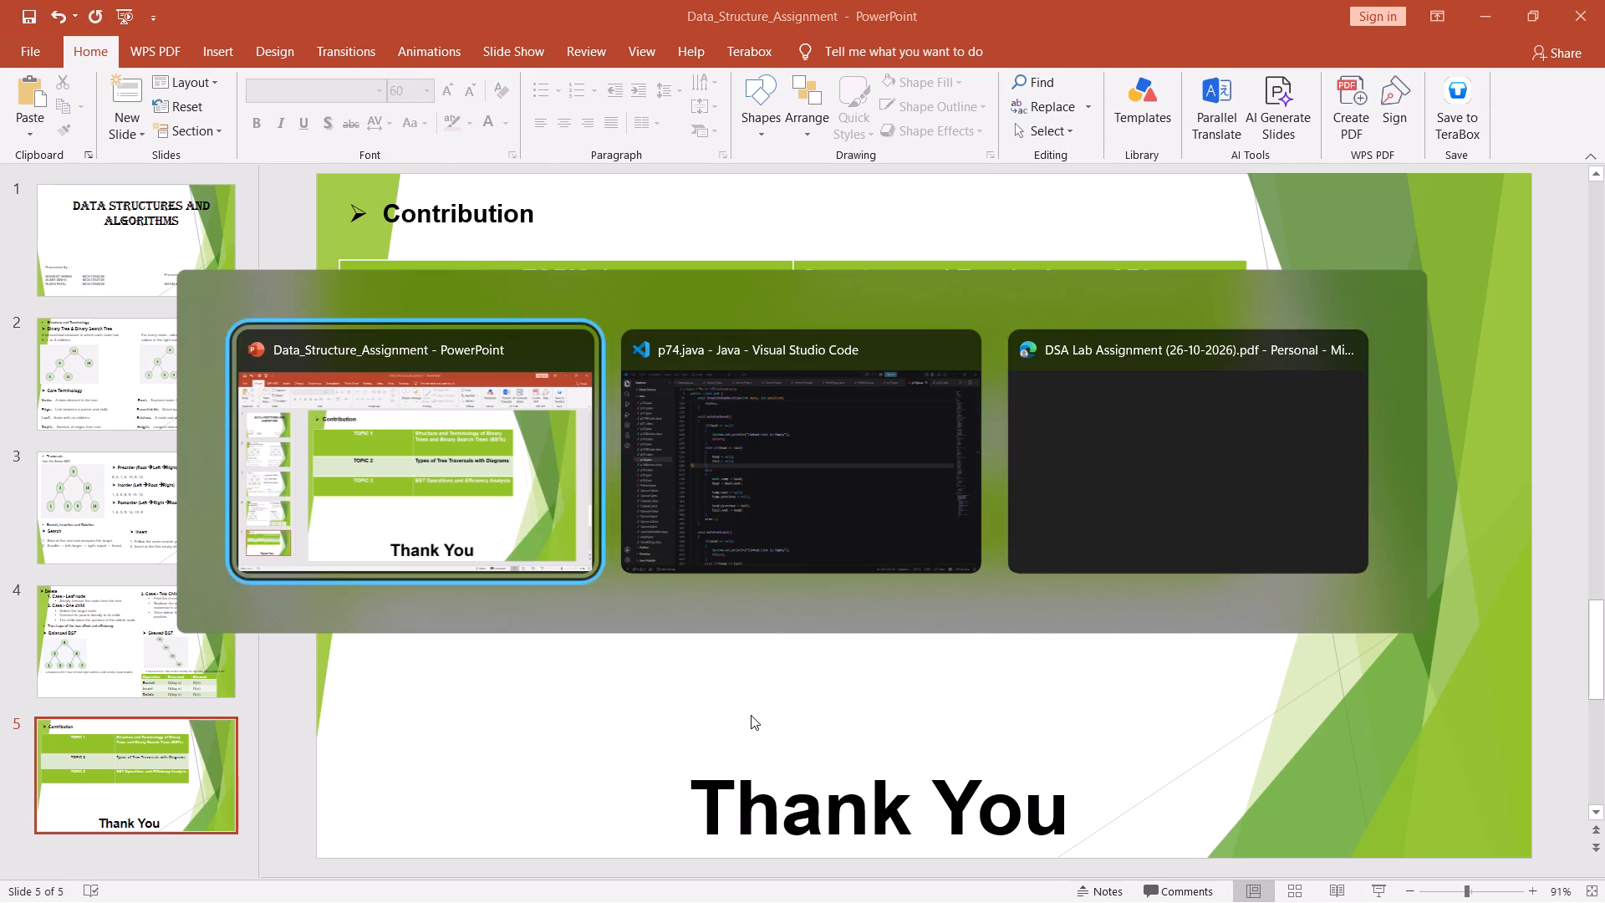
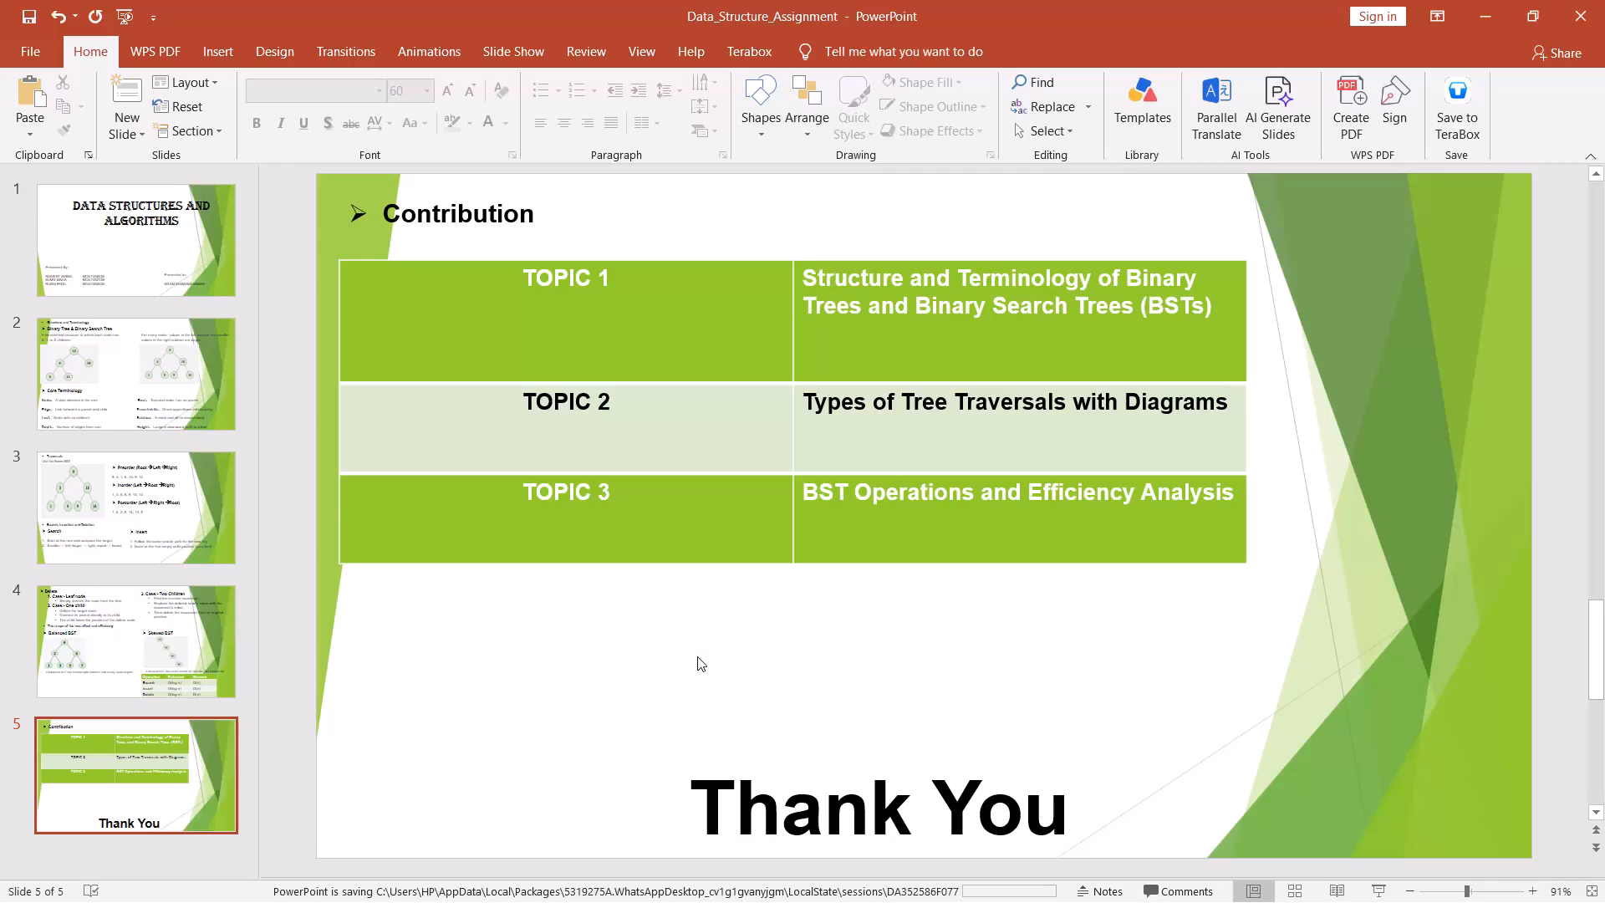
Look through the presentation's slides from the title slide to the closing Contribution slide.
left_click(223, 277)
left_click(179, 414)
left_click(166, 503)
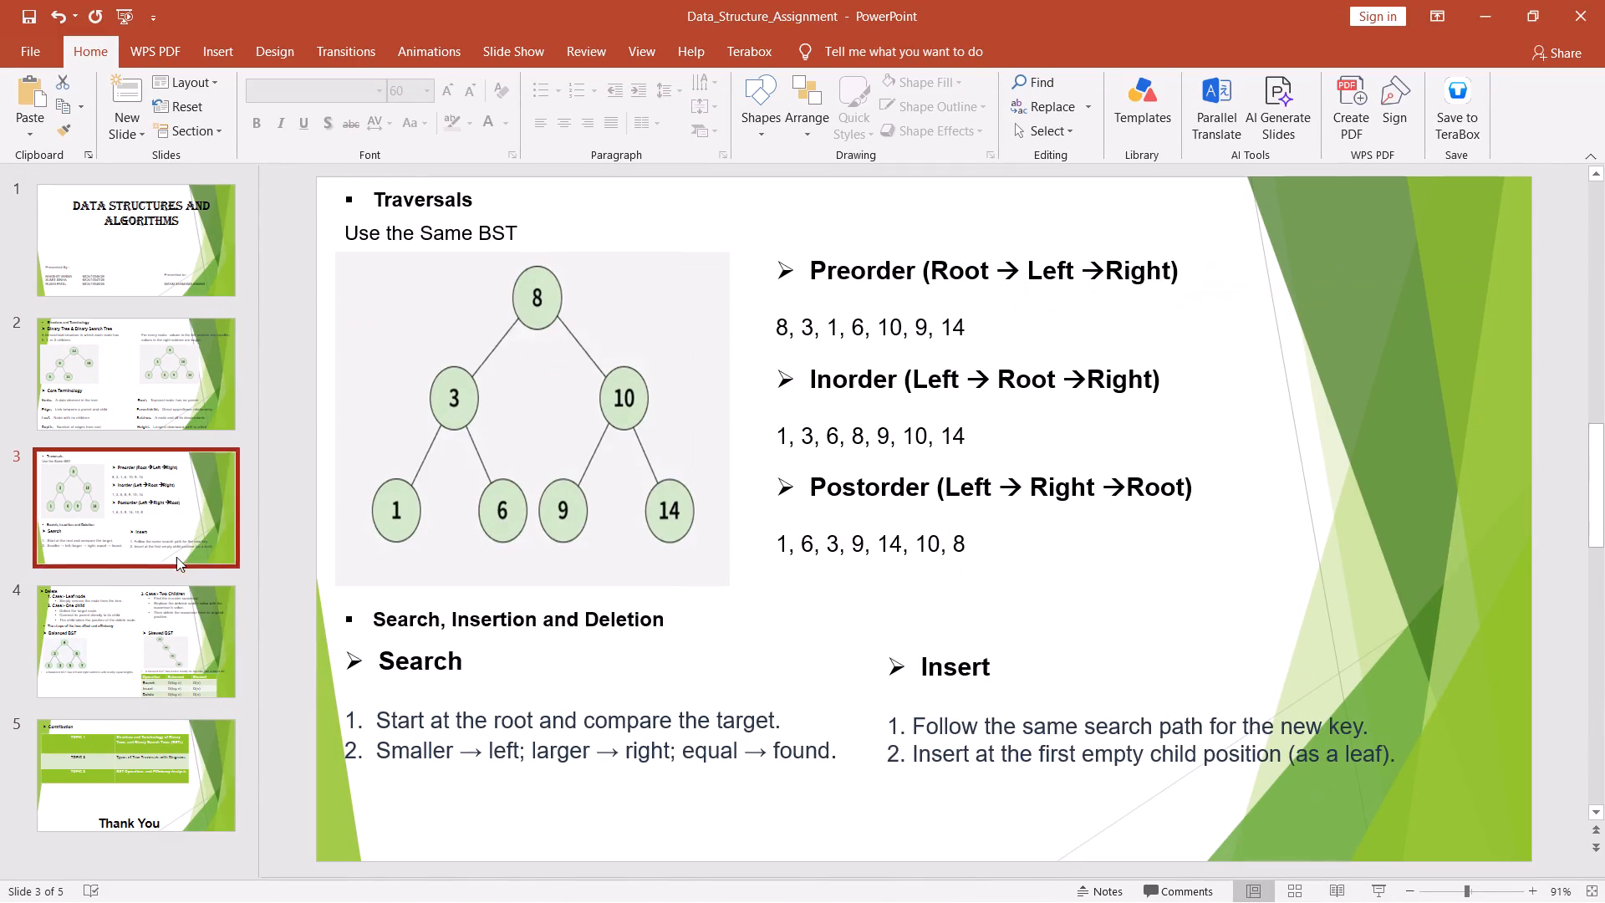
left_click(176, 640)
left_click(141, 804)
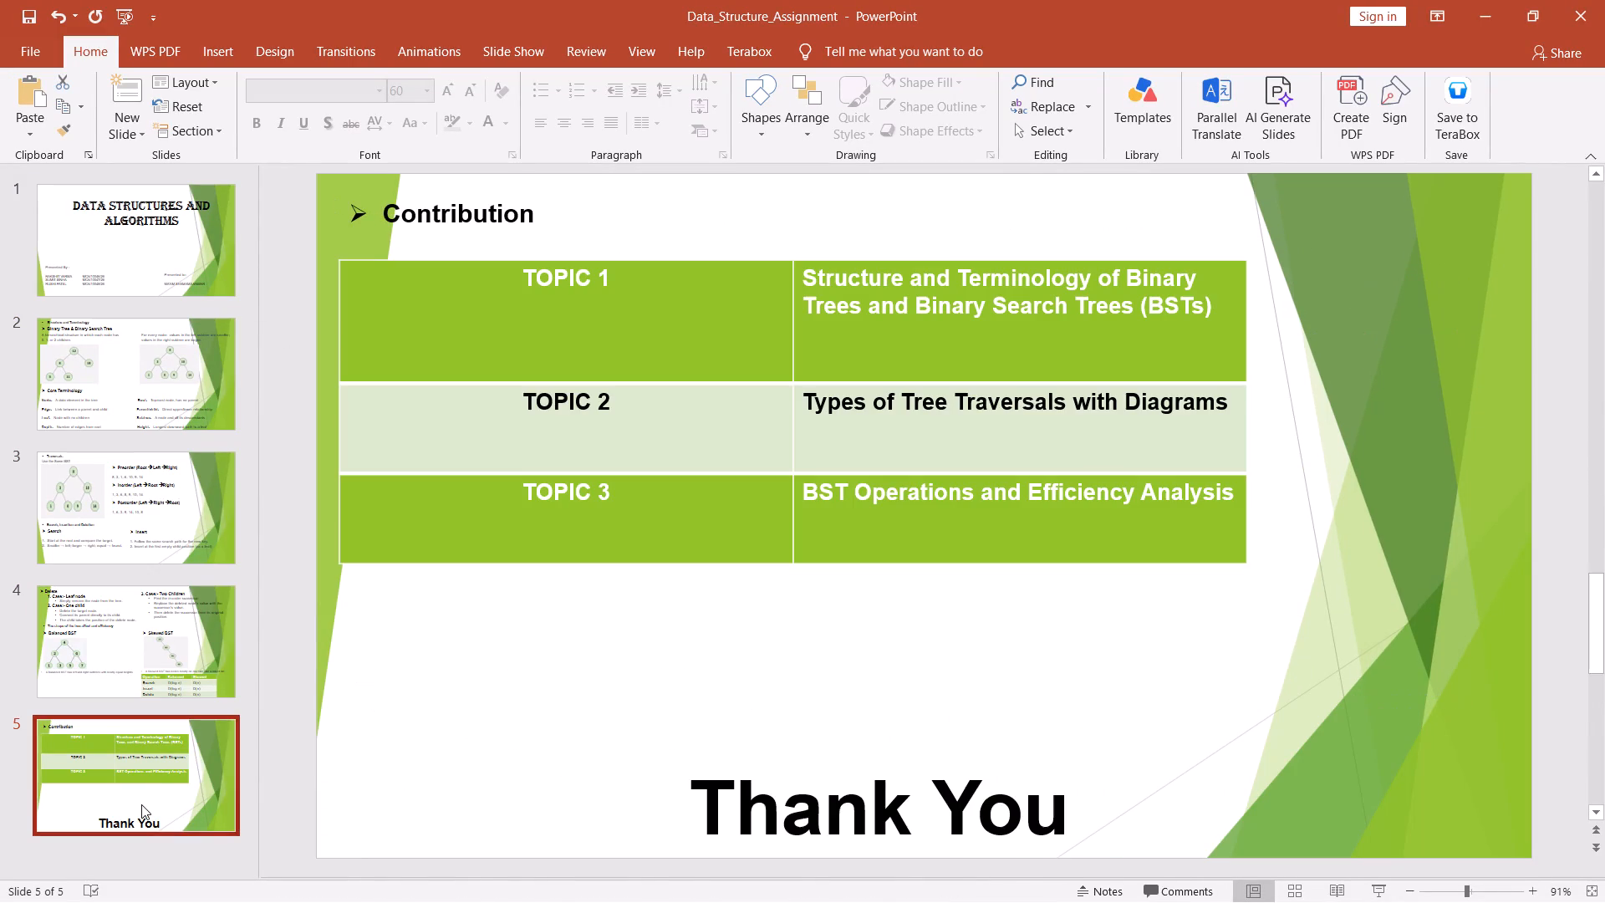
Nudge the "Thank You" text box slightly toward the slide's left side, deselect it and save the presentation.
left_click(1014, 681)
left_click(978, 786)
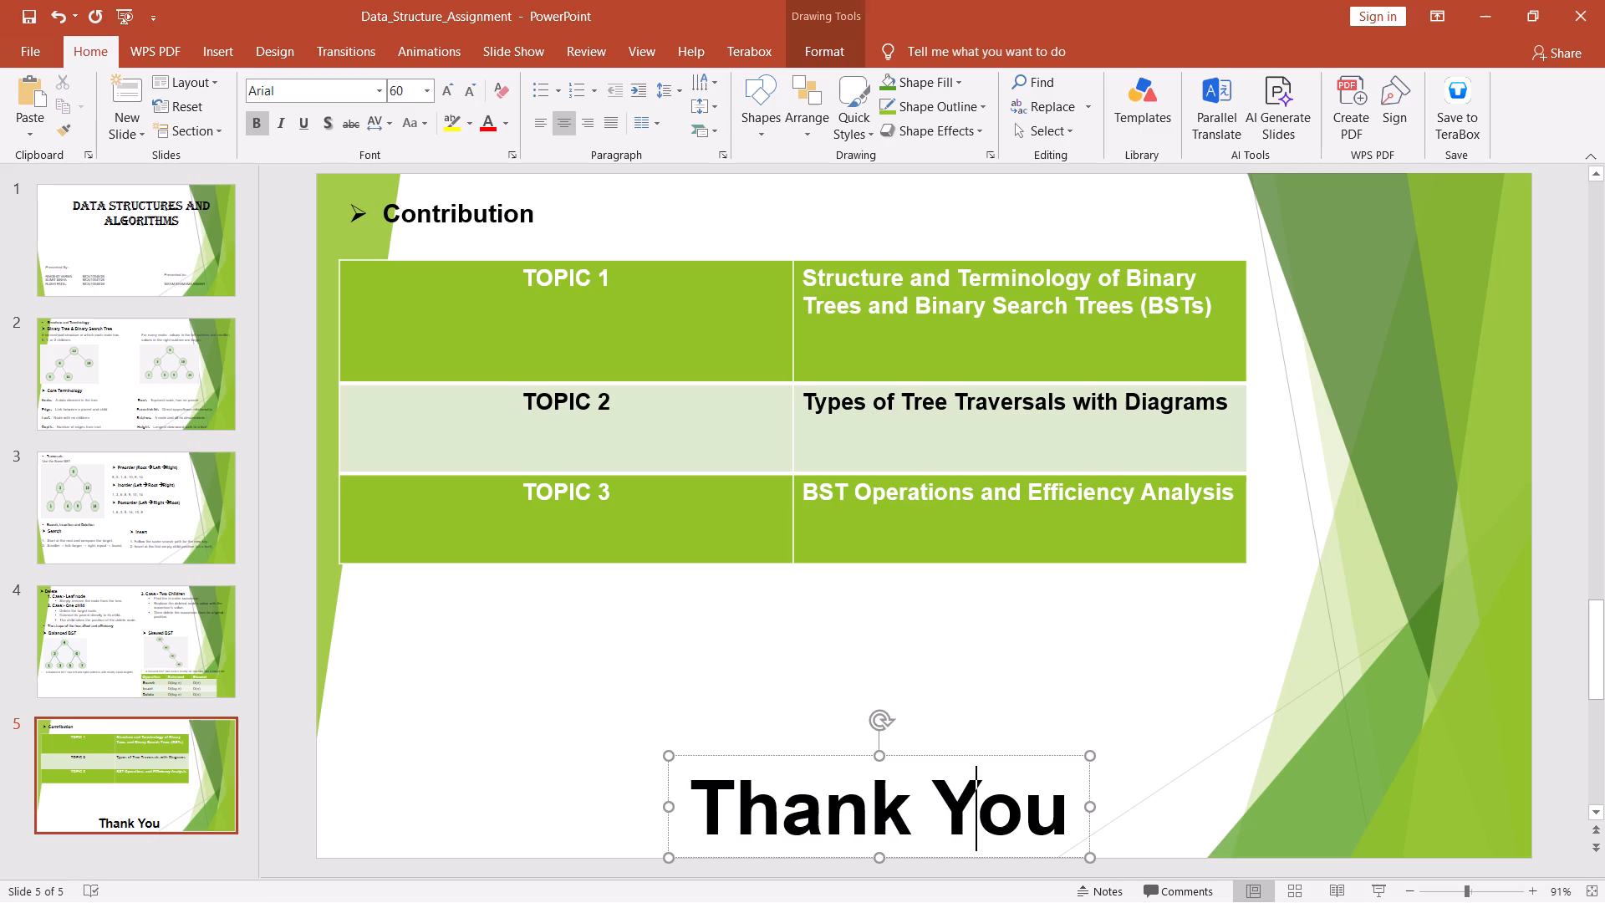
left_click(960, 758)
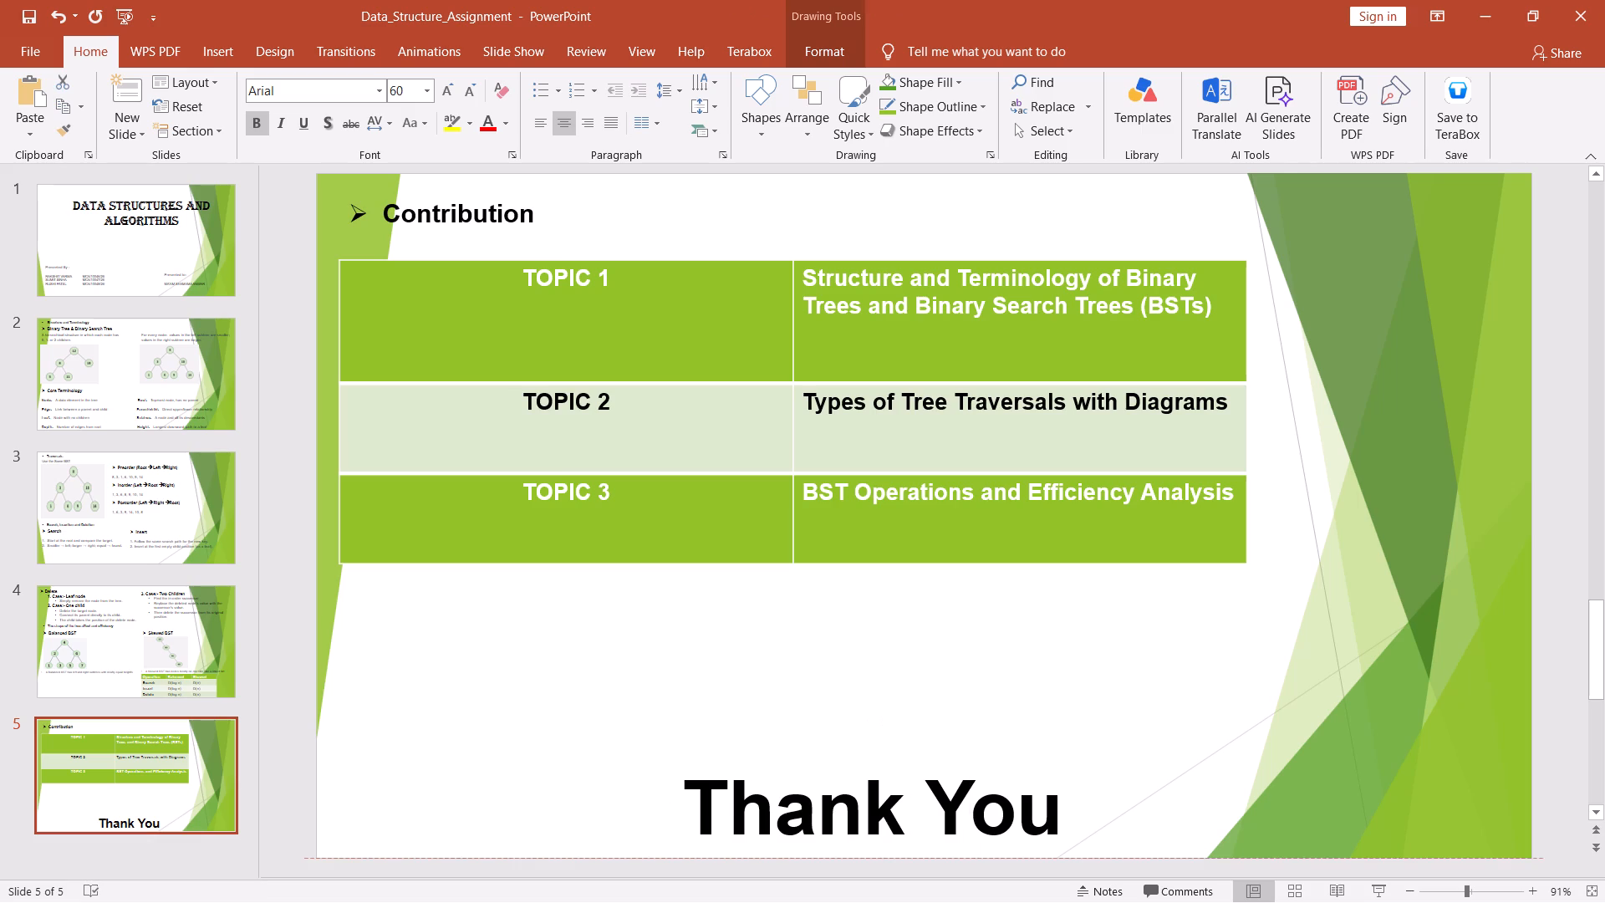
left_click(965, 653)
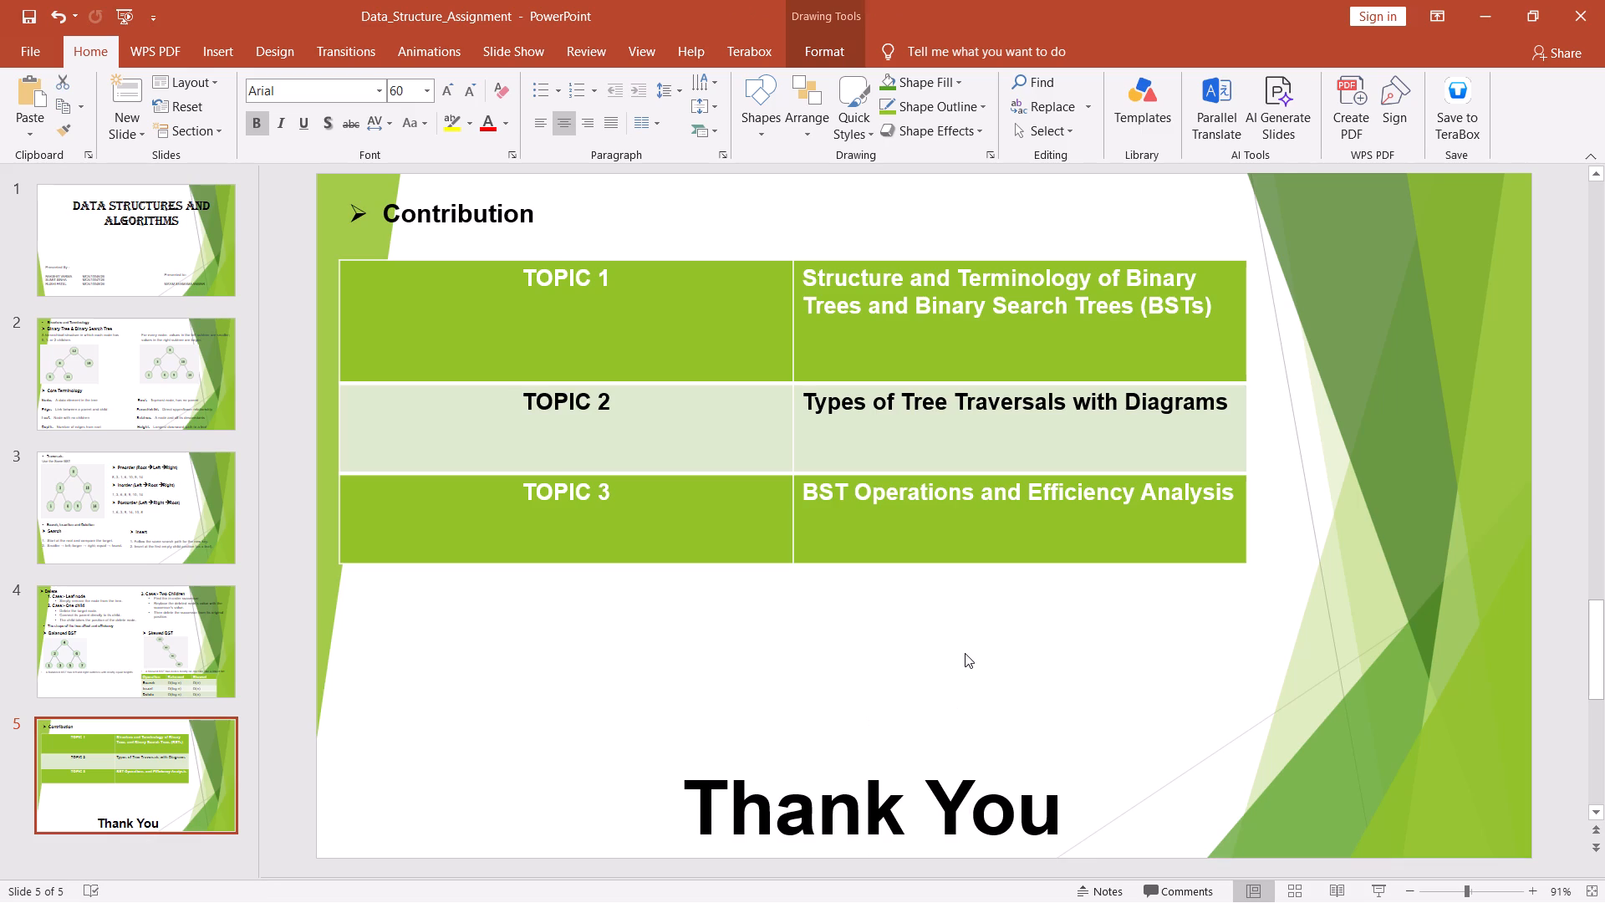
key("ctrl+s")
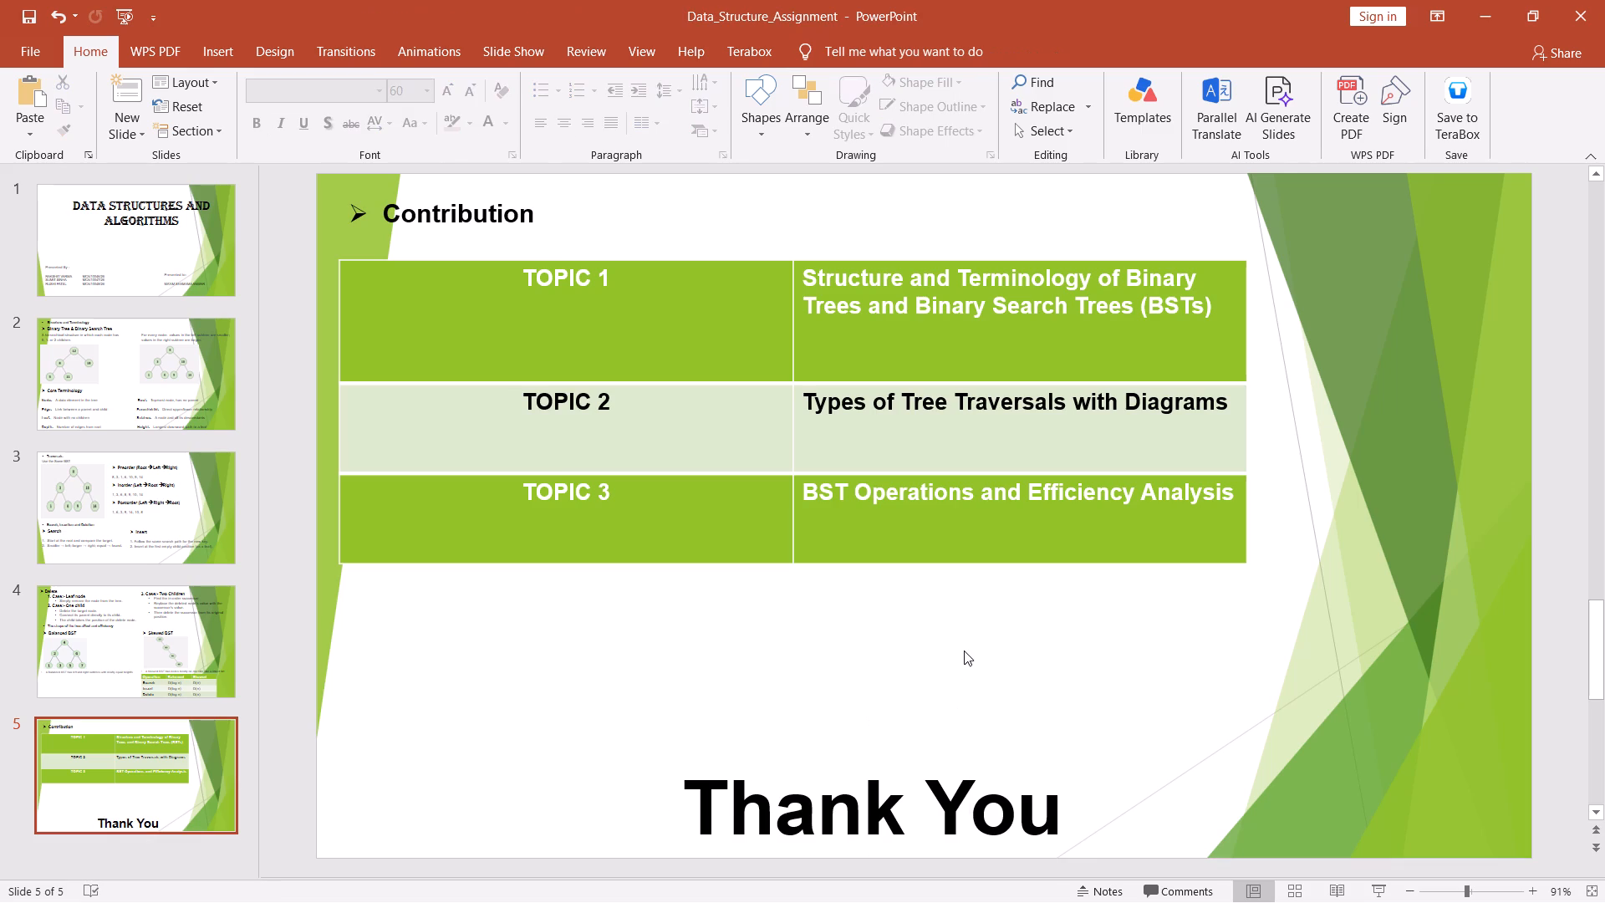
Set the font size of the "Thank You" text to 80.
left_click(896, 801)
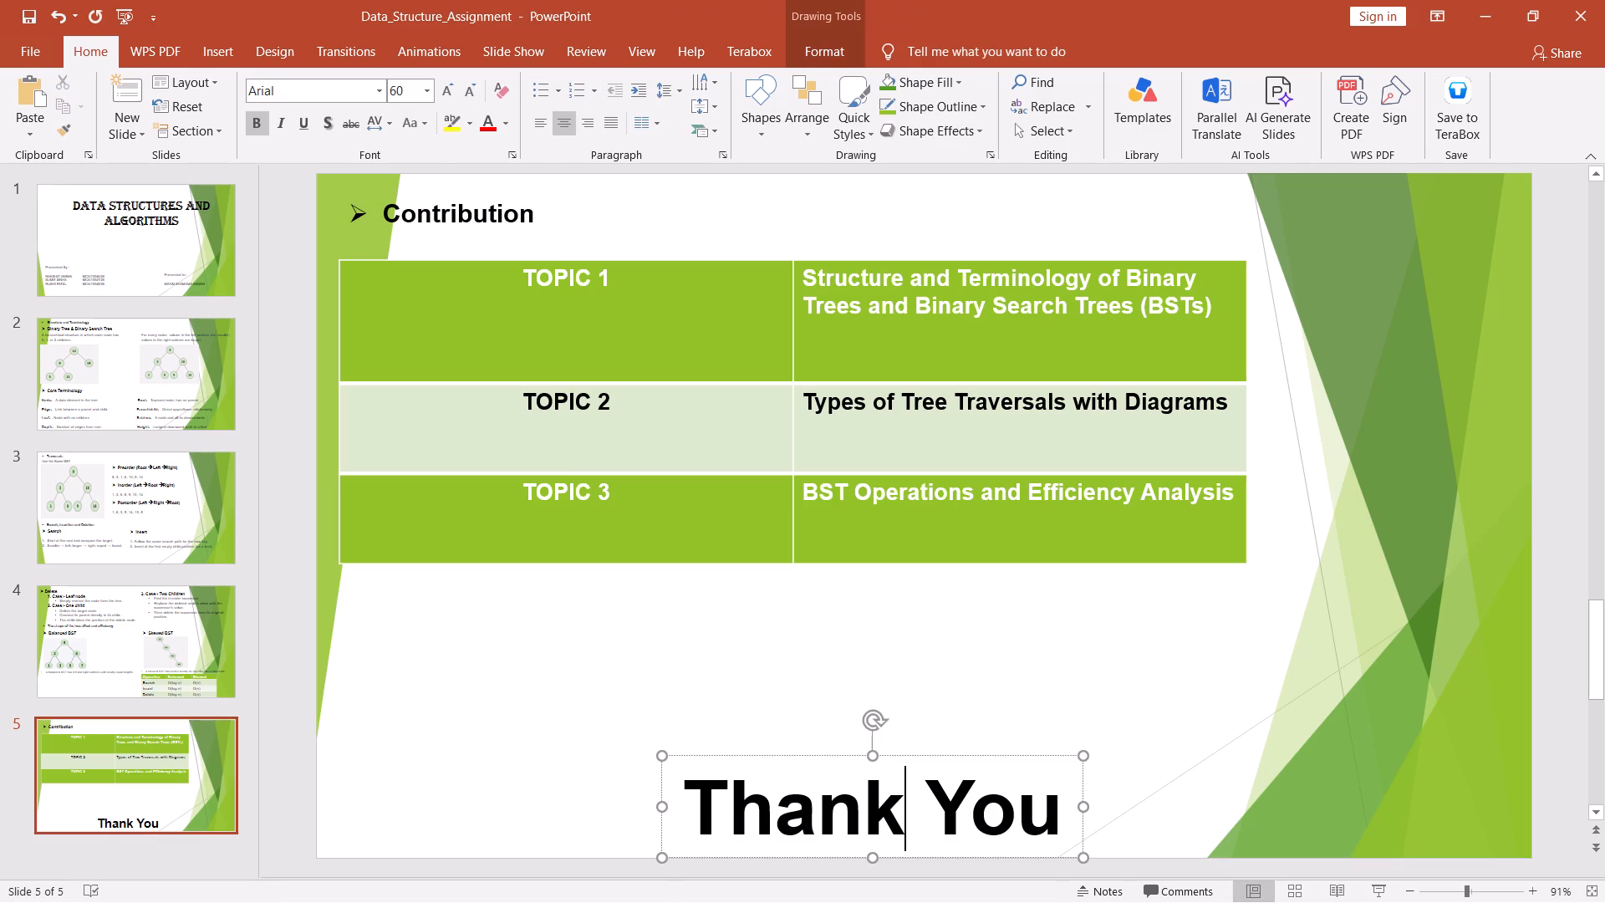
left_click_drag(701, 807, 1022, 833)
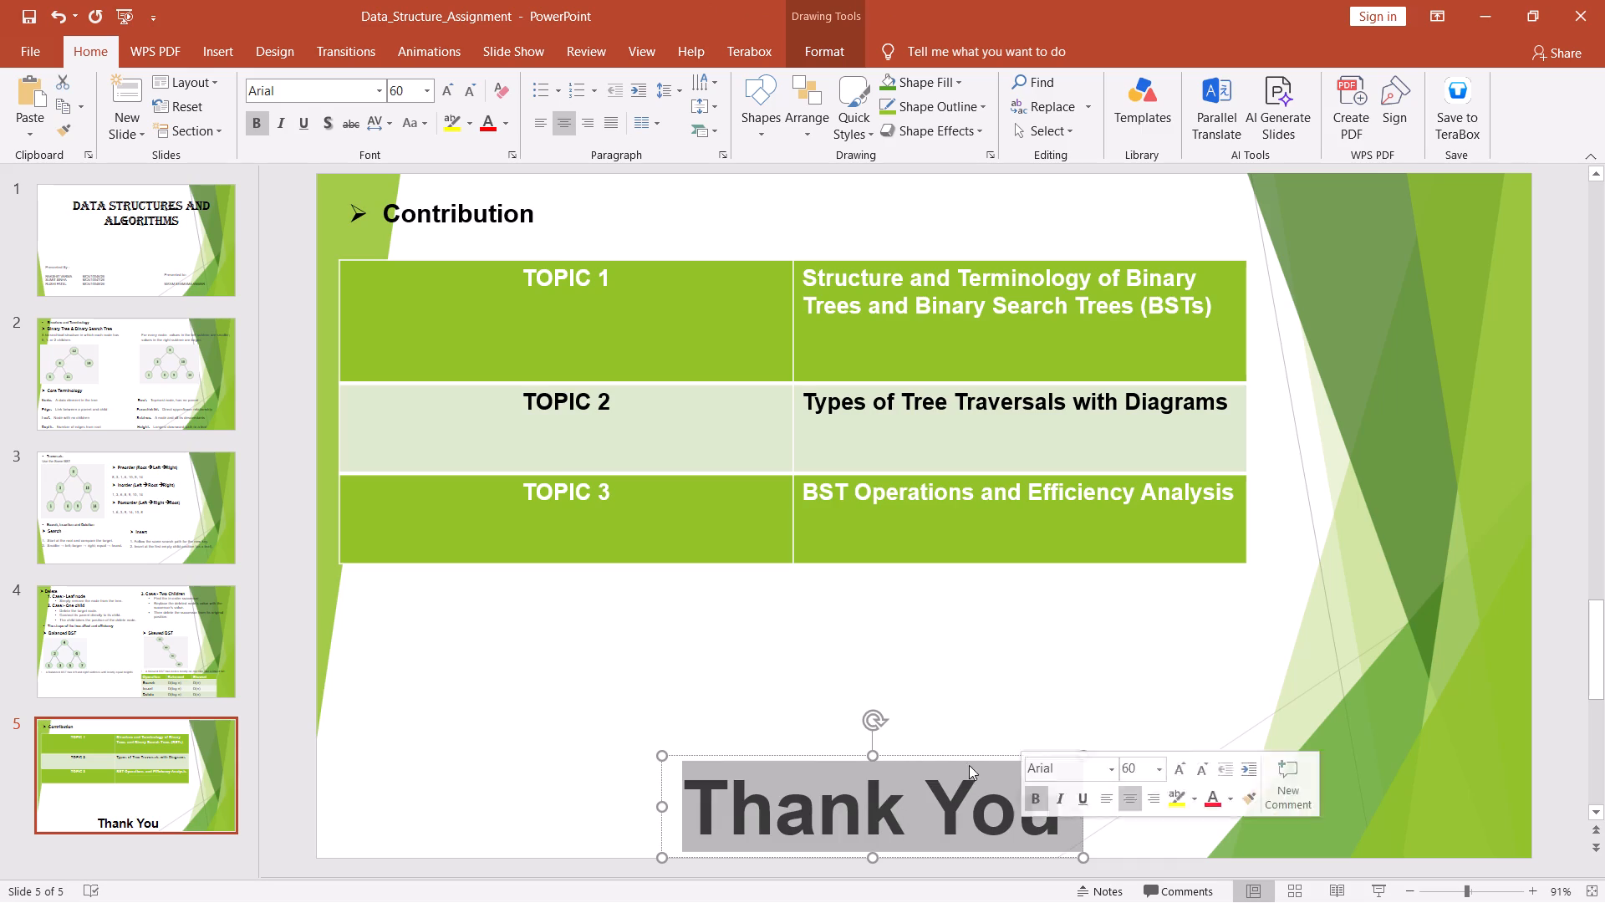
left_click(427, 89)
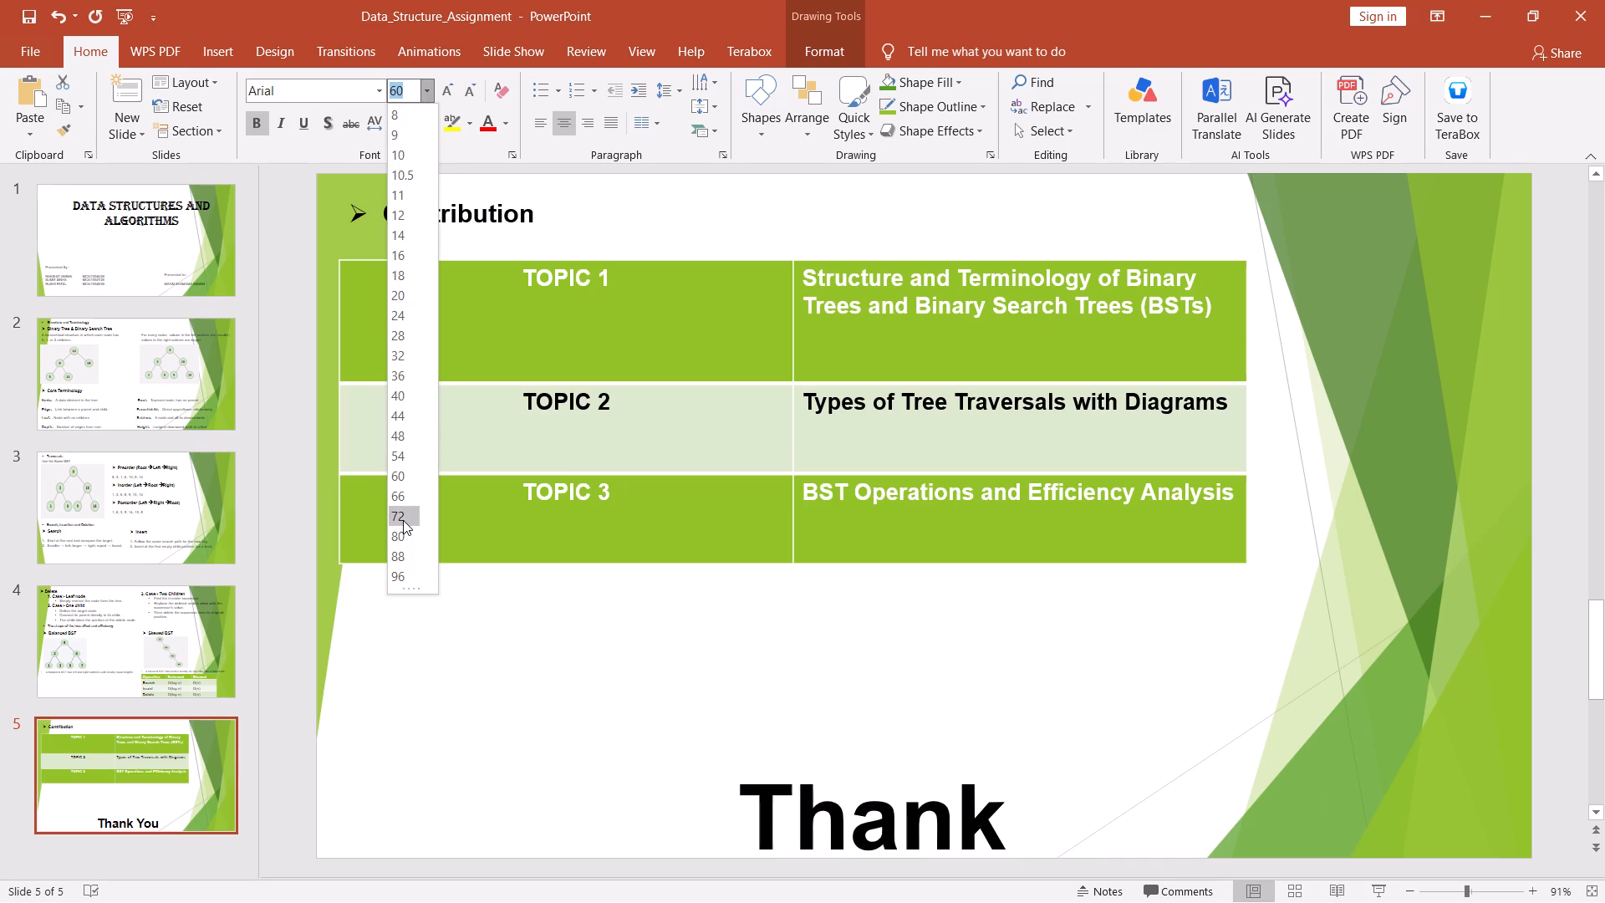
left_click(403, 530)
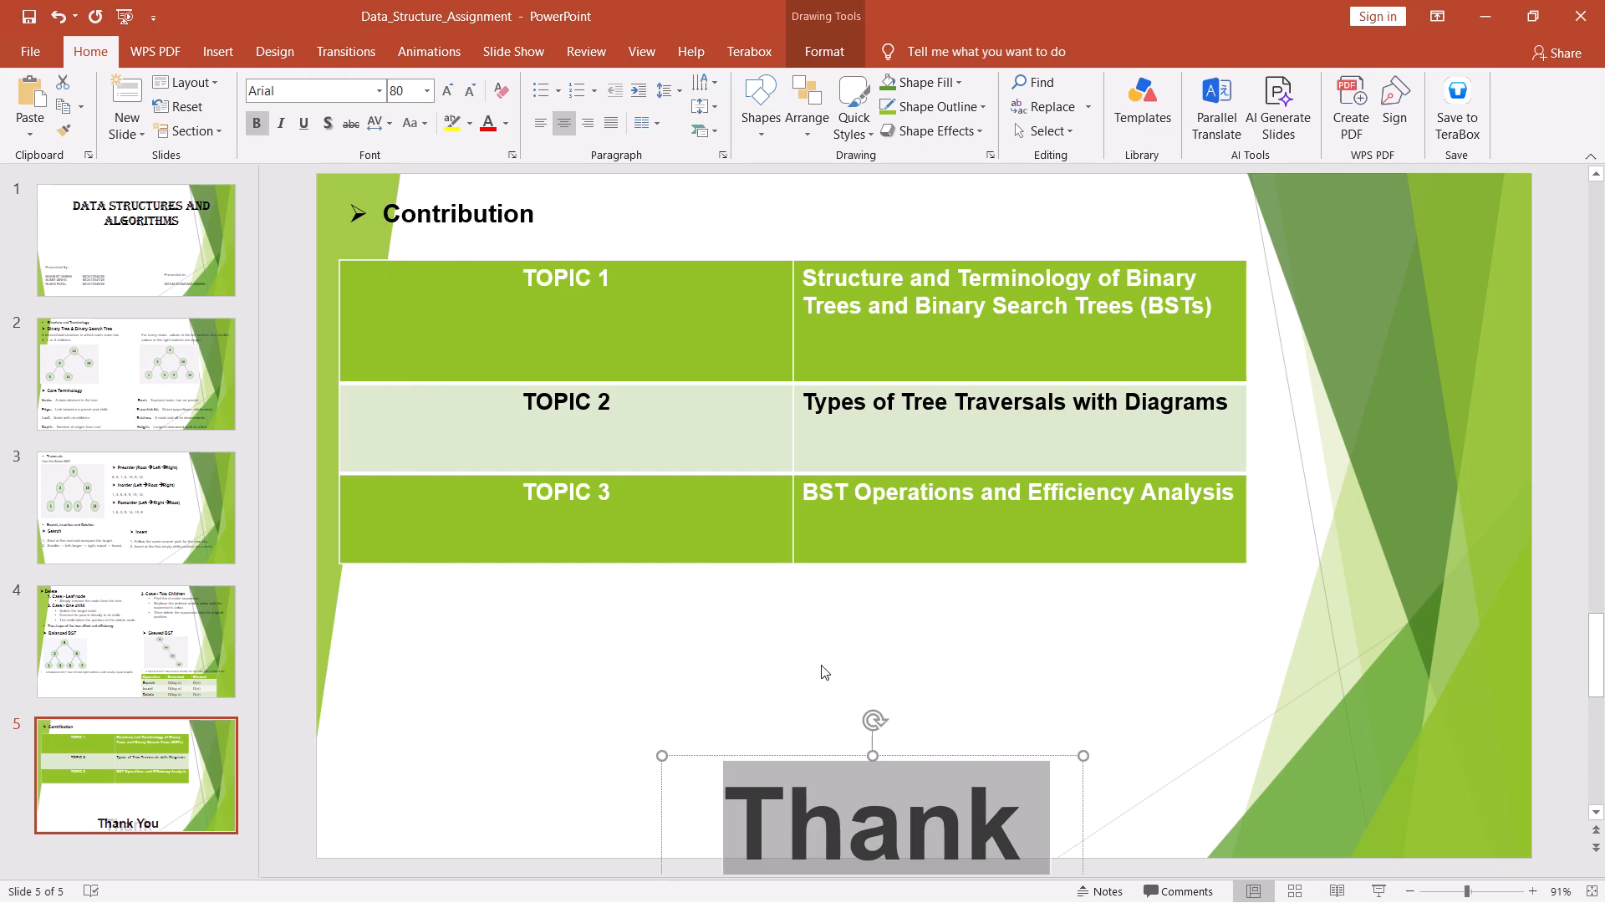
Raise the "Thank You" text box and widen it so the text fits on a single line.
left_click_drag(1055, 752, 1051, 686)
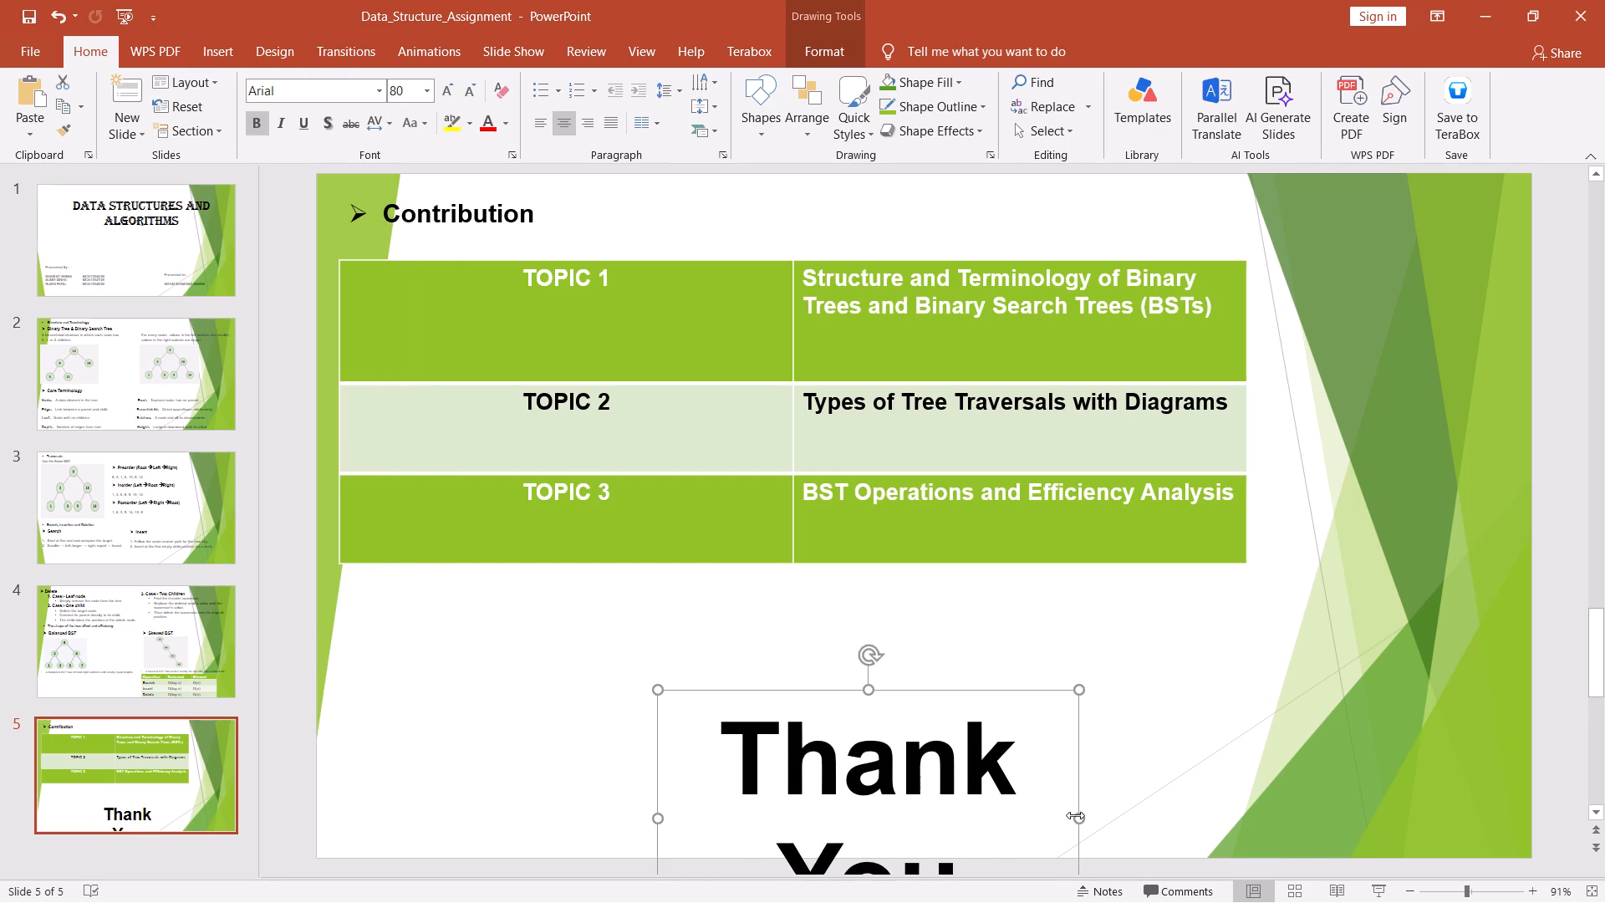
left_click_drag(1078, 818, 1236, 765)
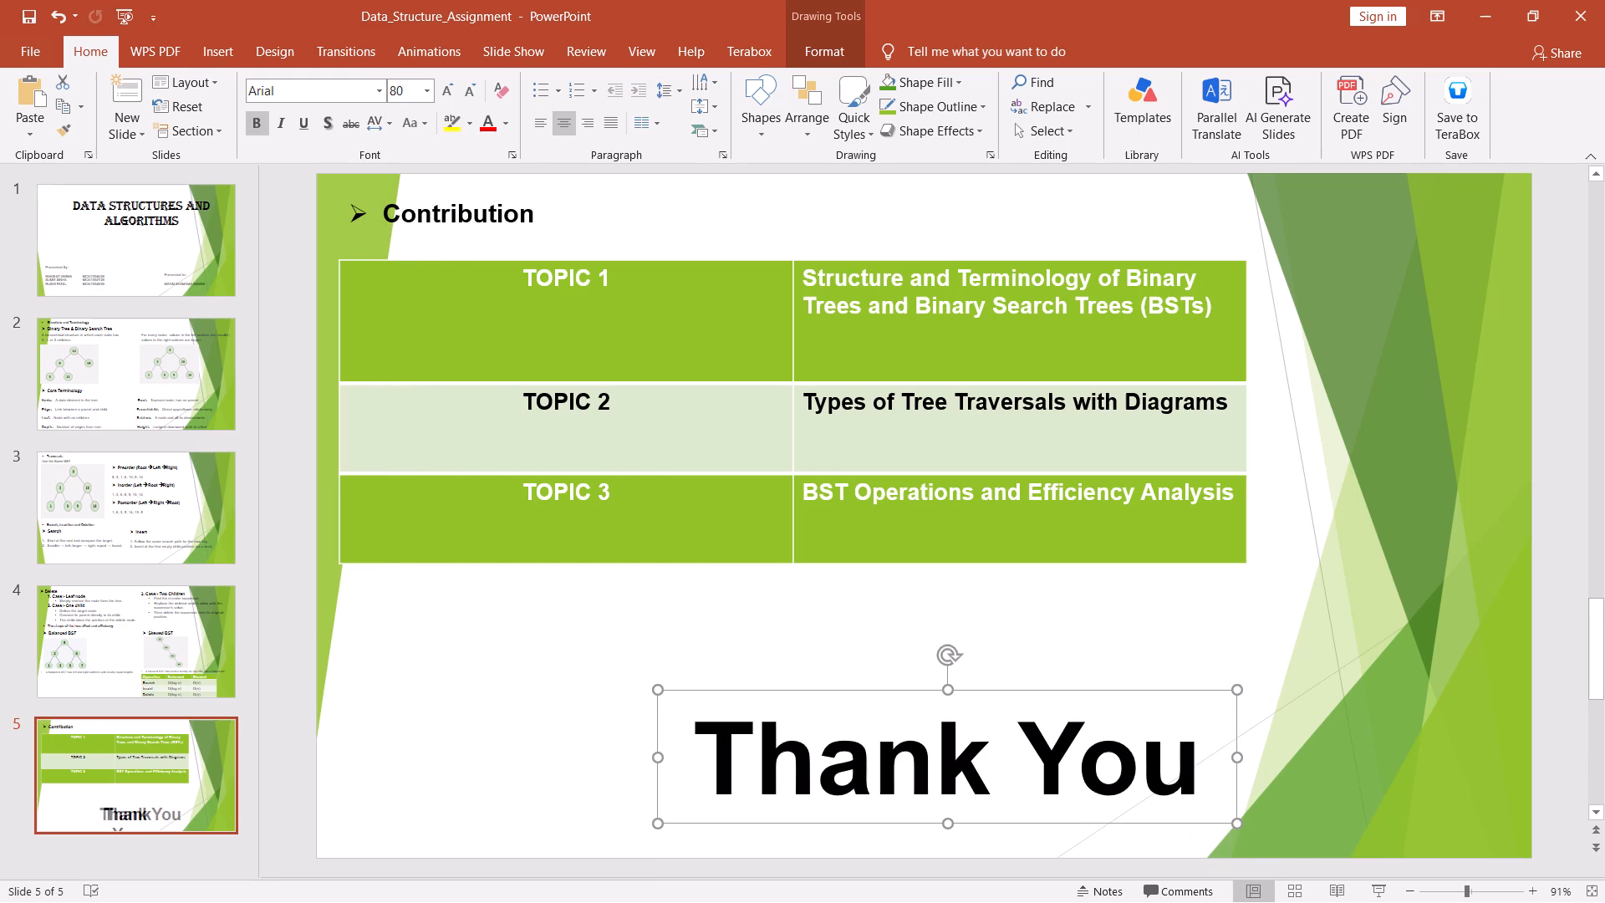
Reposition the "Thank You" box against the slide's bottom edge, further toward its left side, with the text center-aligned, and deselect it.
left_click_drag(1045, 686, 1013, 717)
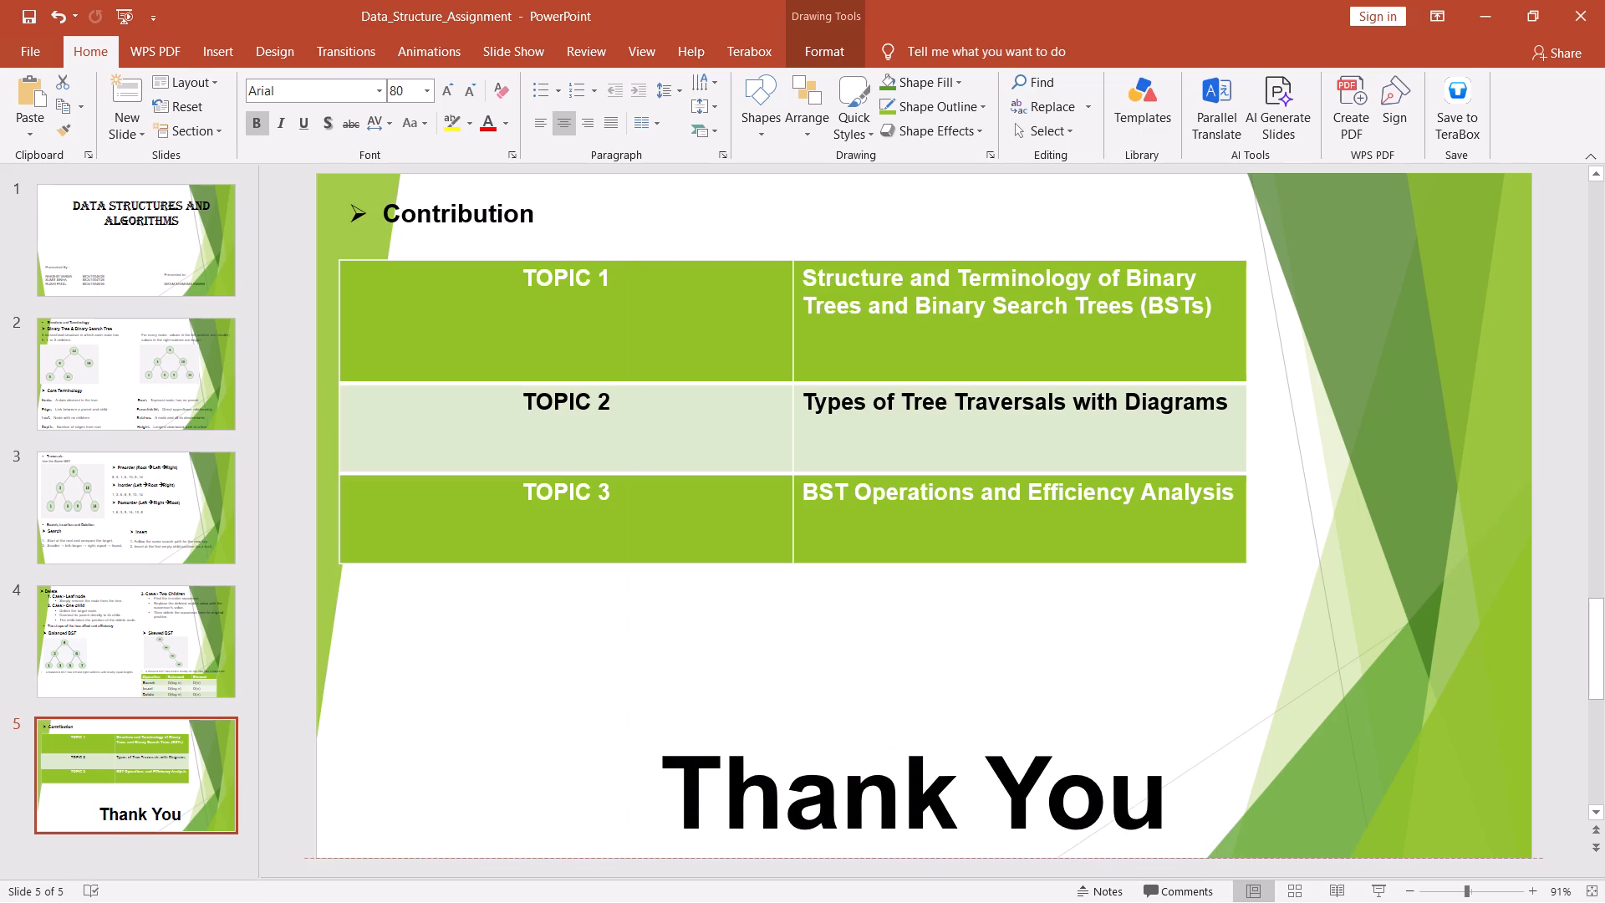
left_click_drag(1013, 717, 1004, 716)
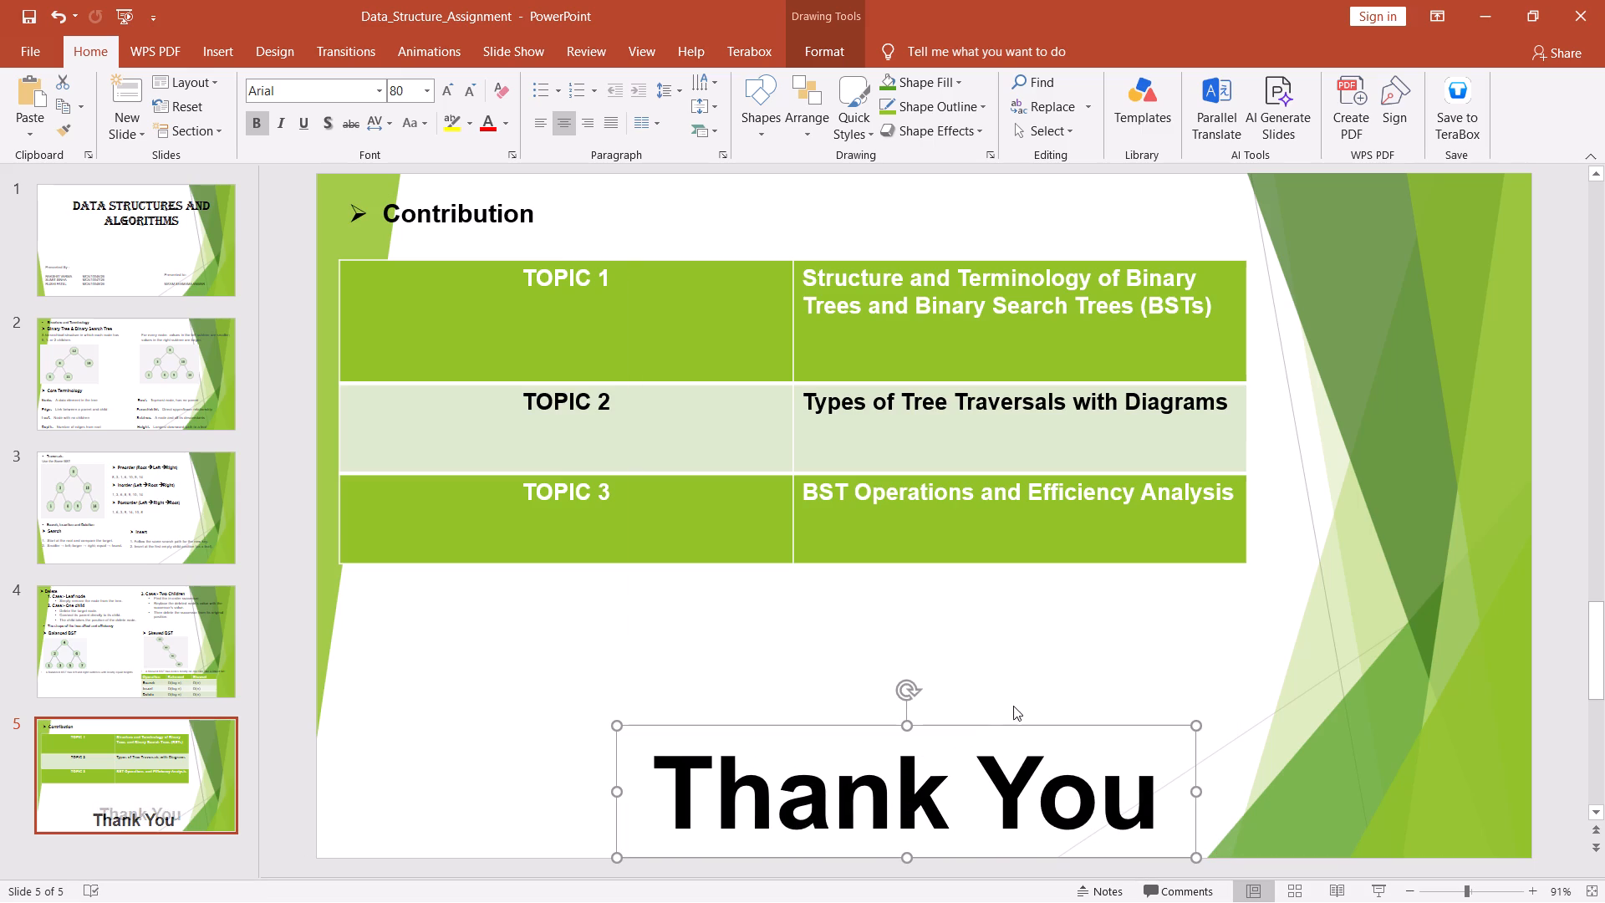
left_click_drag(1008, 718, 993, 723)
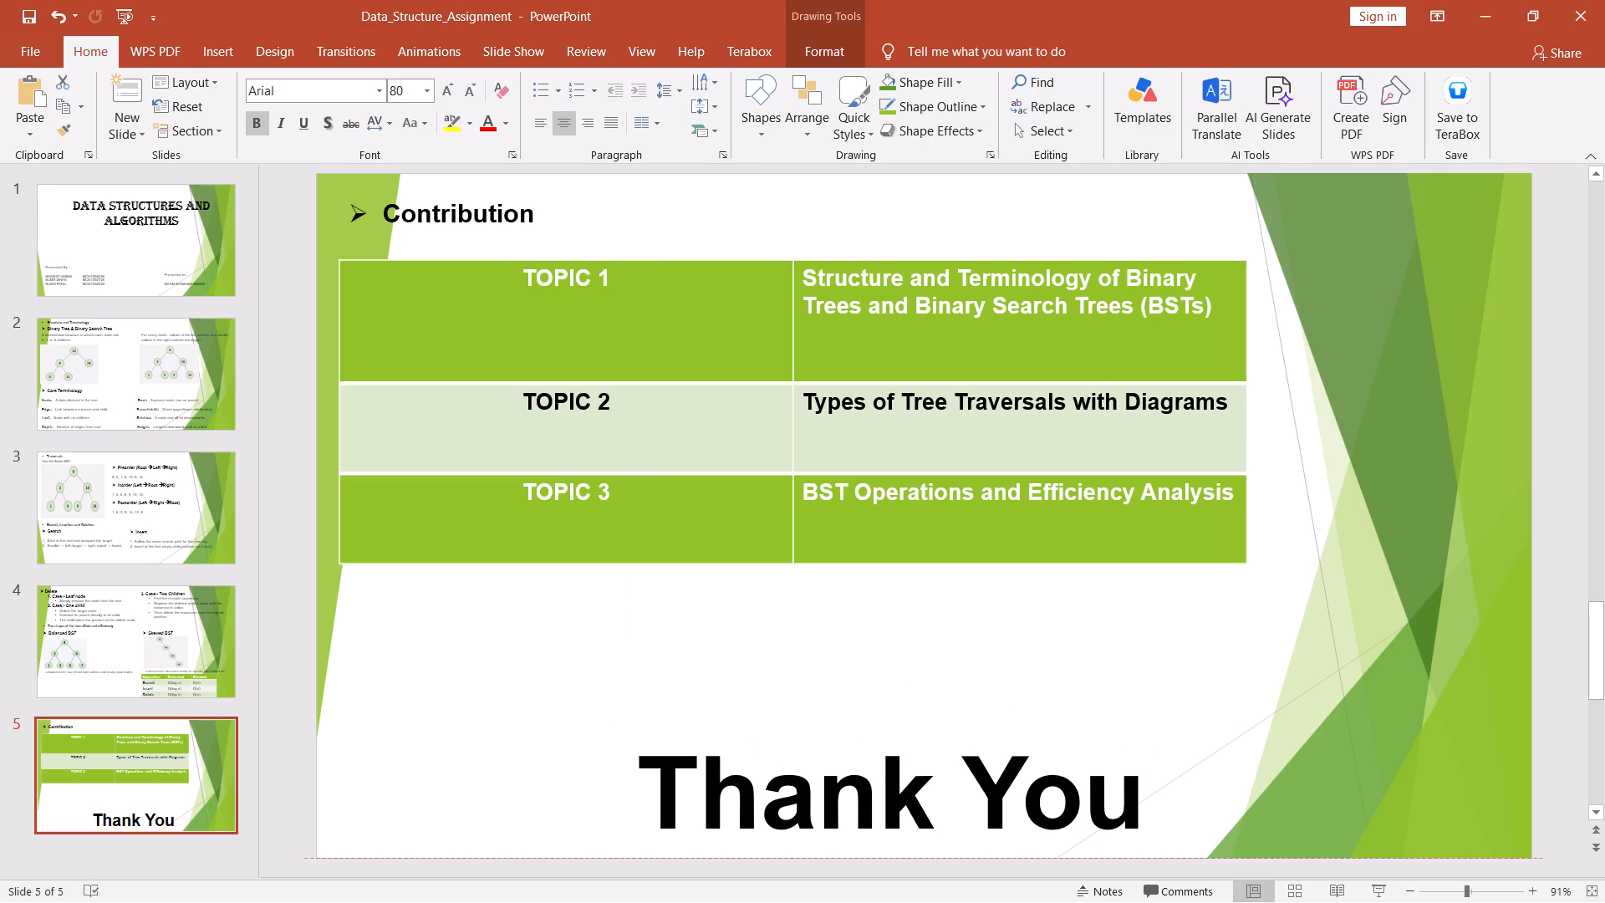
left_click_drag(993, 723, 999, 719)
left_click_drag(999, 719, 978, 720)
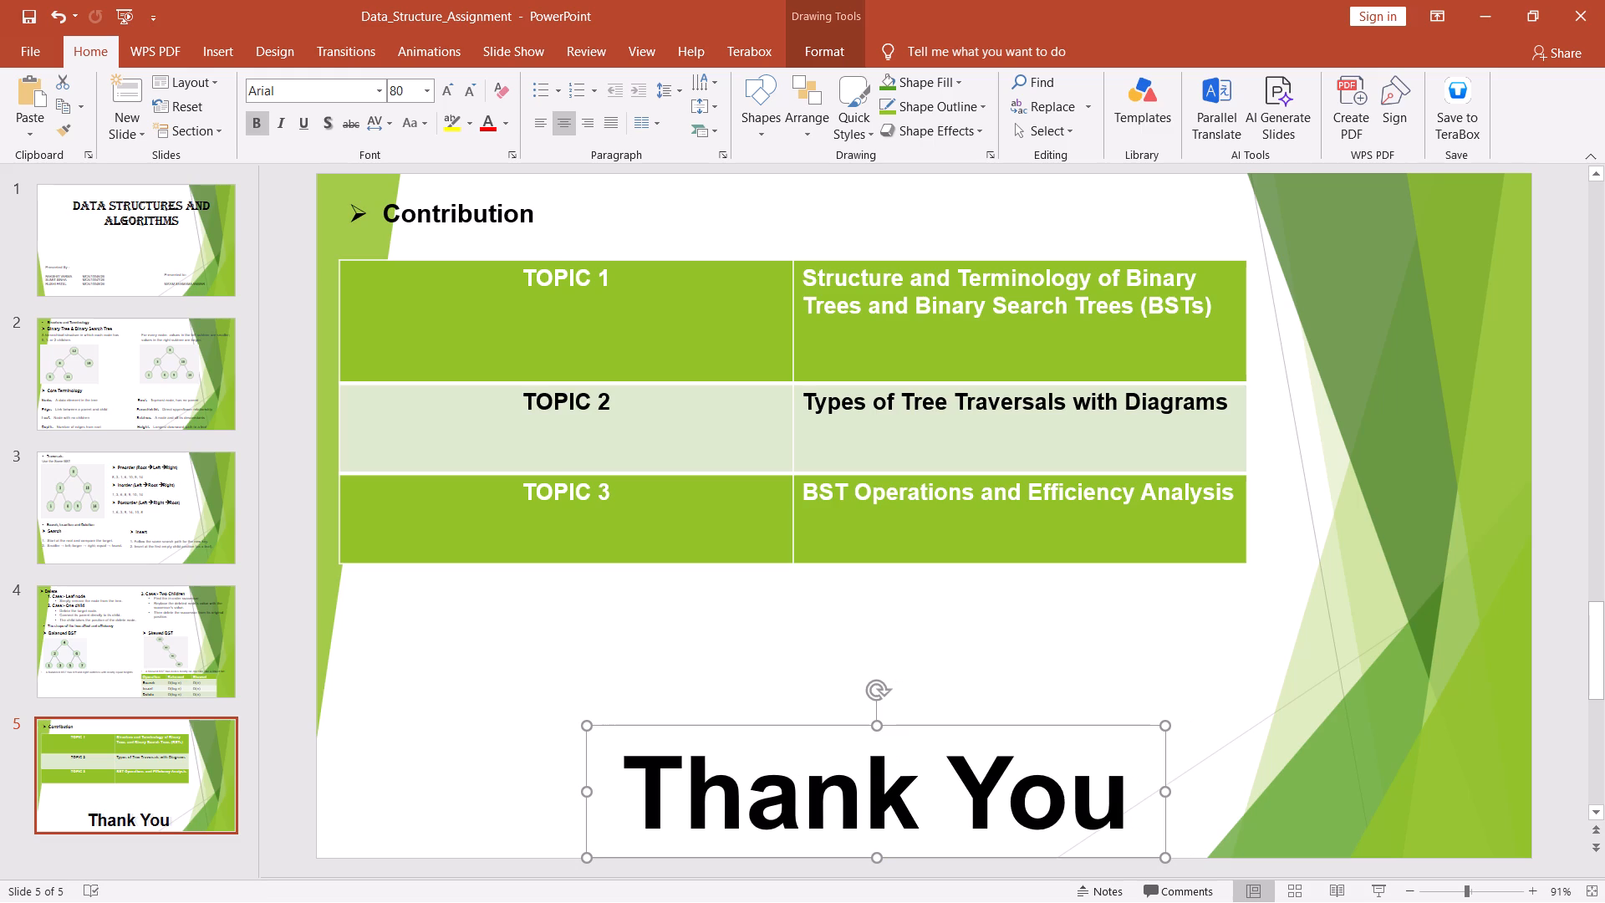
left_click(571, 123)
left_click(655, 605)
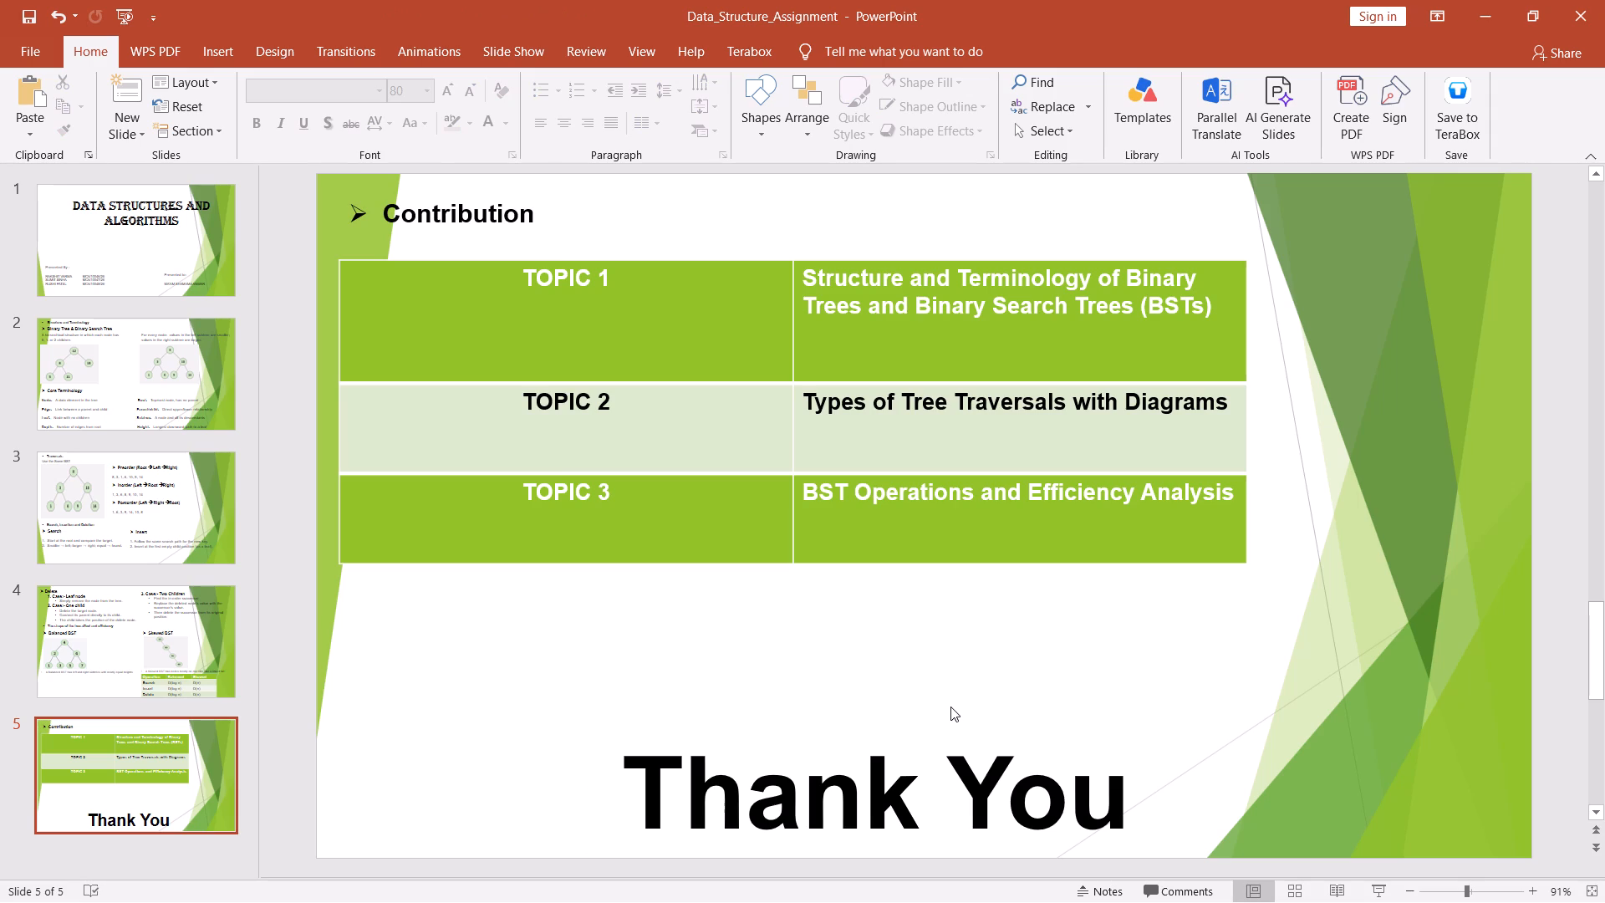
Nudge the enlarged "Thank You" text box slightly toward the slide's left side, deselect it and save the presentation.
left_click(876, 814)
left_click(853, 722)
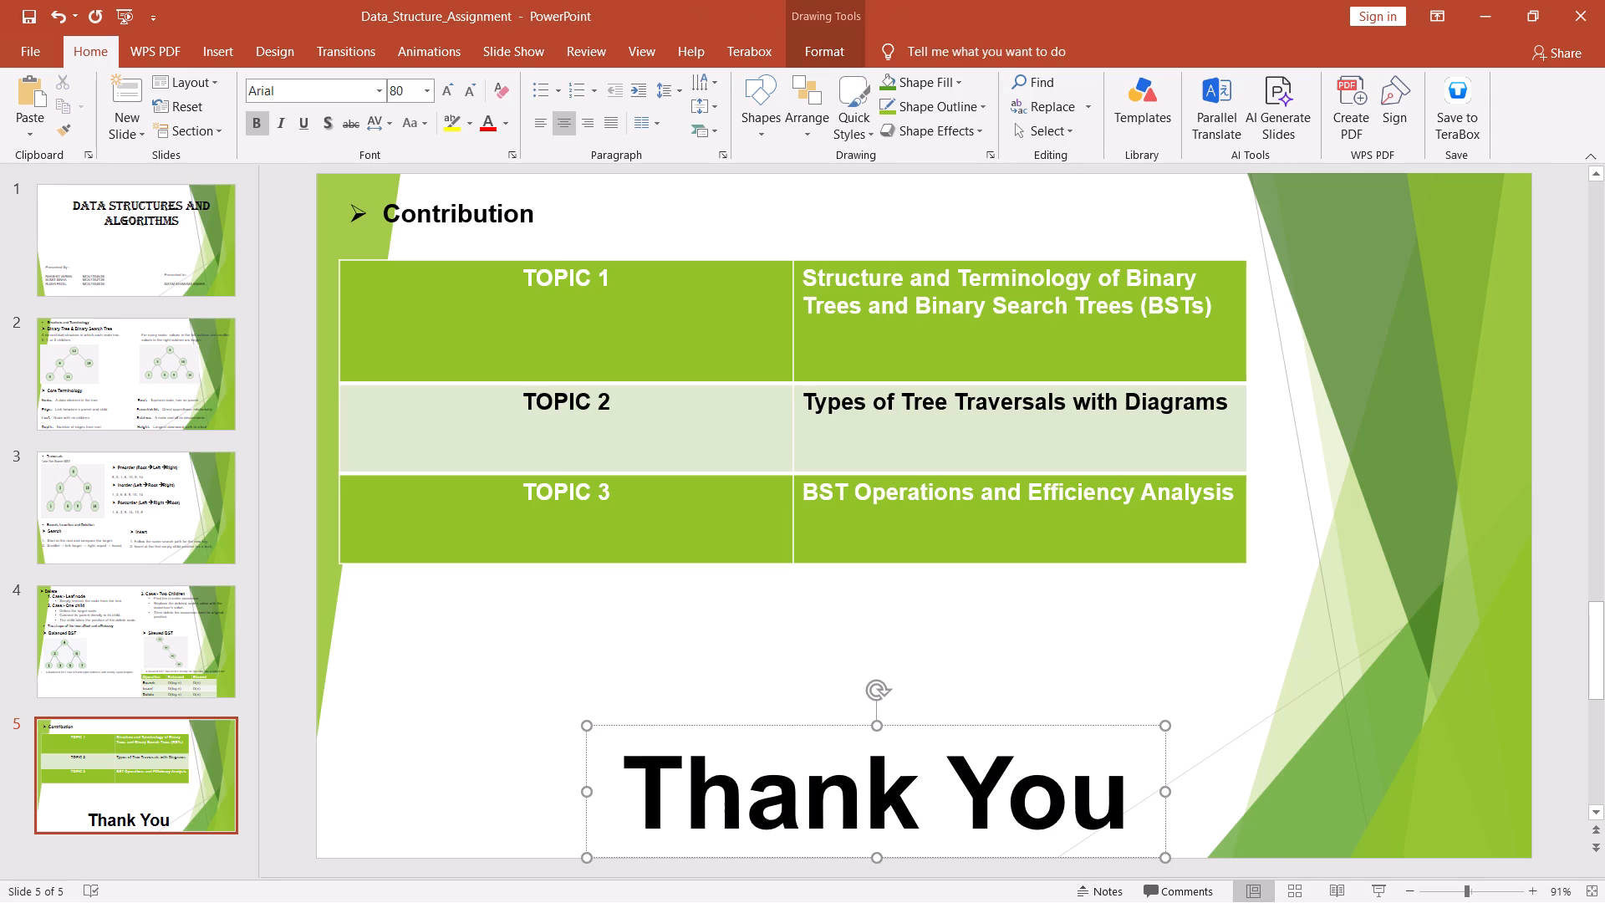
left_click(761, 634)
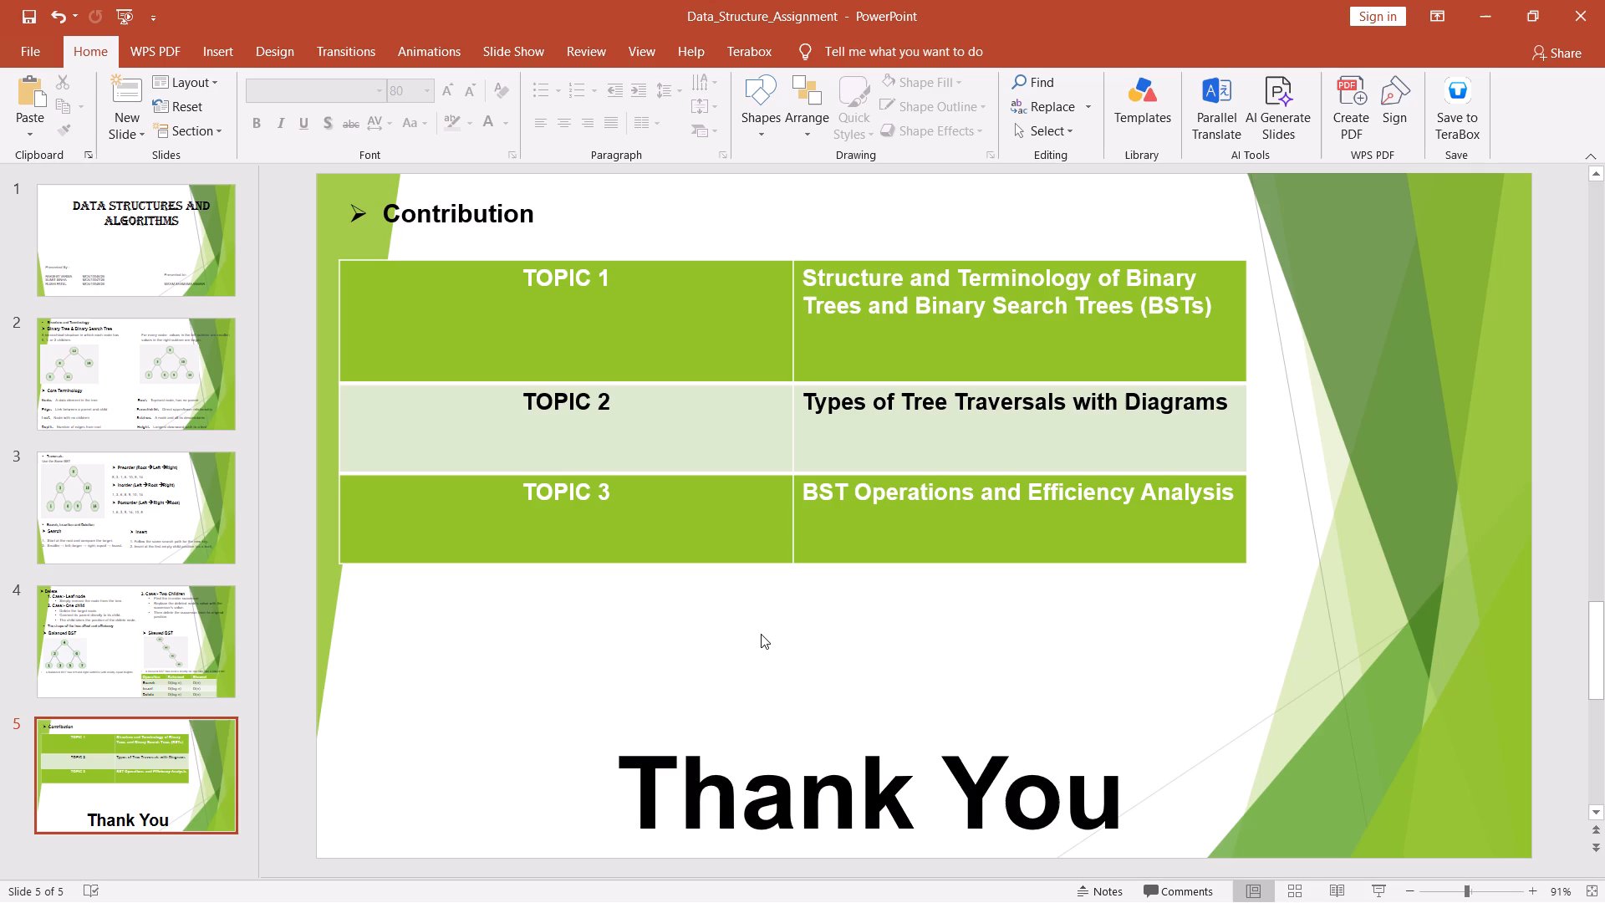
key("ctrl+s")
Review the Contribution table and slides 1 to 4, including the Delete cases text on slide 4.
left_click(824, 445)
left_click(808, 538)
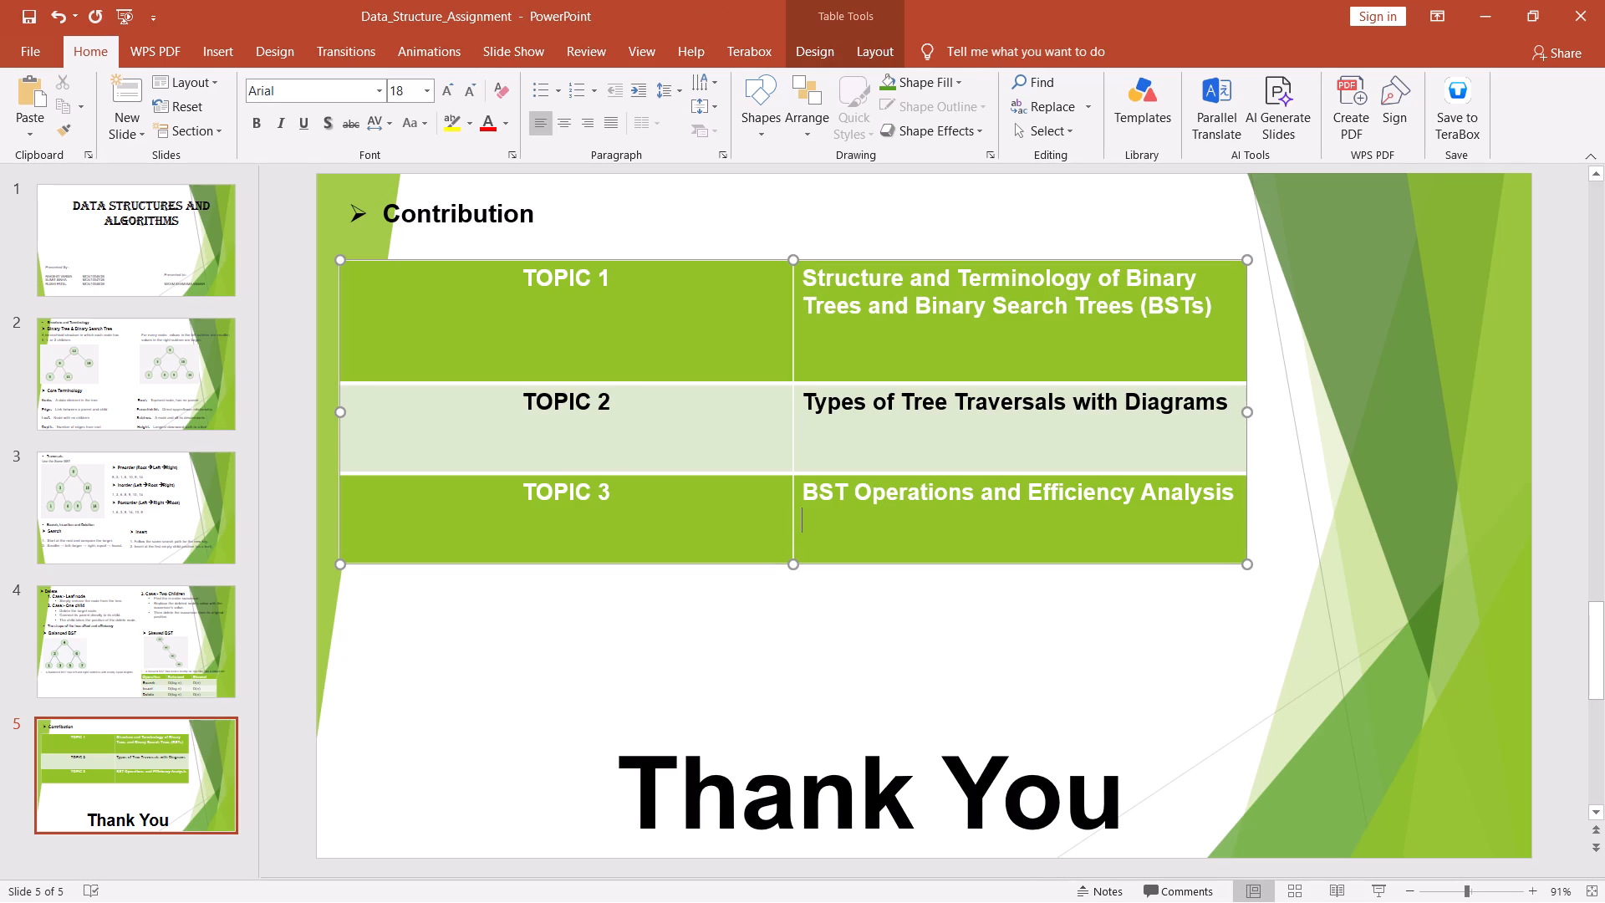
left_click(135, 510)
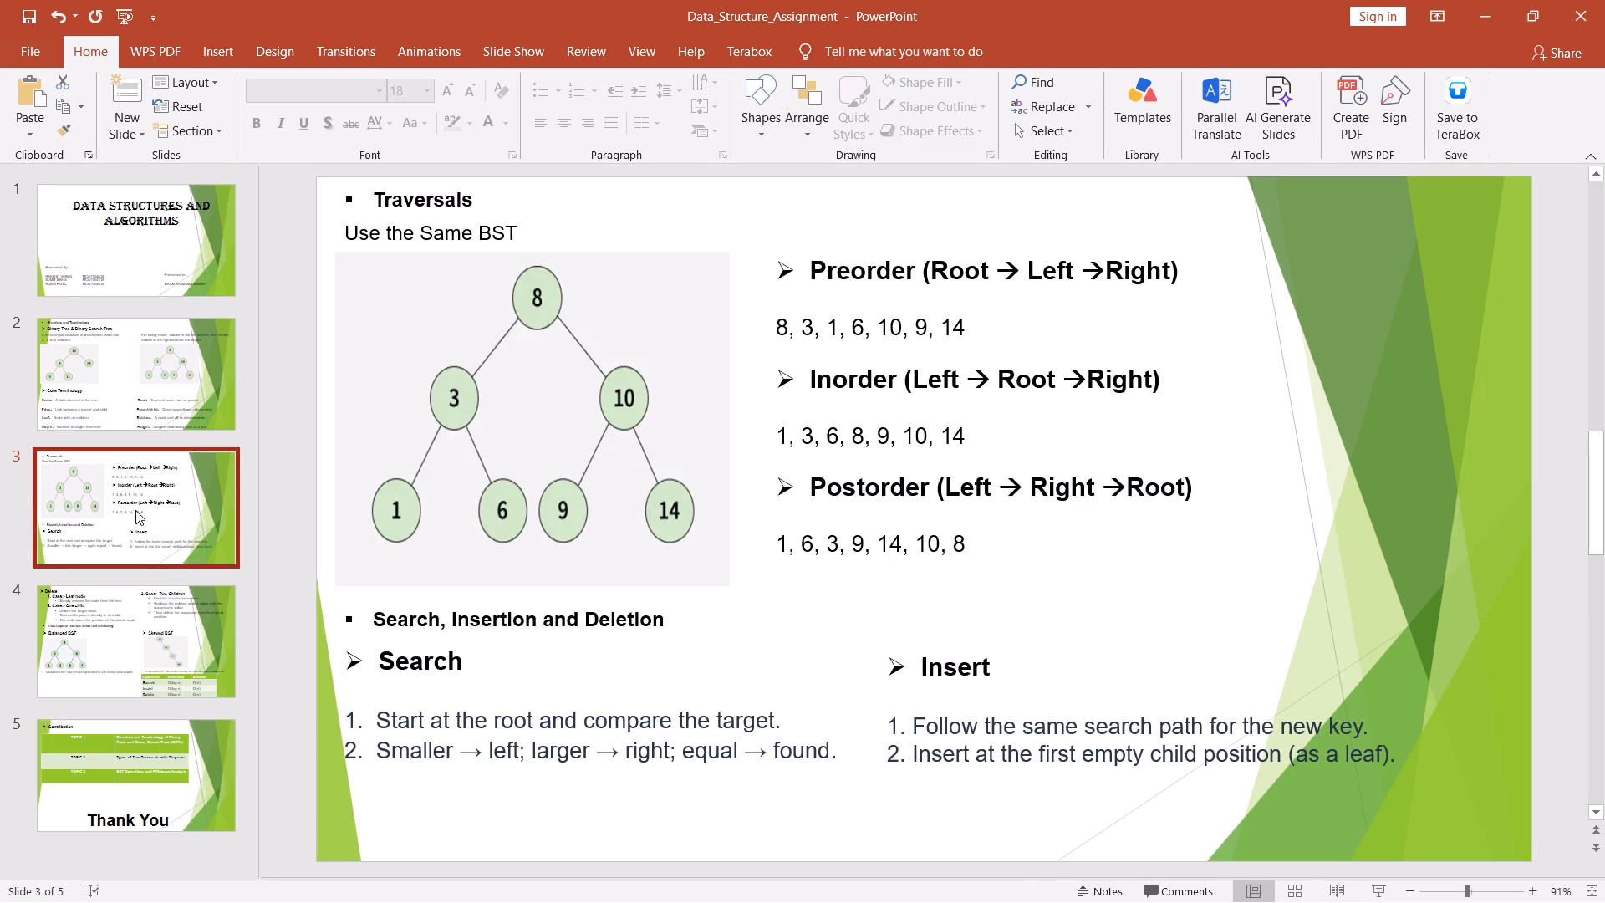
left_click(130, 407)
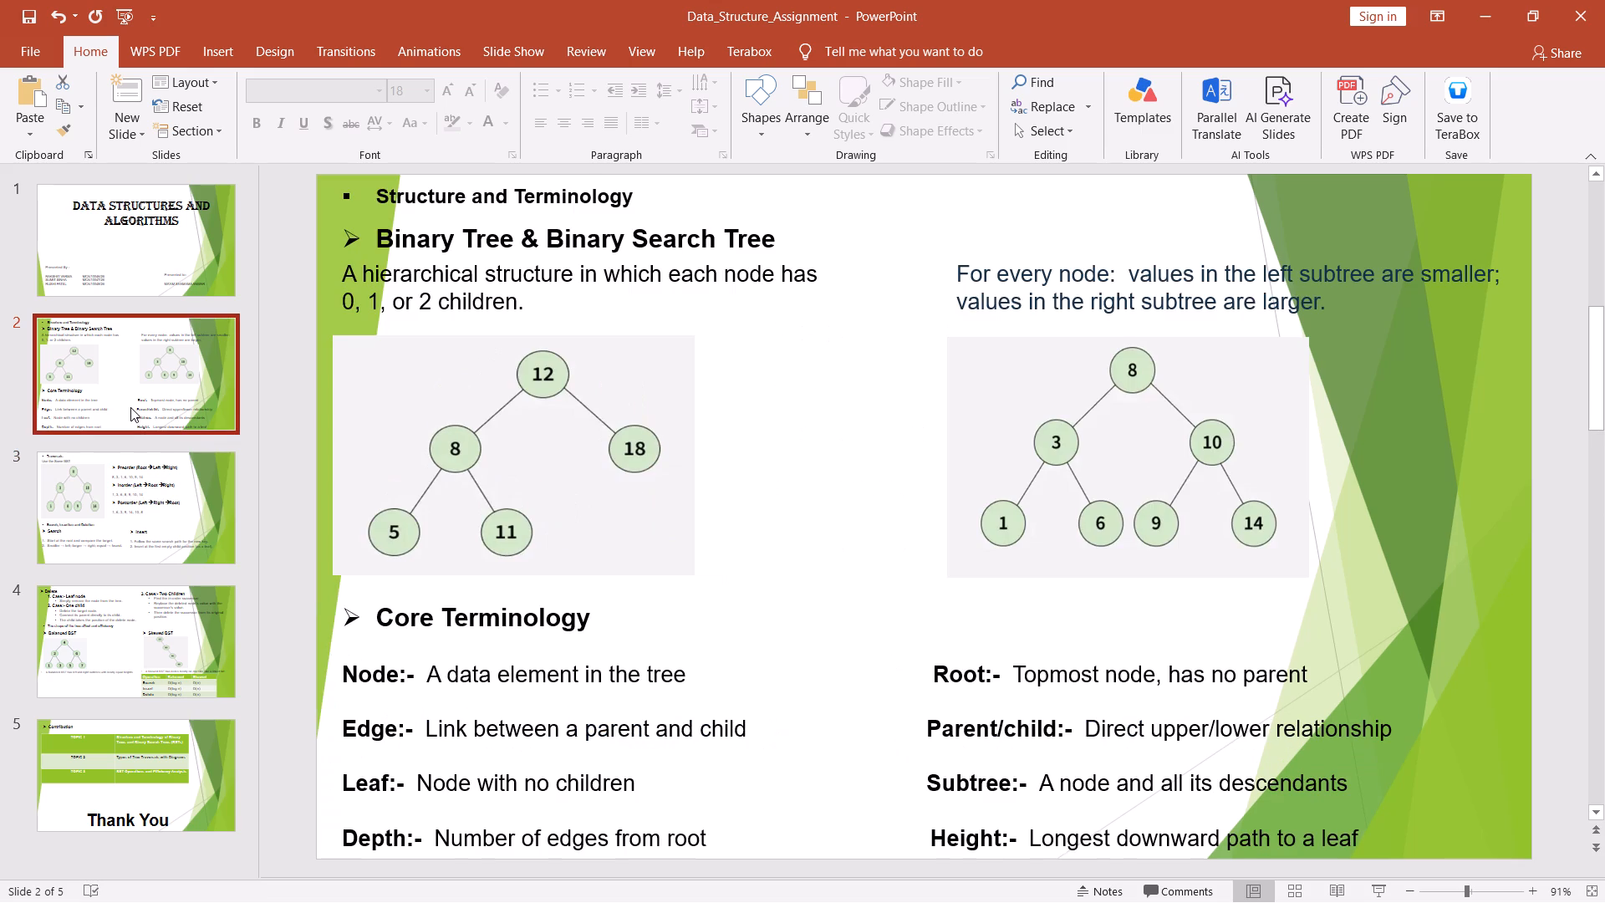
left_click(137, 276)
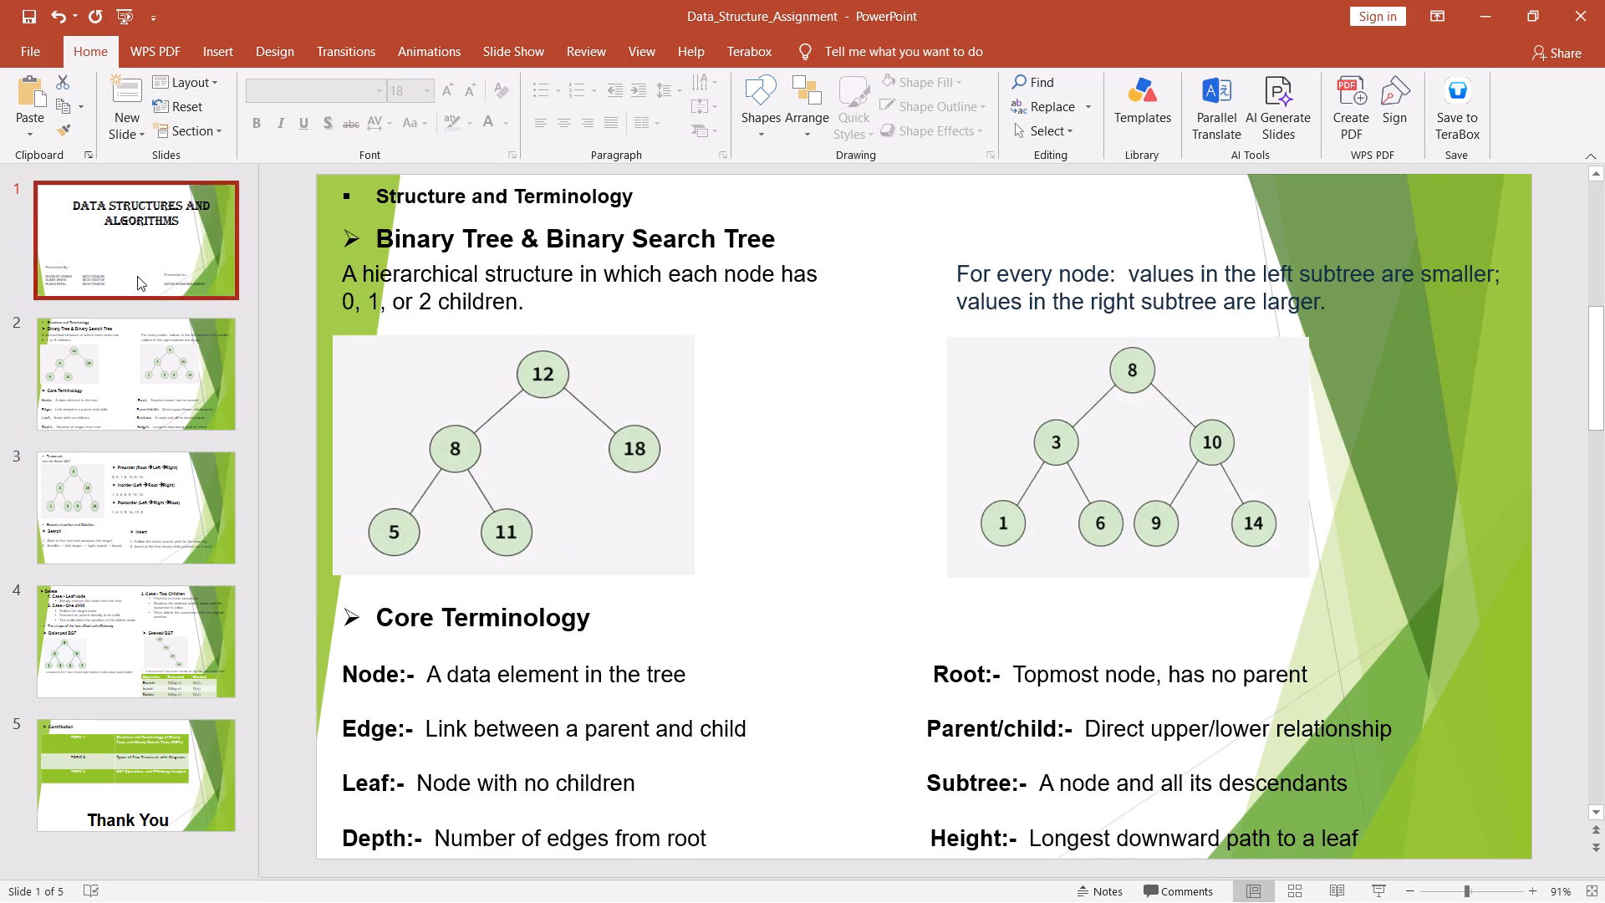
left_click(137, 515)
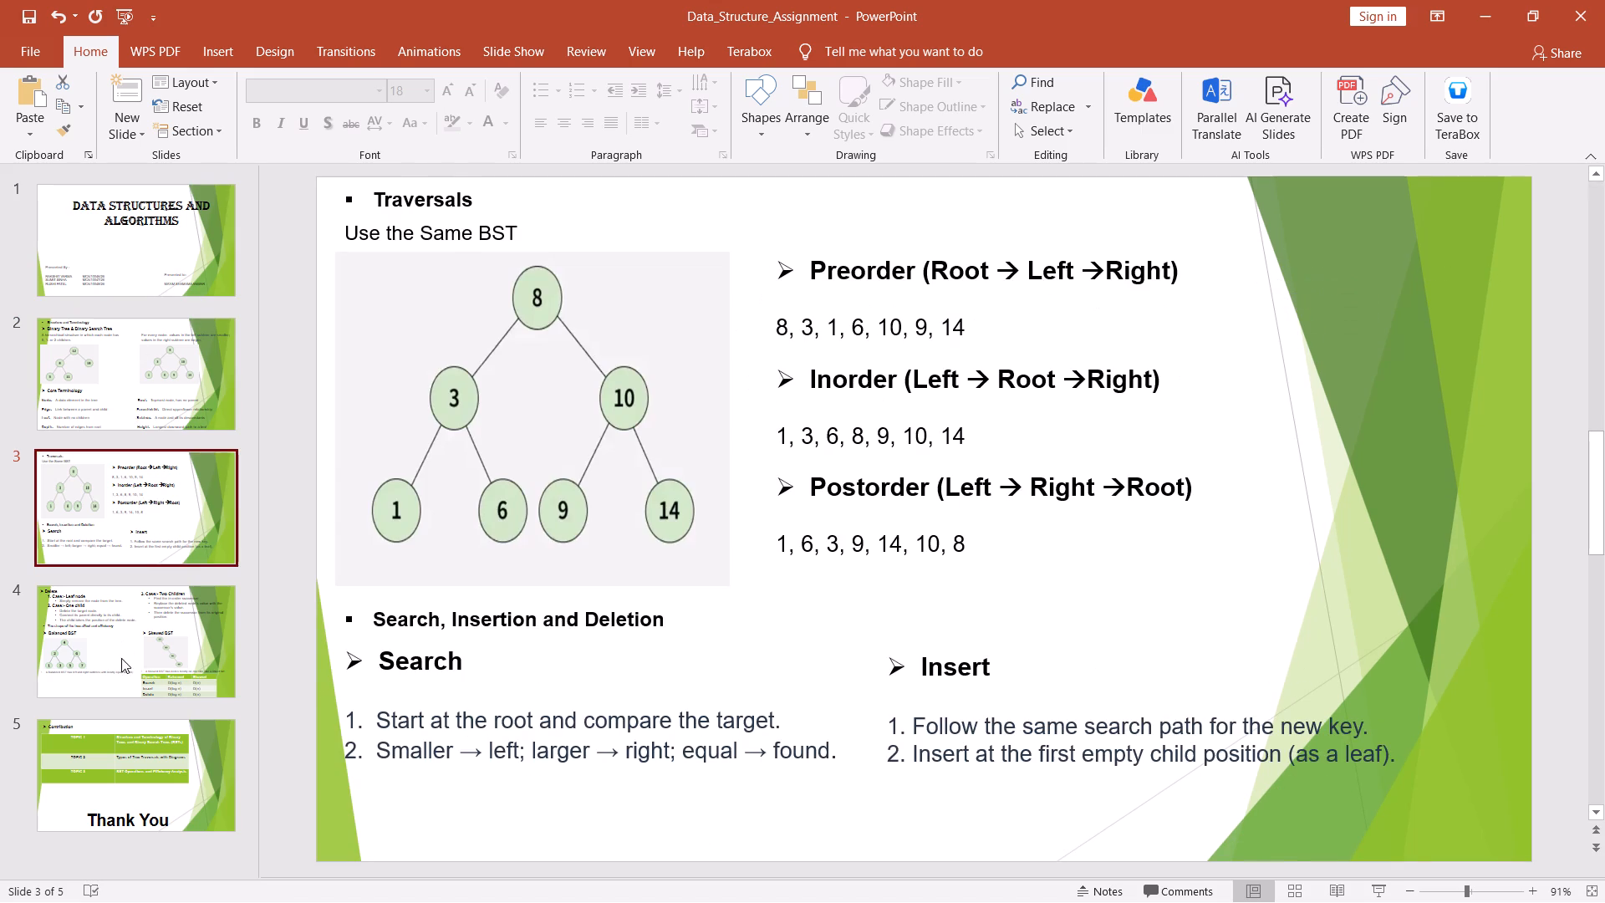
left_click(121, 654)
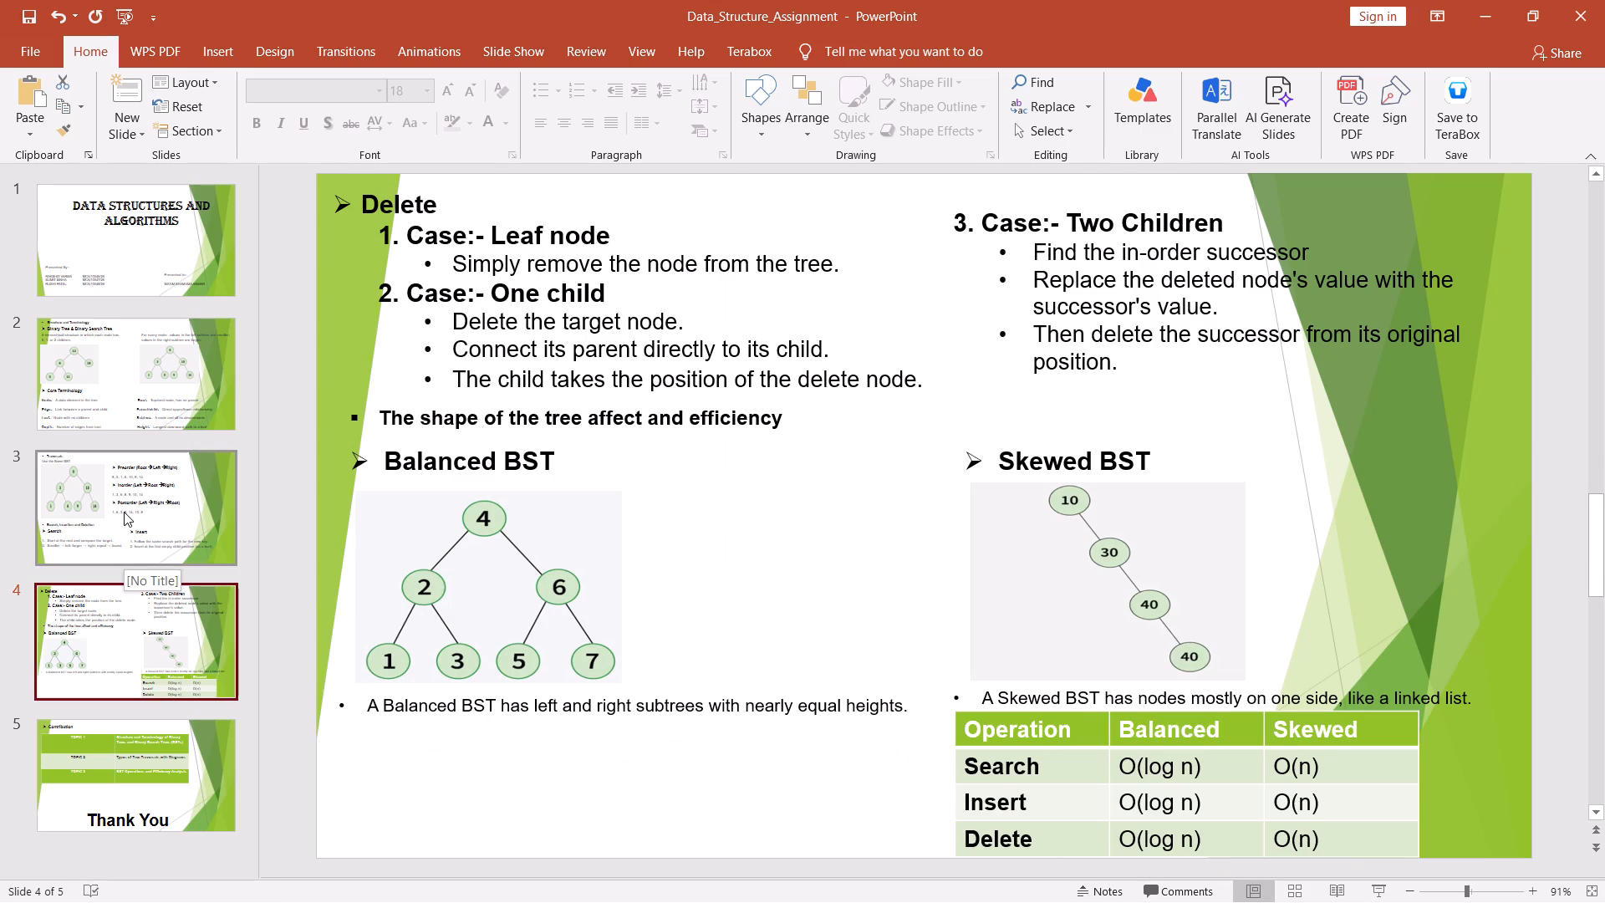
left_click(497, 371)
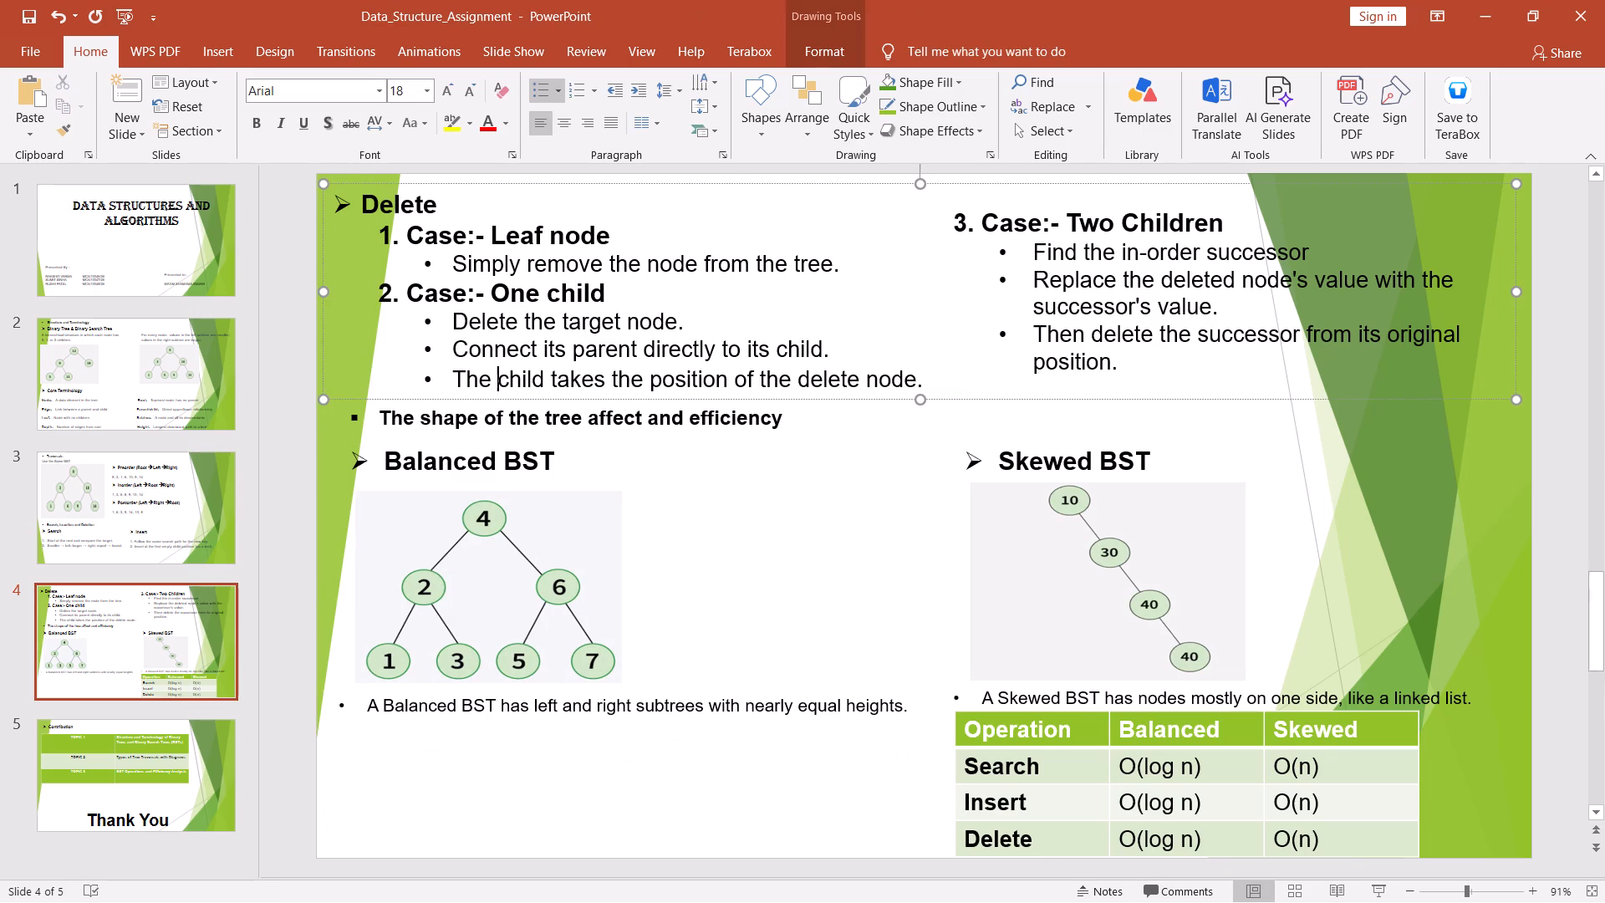
Check the text boxes on slide 3 (Search, Insert, Postorder) and slide 2 (Structure and Terminology, Binary Tree definition).
left_click(195, 494)
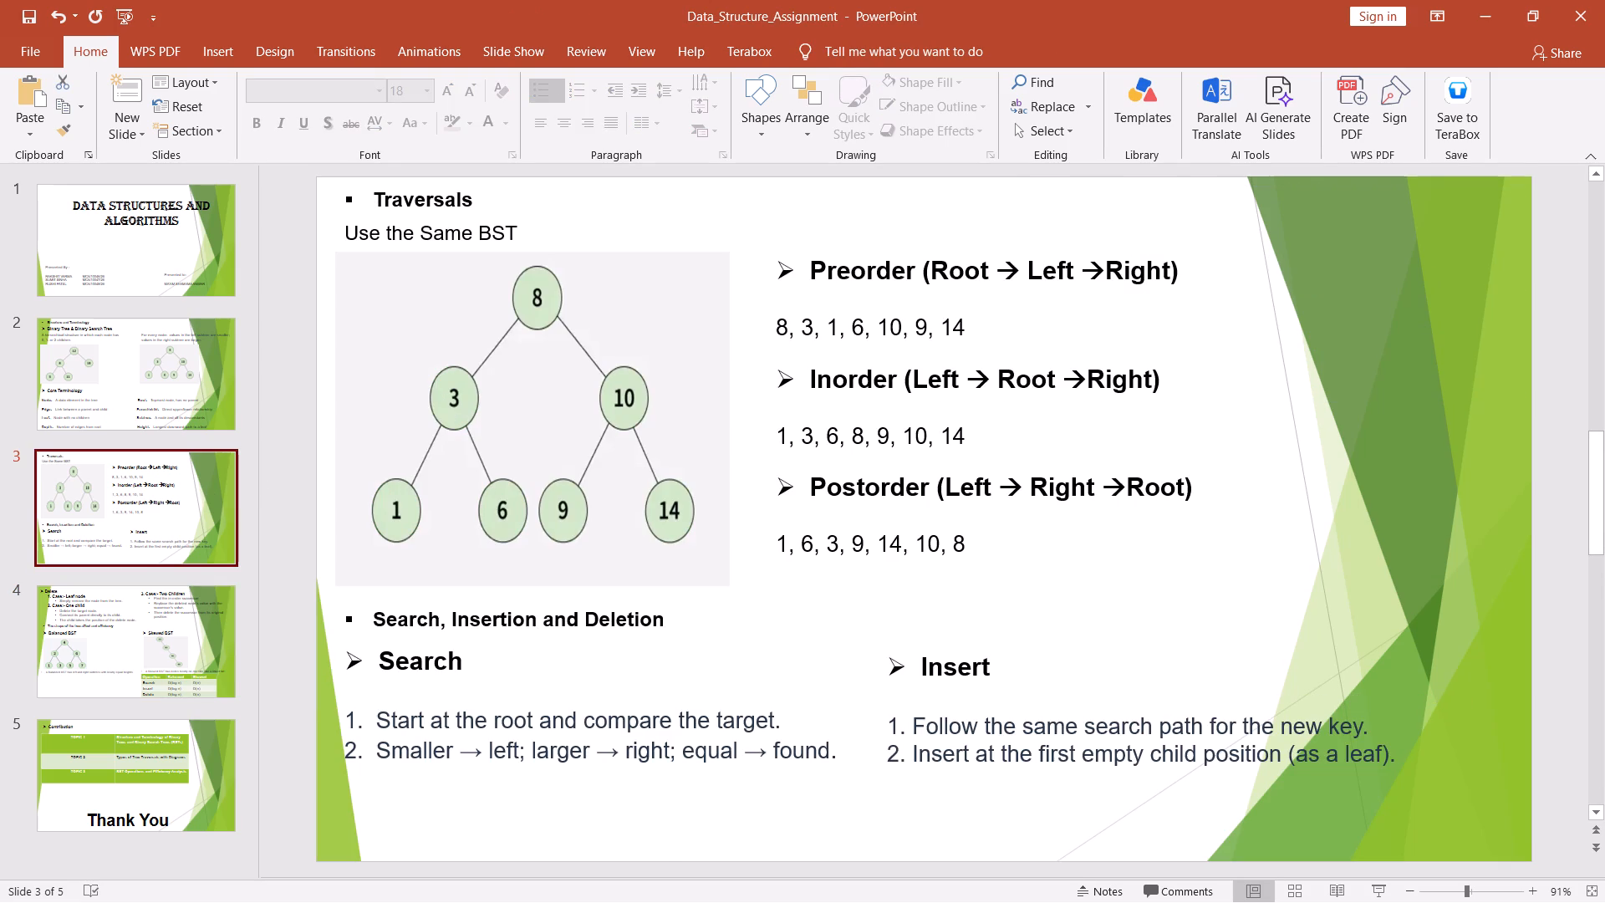
left_click(429, 703)
left_click(441, 735)
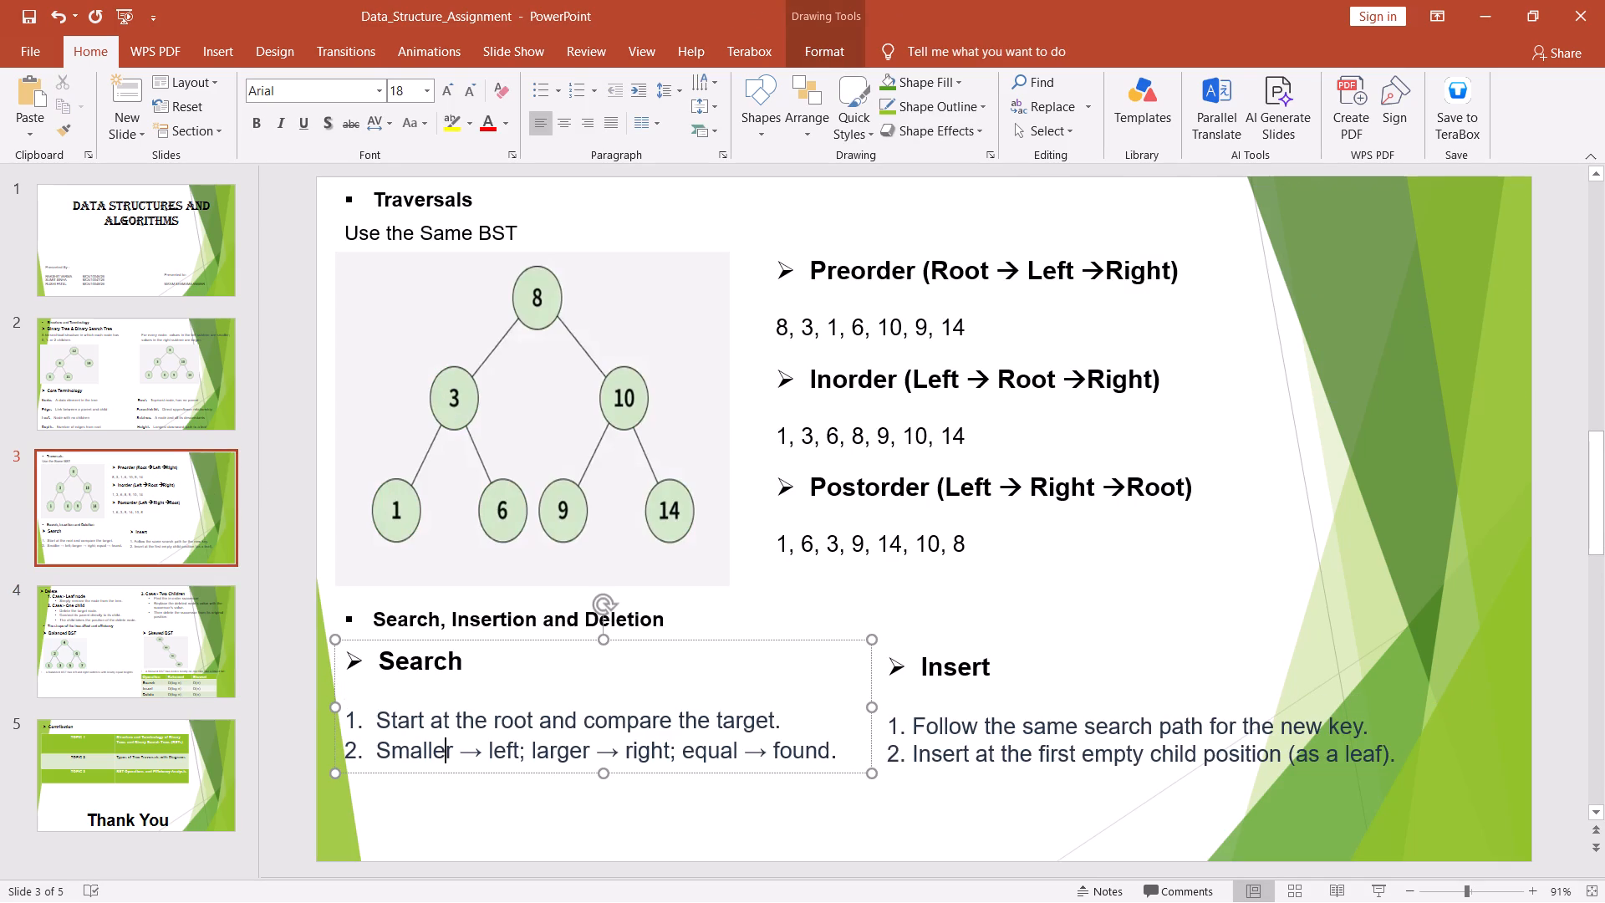
left_click(1019, 775)
left_click(1007, 749)
left_click(889, 538)
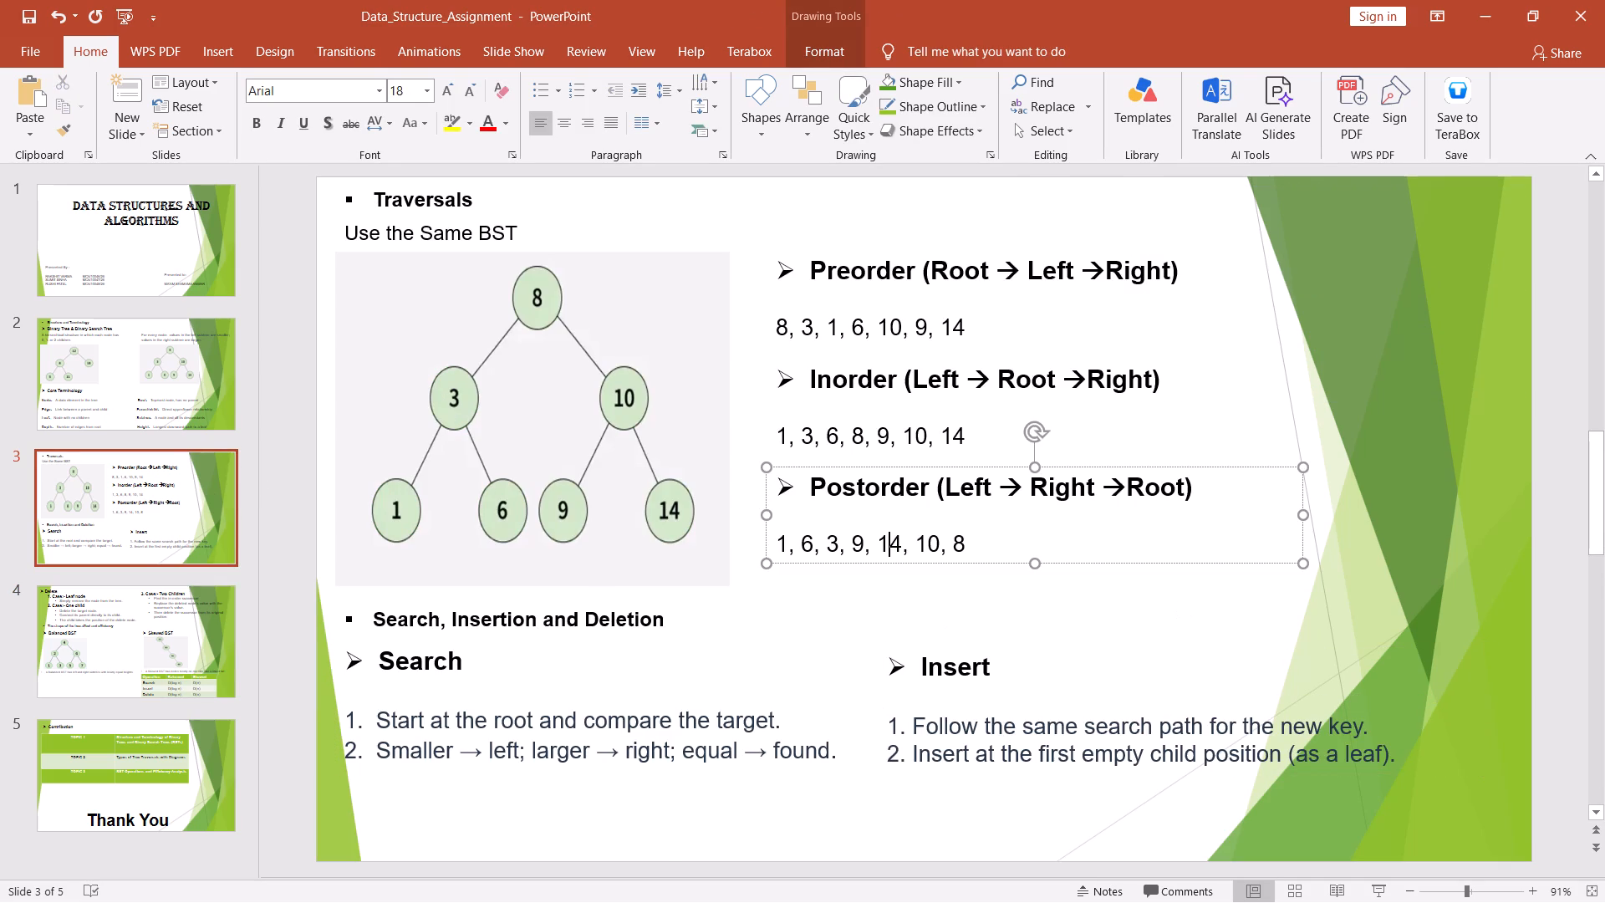
left_click(133, 387)
left_click(444, 679)
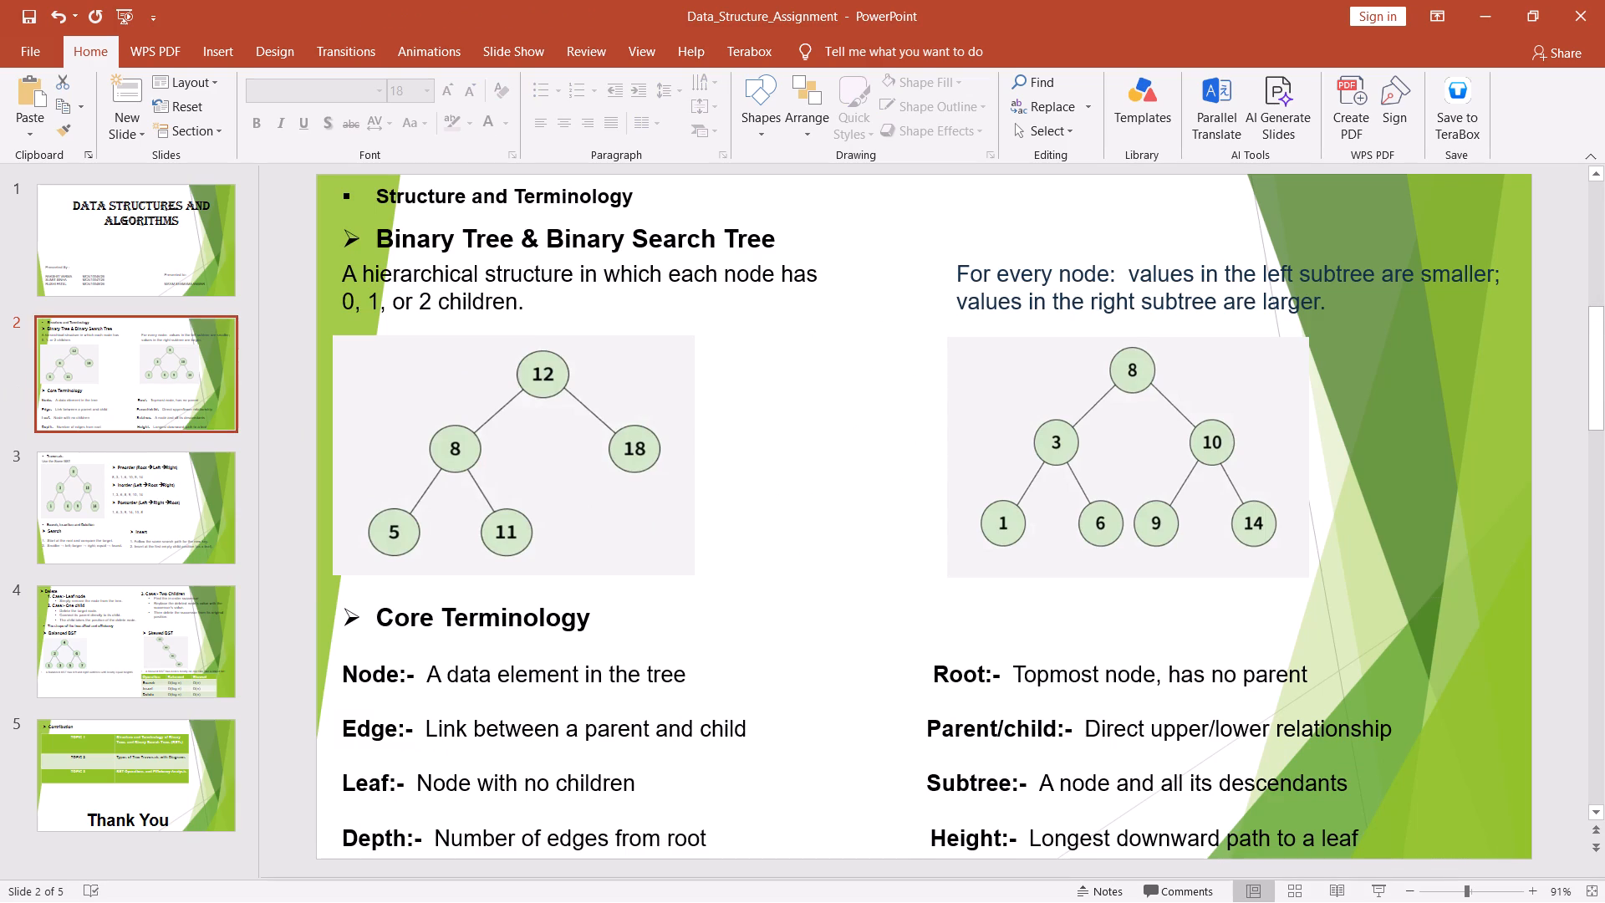
left_click(401, 304)
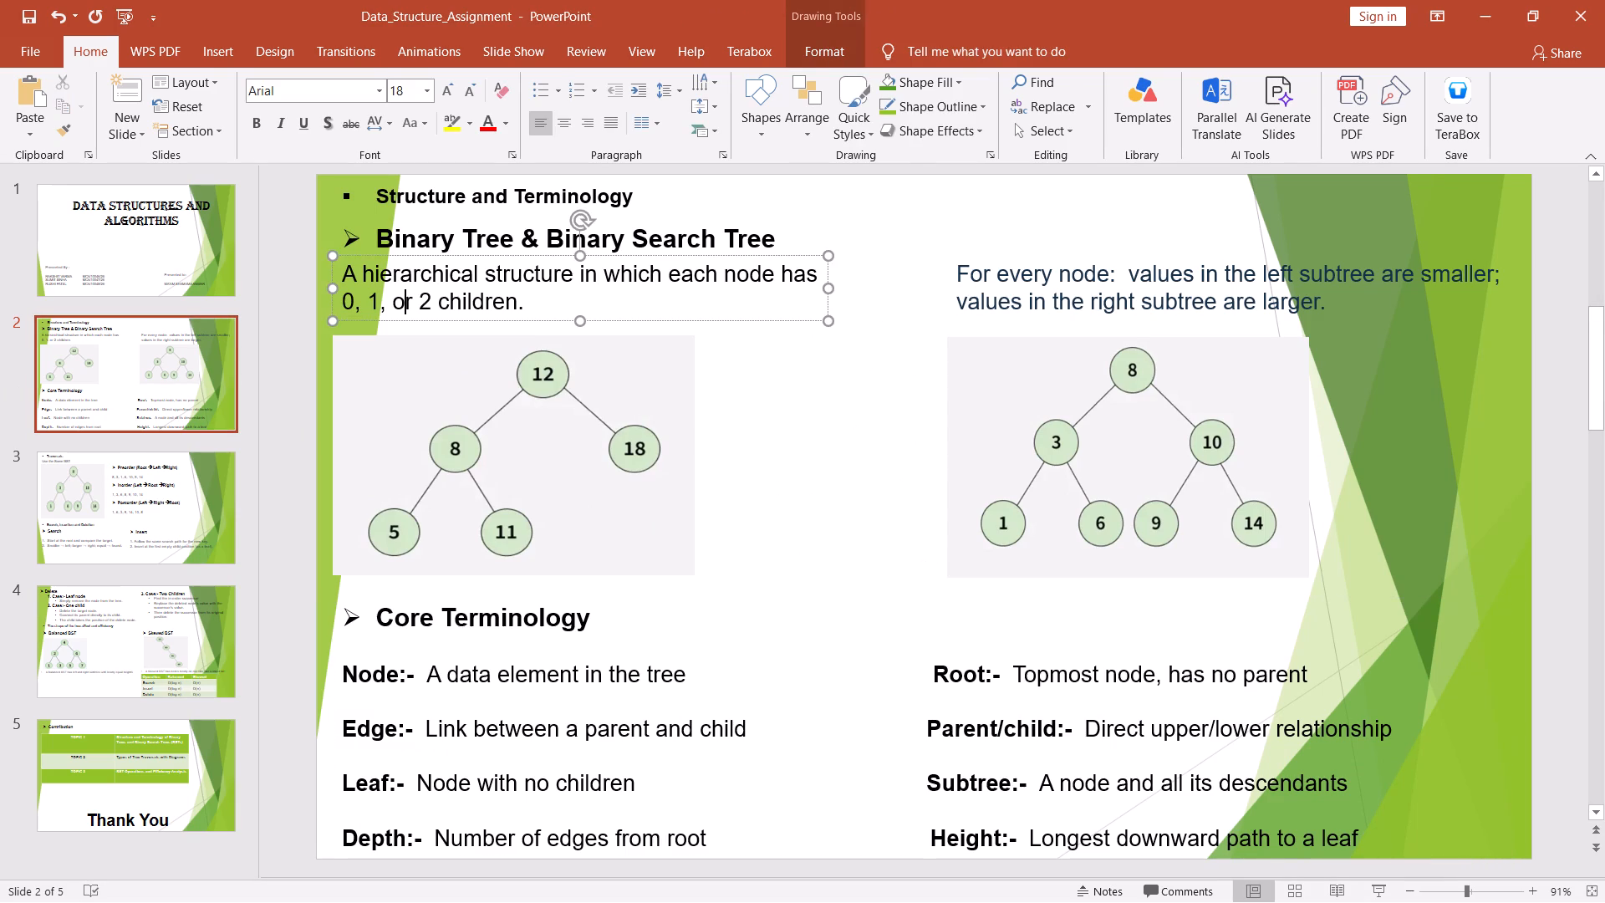
left_click(464, 242)
left_click(617, 195)
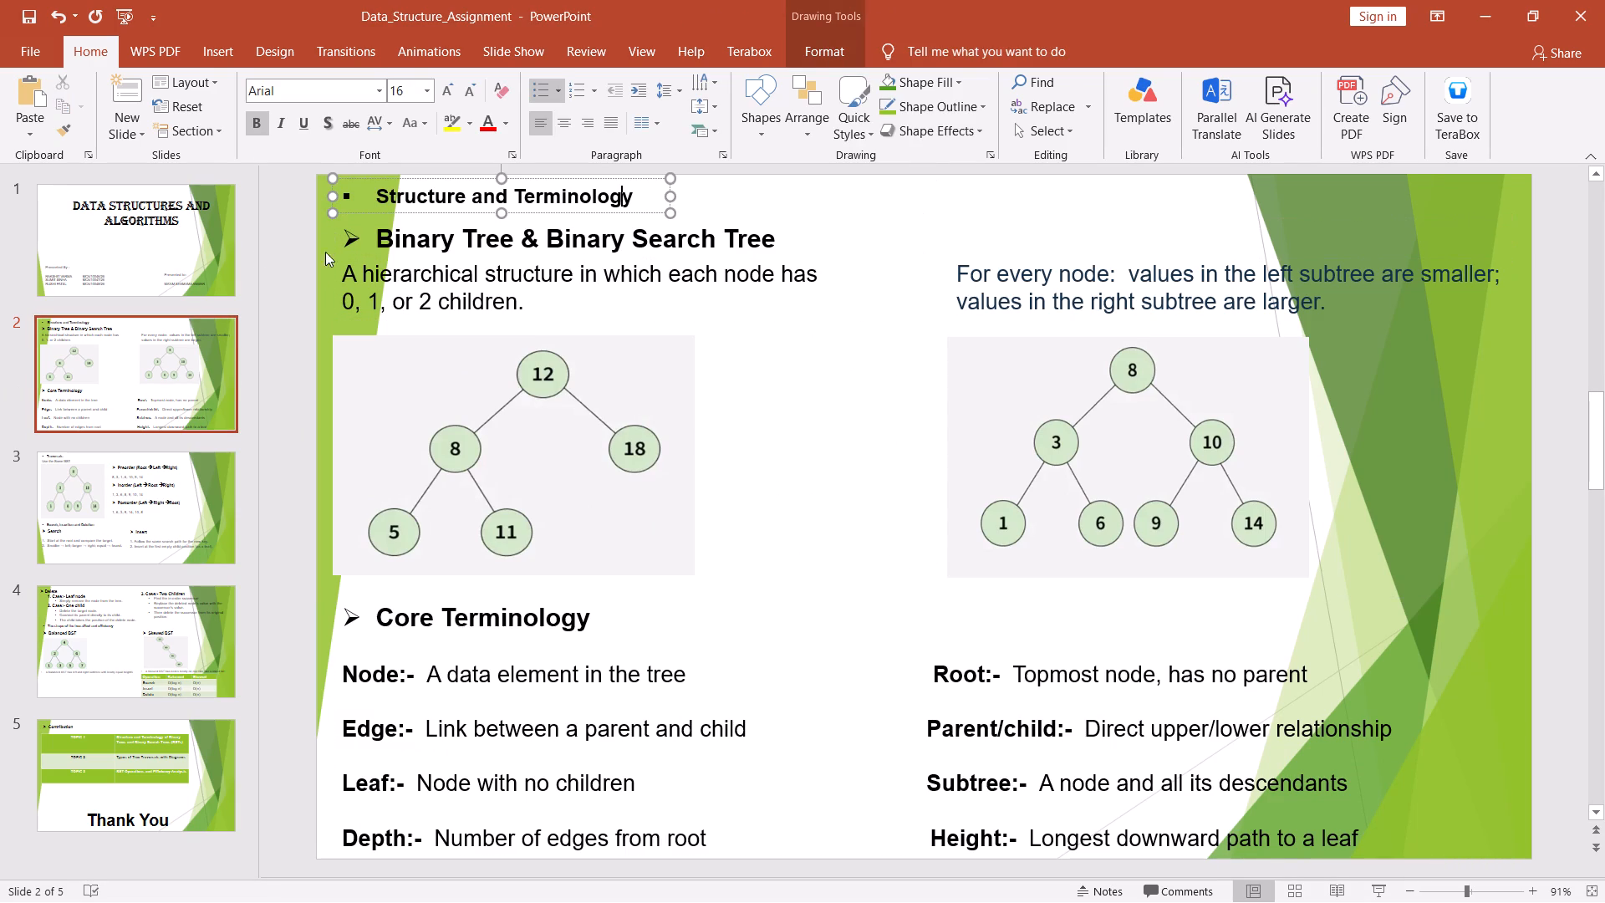
left_click(295, 241)
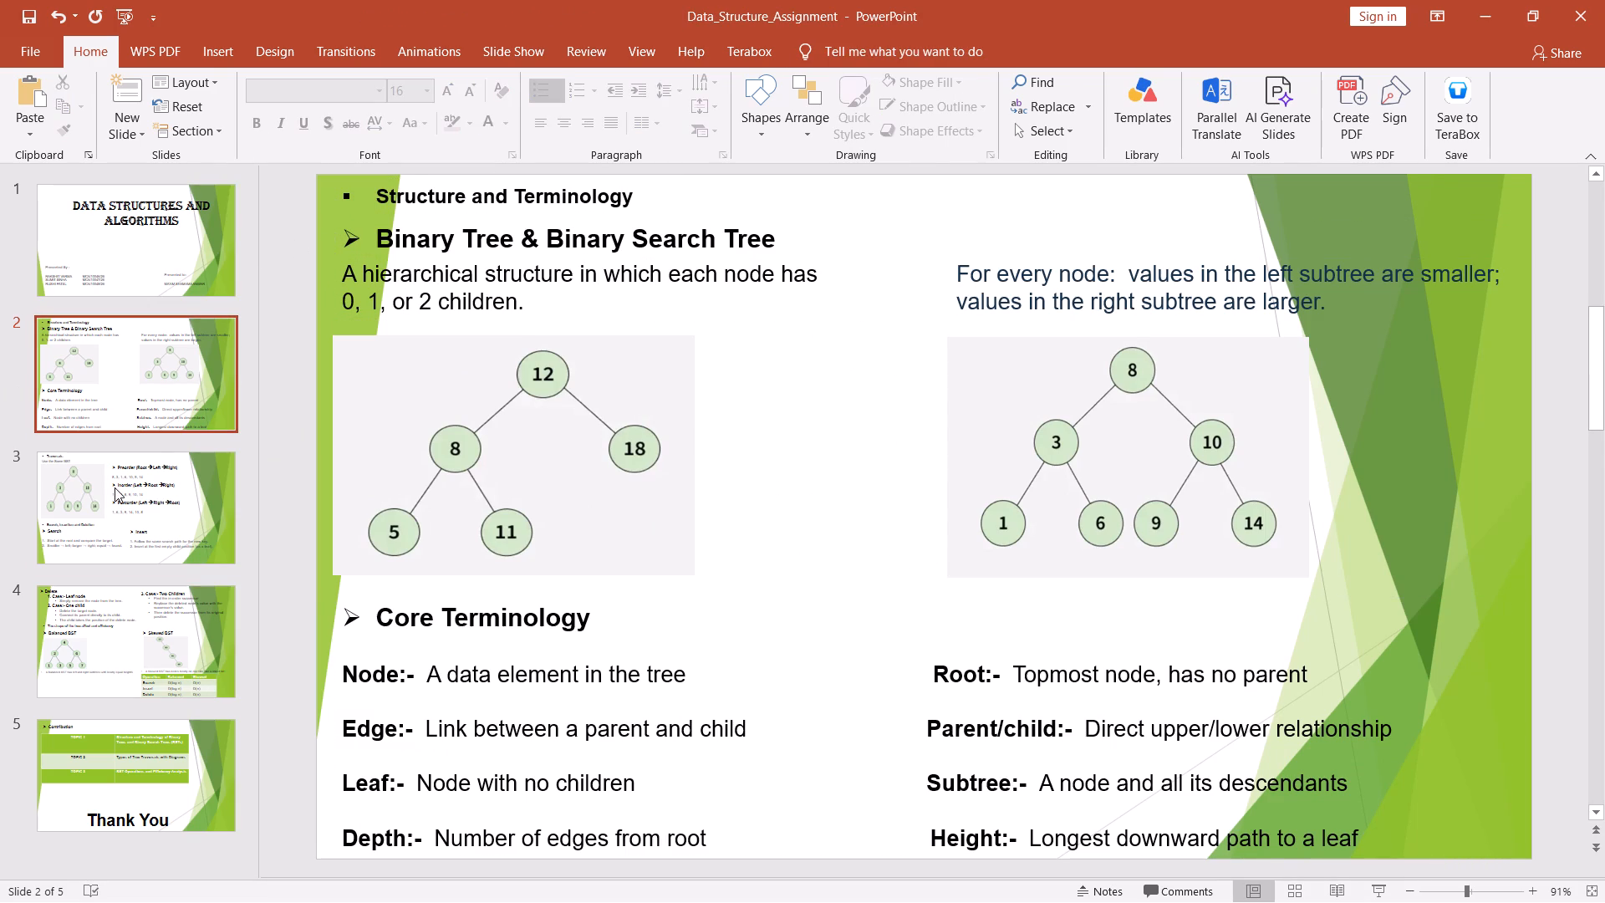
Replace slide 3's "Traversals" heading with the Contribution table's TOPIC 2 text, "Types of Tree Traversals with Diagrams", widening its box to fit one line.
left_click(115, 487)
left_click(111, 647)
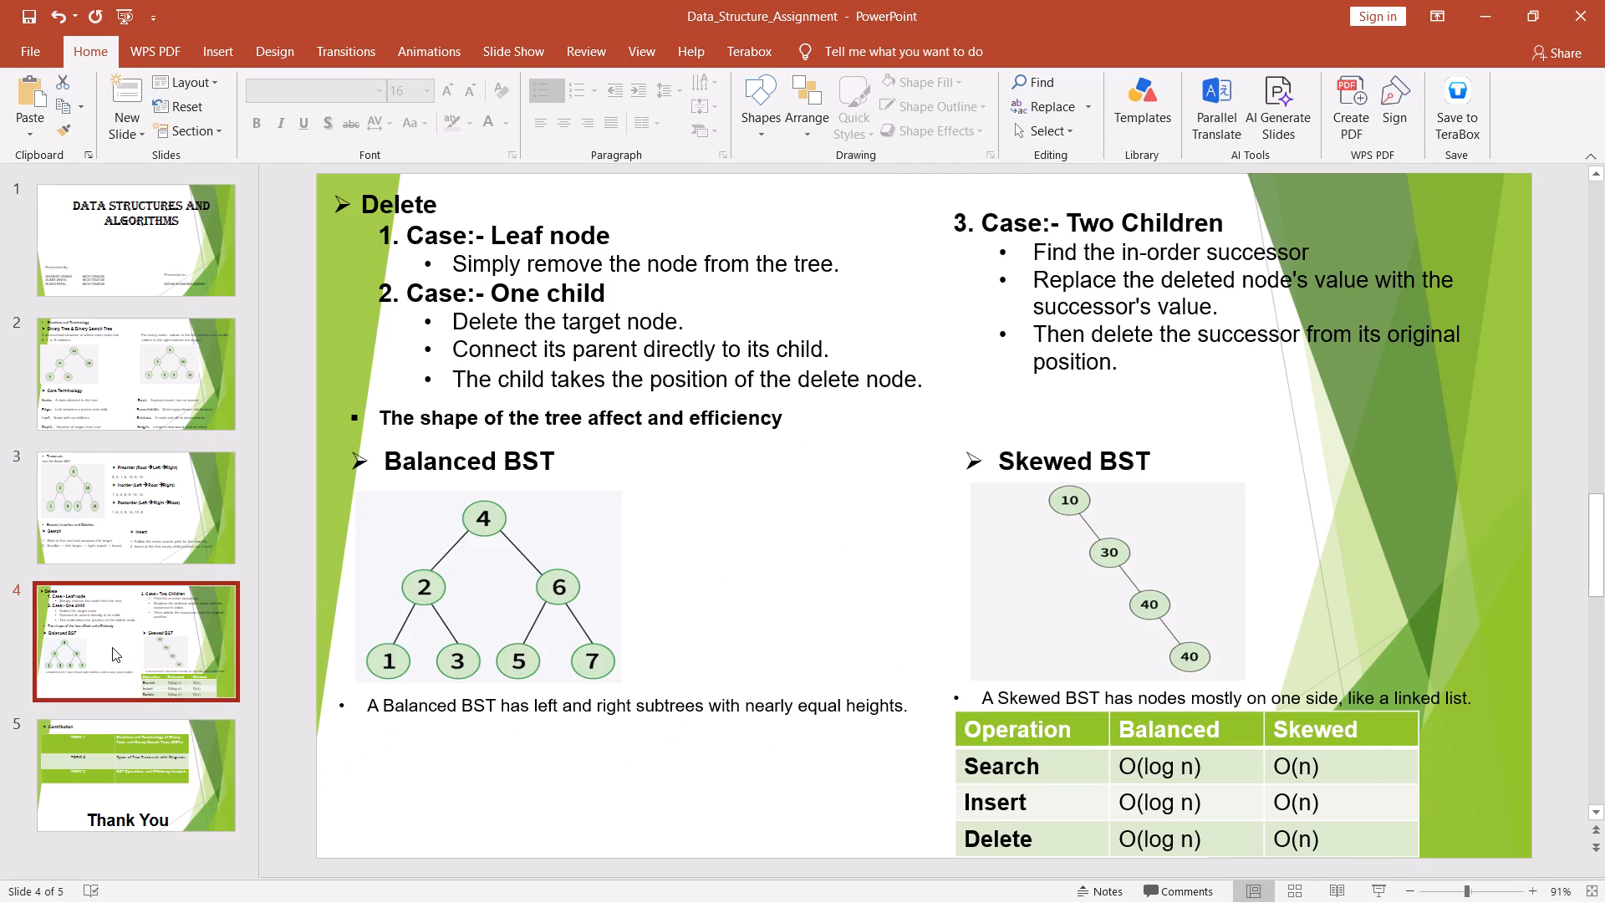
left_click(116, 732)
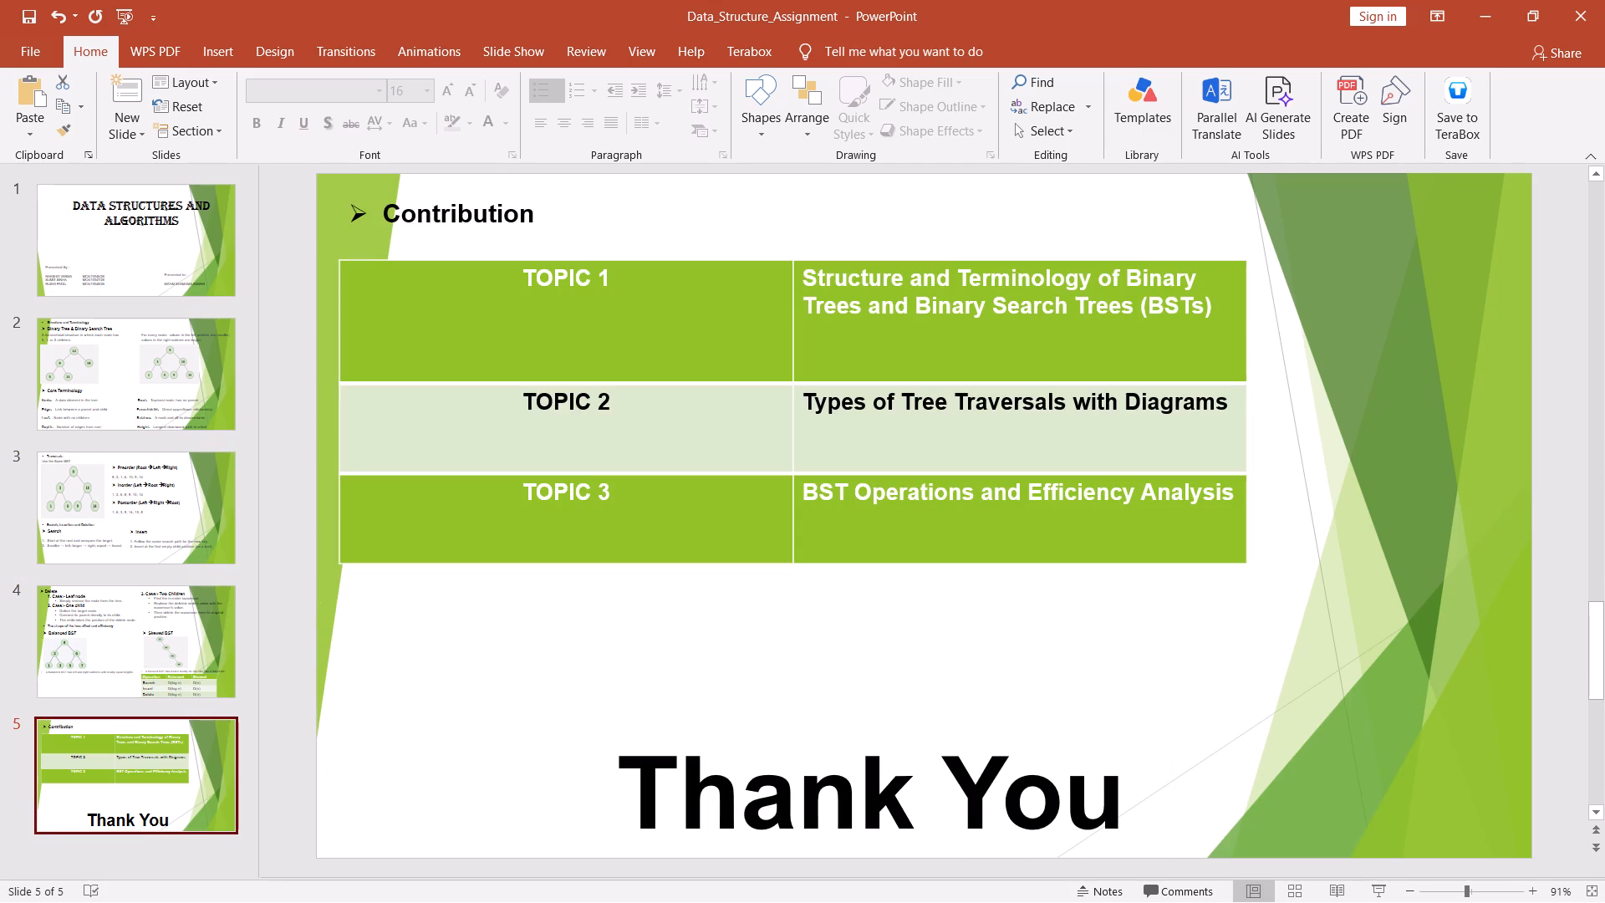
left_click_drag(809, 400, 827, 400)
left_click(817, 403)
left_click_drag(807, 403, 895, 403)
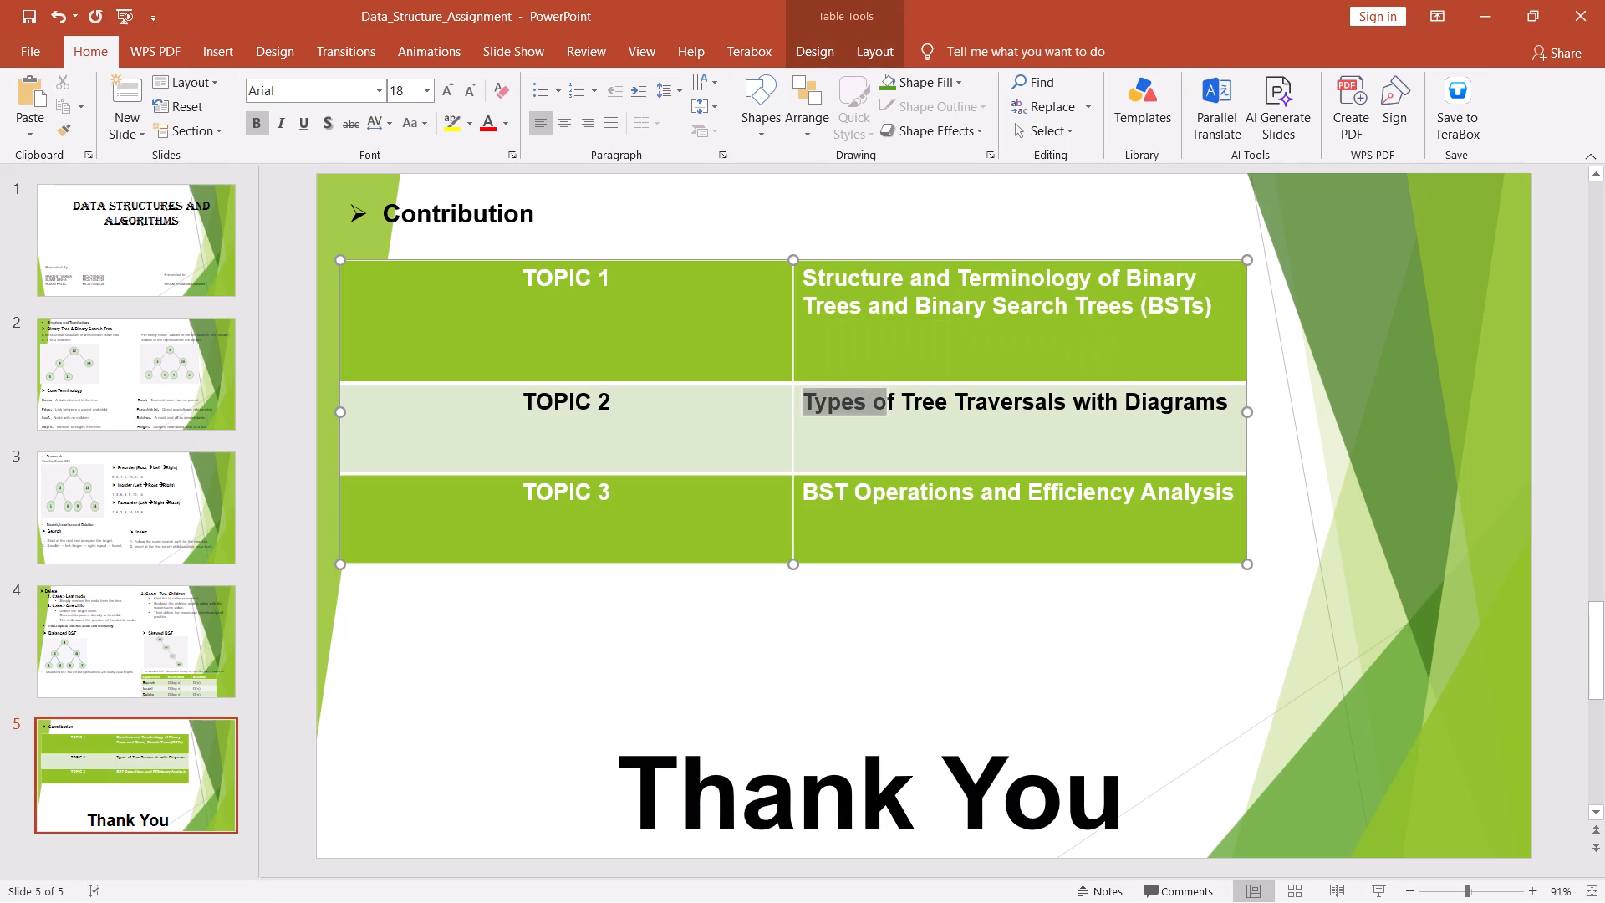
left_click_drag(895, 403, 1214, 403)
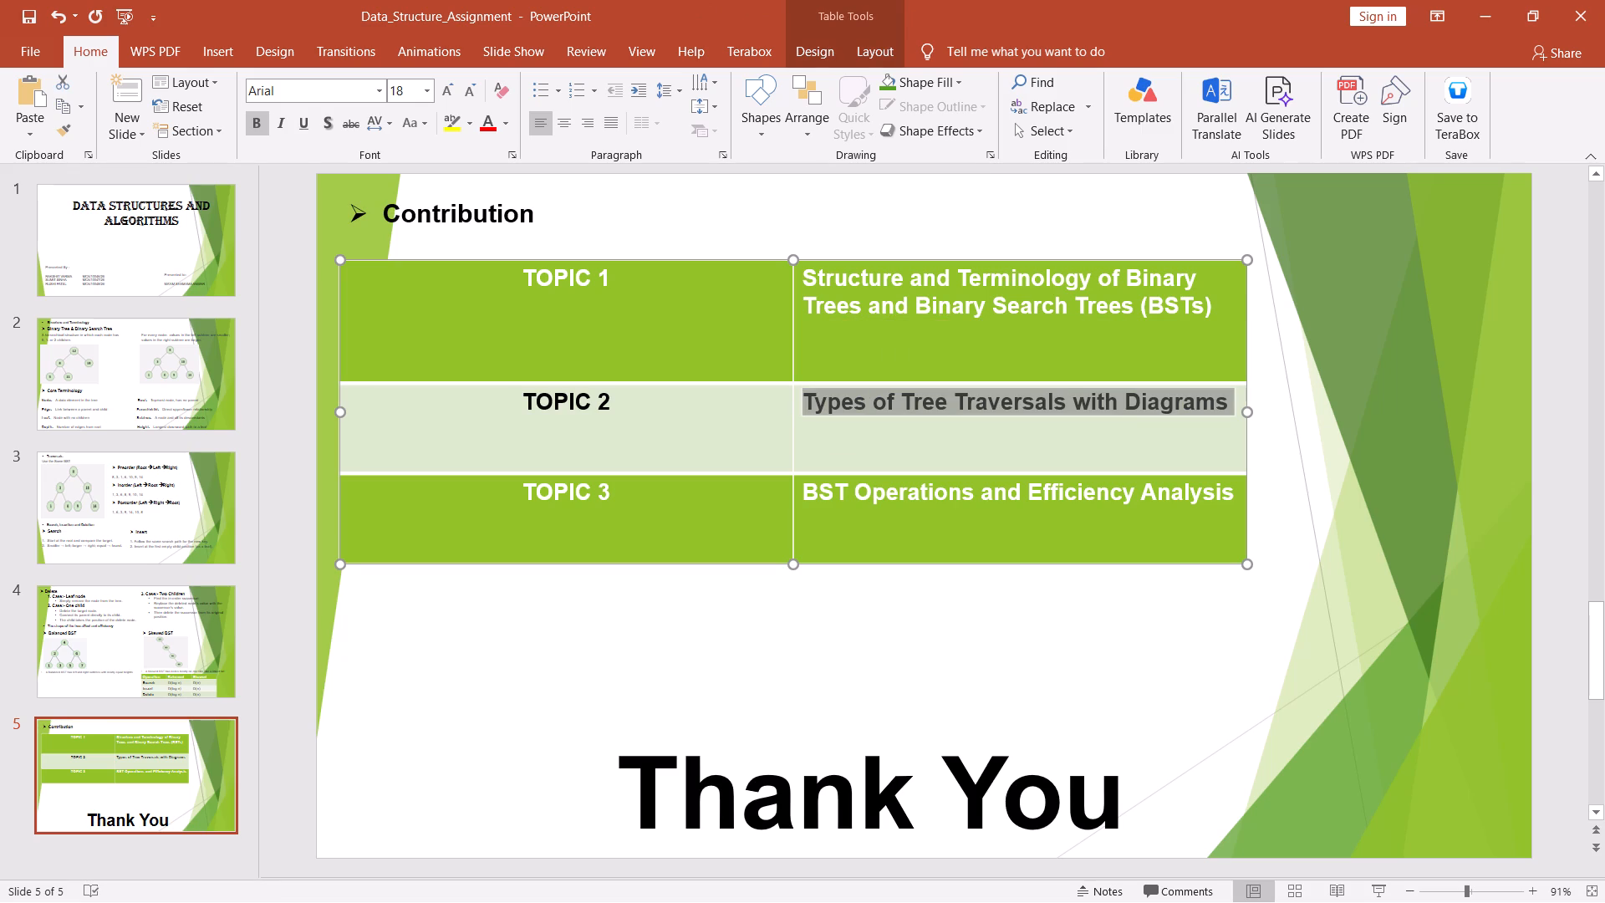
key("ctrl+c")
left_click(1375, 389)
left_click(89, 497)
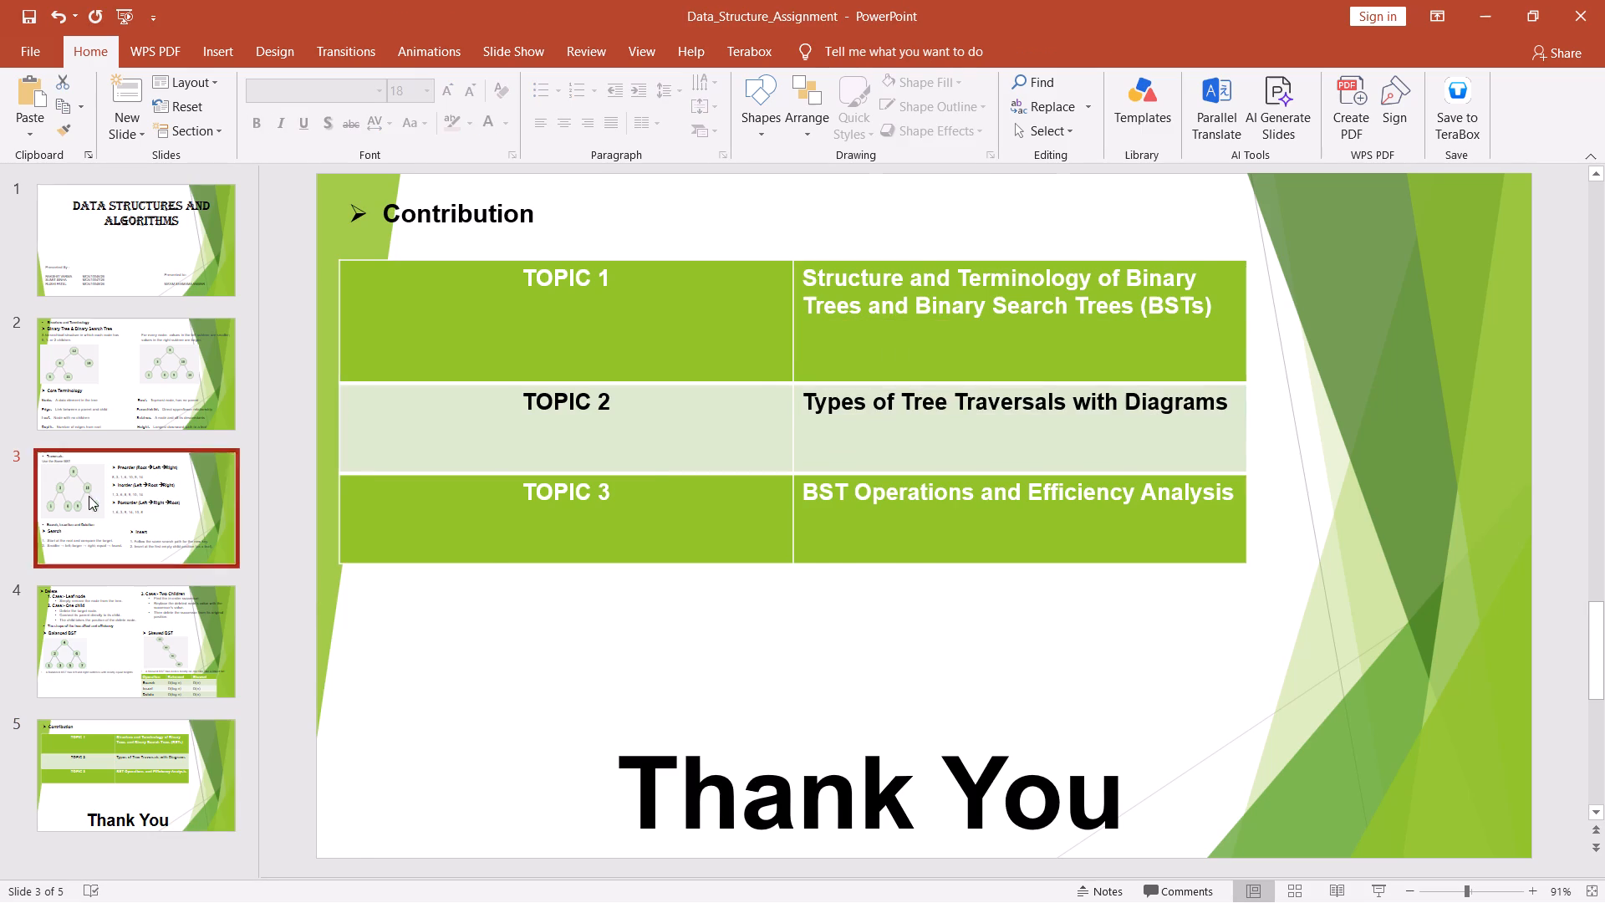
left_click_drag(471, 196, 454, 200)
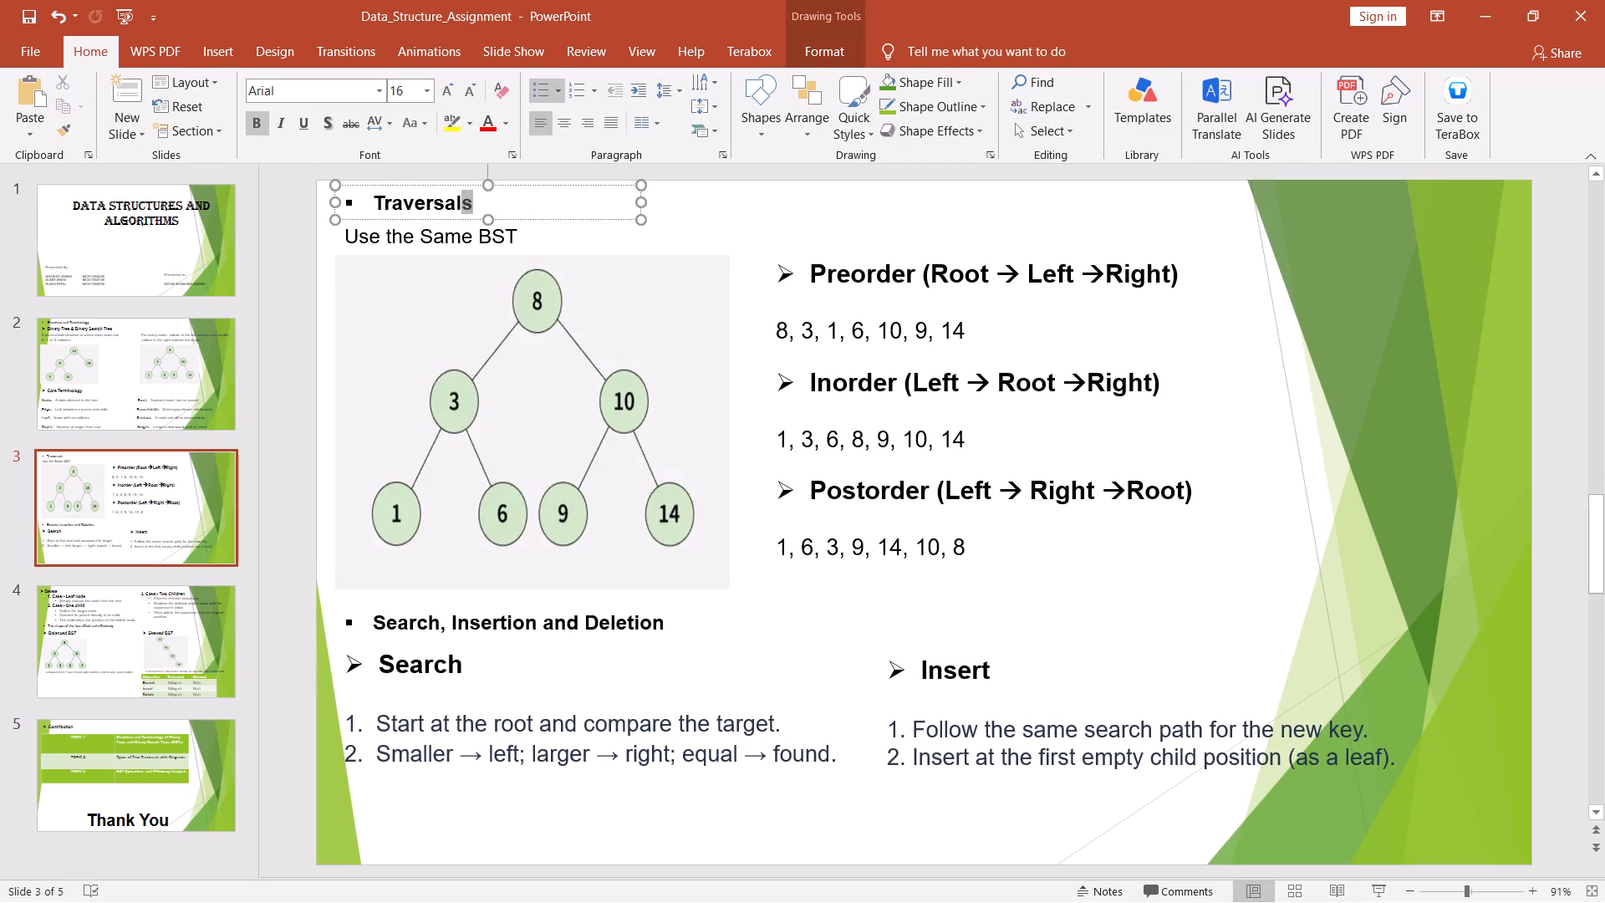
left_click_drag(454, 200, 400, 200)
key("ctrl+v")
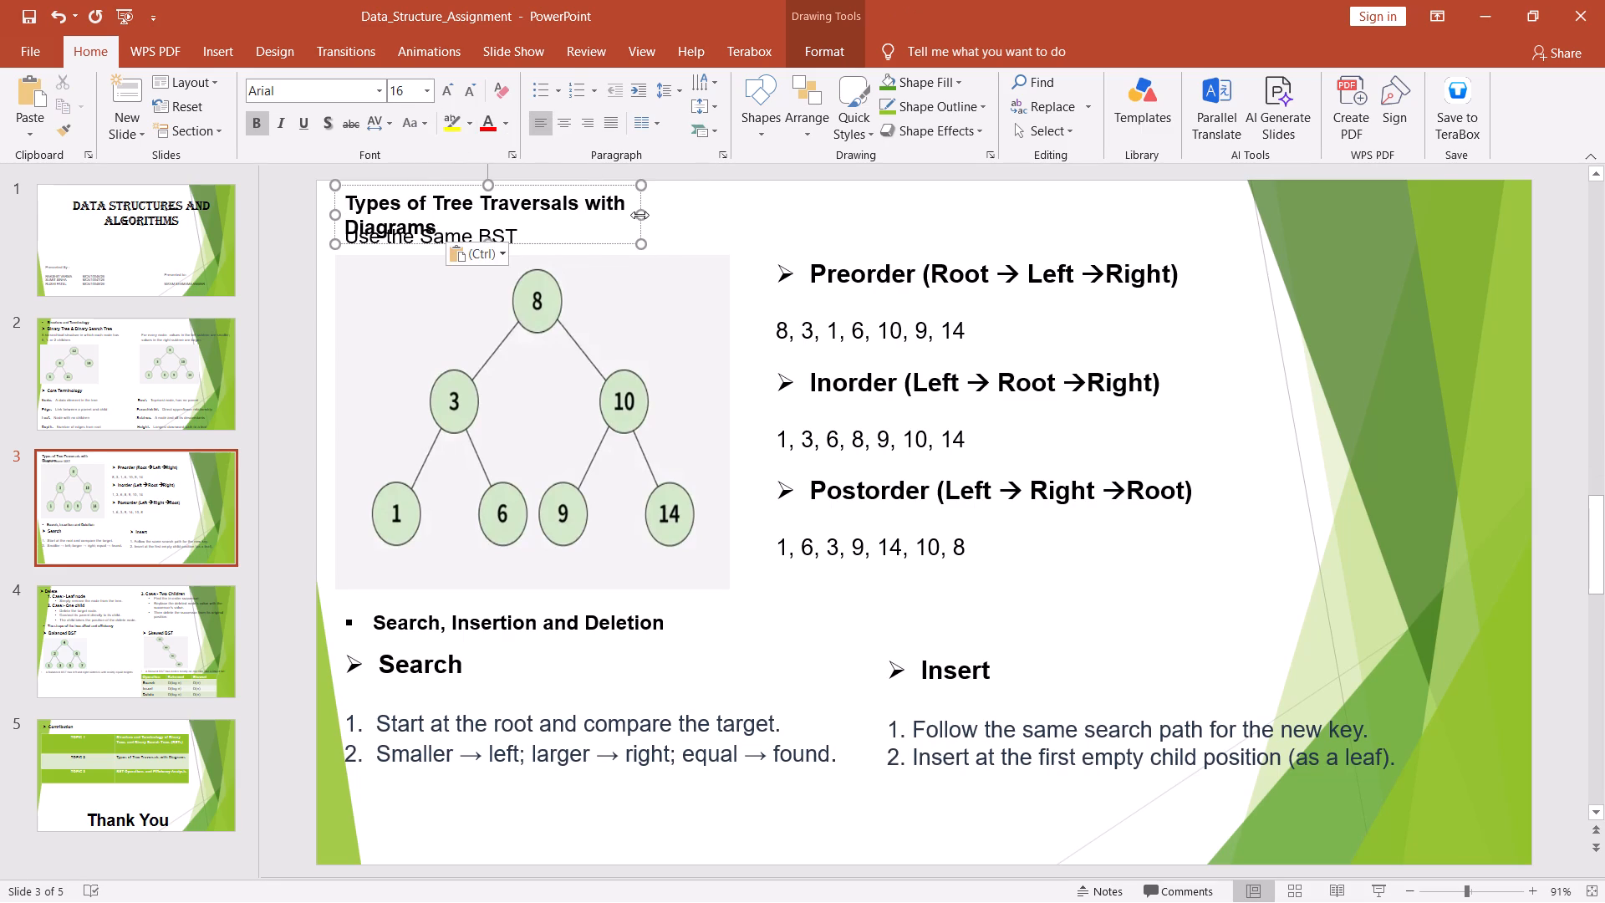
left_click_drag(639, 215, 726, 215)
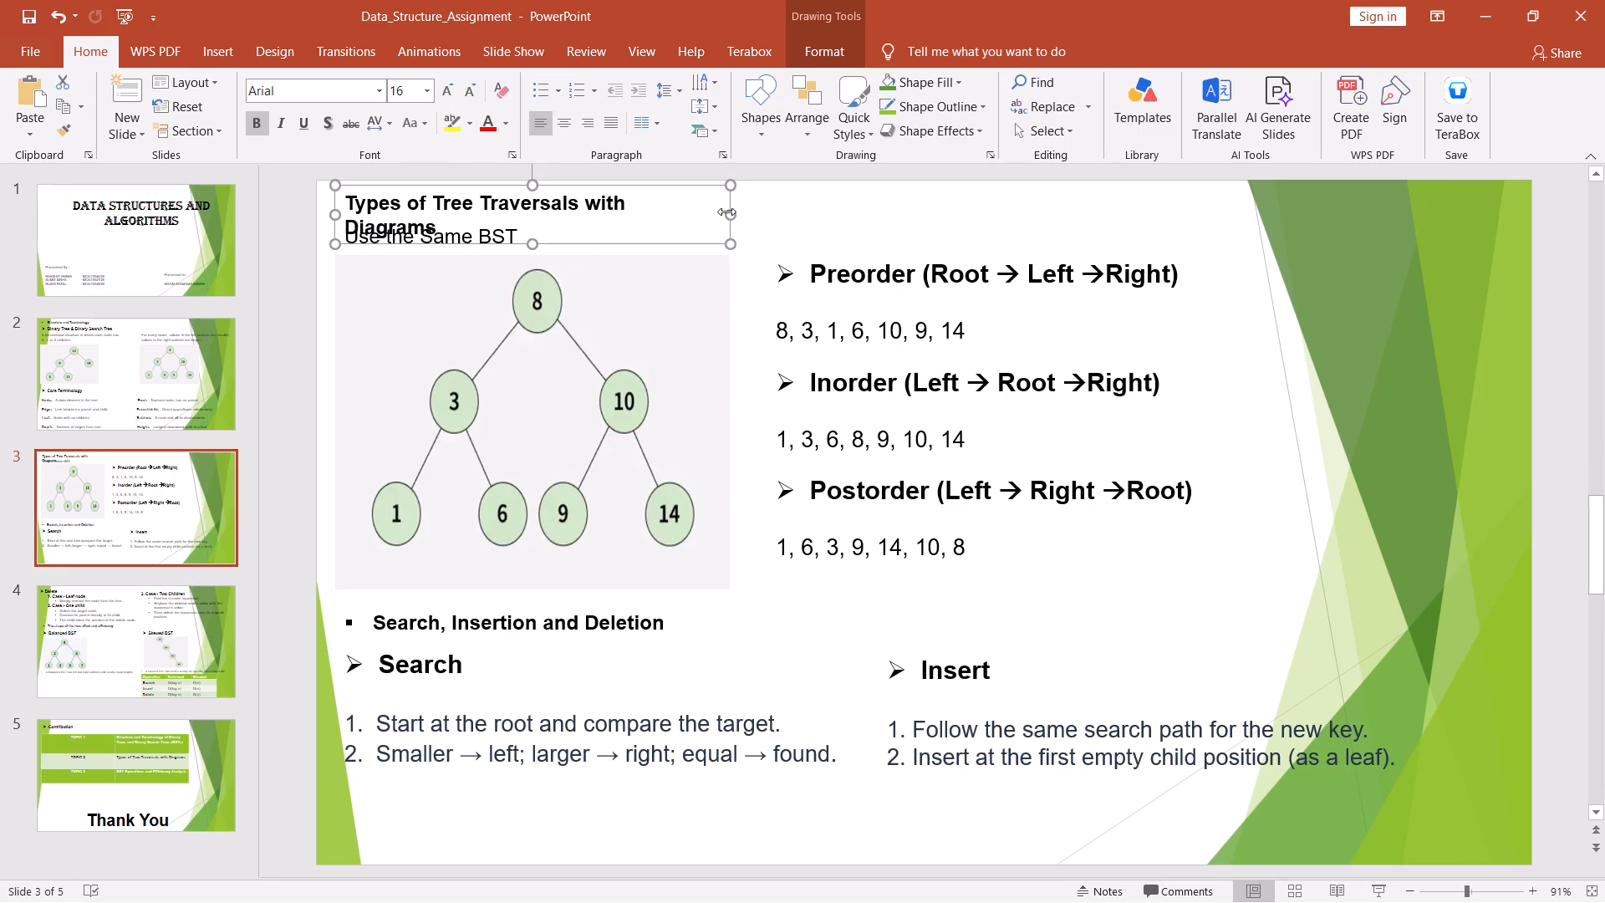
left_click_drag(731, 214, 809, 214)
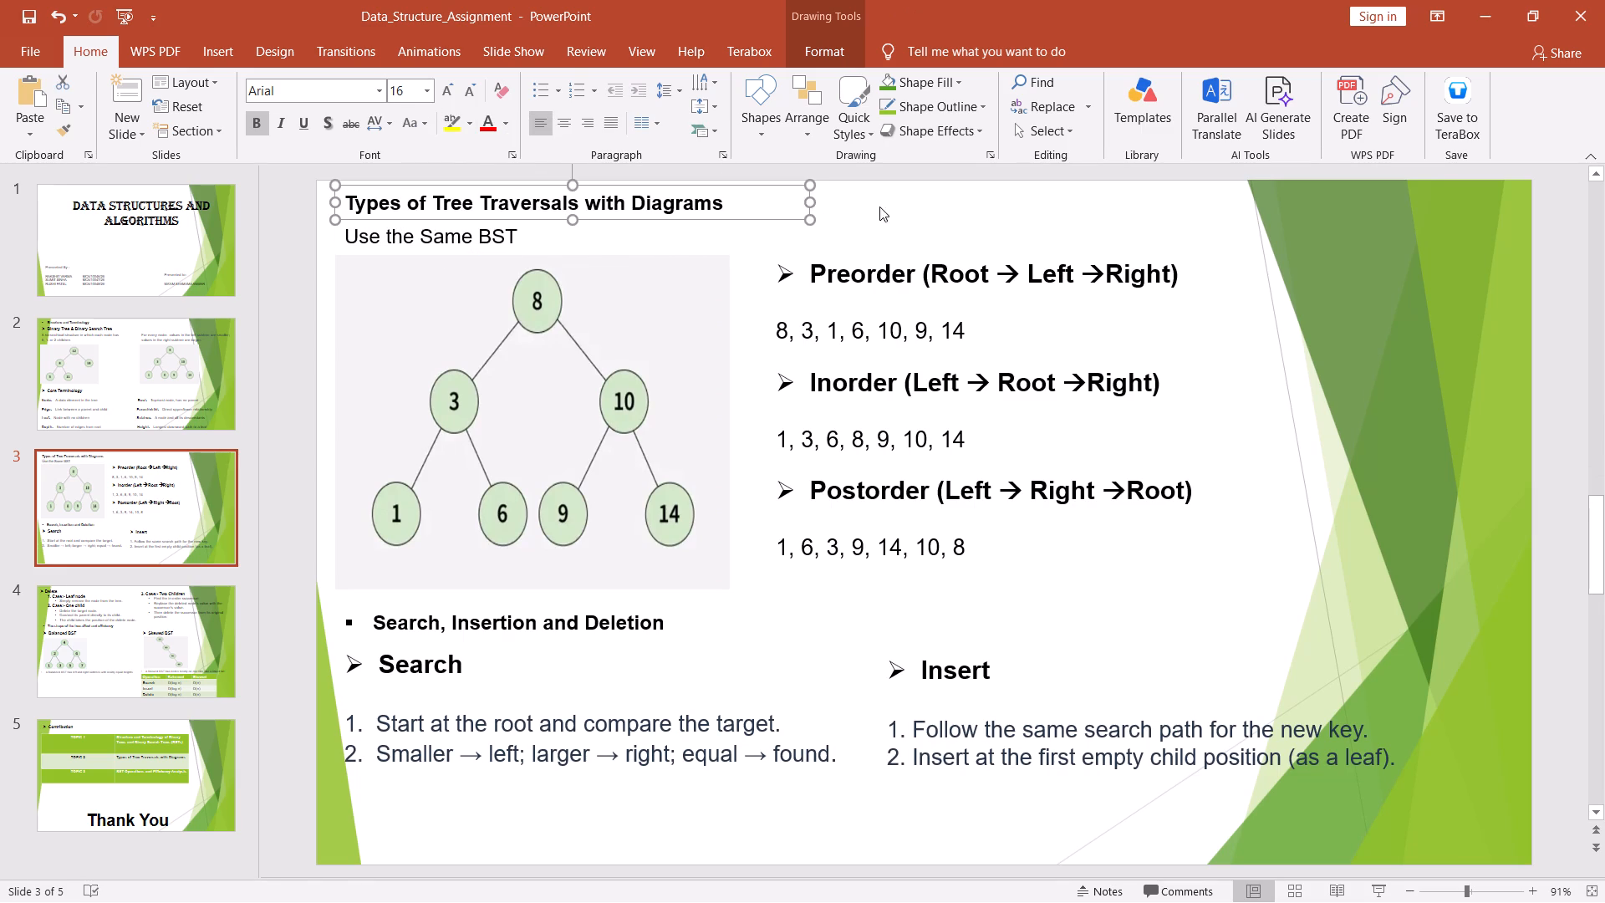
left_click(882, 205)
Add a square bullet to slide 3's "Types of Tree Traversals with Diagrams" heading, narrow its box to the text and save the presentation.
left_click(611, 202)
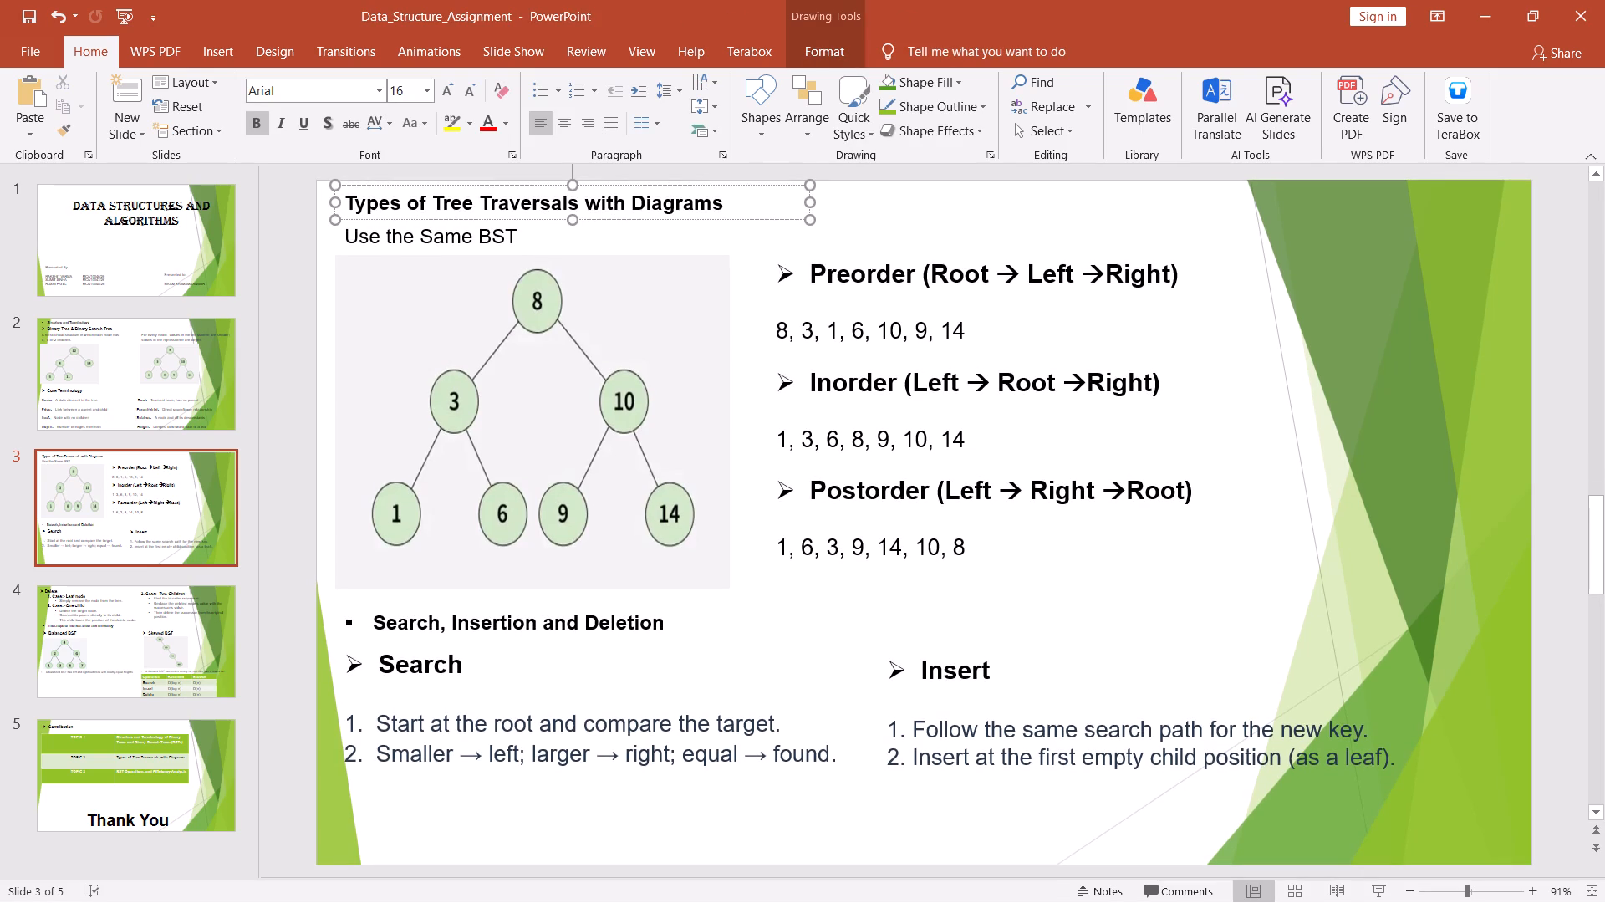
left_click(350, 201)
key("Left")
left_click(553, 92)
left_click(563, 223)
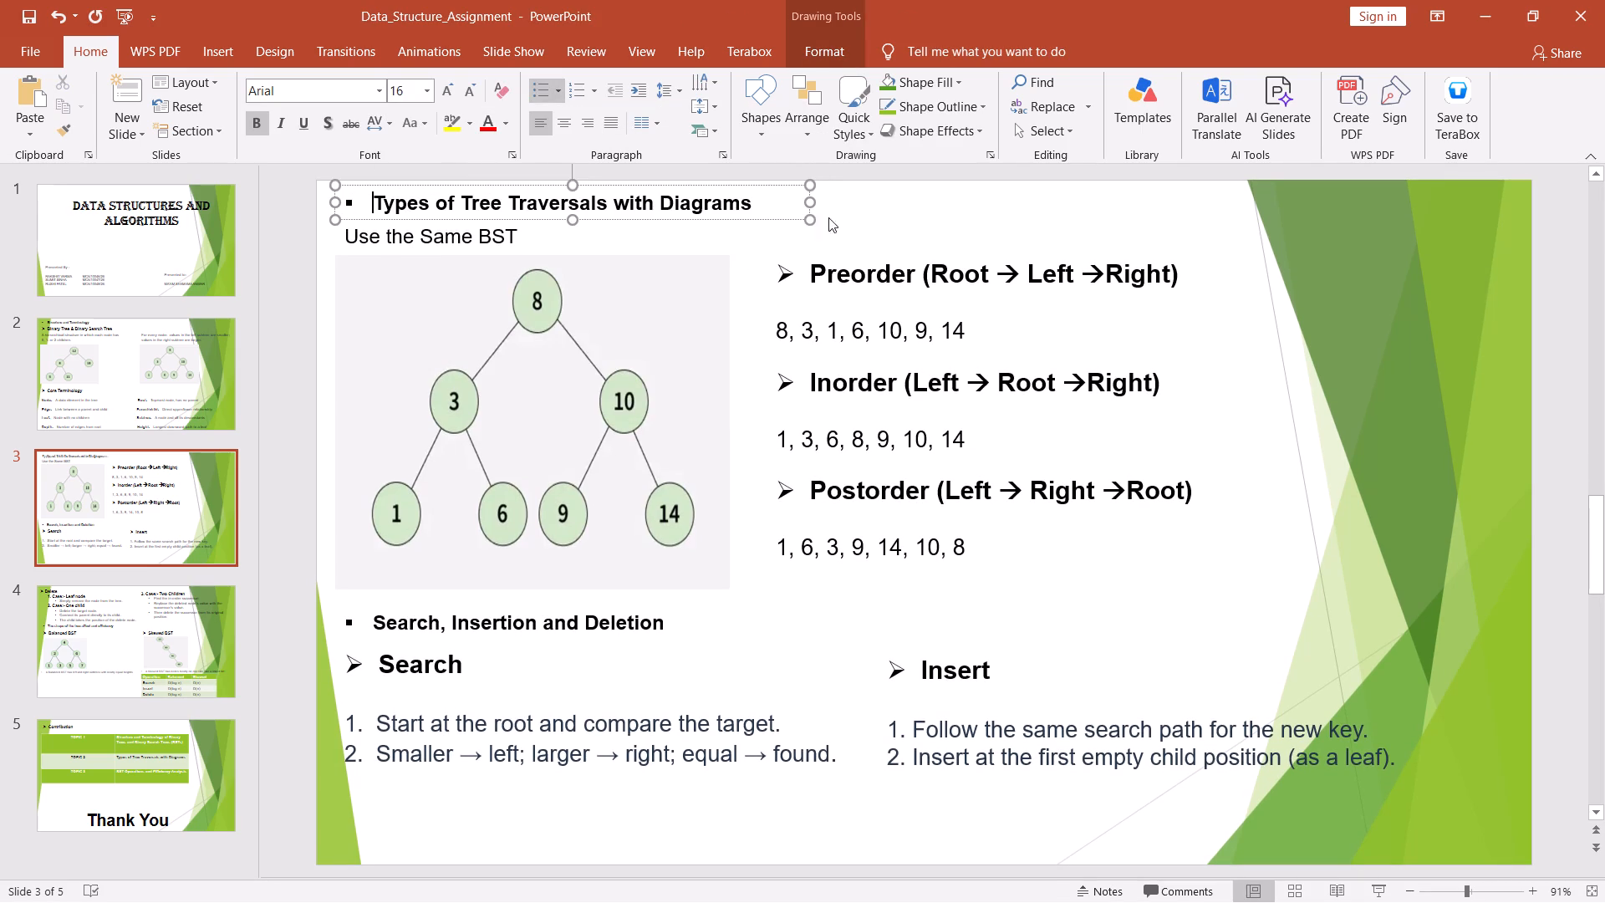
left_click_drag(813, 202, 761, 208)
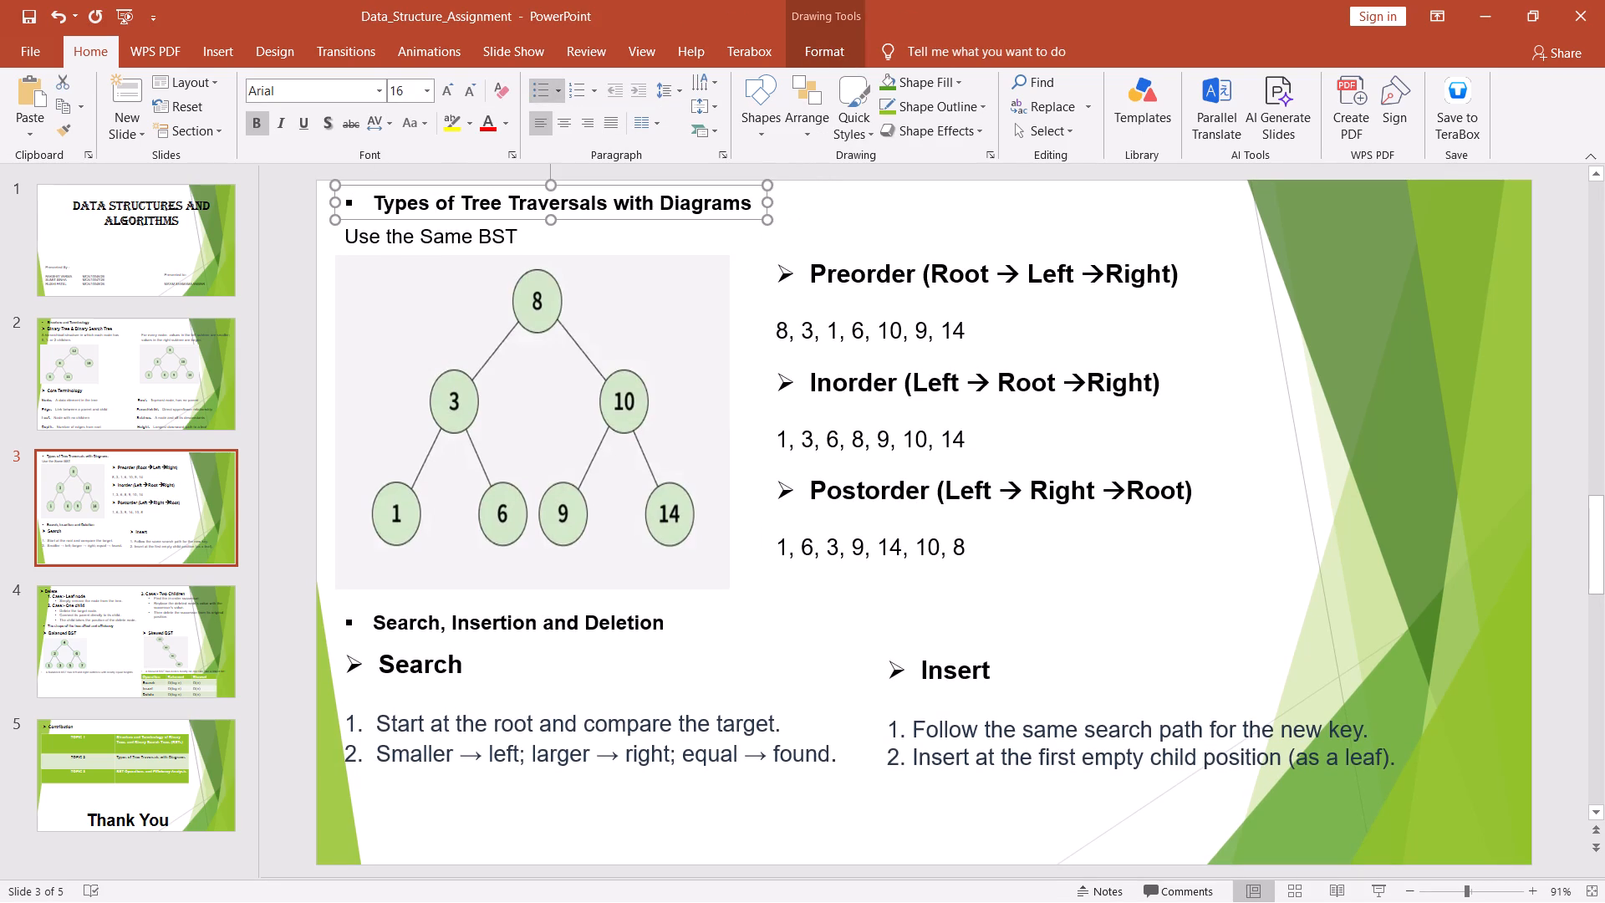
left_click(840, 208)
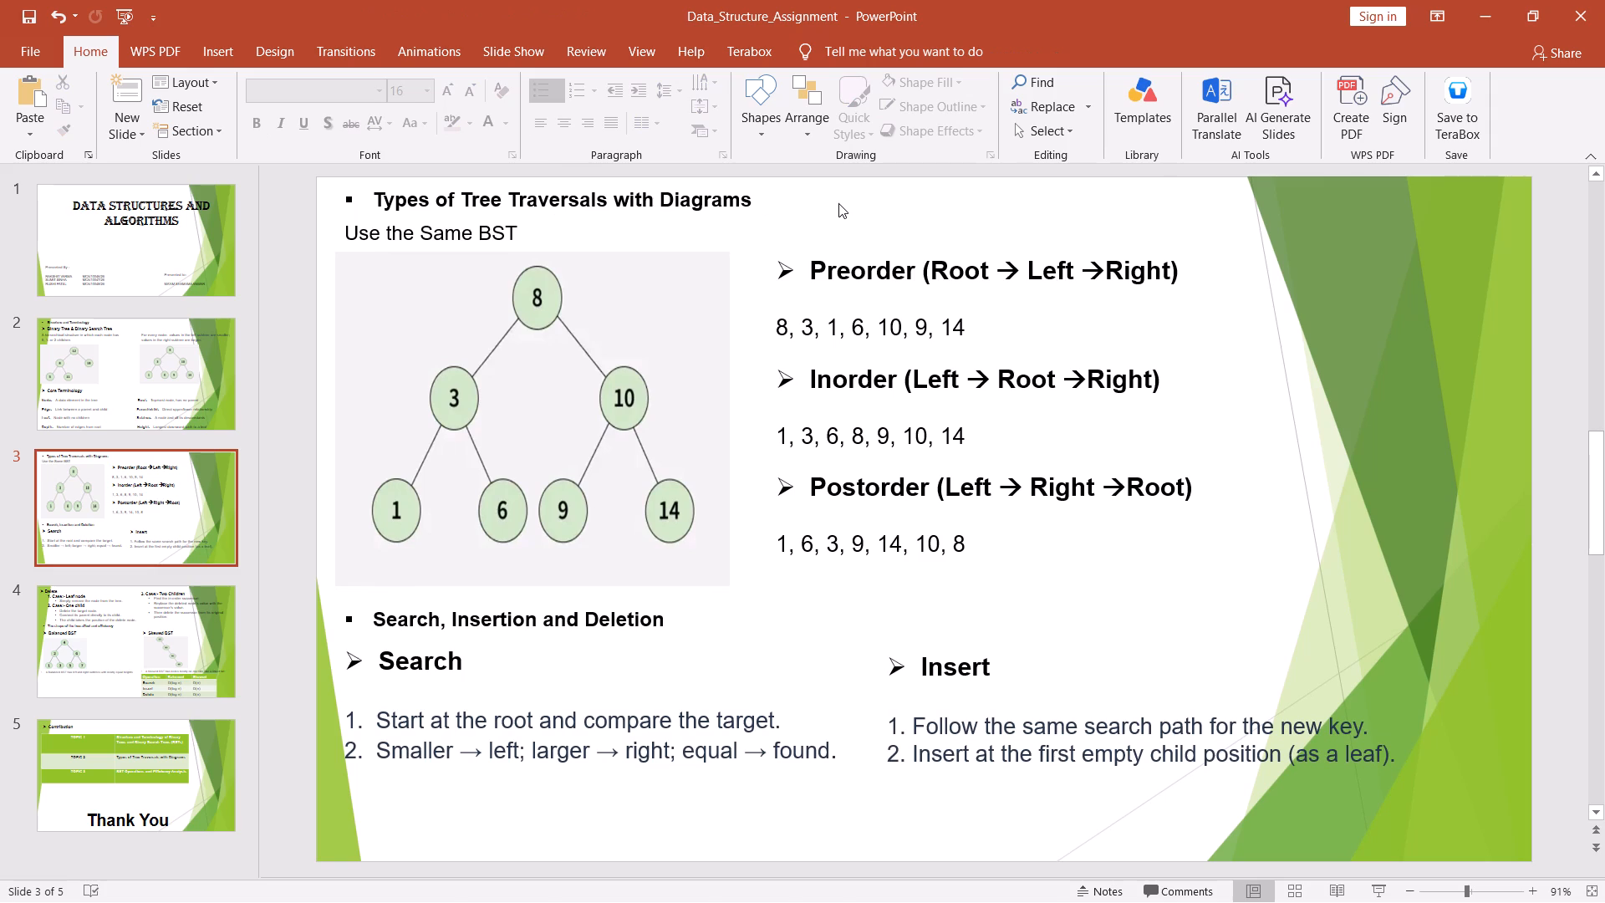
key("ctrl+s")
key("ctrl+s")
key("ctrl+s")
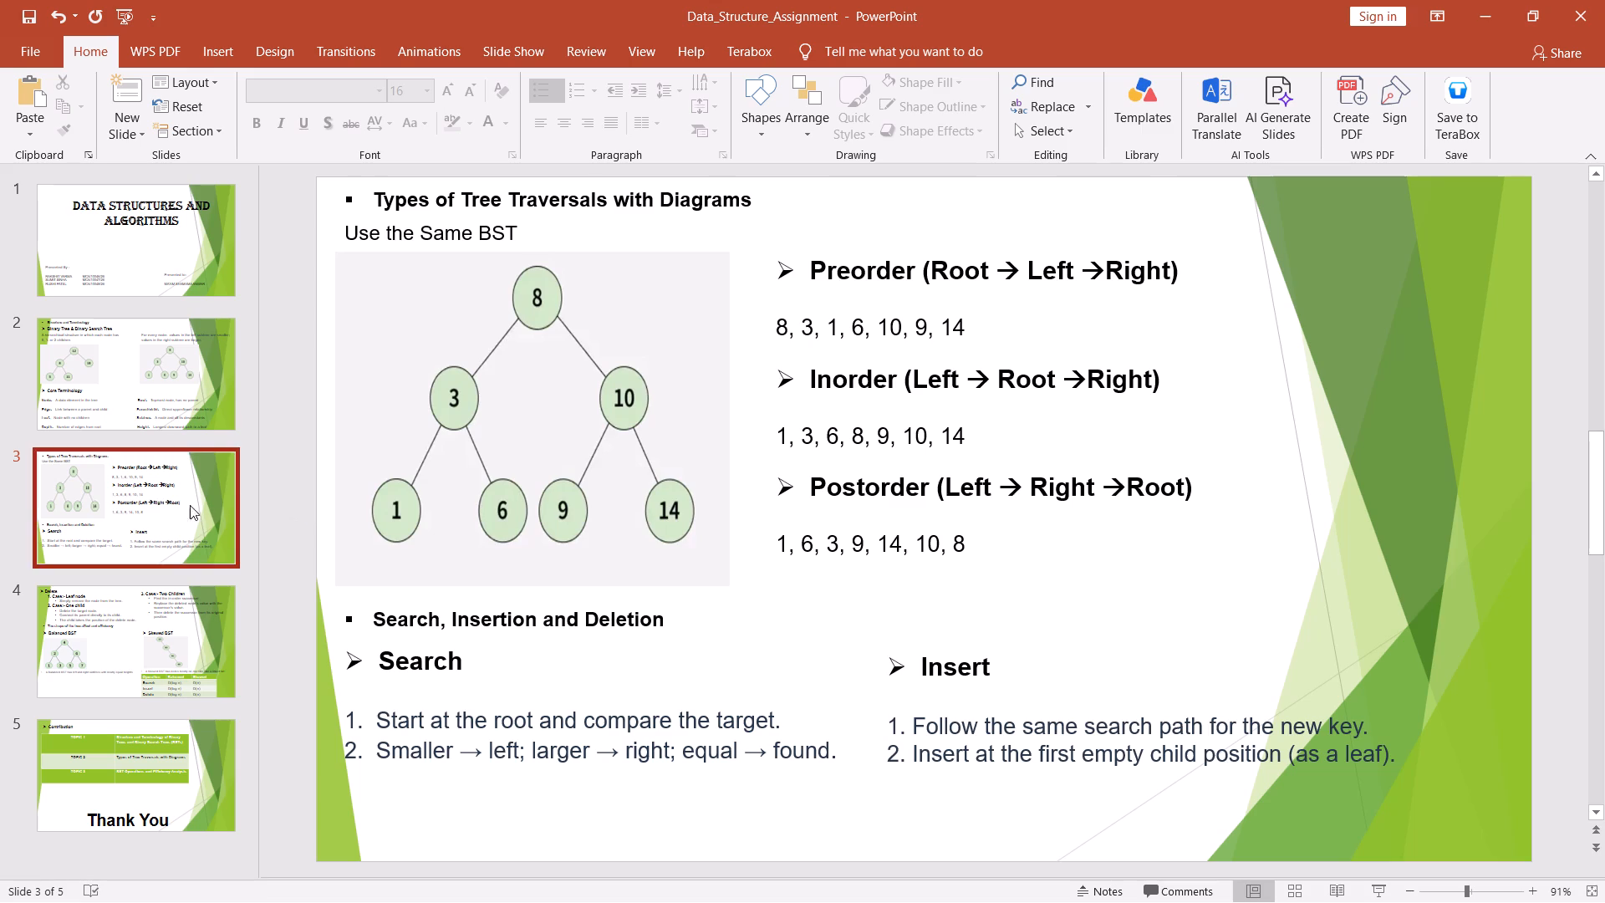
Replace slide 3's "Search, Insertion and Deletion" heading with the TOPIC 3 text, "BST Operations and Efficiency Analysis", widening its box to fit one line.
left_click(126, 777)
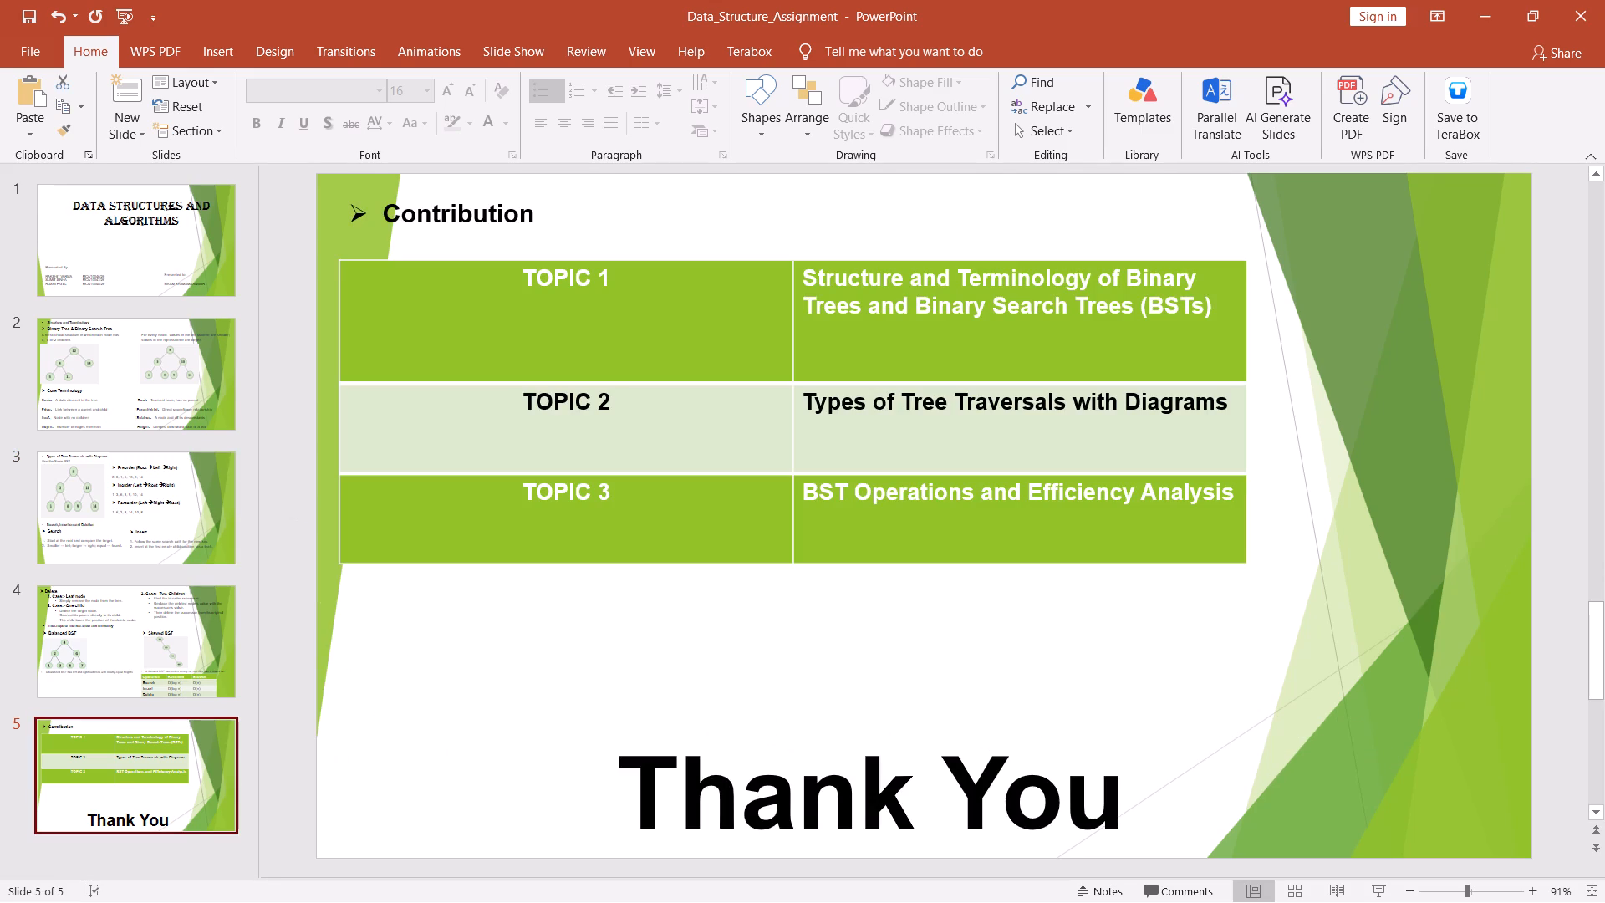
left_click_drag(805, 492, 1218, 493)
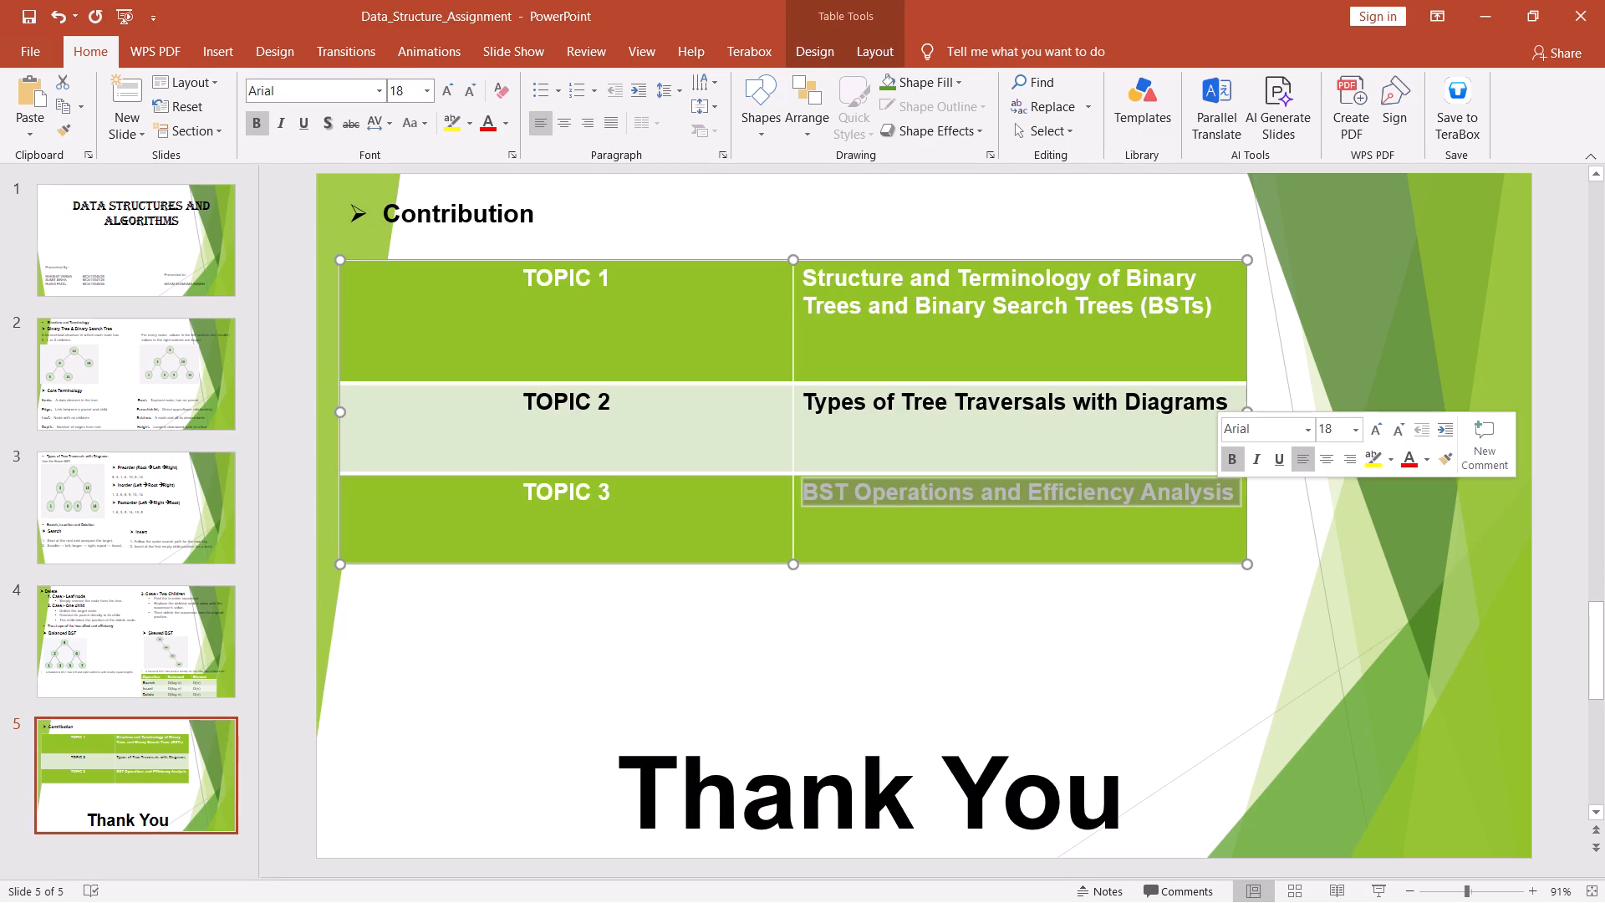
key("ctrl+c")
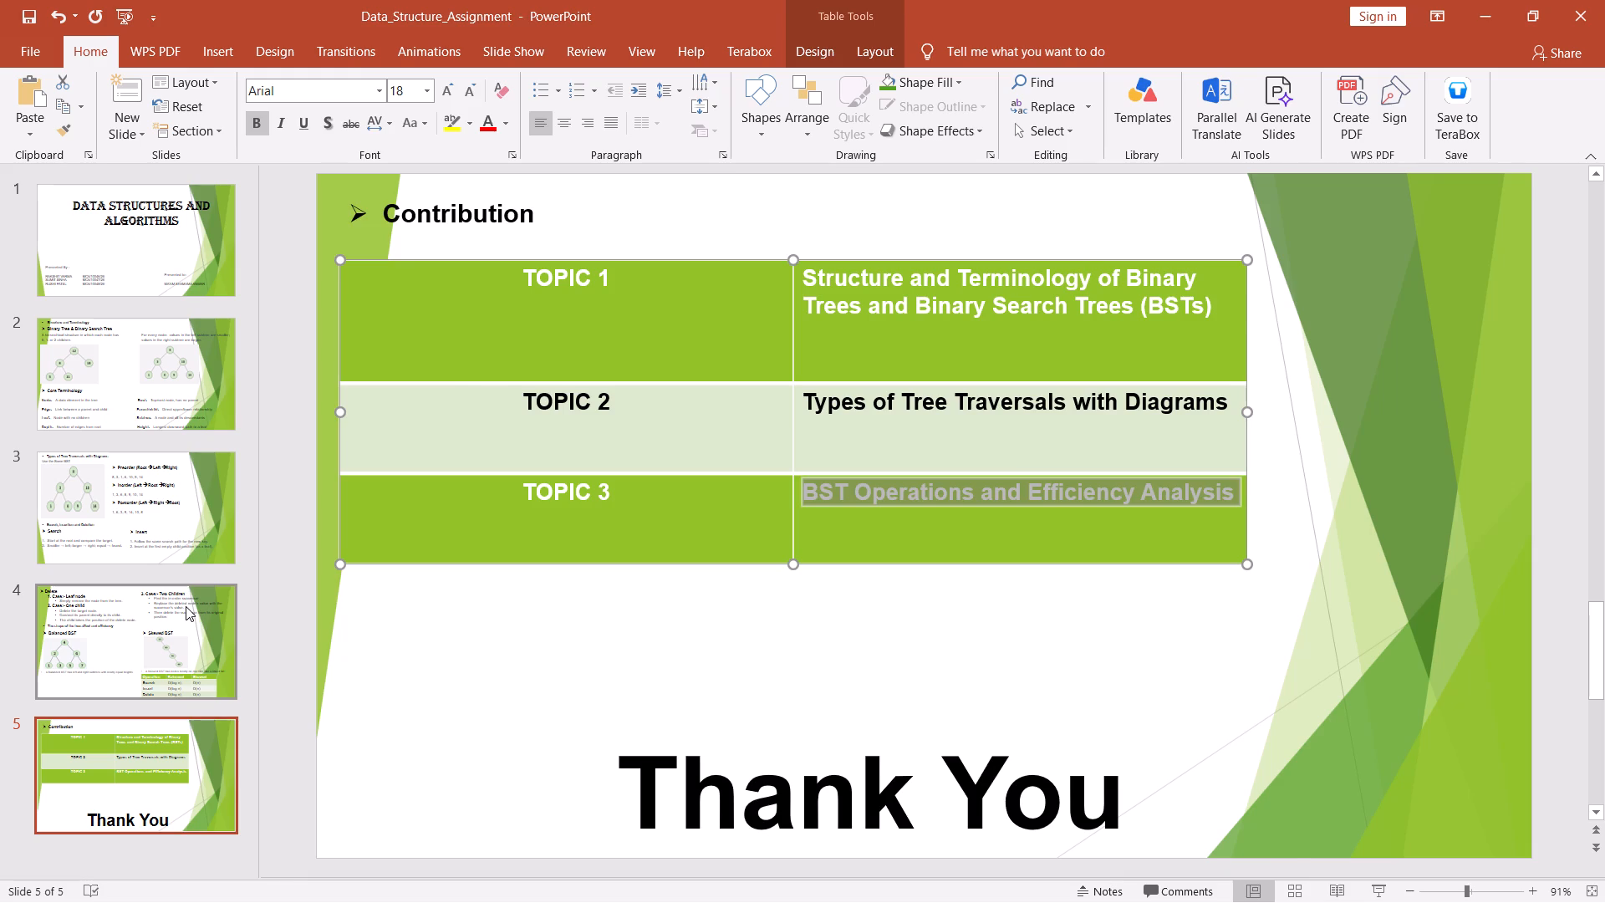
left_click(186, 606)
left_click(180, 523)
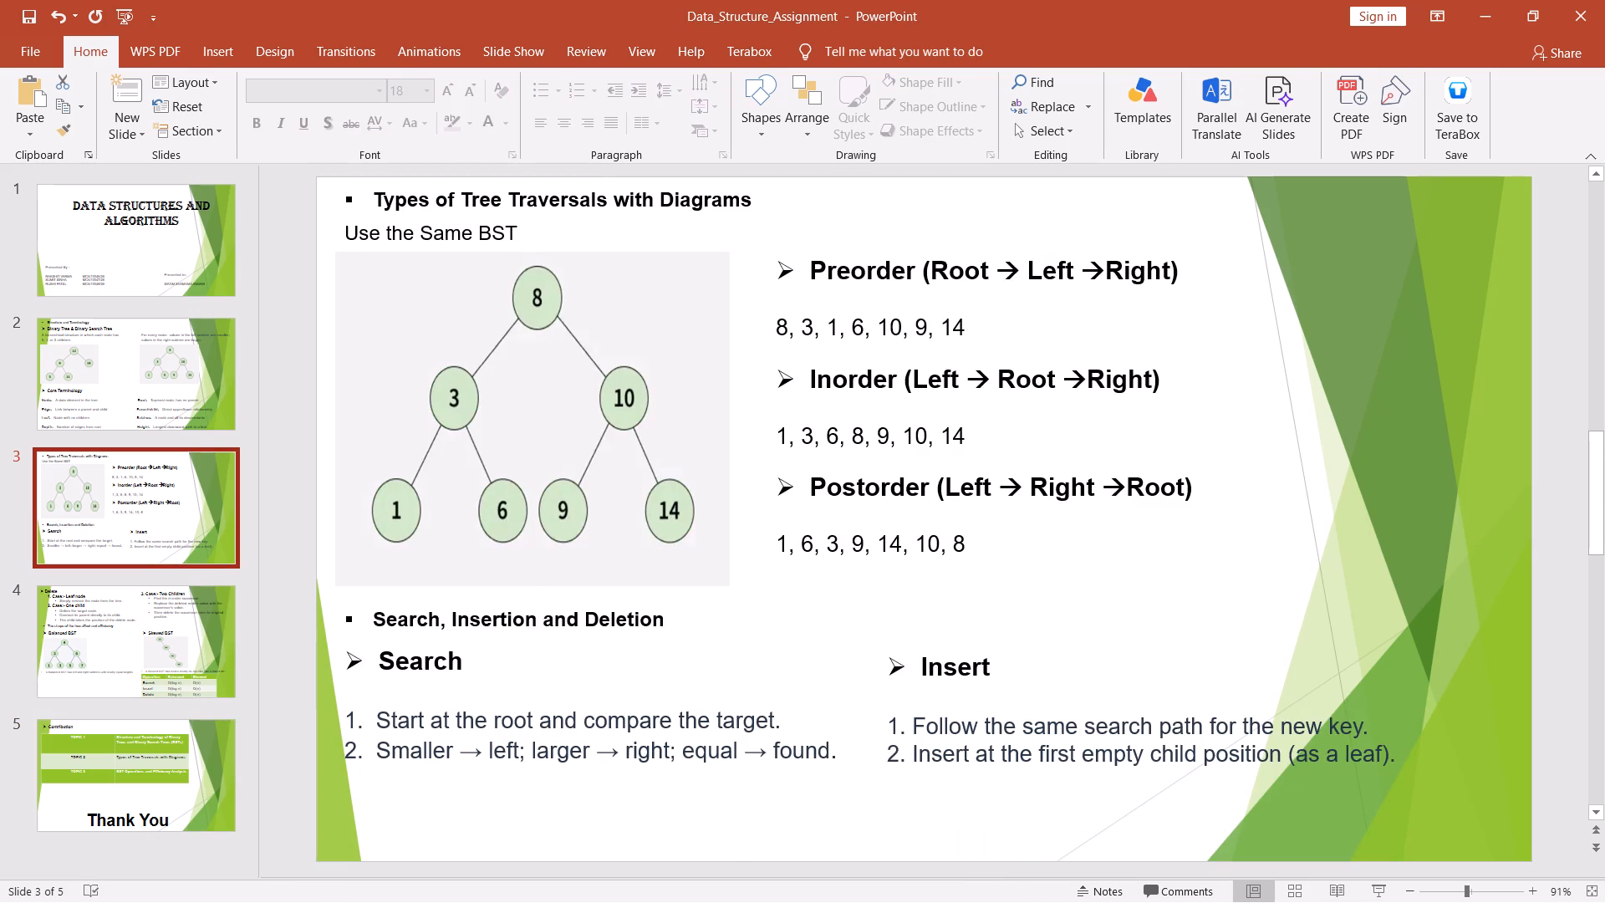
left_click(669, 618)
left_click_drag(660, 620, 420, 602)
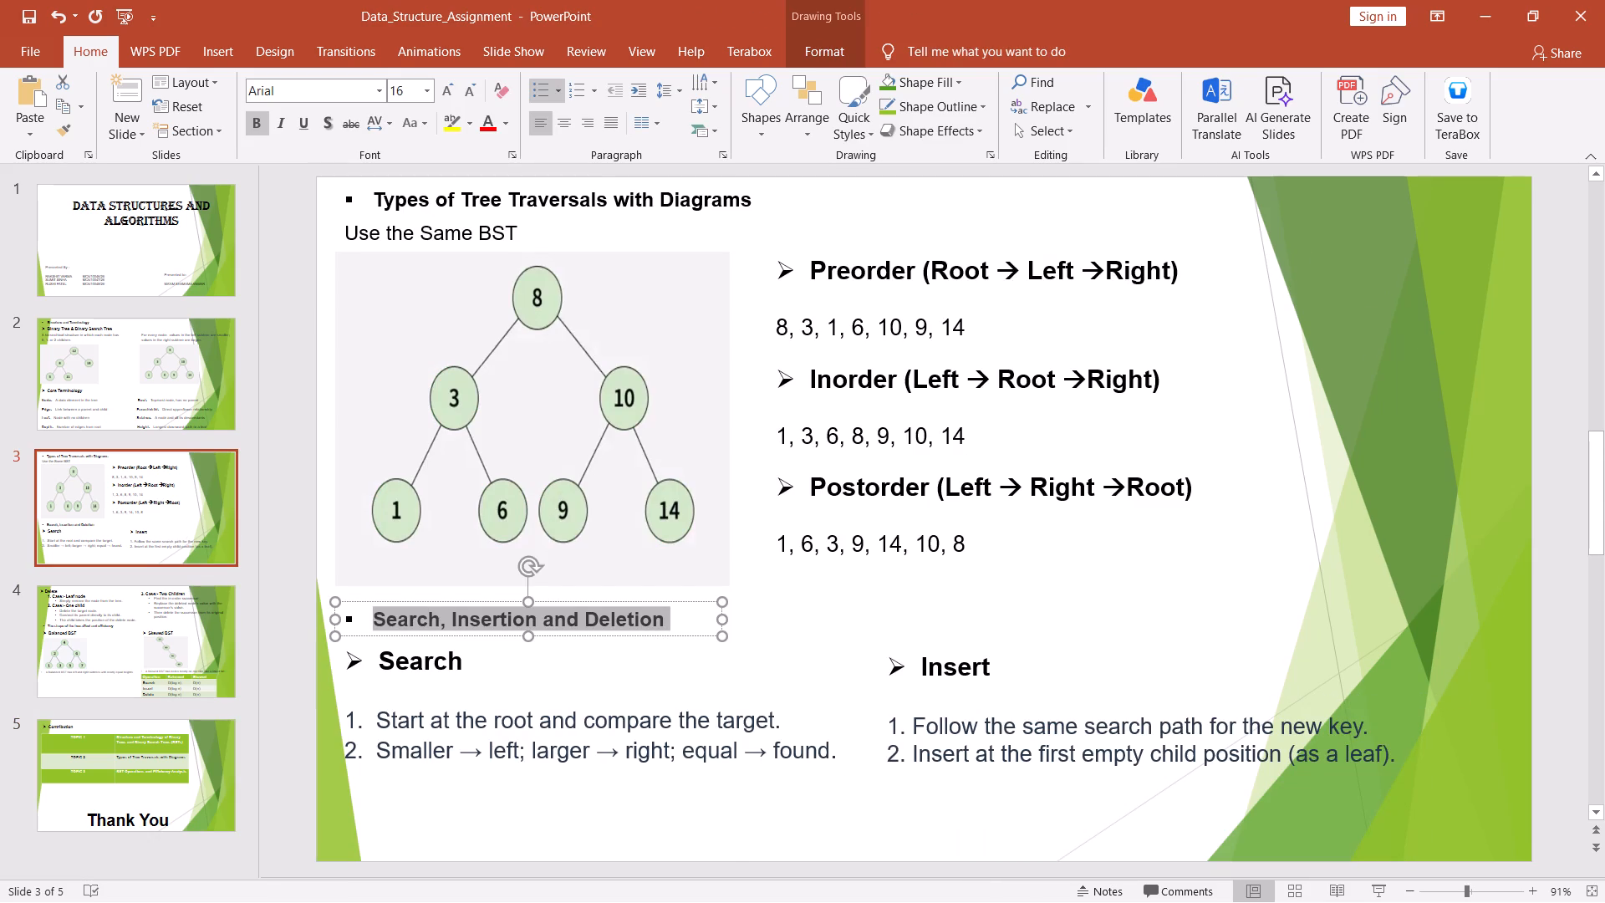
left_click_drag(420, 602, 415, 601)
key("ctrl+v")
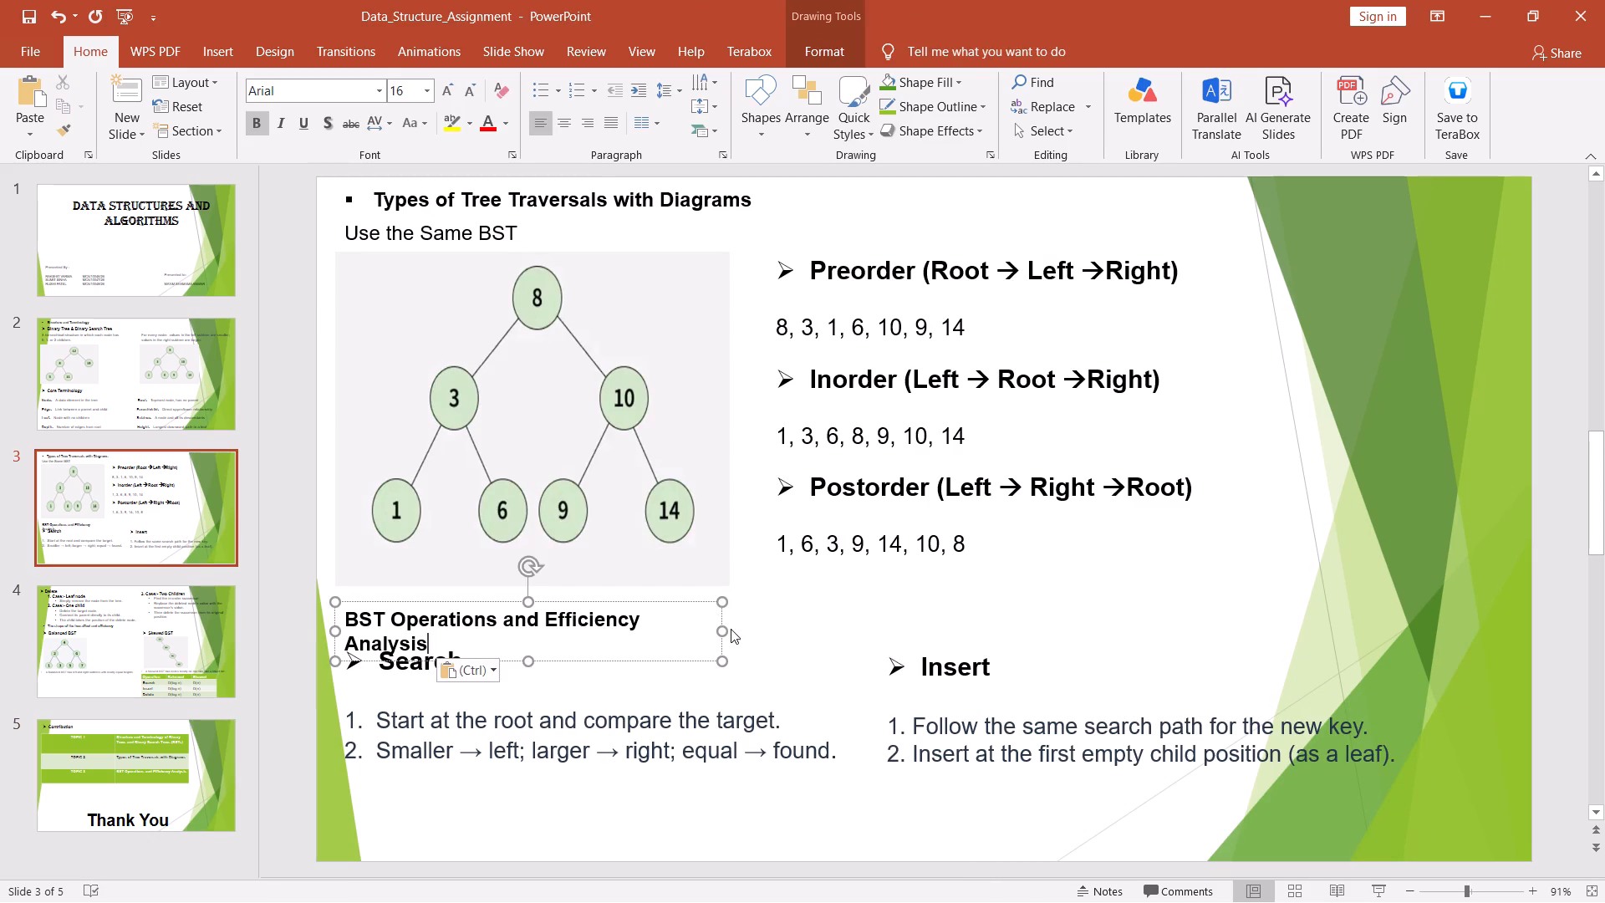
left_click_drag(722, 629, 794, 625)
left_click(813, 617)
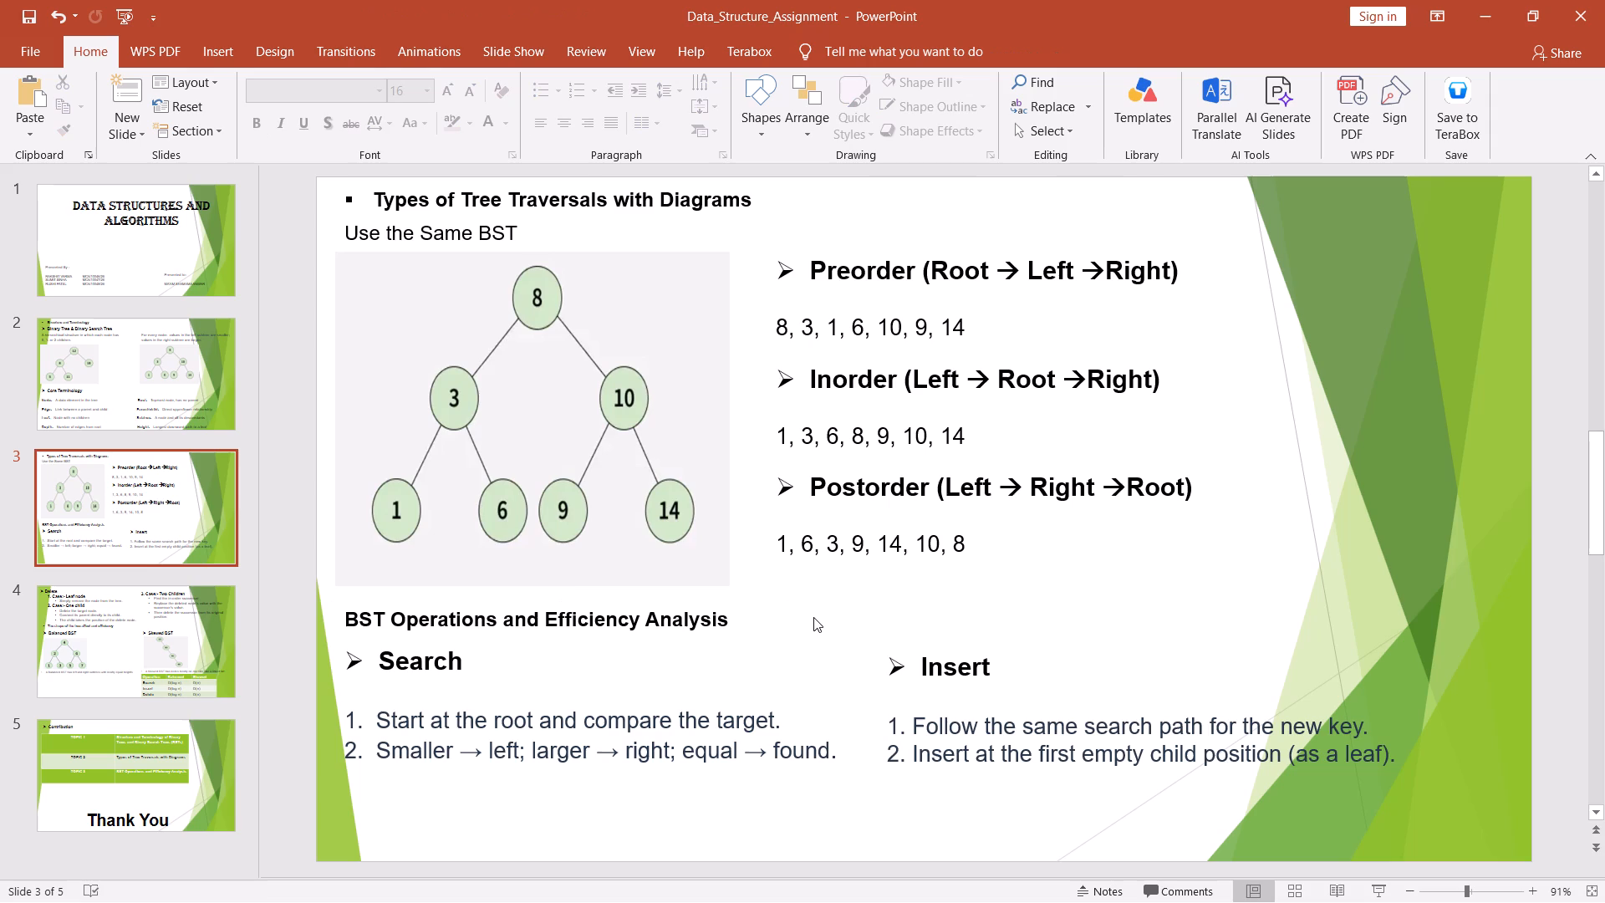
Add a square bullet to the "BST Operations and Efficiency Analysis" heading on slide 3 and save the presentation.
left_click(501, 627)
key("Left")
key("Left")
key("Left")
key("Left")
key("Left")
key("Left")
key("Left")
key("Left")
key("Left")
key("Left")
key("Left")
key("Left")
key("Left")
key("Left")
key("Left")
key("Left")
key("Left")
key("Left")
key("Left")
key("Left")
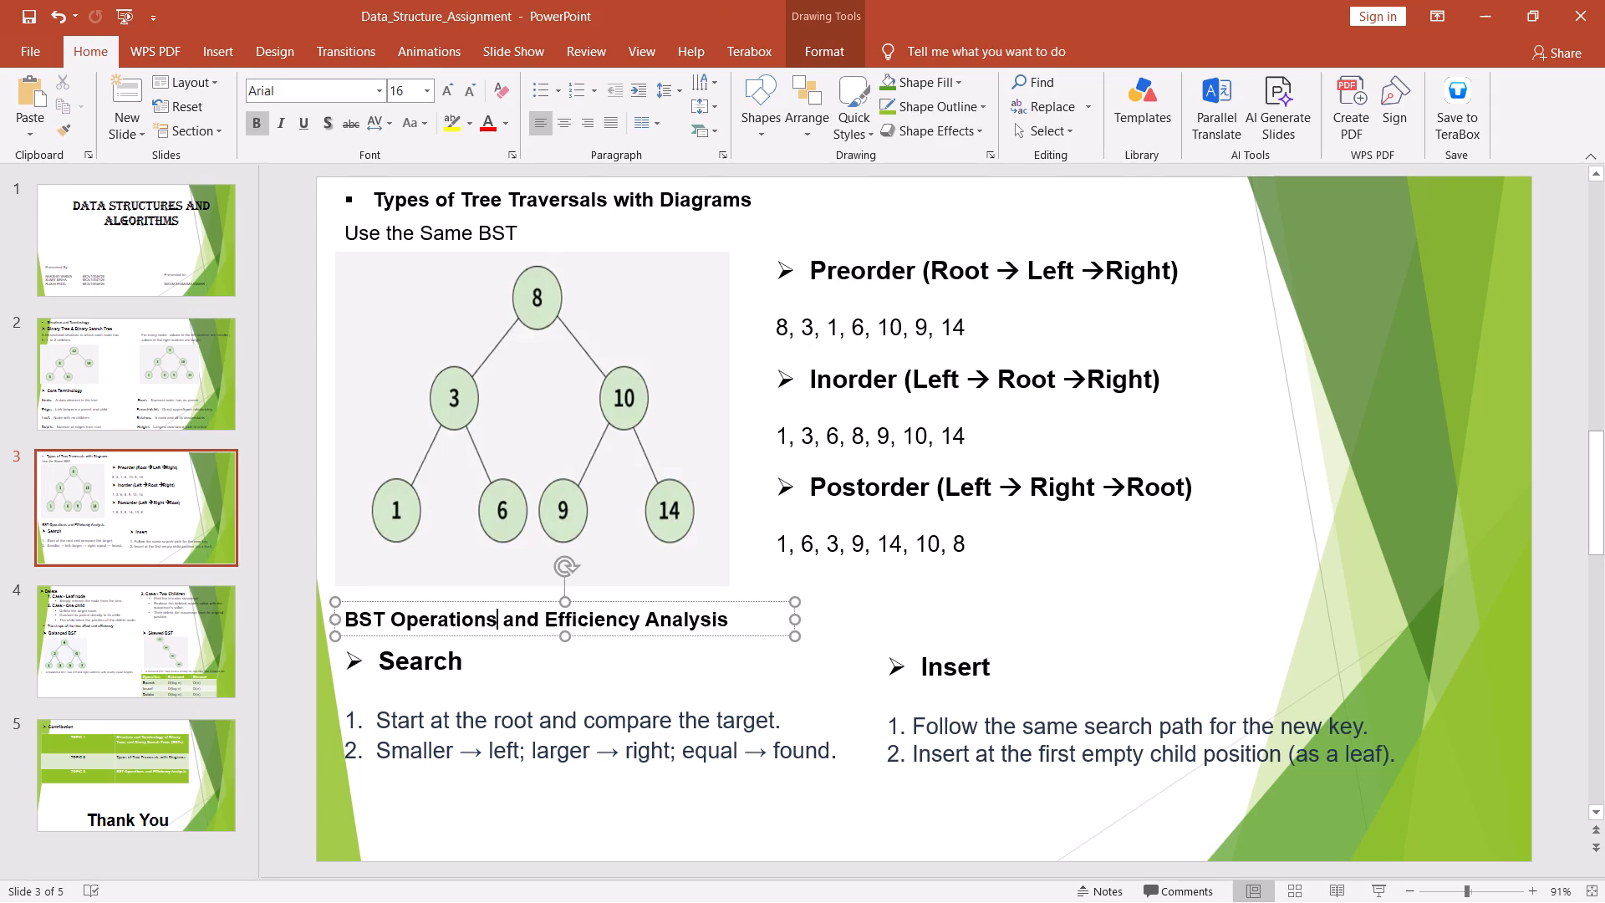
left_click(563, 92)
left_click(564, 249)
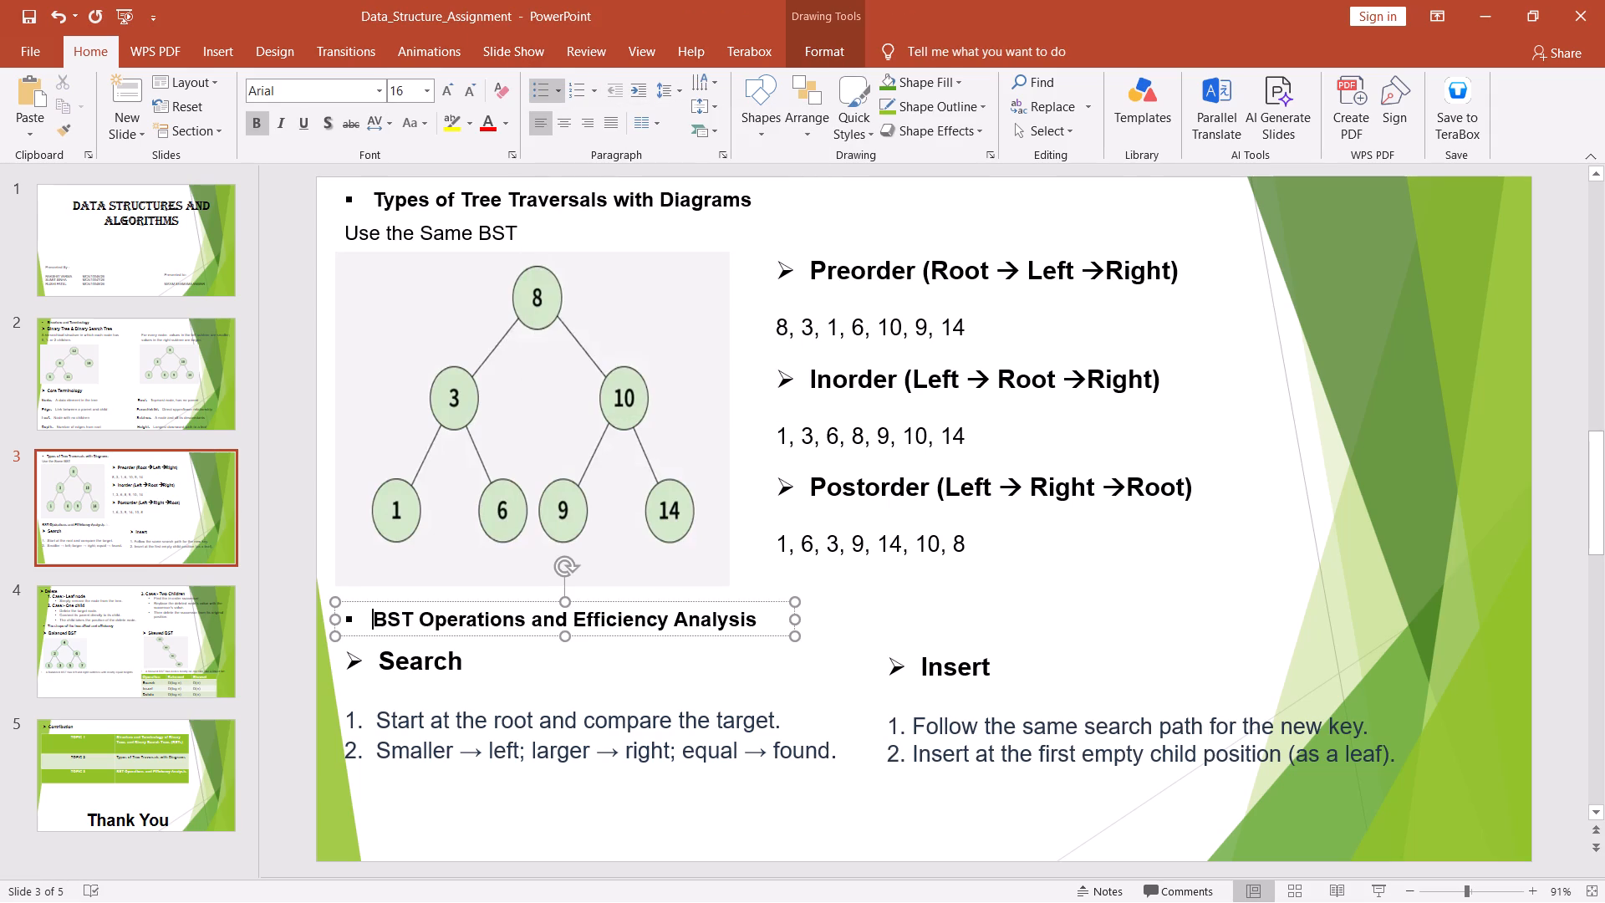
left_click(1030, 630)
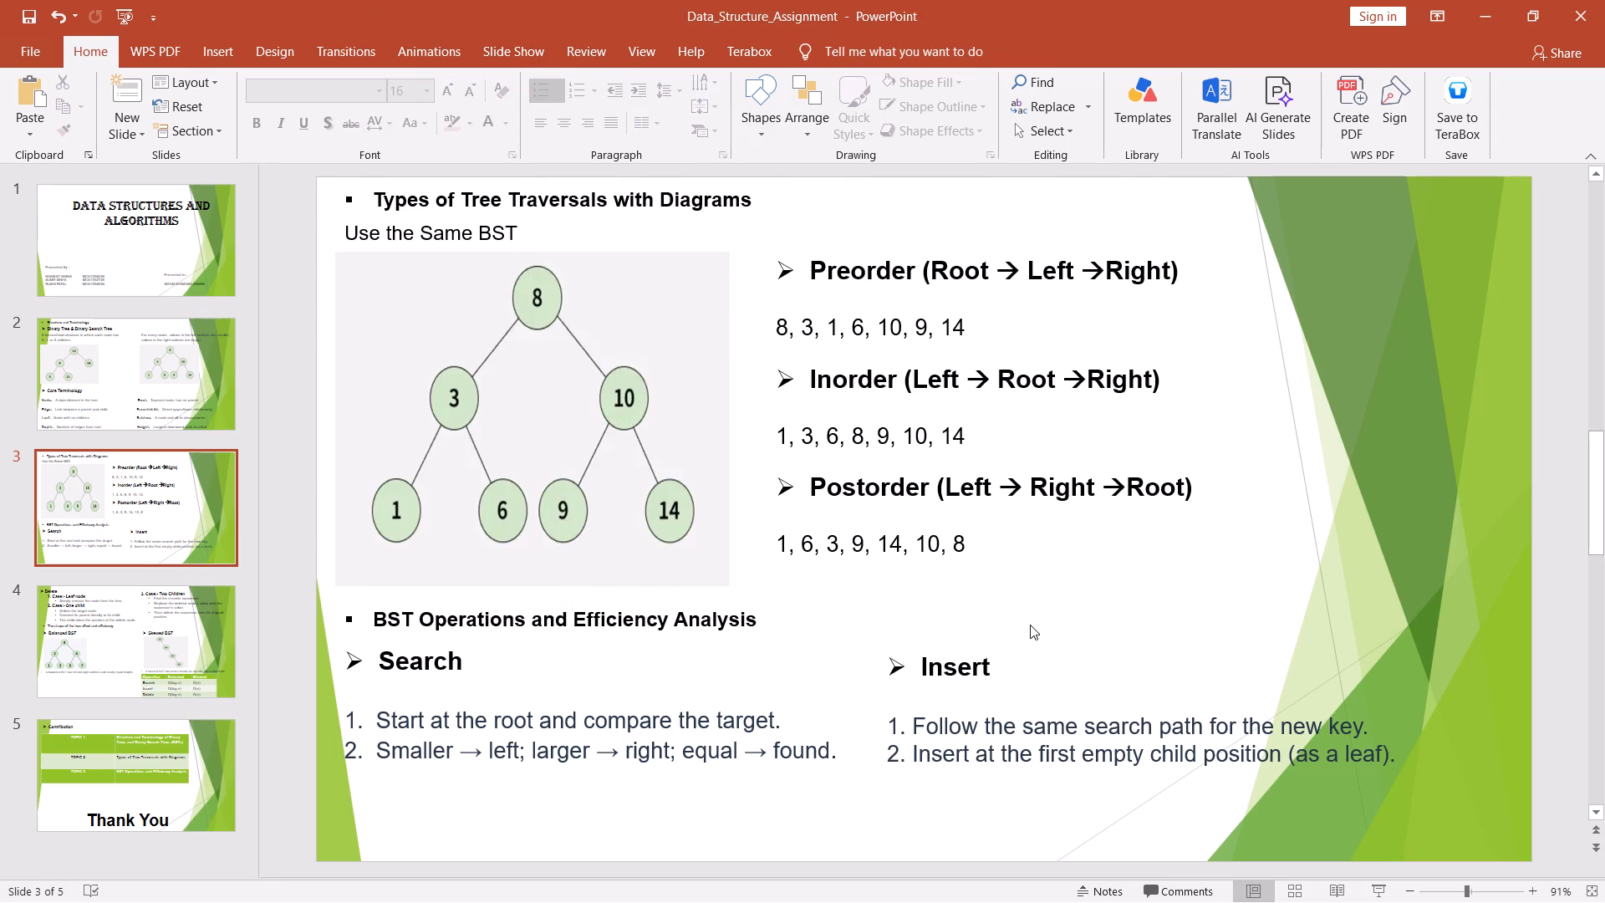
key("ctrl+s")
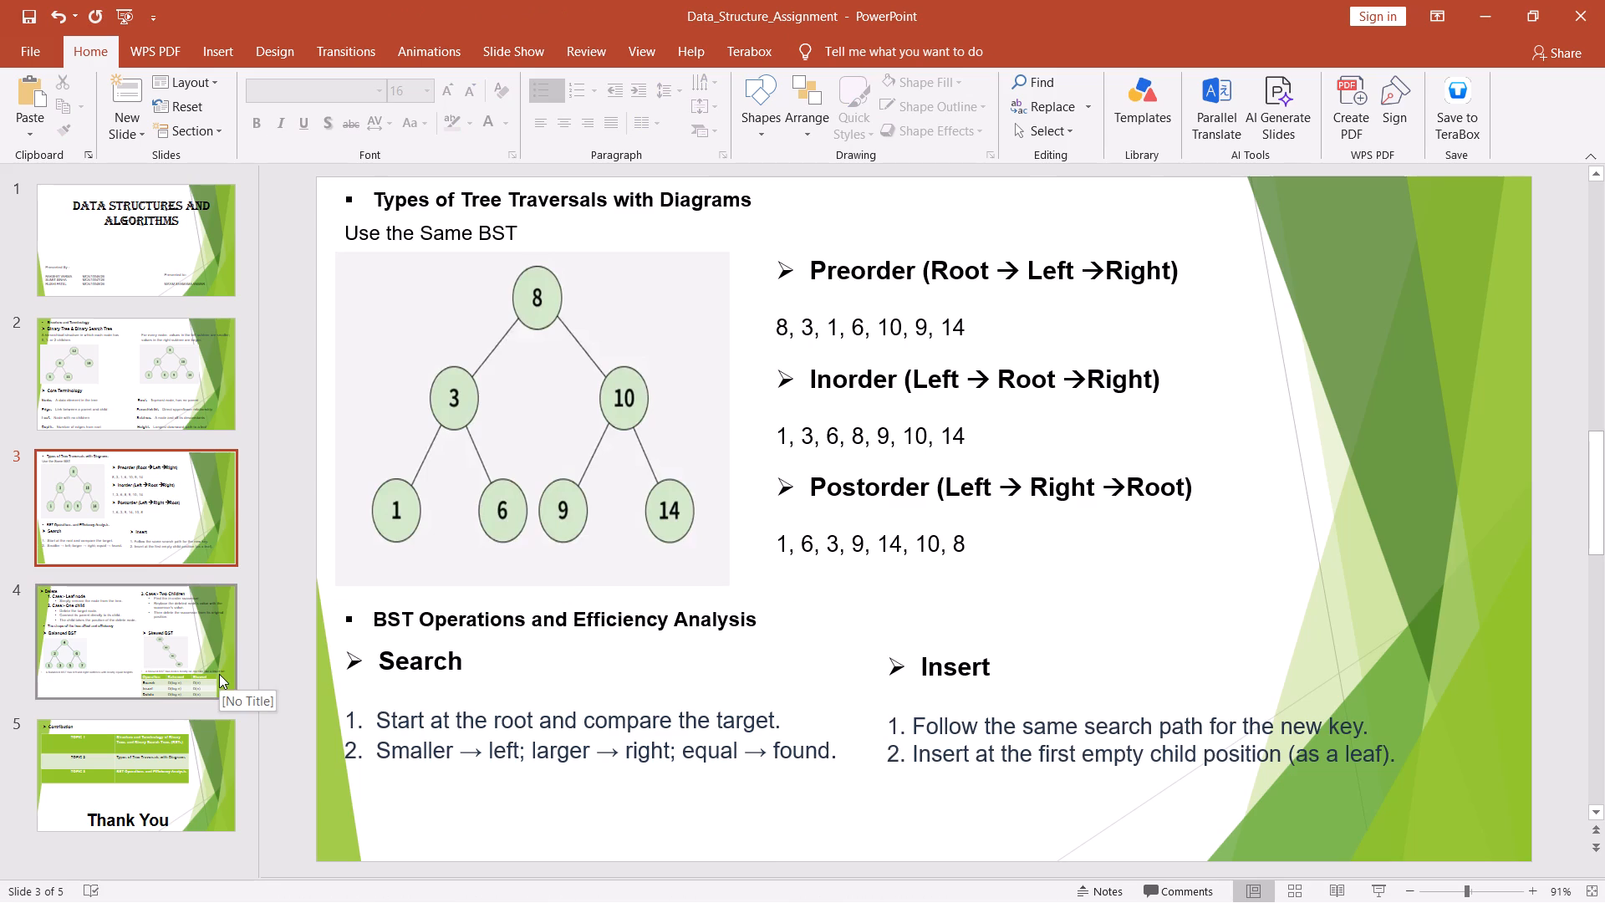
Delete the heading "The shape of the tree affect and efficiency" on slide 4 together with its empty text box.
left_click(212, 666)
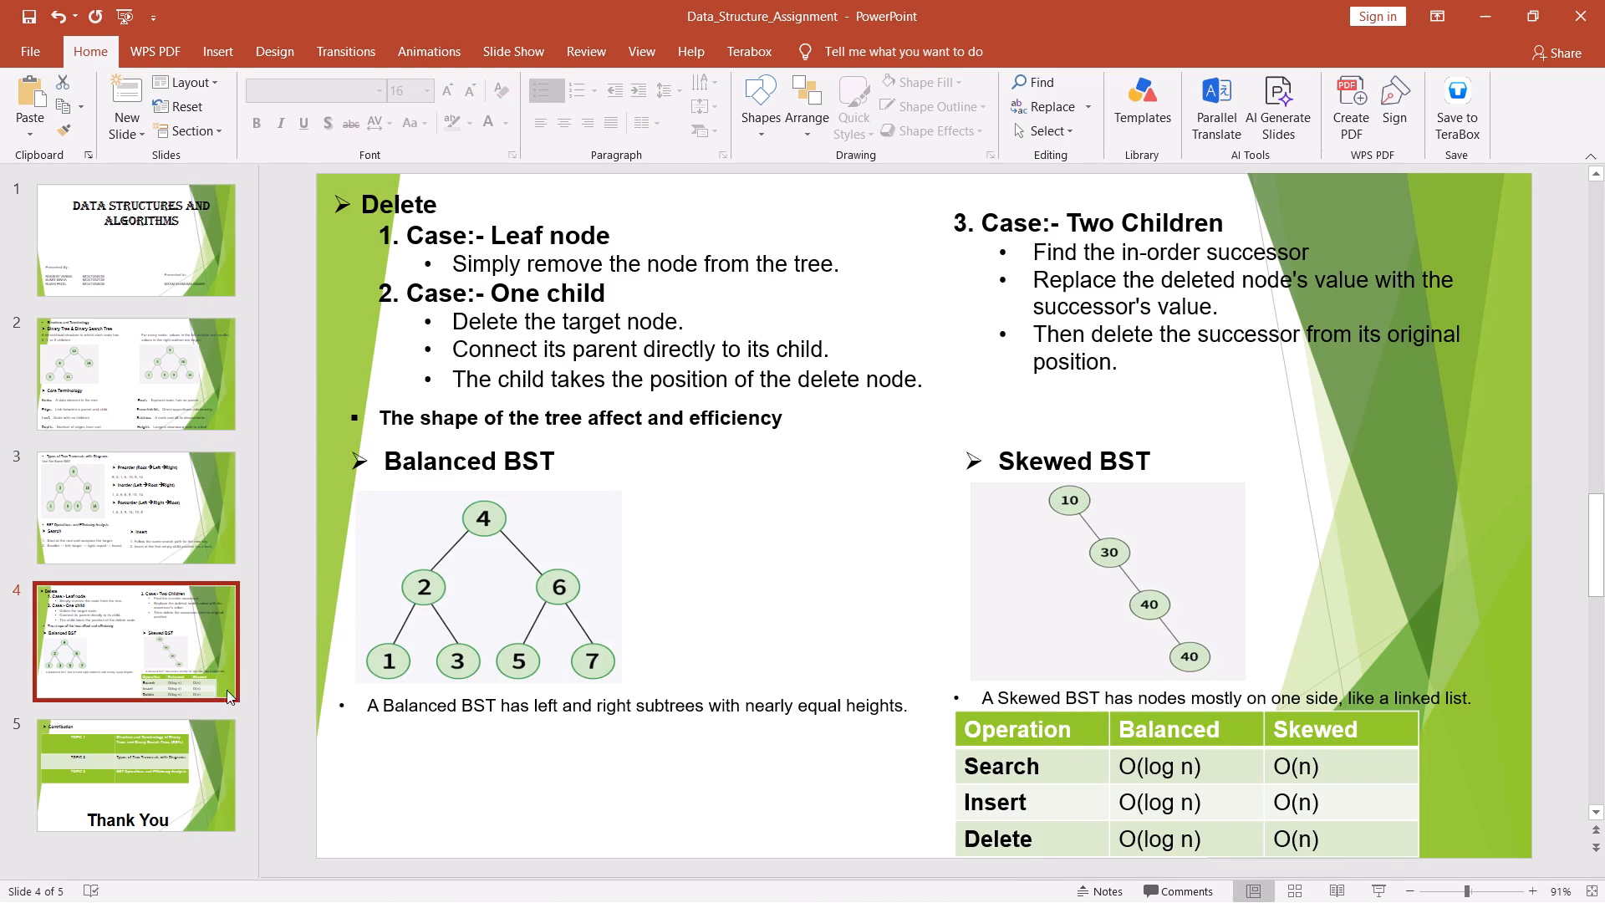
left_click(629, 421)
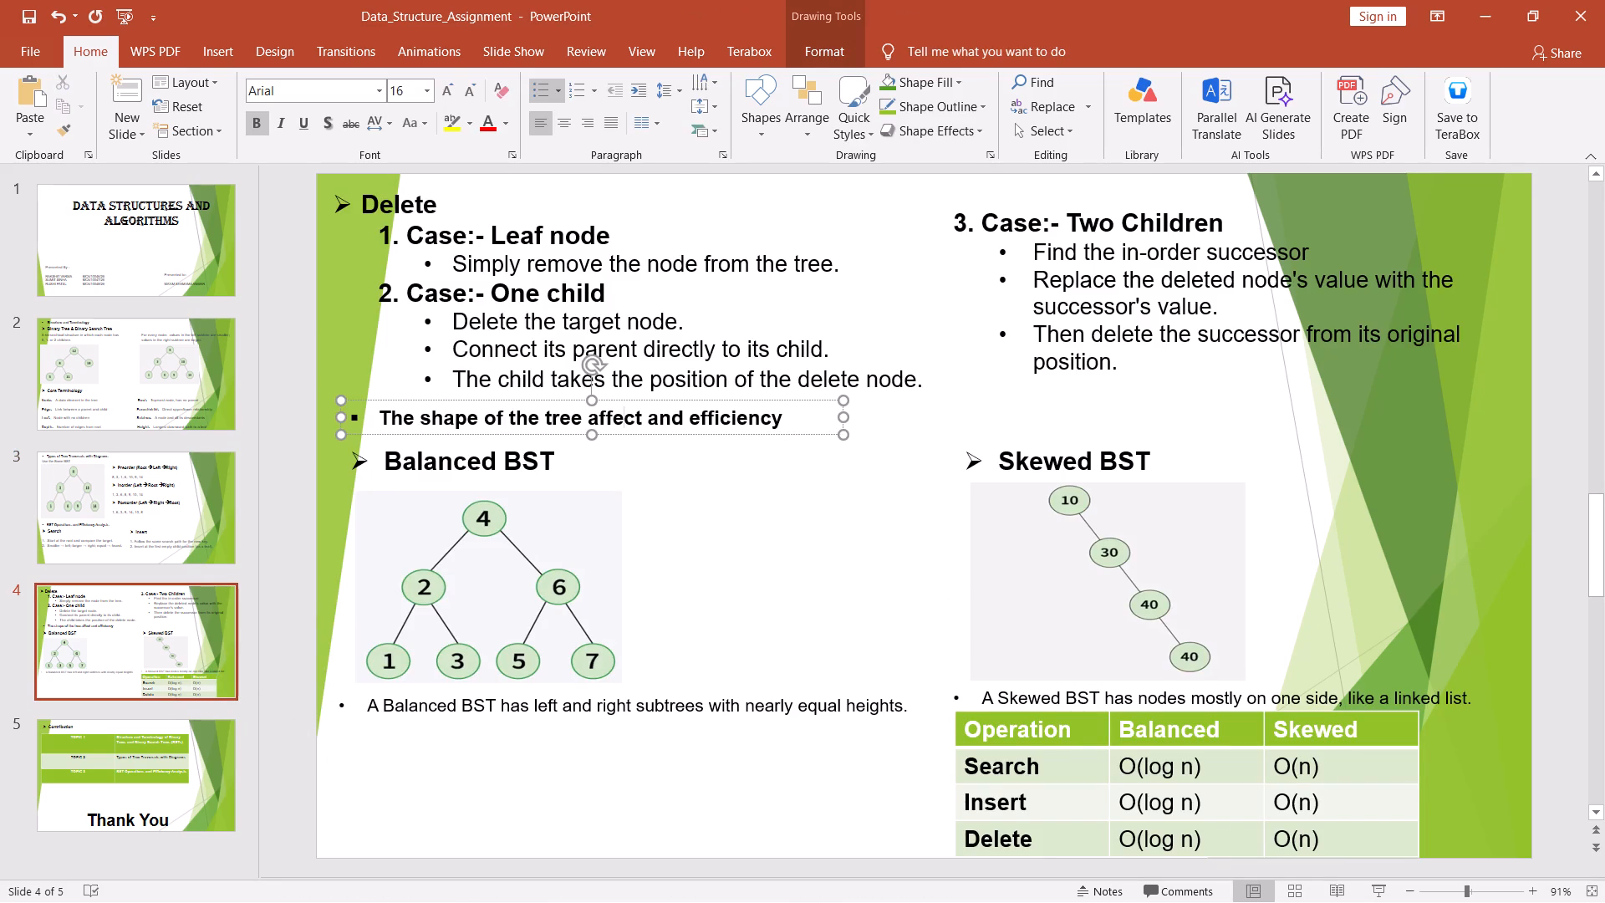
left_click_drag(778, 413, 355, 412)
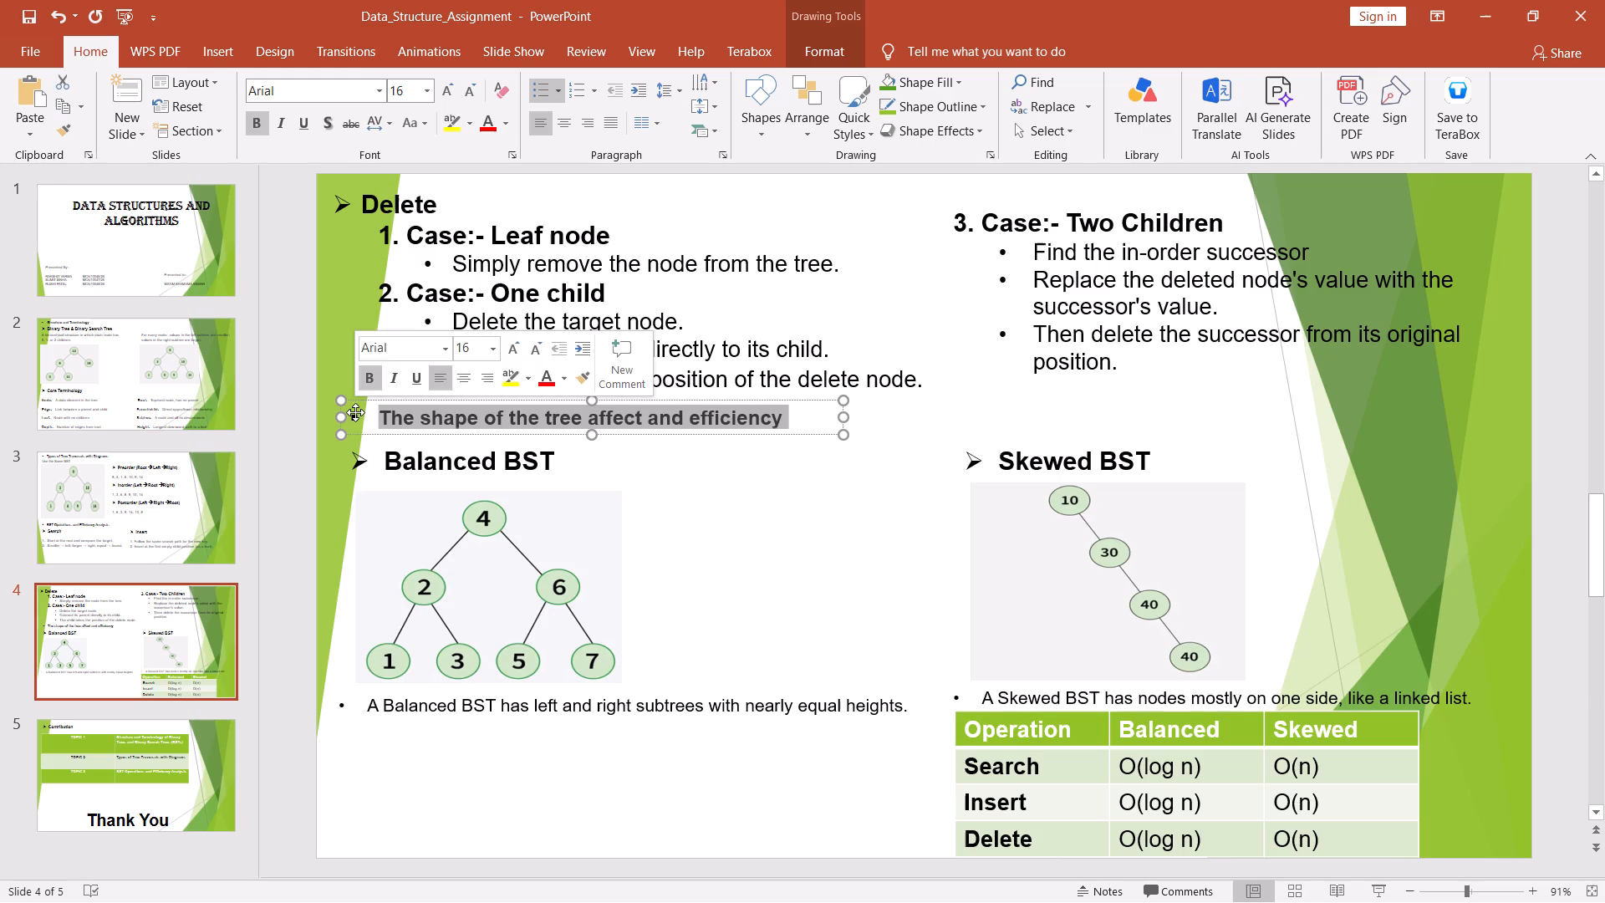
key("BackSpace")
key("BackSpace")
key("BackSpace")
left_click(419, 394)
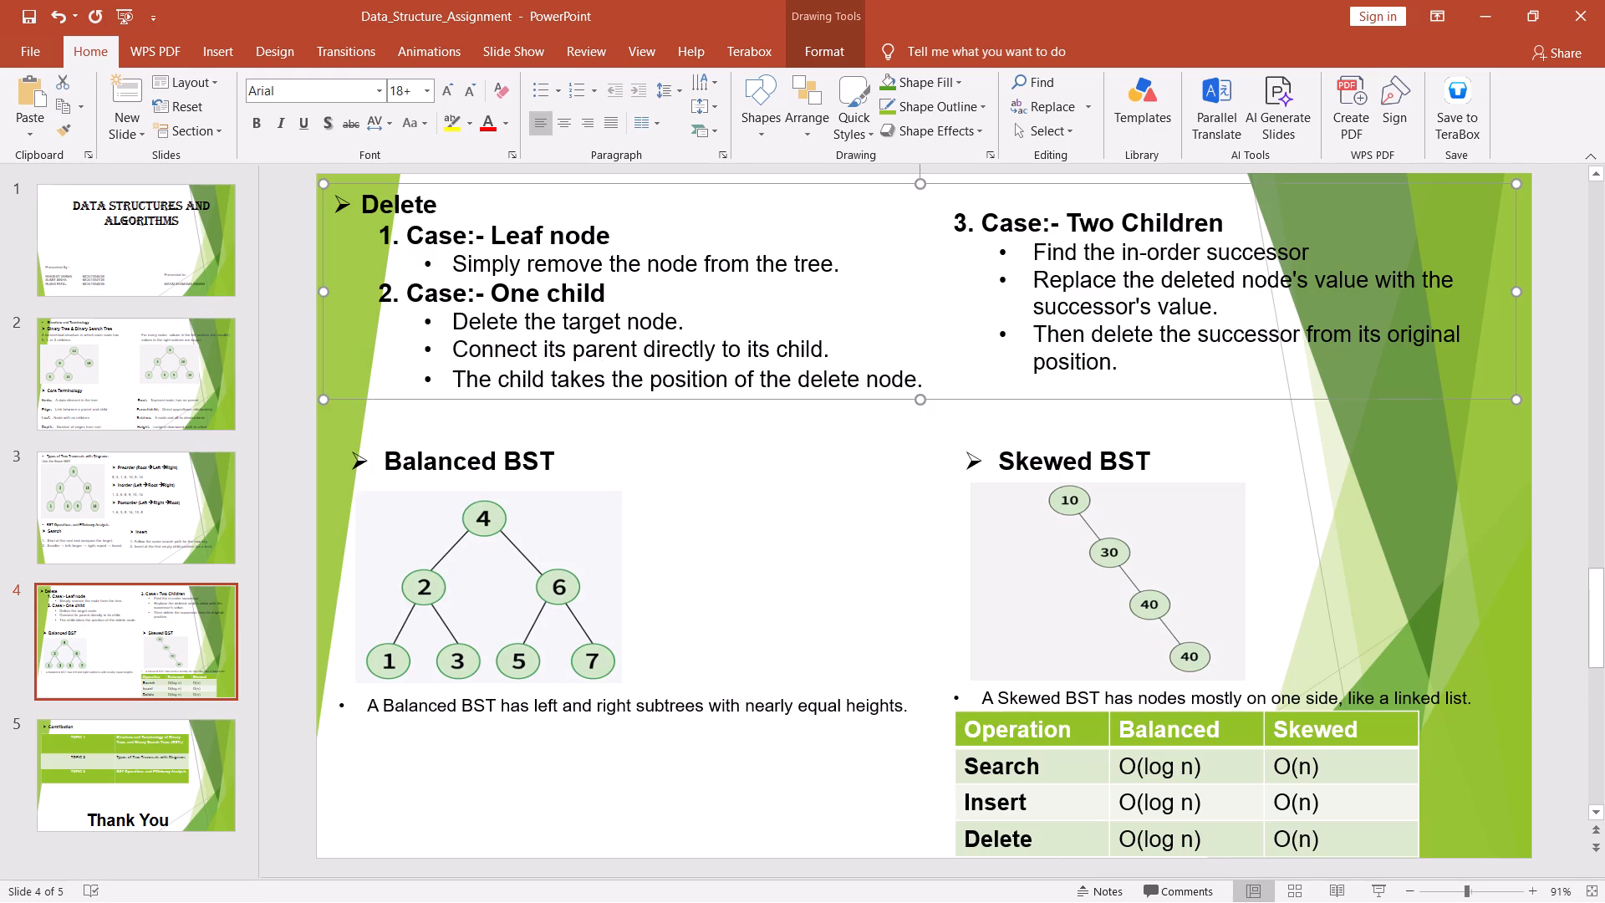
left_click(411, 405)
left_click(410, 400)
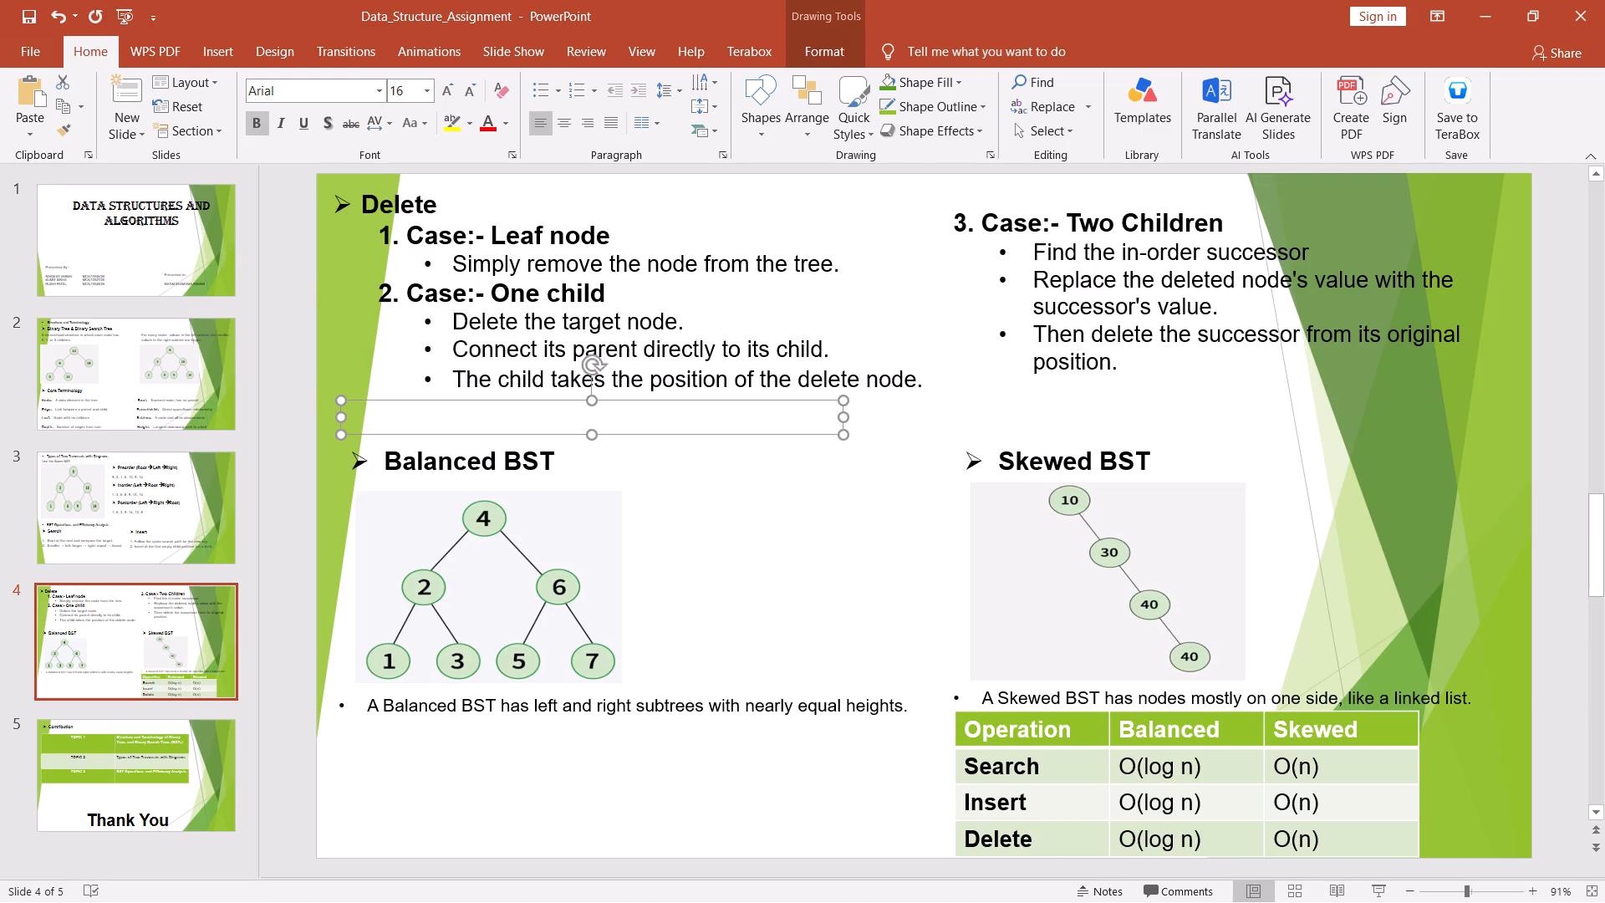
key("BackSpace")
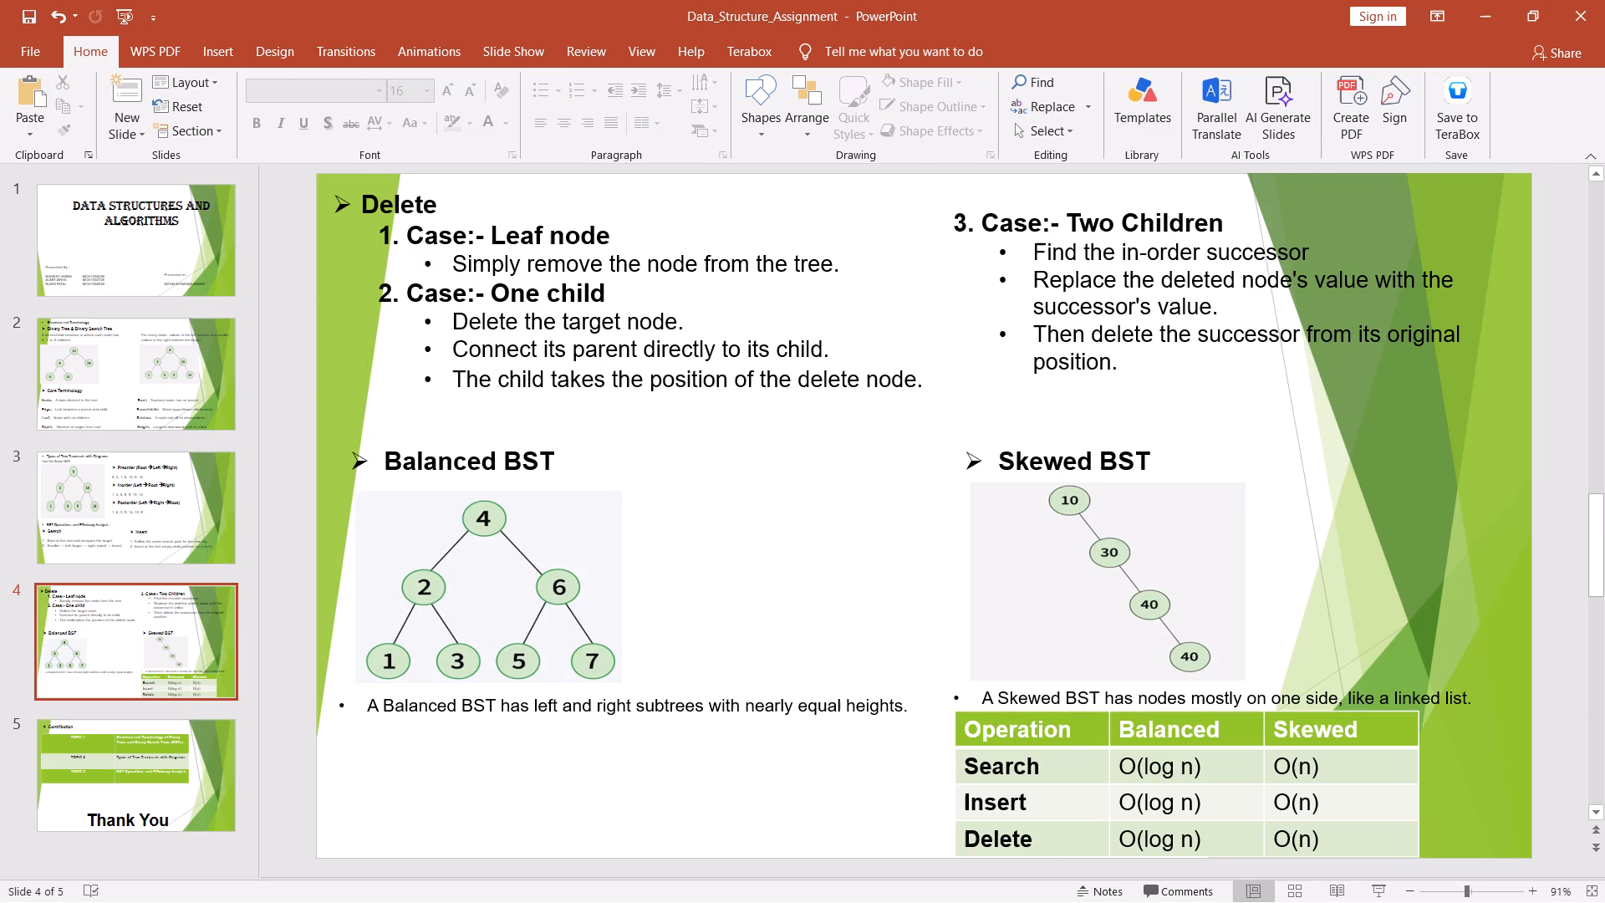
Move the "Balanced BST" heading on slide 4 slightly upward into the gap below the Delete cases.
left_click(393, 610)
left_click(427, 464)
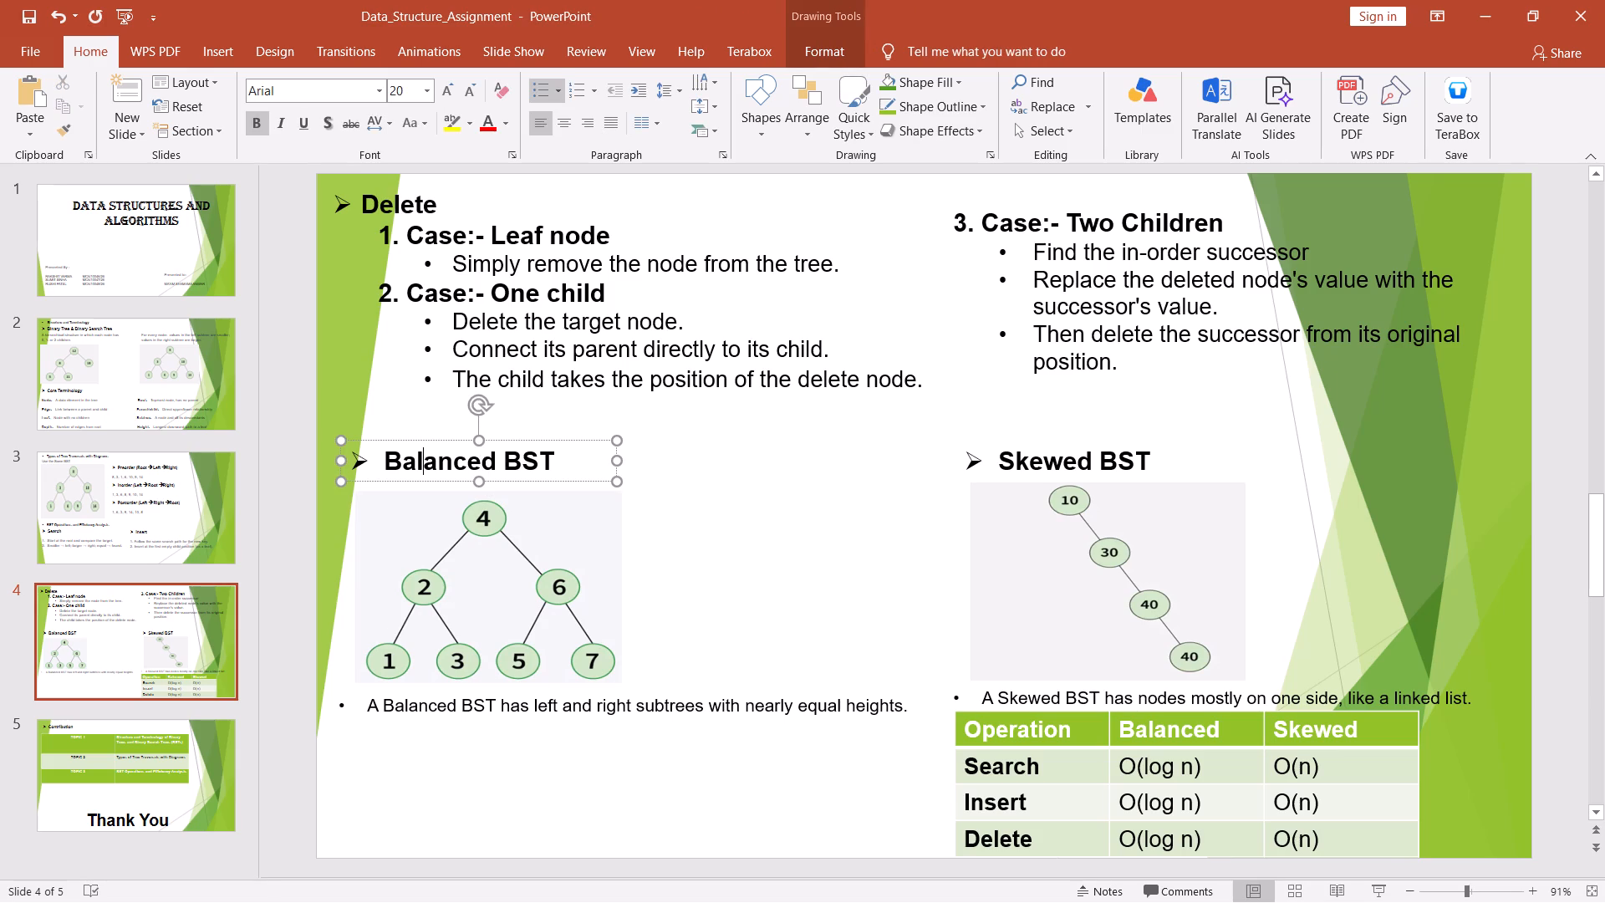
left_click_drag(428, 436, 428, 415)
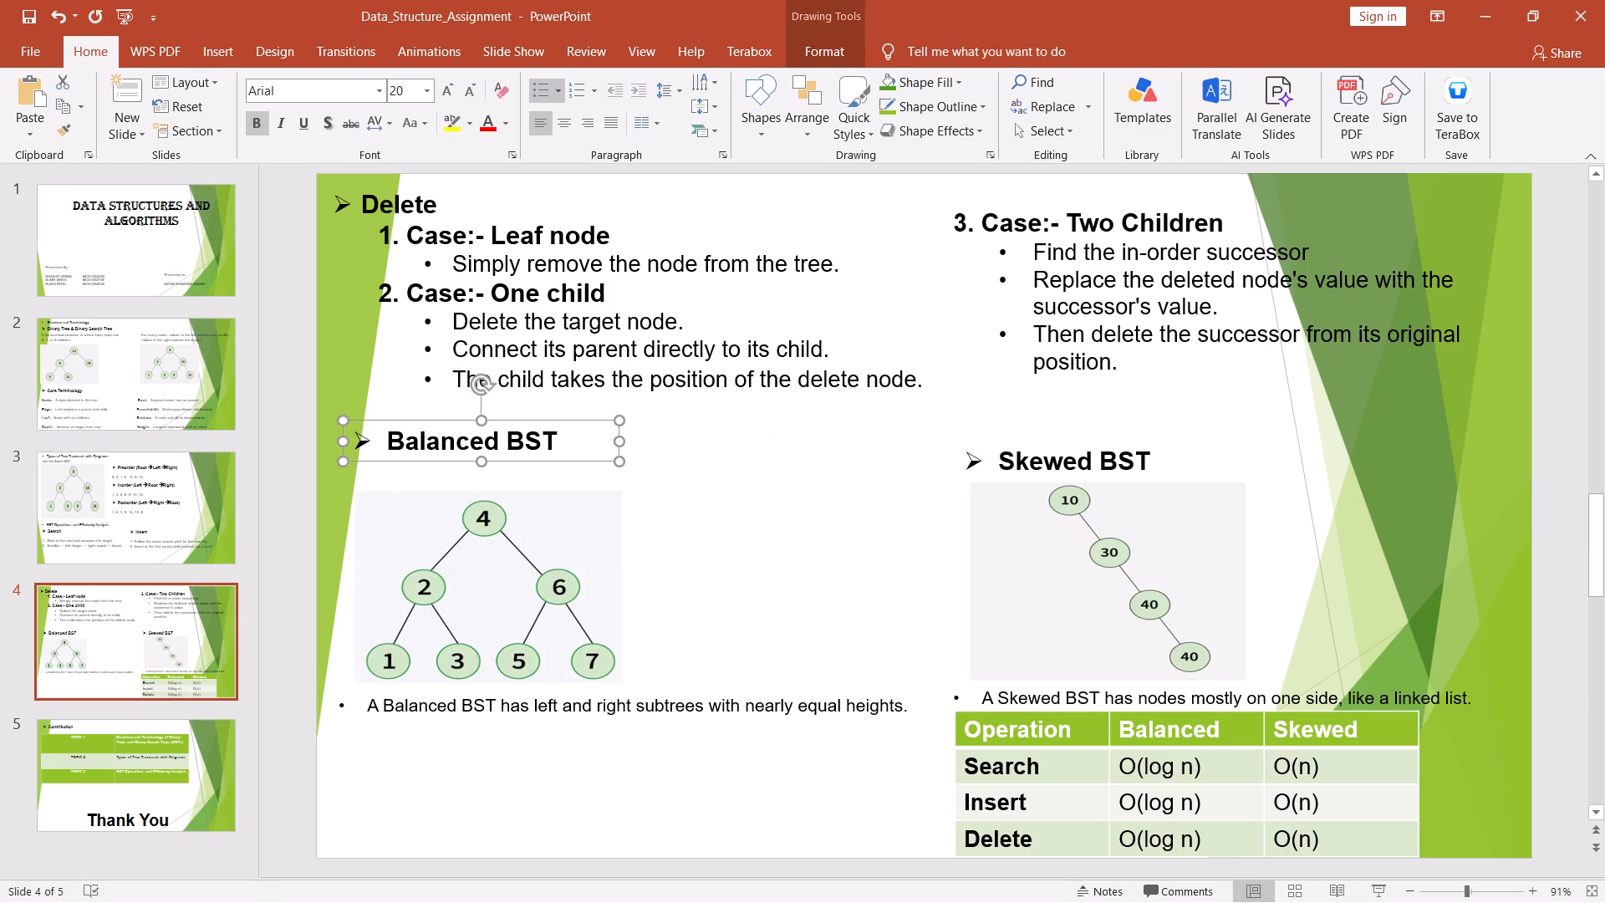
Move the "Skewed BST" heading on slide 4 up until it is level with the "Balanced BST" heading.
left_click(1027, 457)
left_click_drag(1032, 440, 1032, 434)
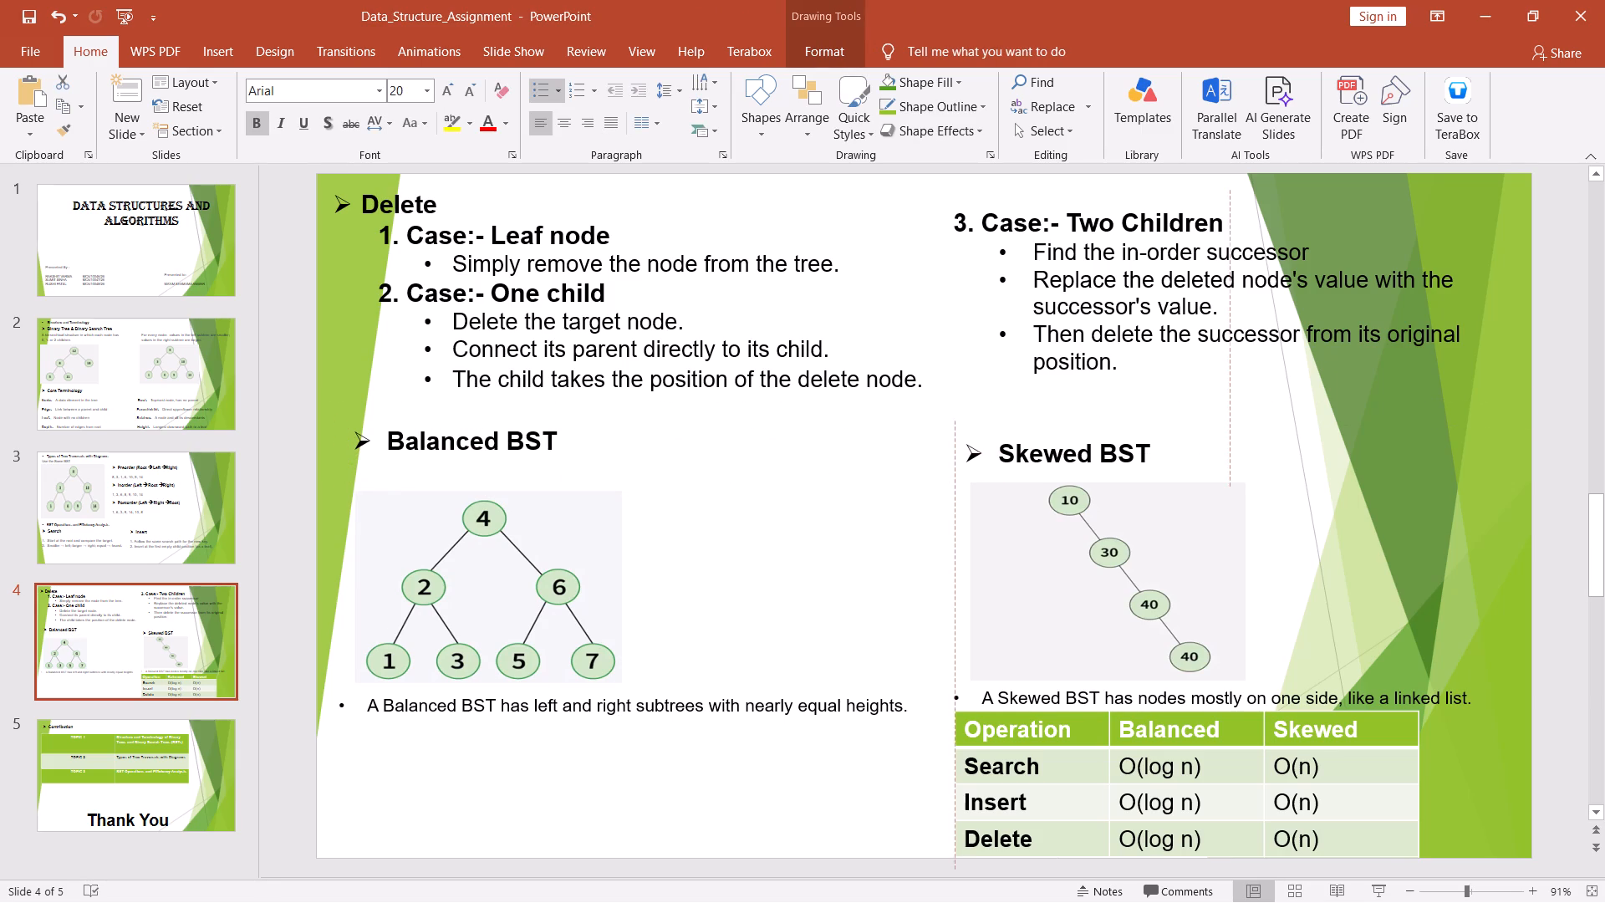
left_click_drag(1032, 434, 1032, 416)
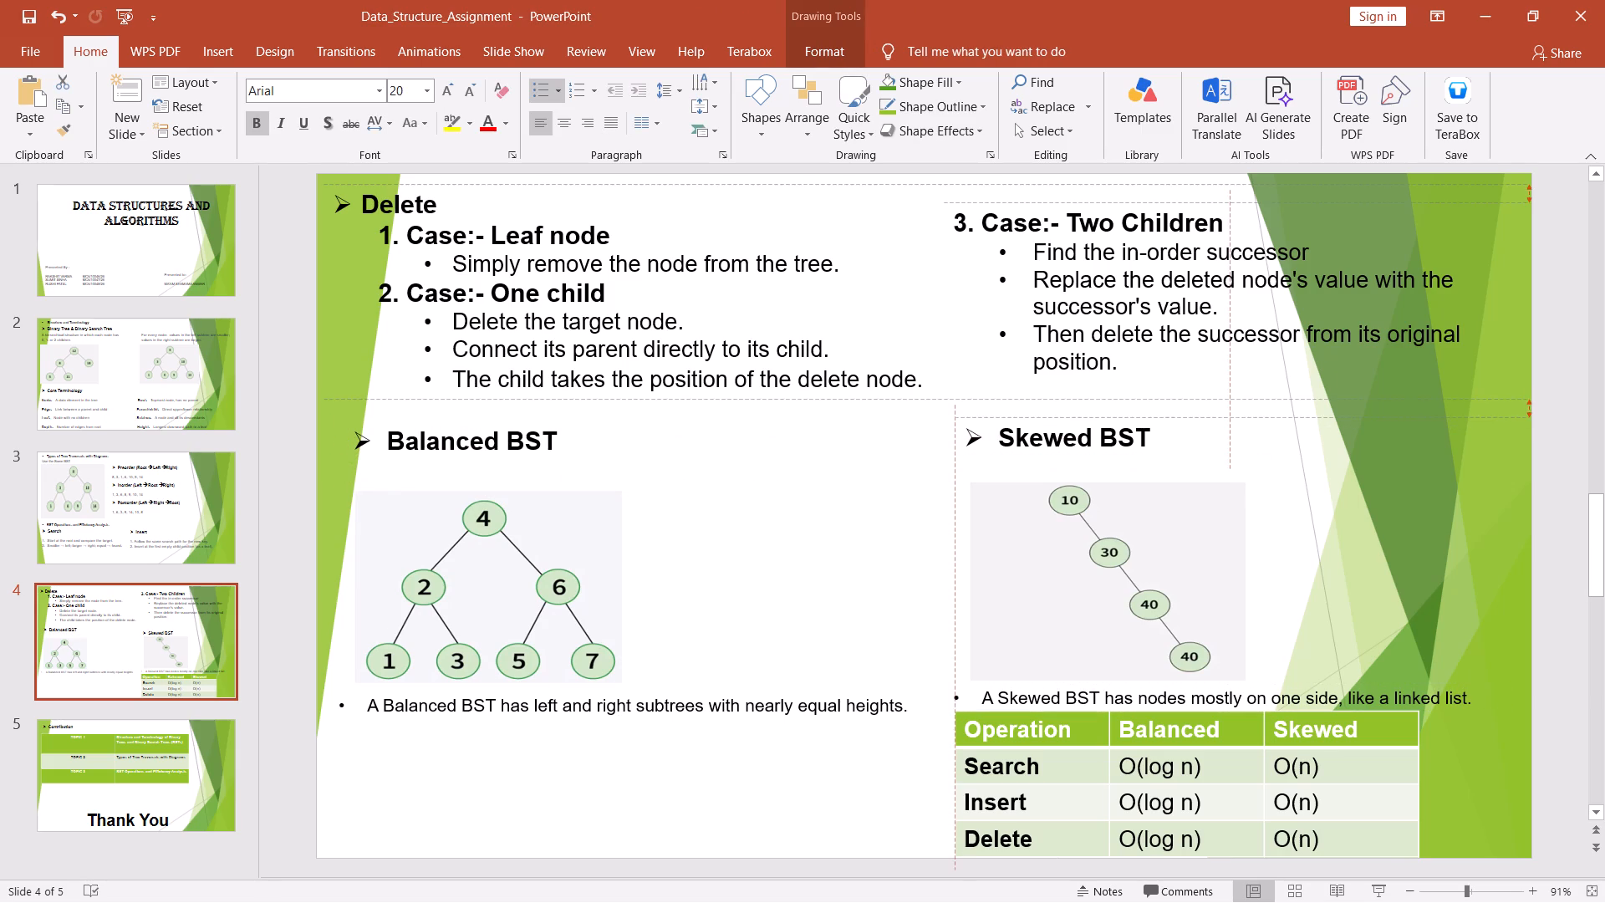
left_click_drag(1032, 416, 1032, 419)
left_click(308, 608)
Move the balanced and skewed tree pictures on slide 4 slightly upward, closer beneath their headings.
left_click(420, 564)
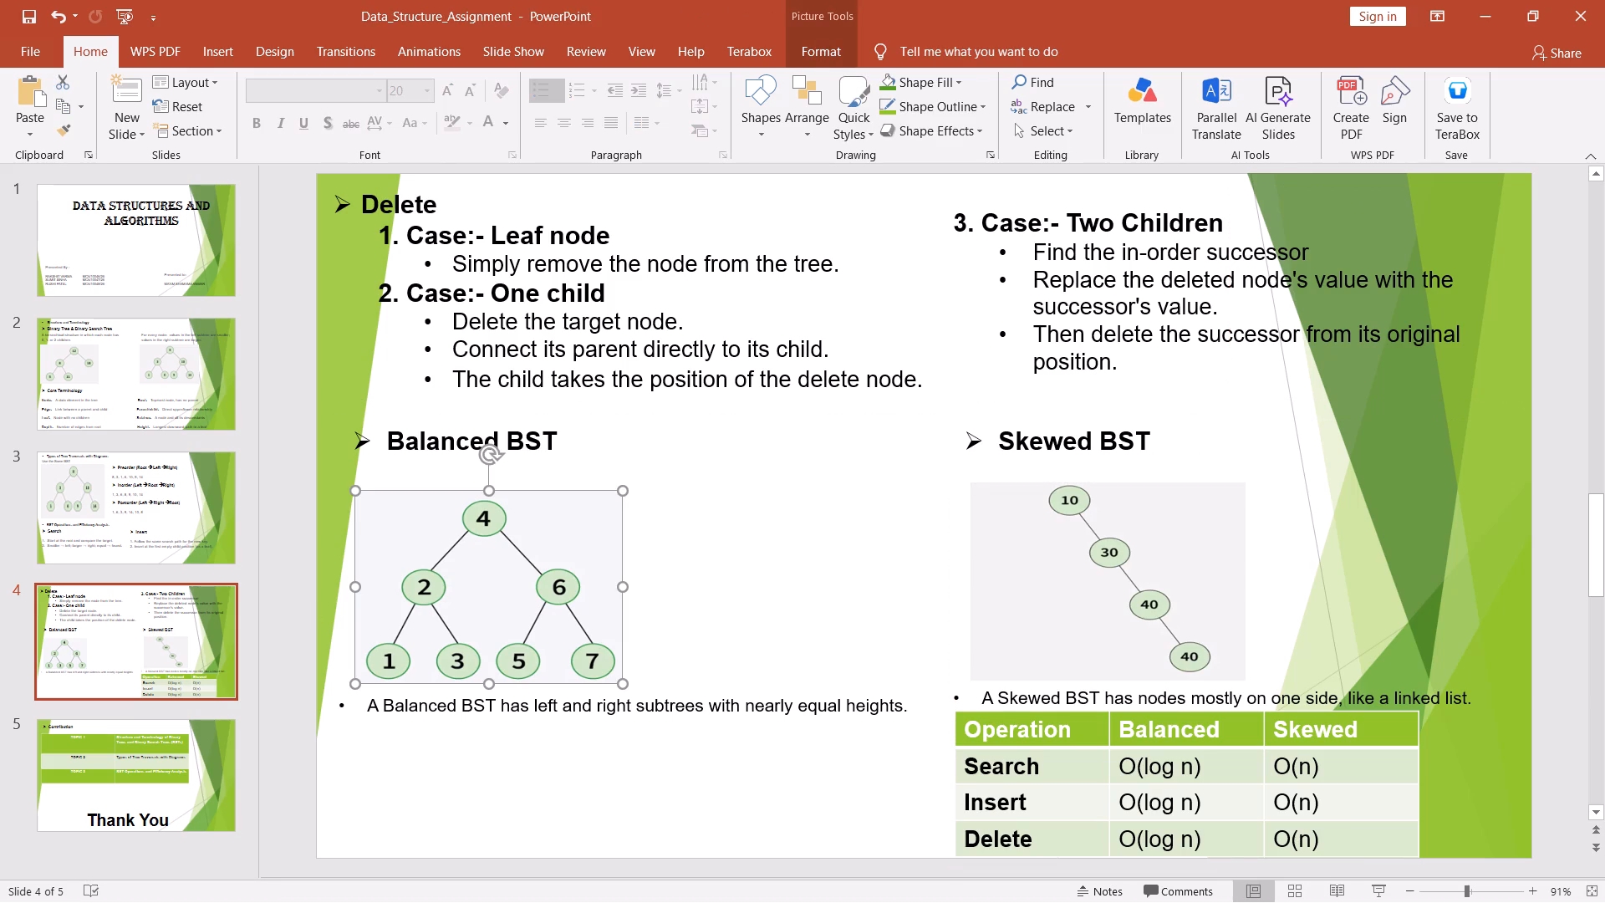
left_click_drag(437, 489, 437, 477)
left_click(1041, 522)
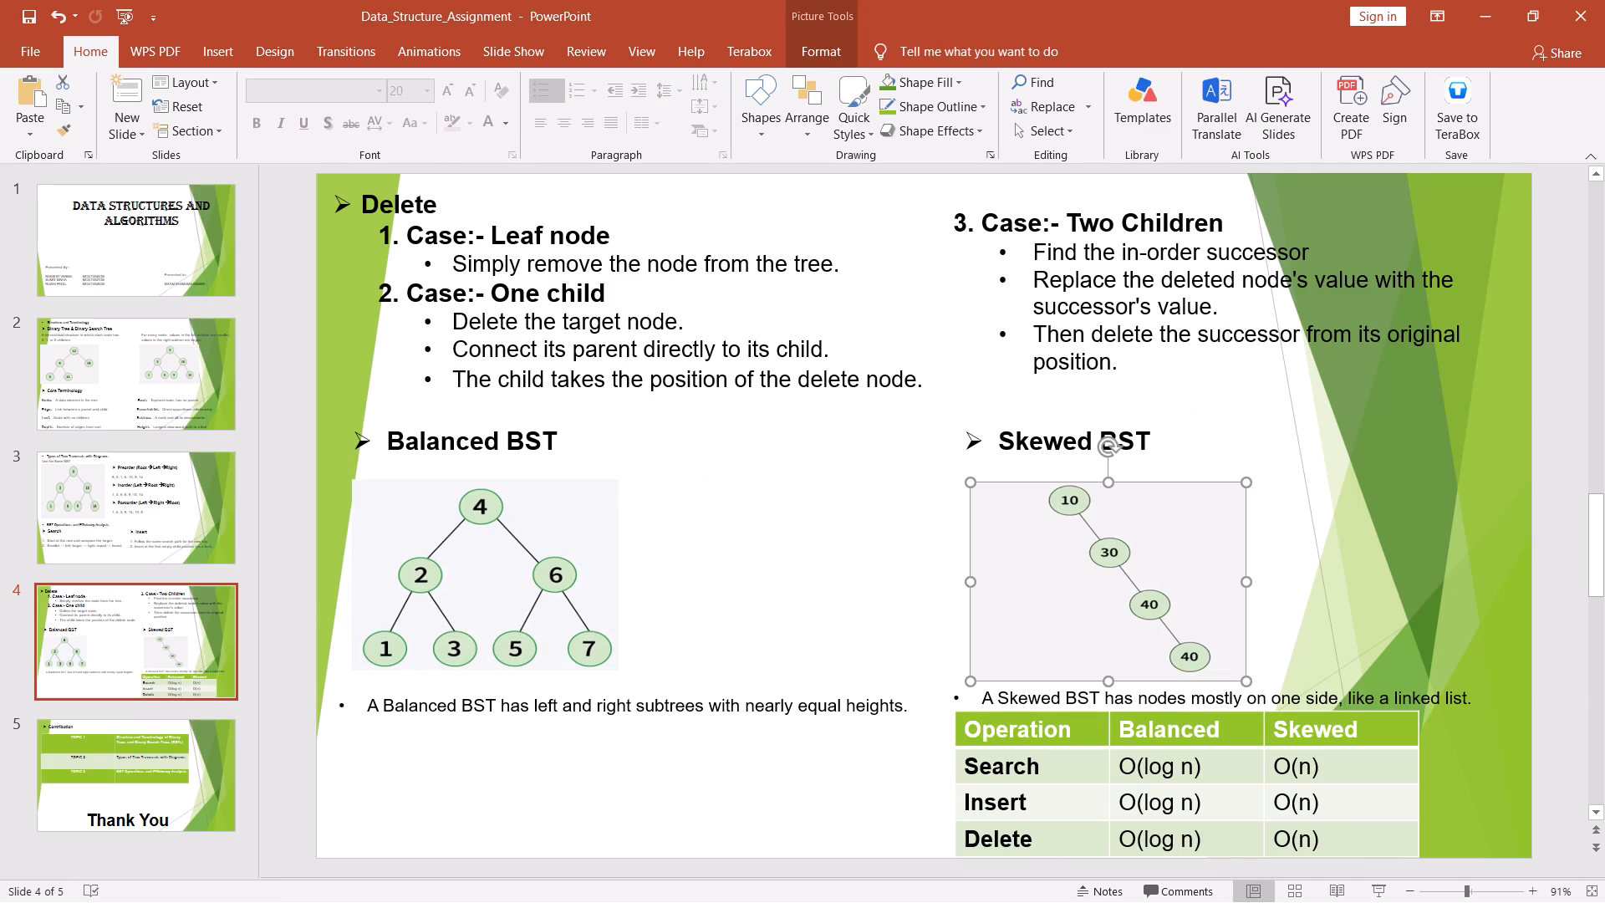
left_click_drag(1045, 480, 1044, 468)
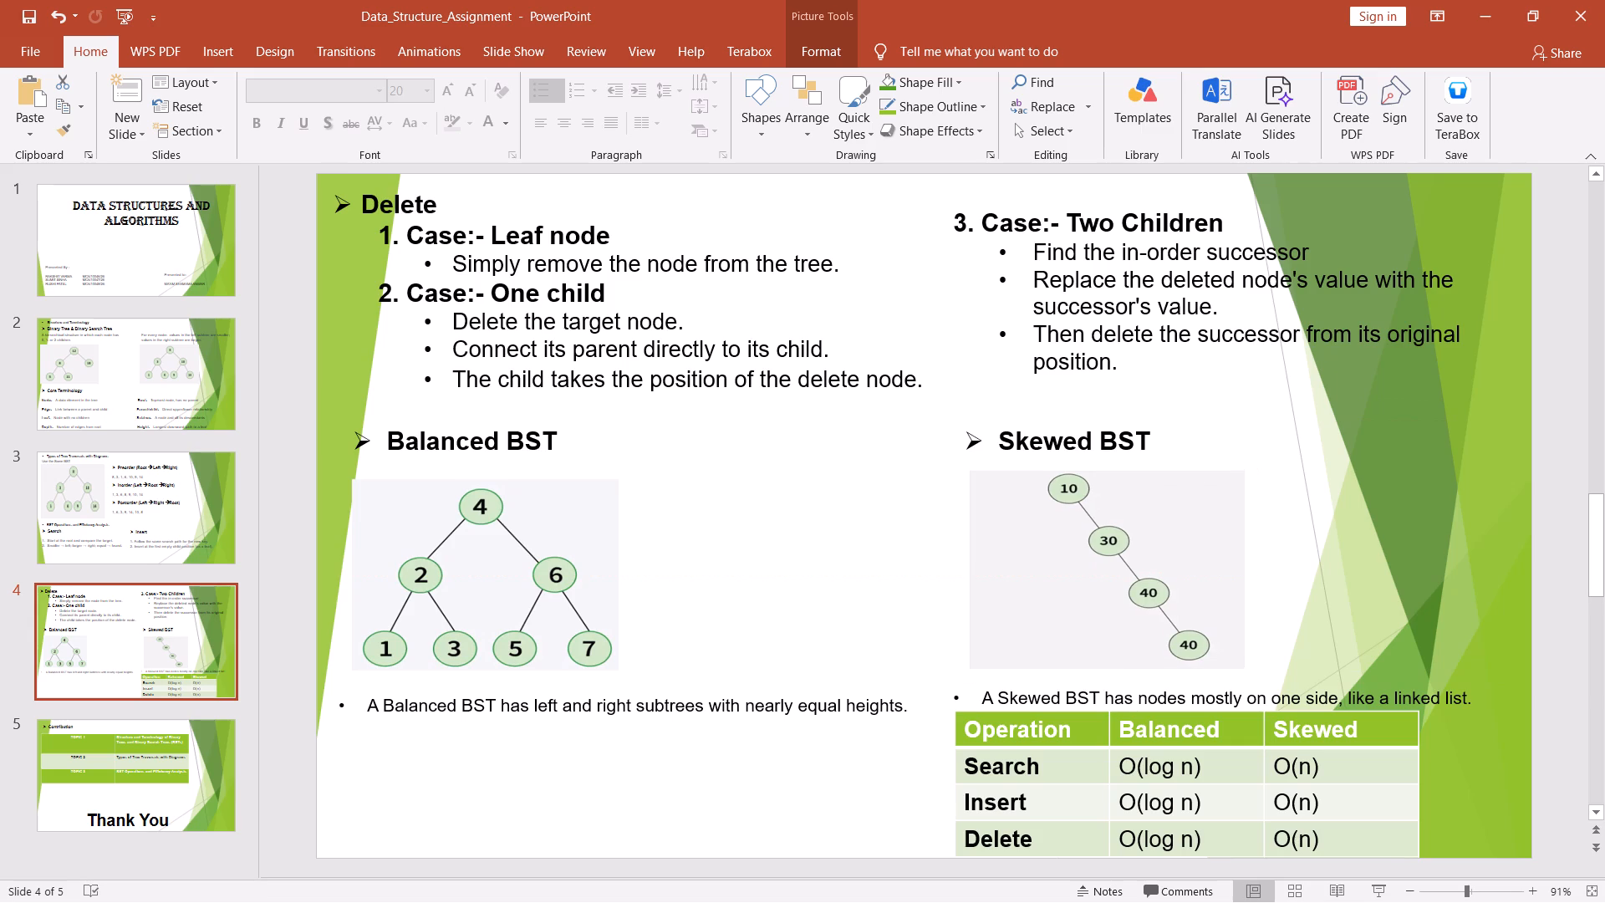
left_click_drag(1044, 468, 1046, 467)
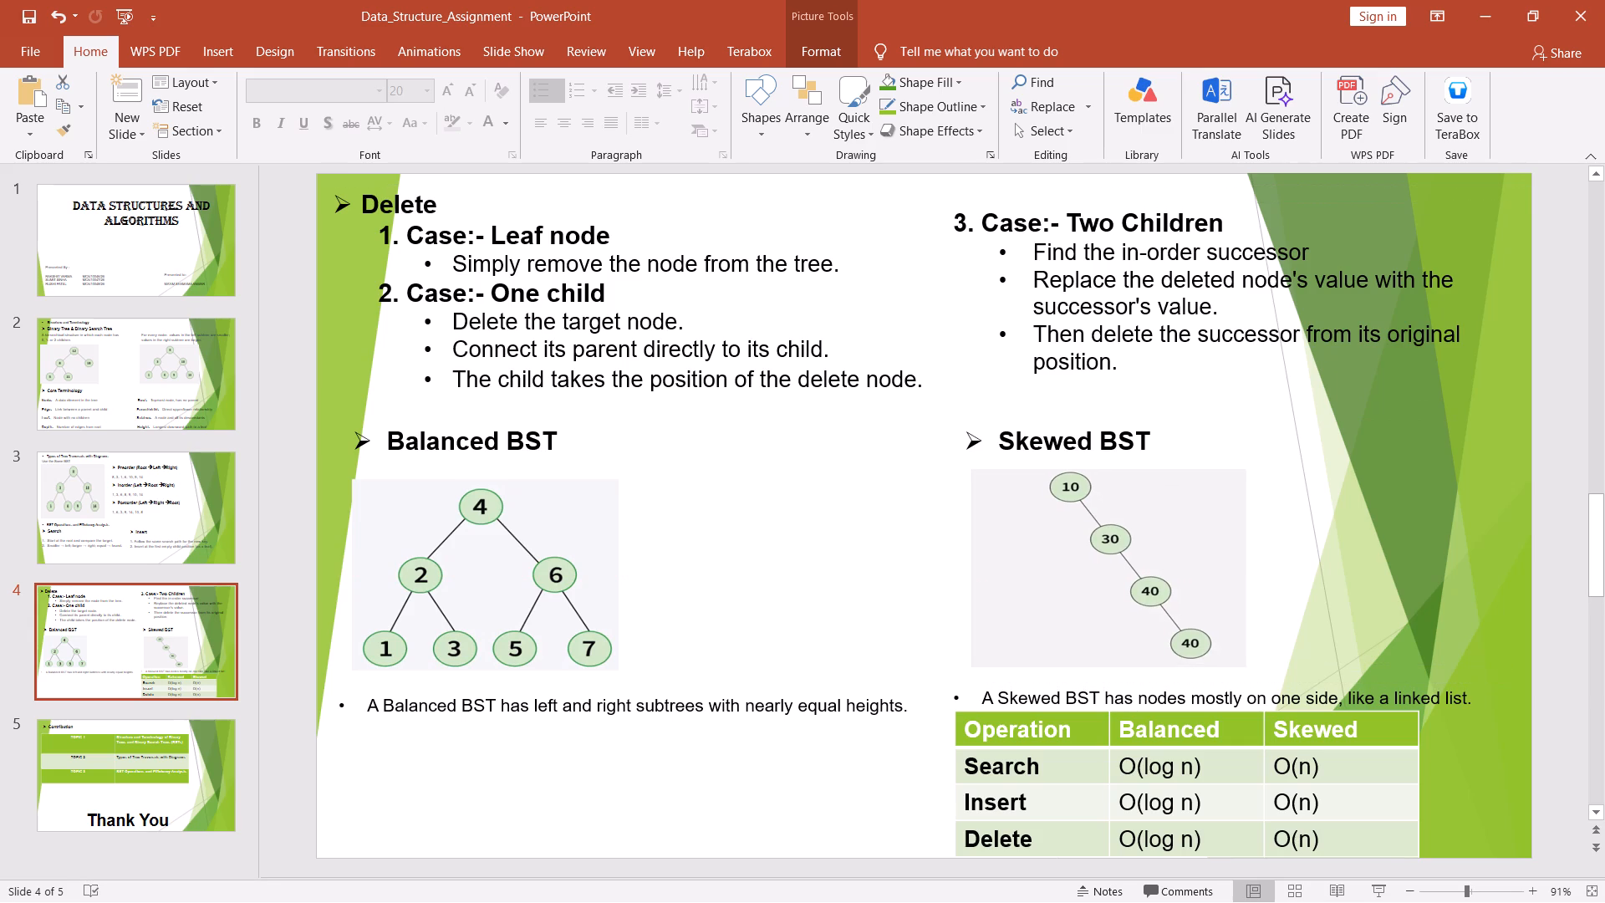
left_click_drag(1046, 467, 1045, 470)
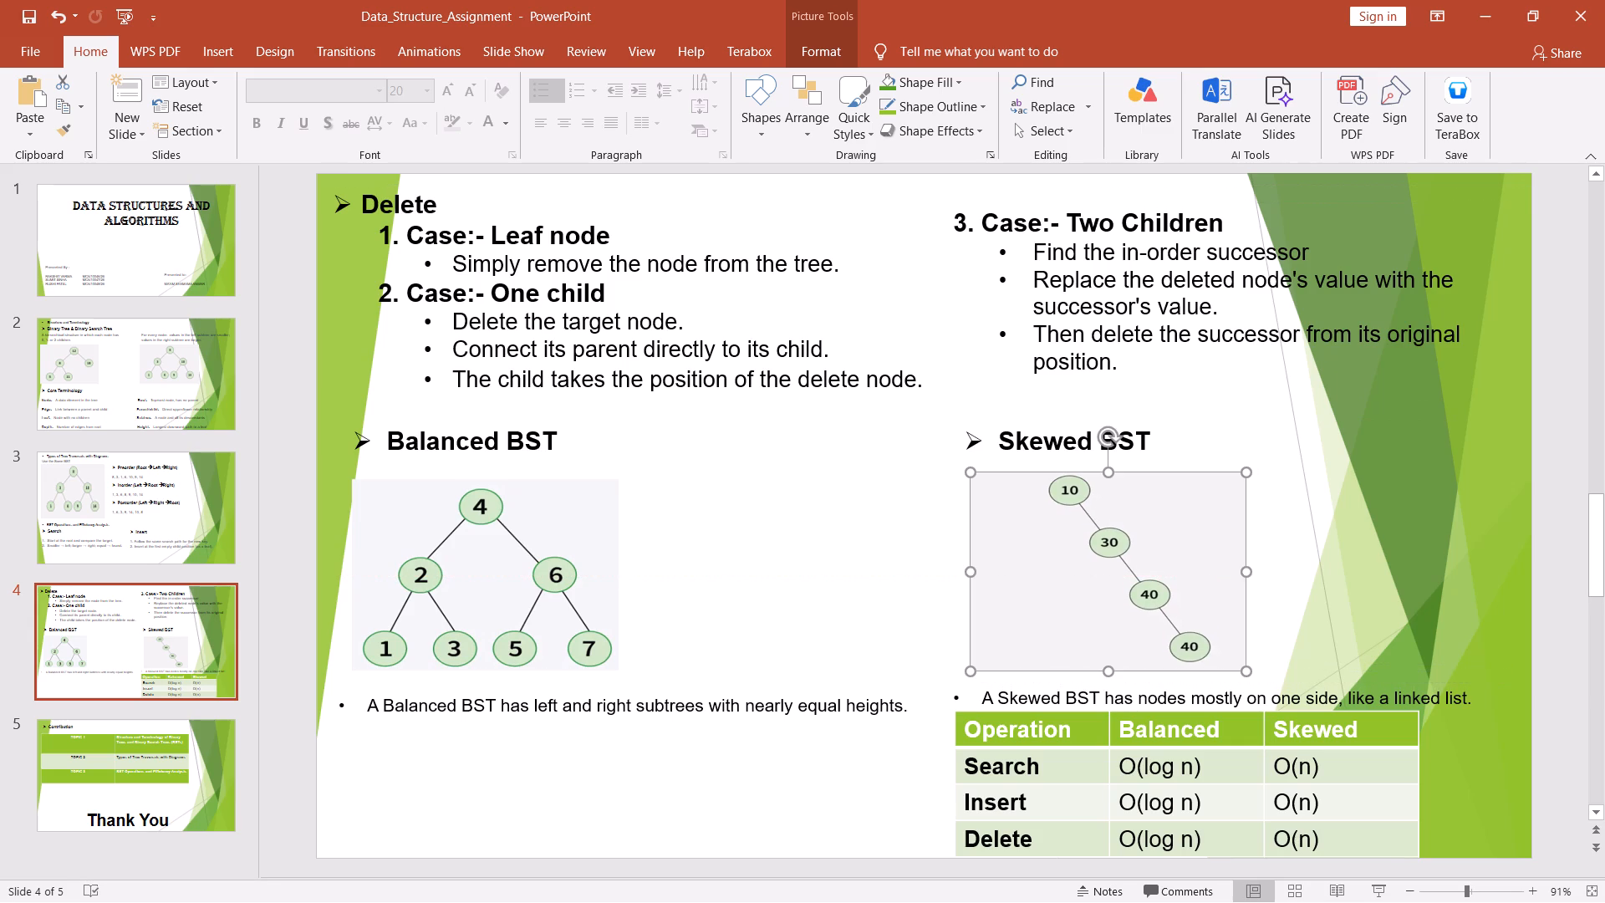
Move the Balanced BST and Skewed BST description lines up, directly beneath their tree pictures and level with each other.
left_click(741, 694)
left_click_drag(745, 686, 745, 684)
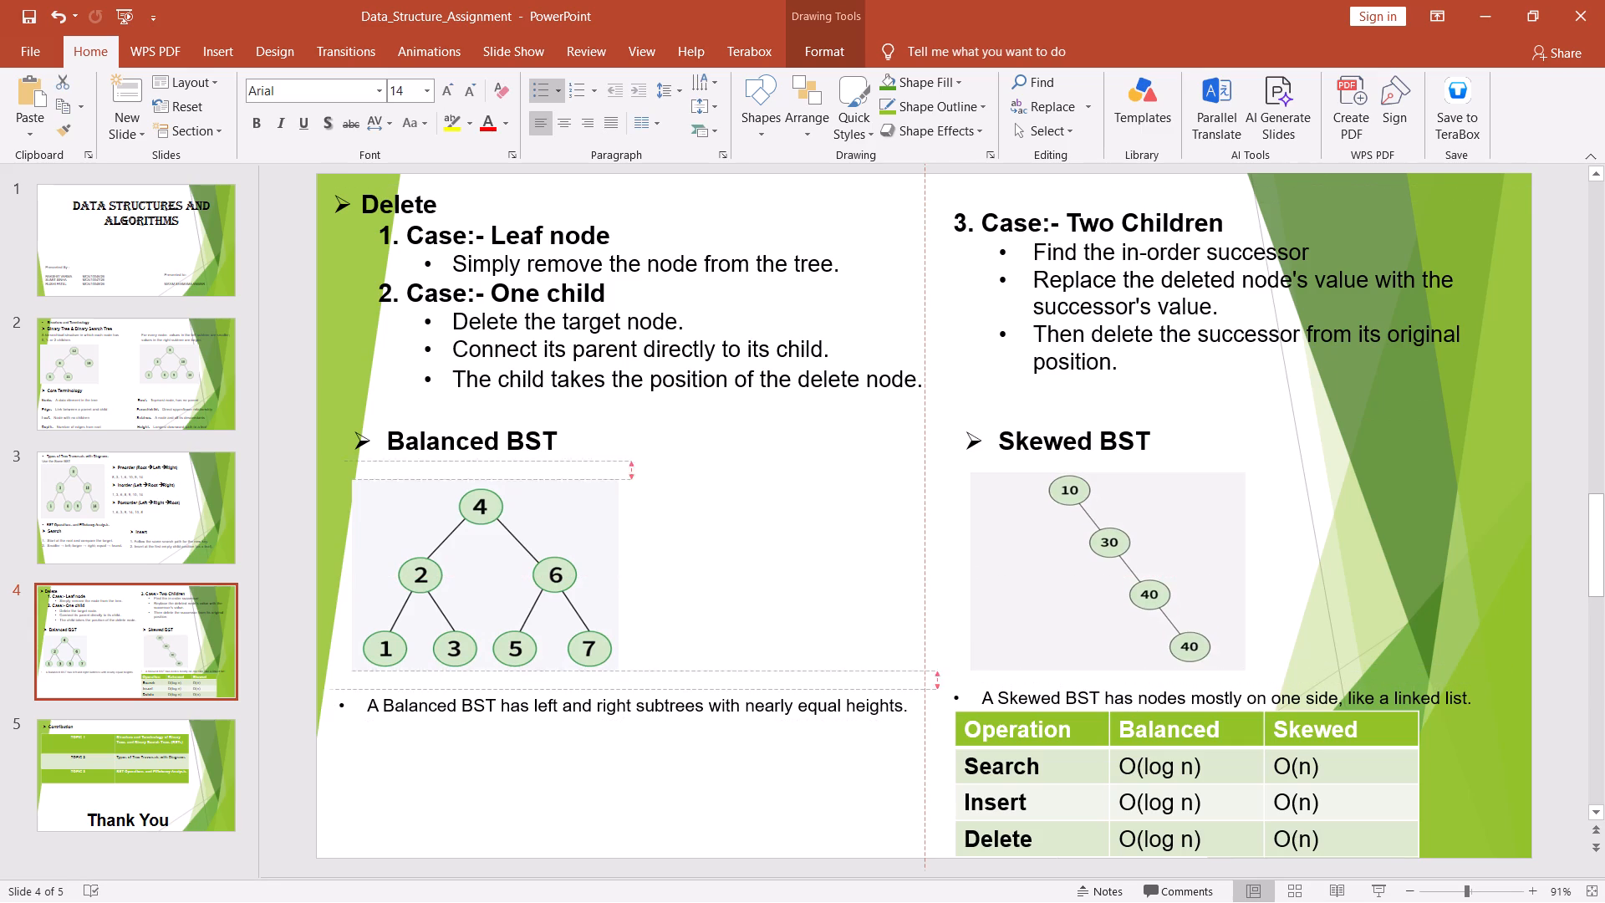
left_click_drag(745, 684, 743, 673)
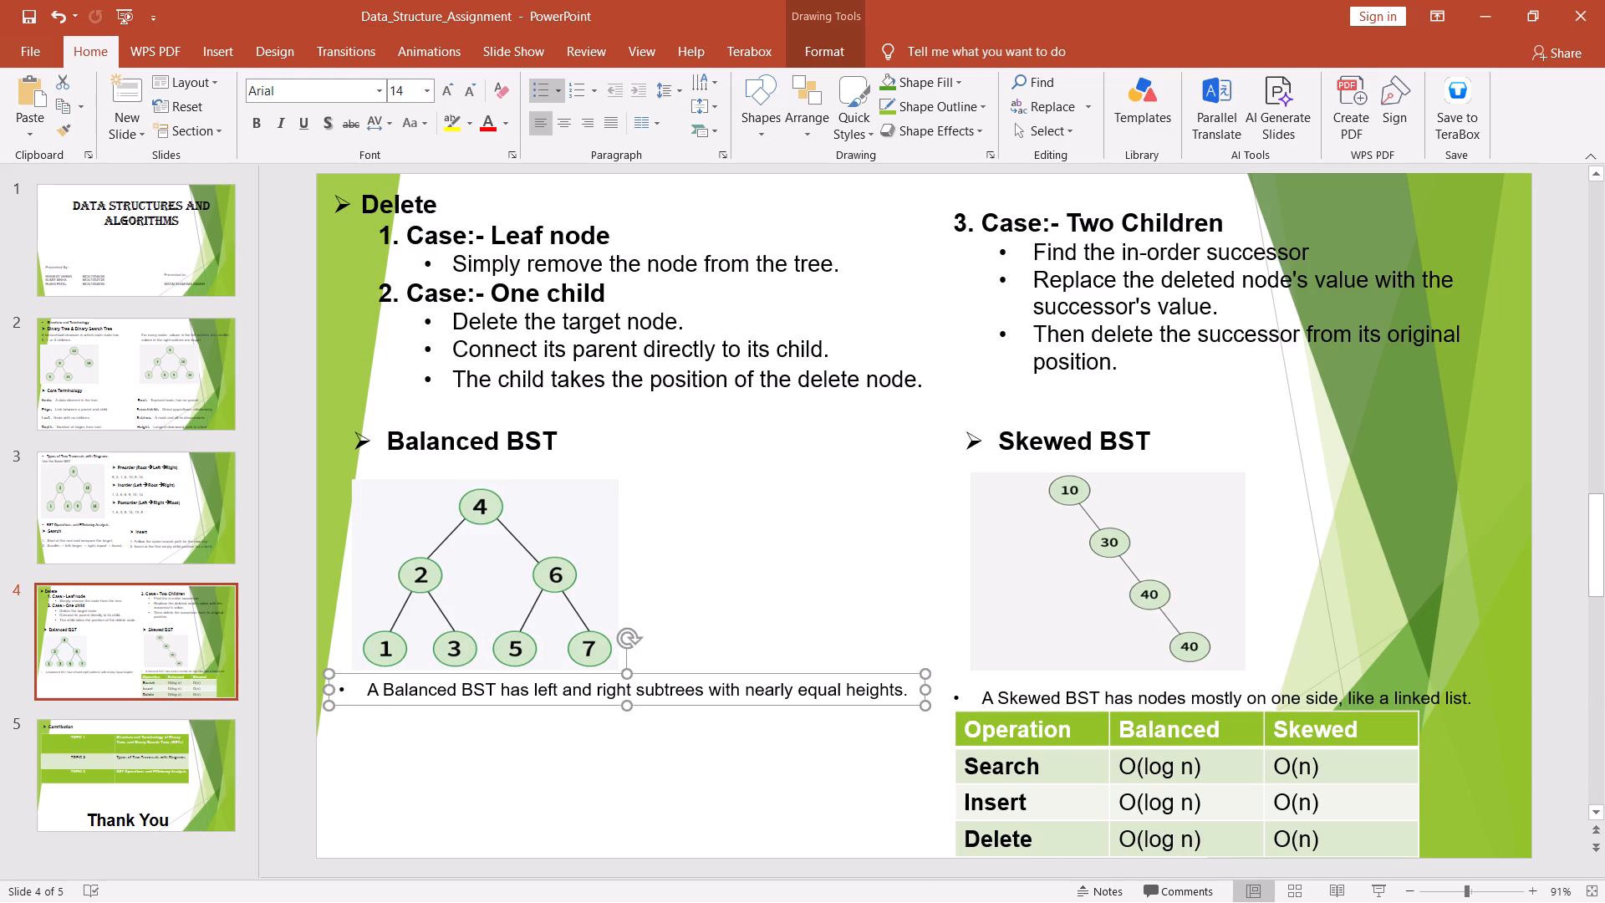
left_click(1022, 696)
left_click_drag(1026, 684, 1026, 682)
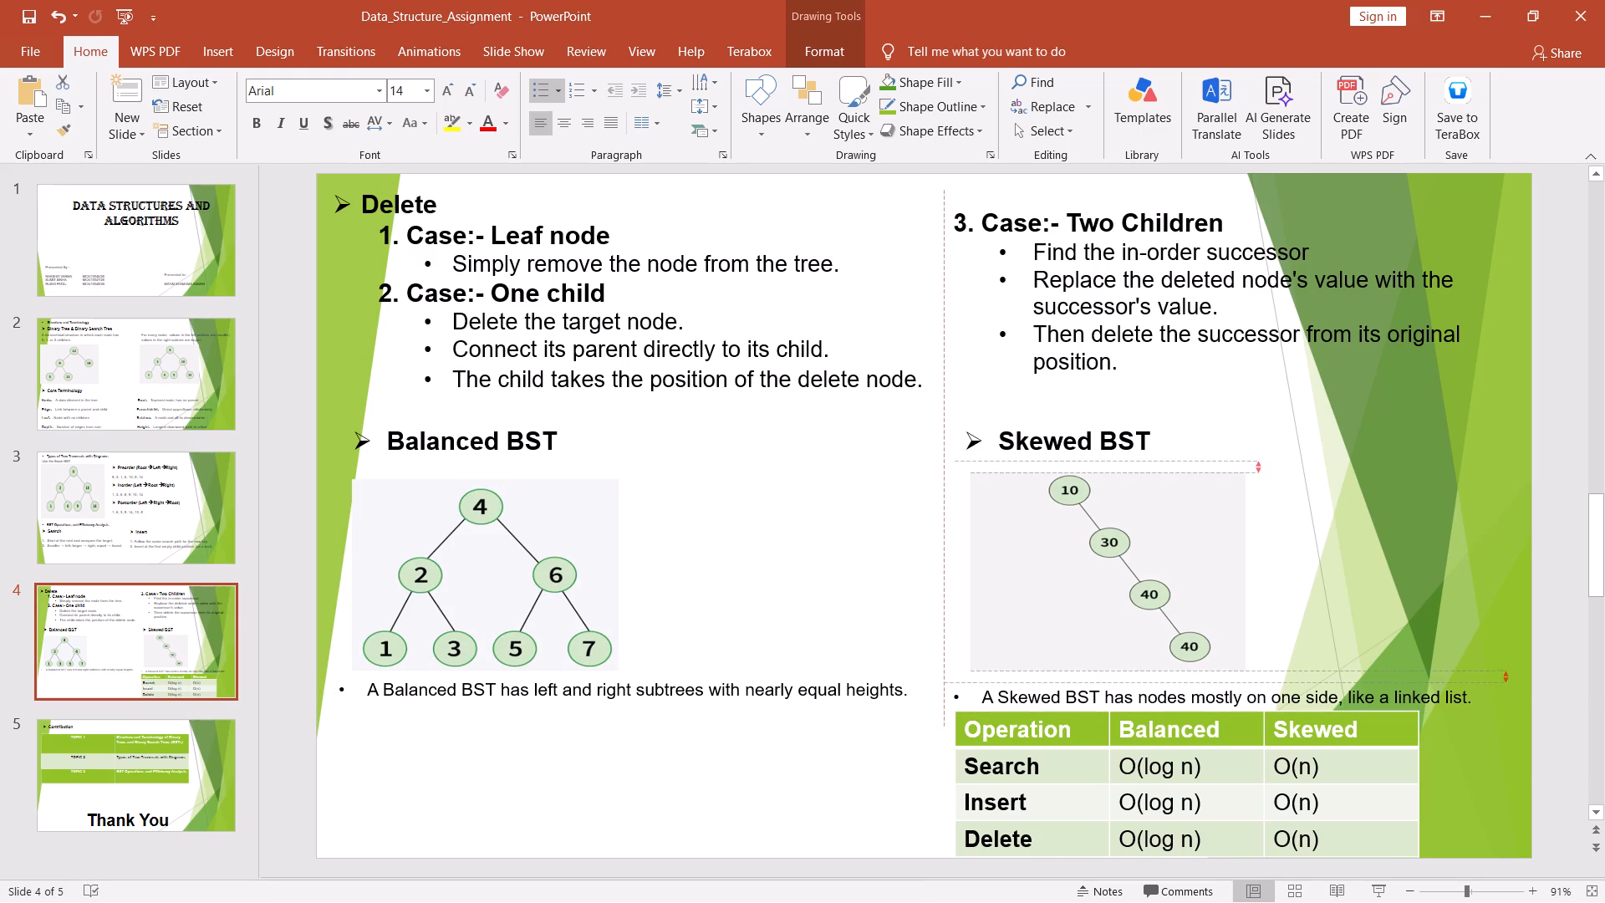
left_click_drag(1026, 682, 1027, 676)
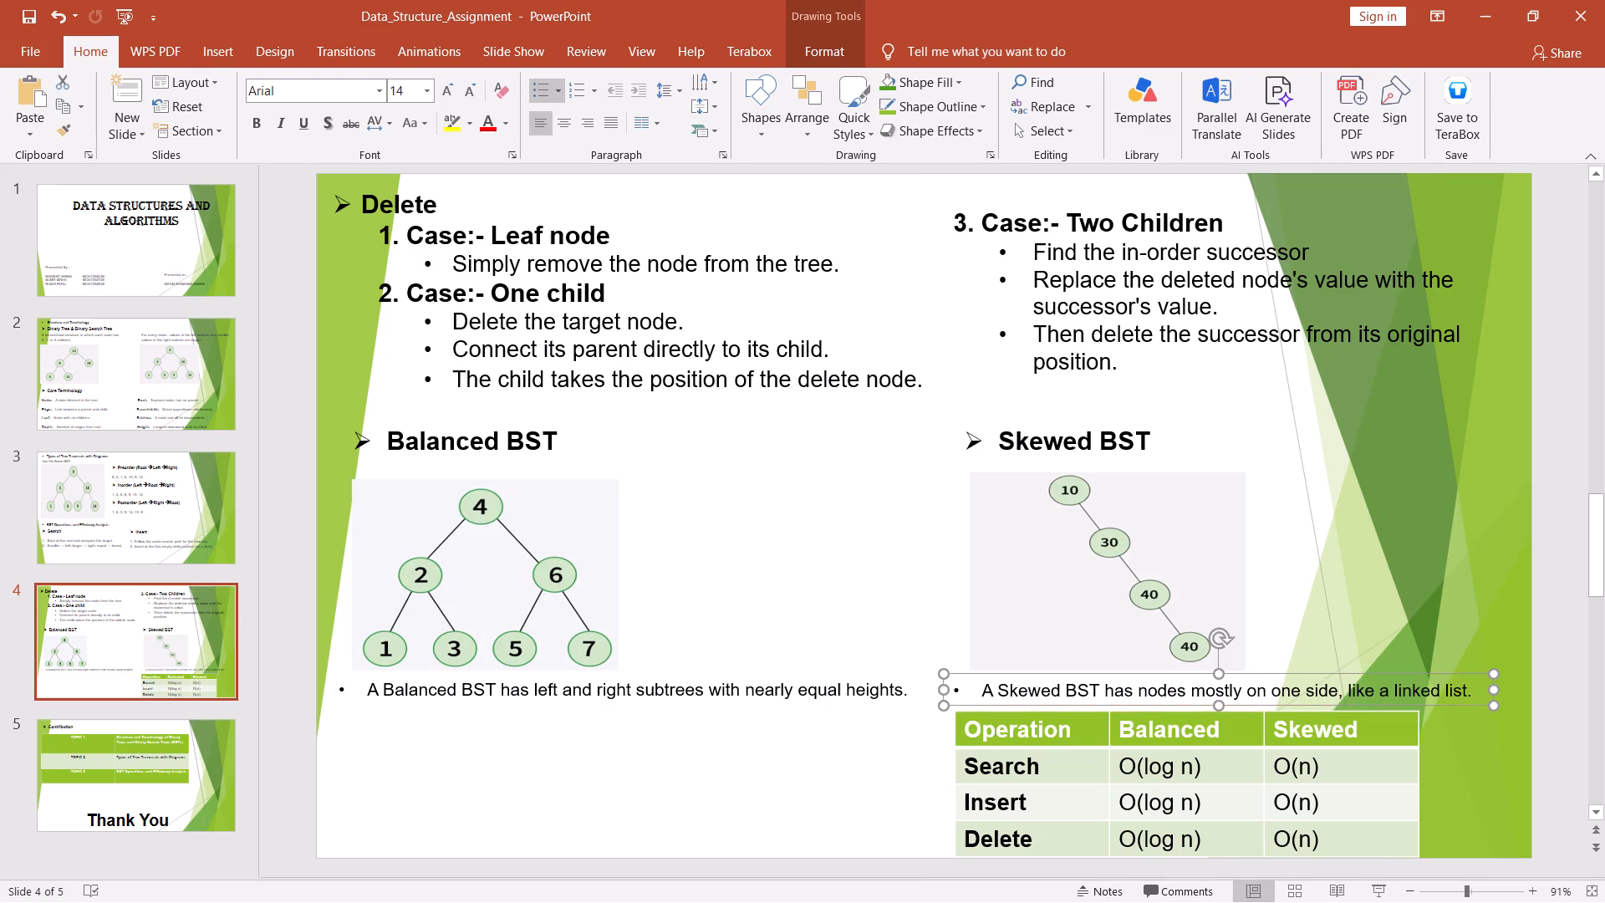
Move the Operation/Balanced/Skewed table beneath the Balanced BST description, lining it up with the left edge of the balanced tree picture.
left_click(1006, 737)
left_click(1021, 712)
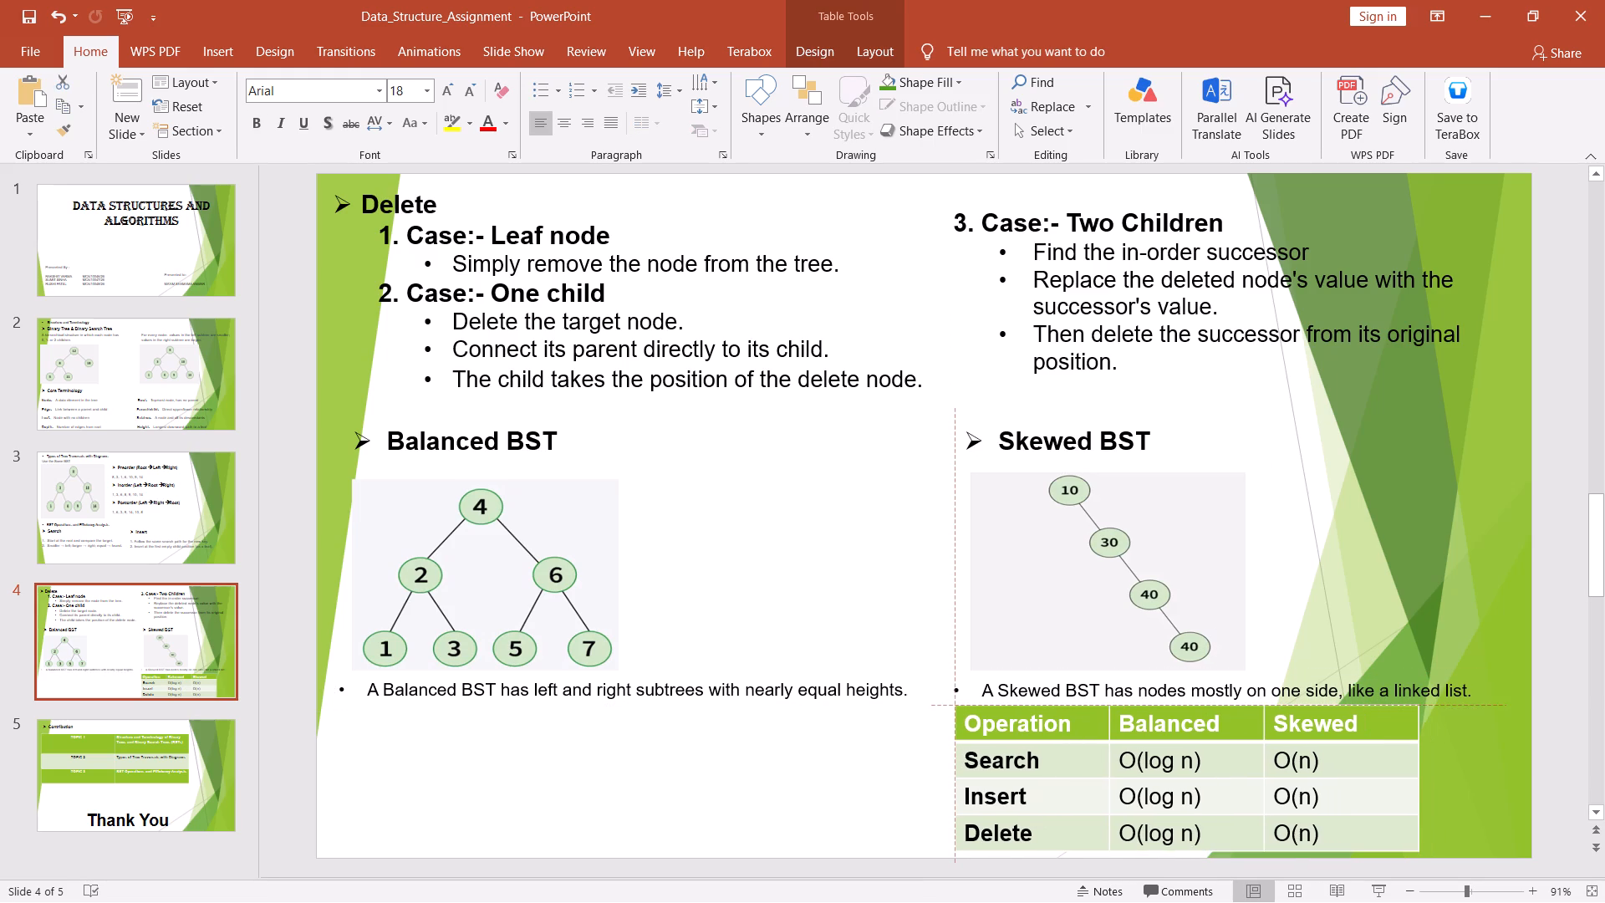
left_click(877, 765)
left_click(974, 751)
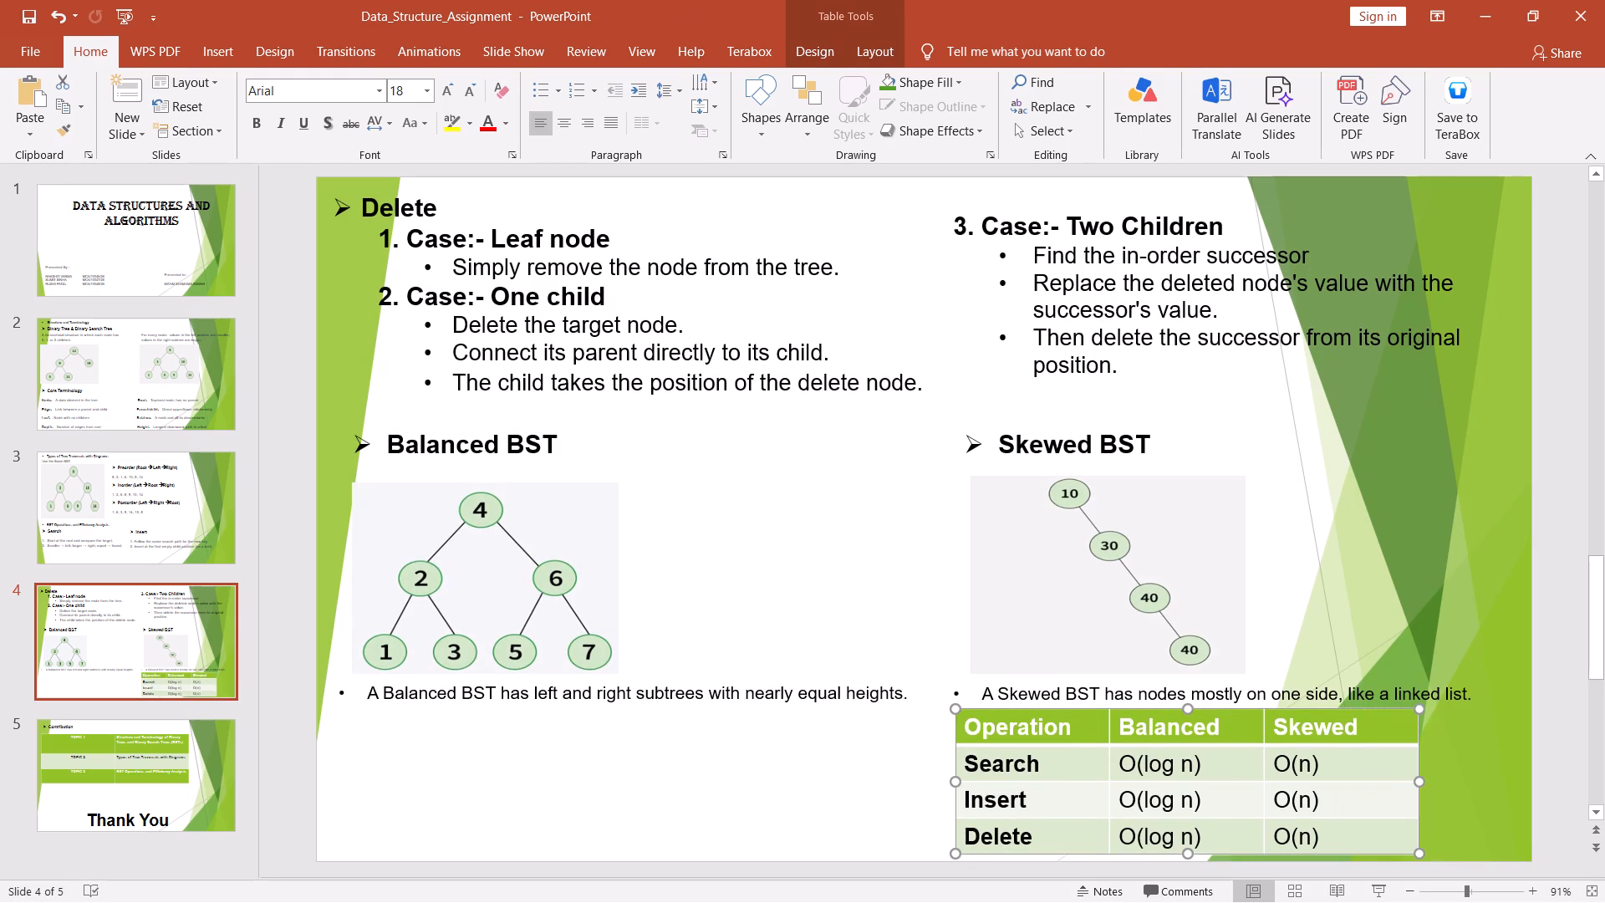
left_click(997, 705)
left_click_drag(997, 710, 942, 710)
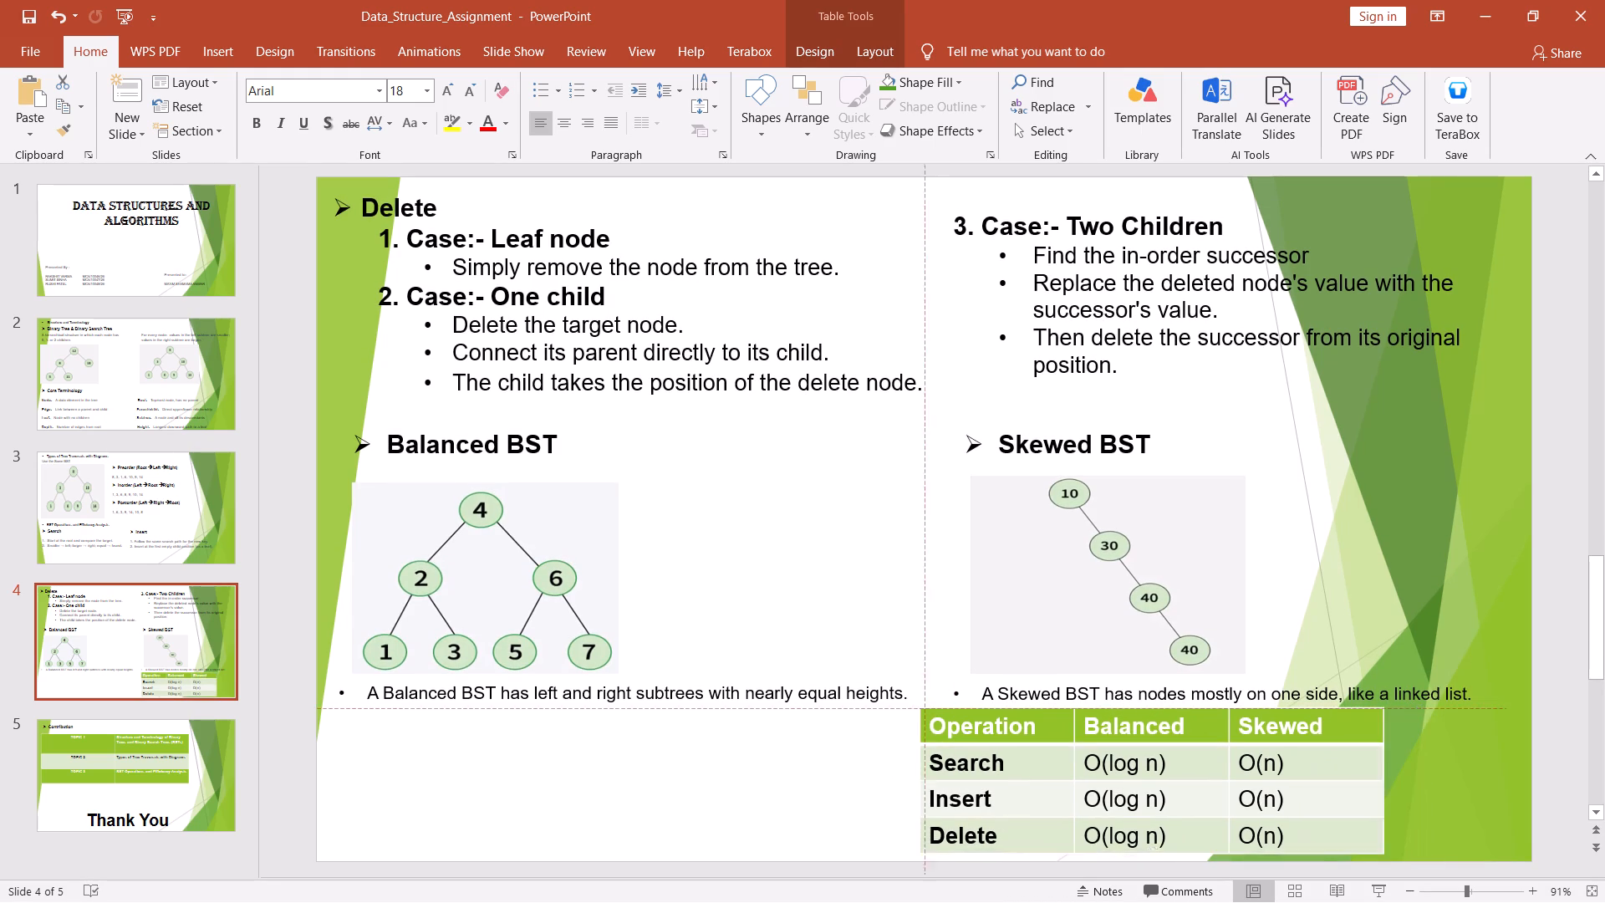
left_click_drag(942, 710, 385, 709)
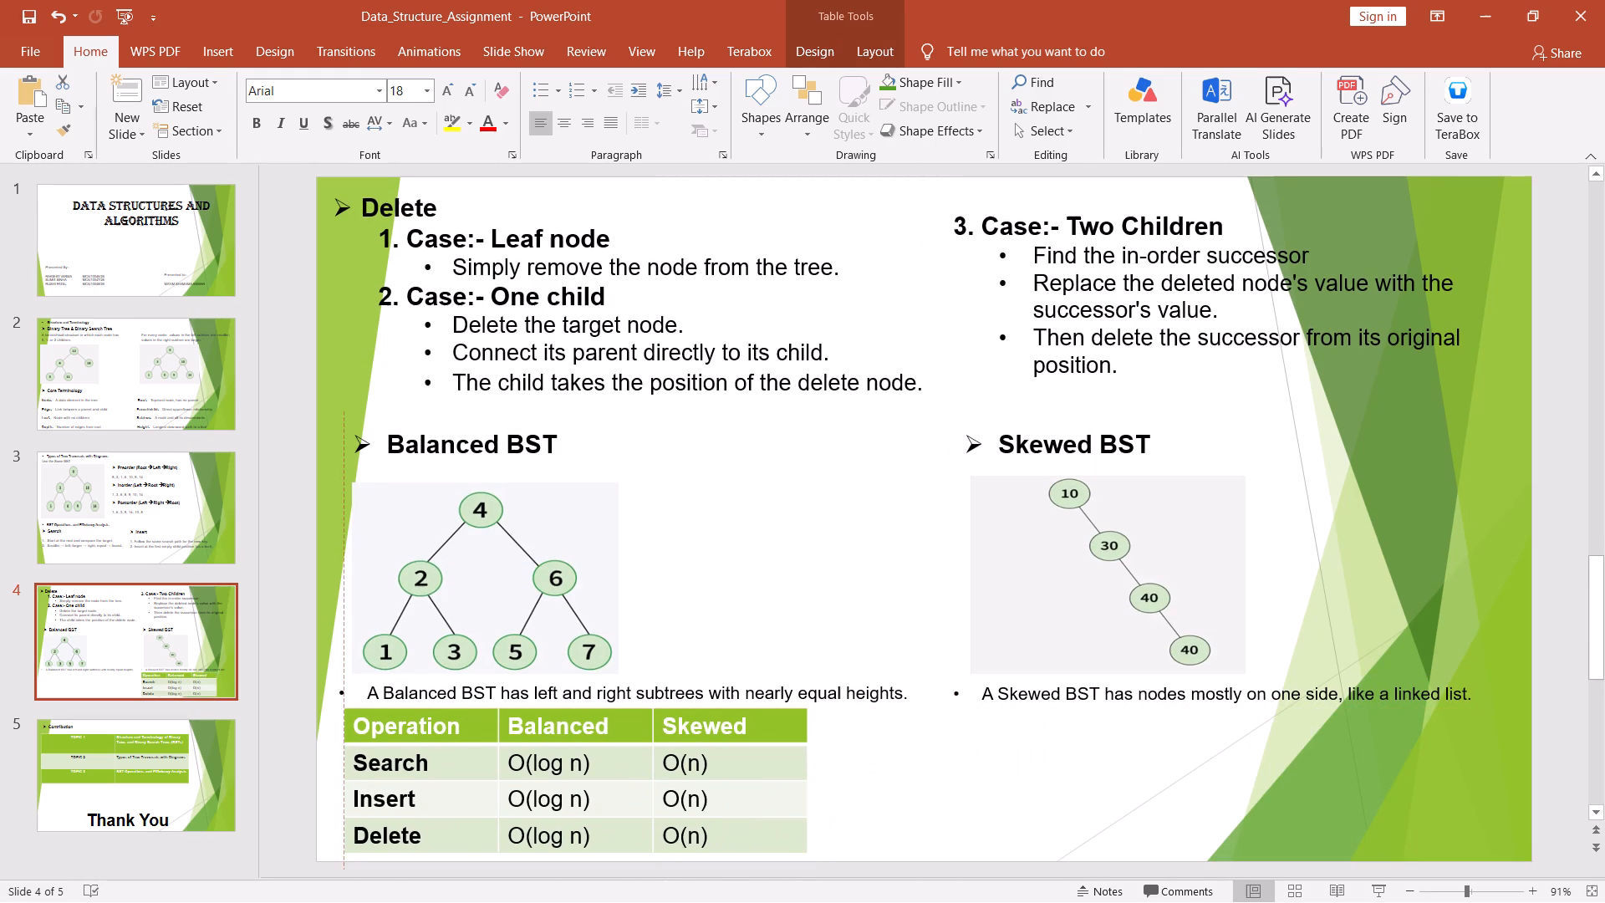
left_click_drag(385, 709, 387, 712)
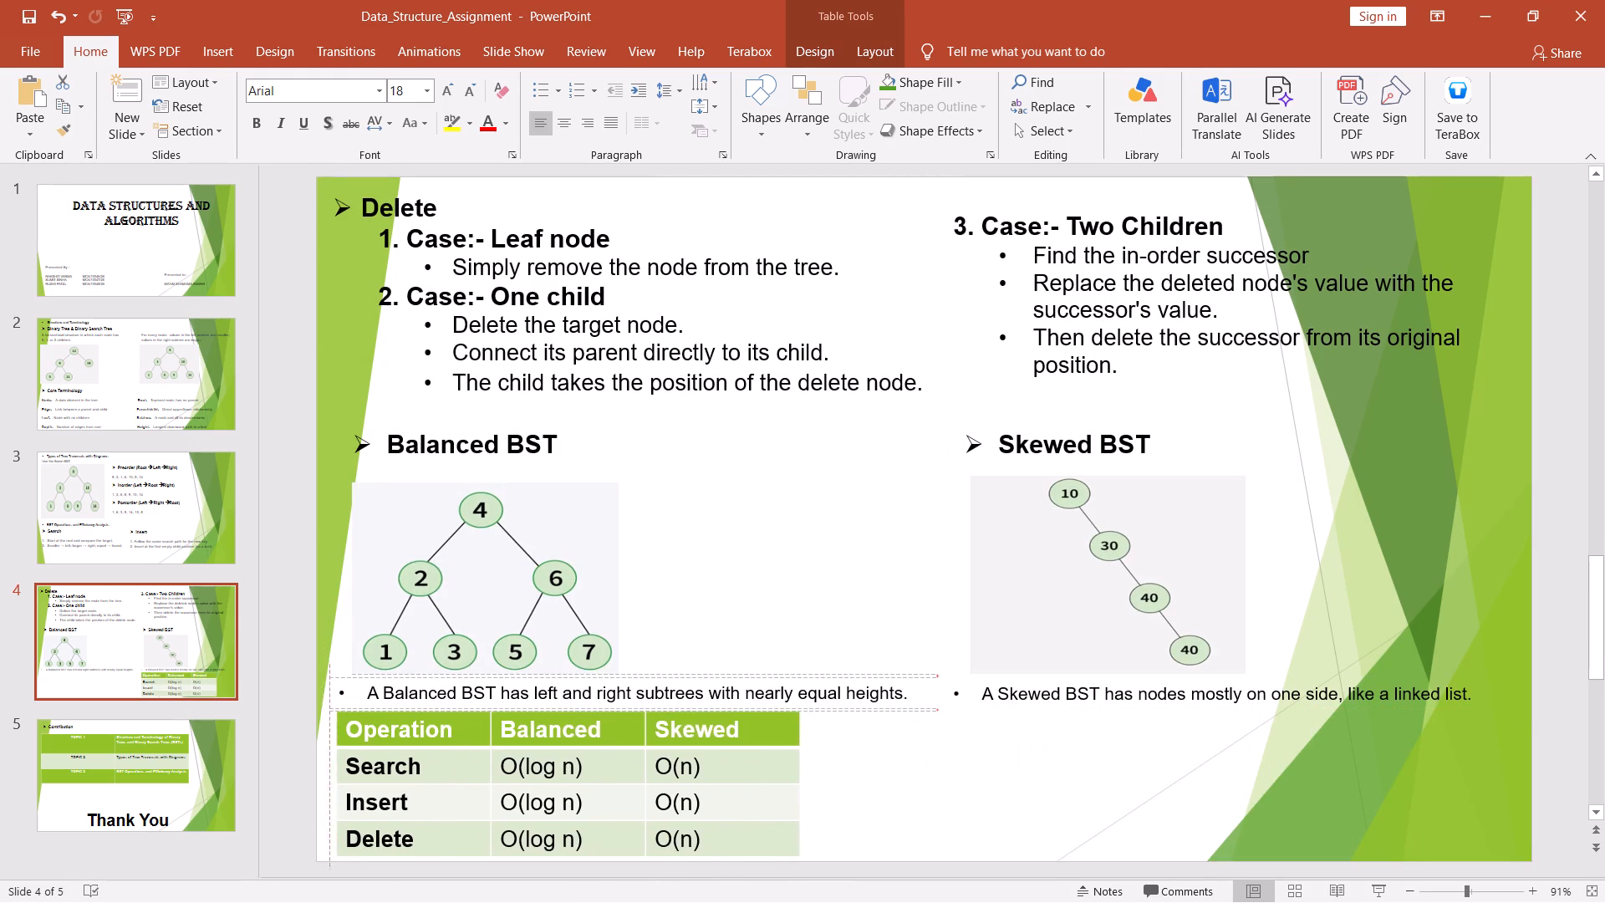
left_click_drag(387, 712, 392, 712)
left_click(303, 544)
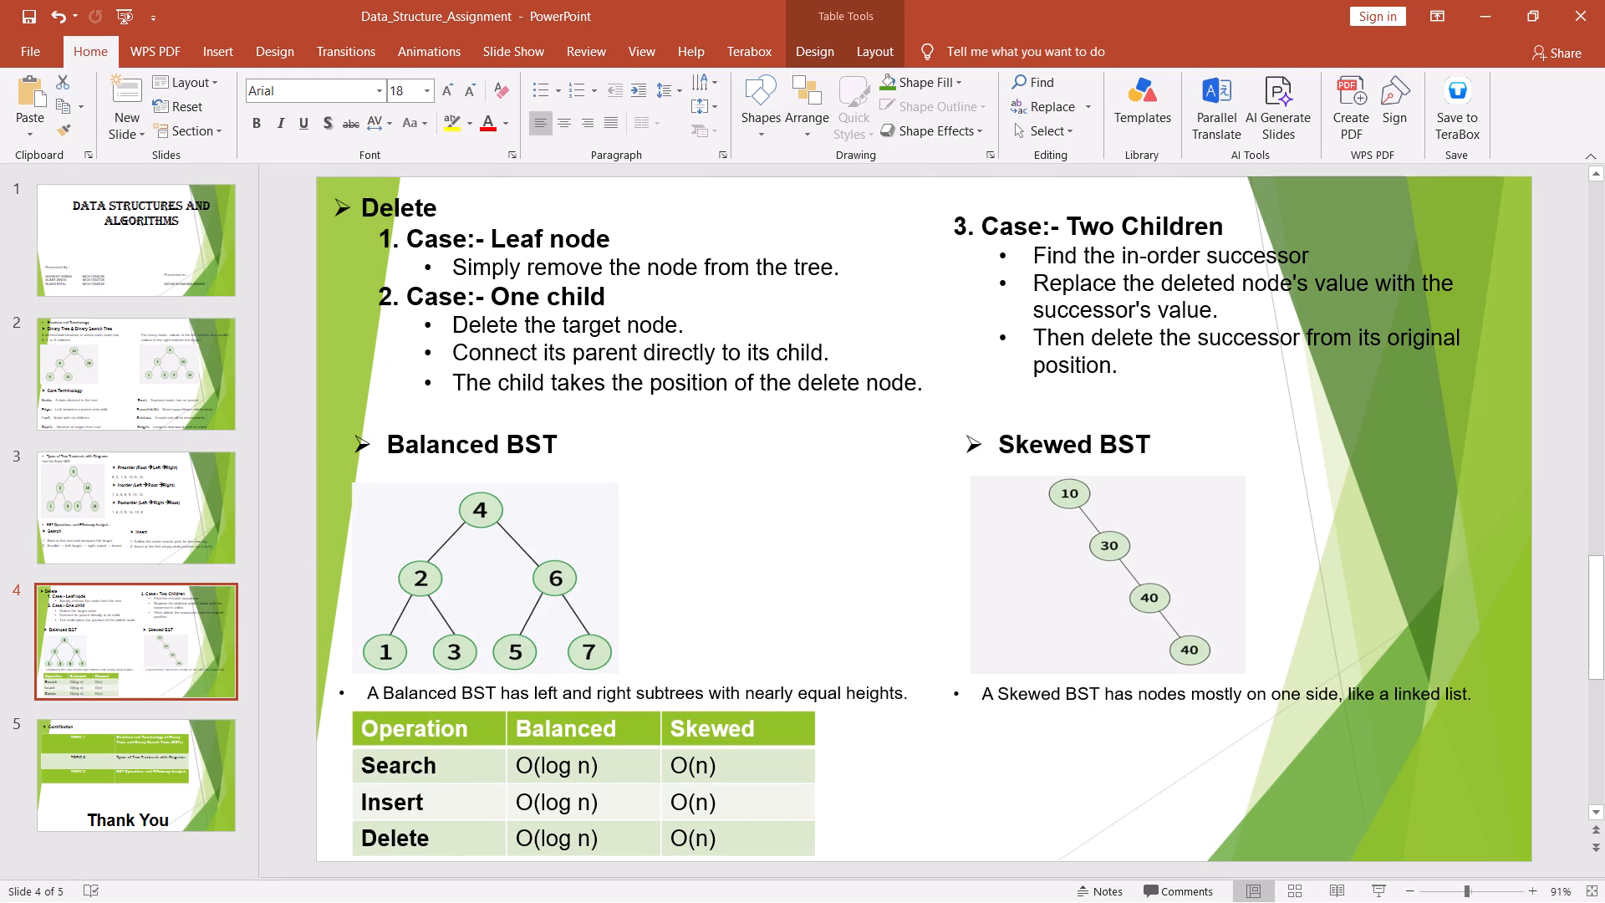
Indent the "Delete" heading on slide 4 to line up with the case headings and remove its arrow bullet.
left_click(353, 212)
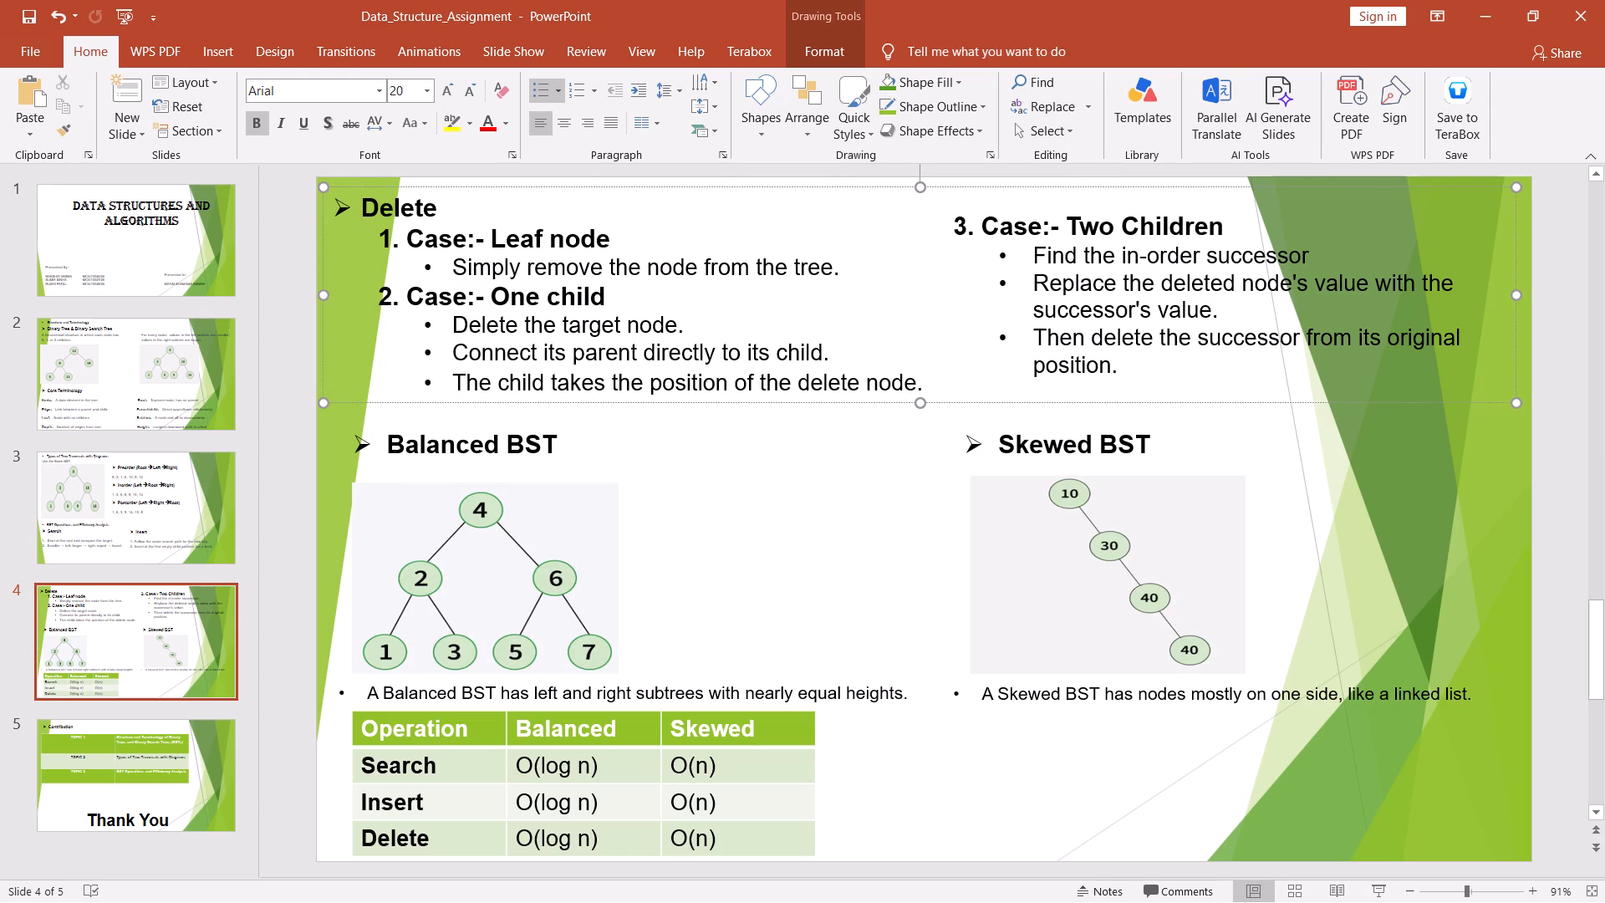
key("Tab")
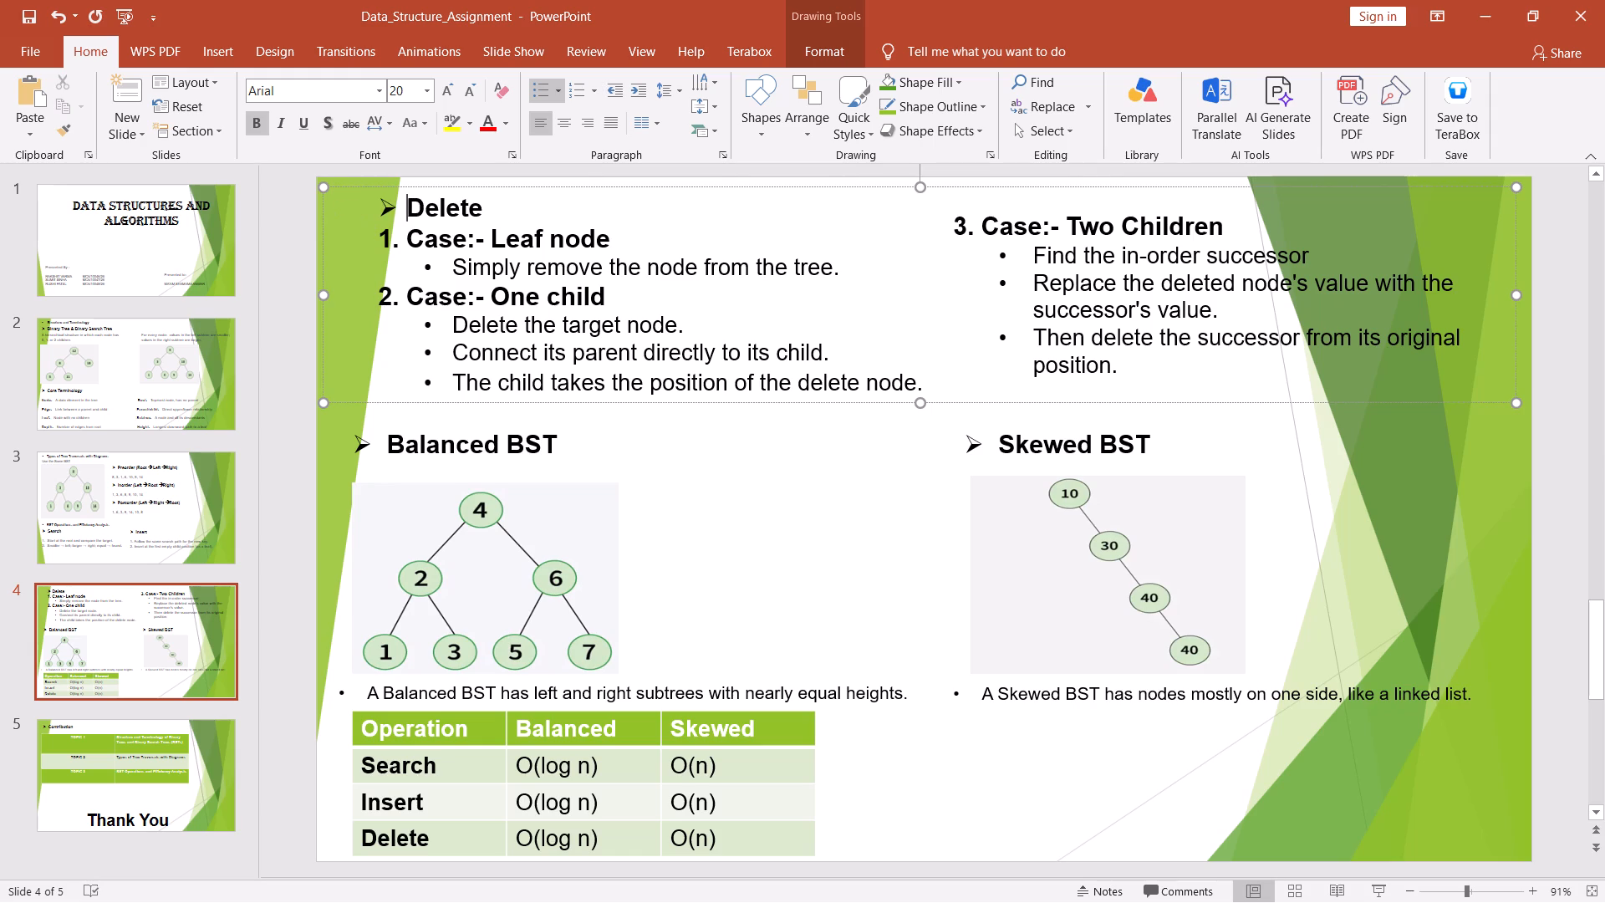
key("BackSpace")
key("BackSpace")
key("BackSpace")
key("BackSpace")
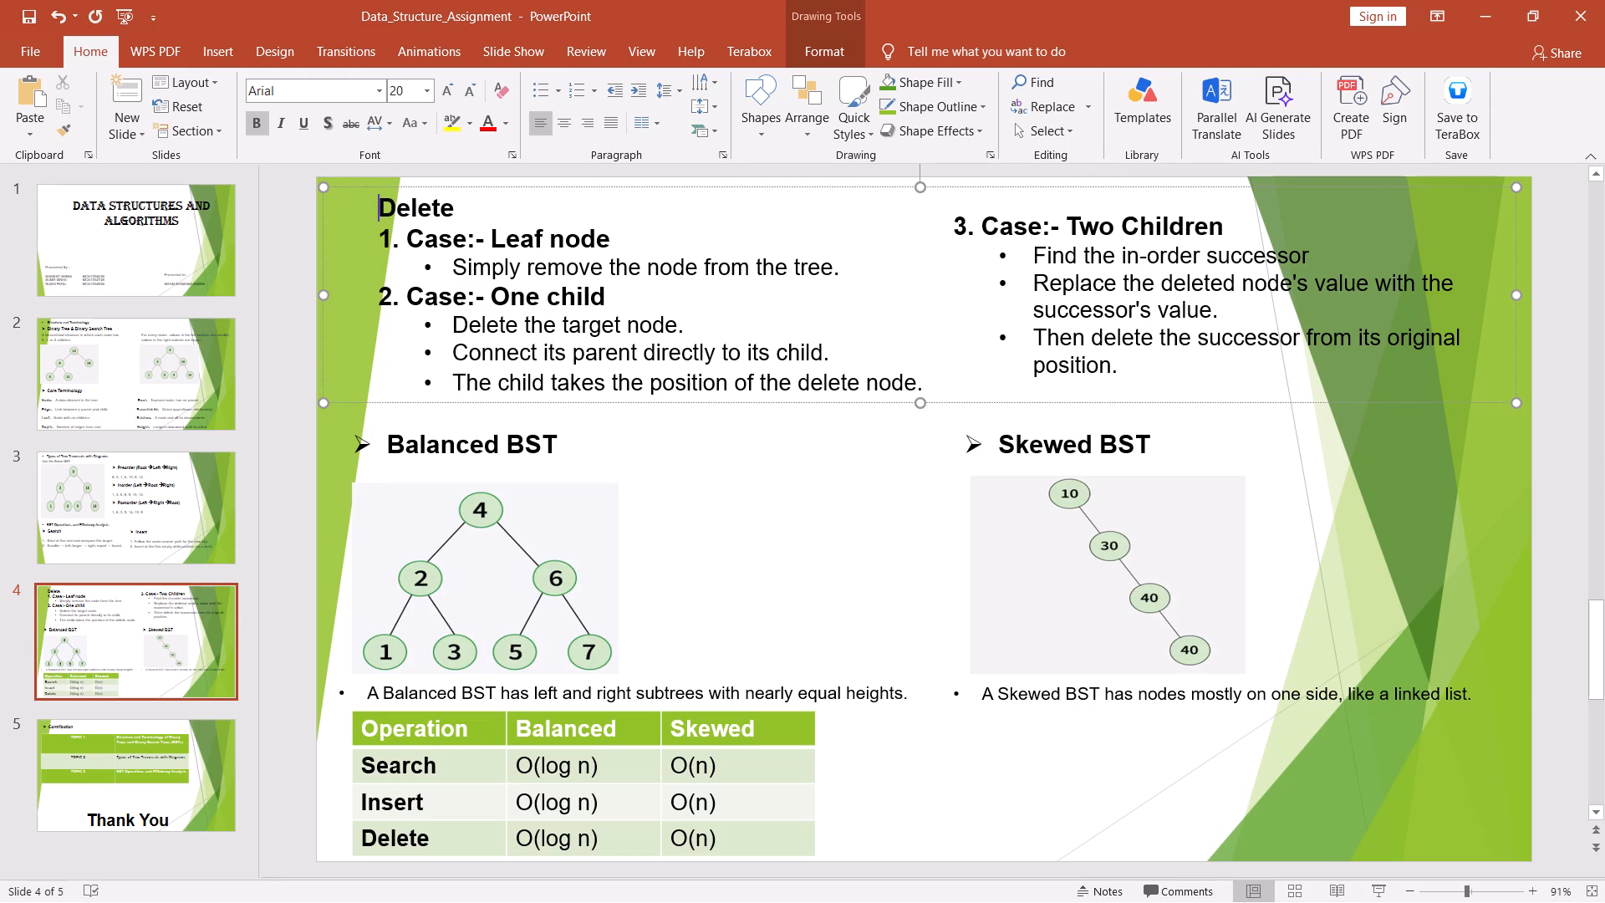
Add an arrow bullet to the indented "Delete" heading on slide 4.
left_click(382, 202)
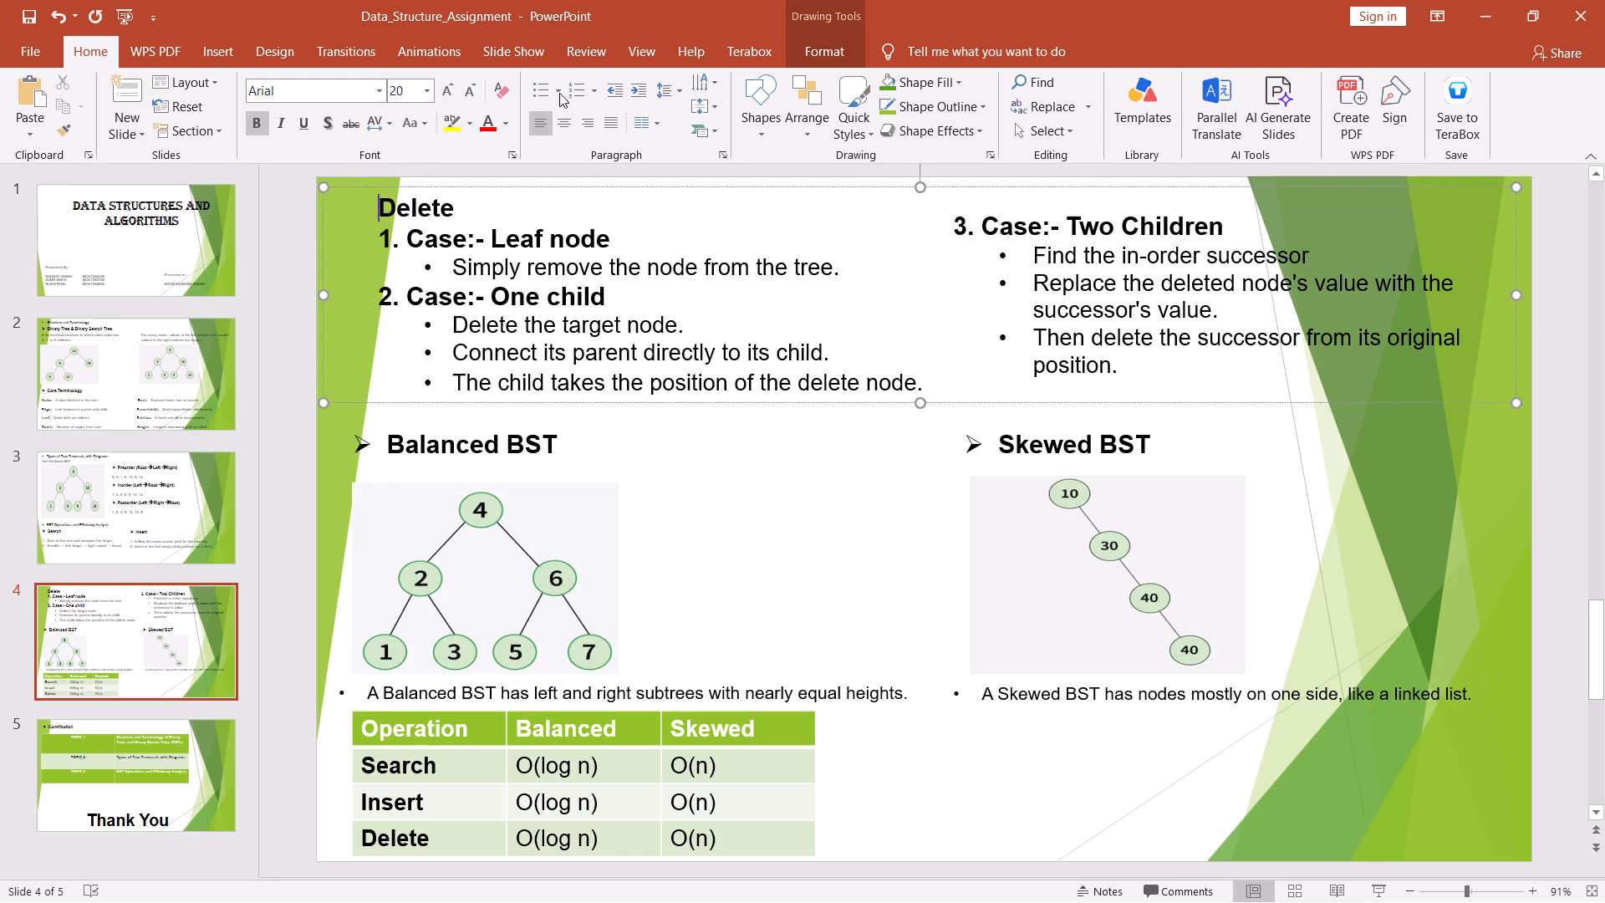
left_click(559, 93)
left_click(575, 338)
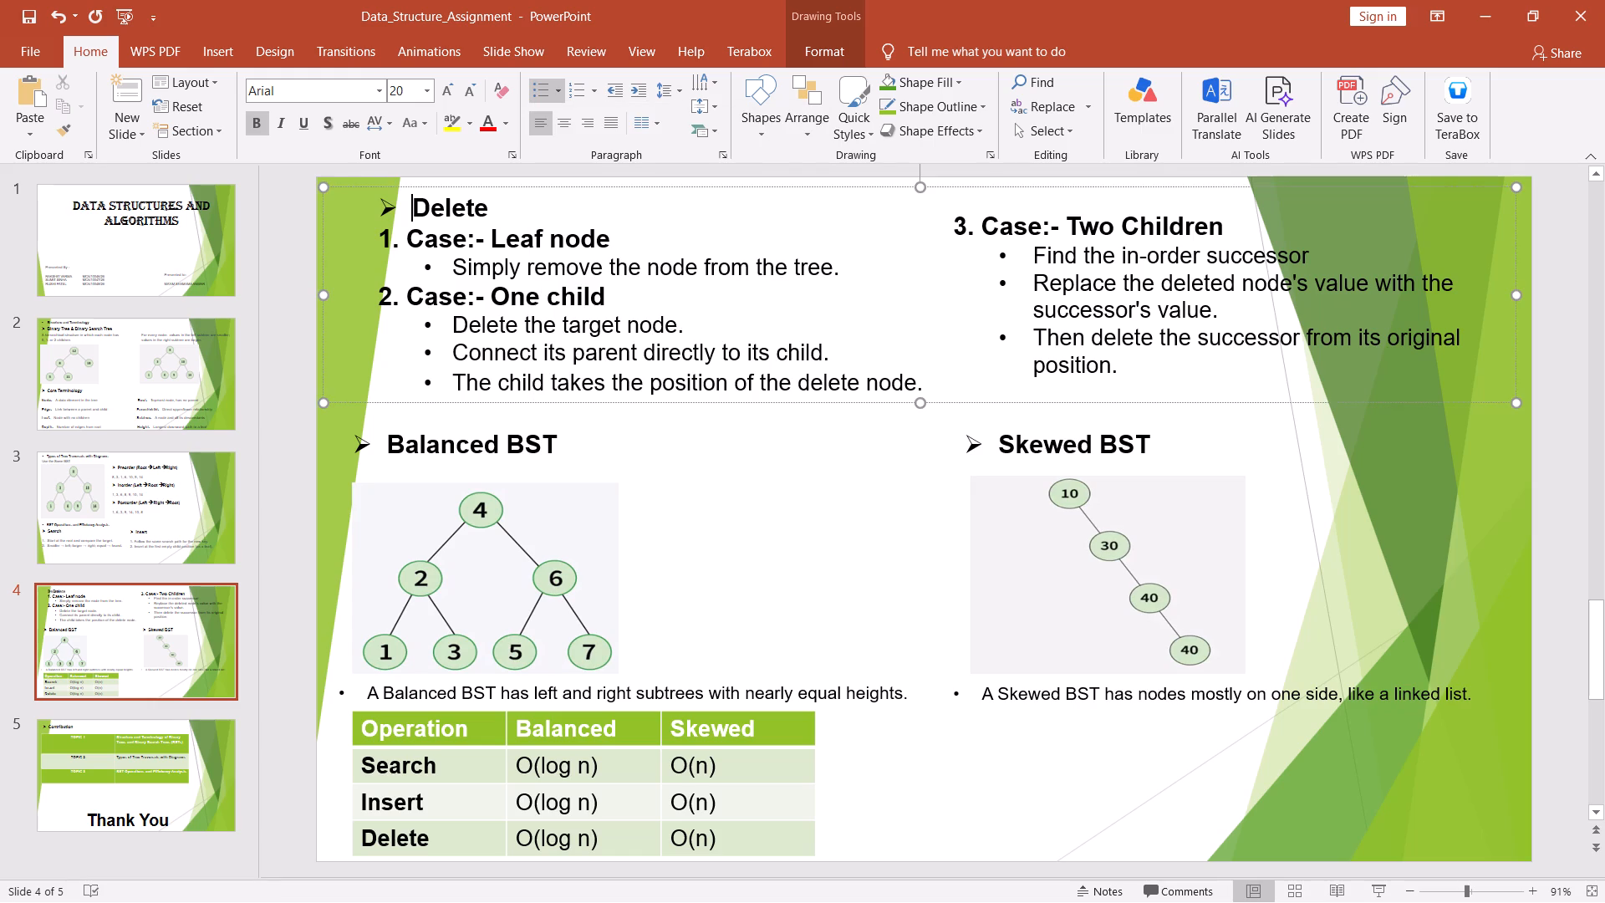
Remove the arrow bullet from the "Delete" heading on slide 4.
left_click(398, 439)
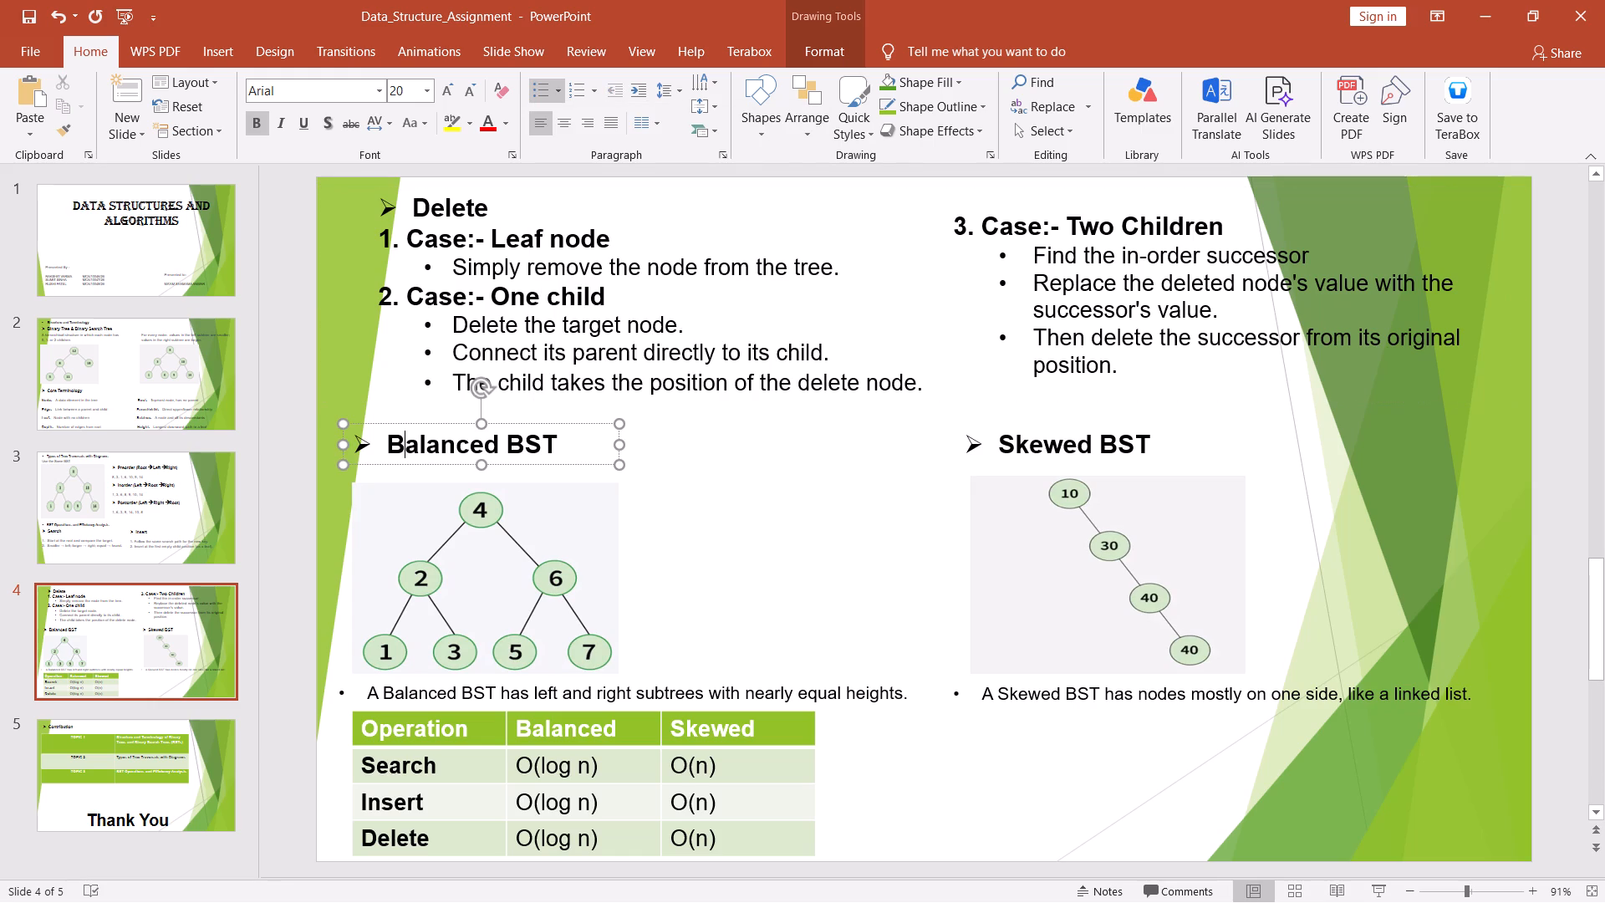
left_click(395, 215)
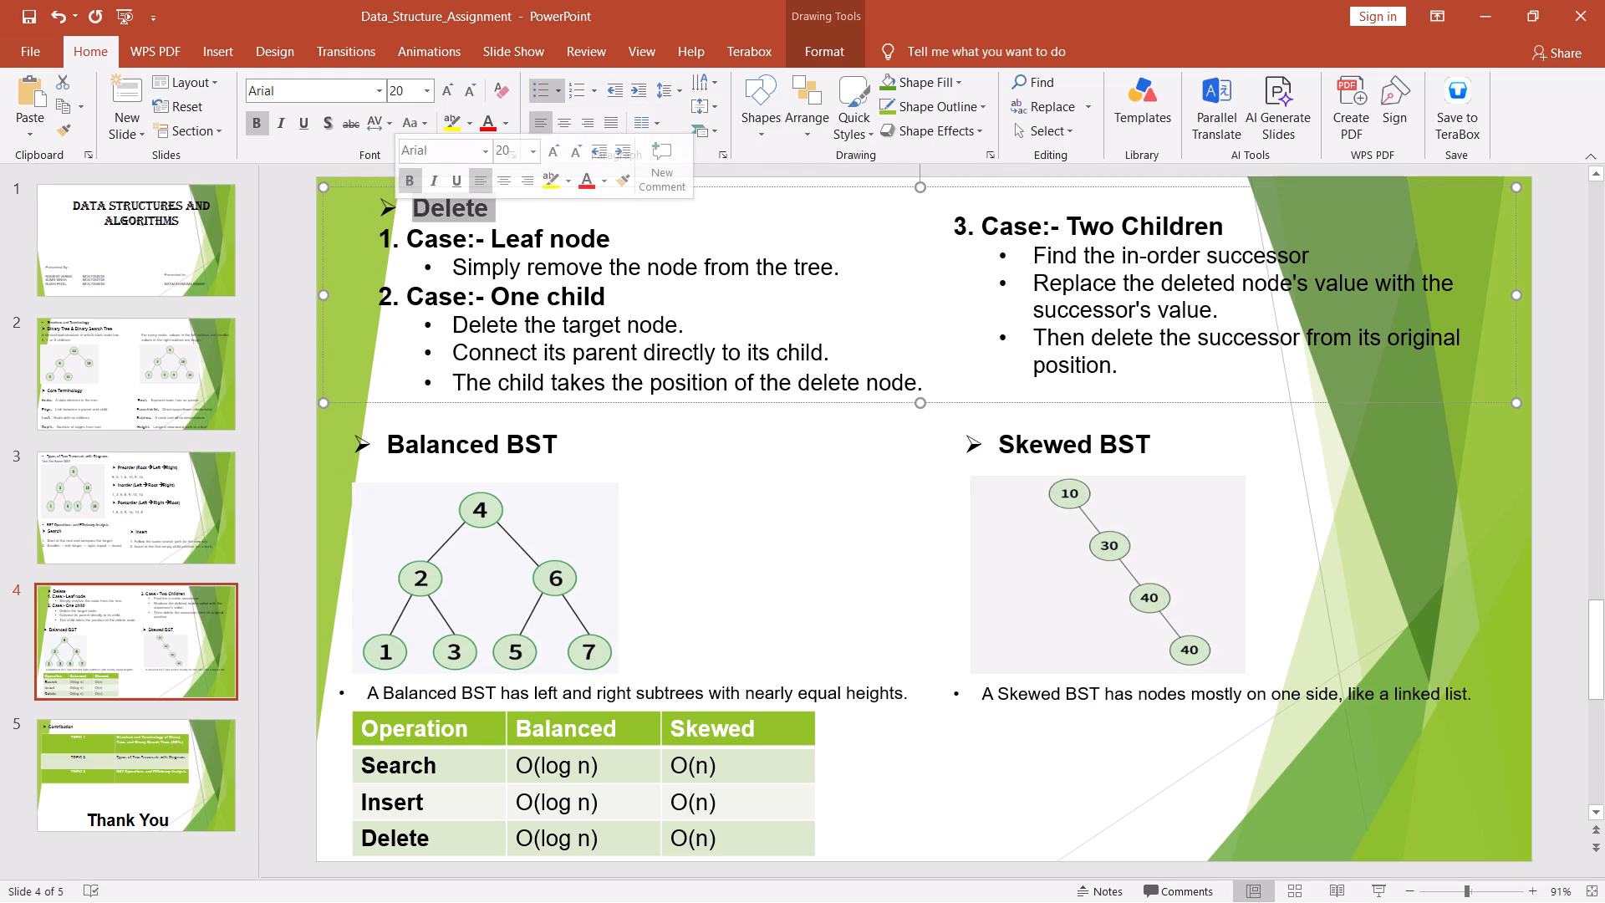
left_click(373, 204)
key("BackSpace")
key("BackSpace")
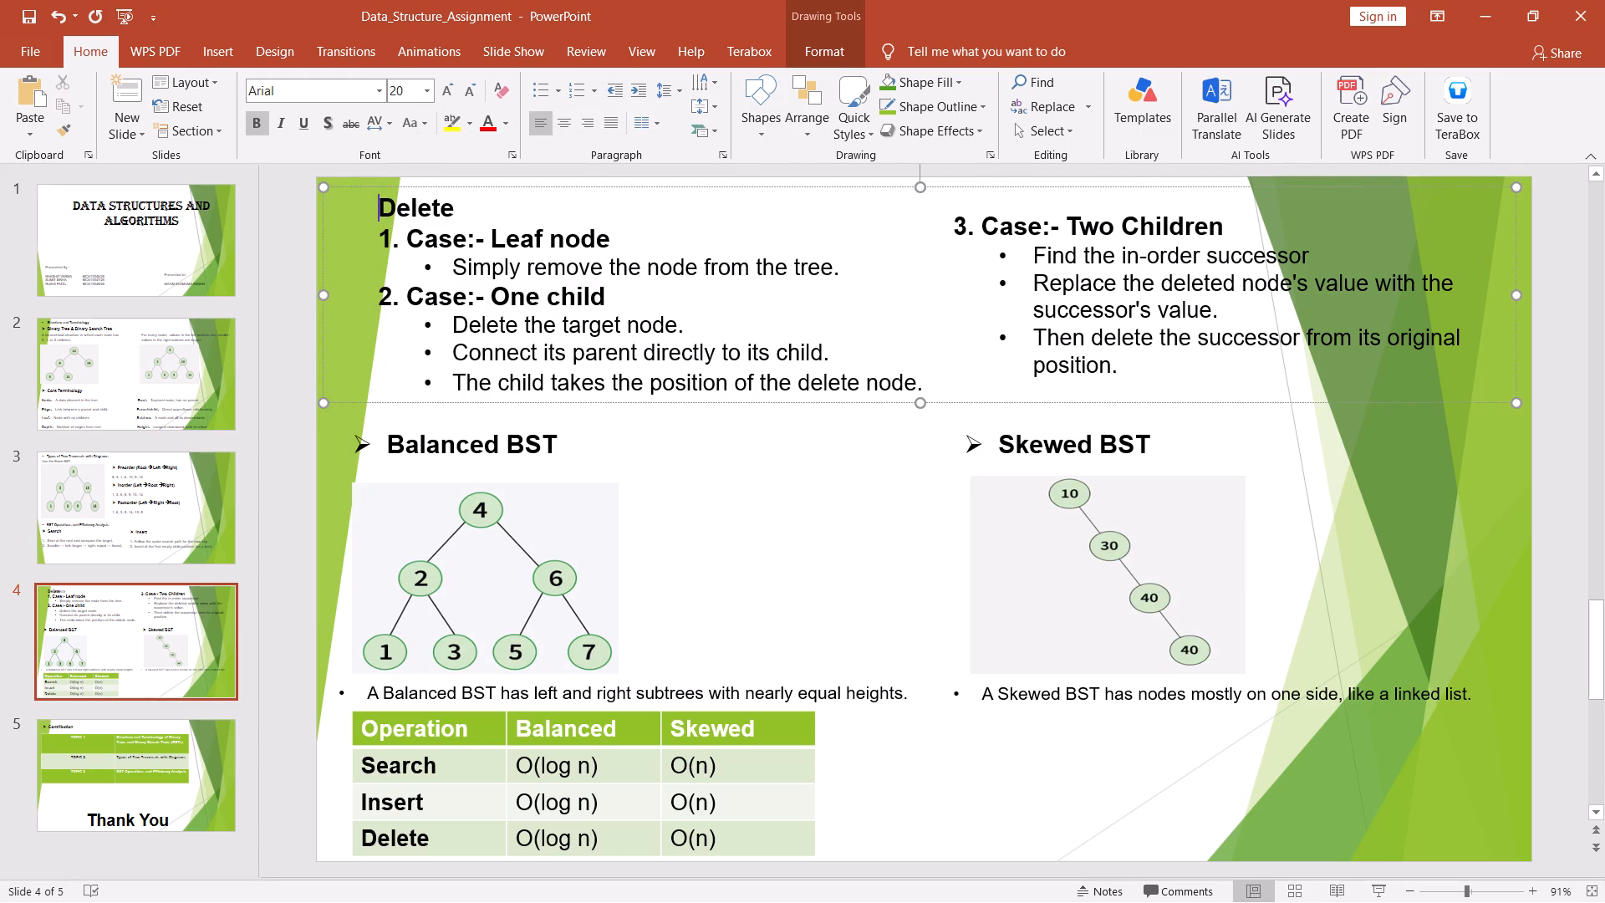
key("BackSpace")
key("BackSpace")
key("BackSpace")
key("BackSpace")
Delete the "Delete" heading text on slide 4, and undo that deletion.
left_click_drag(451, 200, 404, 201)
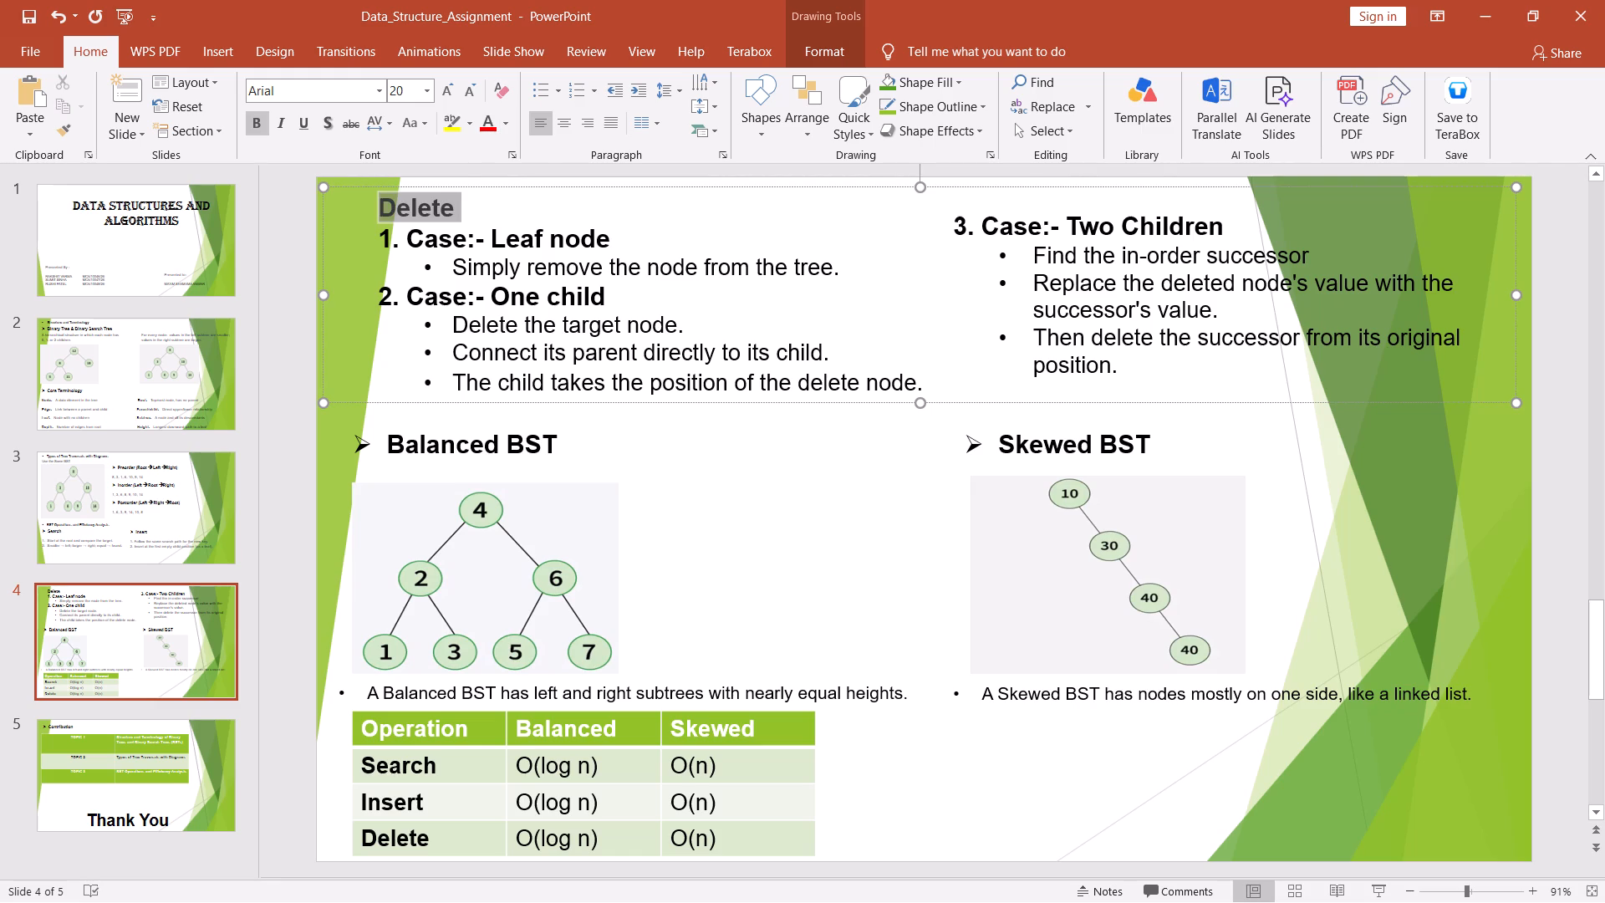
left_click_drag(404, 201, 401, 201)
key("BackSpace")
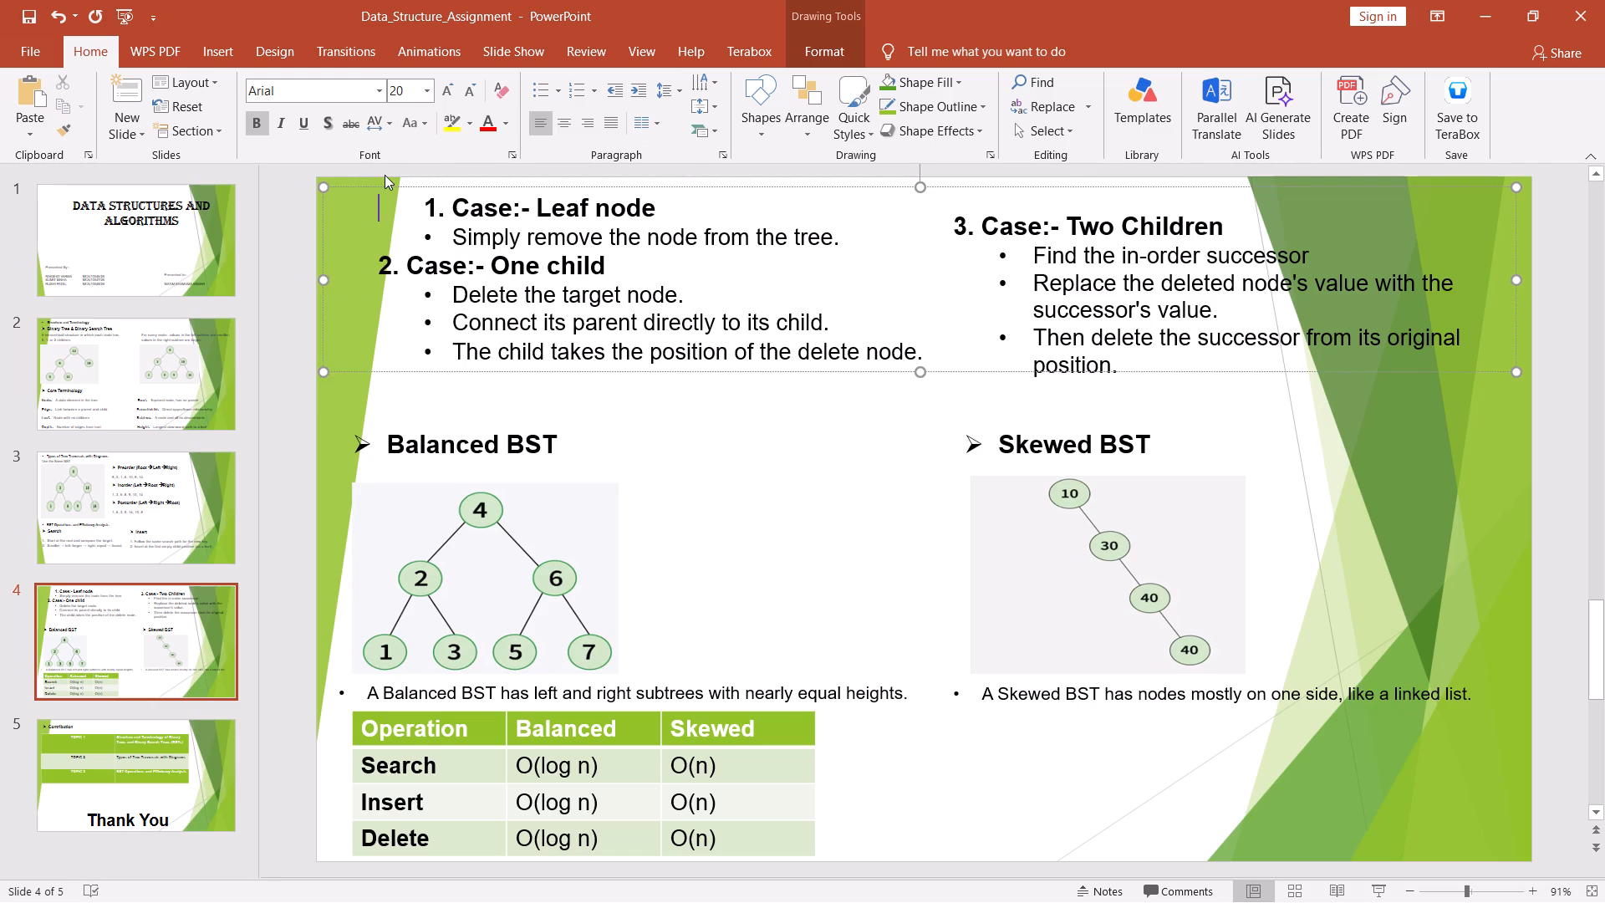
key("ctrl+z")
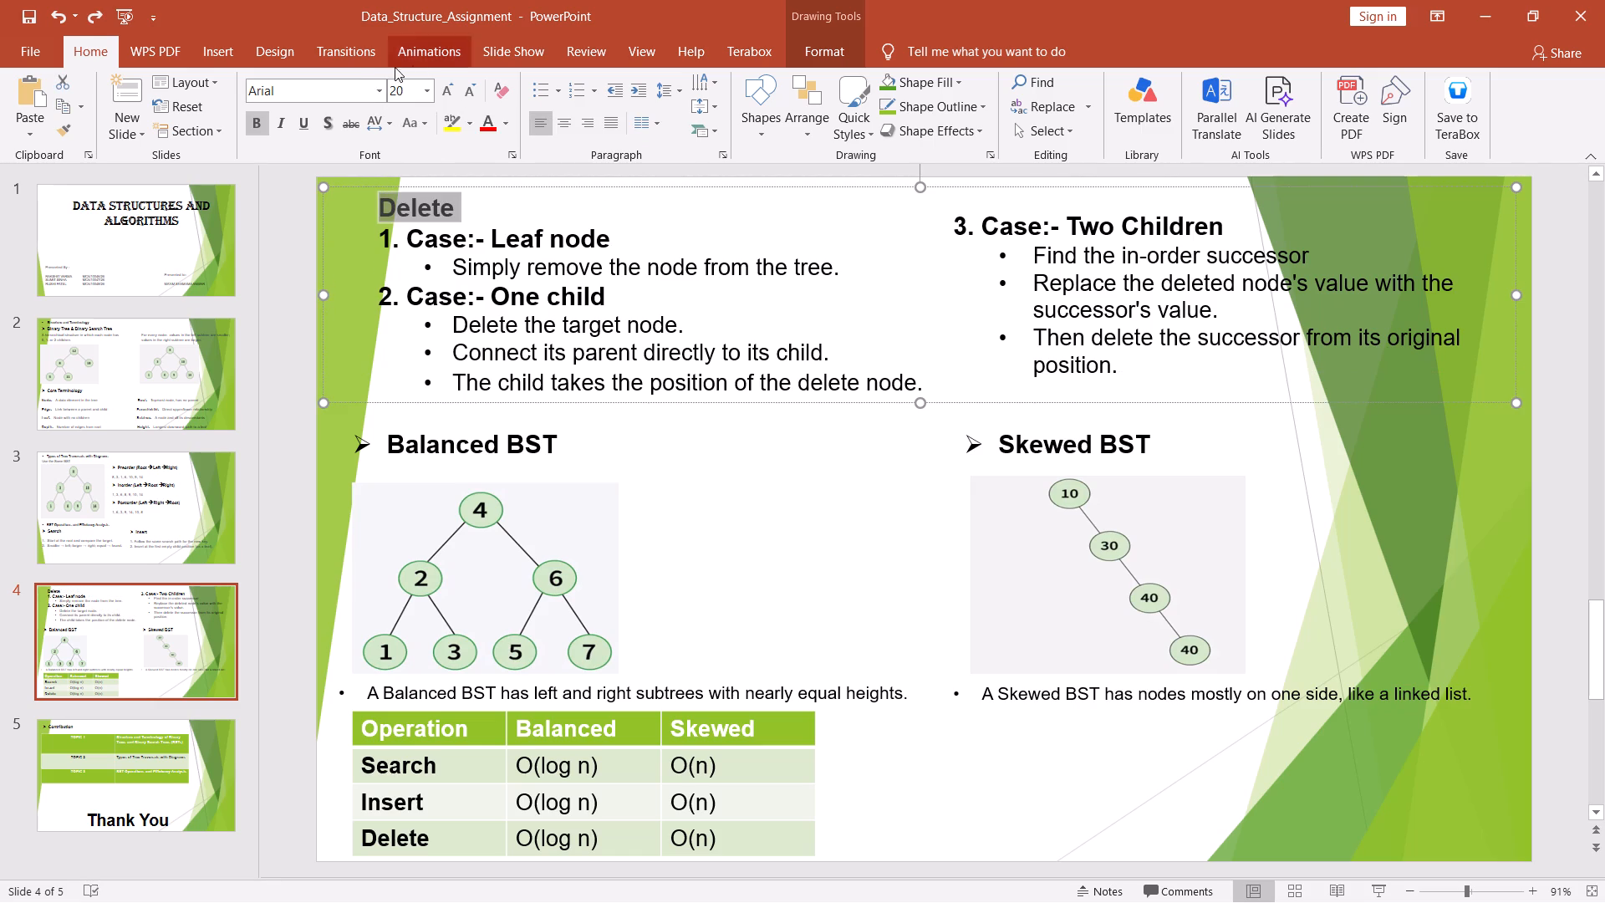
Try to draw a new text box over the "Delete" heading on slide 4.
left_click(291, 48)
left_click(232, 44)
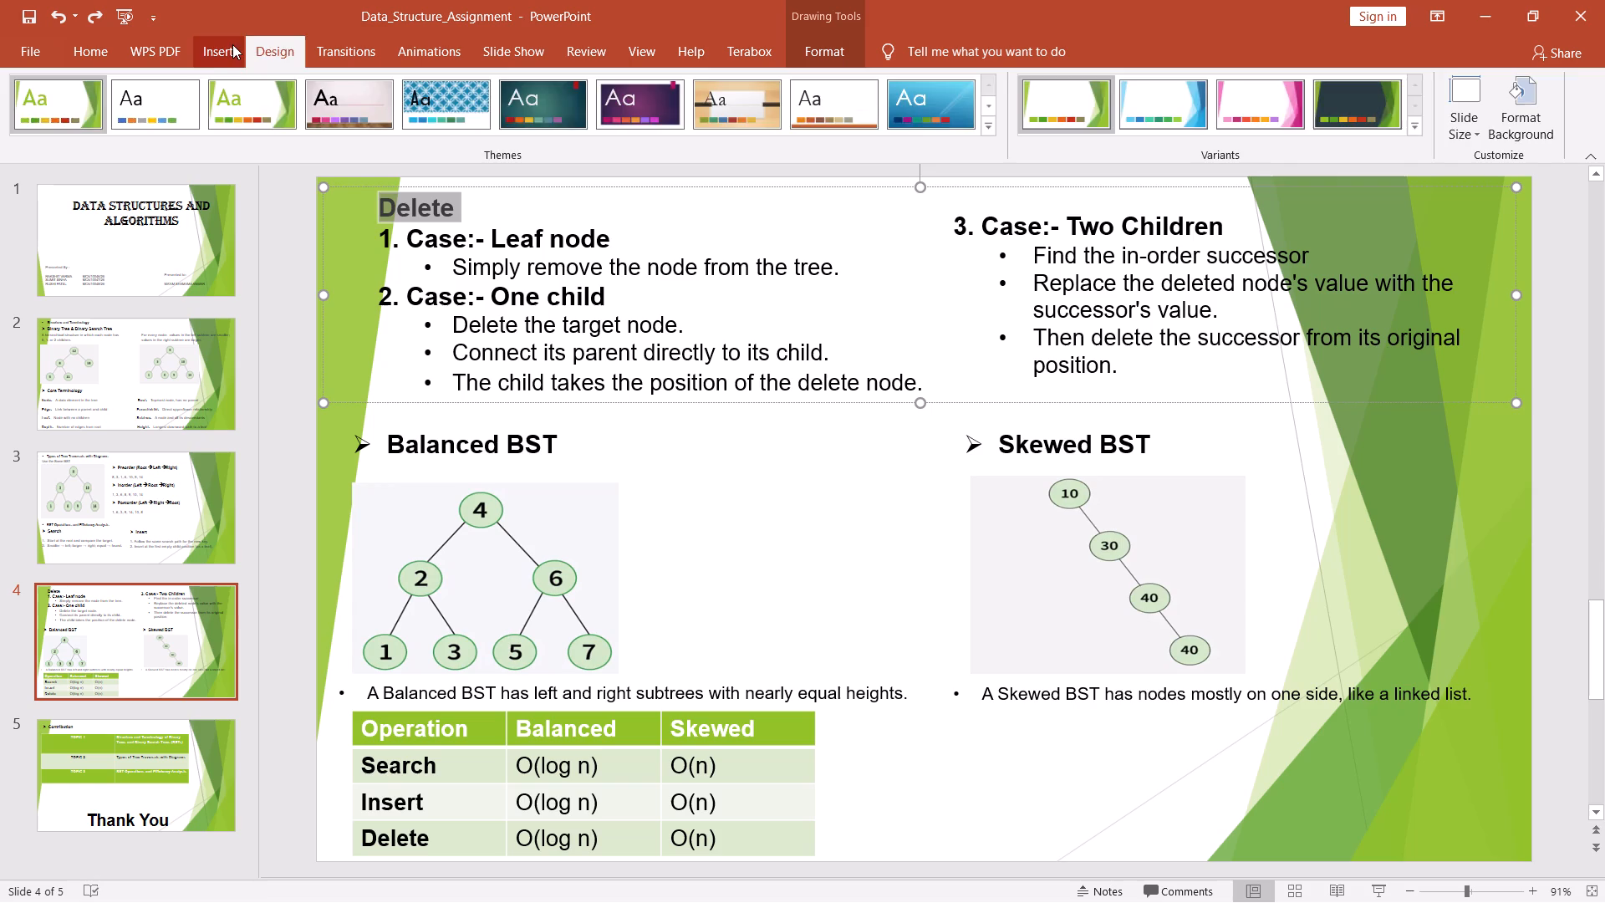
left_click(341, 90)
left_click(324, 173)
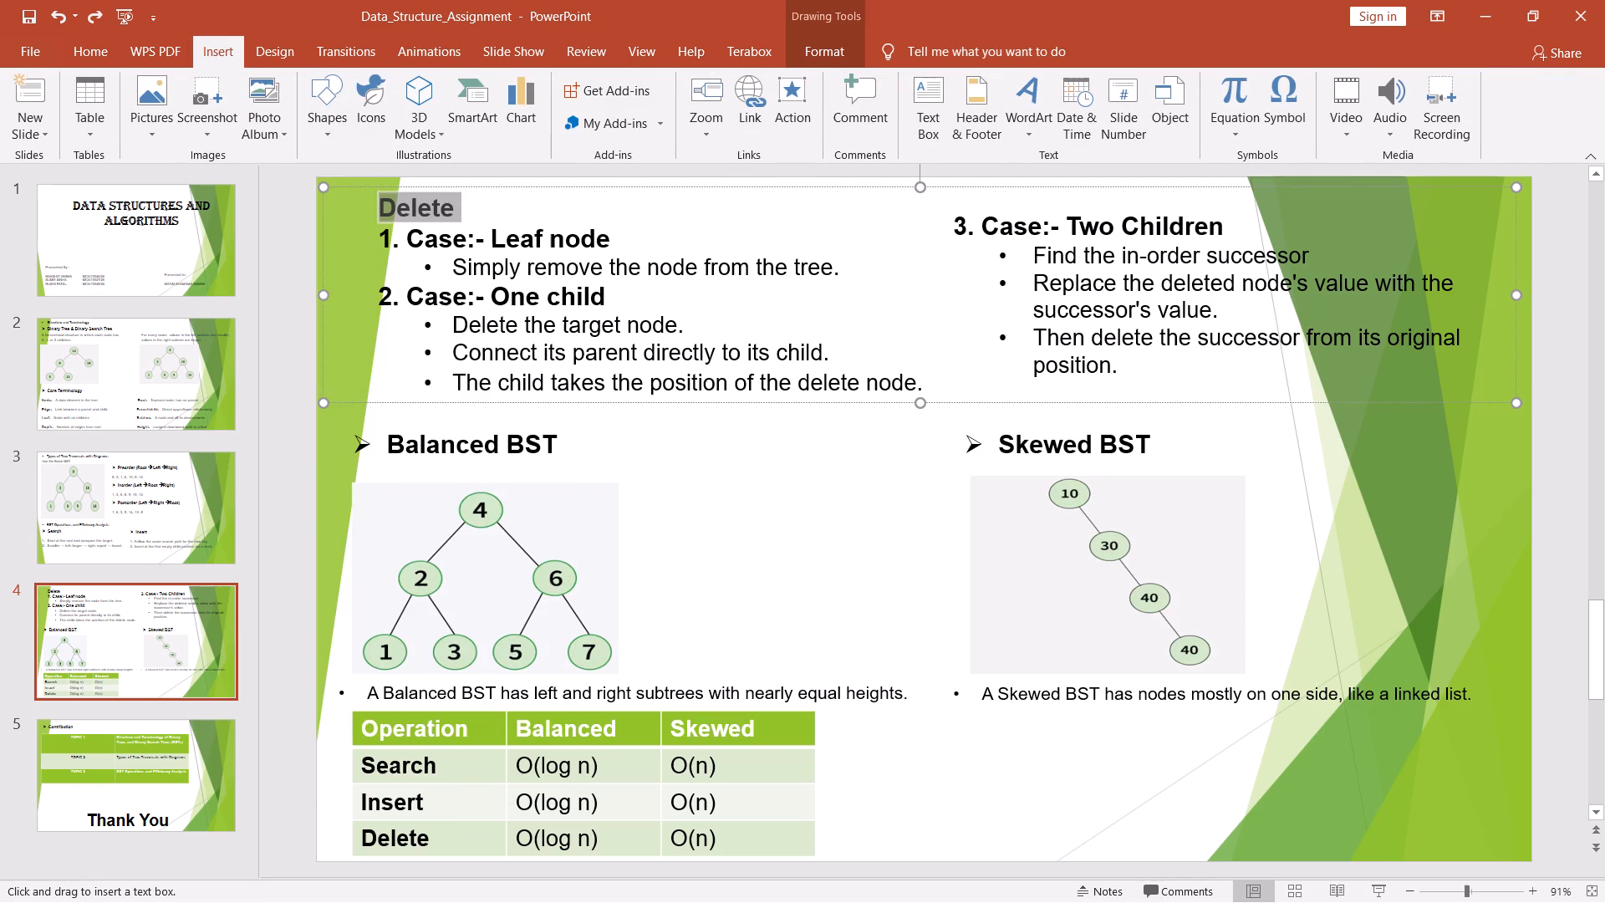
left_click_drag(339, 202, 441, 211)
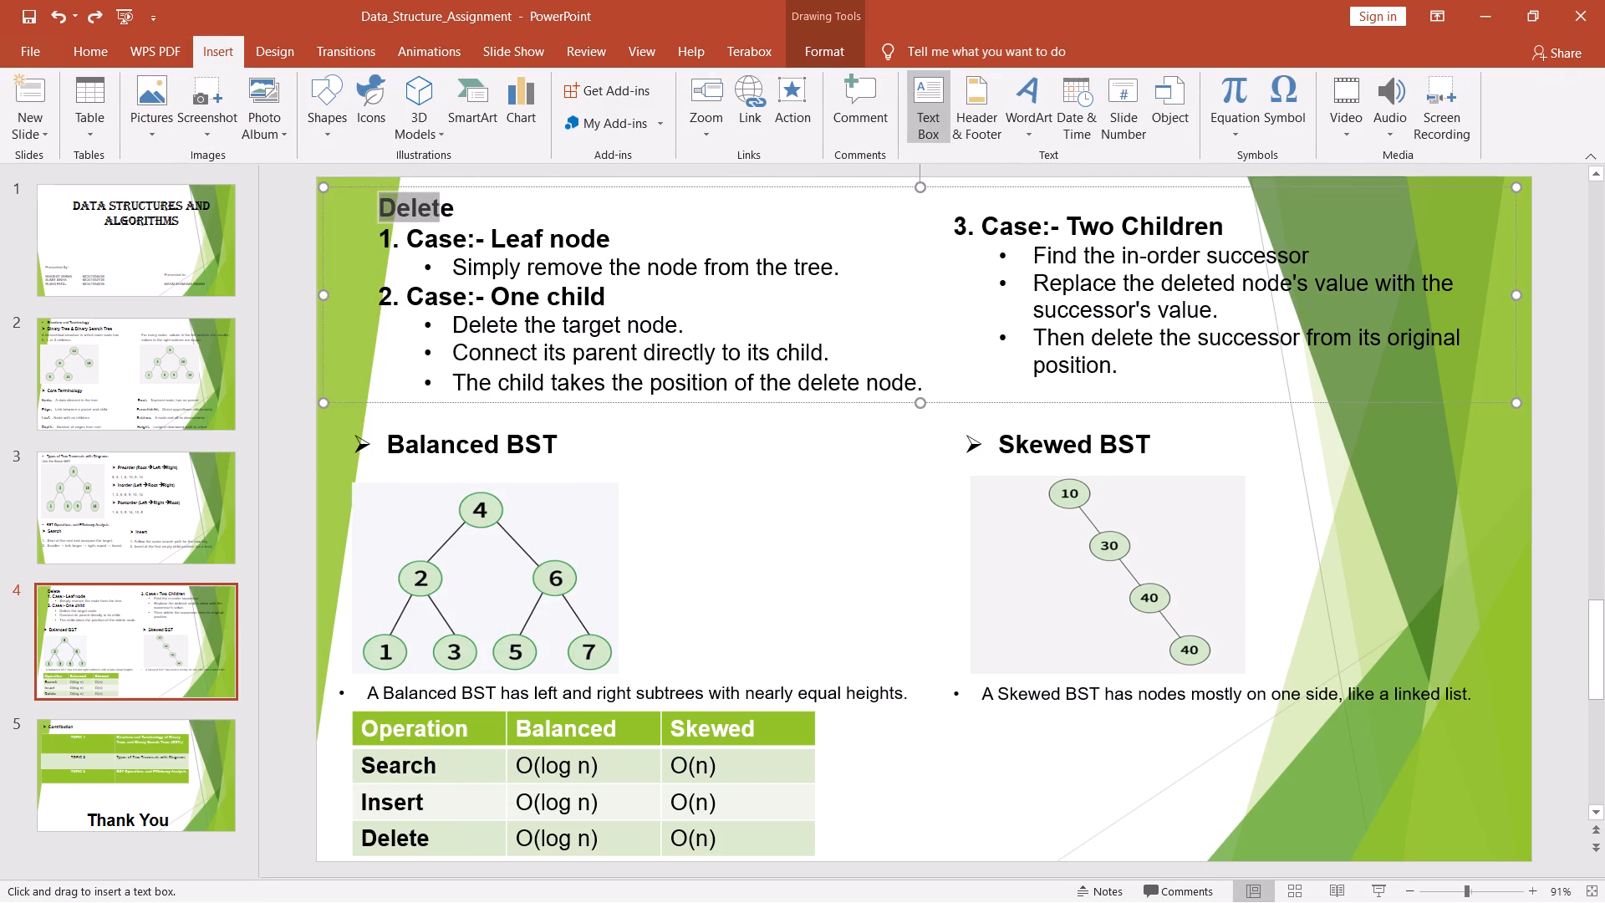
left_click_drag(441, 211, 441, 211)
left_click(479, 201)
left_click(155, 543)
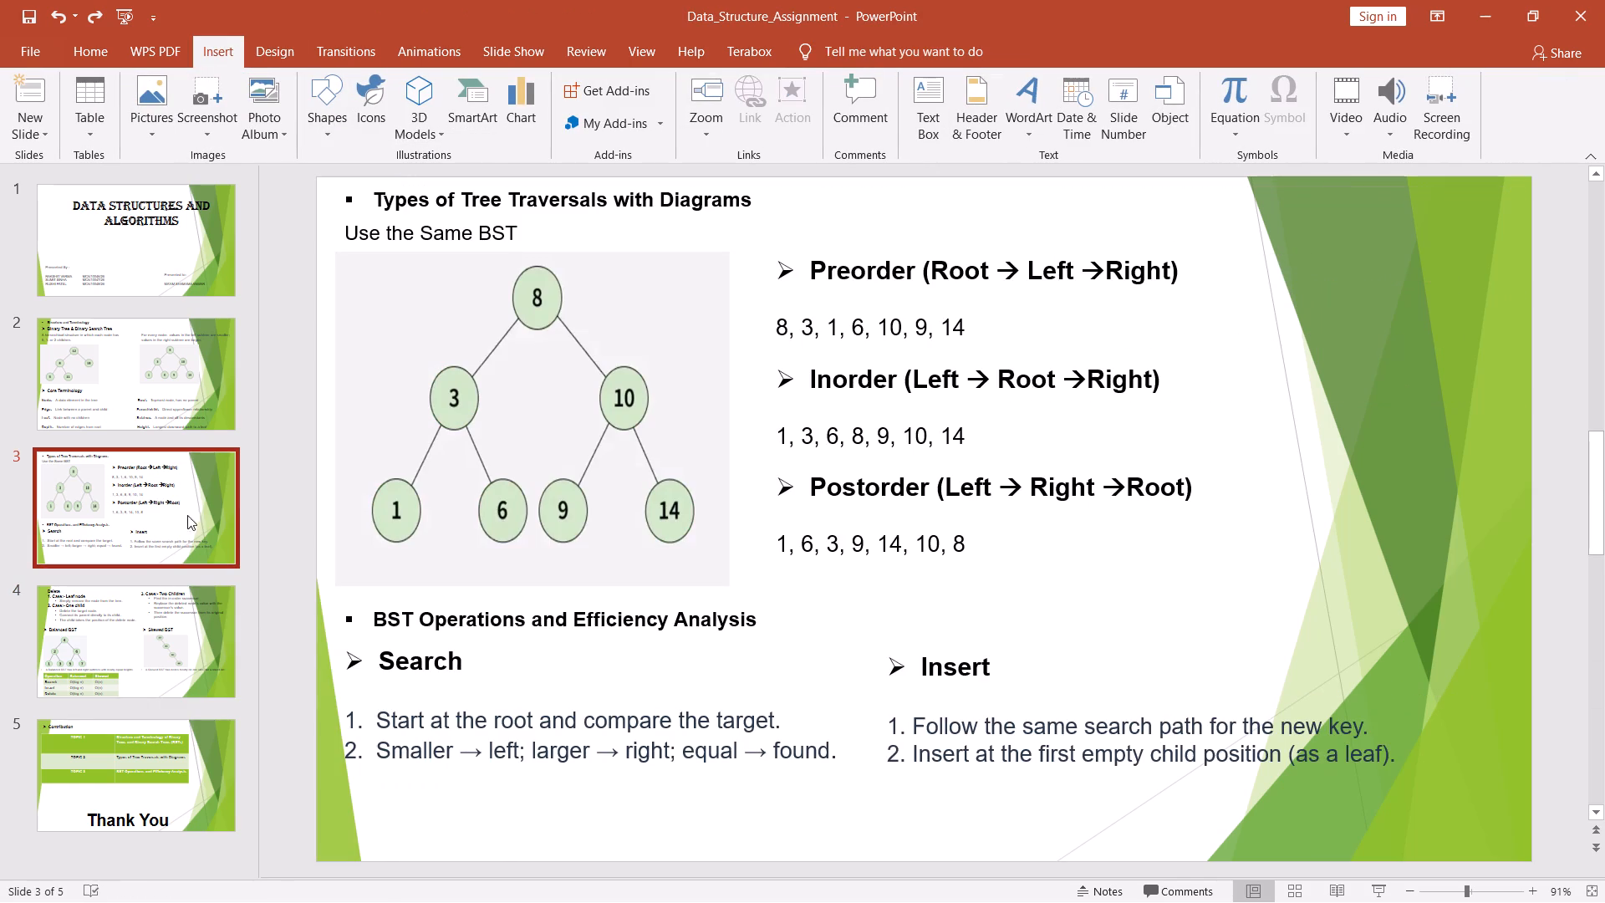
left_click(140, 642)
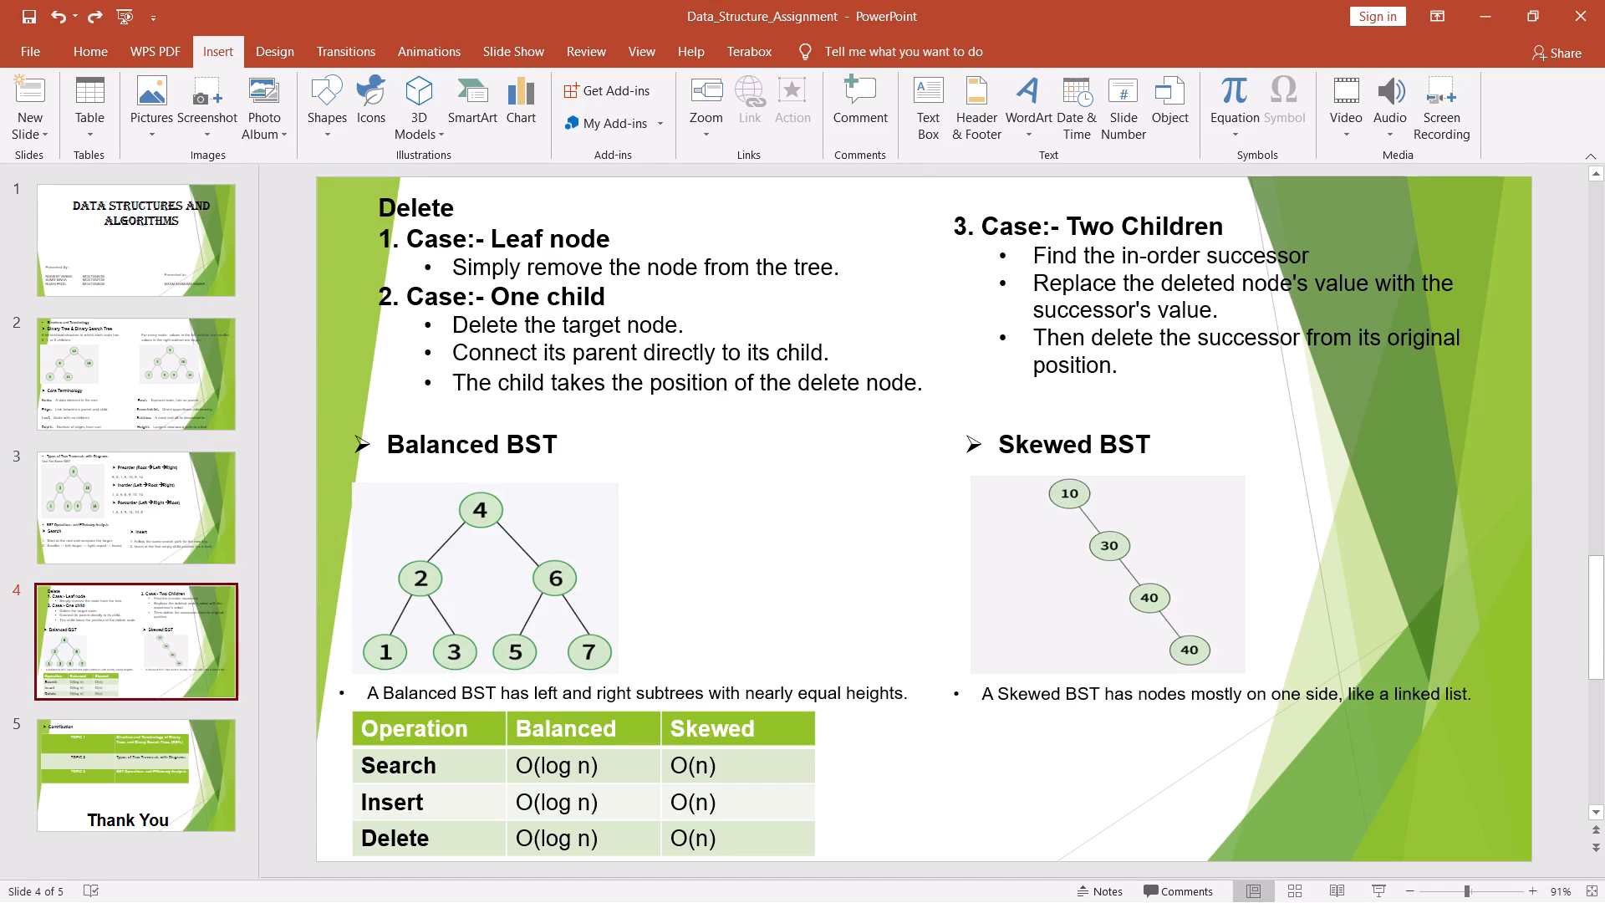
Add an arrow bullet to the "Delete" heading on slide 4 and save the presentation.
left_click(385, 212)
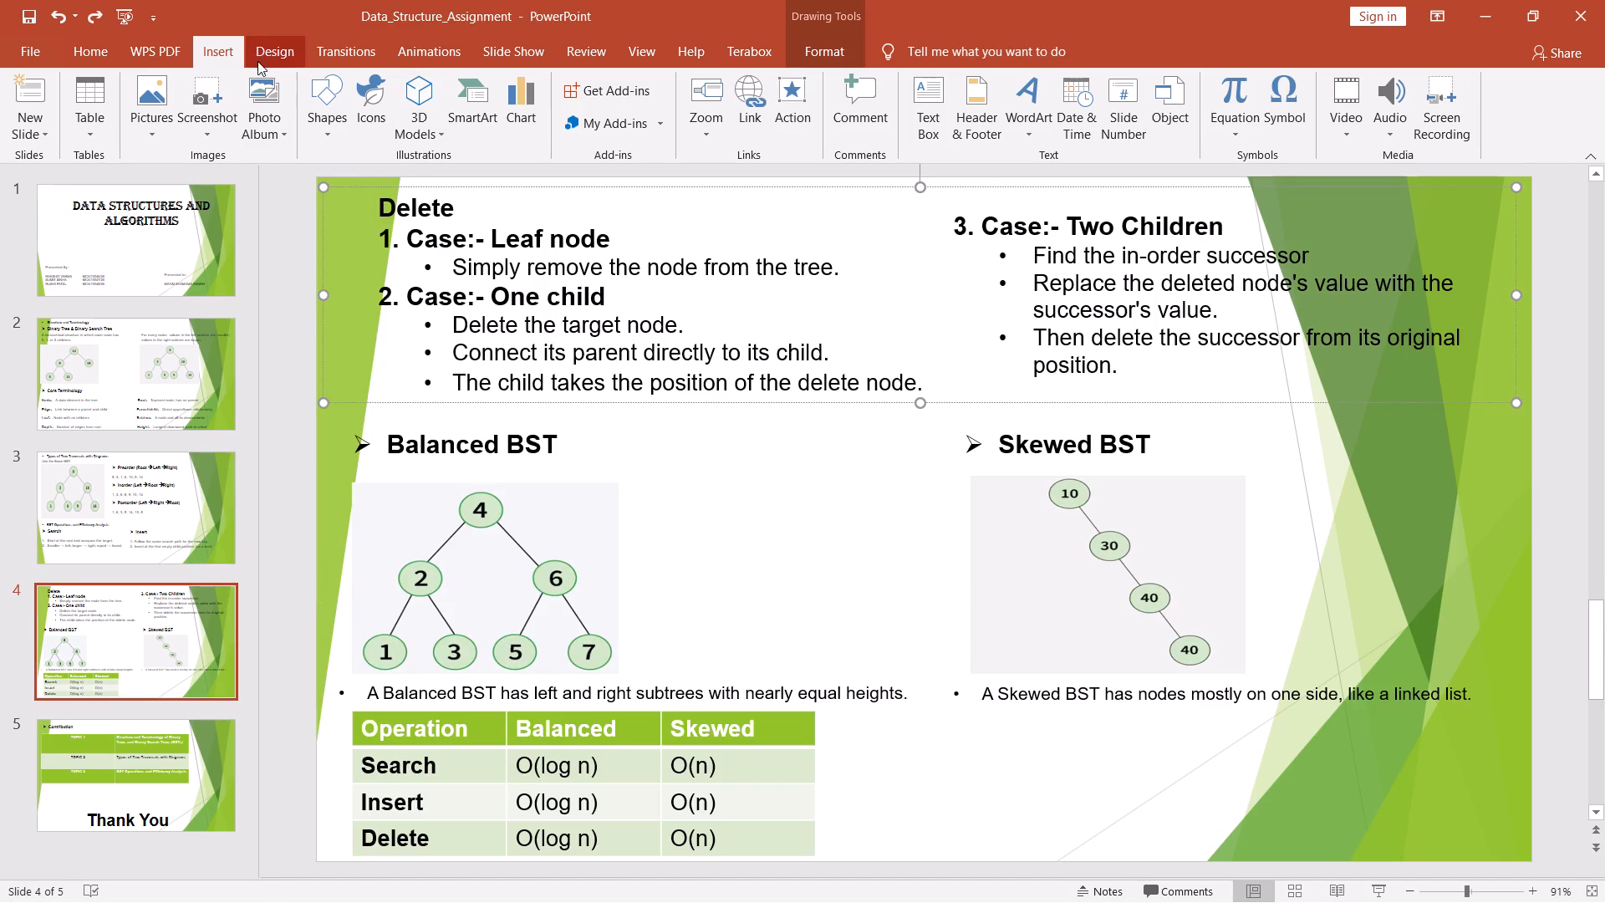
left_click(88, 41)
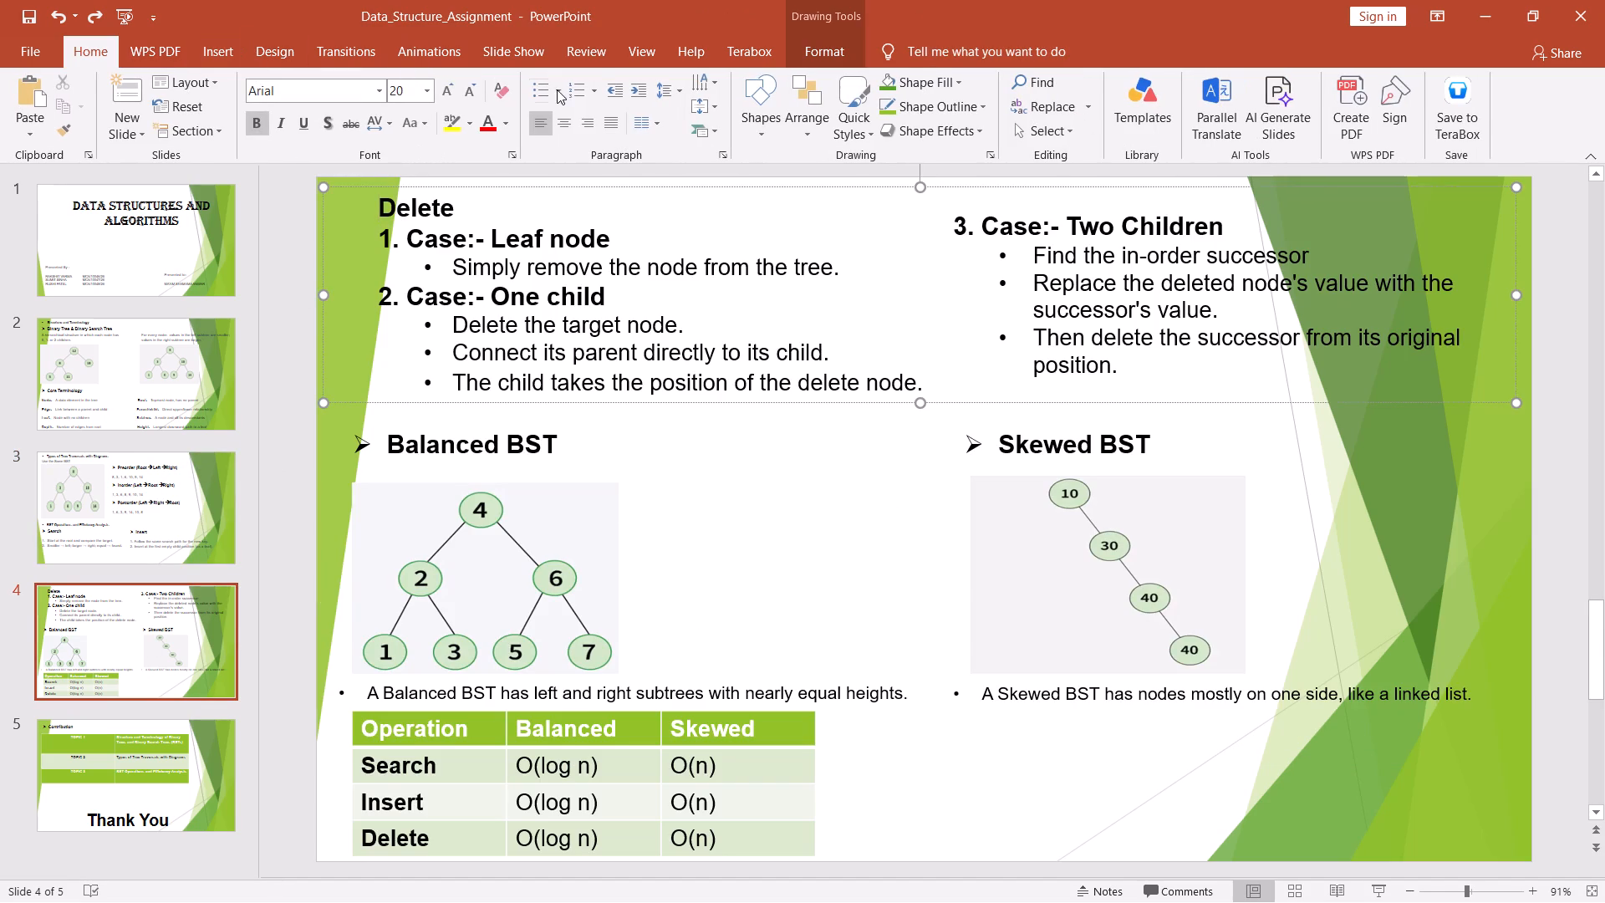
left_click(561, 90)
left_click(565, 325)
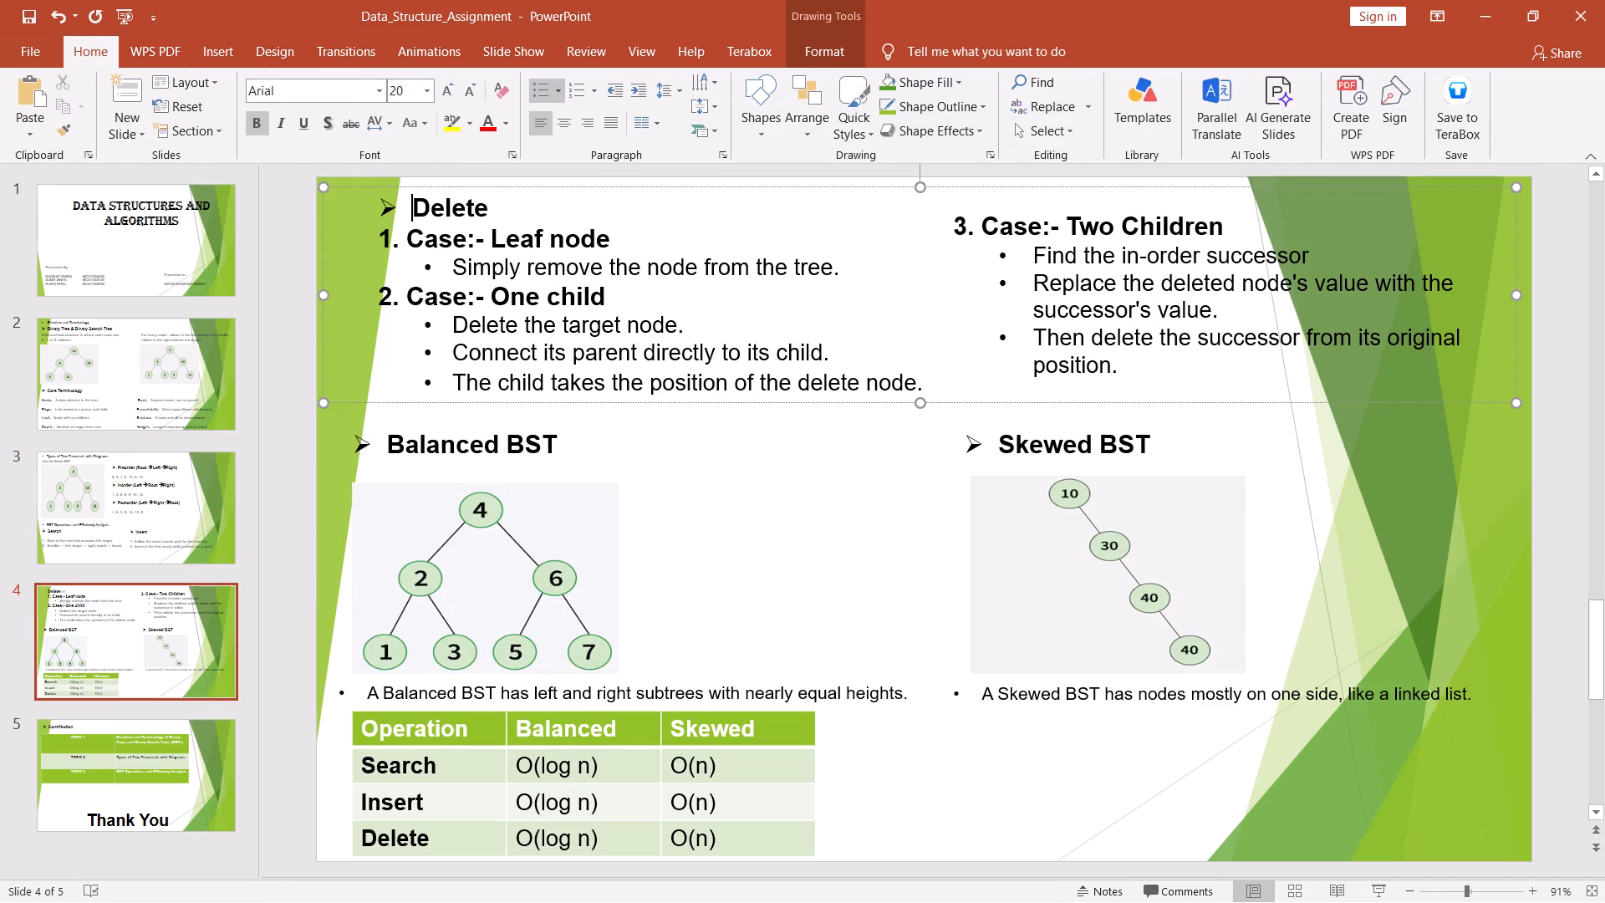
left_click(889, 487)
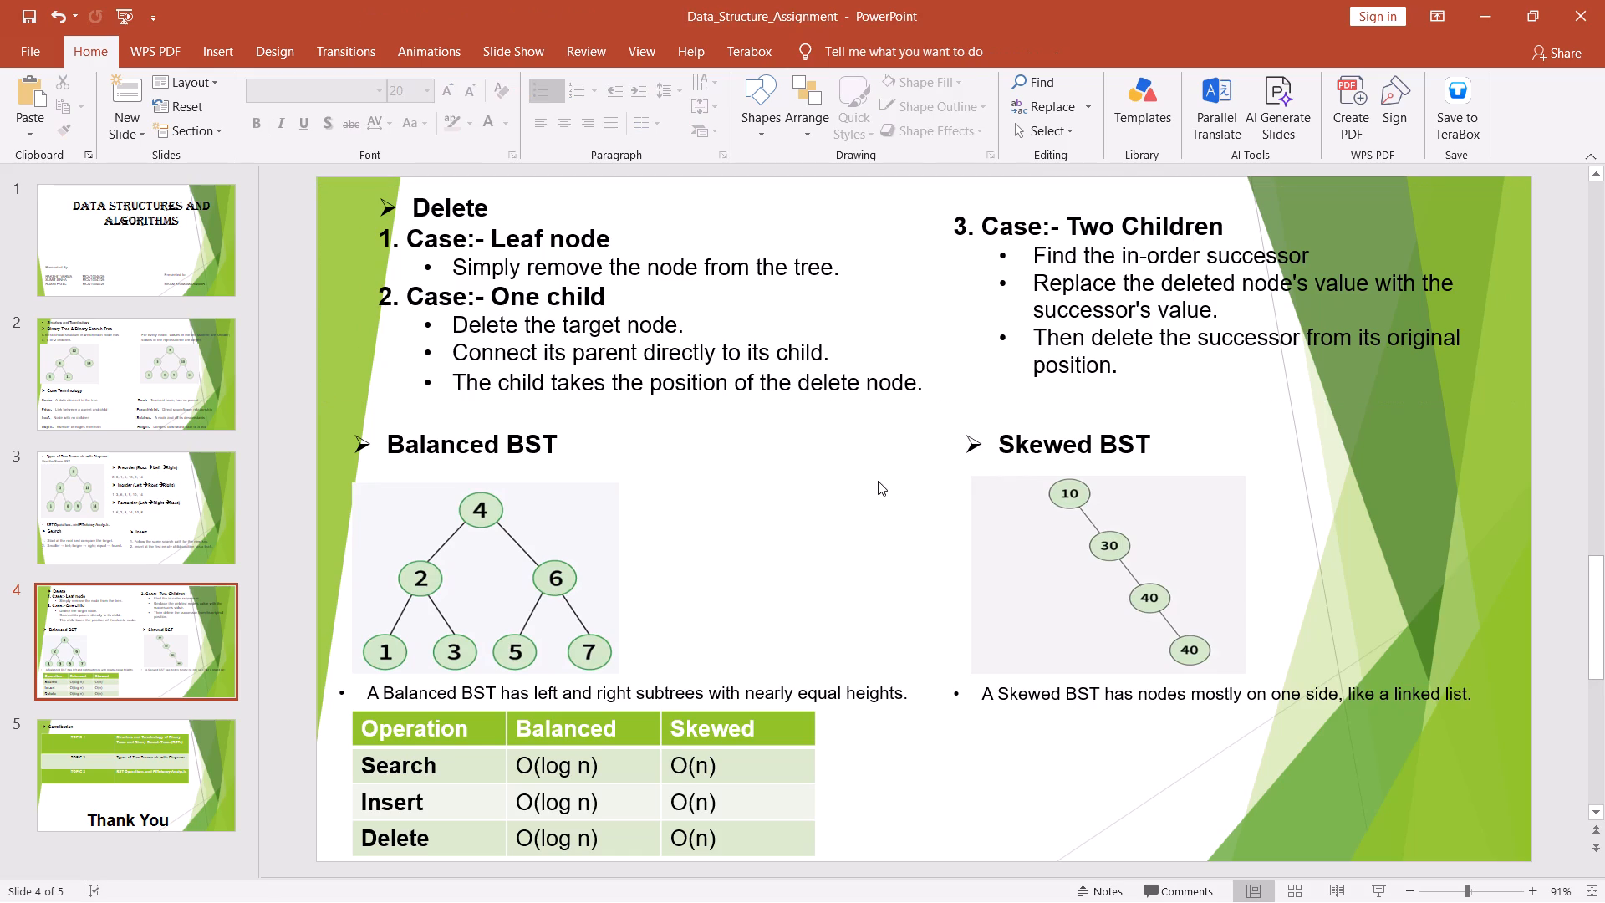
key("ctrl+s")
Review slides 3, 4 and 5, comparing the list formatting under their headings.
left_click(123, 630)
left_click(152, 528)
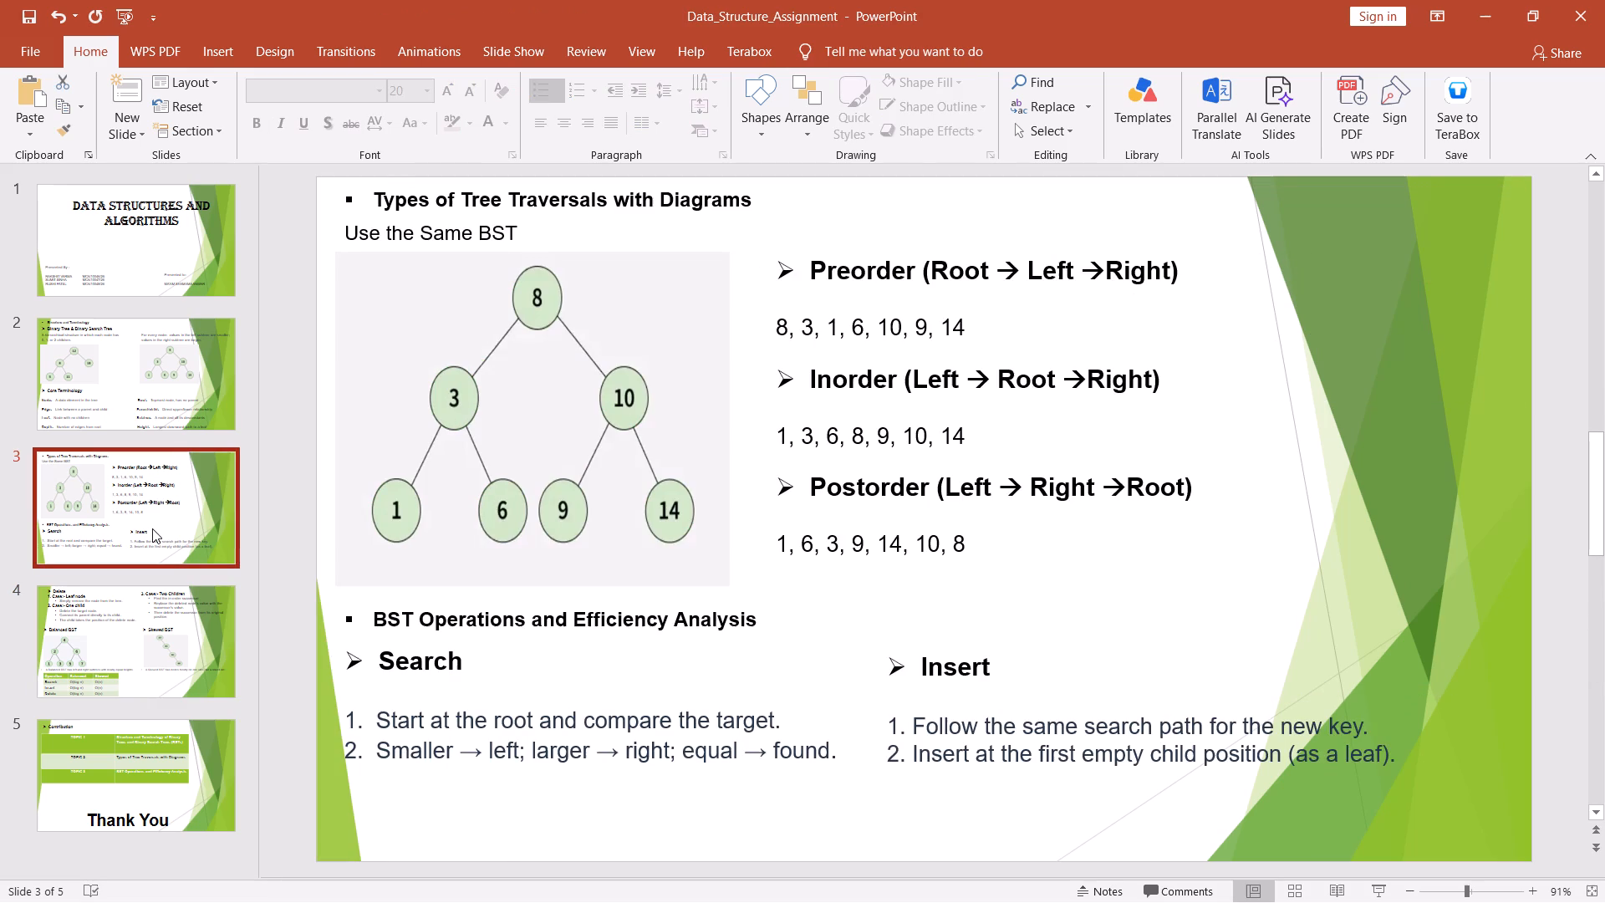
left_click(140, 664)
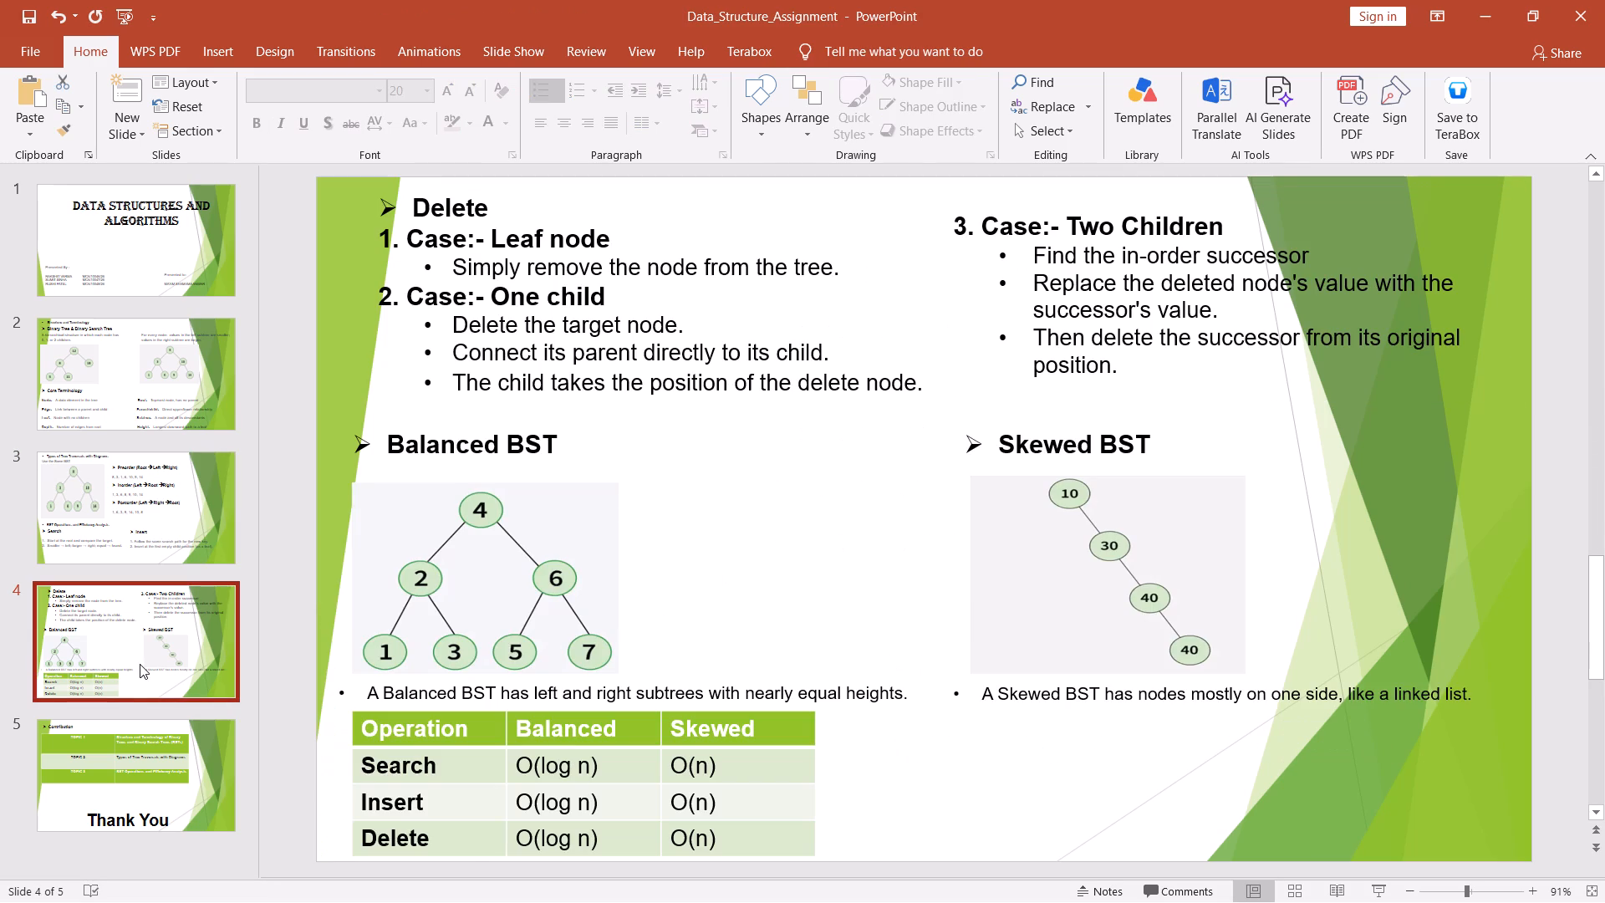
left_click(135, 724)
left_click(135, 679)
left_click(137, 538)
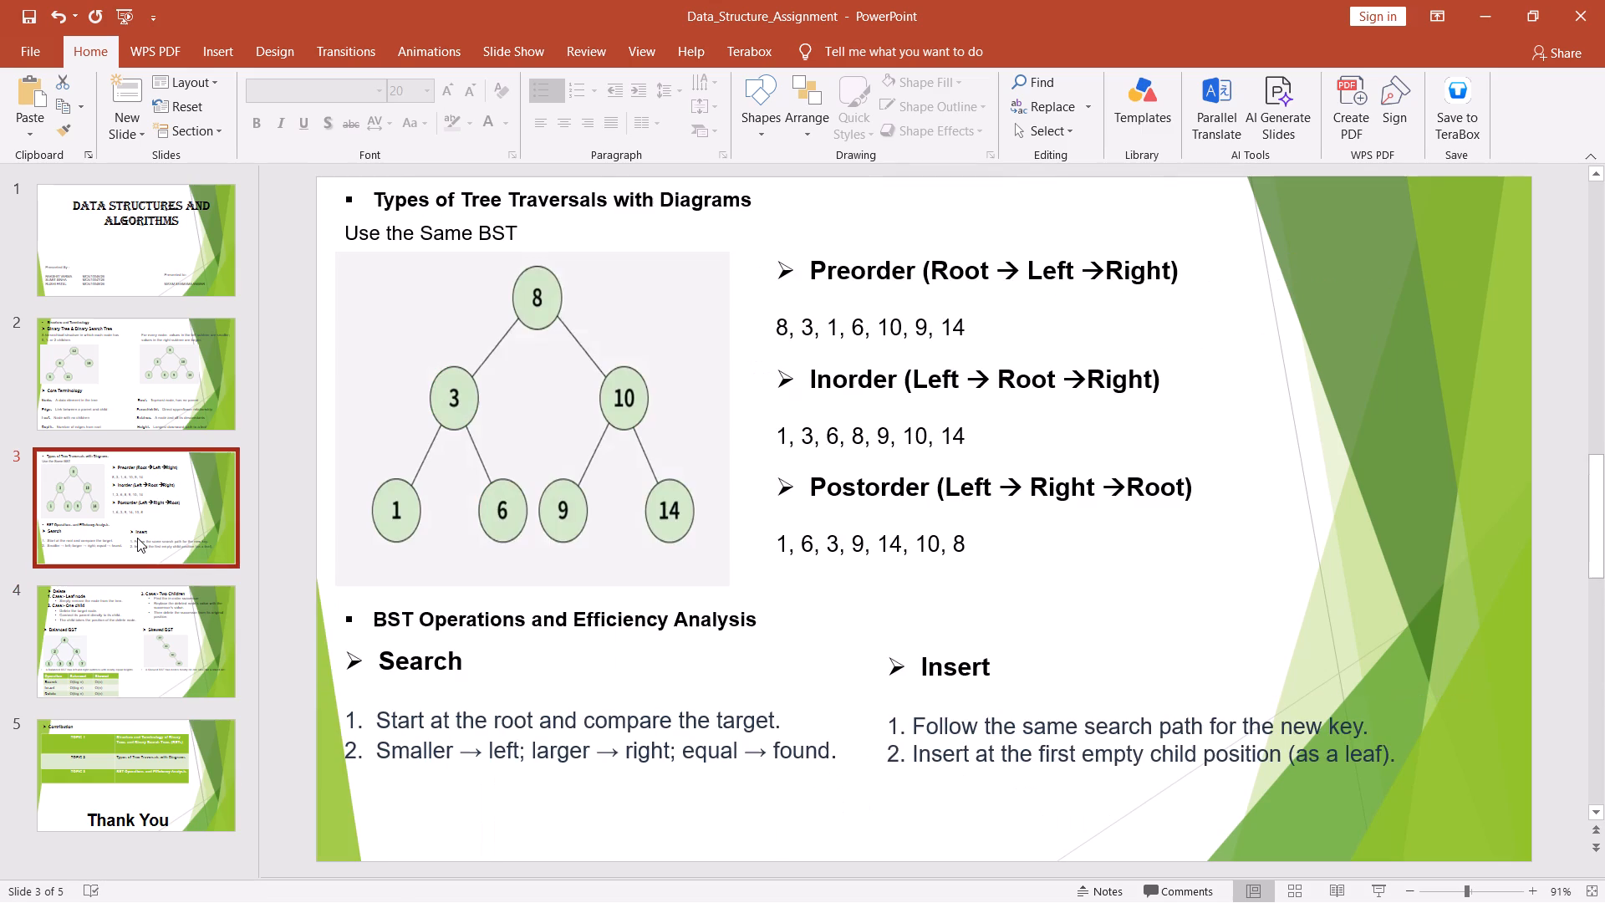
left_click(135, 670)
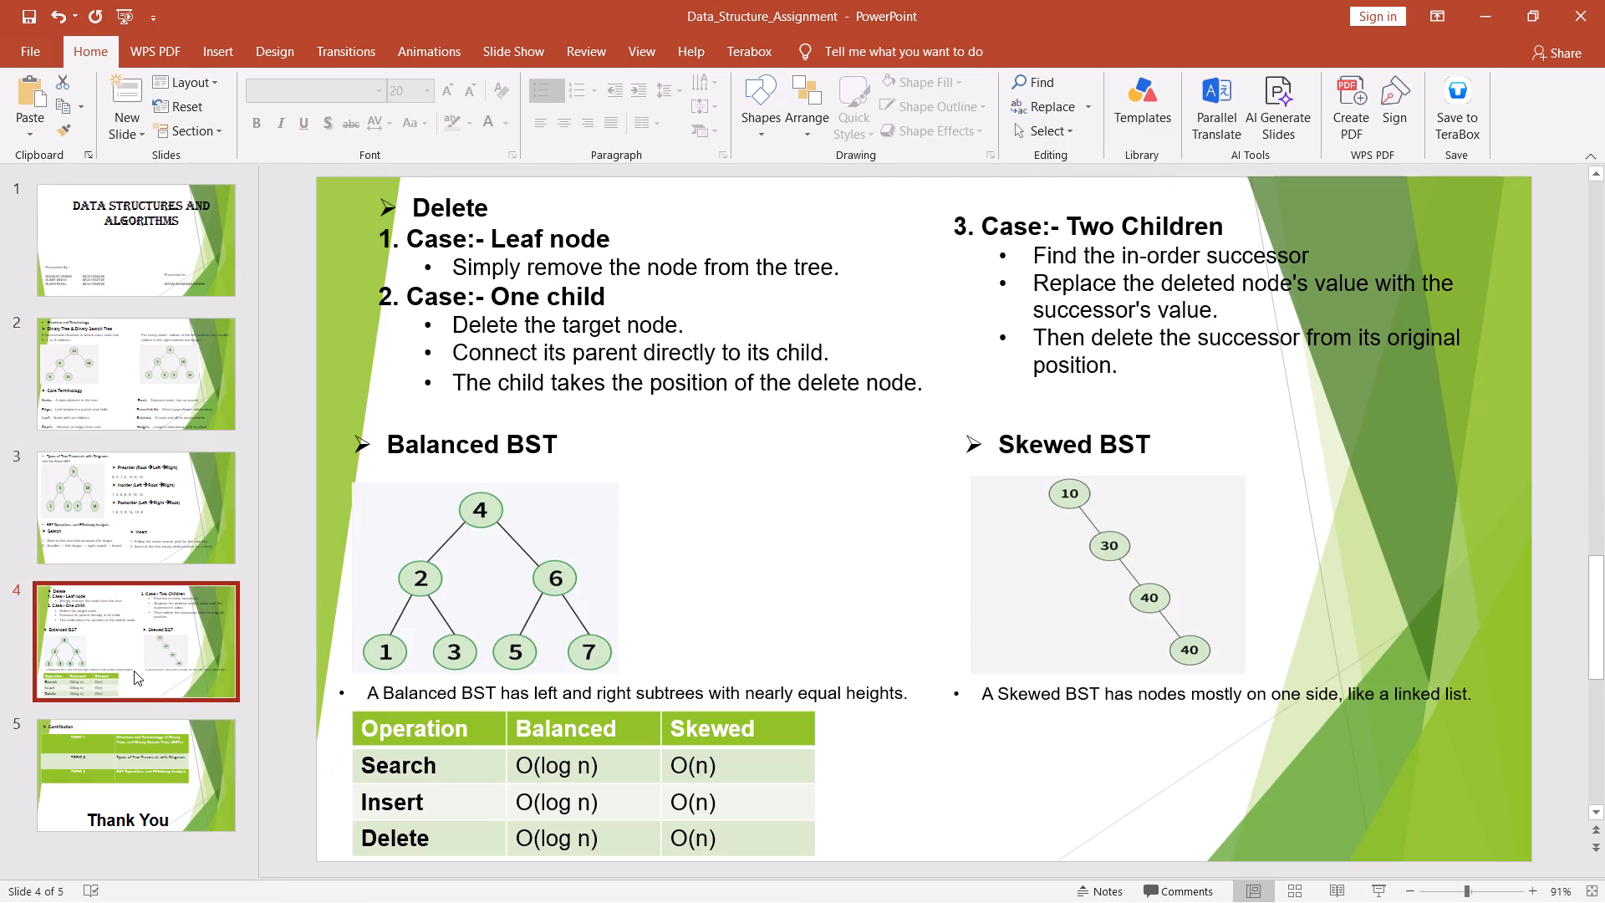
Replace the typed numbers before the two points under "Search" on slide 3 with round bullets.
left_click(156, 544)
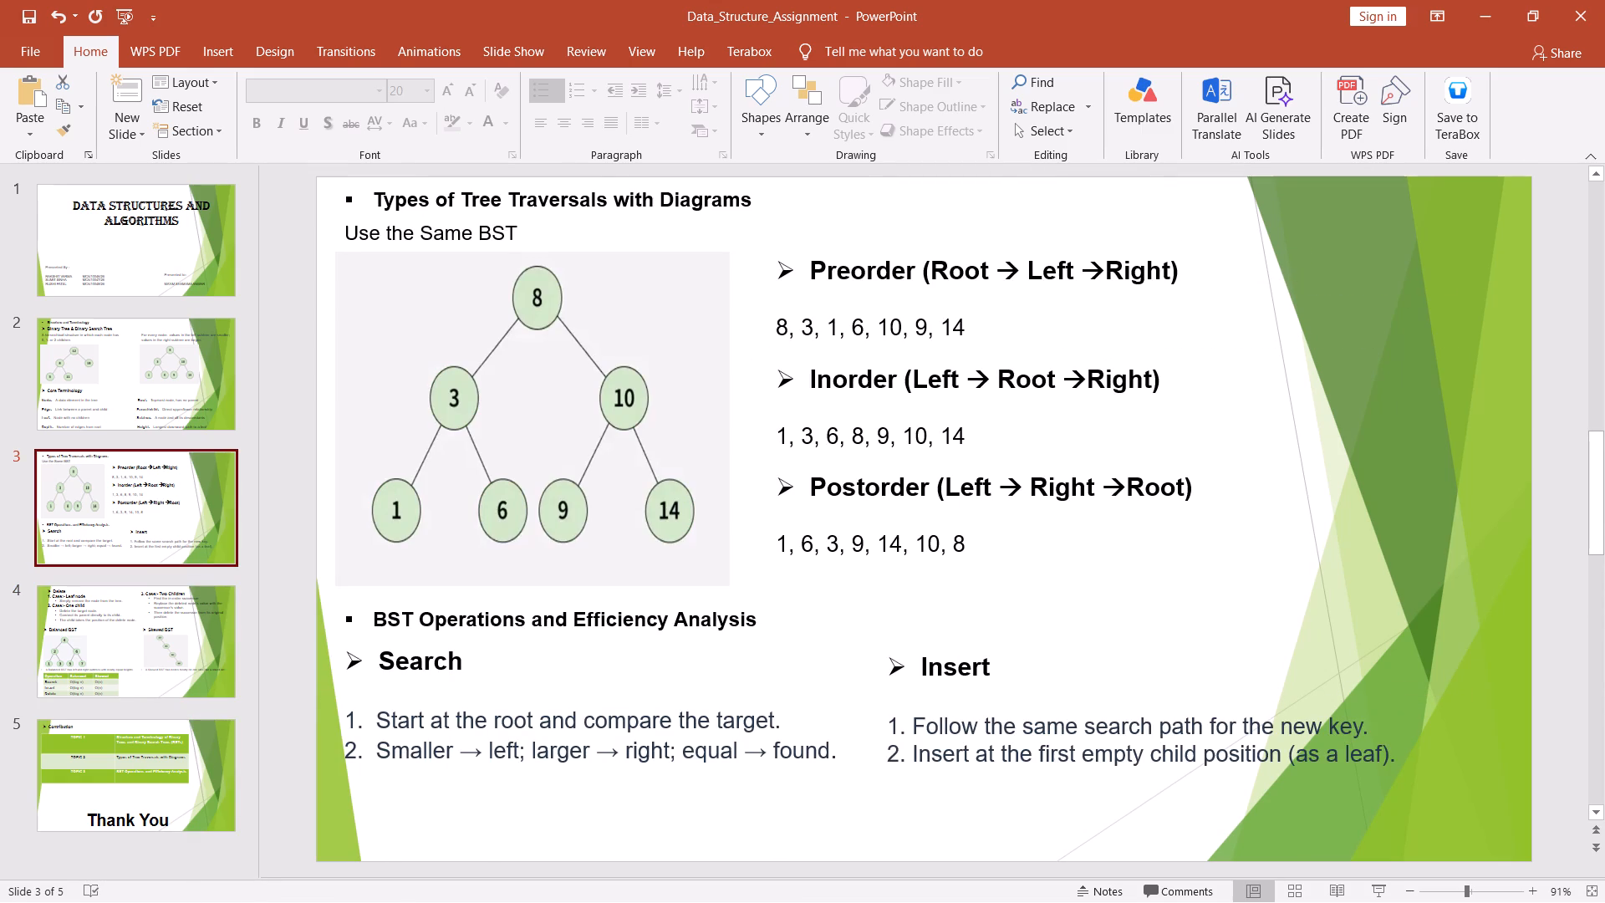
left_click(373, 719)
key("BackSpace")
key("BackSpace")
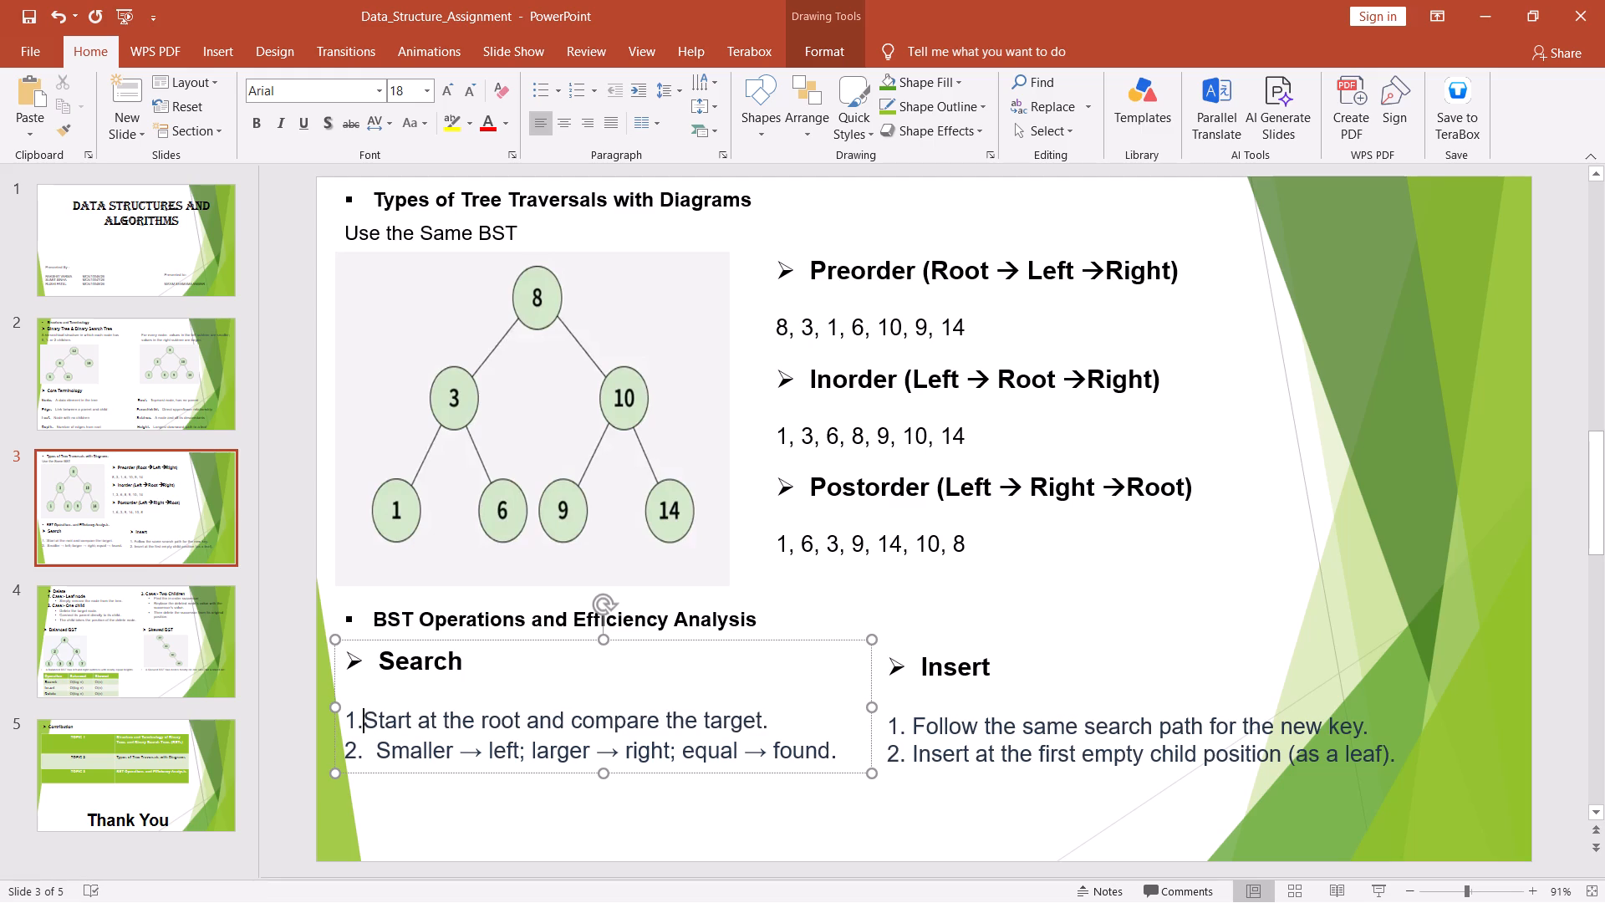
key("BackSpace")
key("BackSpace")
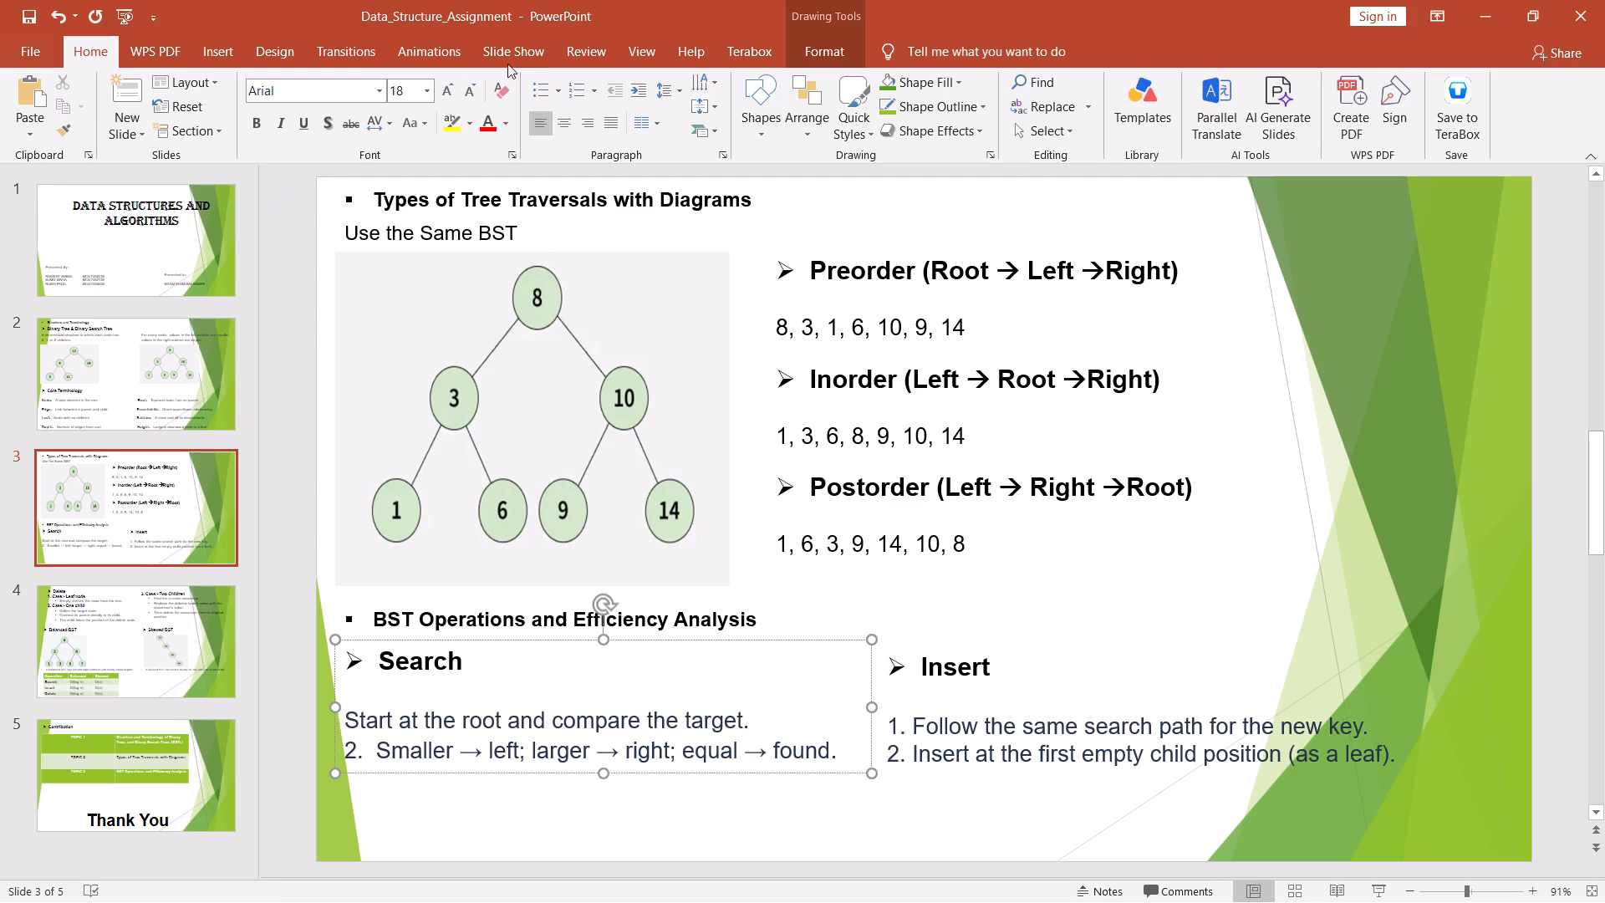
left_click(555, 89)
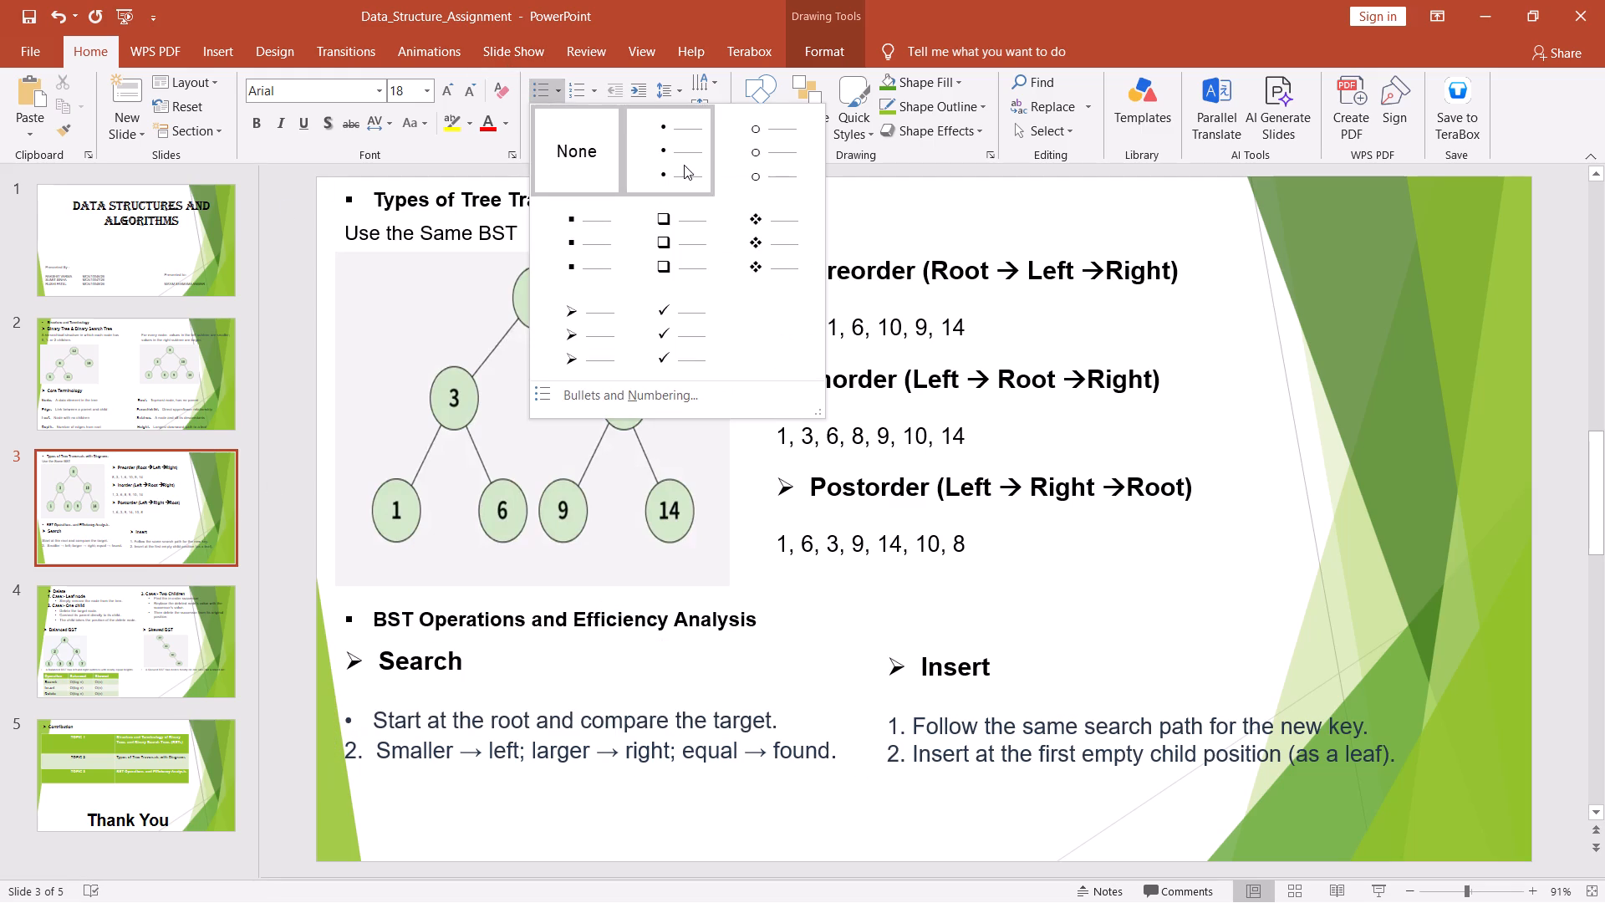
left_click(684, 165)
key("Down")
key("BackSpace")
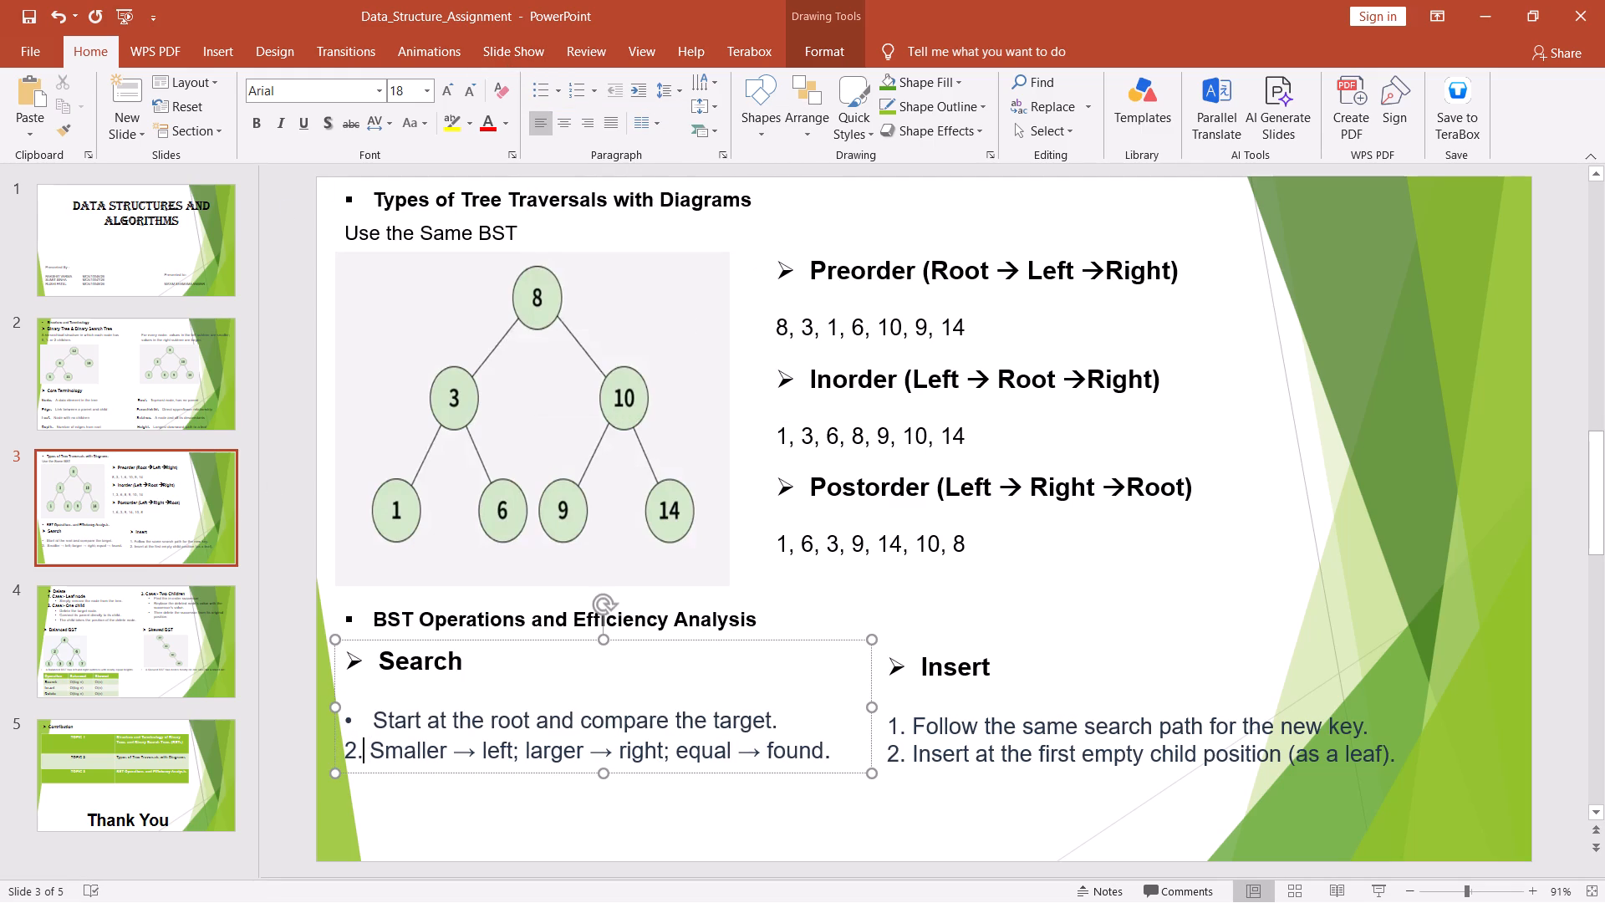
key("BackSpace")
key("BackSpace")
left_click(555, 85)
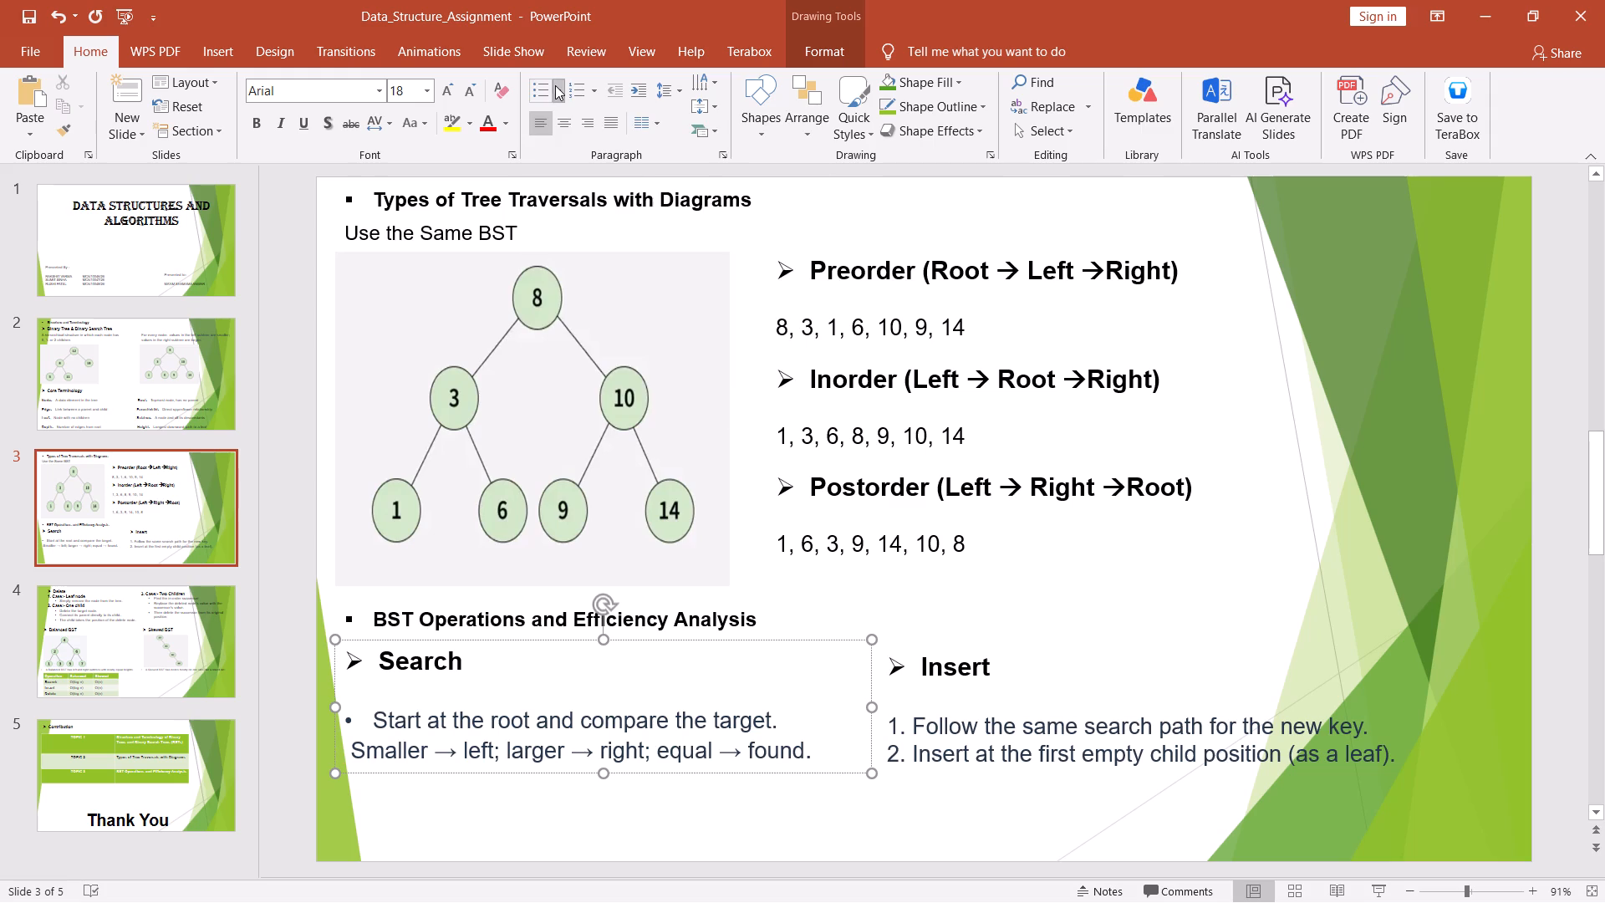
left_click(667, 161)
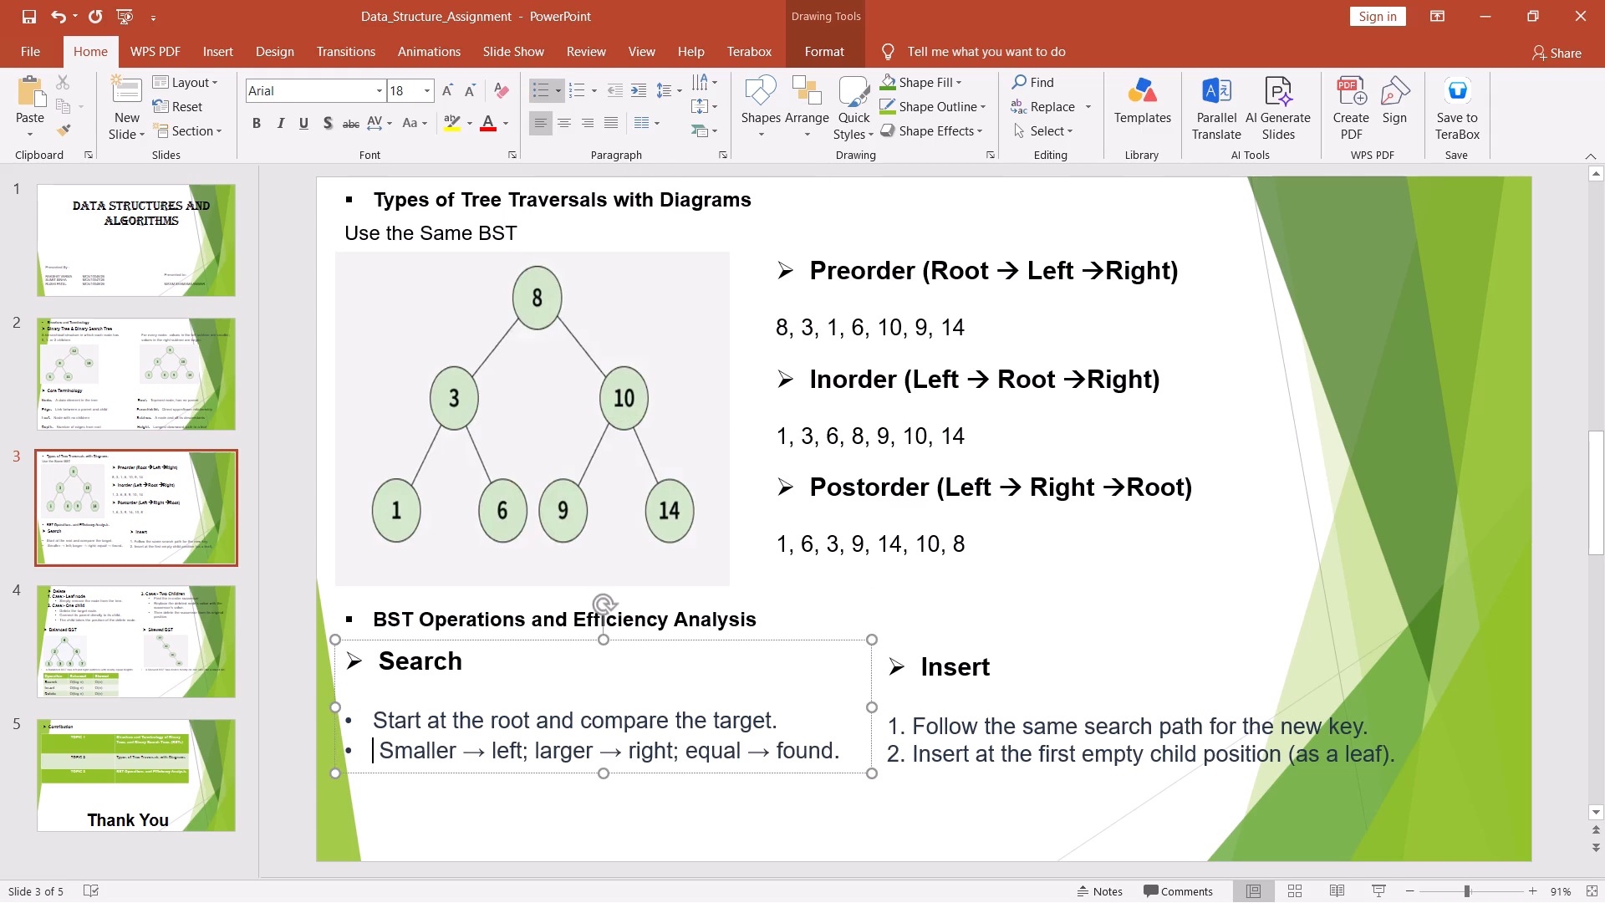
Replace the typed numbers before the two points under "Insert" on slide 3 with round bullets, and save the presentation.
left_click(899, 735)
key("Insert")
key("Right")
key("BackSpace")
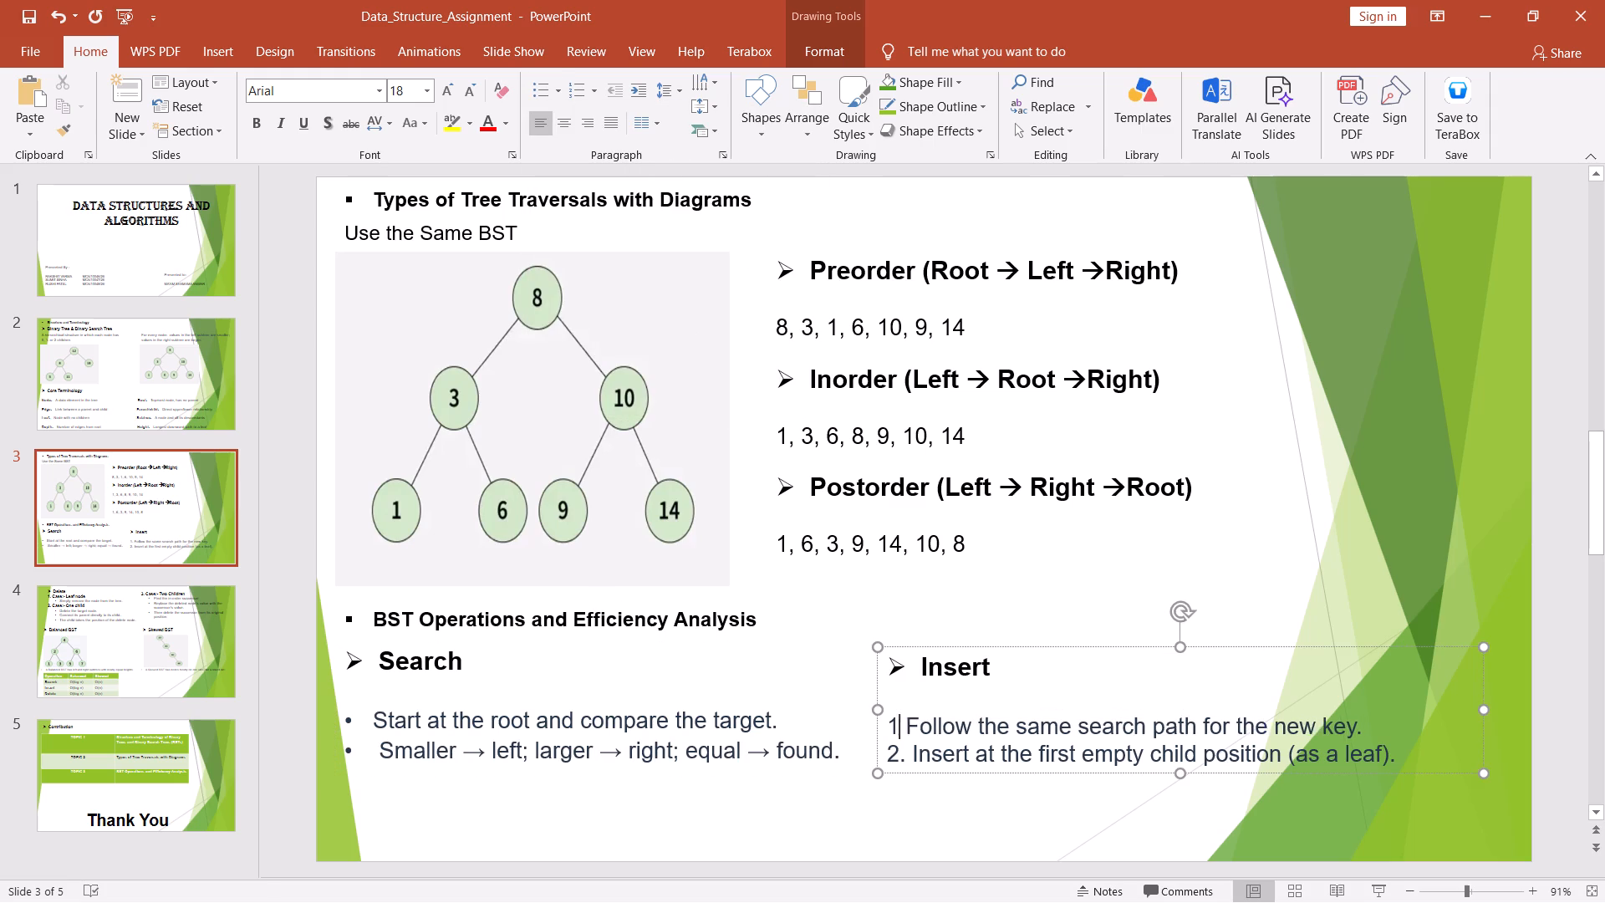
key("BackSpace")
left_click(558, 92)
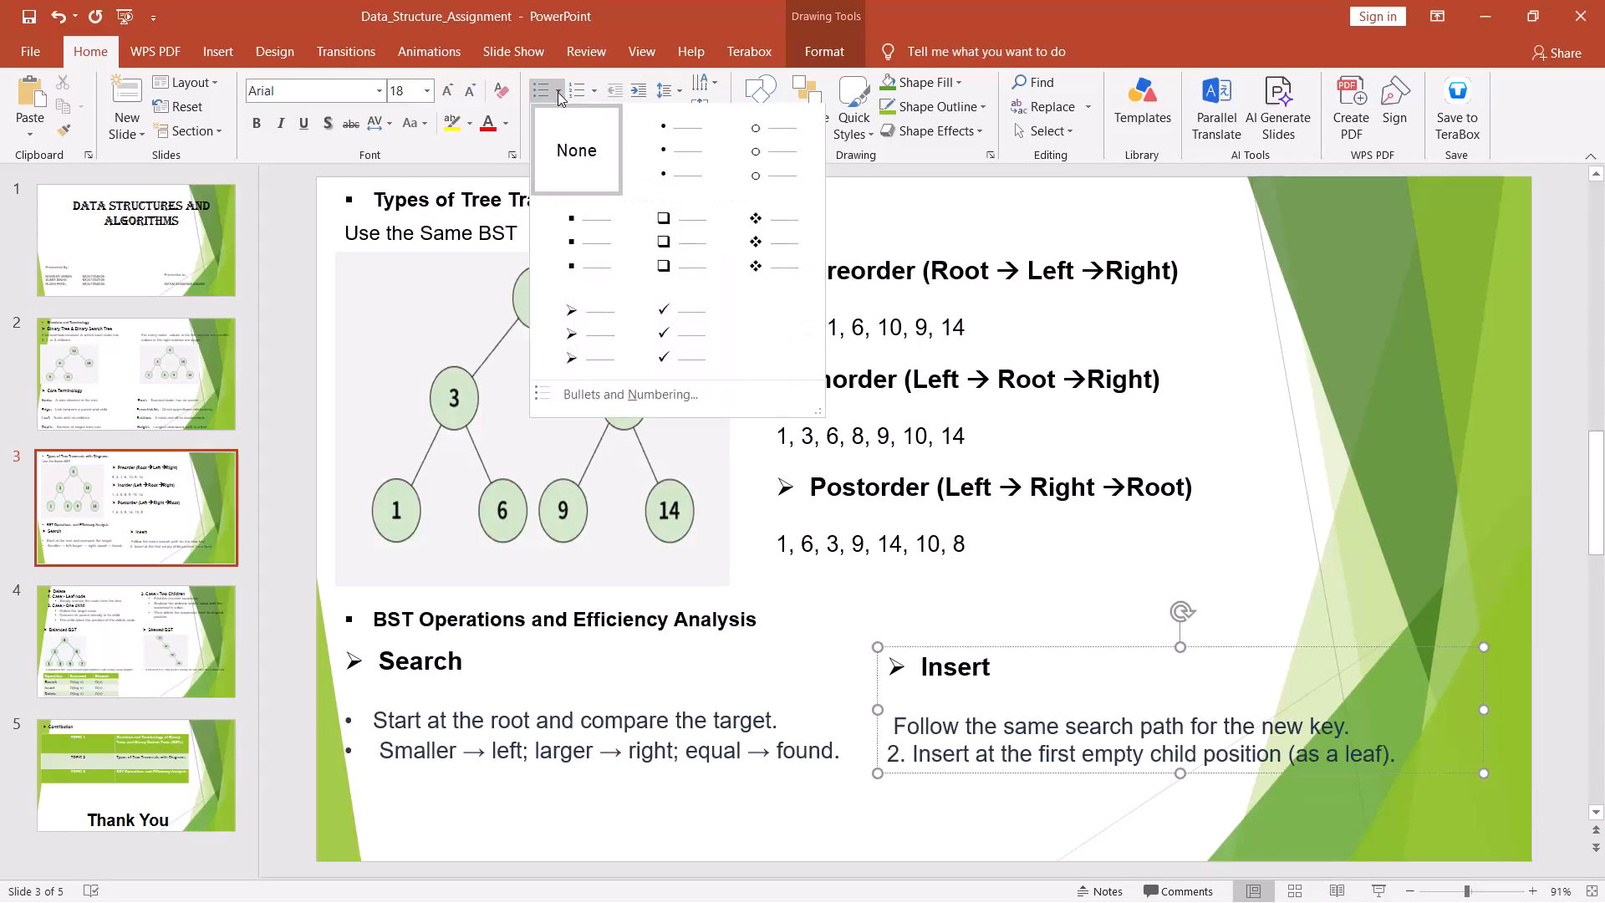
left_click(647, 150)
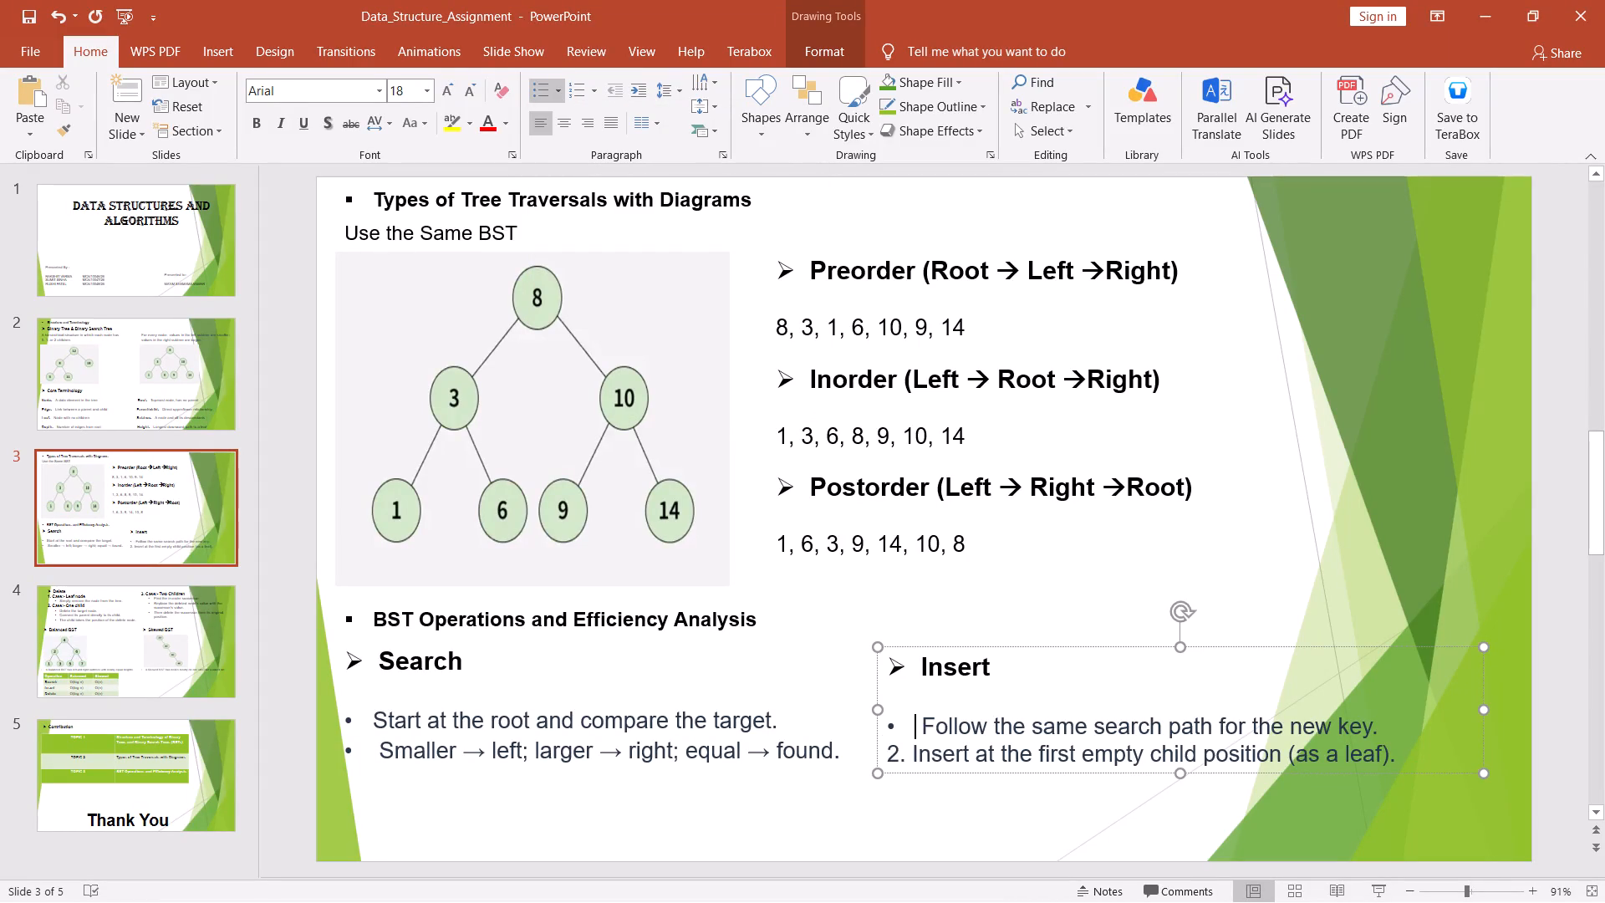
left_click(908, 754)
key("BackSpace")
key("BackSpace")
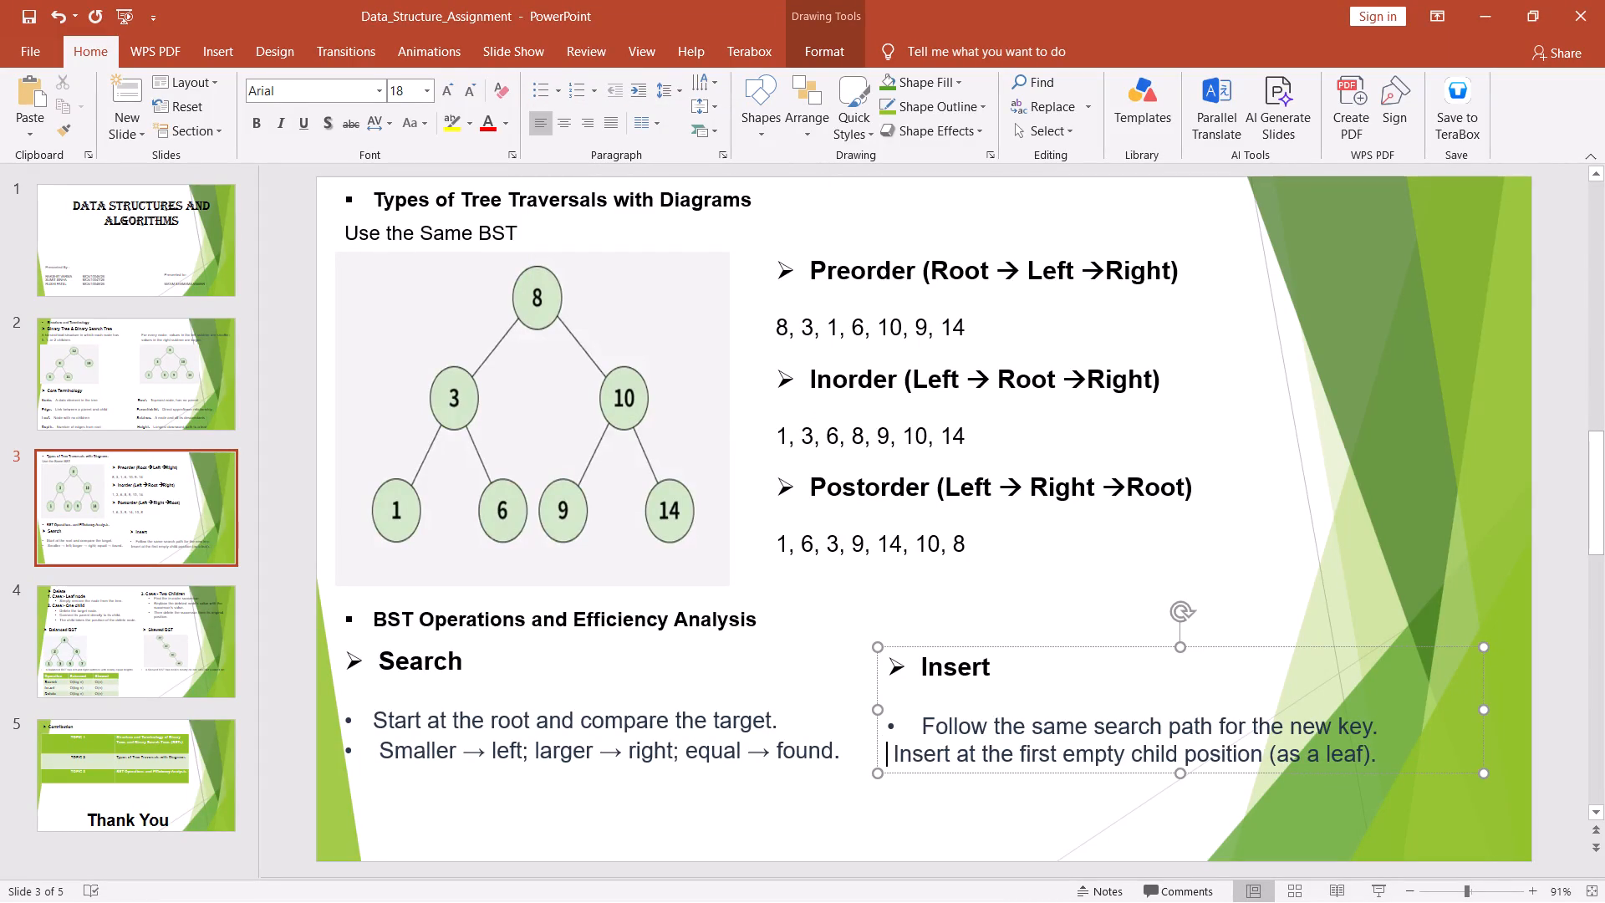
left_click(556, 86)
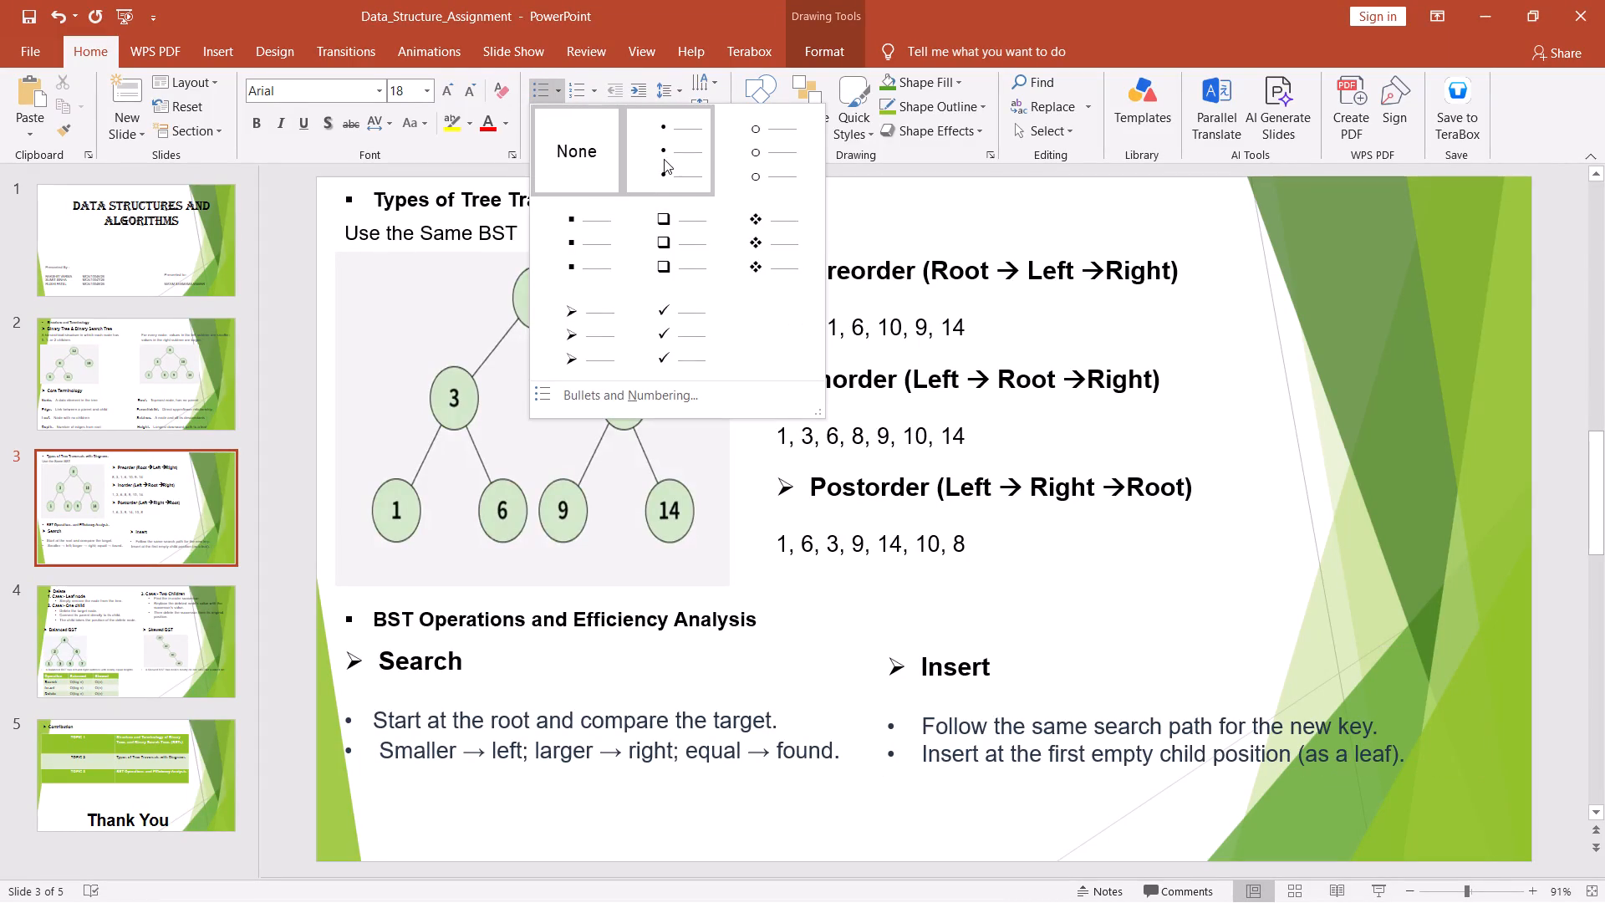
left_click(664, 159)
left_click(923, 819)
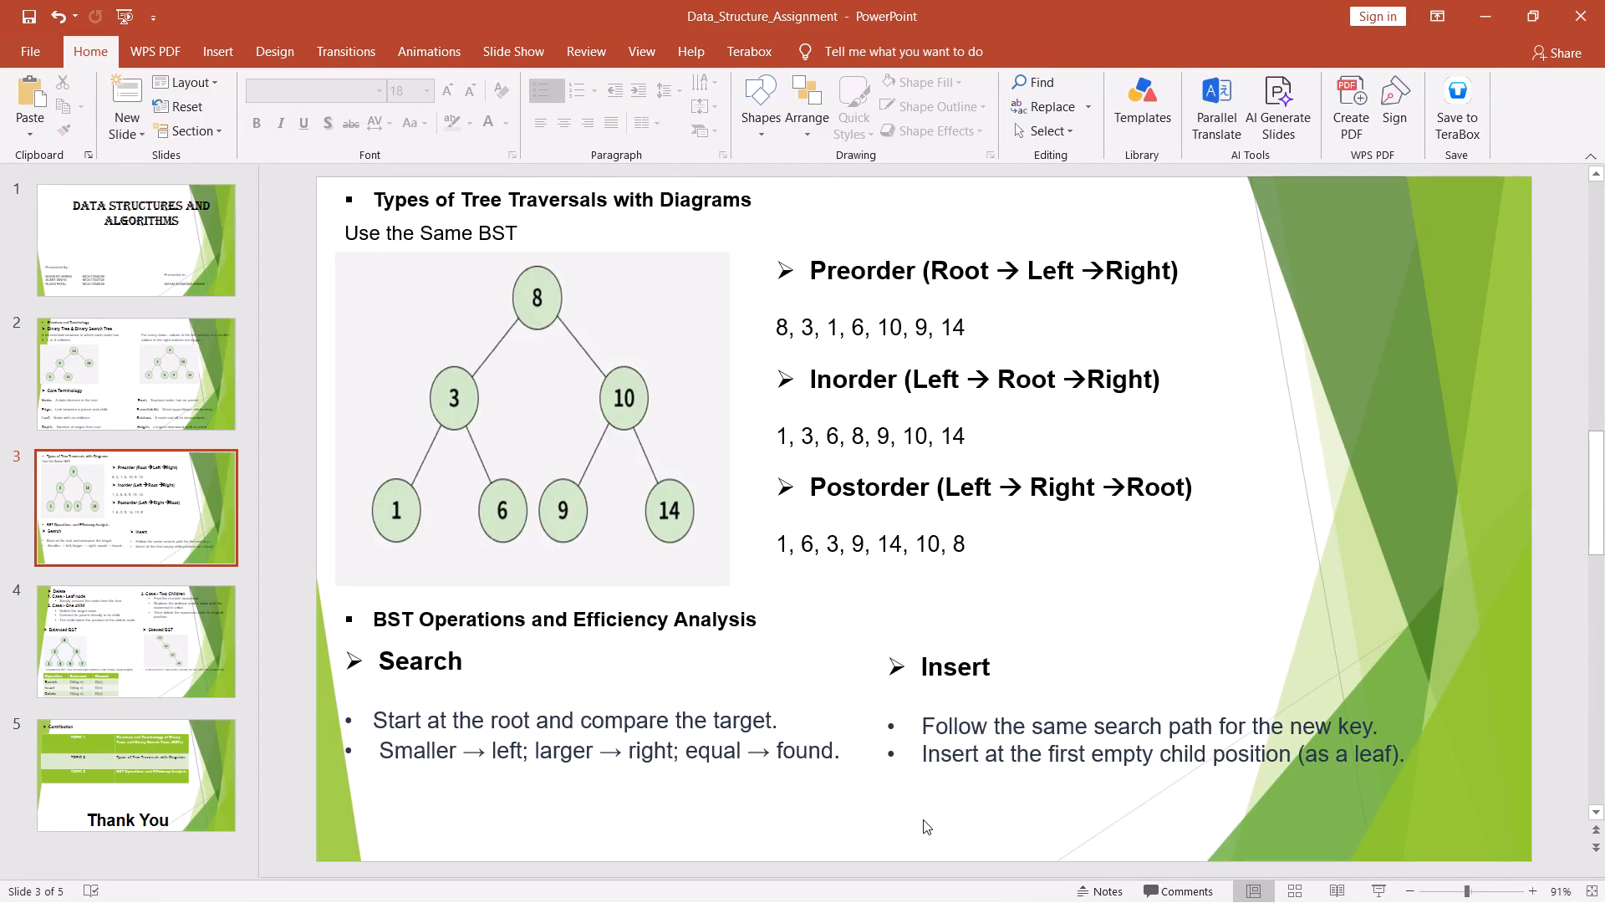
key("ctrl+s")
Widen slide 2's top heading box and replace its text with the full Topic 1 title copied from slide 5's Contribution table.
left_click(110, 523)
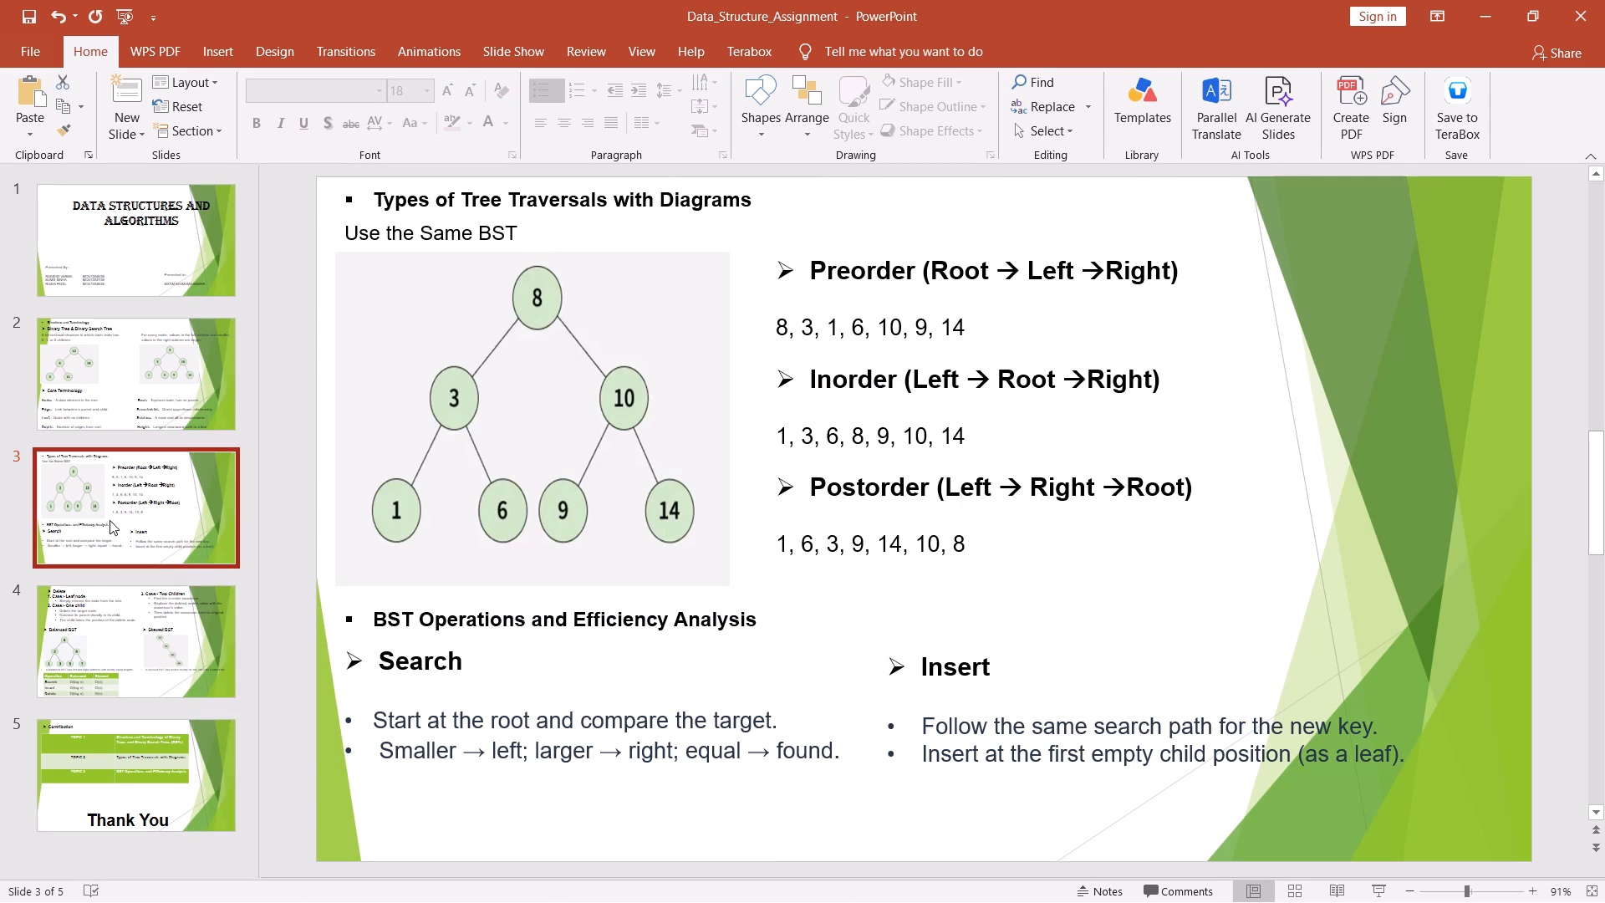
left_click(110, 375)
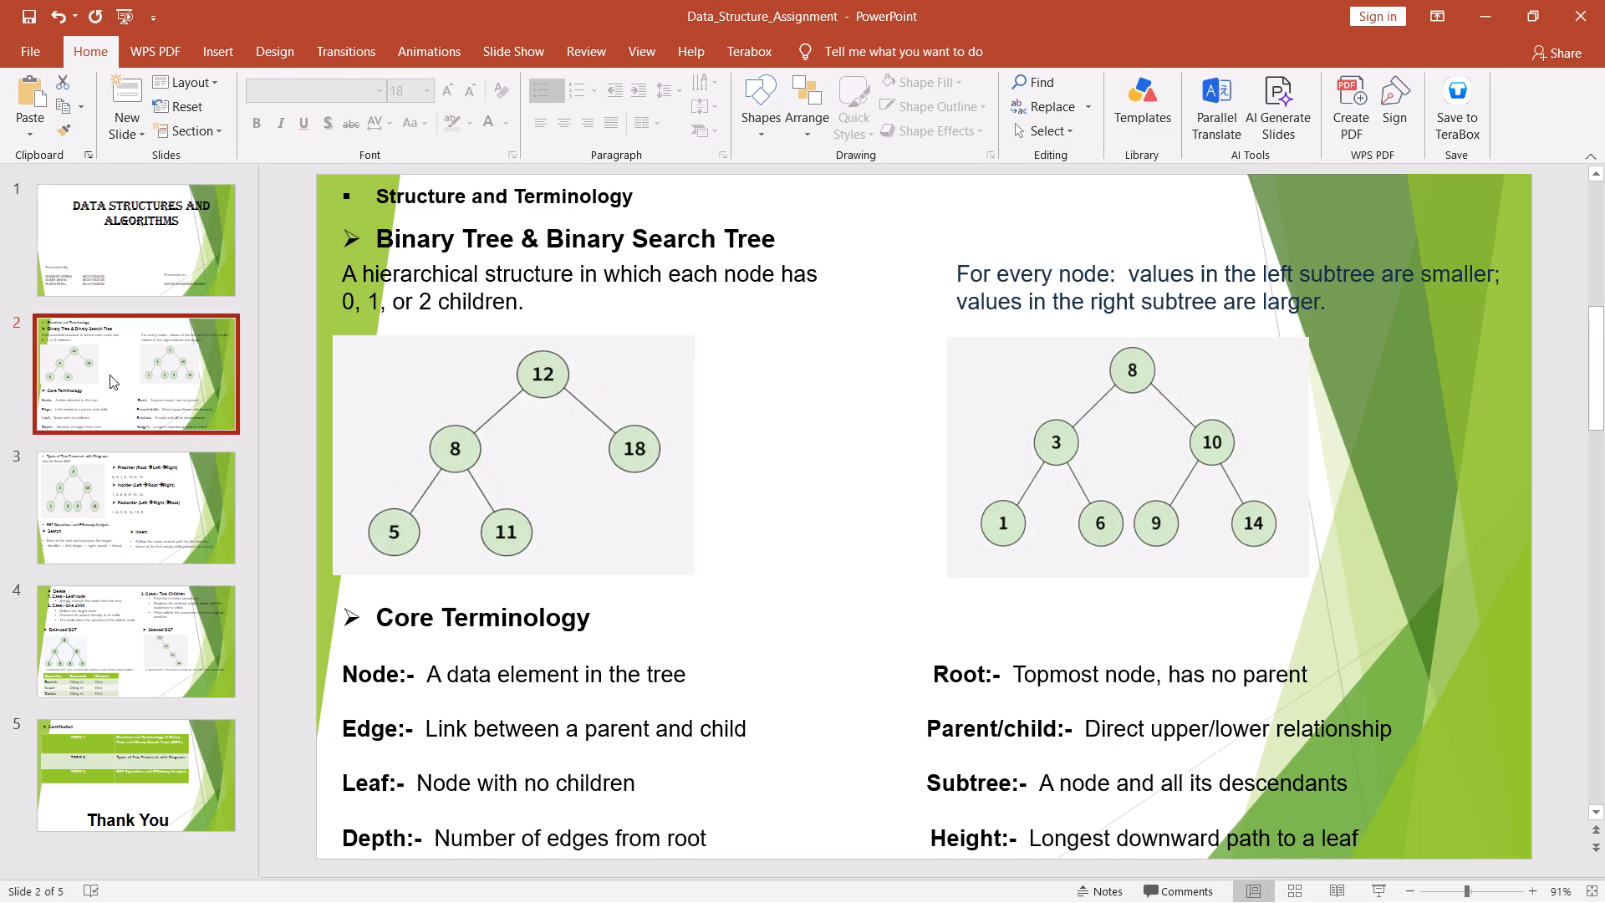
left_click(125, 791)
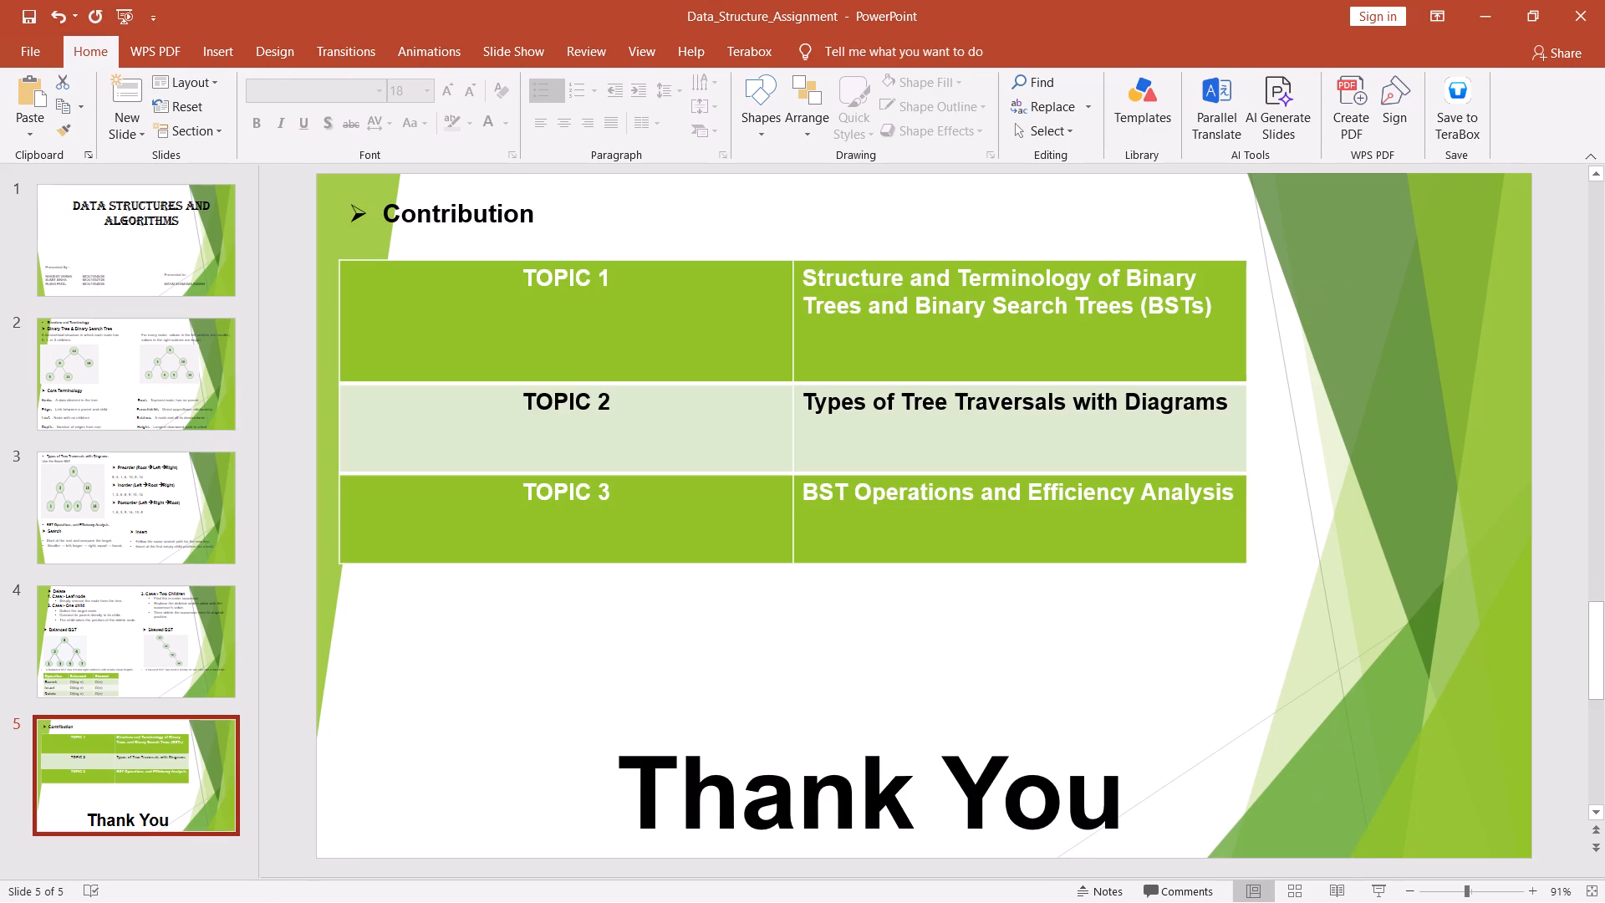
left_click_drag(804, 277, 1214, 308)
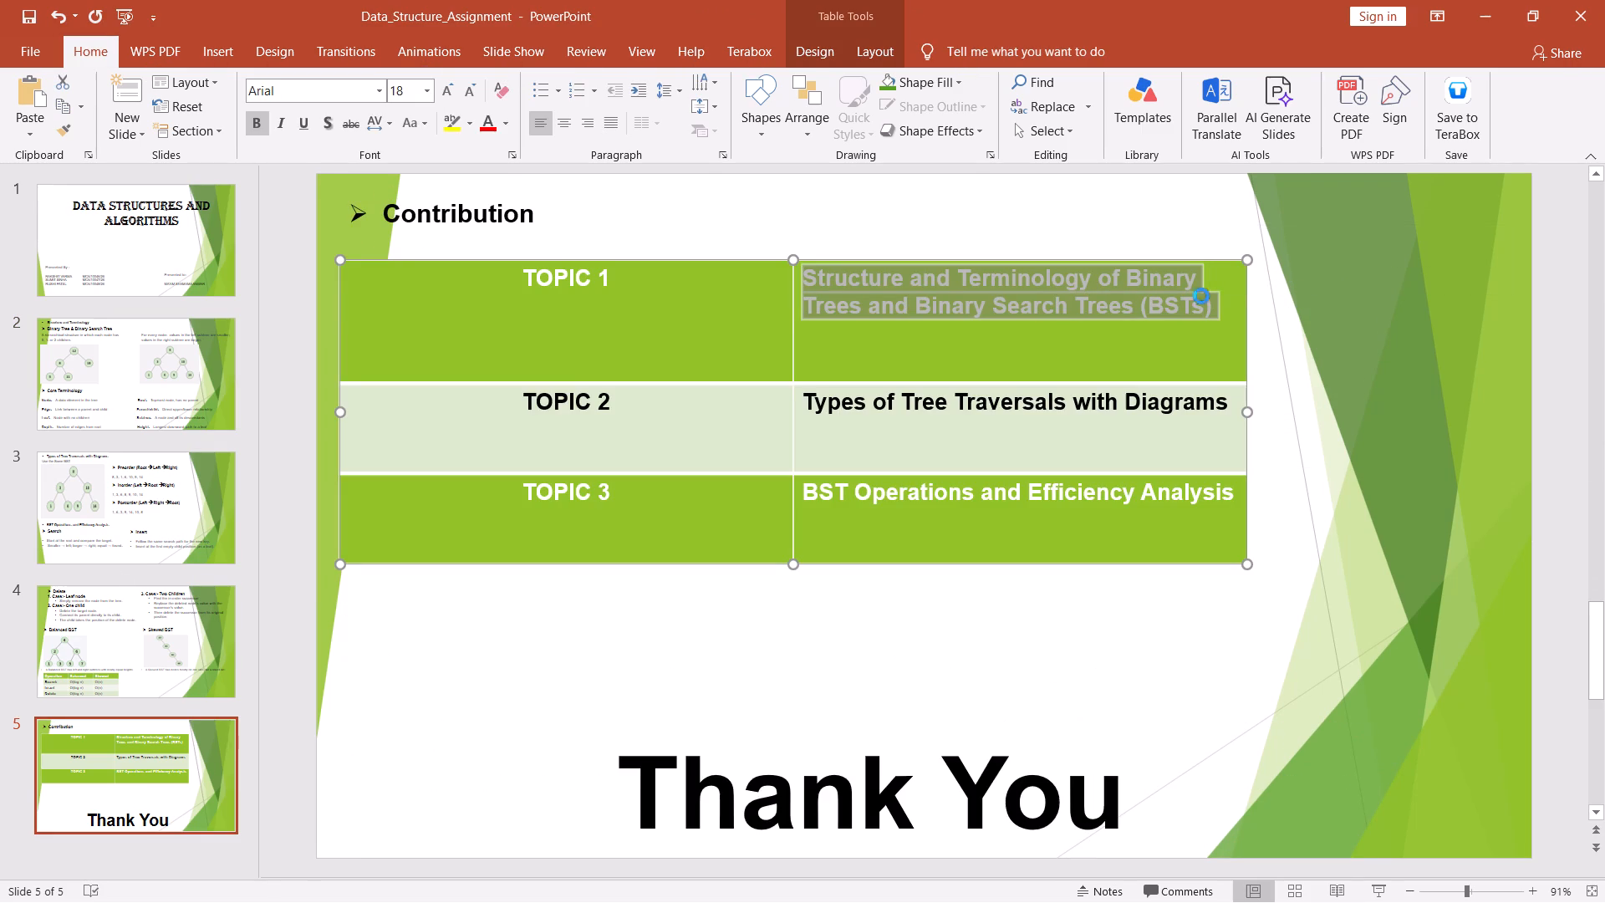
key("ctrl+c")
left_click(18, 349)
left_click(443, 196)
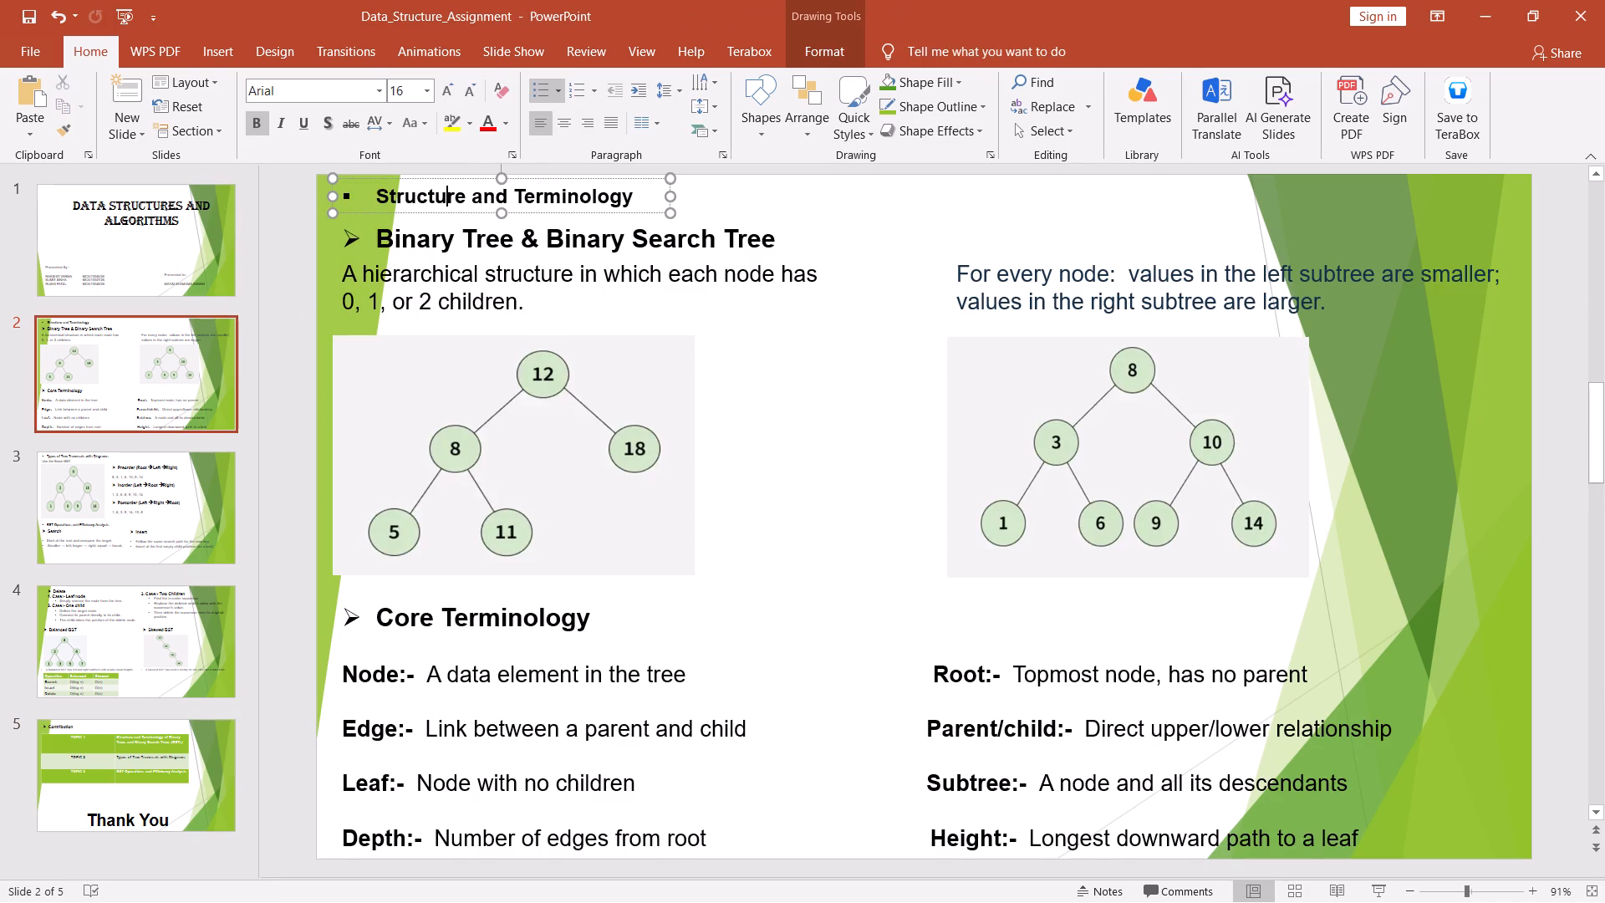
left_click_drag(669, 194, 783, 194)
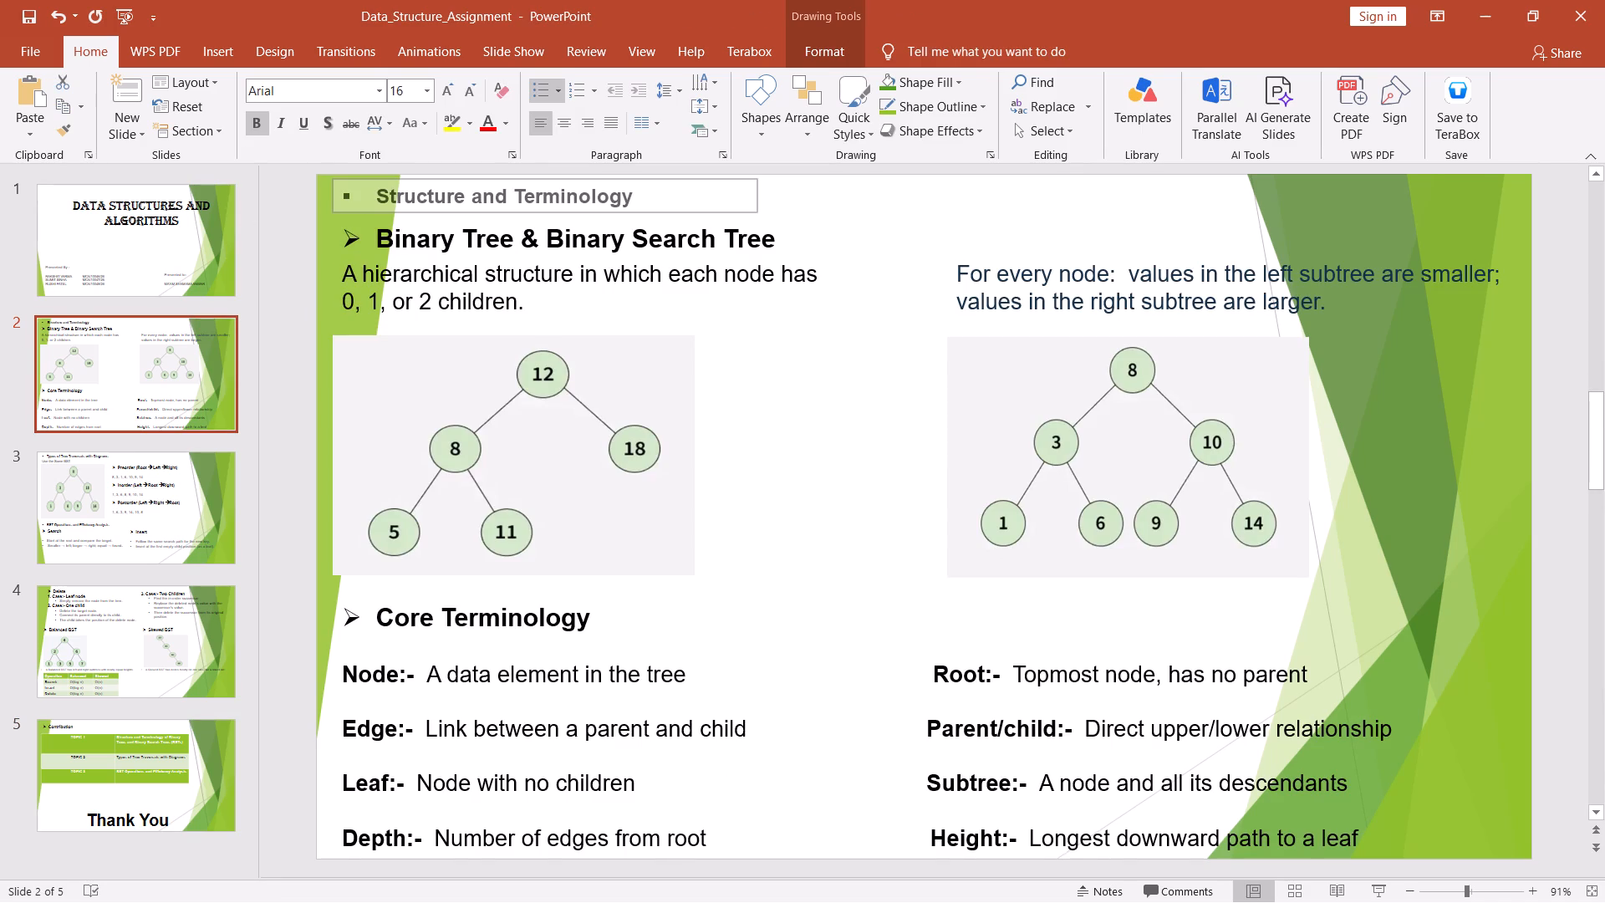
left_click_drag(783, 194, 1159, 194)
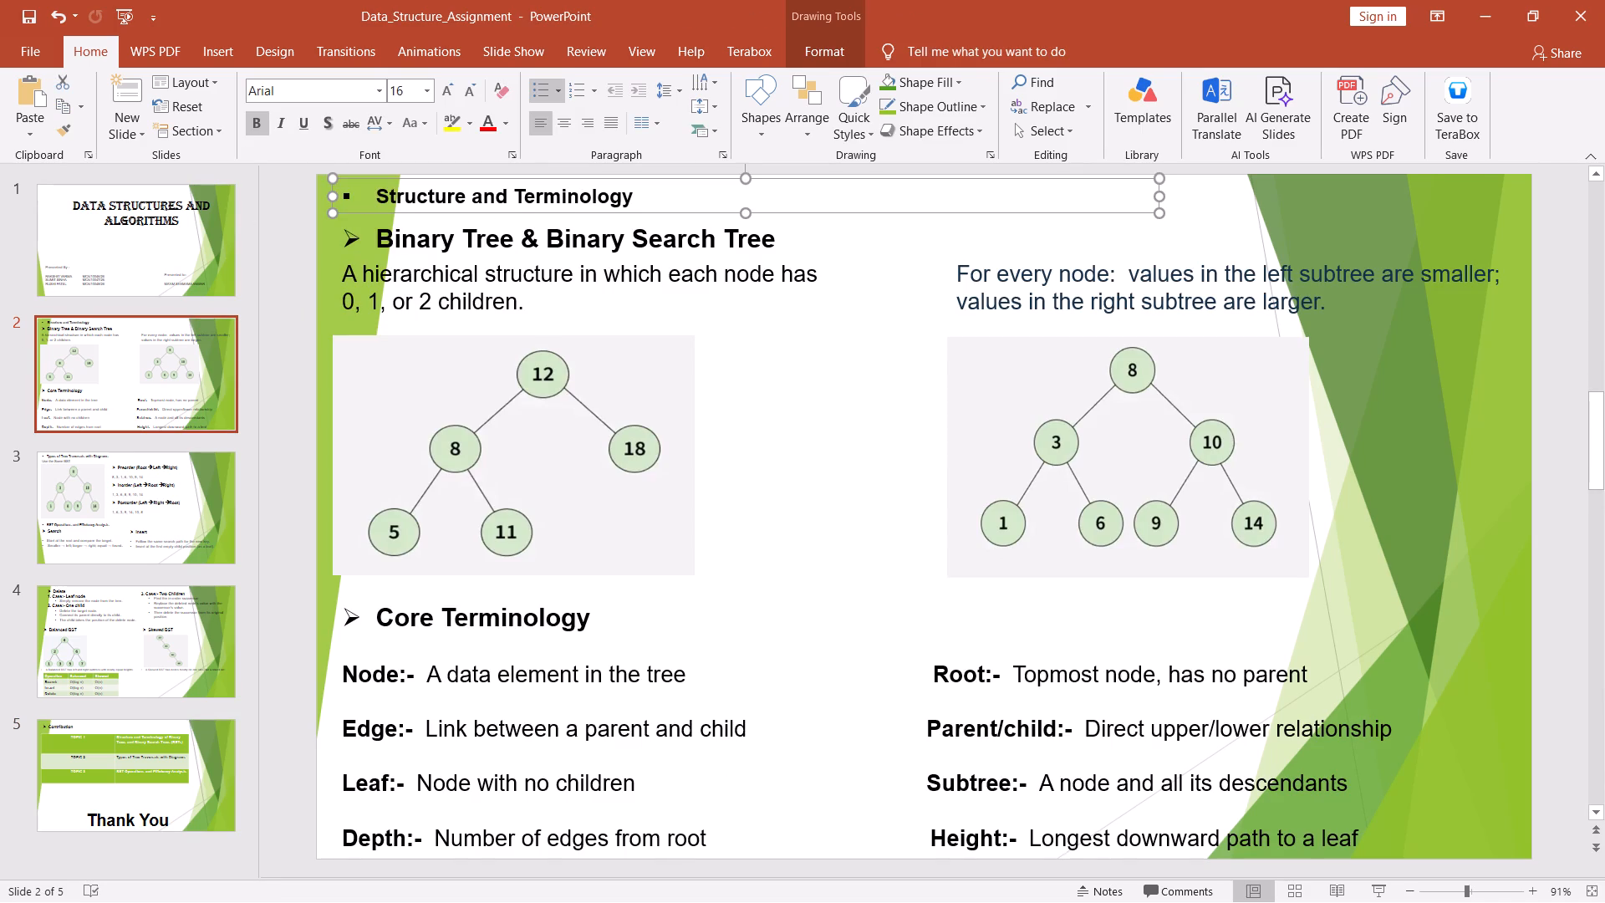
left_click_drag(629, 192, 375, 191)
key("ctrl+v")
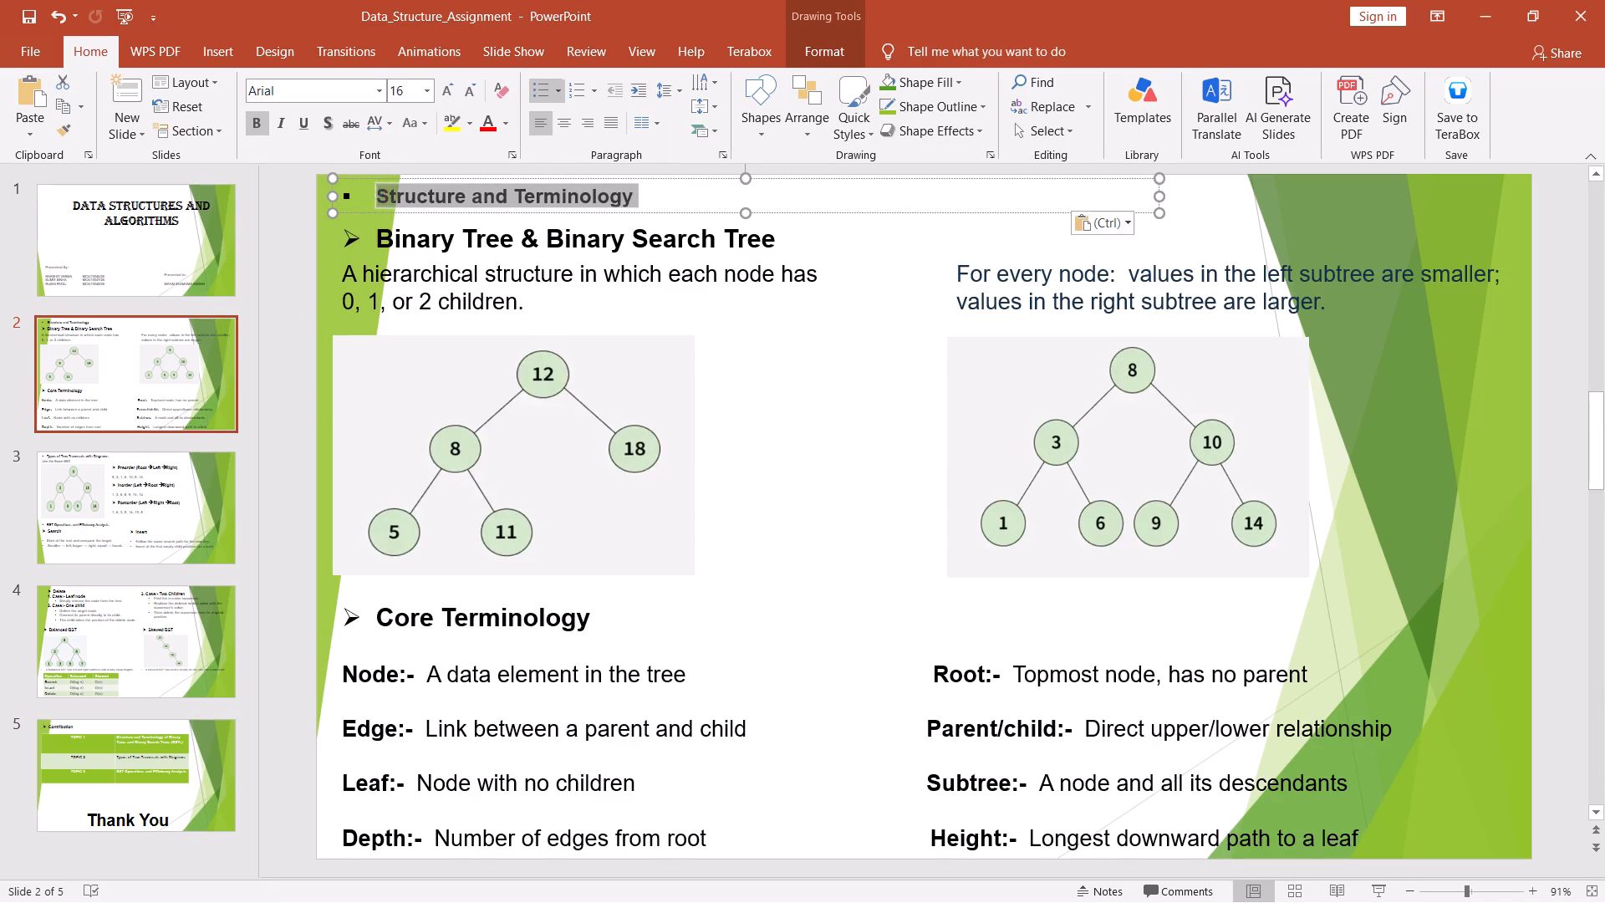
Add a filled square bullet to the "Structure and Terminology of Binary Trees and Binary Search Trees (BSTs)" heading on slide 2.
left_click(350, 196)
key("Left")
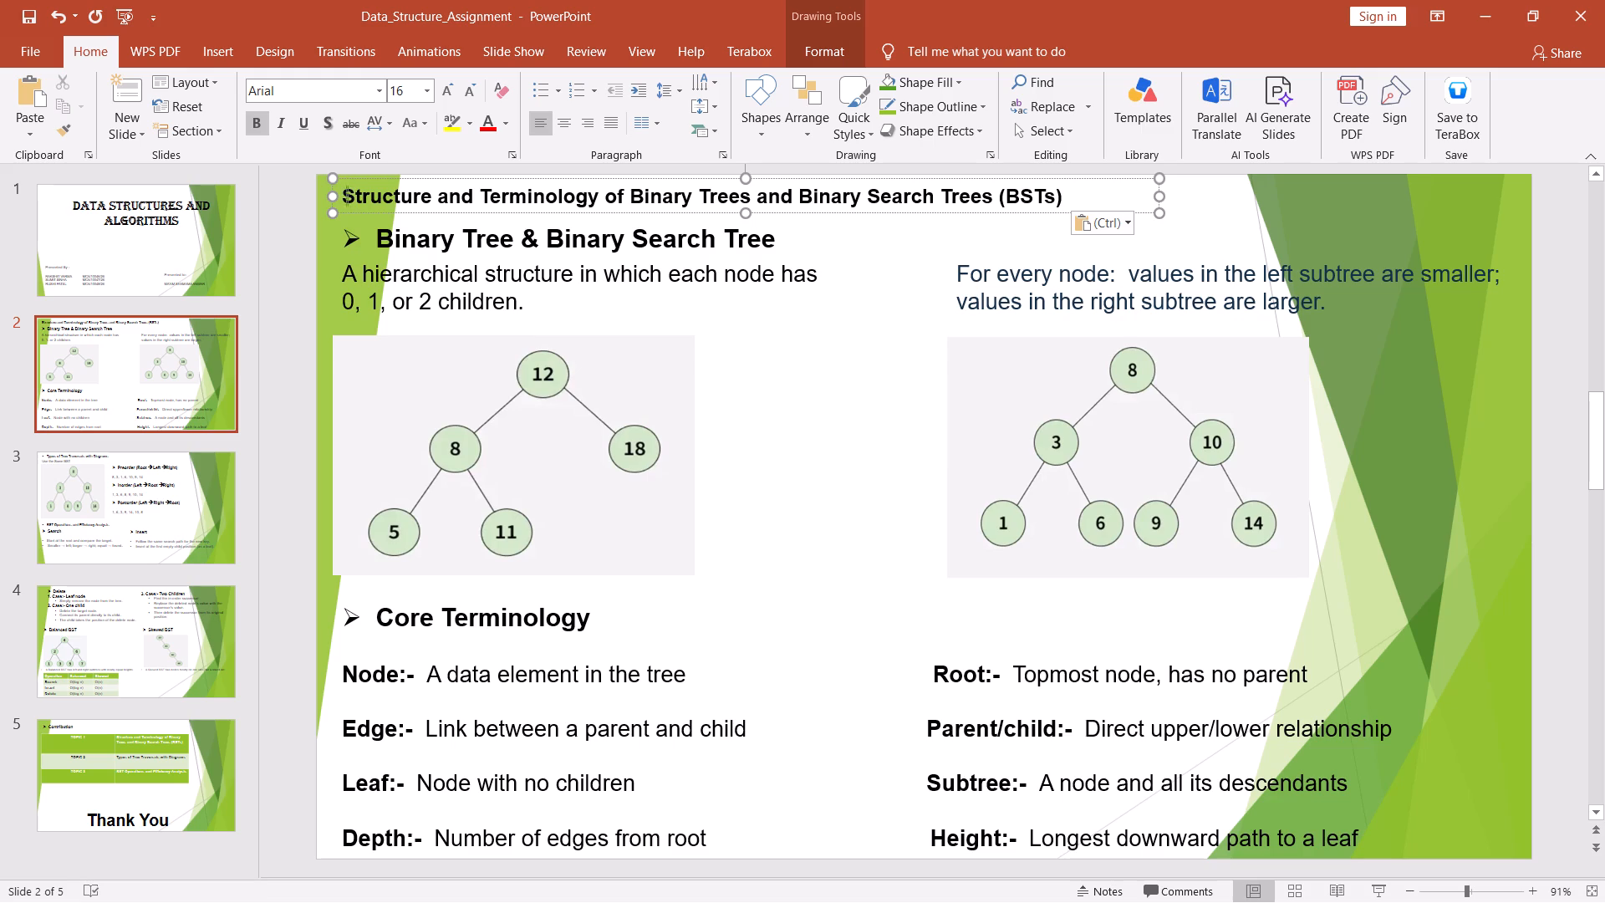
left_click(557, 91)
left_click(569, 224)
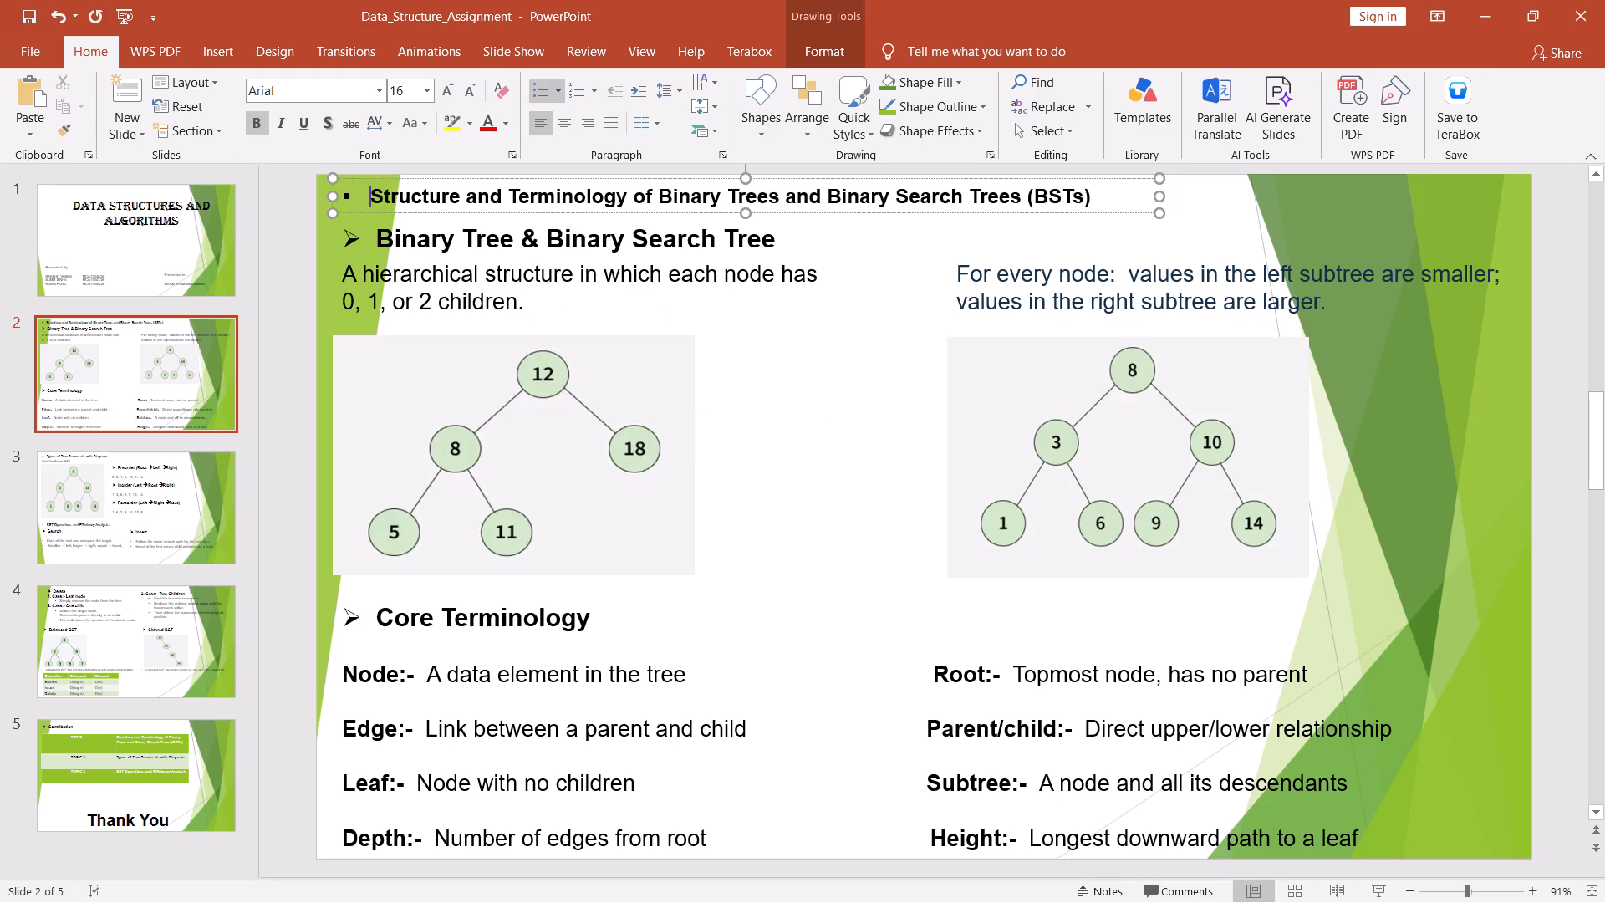
Narrow slide 2's top heading box to fit its single line of text, and save the presentation.
left_click_drag(1160, 194, 1123, 198)
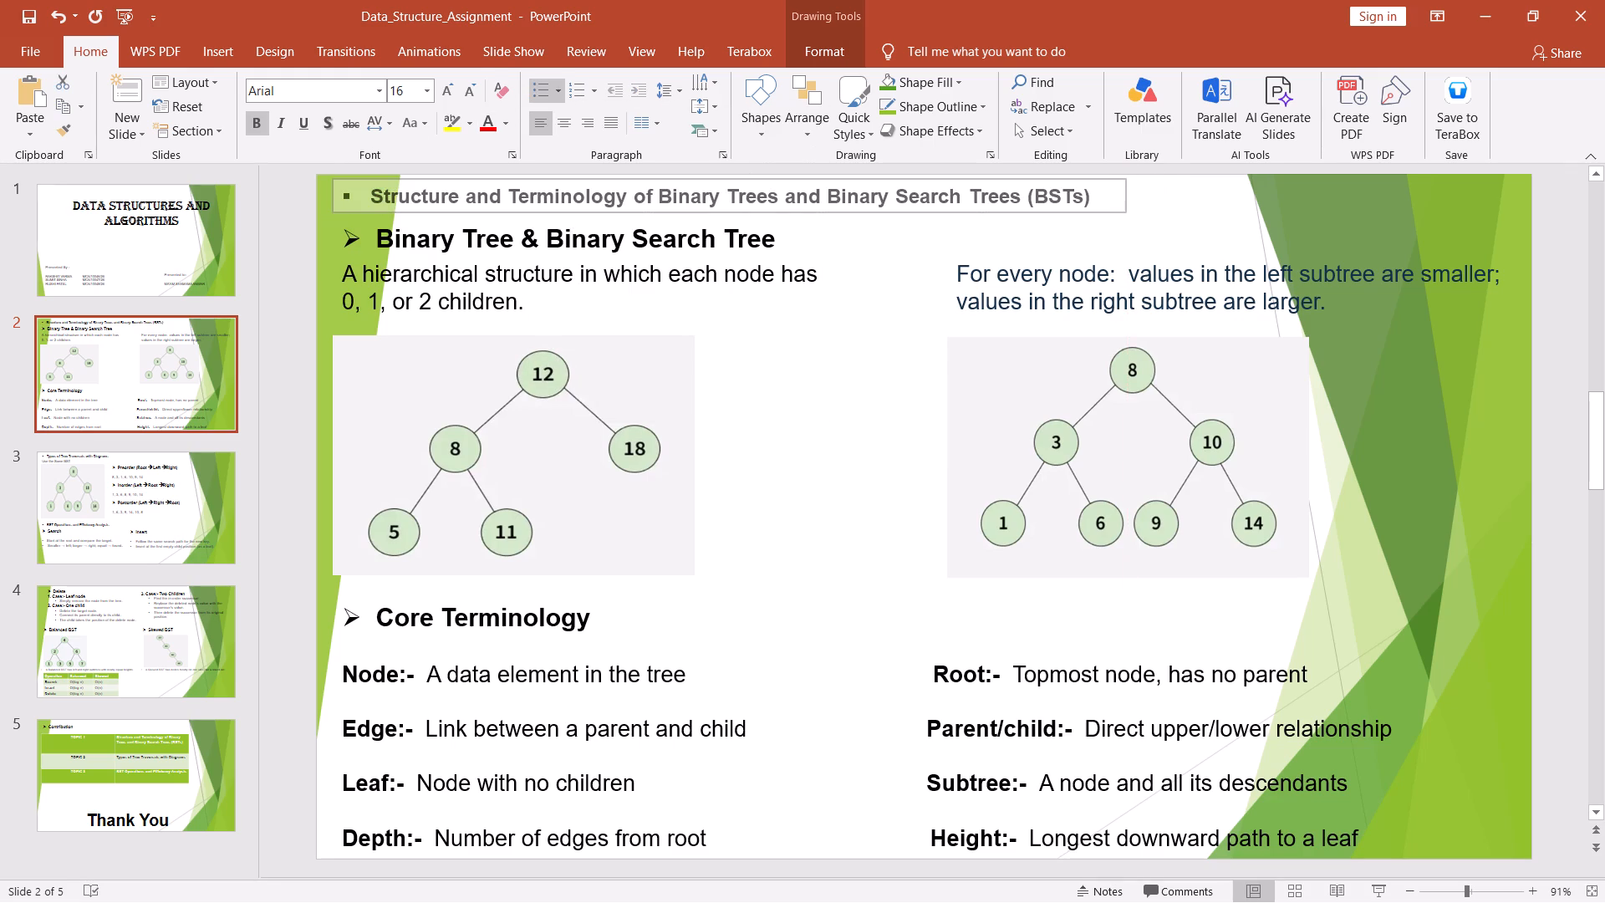
left_click_drag(1123, 198, 1100, 207)
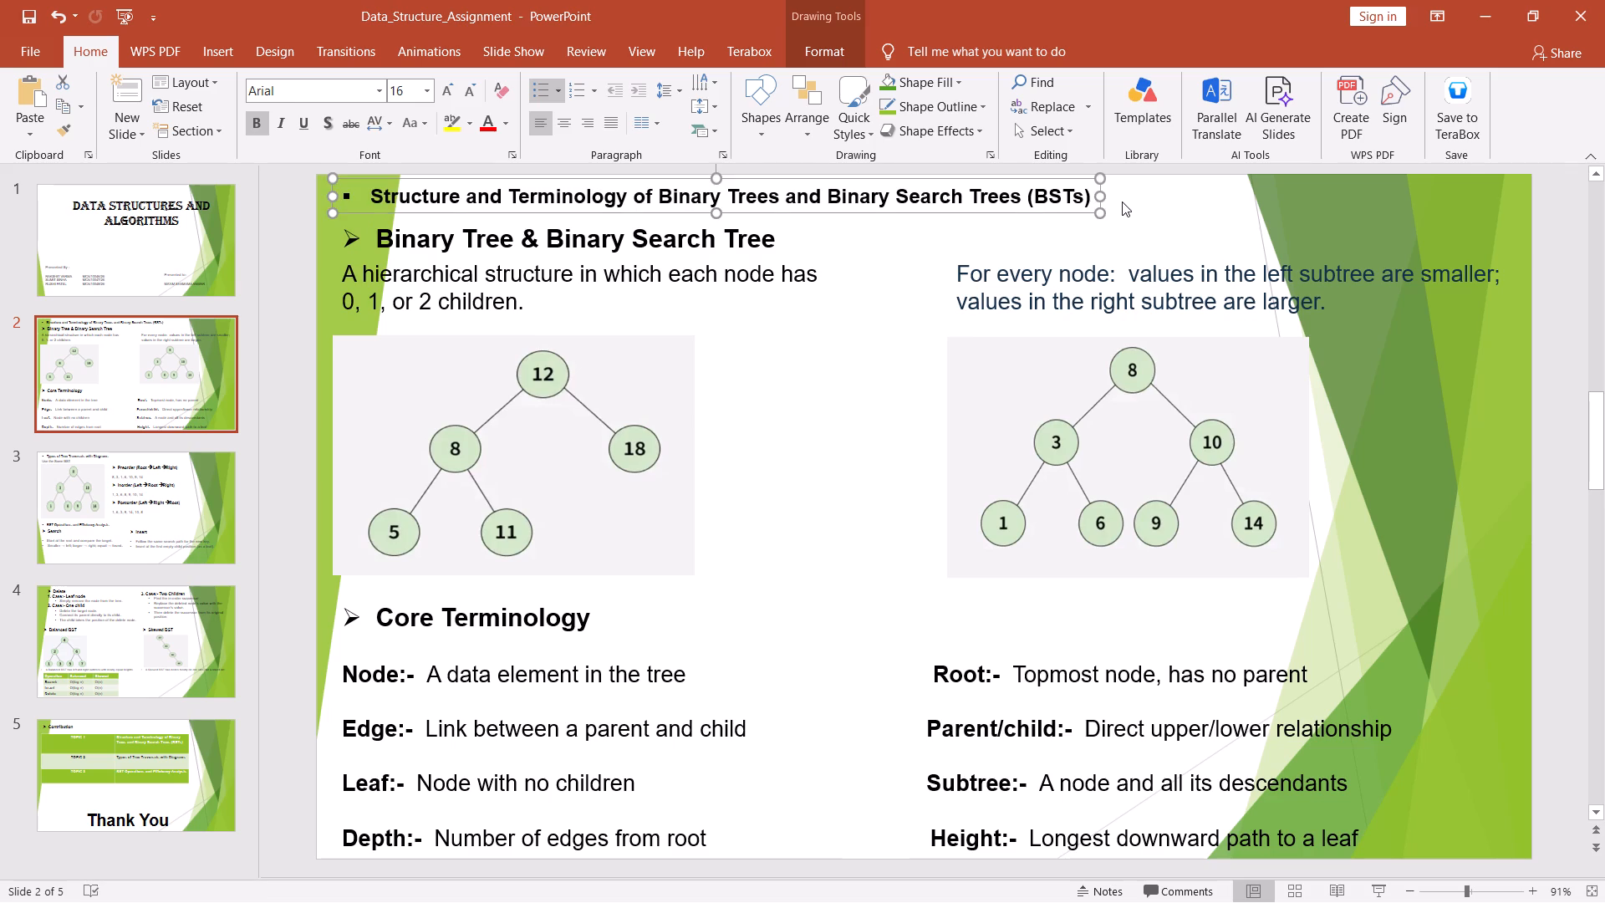
left_click(1122, 202)
key("ctrl+s")
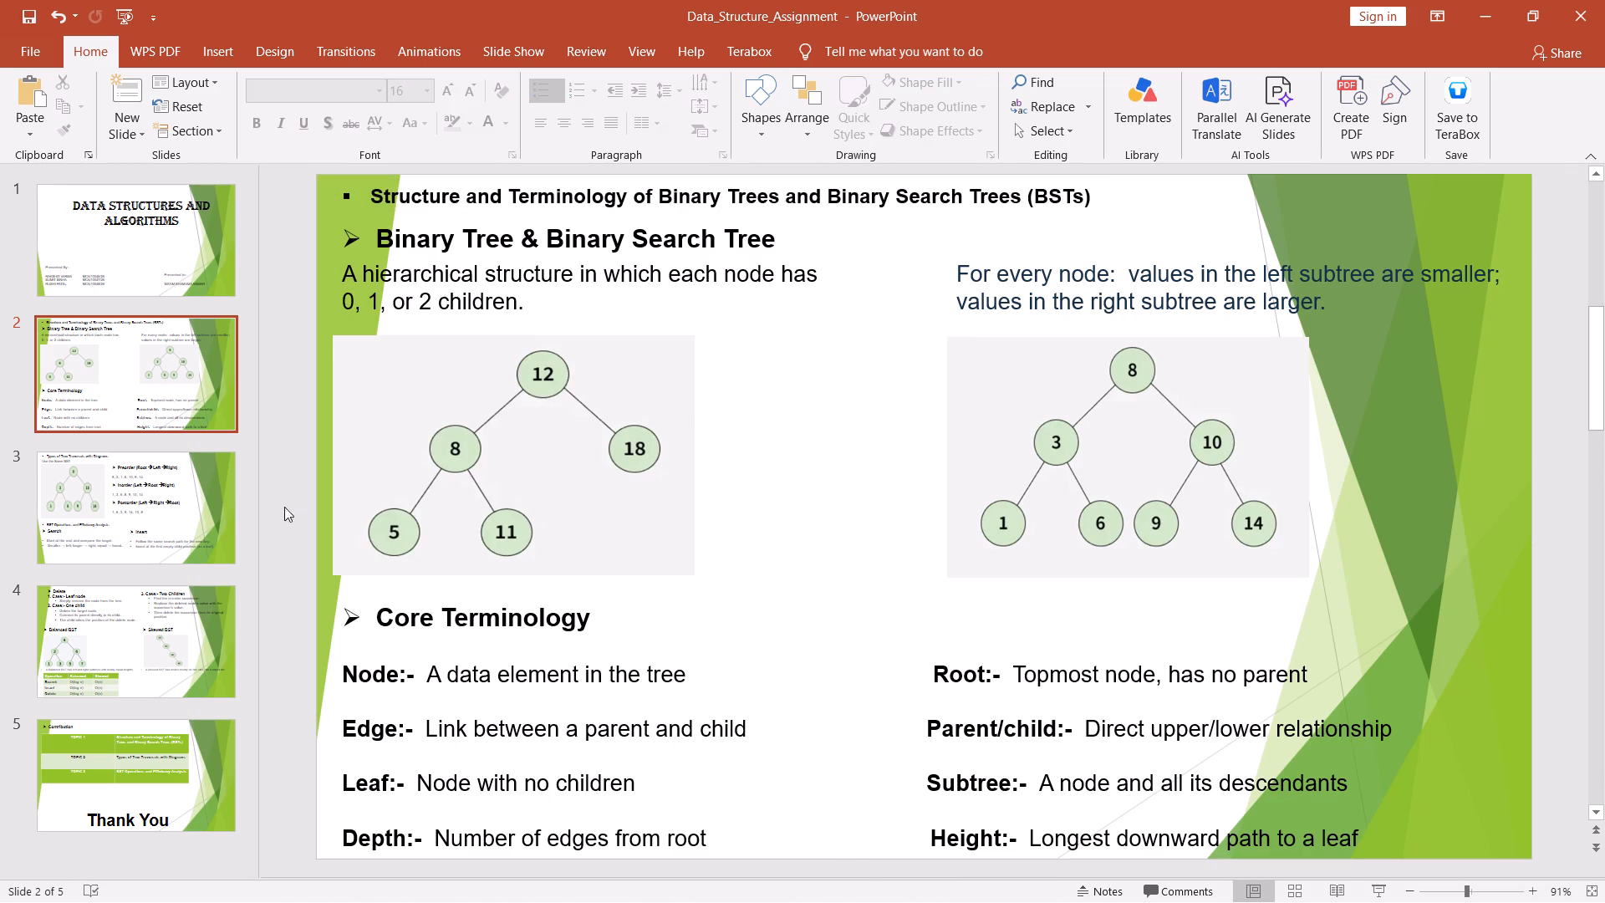
Check slide 3's headings, tree diagram and bullets, and save the presentation.
left_click(78, 482)
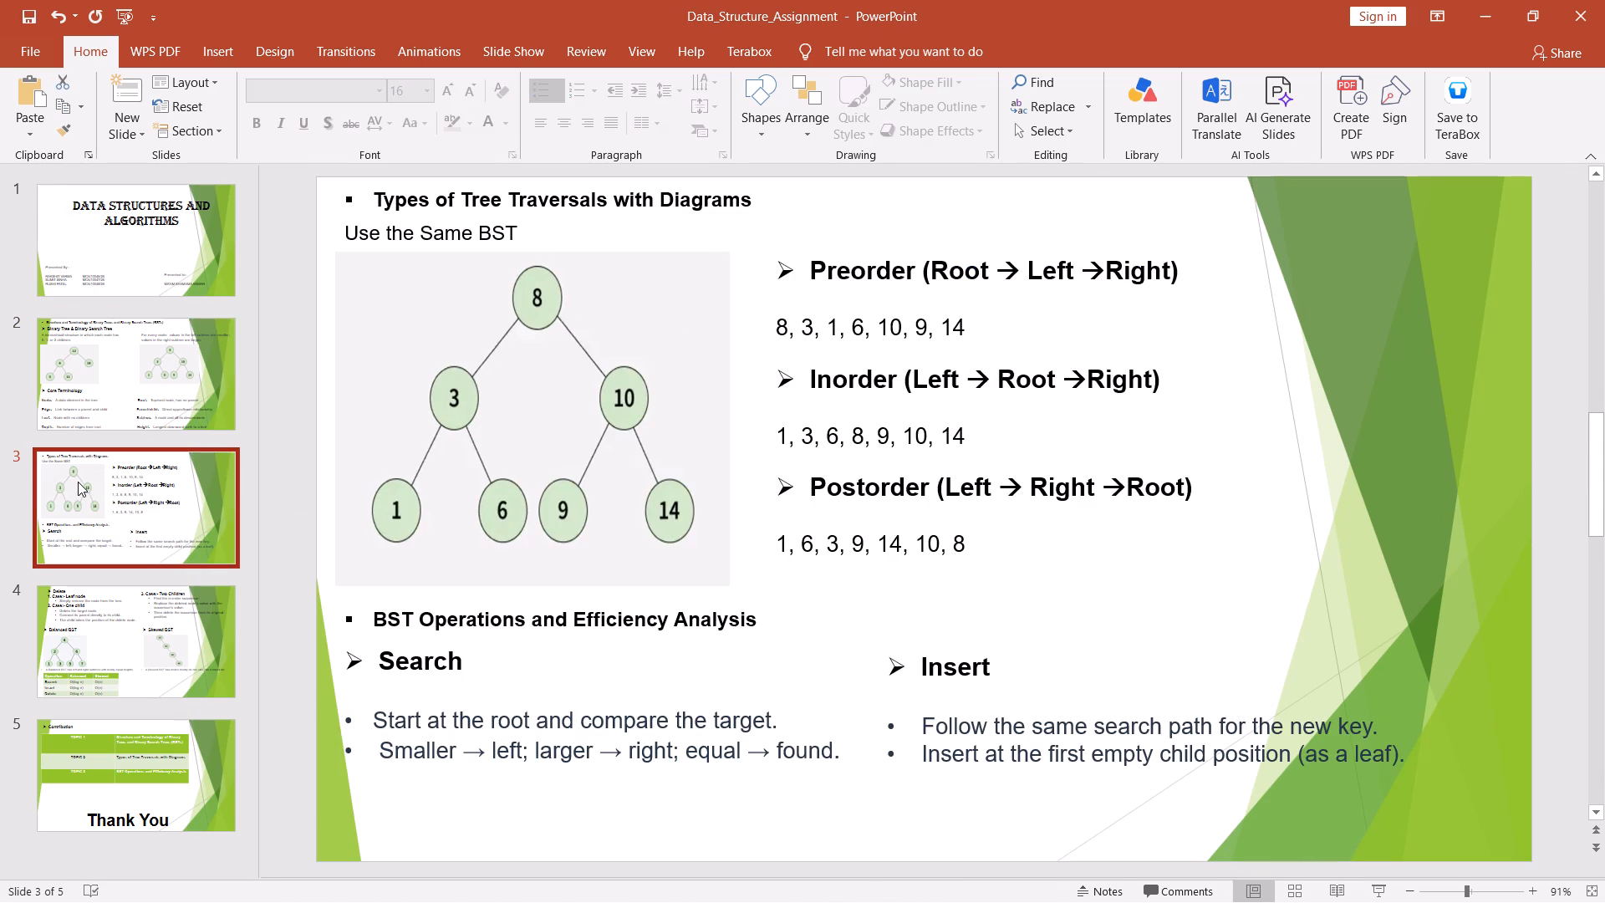
left_click(378, 237)
left_click(328, 288)
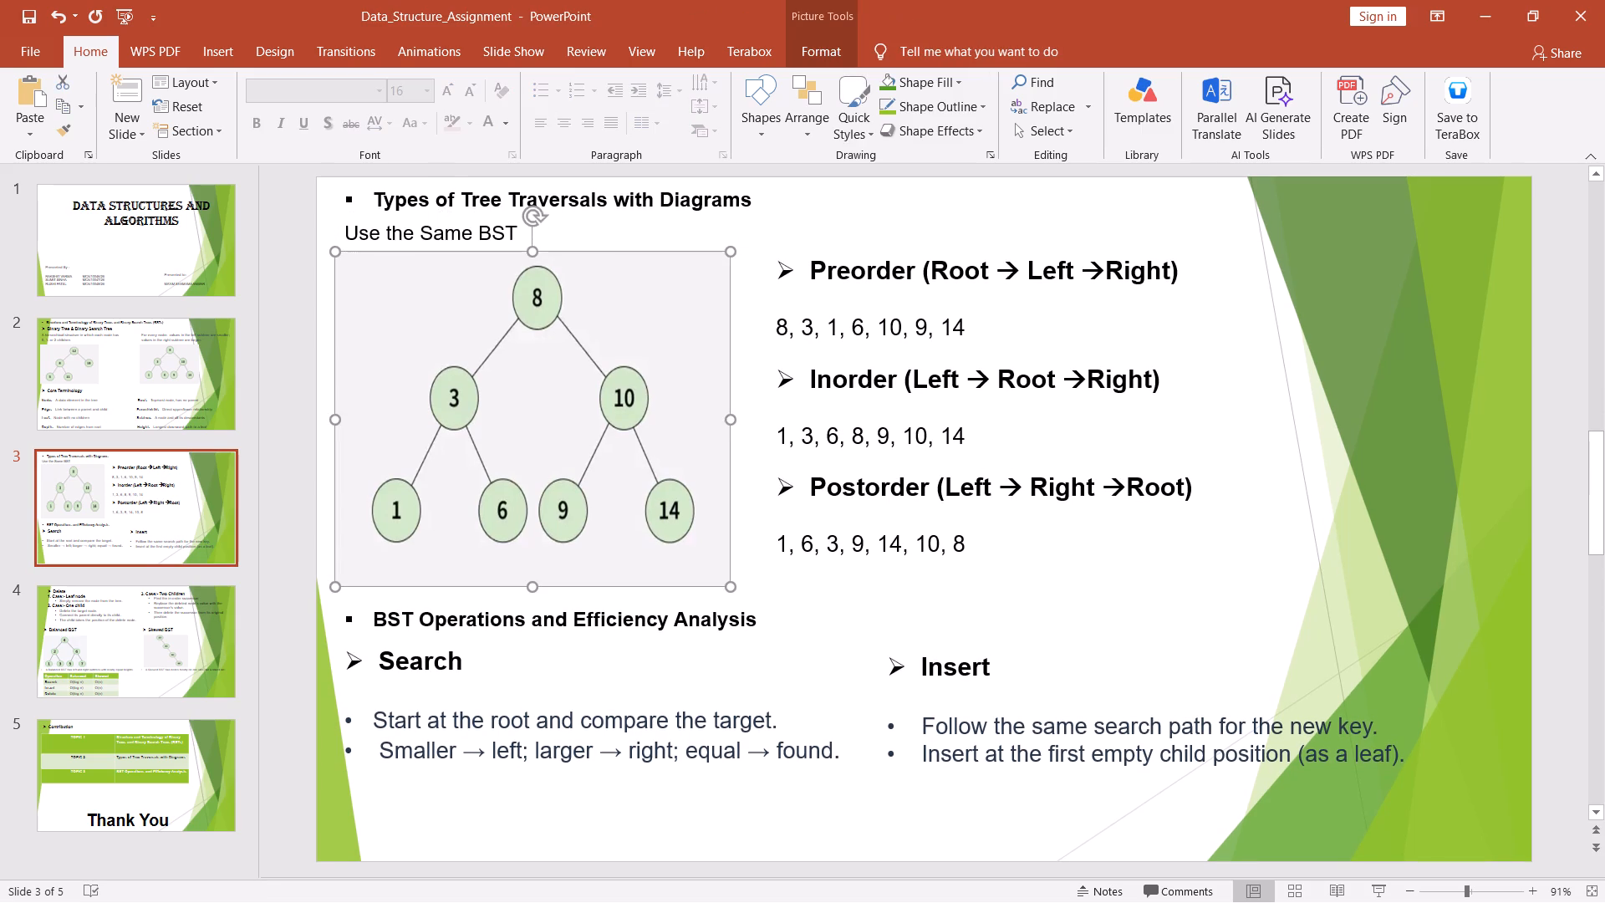
left_click(281, 313)
key("ctrl+s")
Move the Skewed BST diagram on slide 4 slightly up, closer to its heading, and save the presentation.
left_click(145, 626)
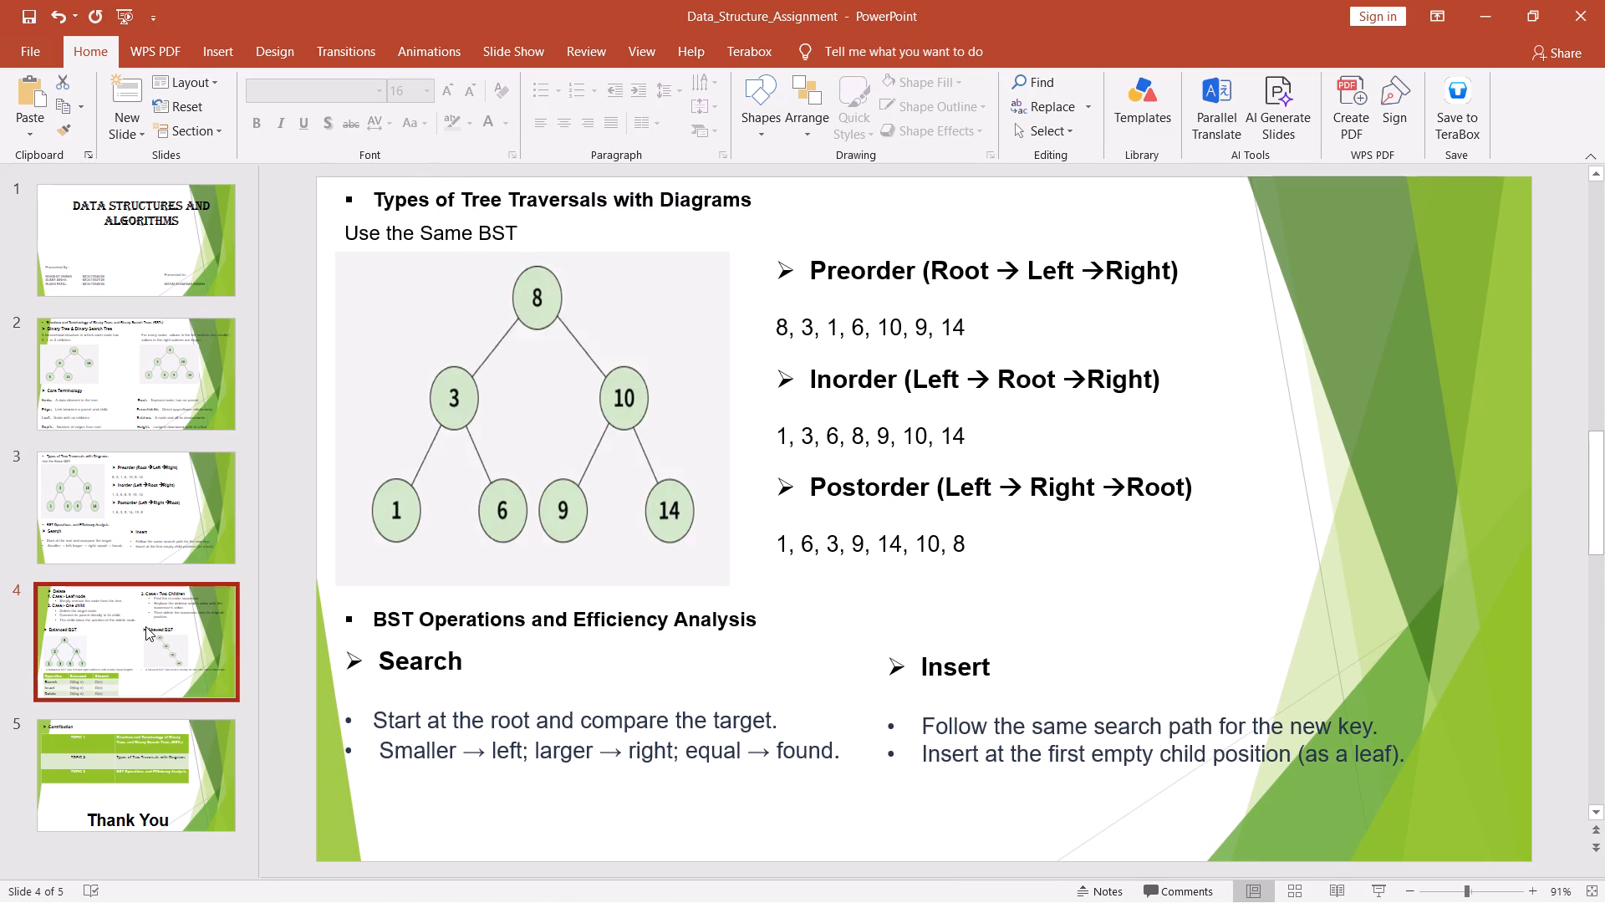
left_click(536, 599)
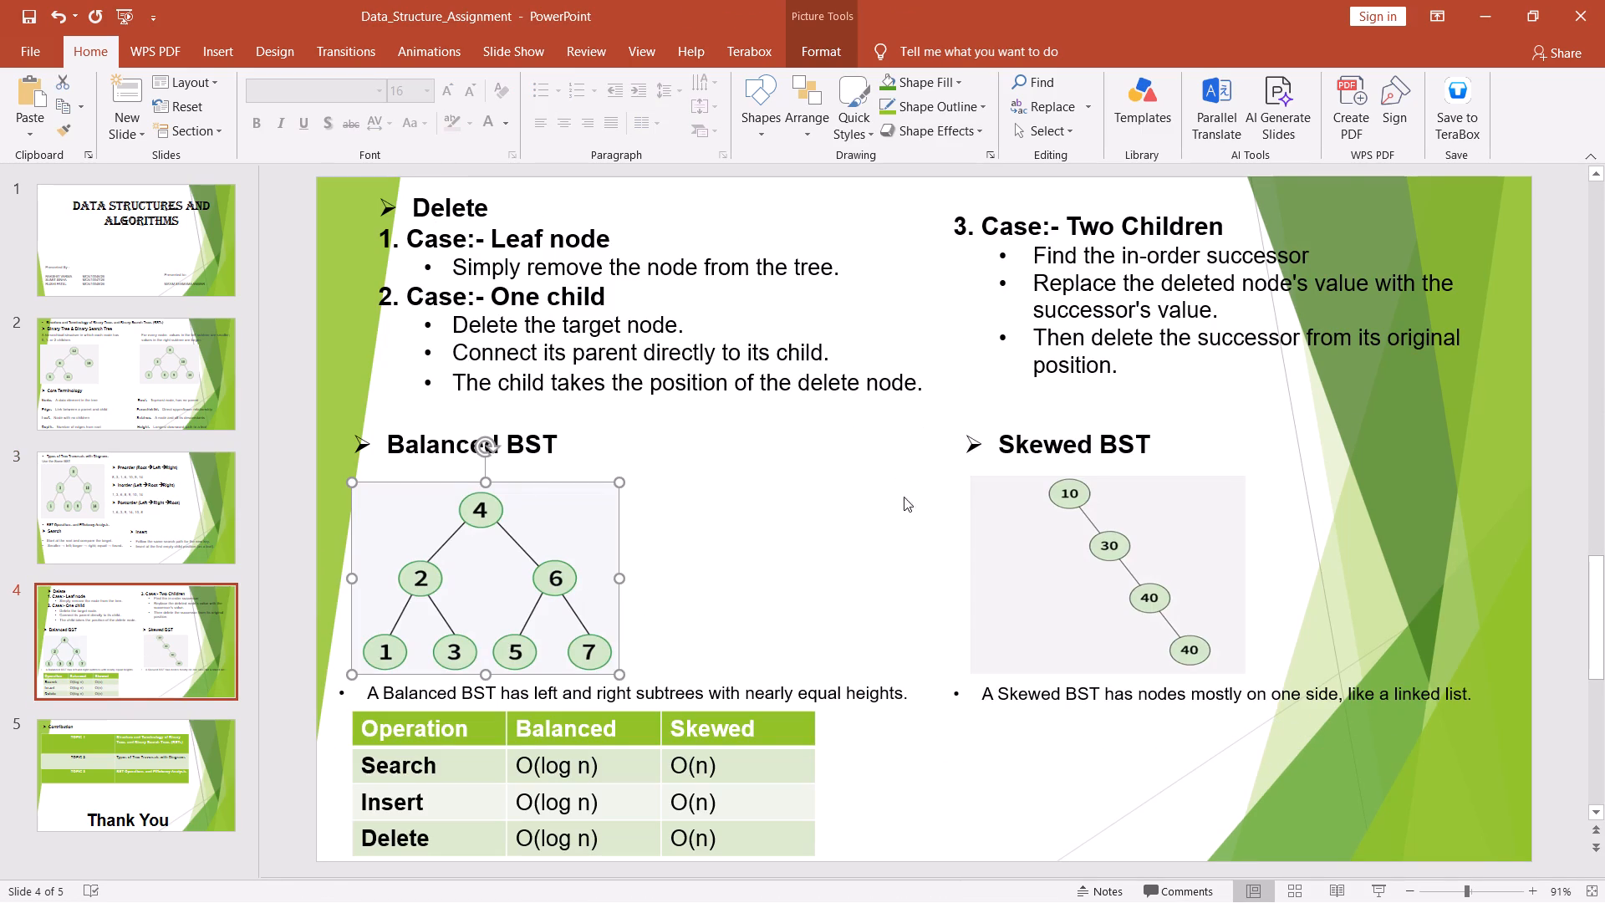
left_click(1008, 441)
left_click(1019, 426)
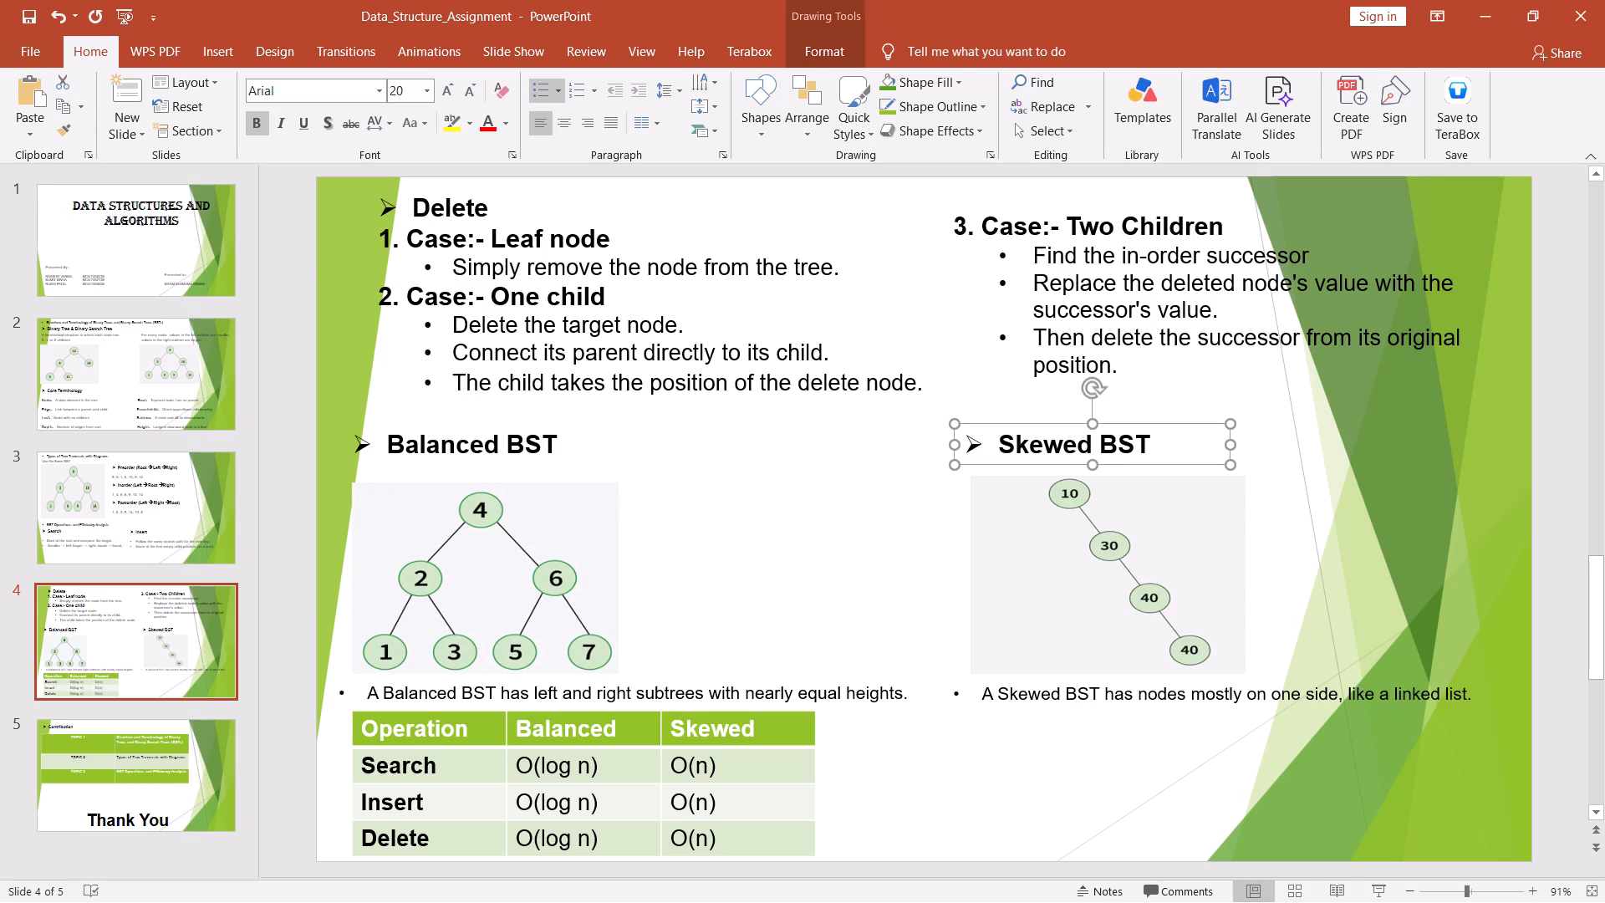
left_click(1019, 422)
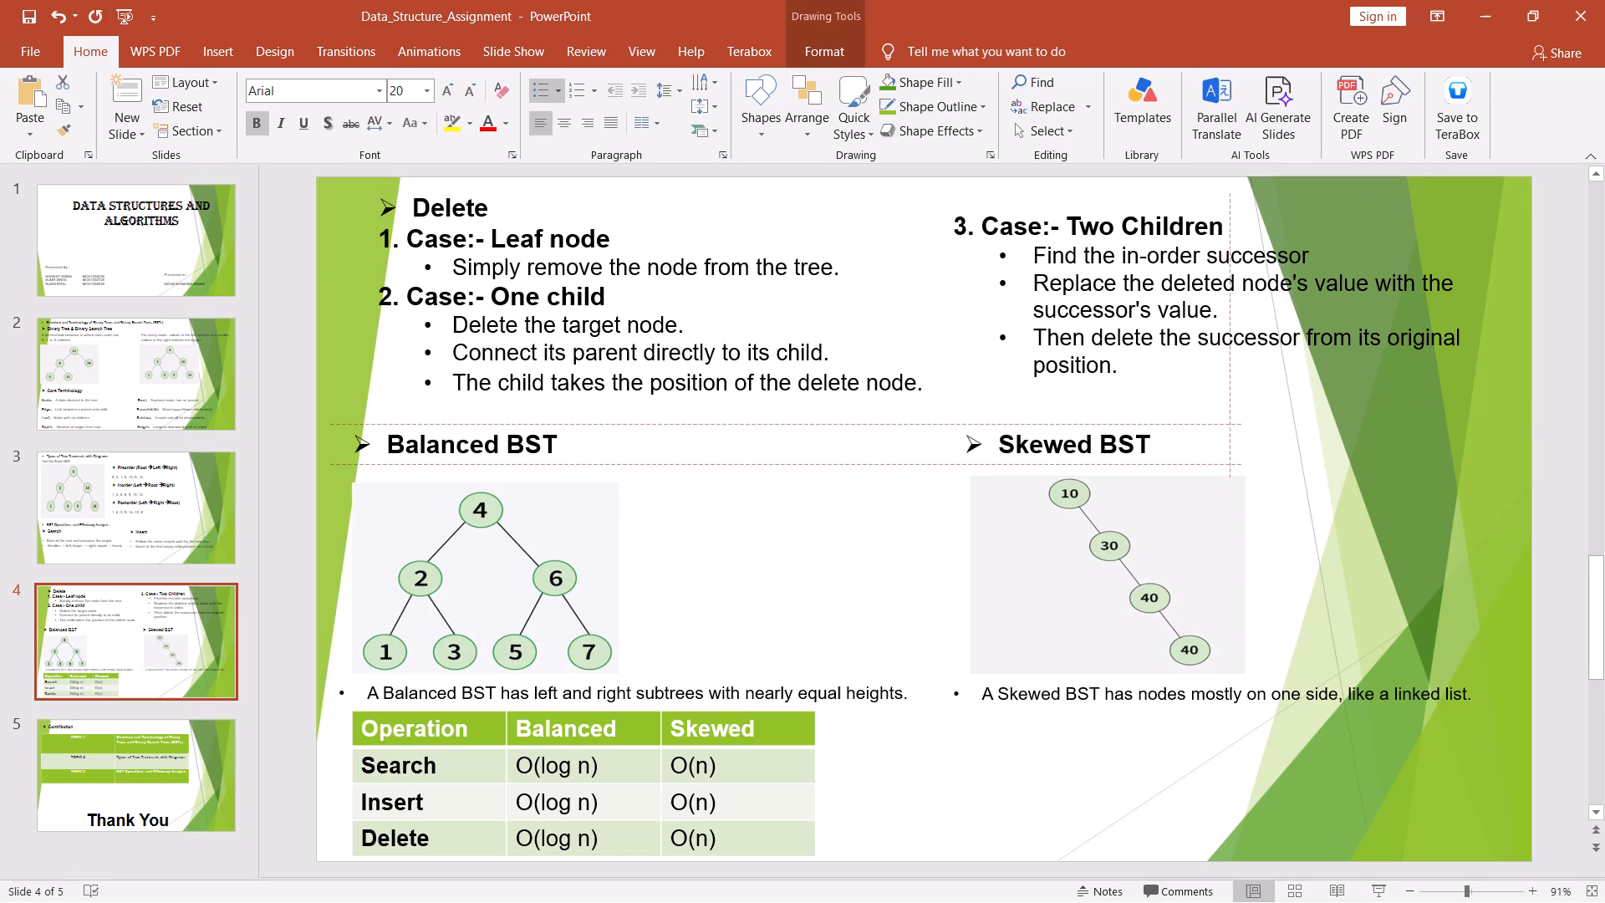
left_click(1022, 503)
left_click_drag(1024, 475, 1024, 473)
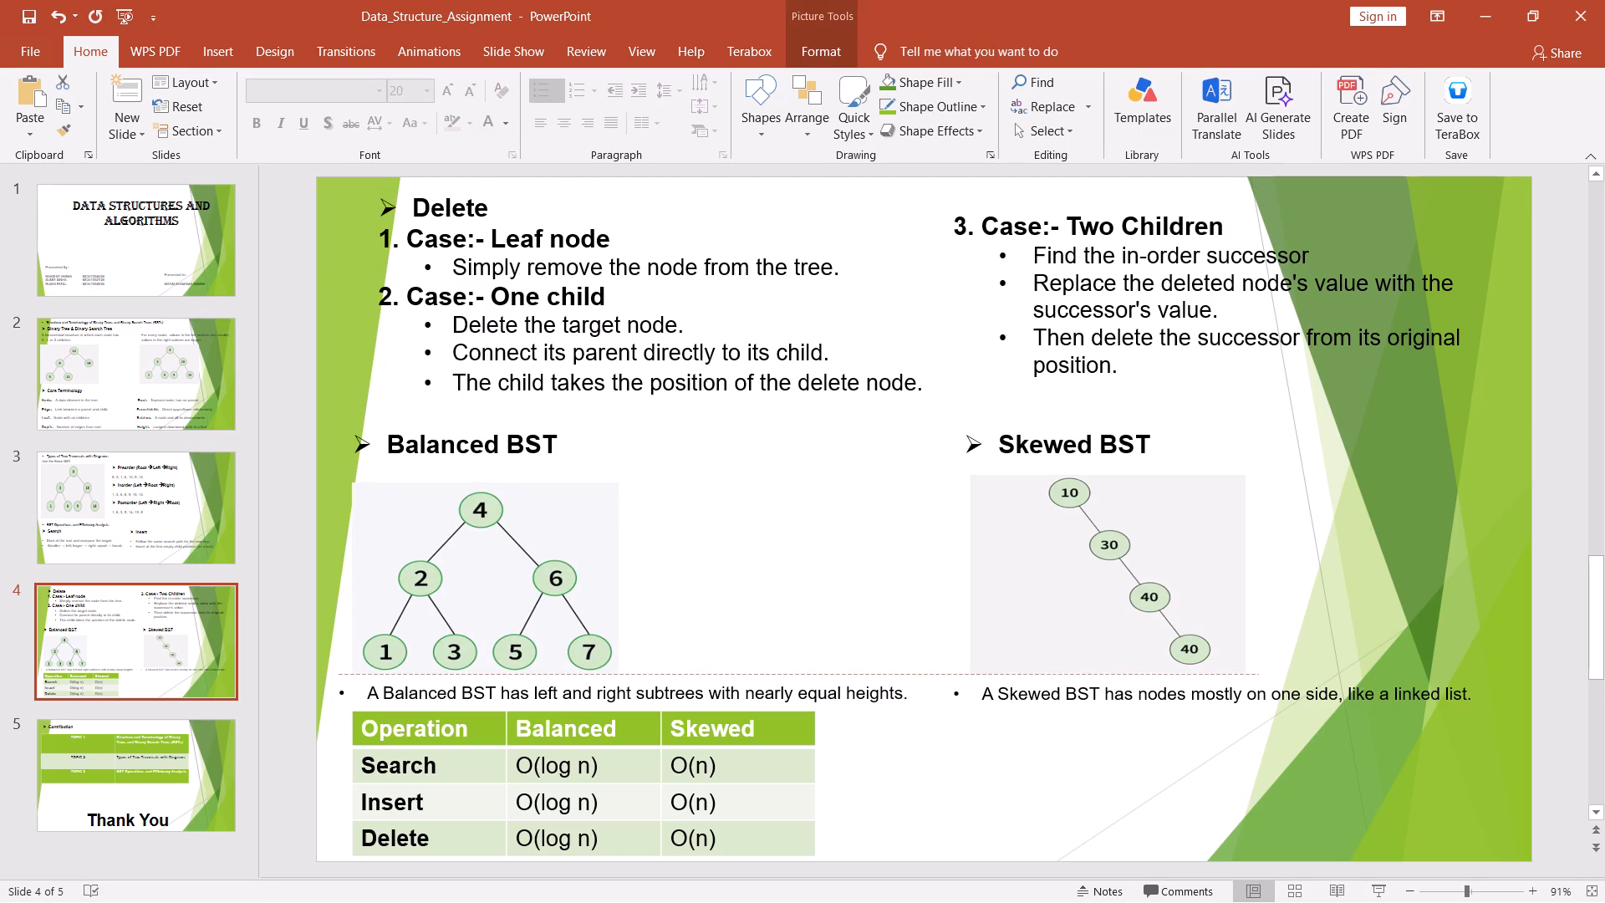
left_click_drag(1024, 473, 1022, 463)
left_click(1036, 707)
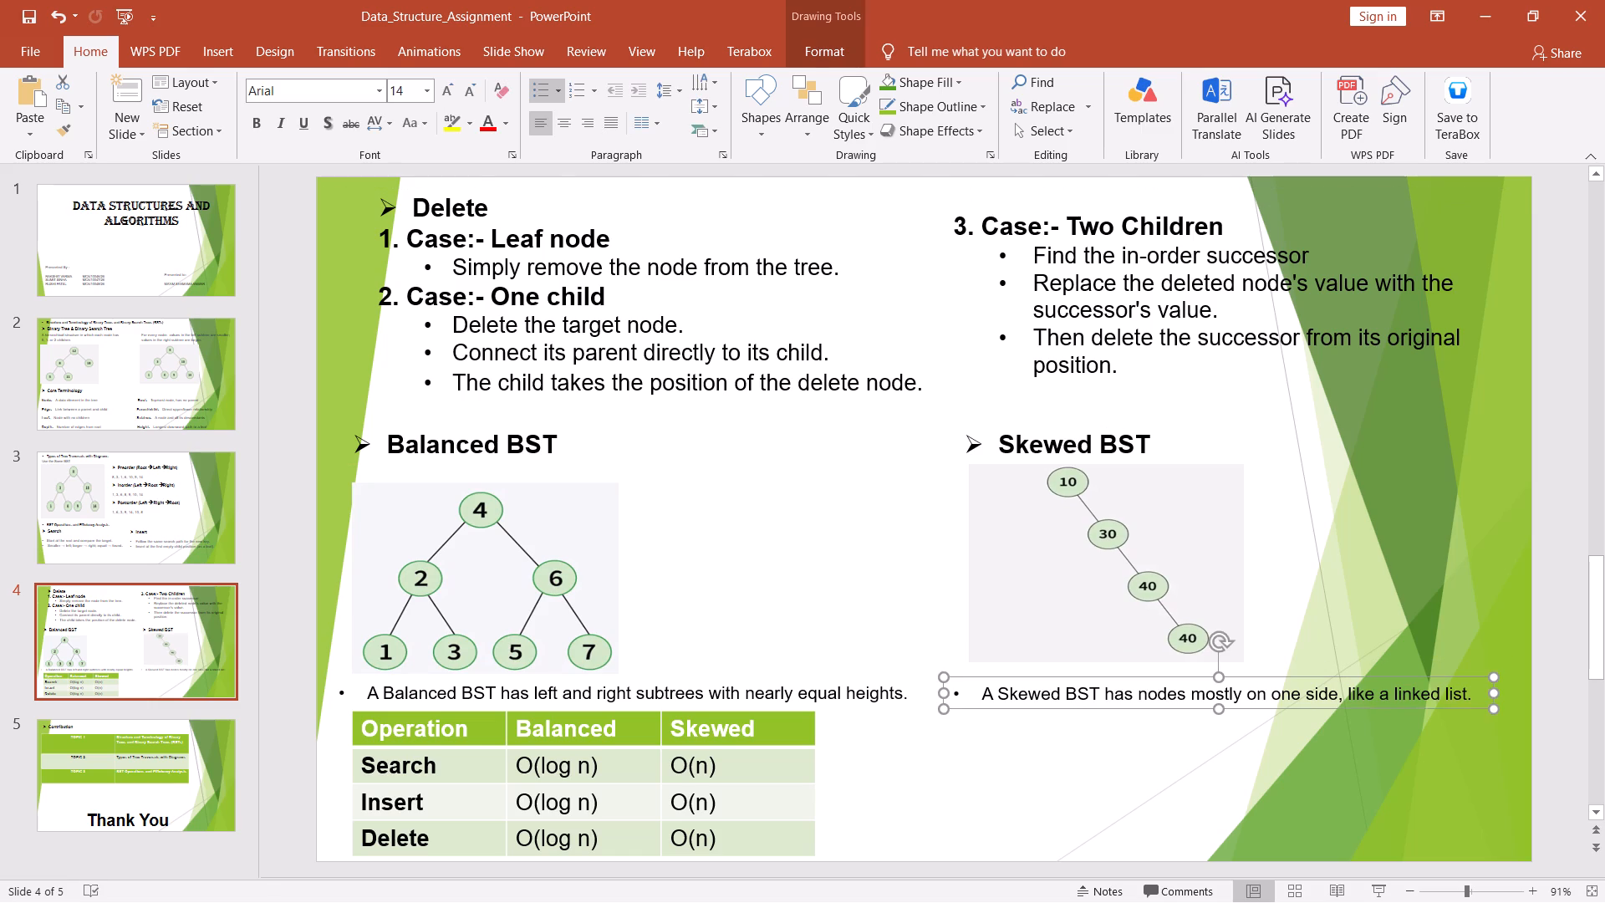
left_click(1032, 672)
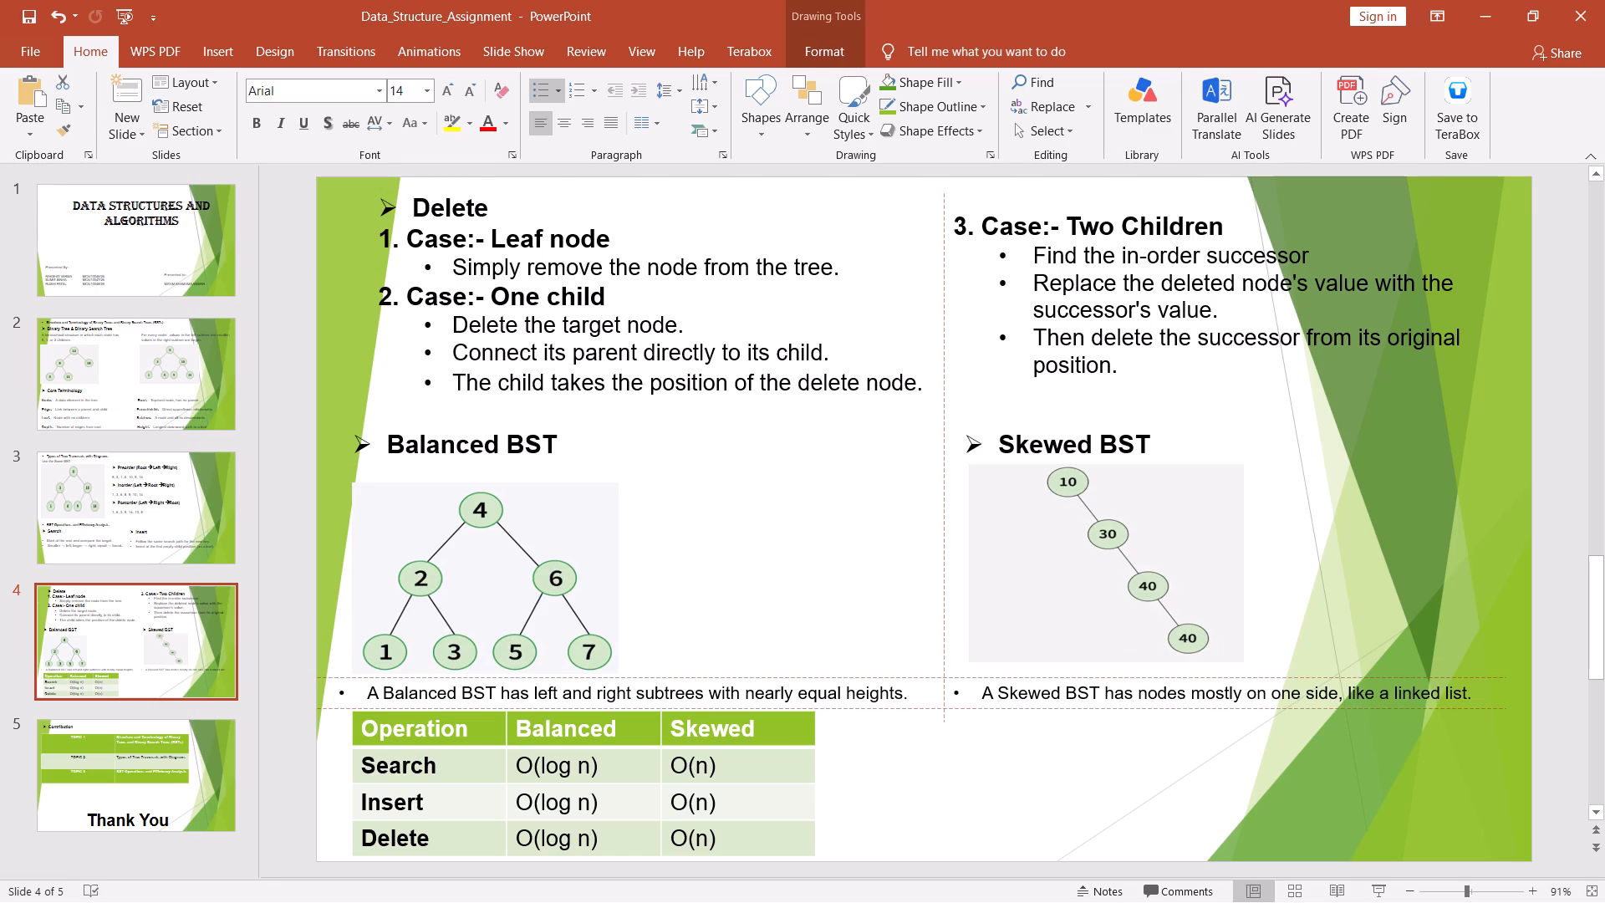
left_click(997, 758)
key("ctrl+s")
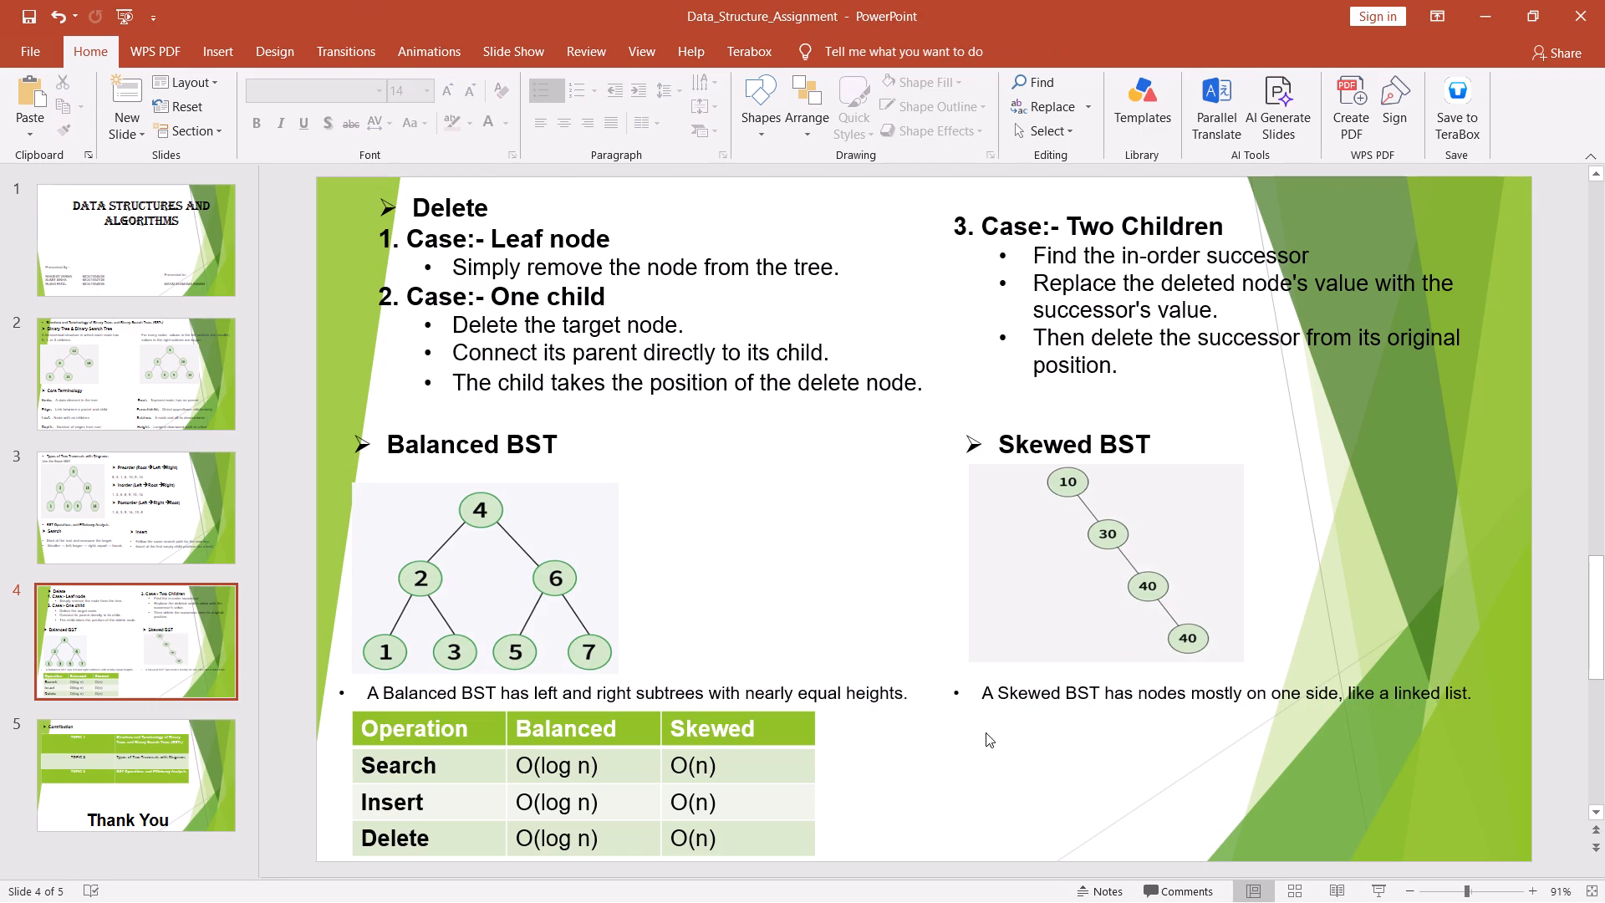
Review slides 2 to 5 for consistent headings, bullets and layout against the Contribution topics, and save the presentation.
left_click(184, 783)
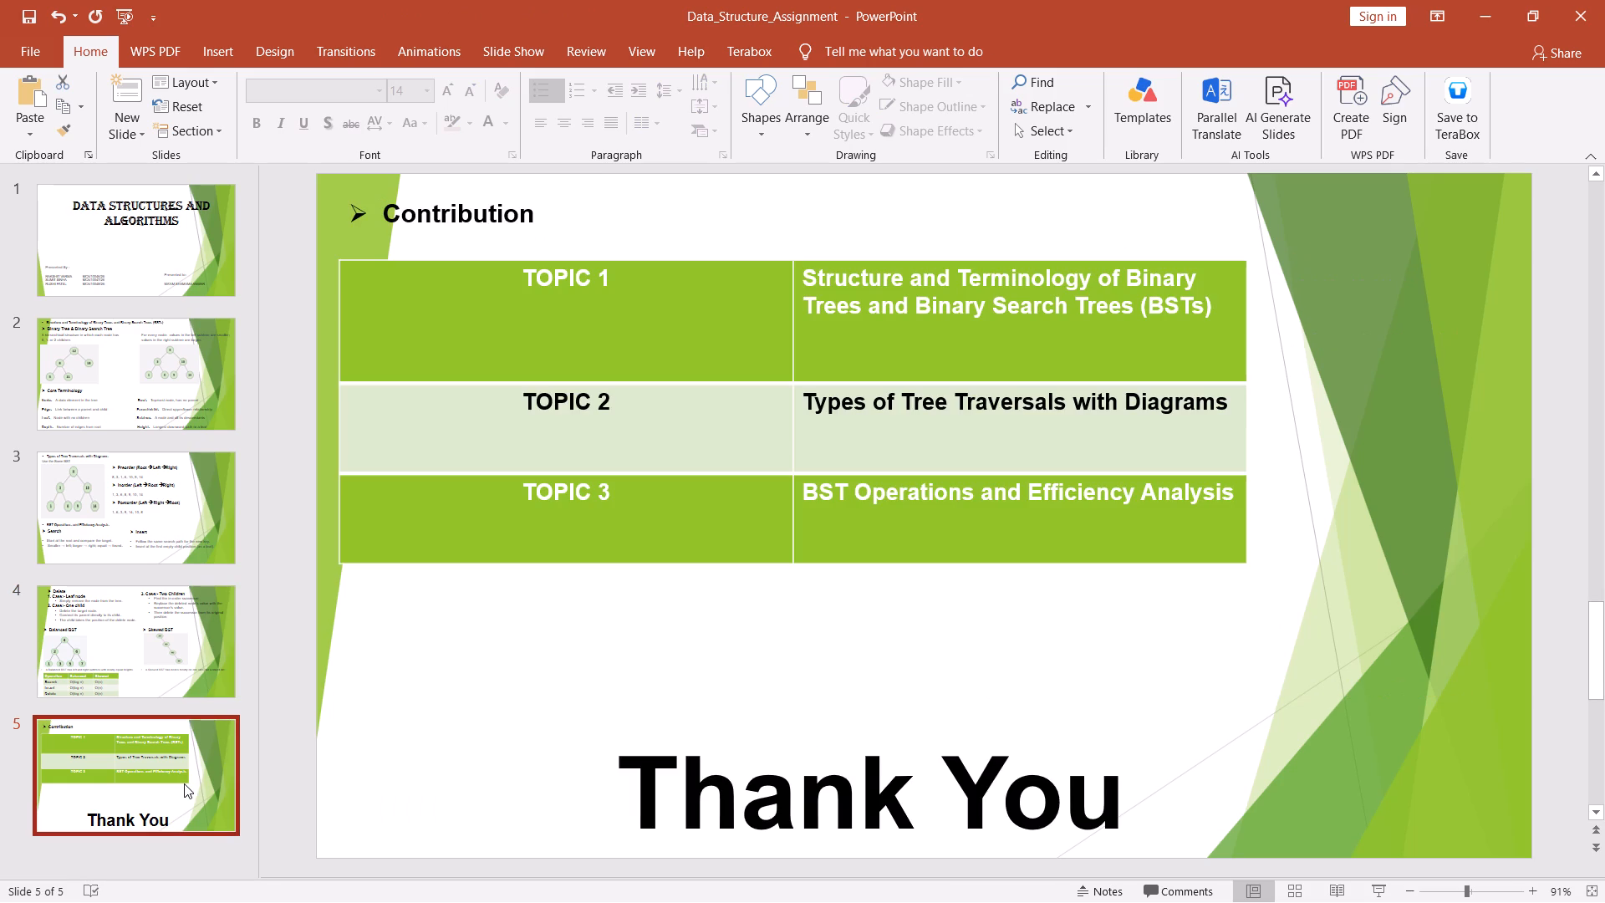
left_click(153, 661)
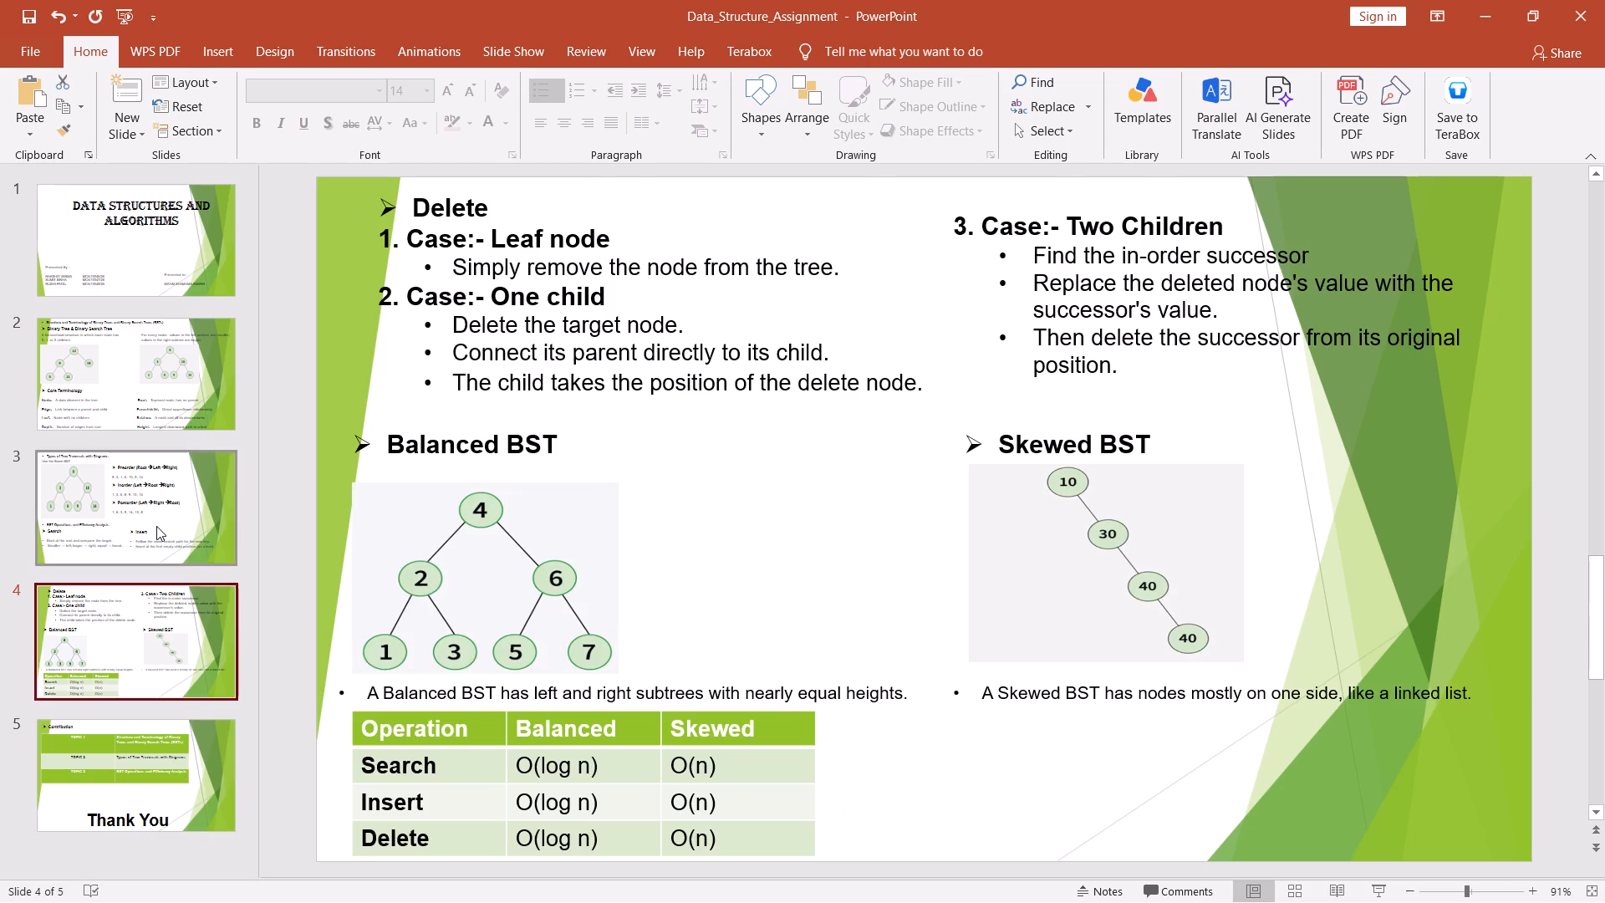
left_click(156, 526)
left_click(160, 390)
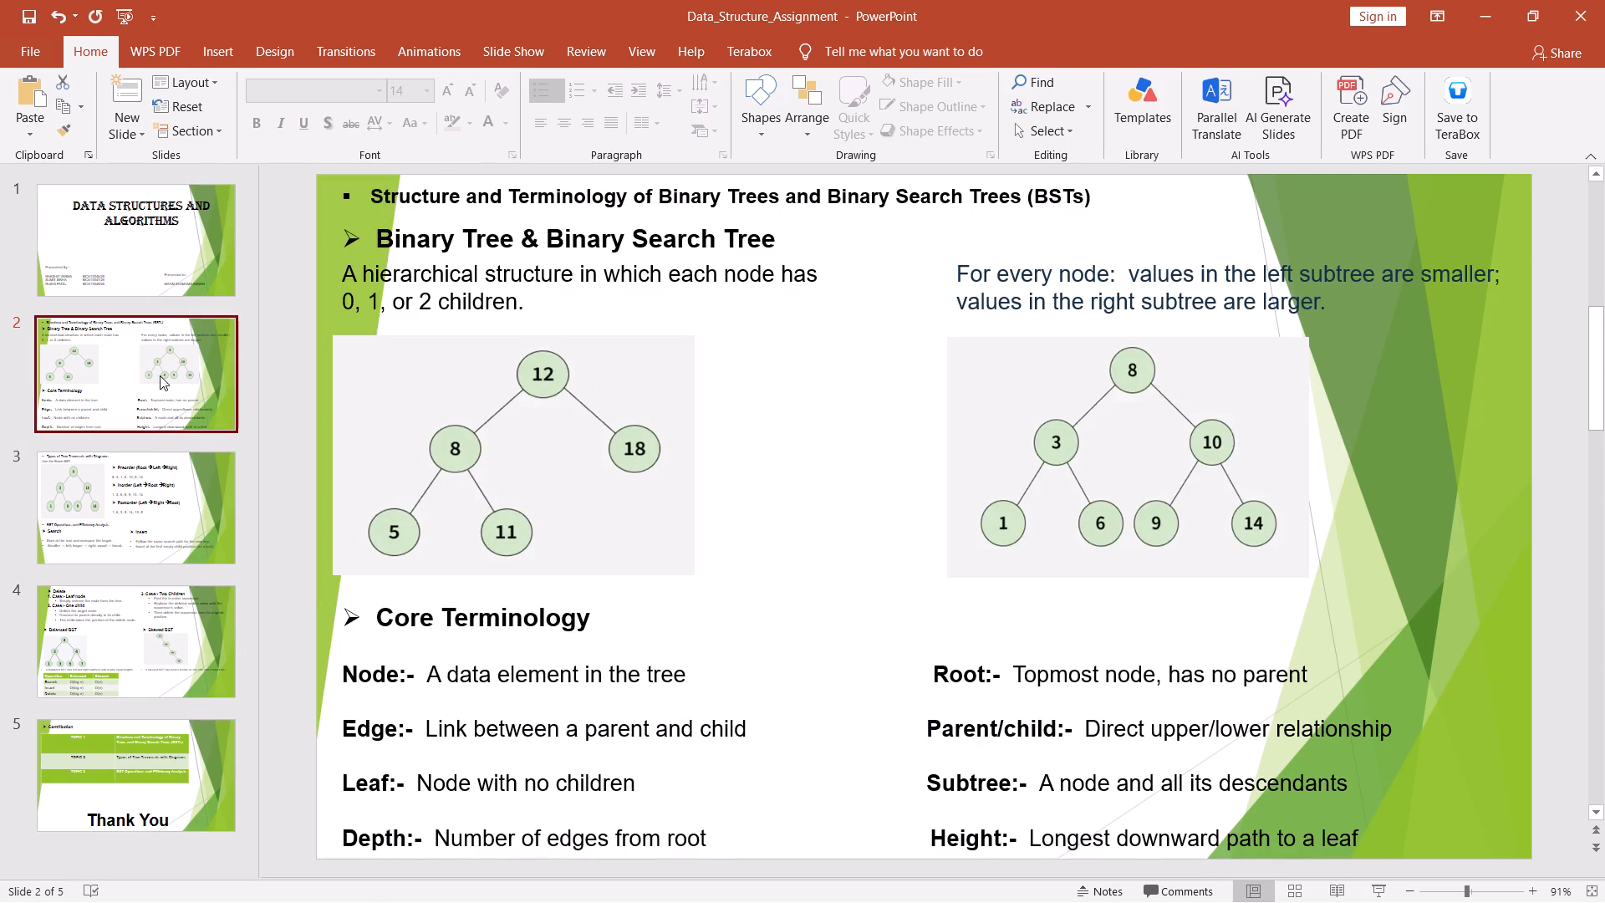
left_click(158, 484)
left_click(143, 651)
left_click(136, 758)
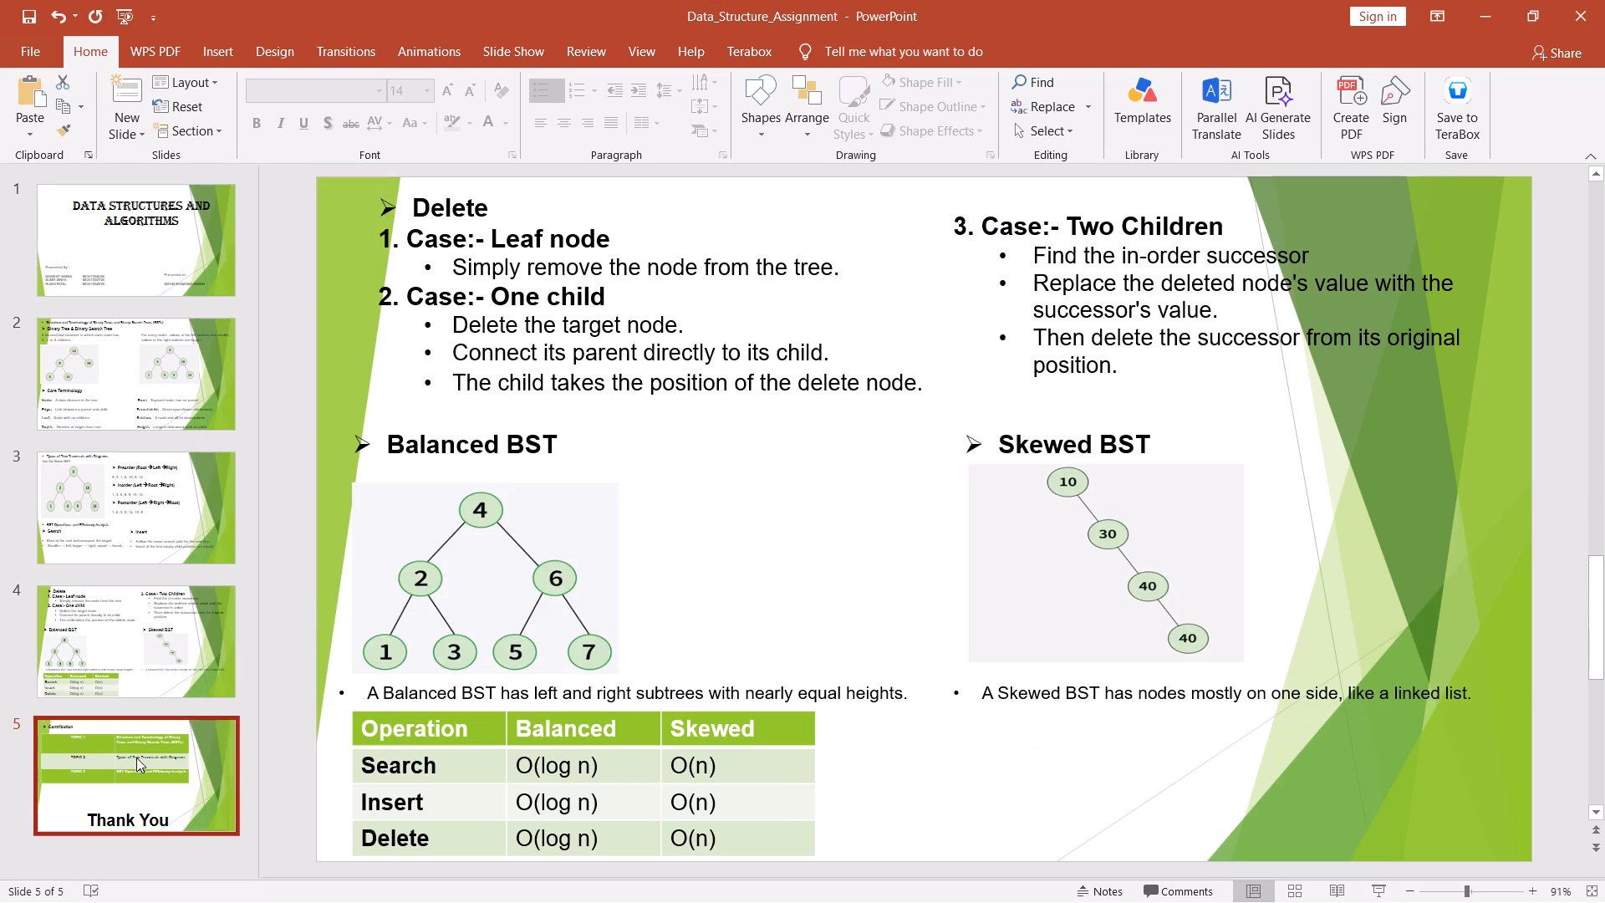
left_click(129, 651)
left_click(124, 537)
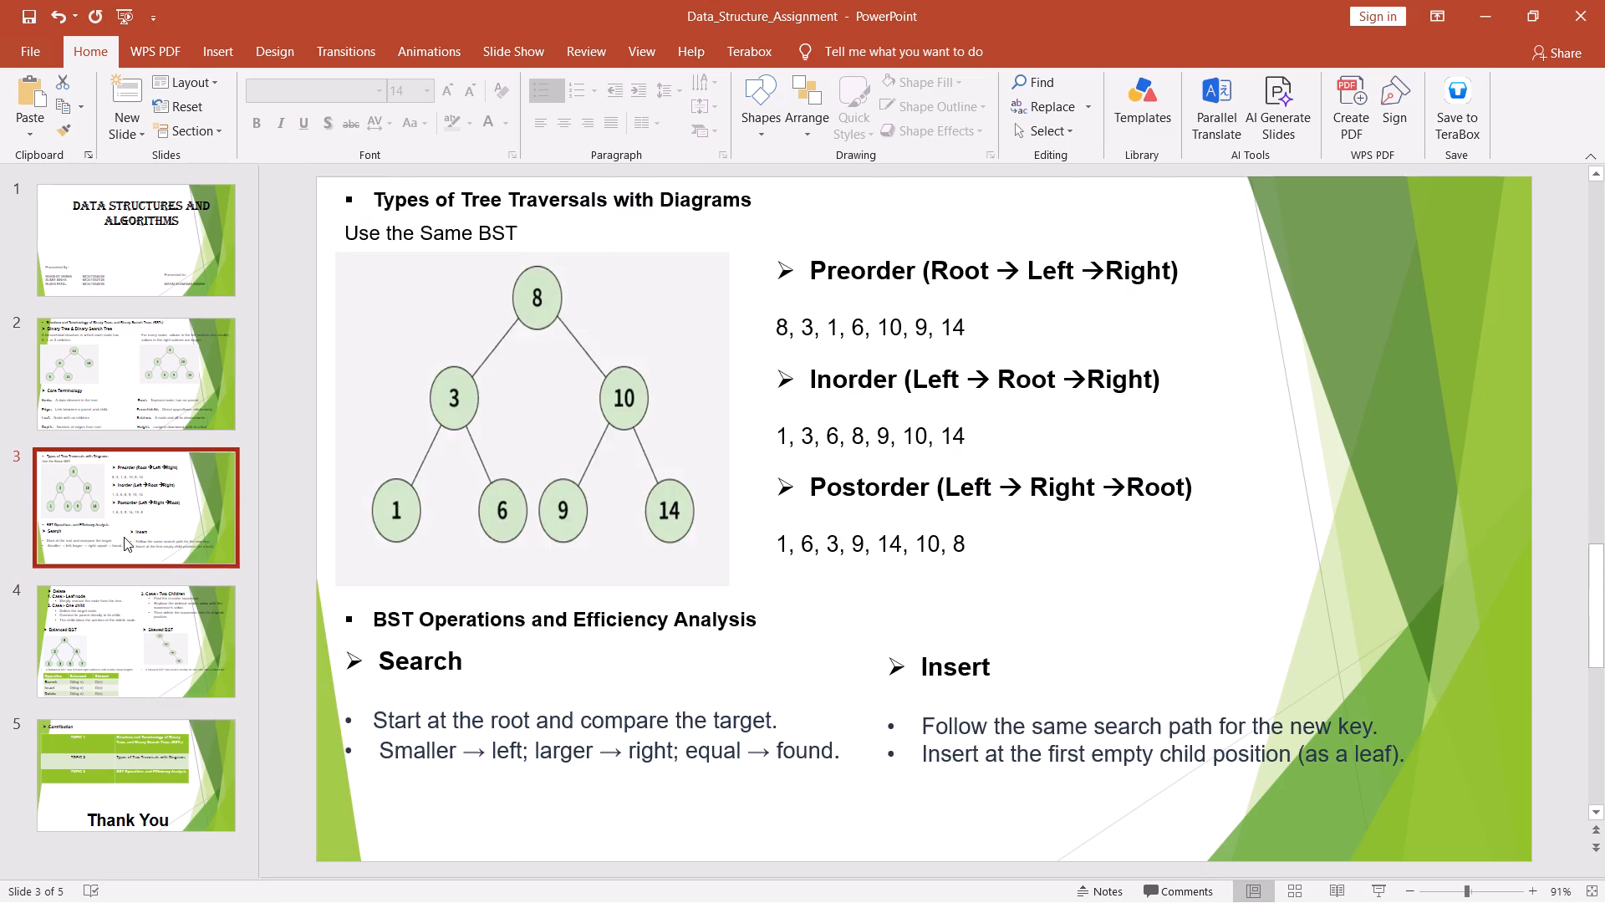
left_click(123, 392)
left_click(129, 533)
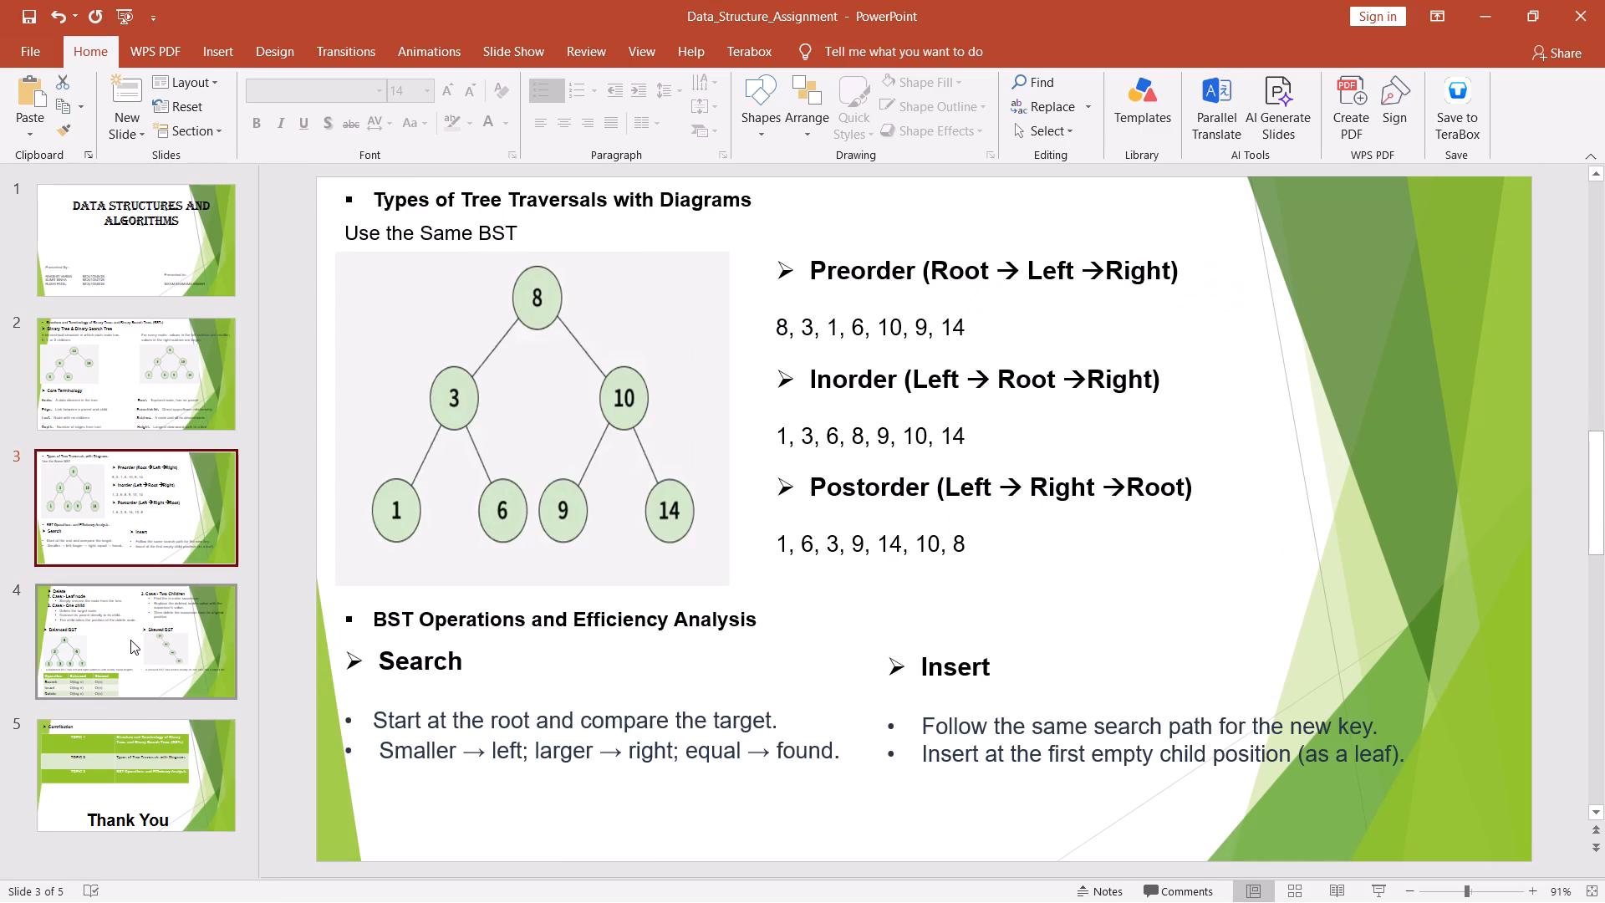
left_click(135, 615)
left_click(140, 747)
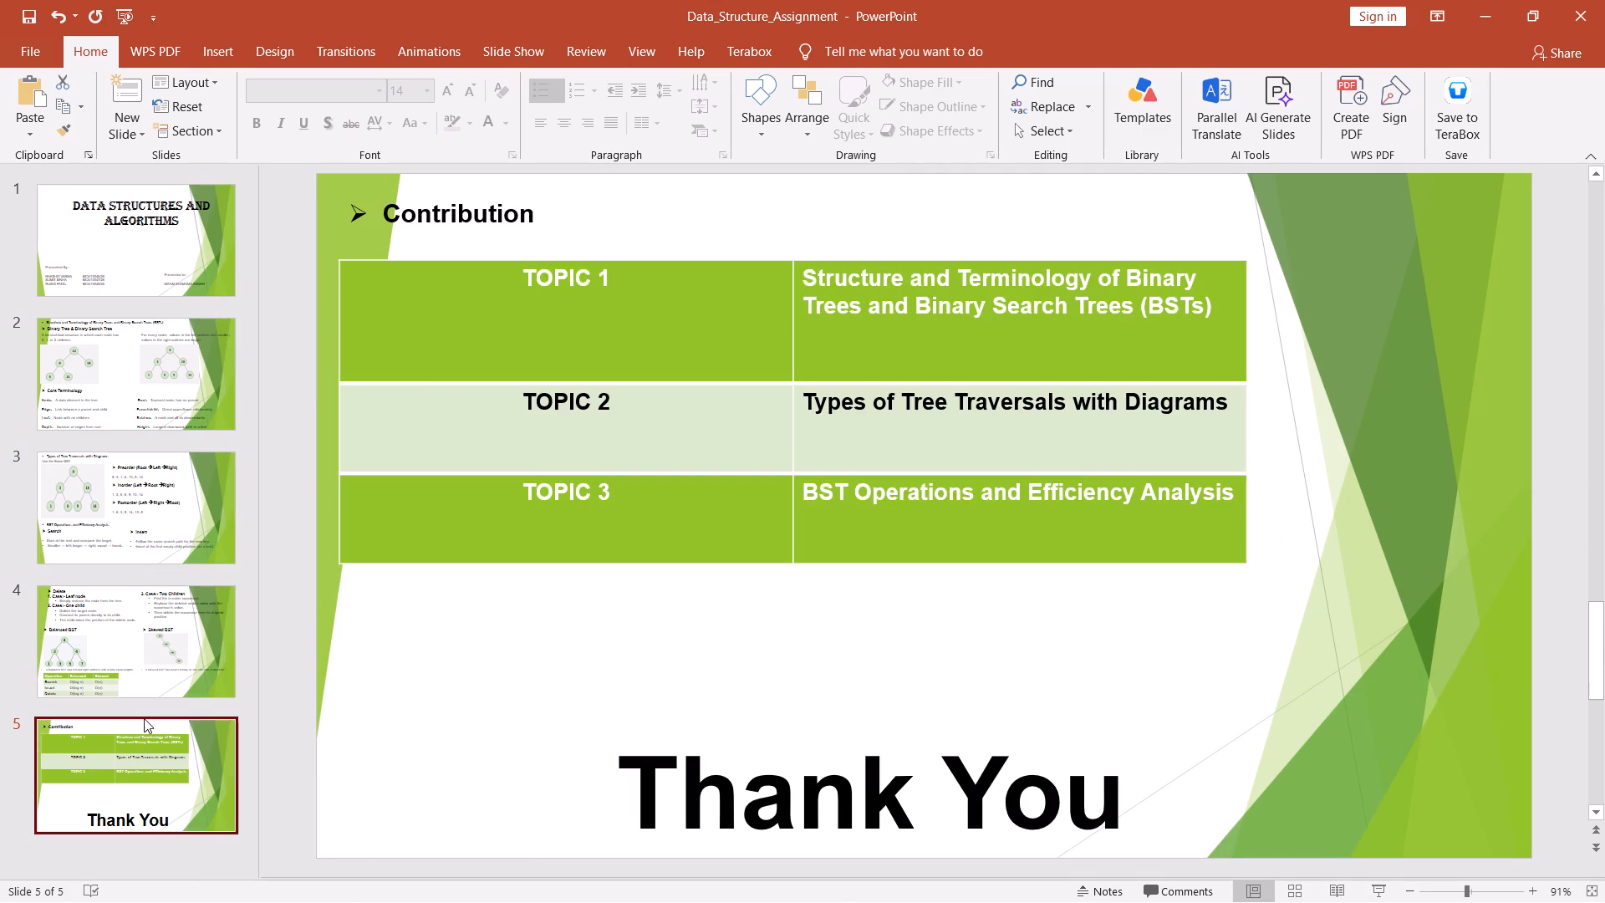
key("ctrl+s")
key("ctrl+s")
key("ctrl+s")
key("ctrl+s")
Go back through the slides to the title slide, save the presentation and close it.
left_click(147, 626)
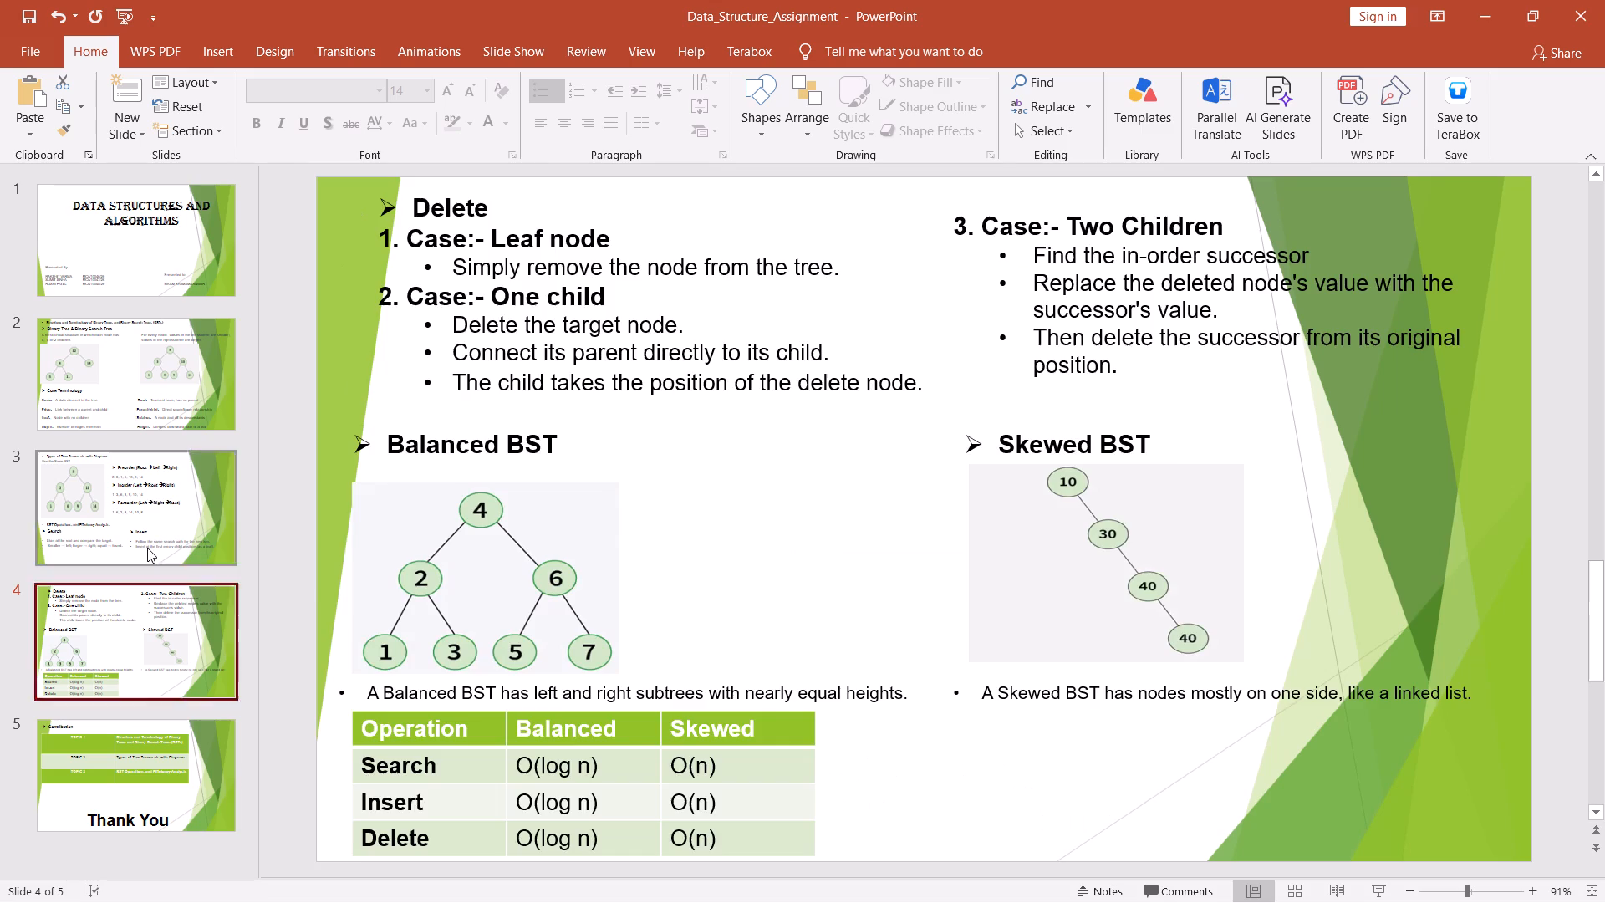
left_click(147, 548)
left_click(151, 402)
left_click(161, 175)
left_click(156, 198)
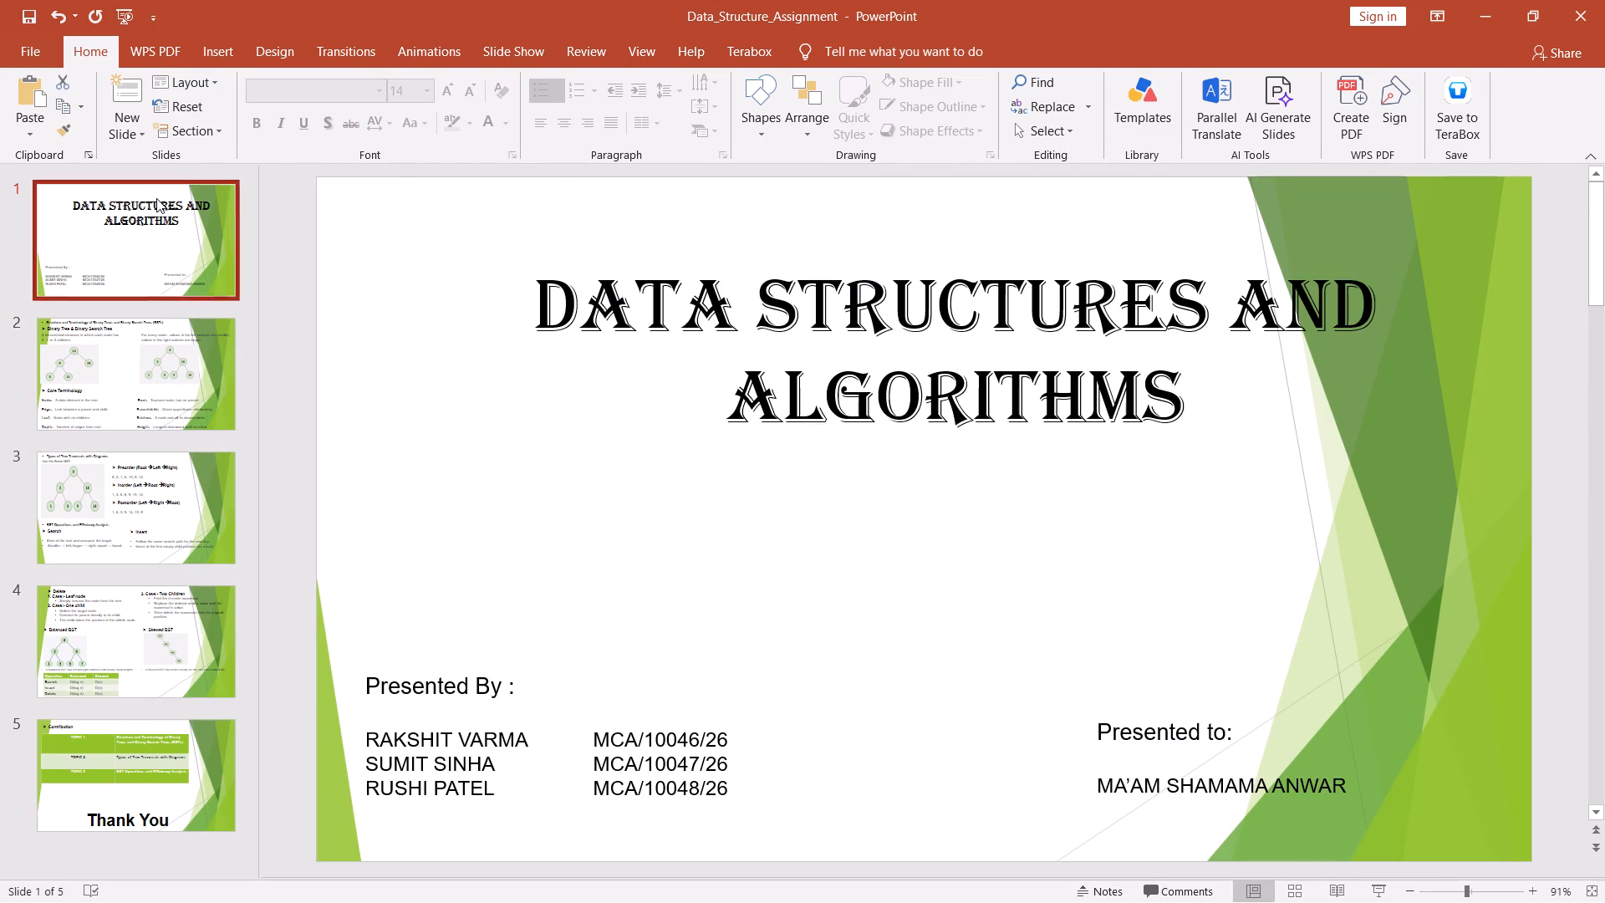
key("ctrl+s")
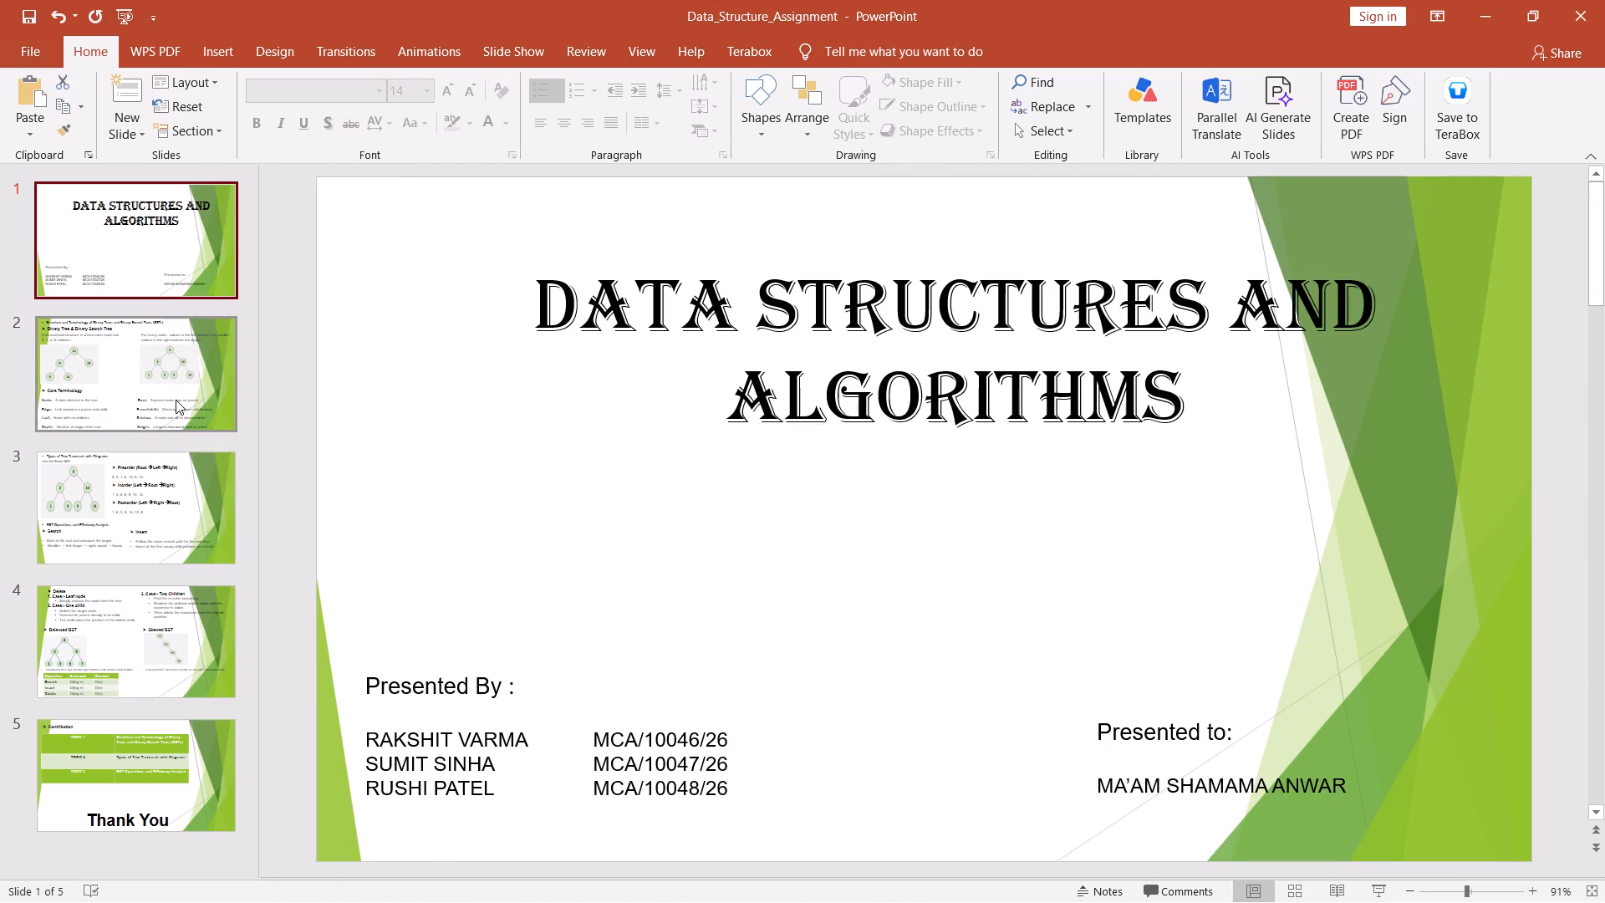
left_click(1604, 0)
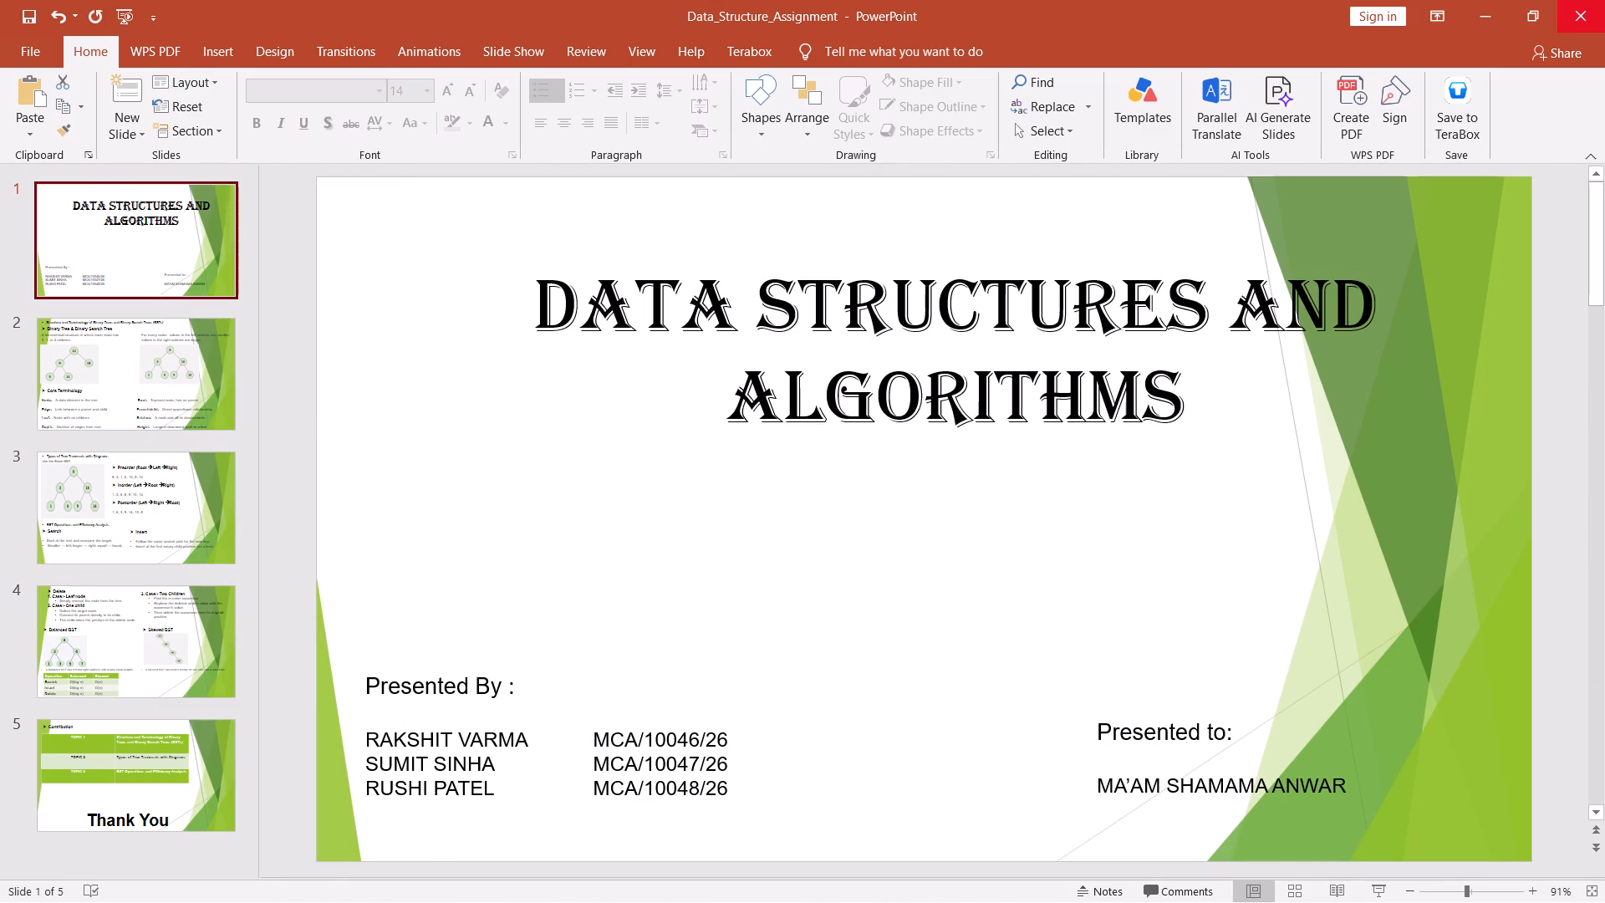
In File Explorer, open and compare the most recent Data_Structure_Assignment and the one in the MCA Assignement folder, closing each.
left_click(1484, 17)
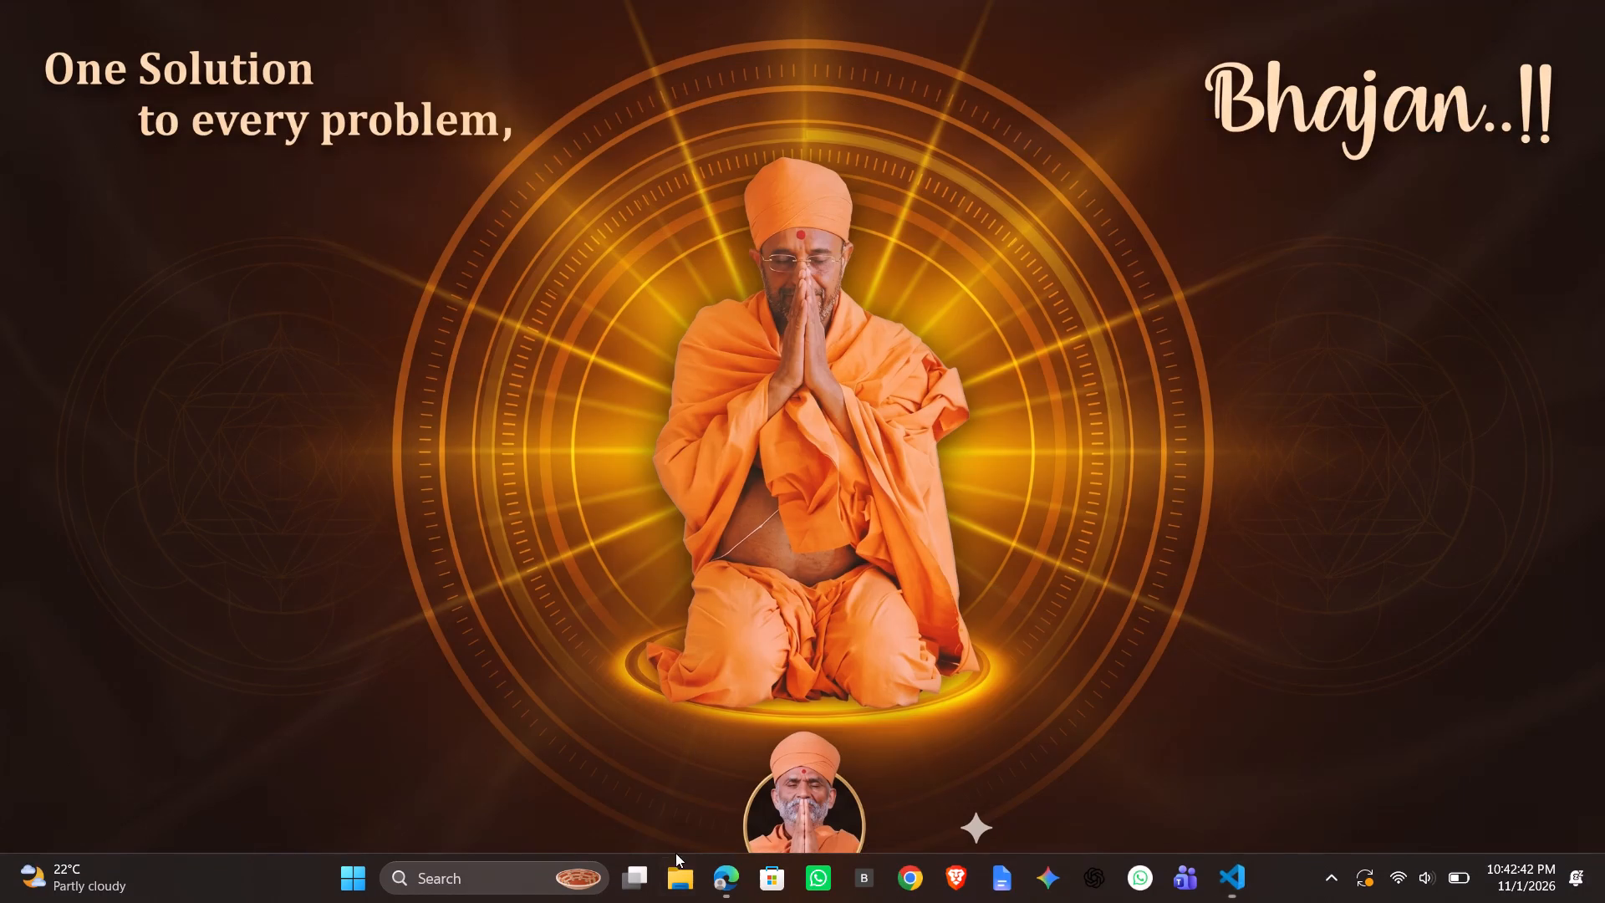
left_click(721, 885)
left_click(673, 885)
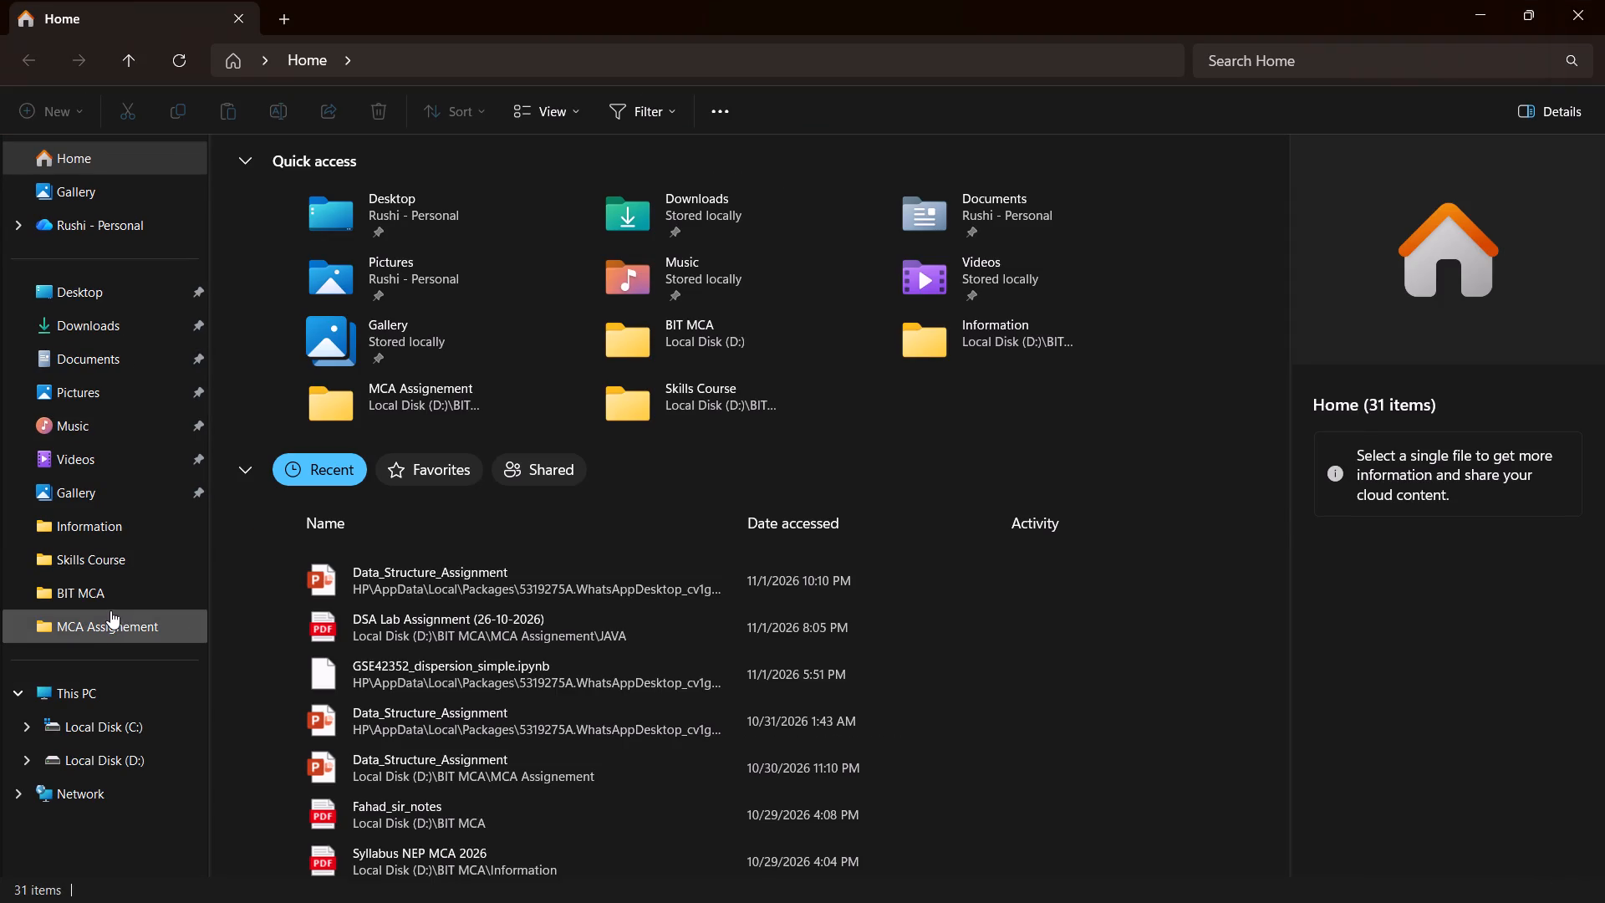
double_click(374, 579)
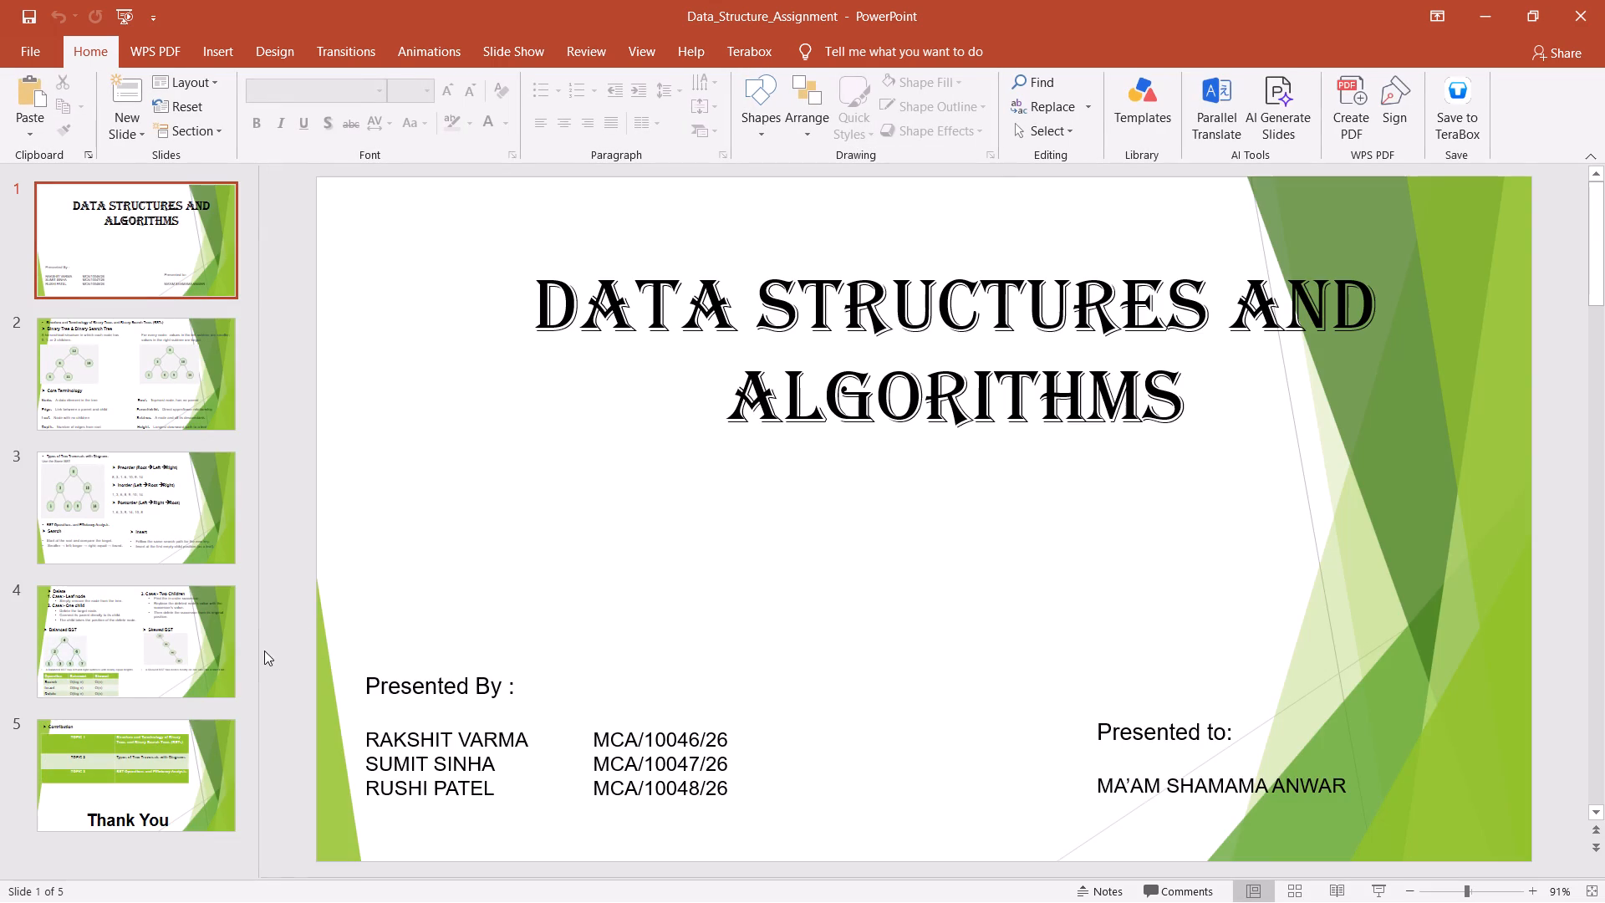
left_click(1604, 0)
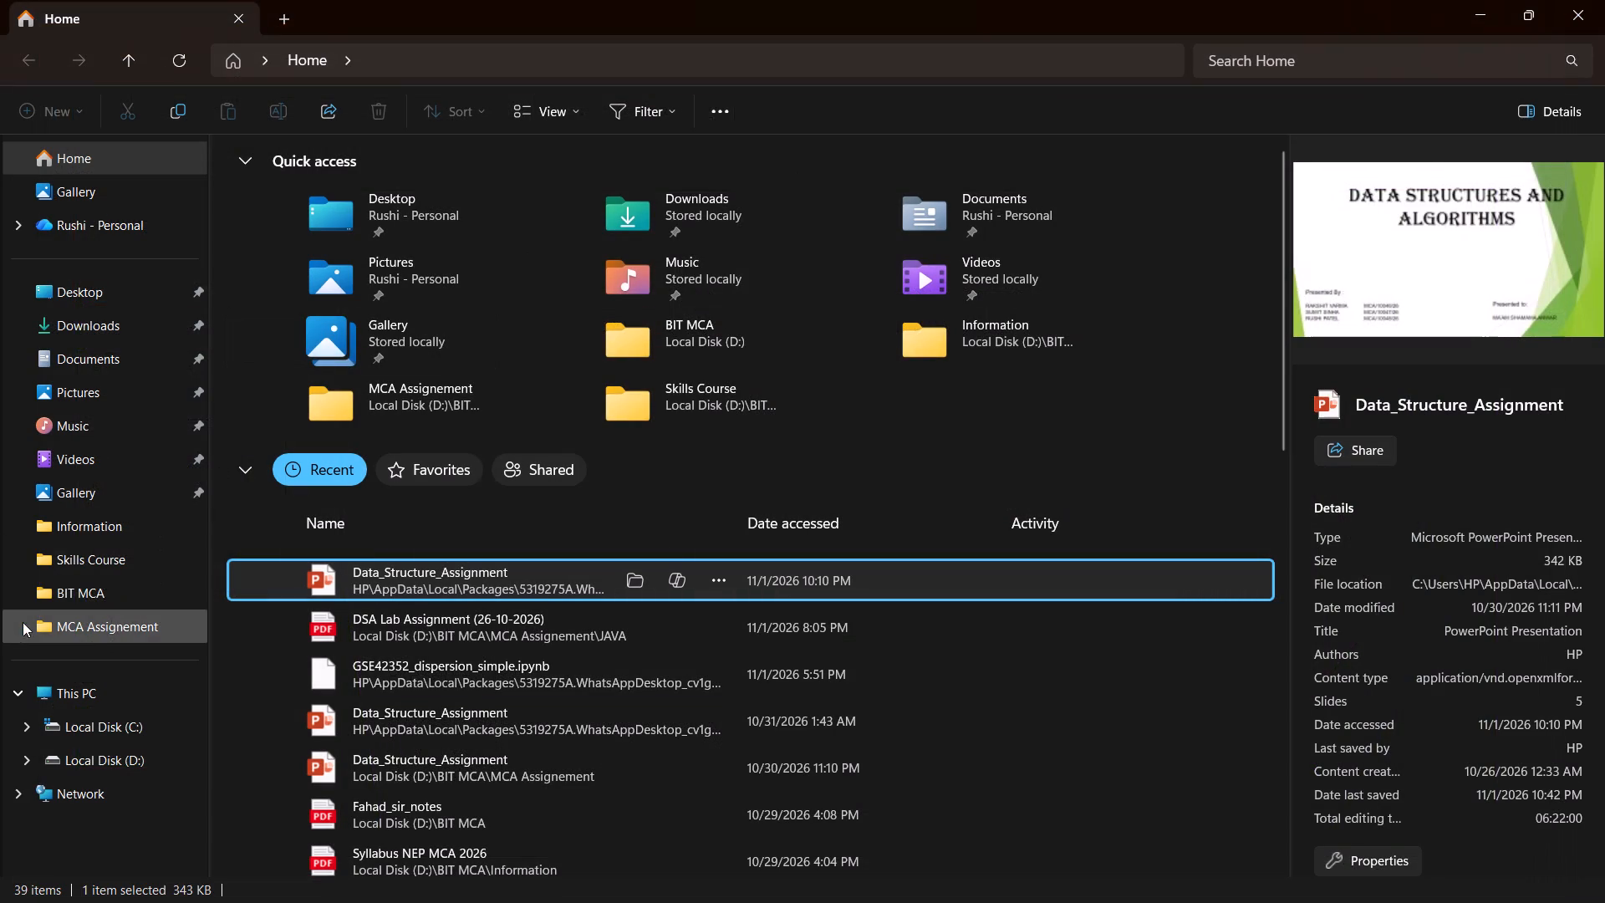
left_click(54, 629)
double_click(382, 278)
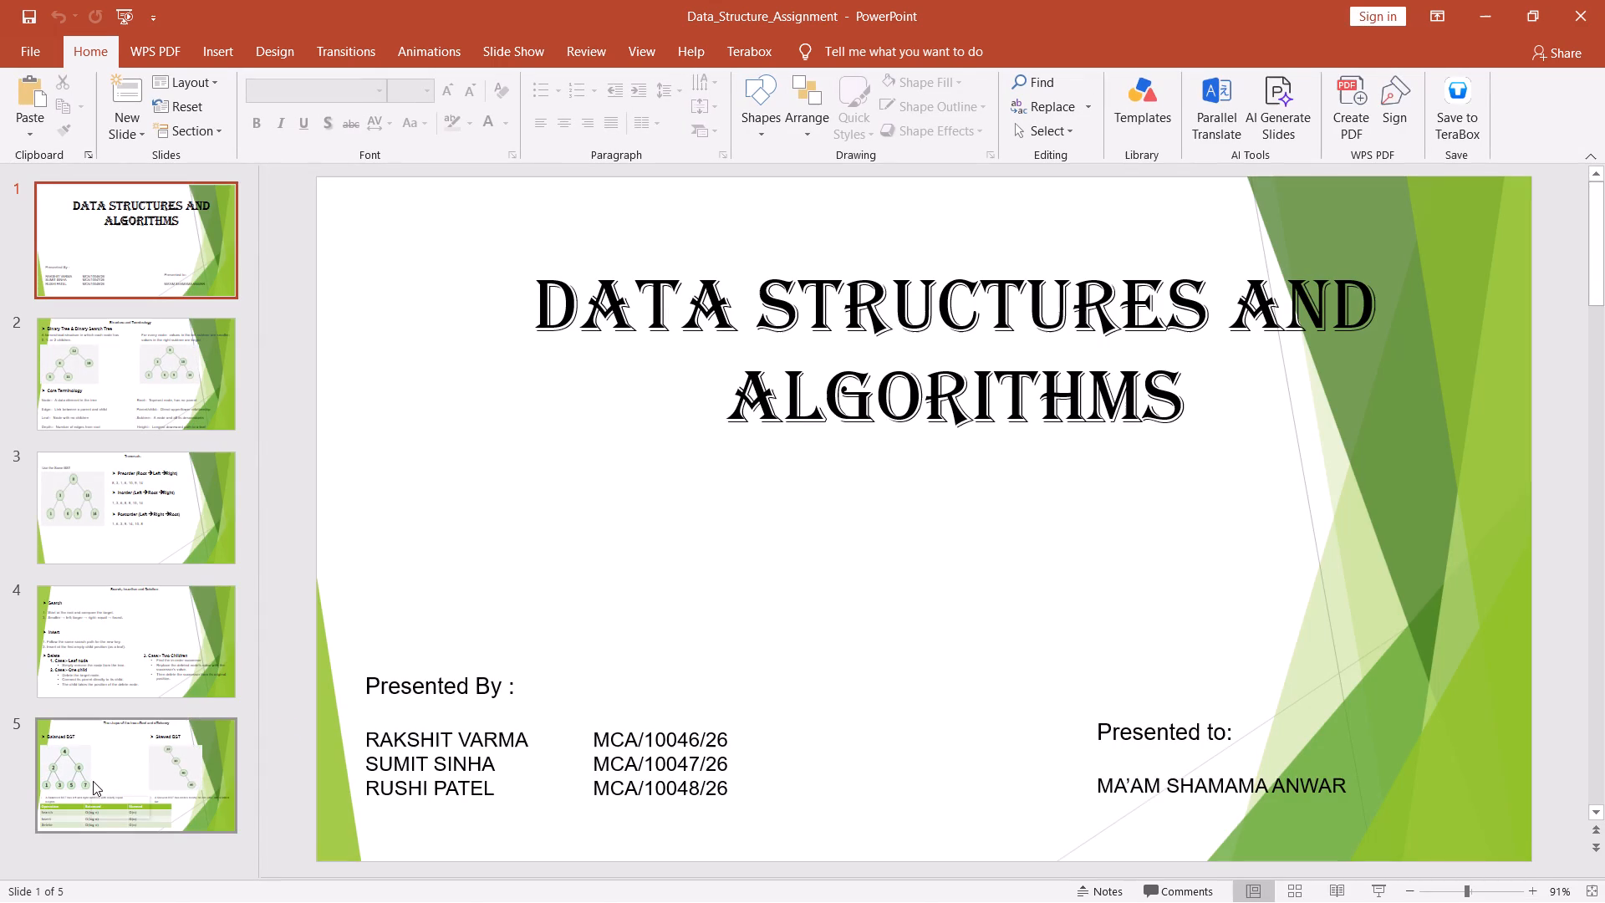
left_click(1604, 0)
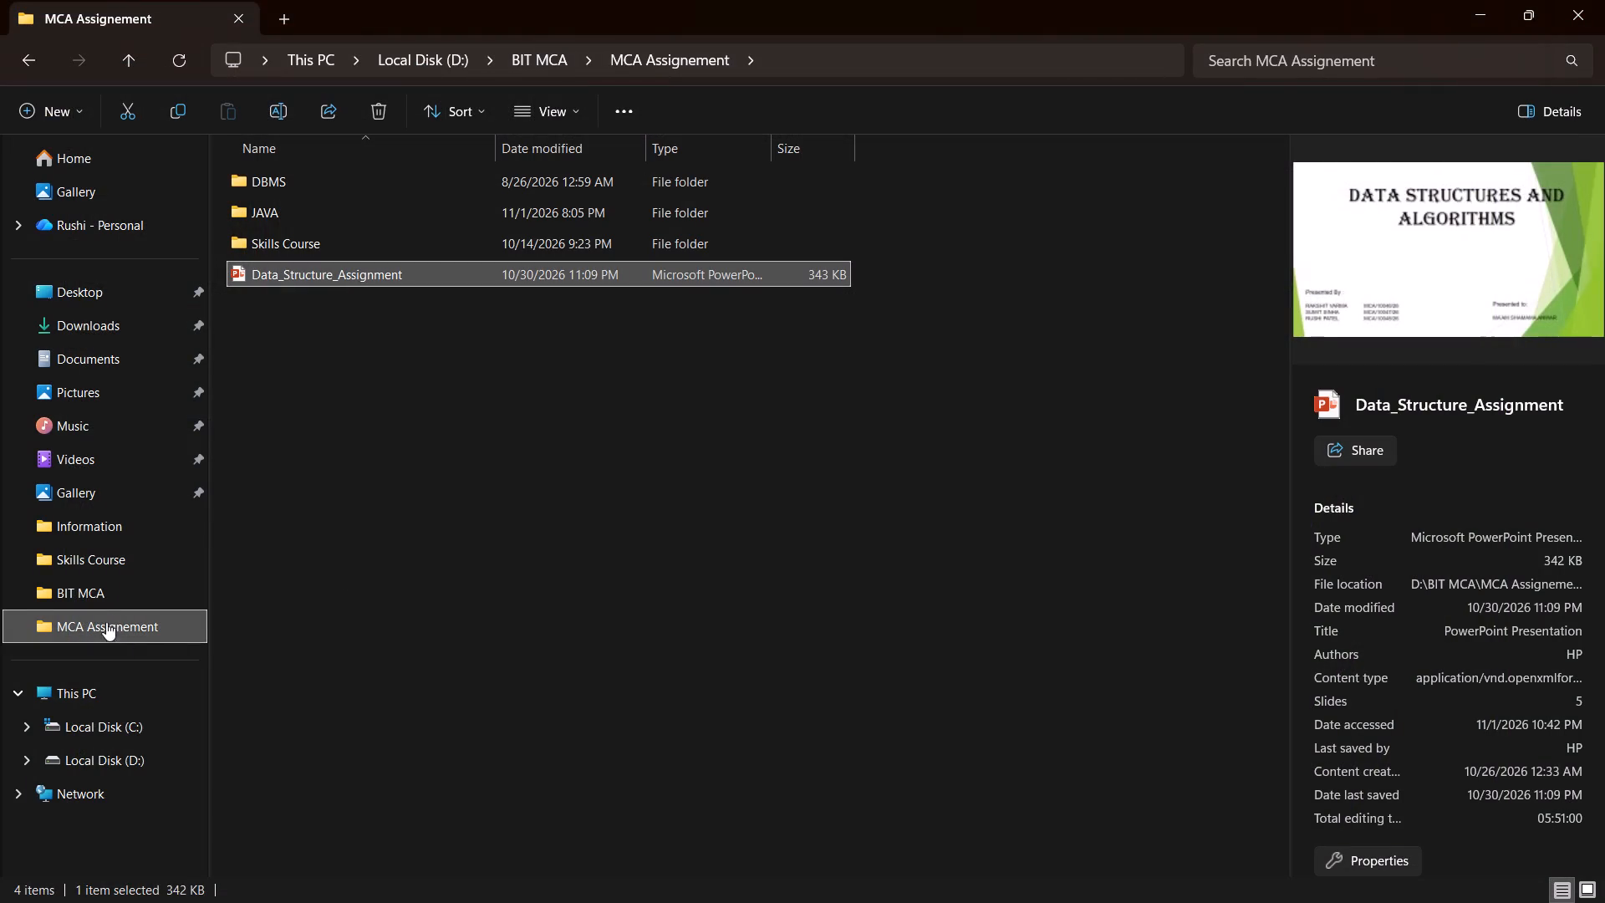
Copy the first Data_Structure_Assignment file in the recent files and paste it into the MCA Assignement folder.
left_click(107, 165)
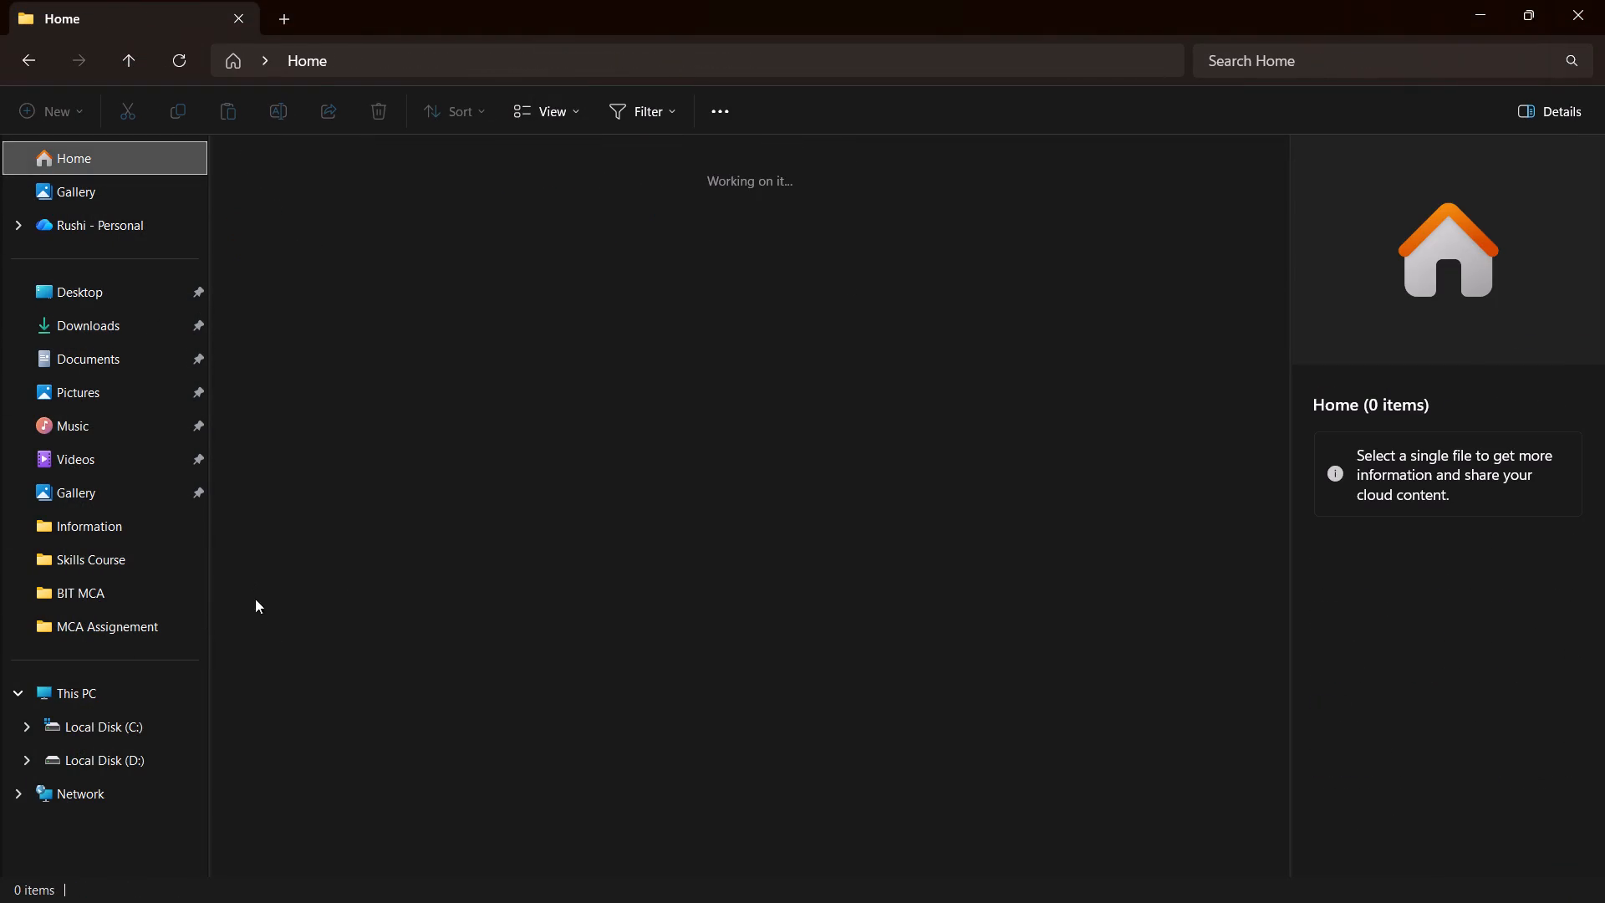
left_click(372, 584)
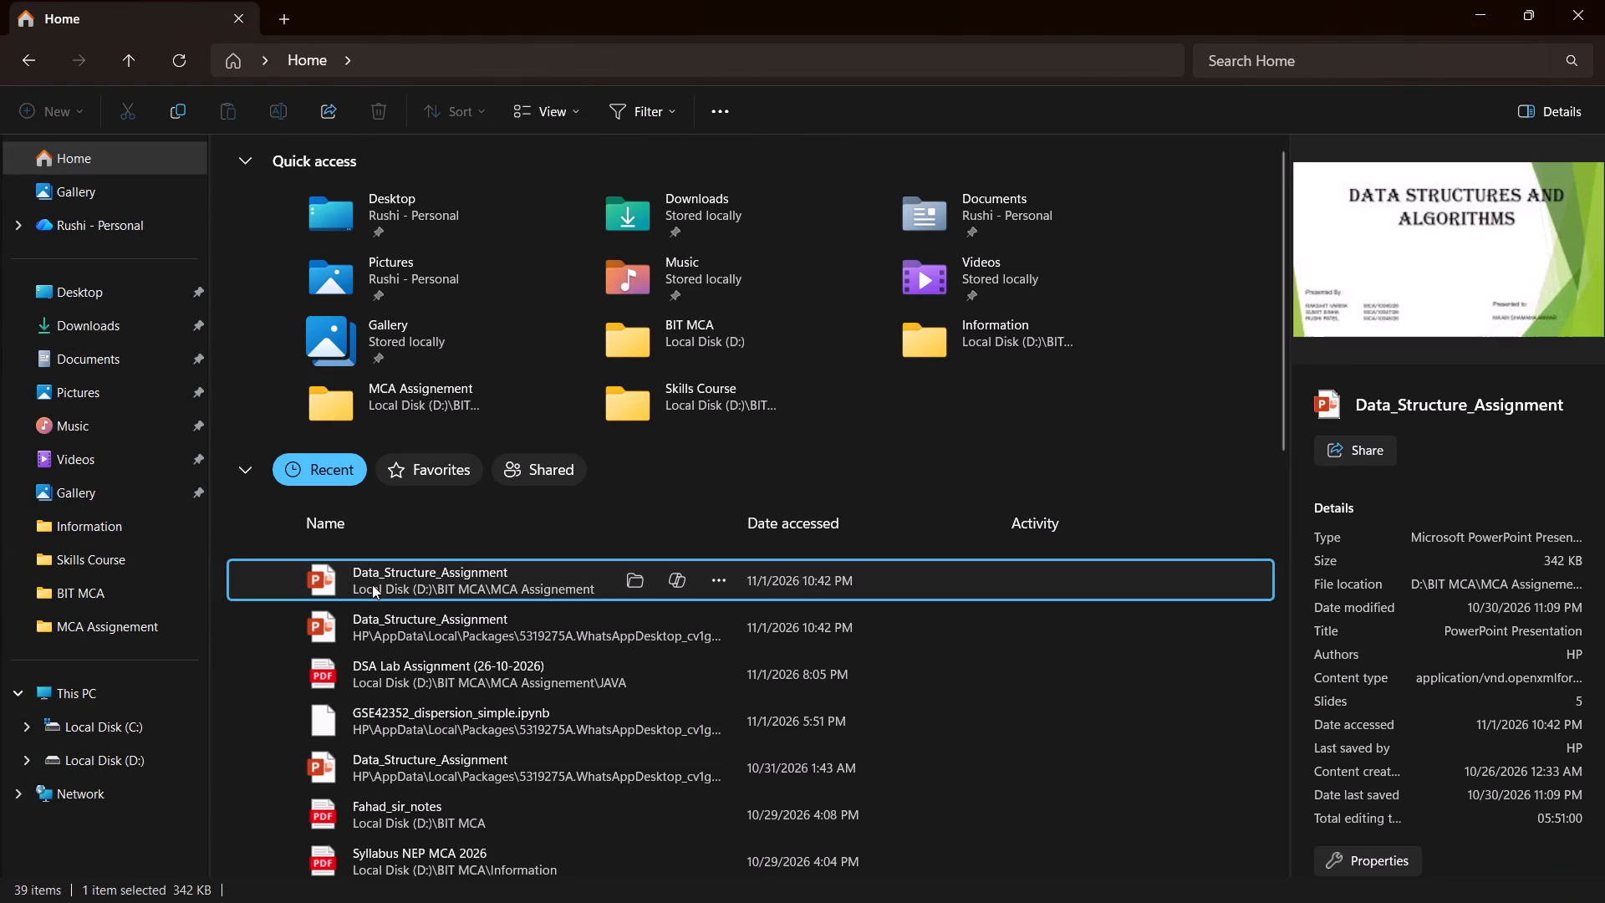
right_click(373, 584)
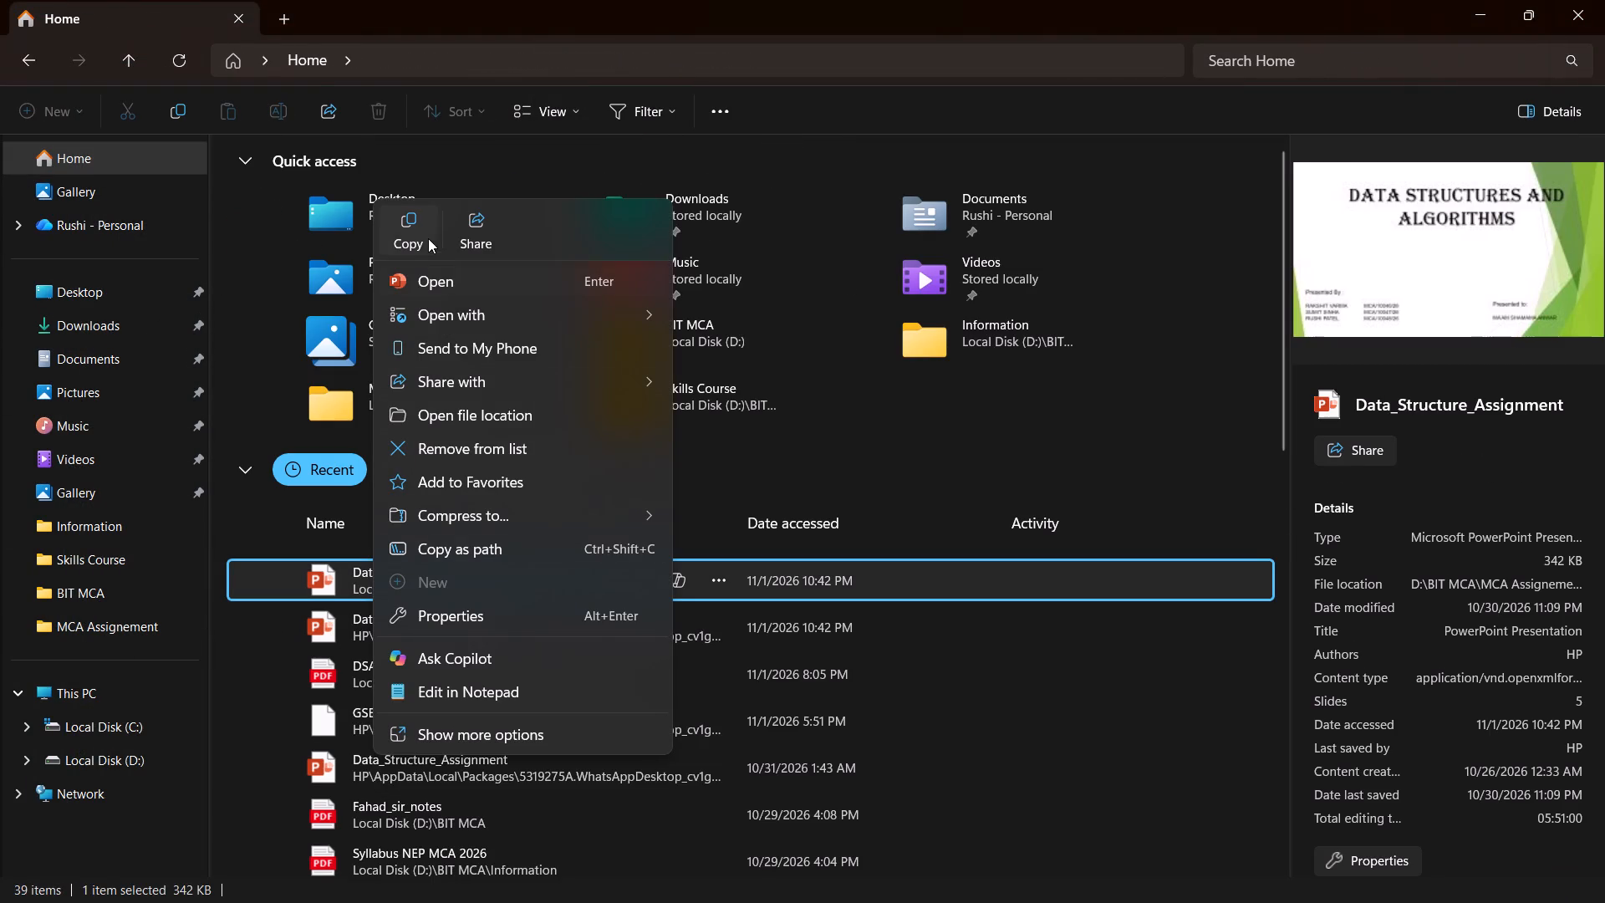
left_click(420, 230)
left_click(112, 631)
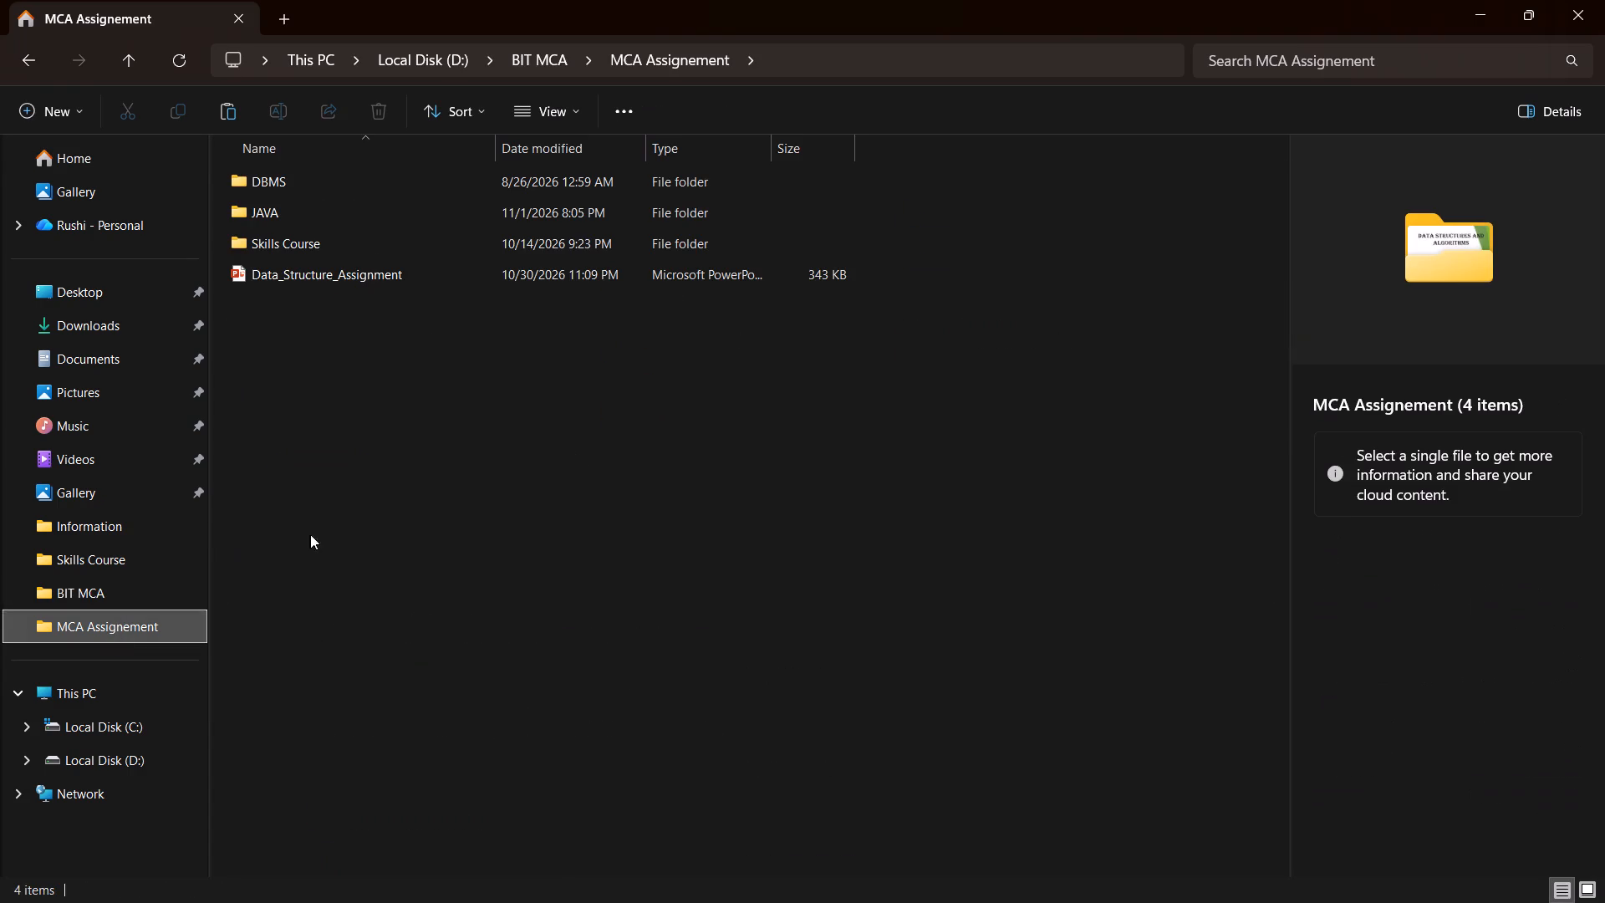
left_click(374, 520)
key("ctrl+v")
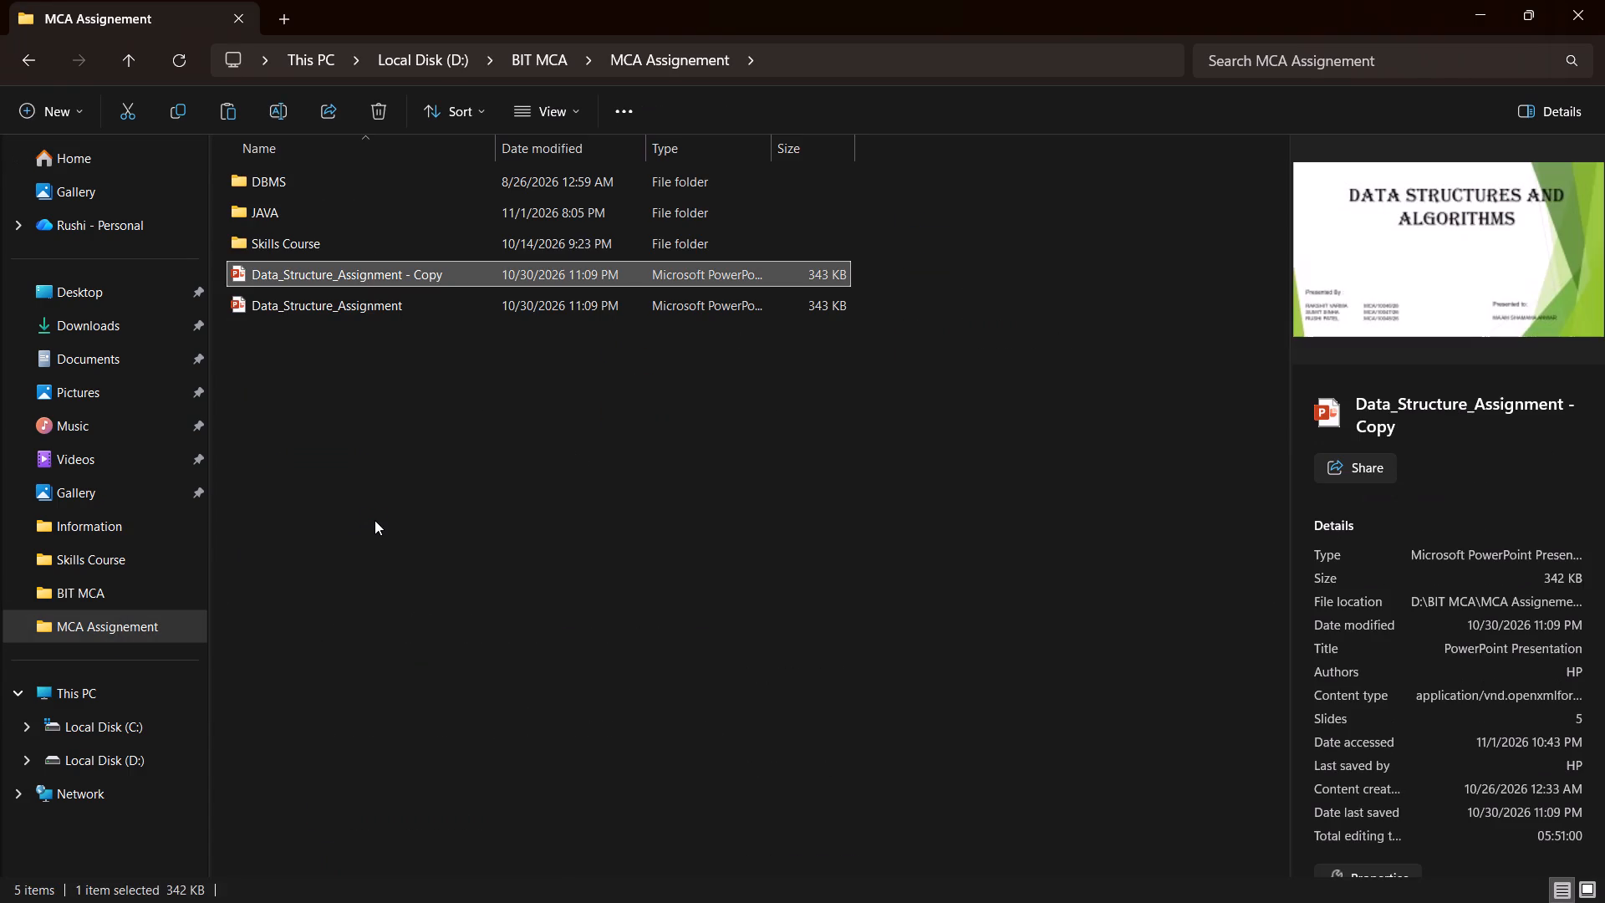
Permanently delete the original Data_Structure_Assignment file from the MCA Assignement folder, keeping the pasted copy.
left_click(356, 312)
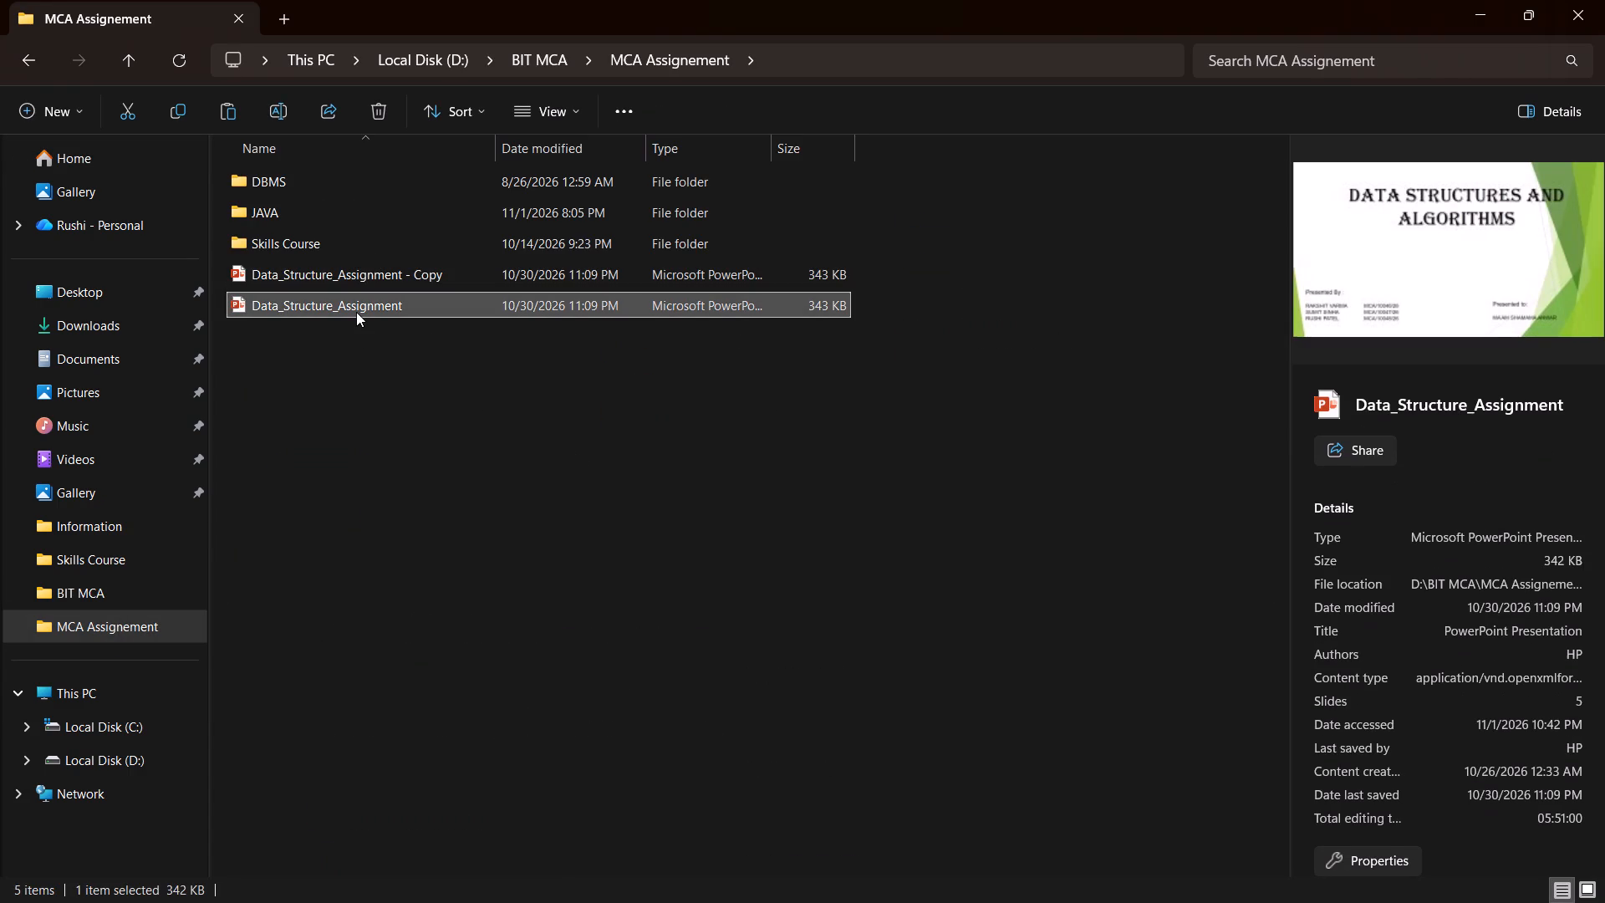
key("shift+Delete")
key("Return")
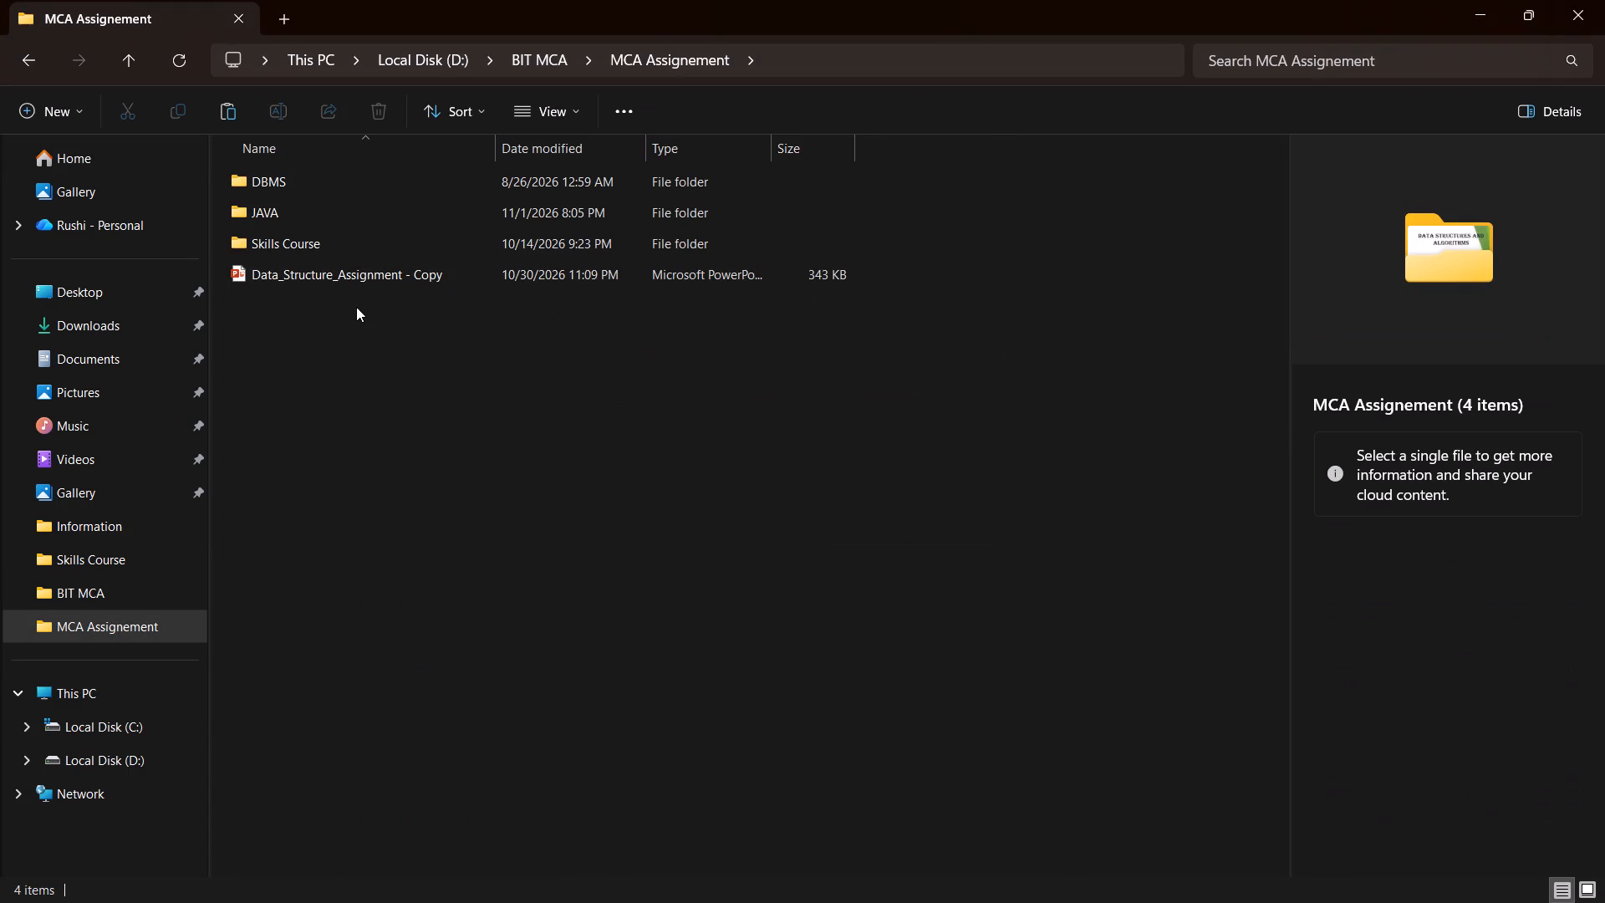
Rename the Data_Structure_Assignment - Copy file in the MCA Assignement folder as Data_Structure_Assignment.
left_click(384, 263)
right_click(391, 271)
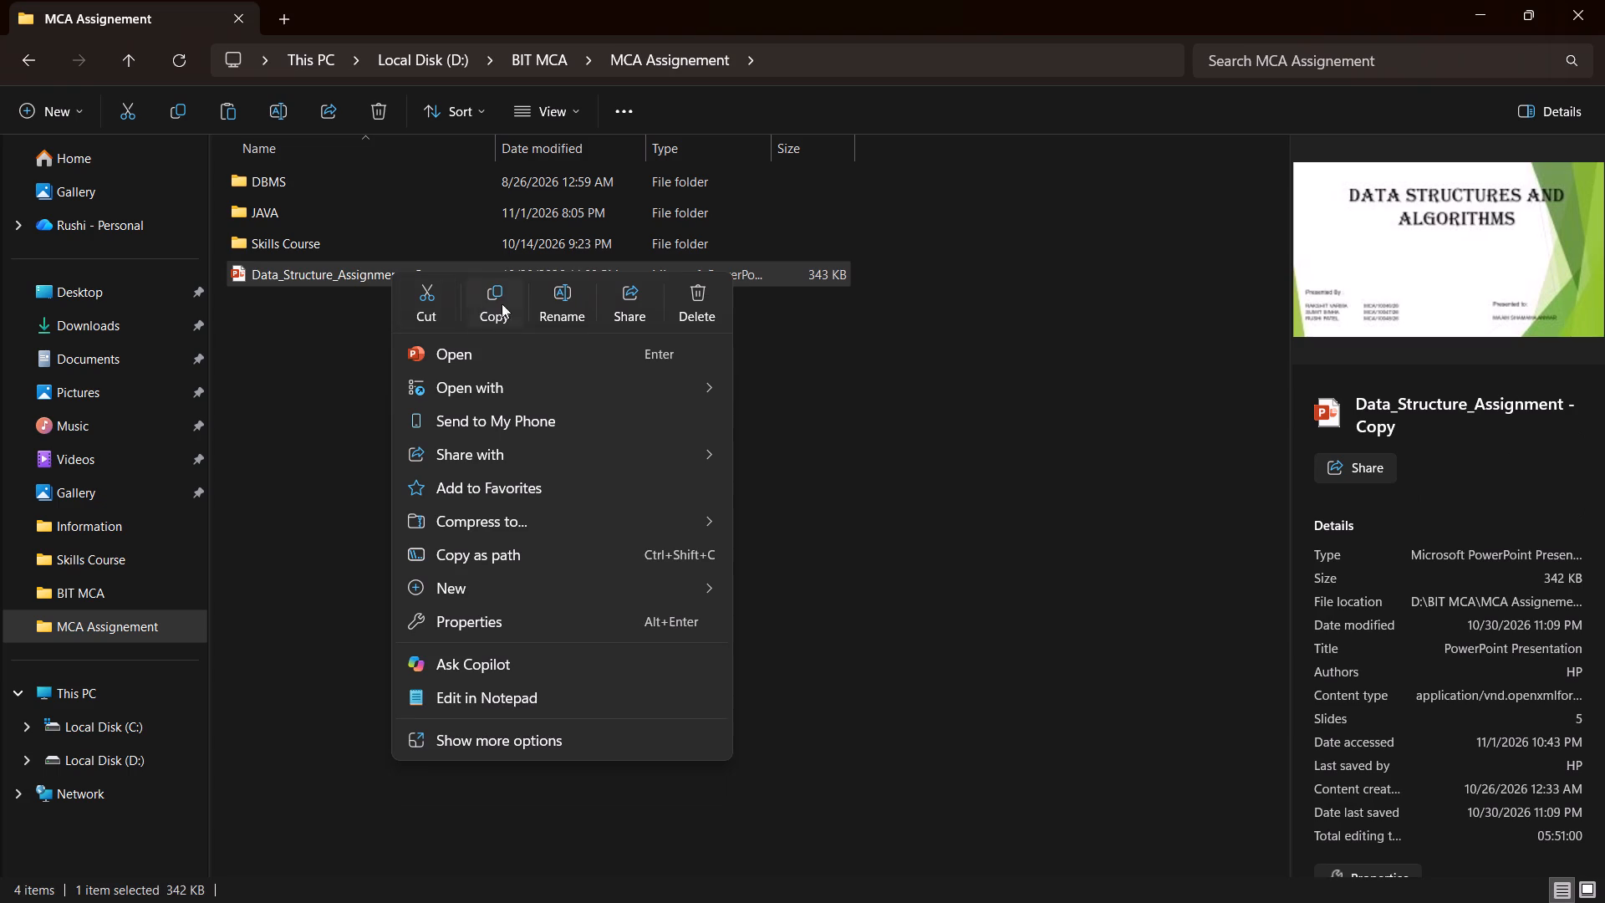
left_click(554, 297)
left_click(456, 277)
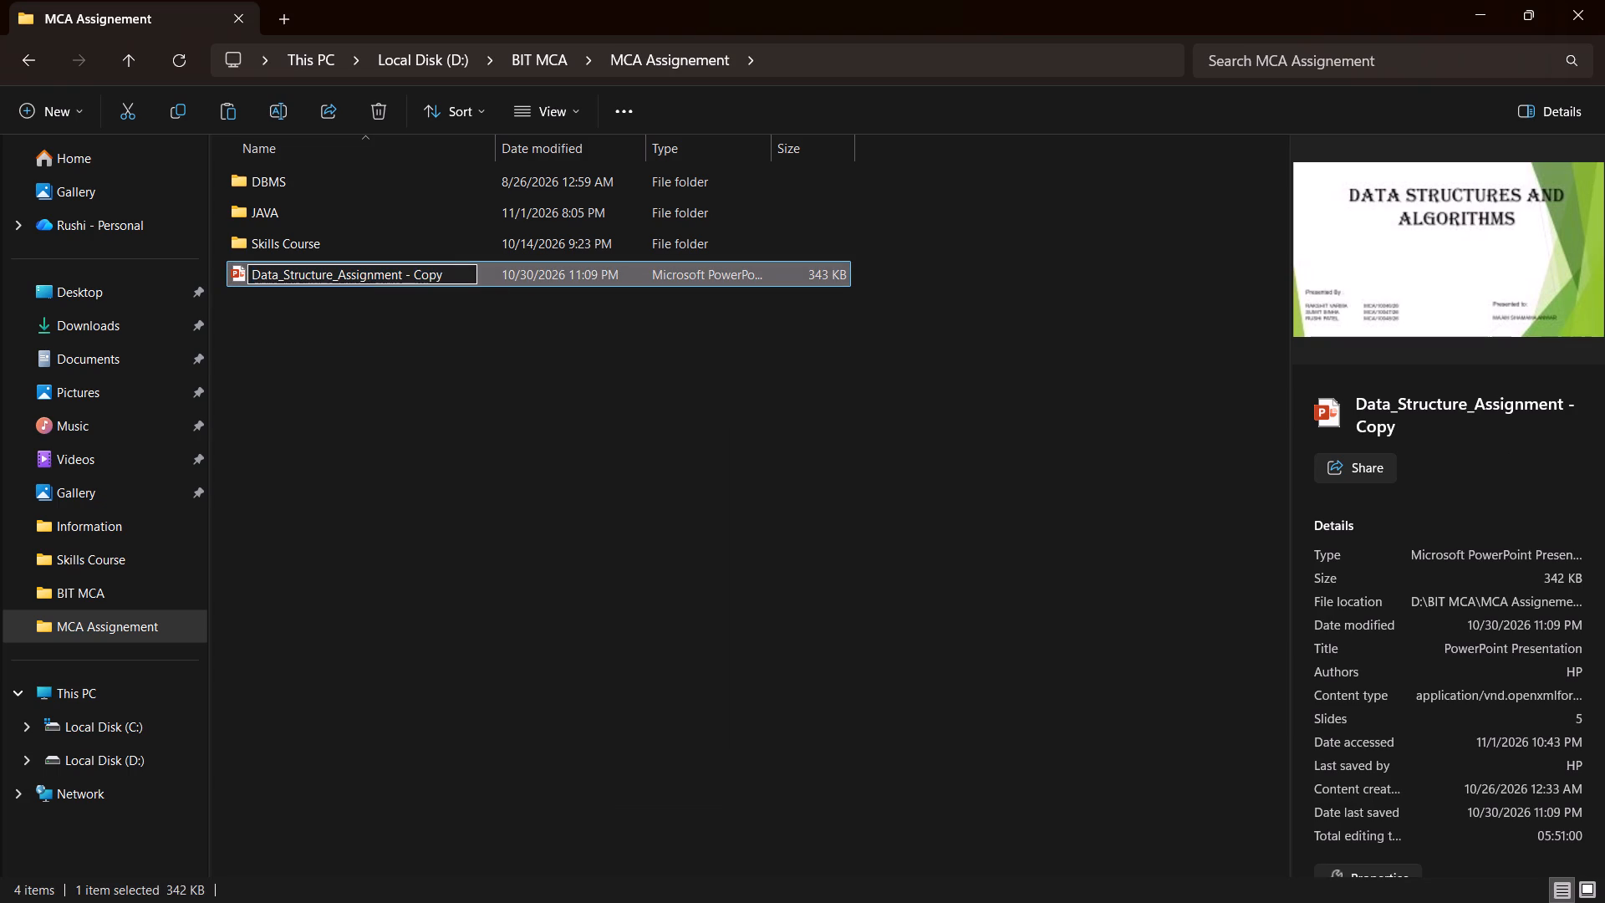
key("BackSpace")
key("BackSpace")
key("BackSpace")
key("BackSpace")
key("BackSpace")
key("BackSpace")
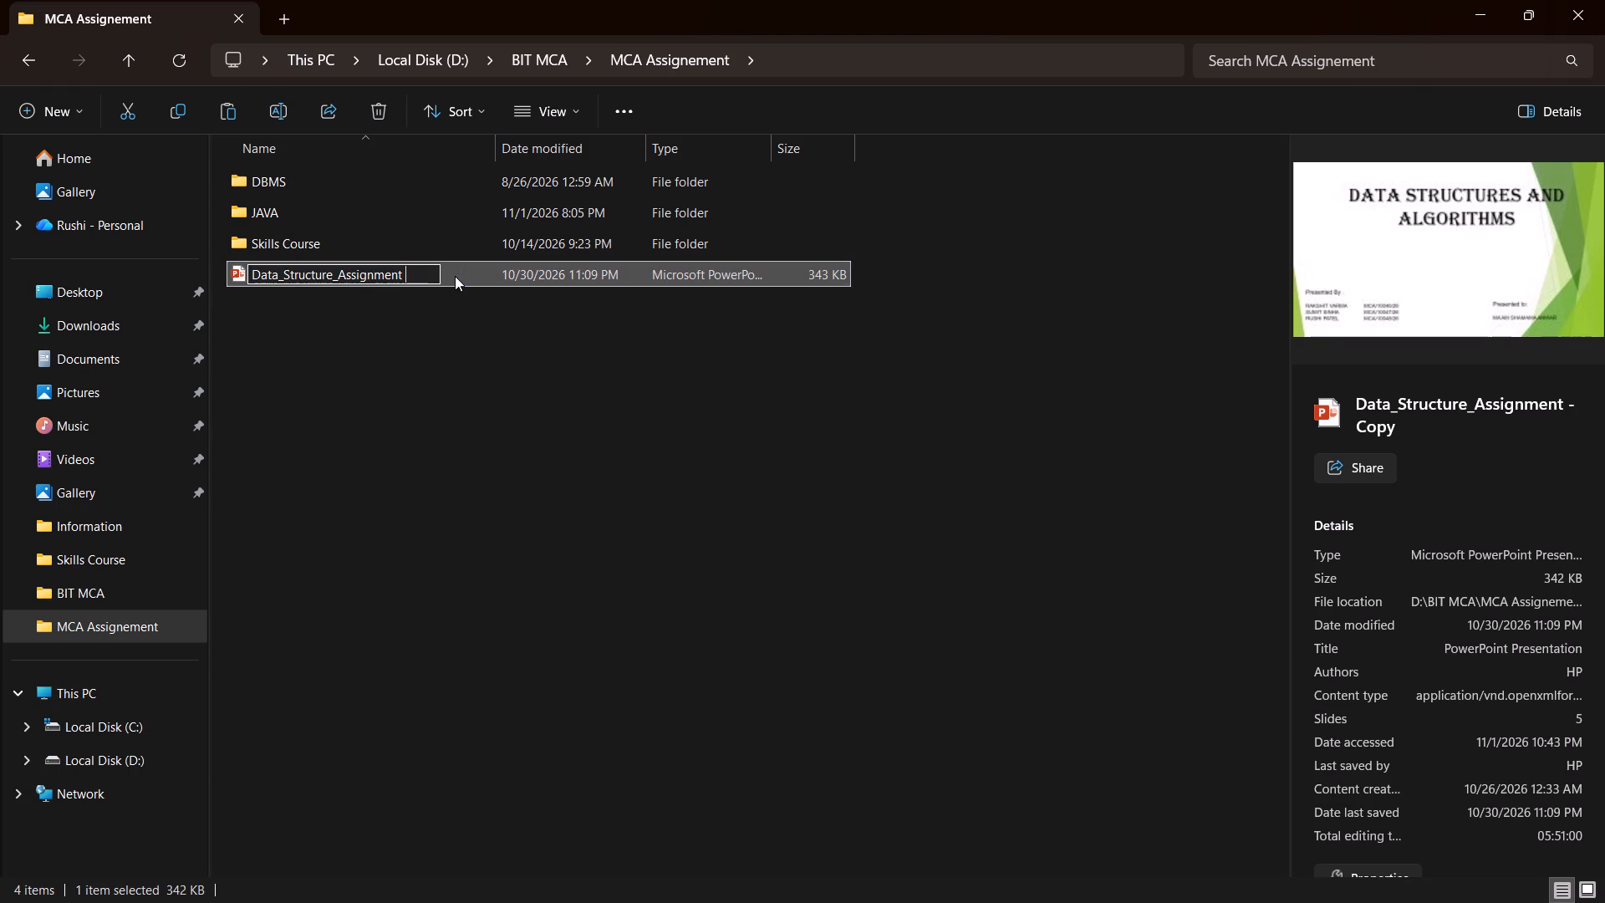
key("BackSpace")
key("Return")
left_click(438, 411)
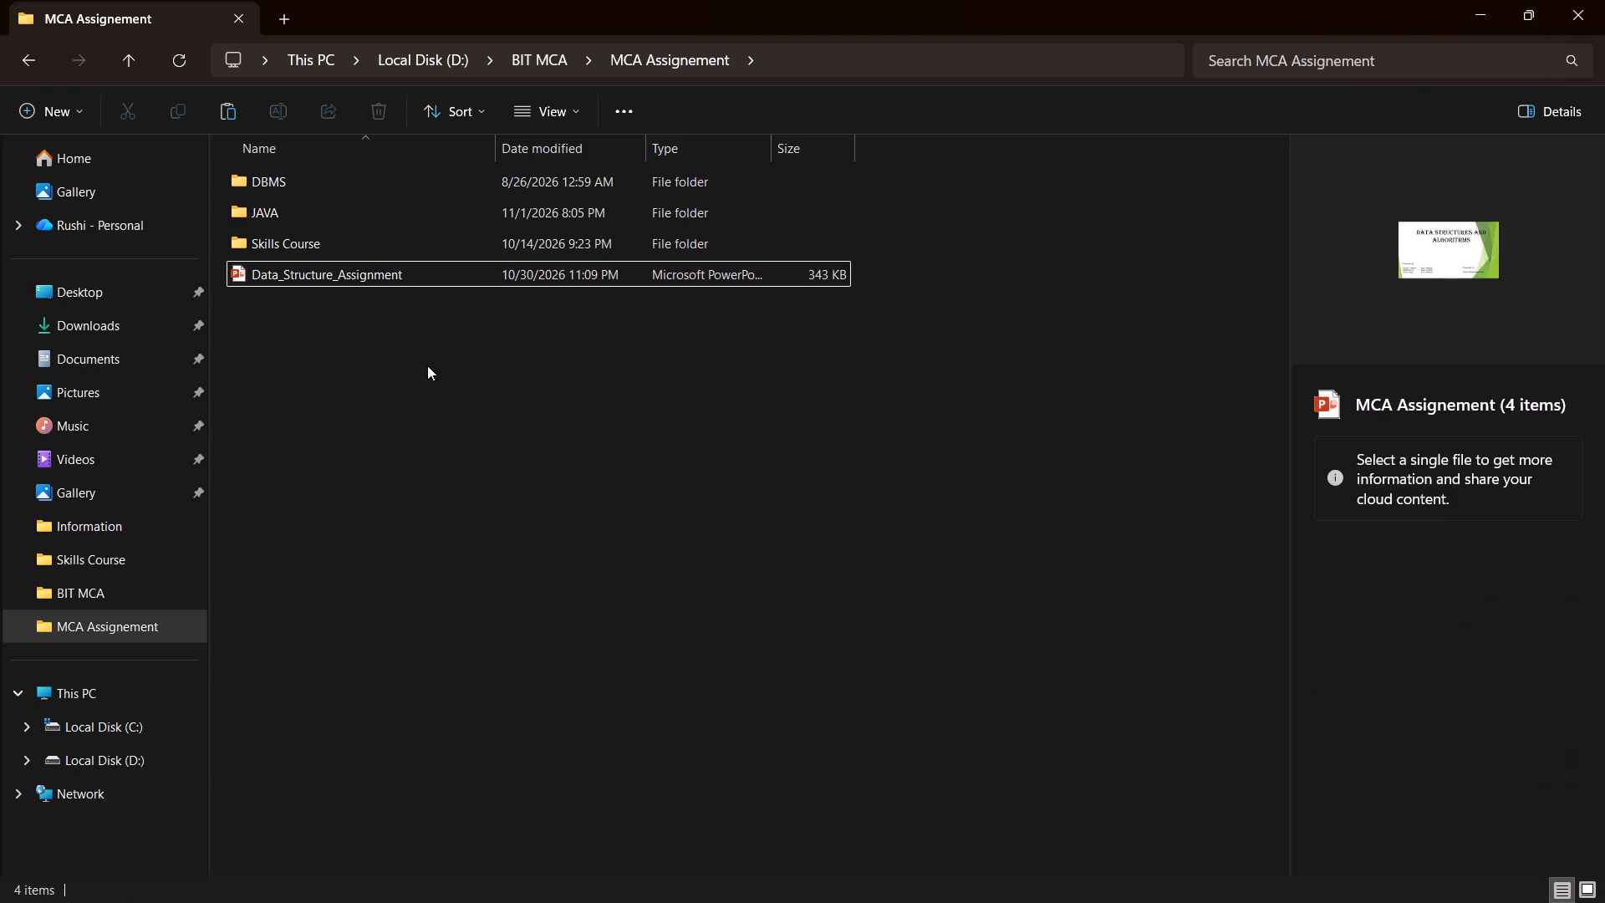
Open the renamed Data_Structure_Assignment and the first one in Home's recent files to compare their slides, closing each.
double_click(425, 276)
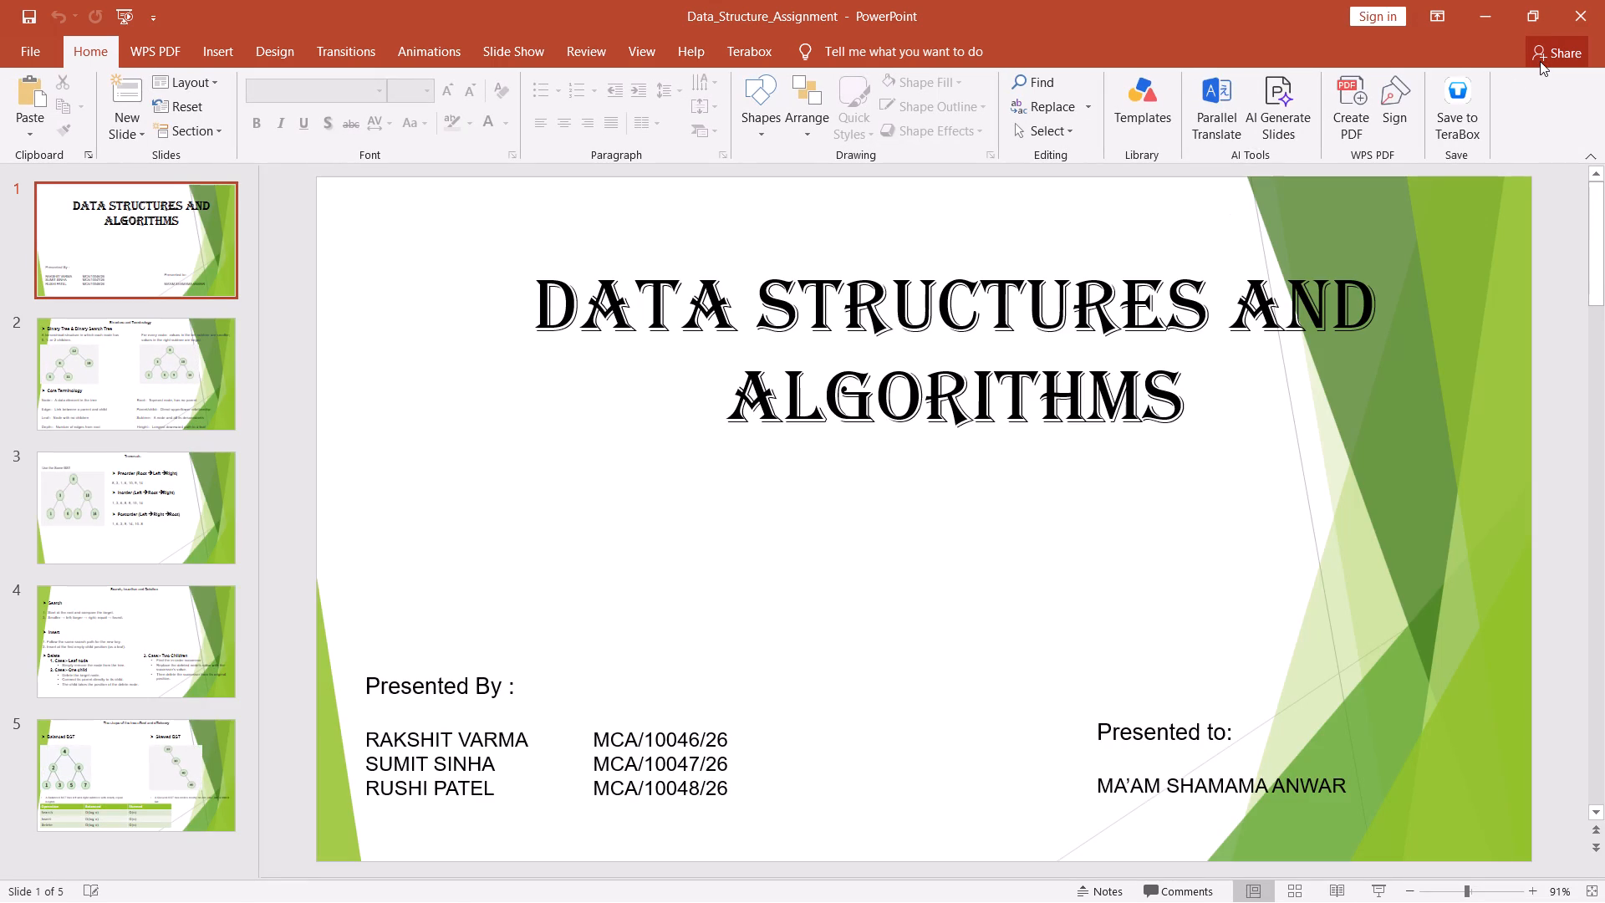
left_click(1591, 7)
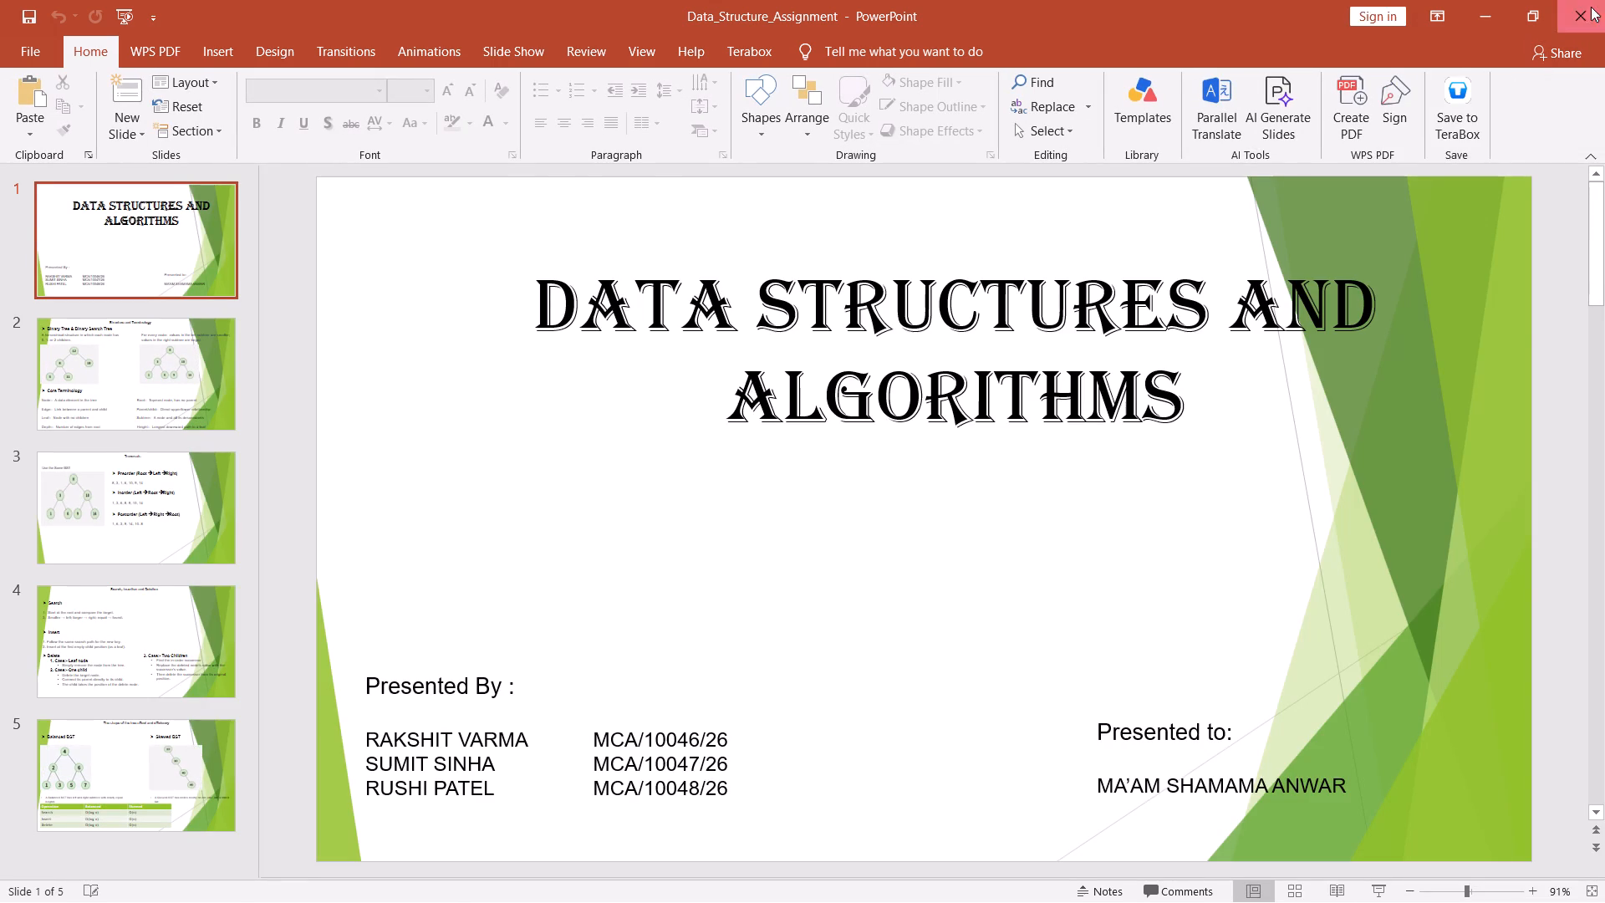
left_click(59, 140)
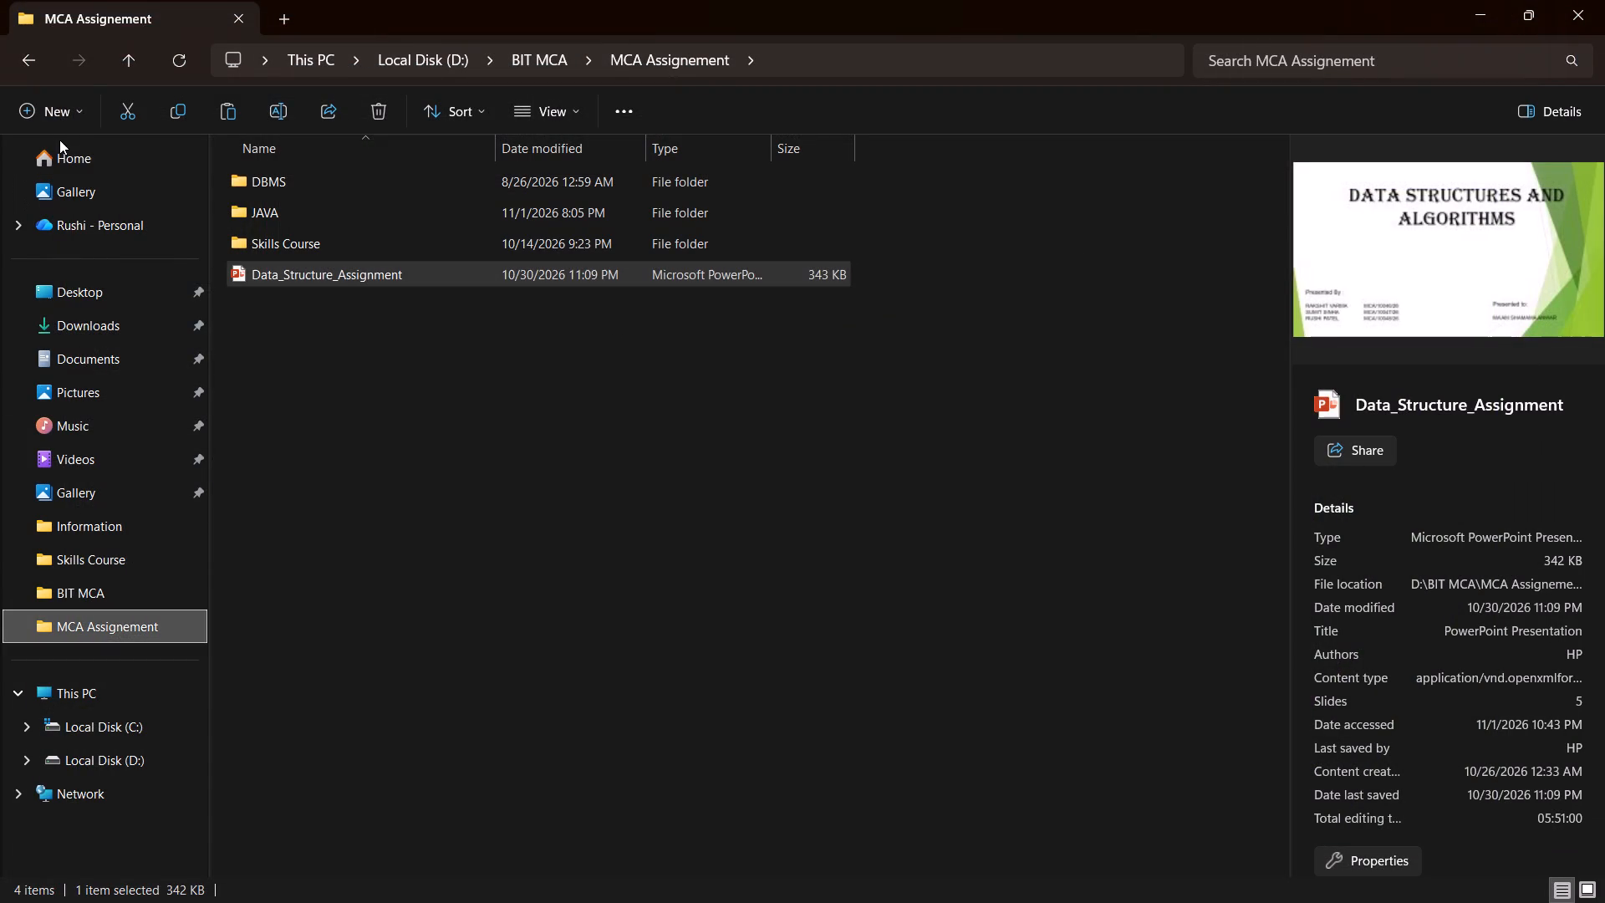
left_click(65, 150)
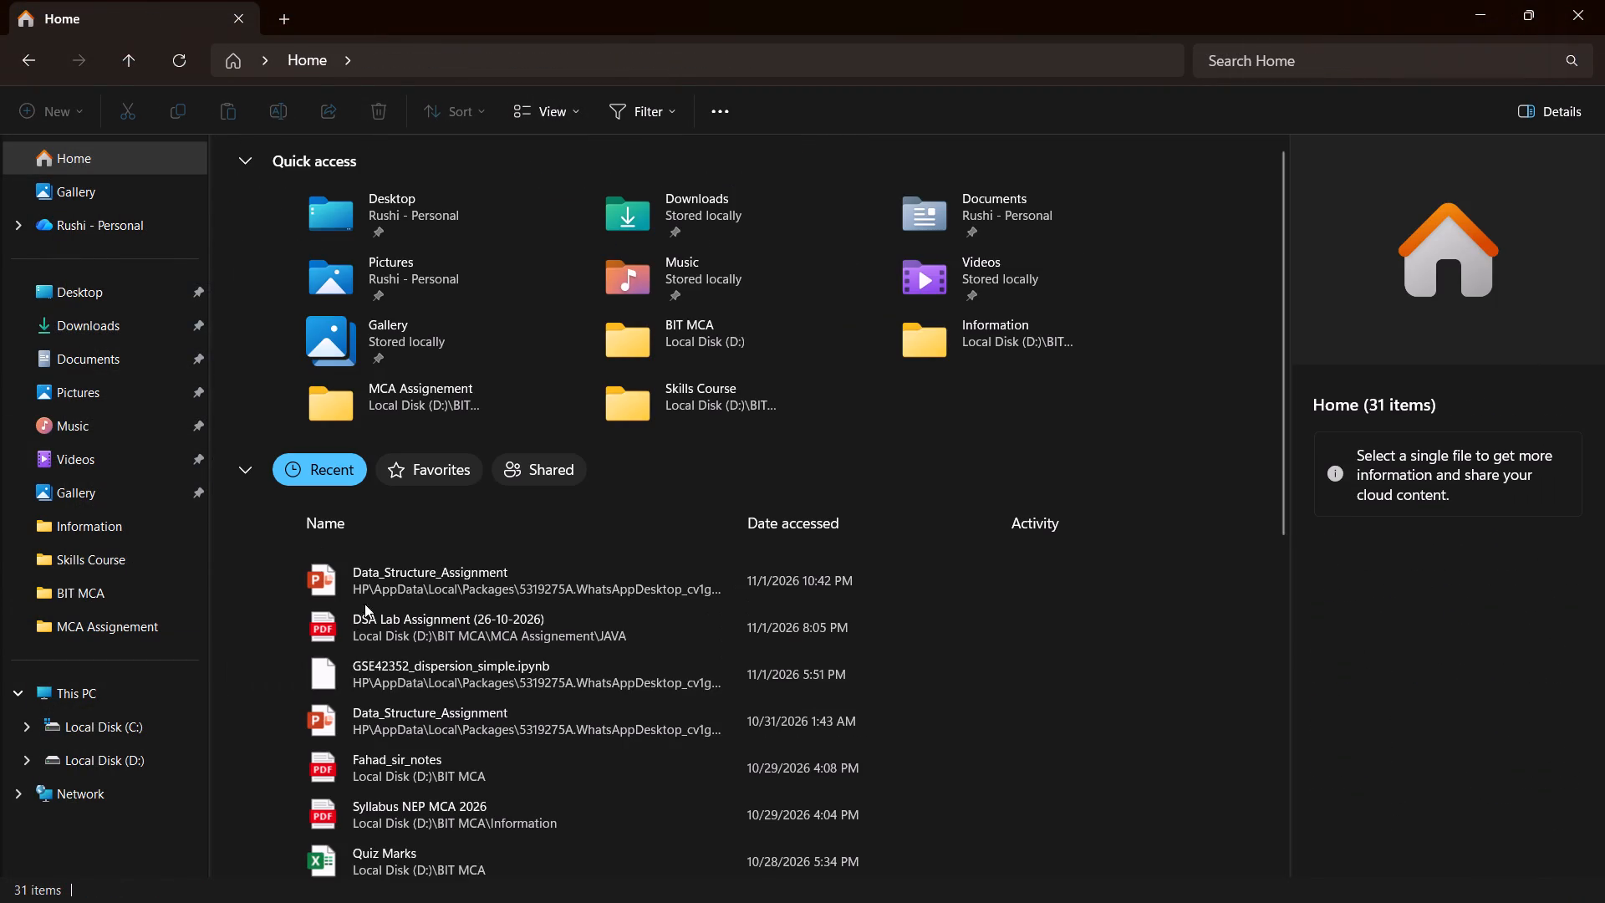
double_click(381, 588)
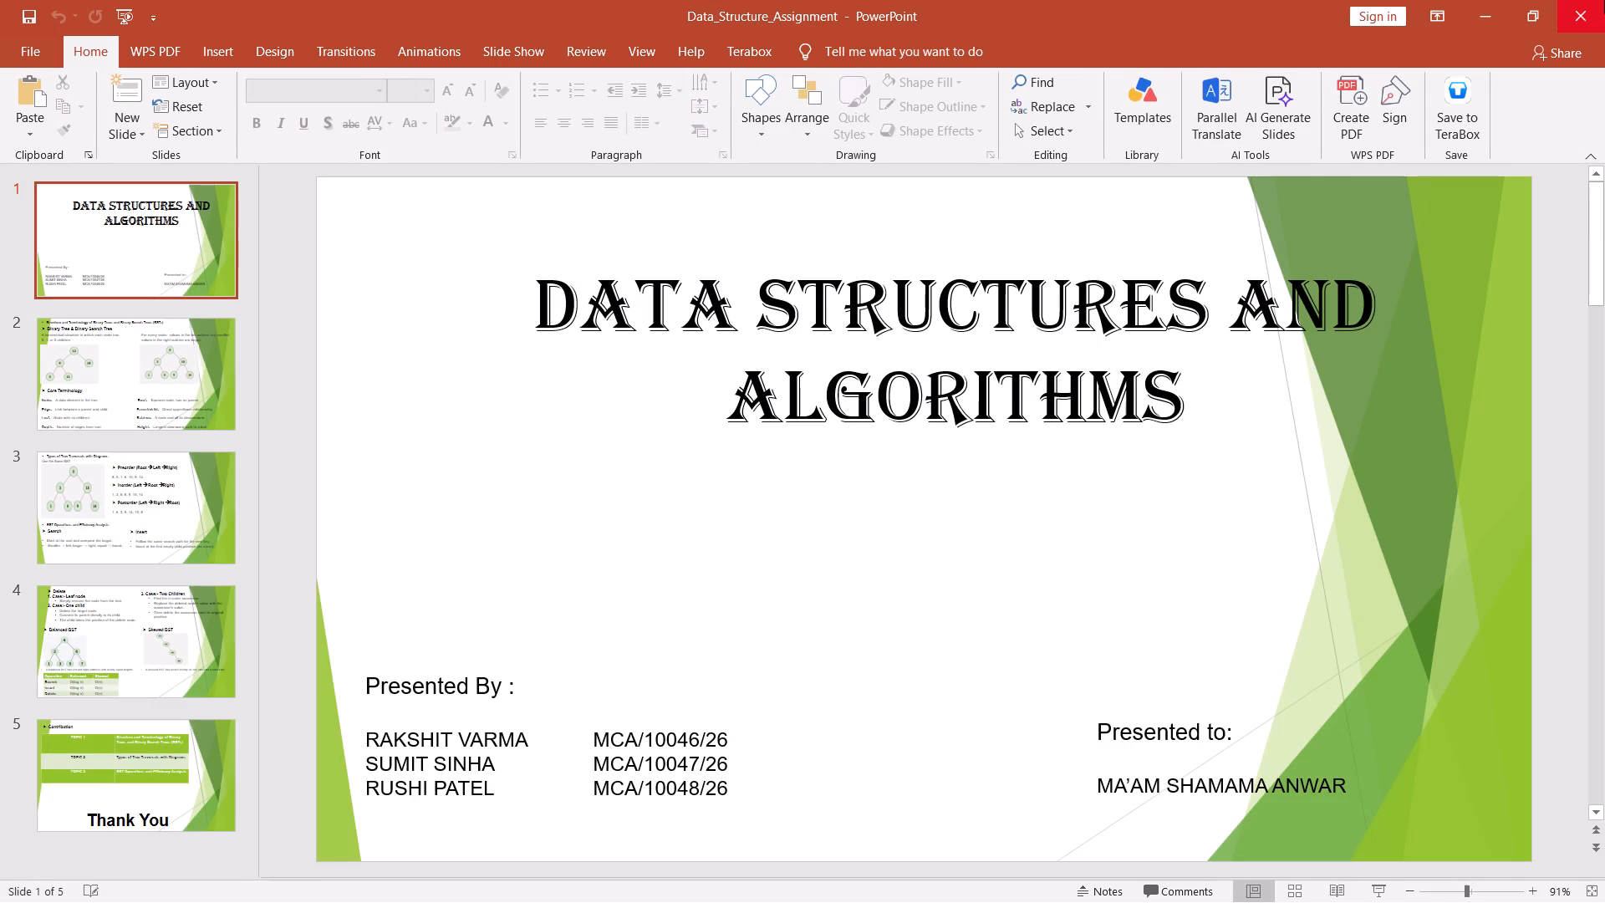
left_click(1604, 0)
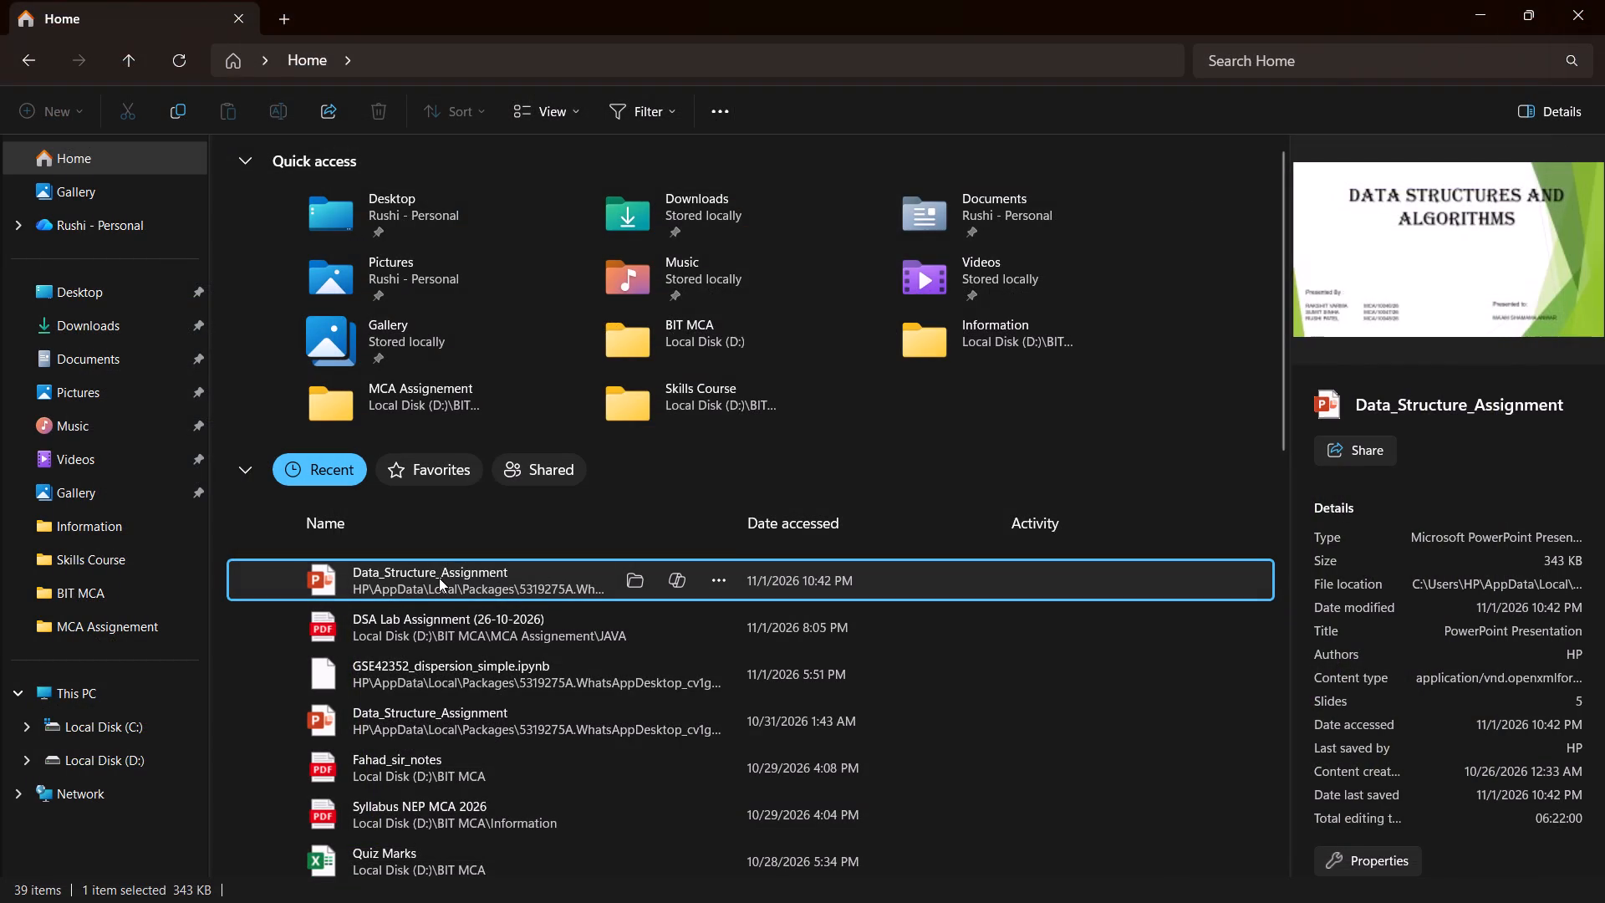
Copy the first Data_Structure_Assignment file in the recent files.
left_click(439, 578)
right_click(439, 578)
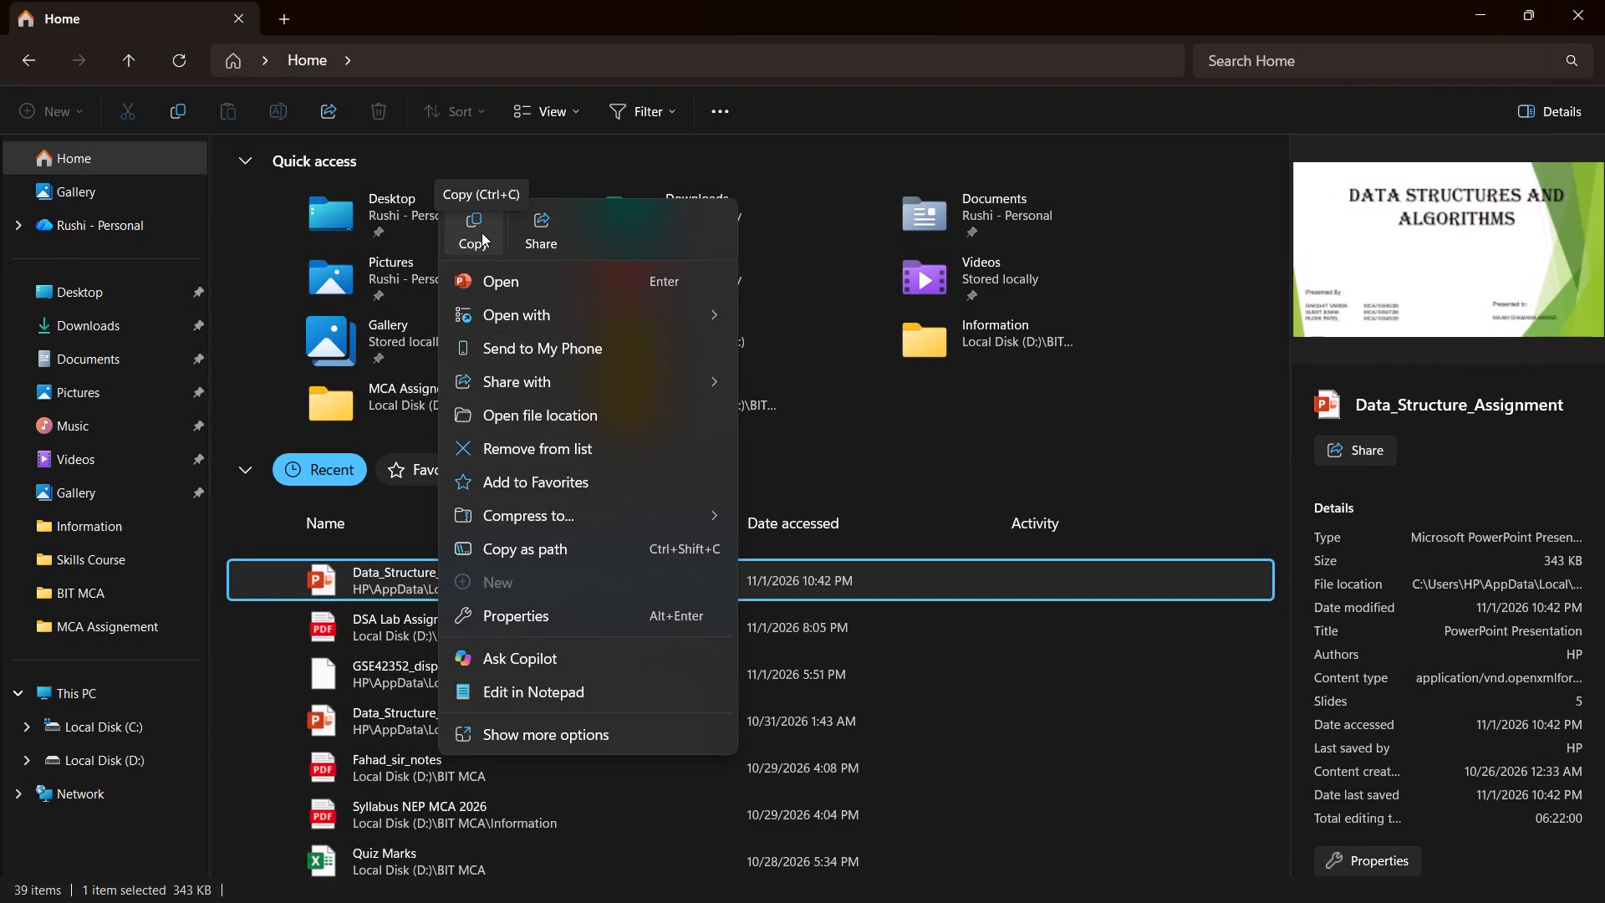
left_click(481, 232)
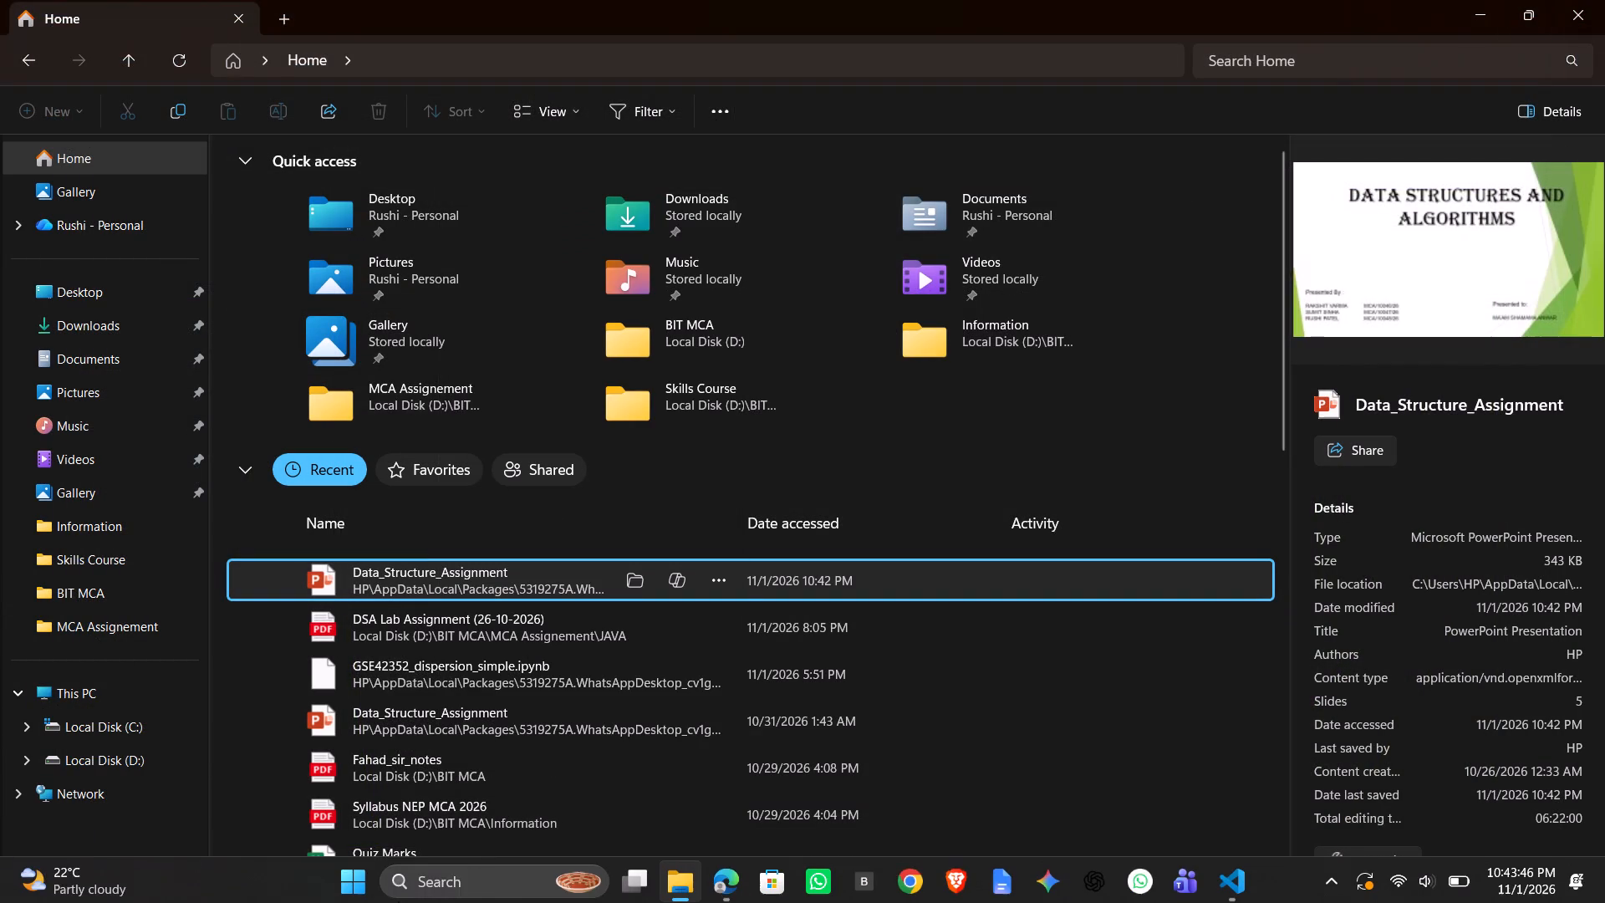
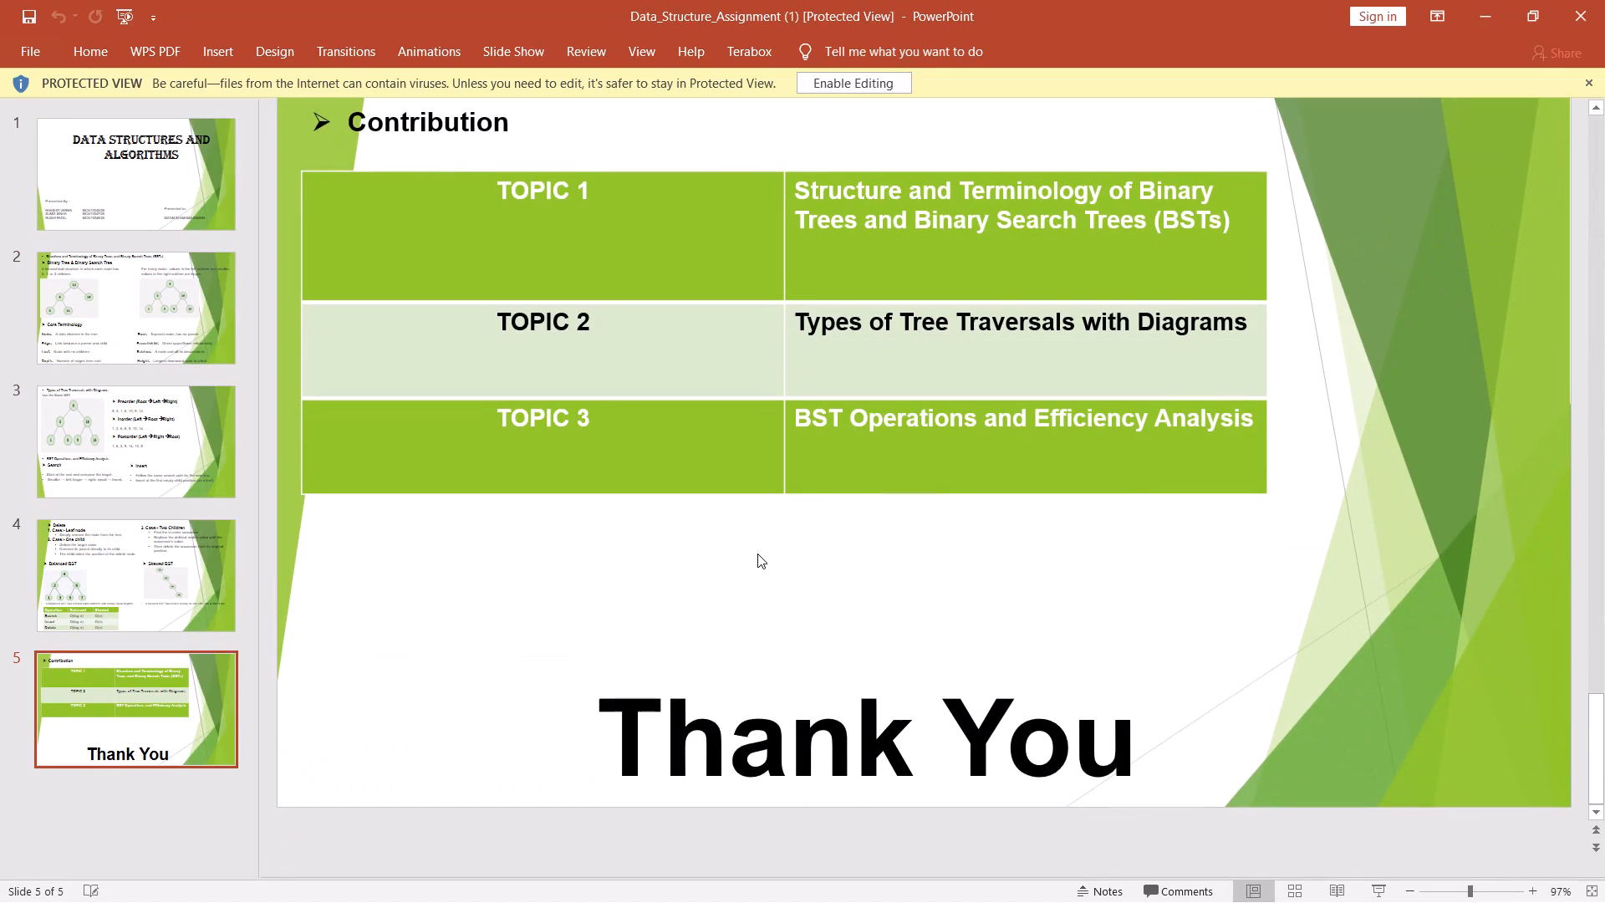
Look through the tree traversal, BST deletion and contribution slides of the Data_Structure_Assignment (1) presentation.
scroll(757, 554, "up", 6)
scroll(757, 554, "down", 3)
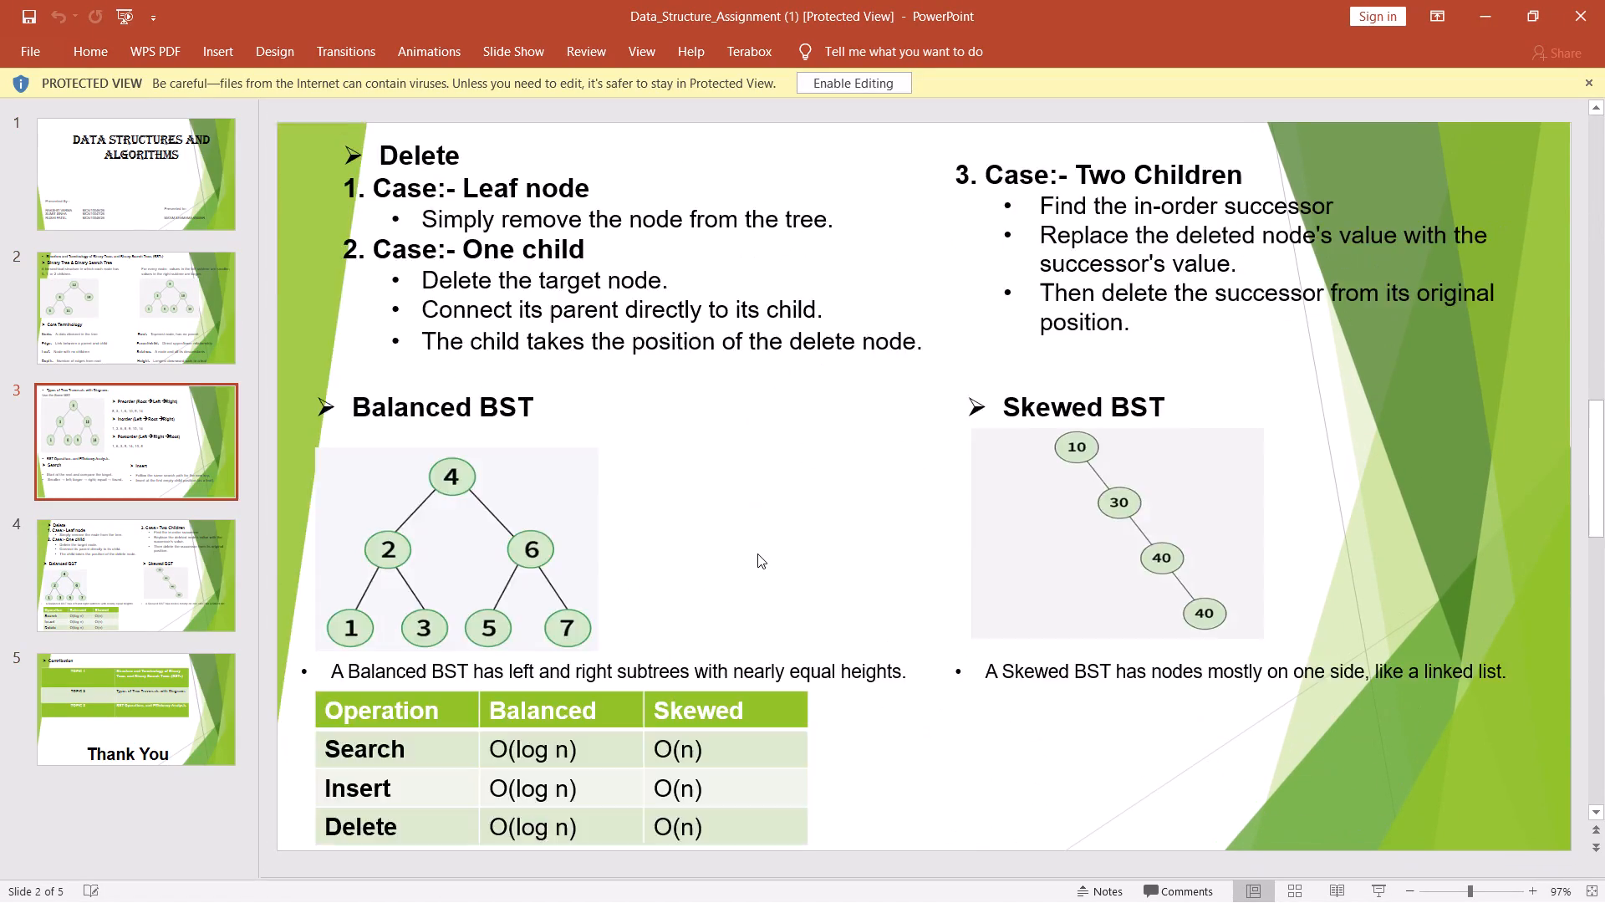
scroll(757, 554, "down", 2)
scroll(757, 554, "up", 6)
scroll(757, 554, "down", 2)
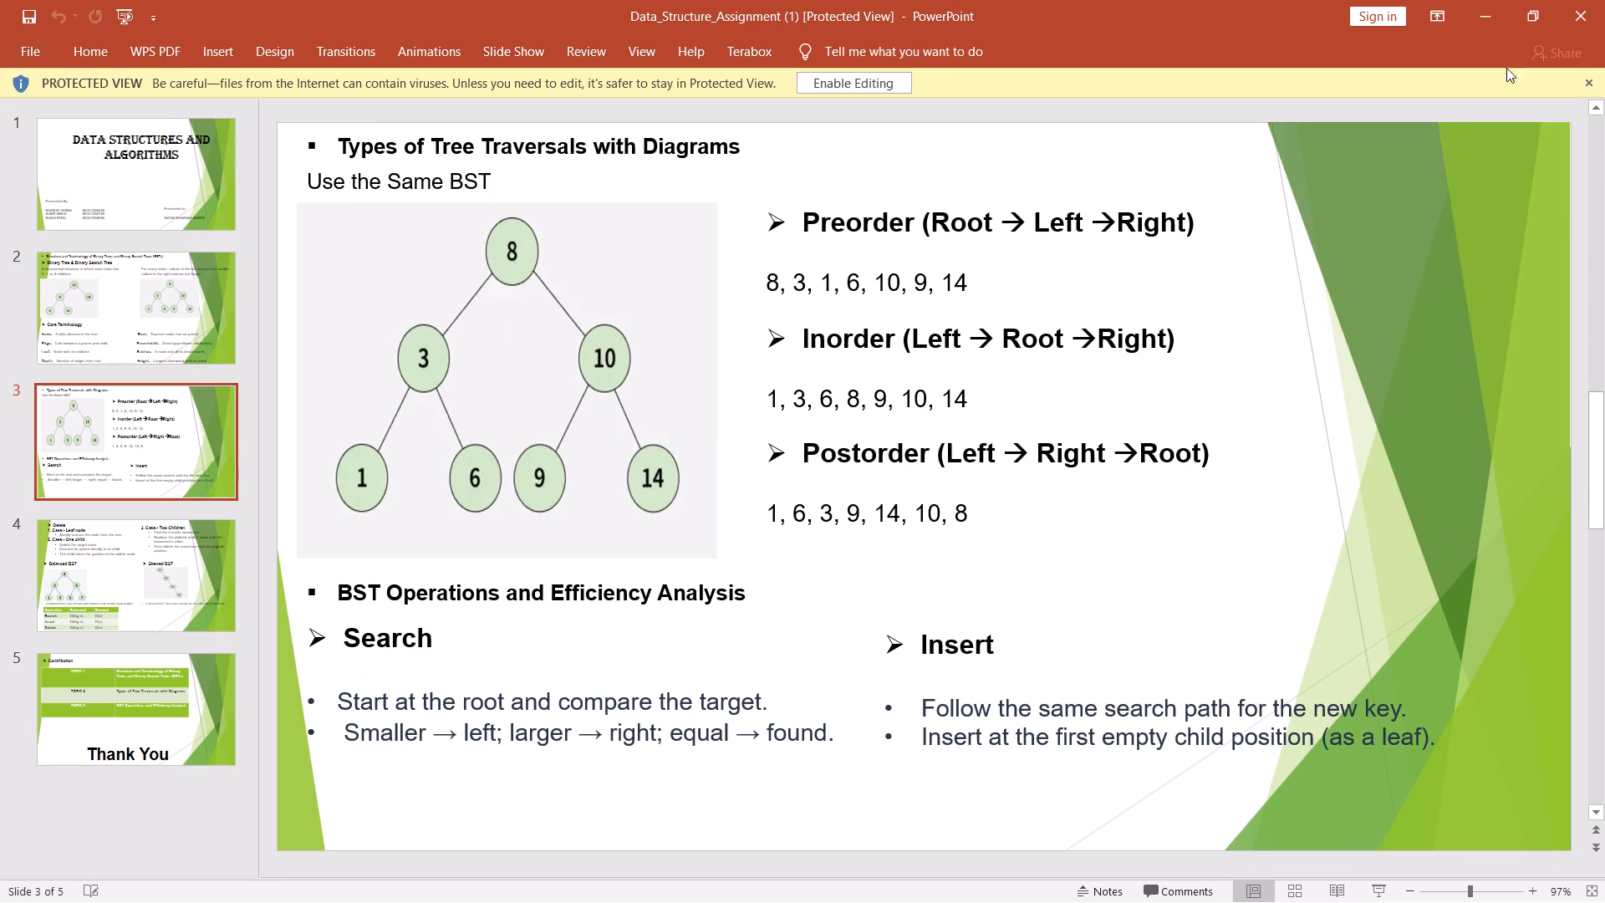